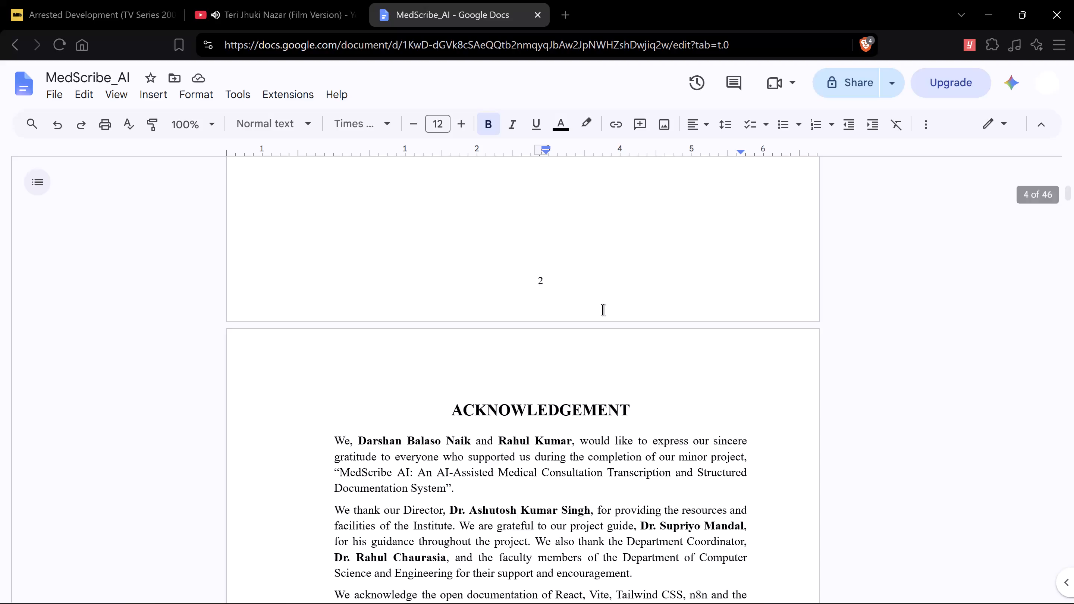
# Review the report's front matter from the Acknowledgement through the contents, abbreviations and abstract pages.
pyautogui.scroll(-5, 602, 309)
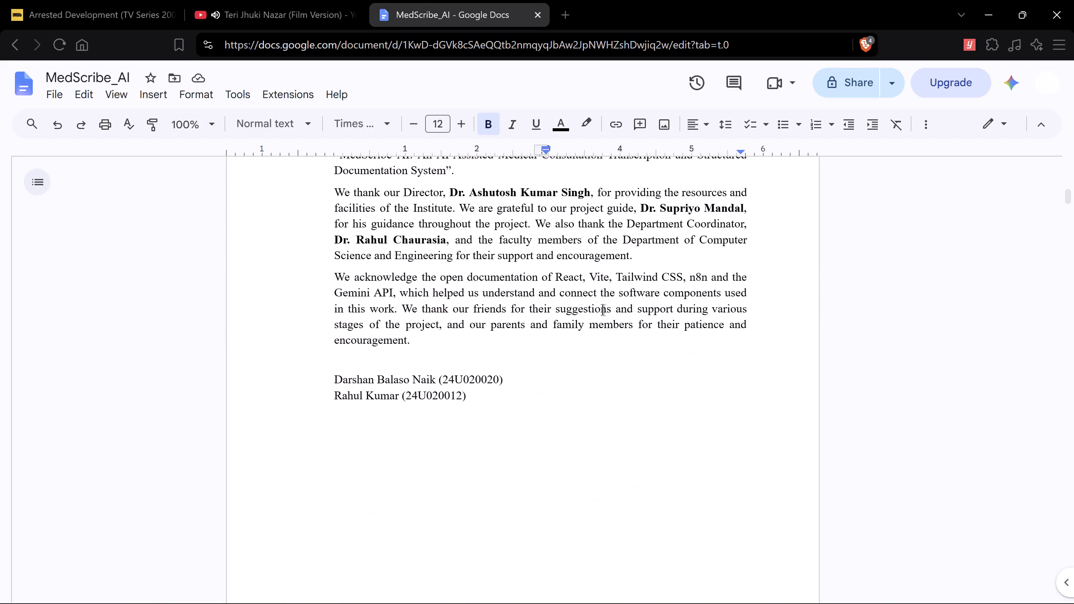
pyautogui.scroll(-8, 602, 309)
pyautogui.scroll(1, 602, 309)
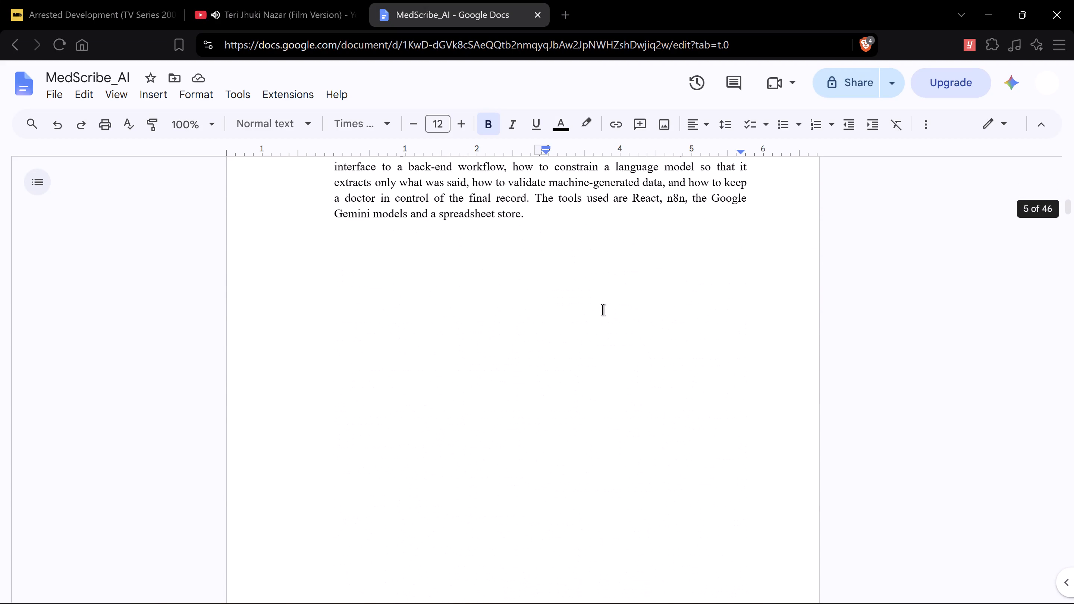
pyautogui.scroll(2, 602, 309)
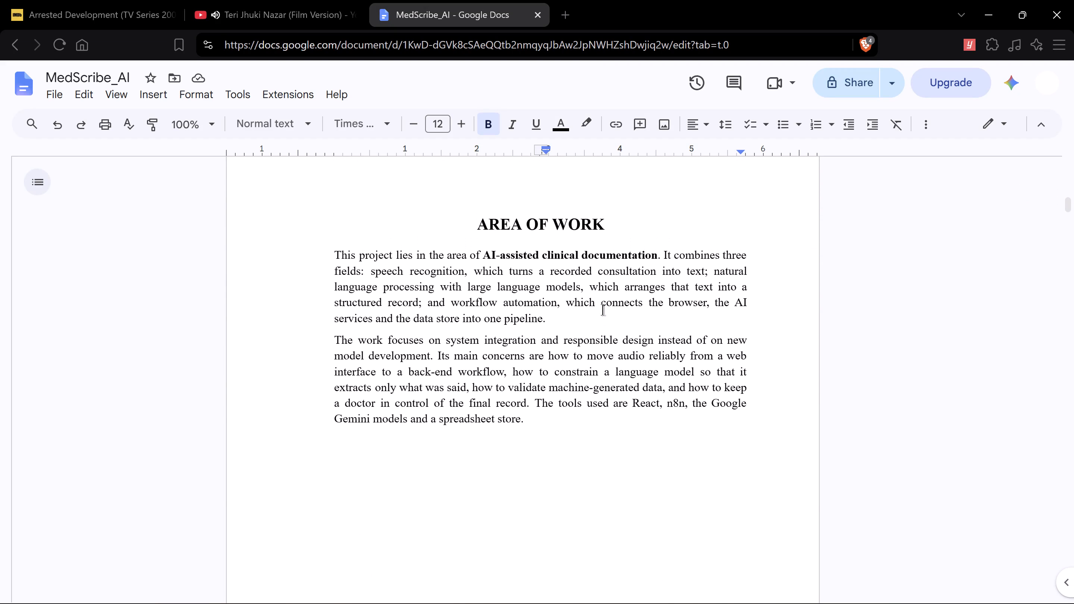
pyautogui.scroll(1, 602, 309)
pyautogui.scroll(-5, 602, 309)
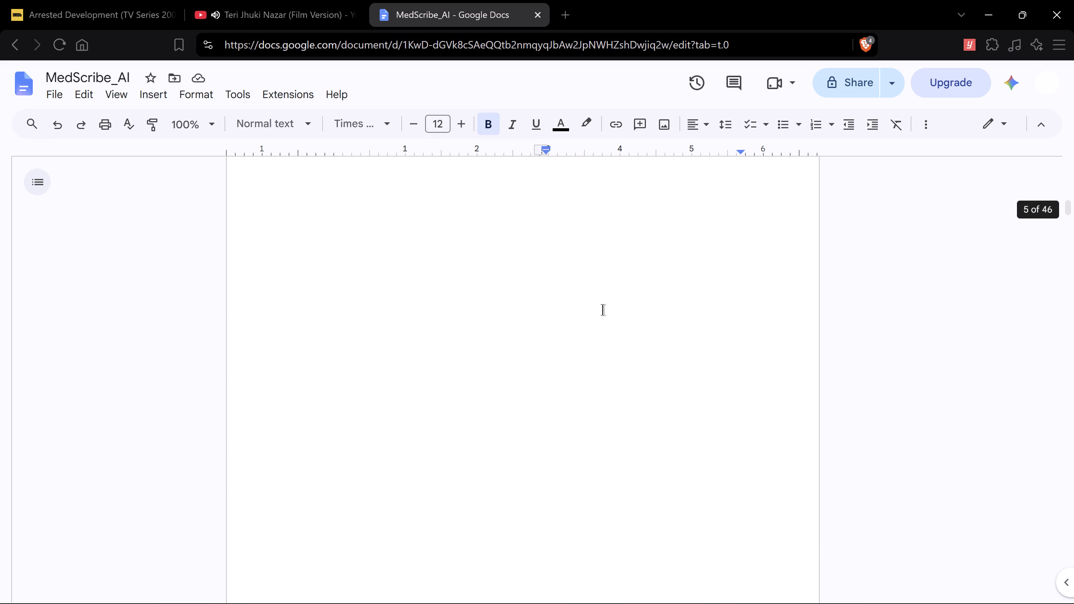
pyautogui.scroll(-9, 602, 309)
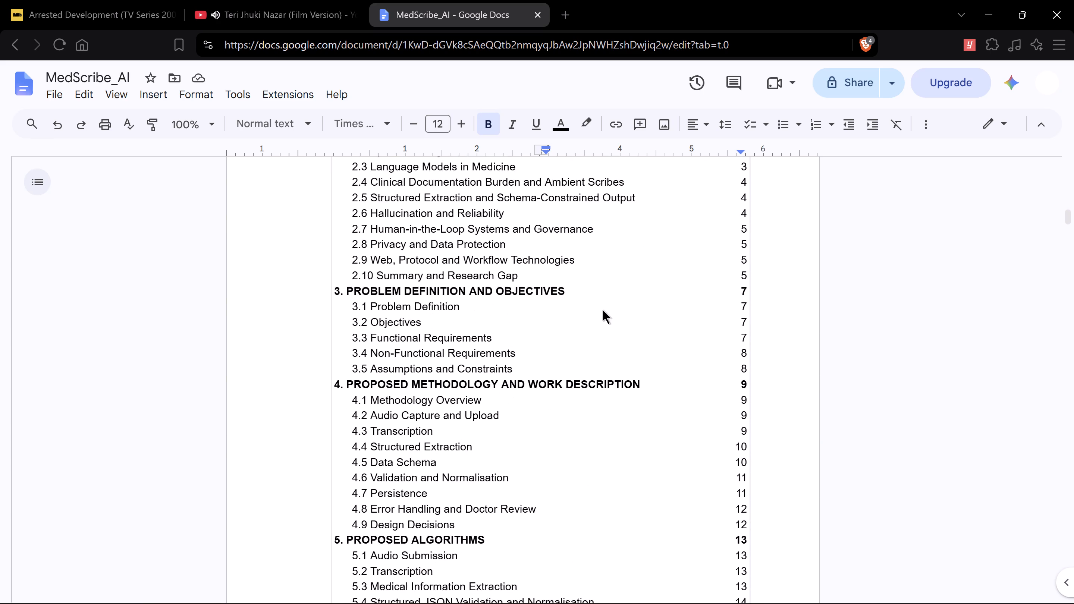
pyautogui.scroll(-7, 602, 309)
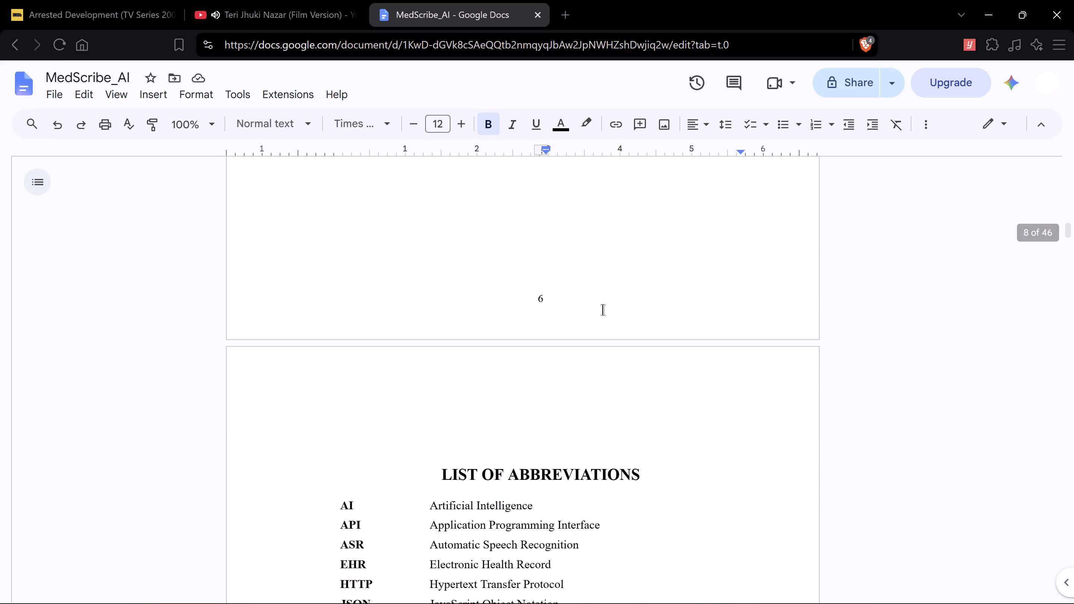
pyautogui.scroll(-6, 602, 309)
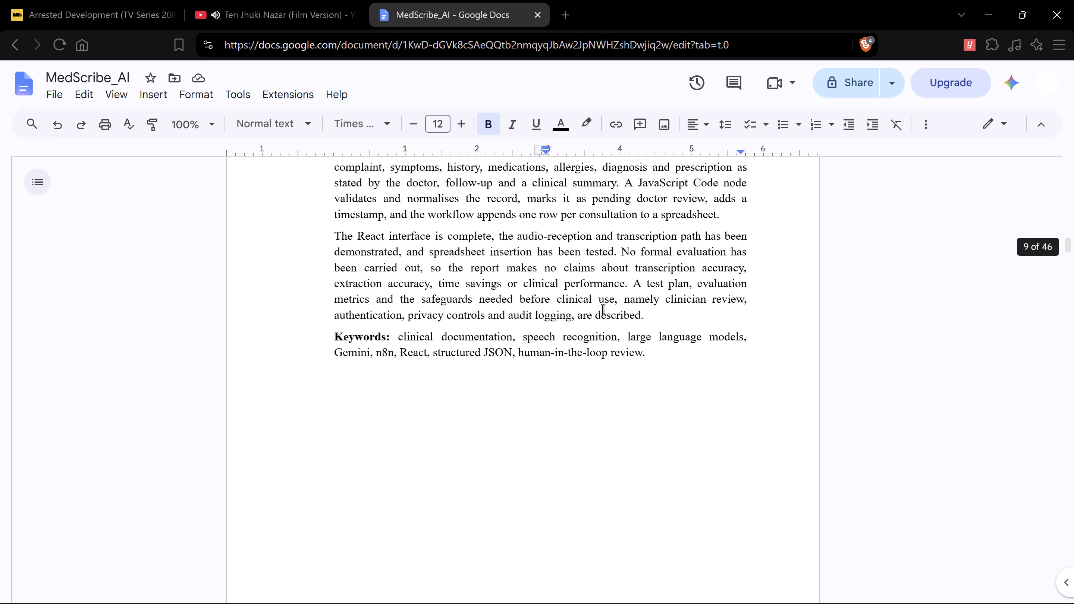
# Delete the "1.1 Background" subheading and its line under "1. INTRODUCTION", keeping the paragraphs below it.
pyautogui.scroll(-5, 602, 309)
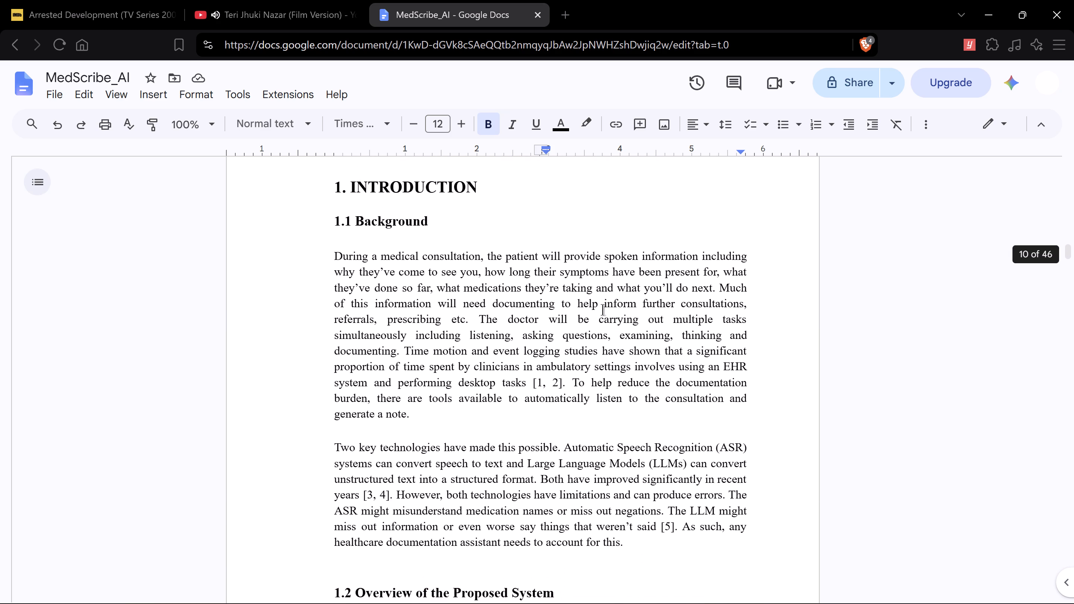
pyautogui.scroll(-1, 602, 309)
pyautogui.scroll(1, 602, 309)
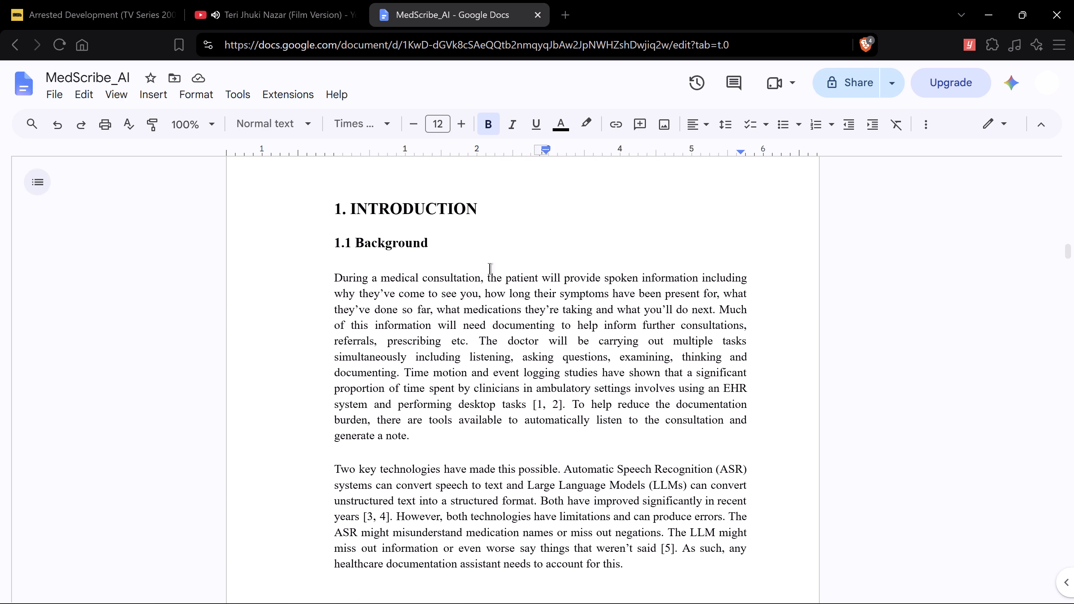
pyautogui.moveTo(430, 245); pyautogui.dragTo(337, 242)
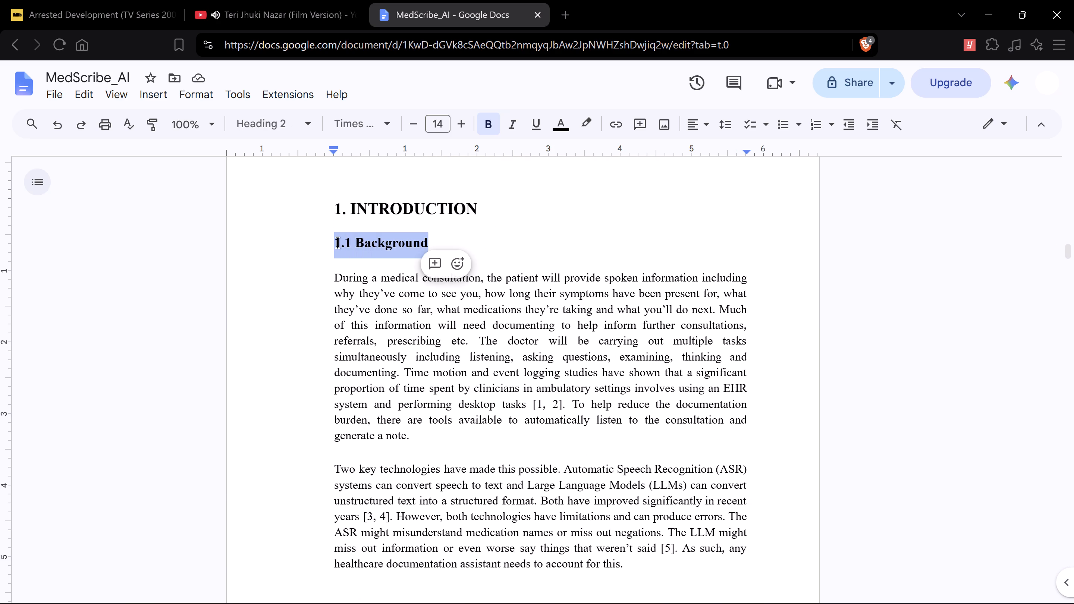
pyautogui.press('BackSpace')
pyautogui.press('BackSpace')
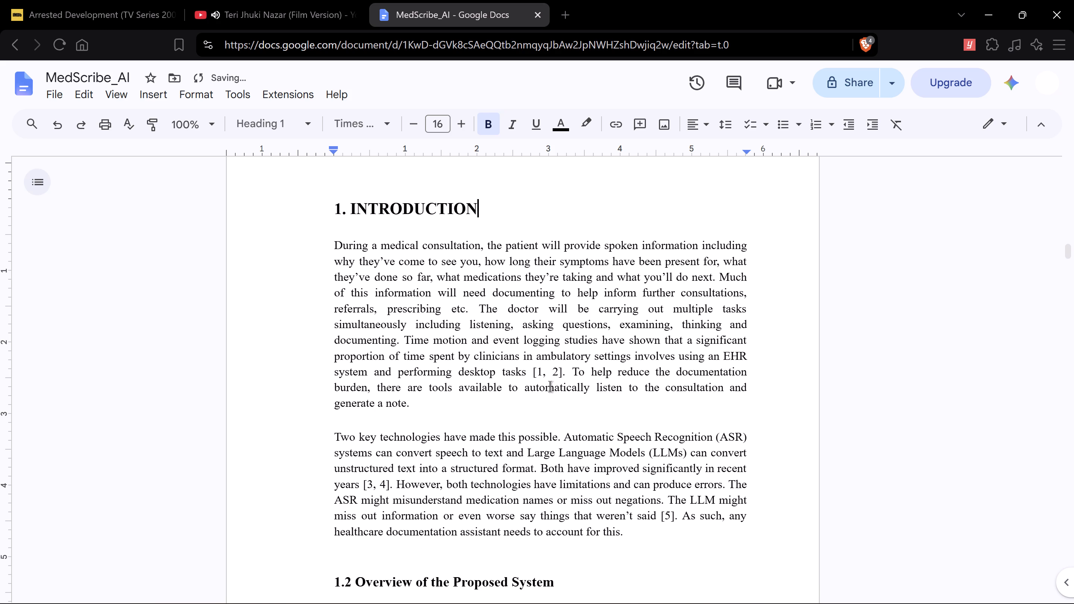
# Review the Introduction chapter's subsections from 1.2 to 1.5 and return to the chapter heading.
pyautogui.scroll(-6, 550, 386)
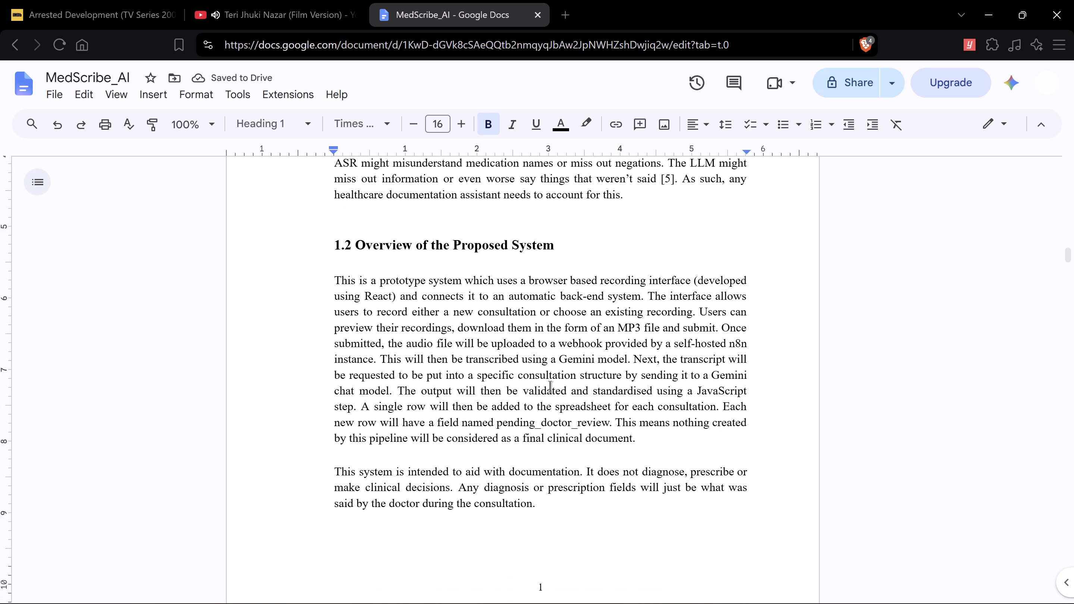
pyautogui.scroll(-5, 550, 386)
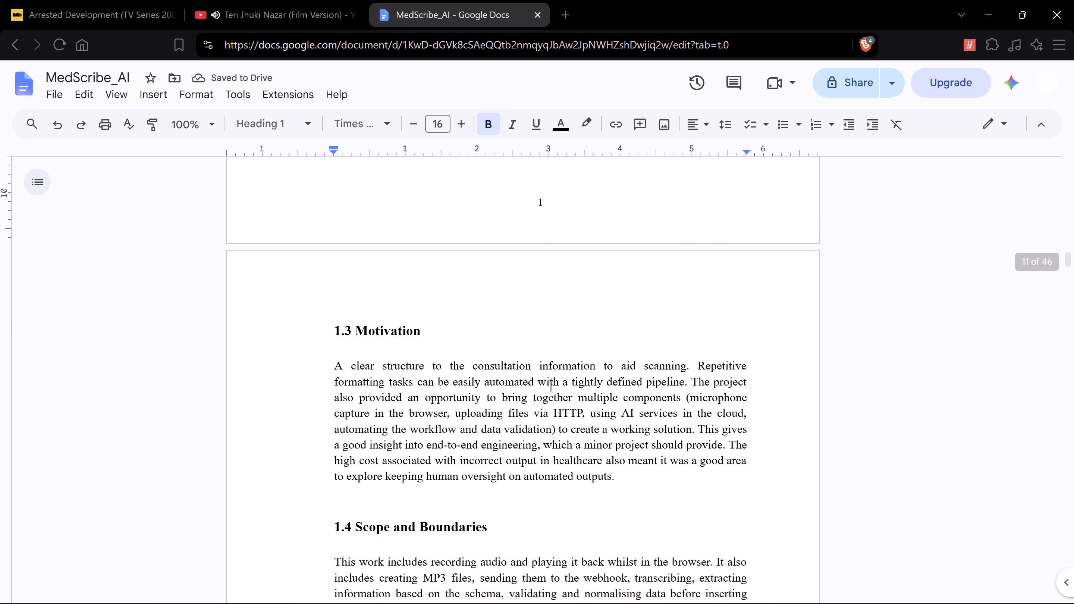
pyautogui.scroll(-2, 550, 386)
pyautogui.scroll(2, 550, 386)
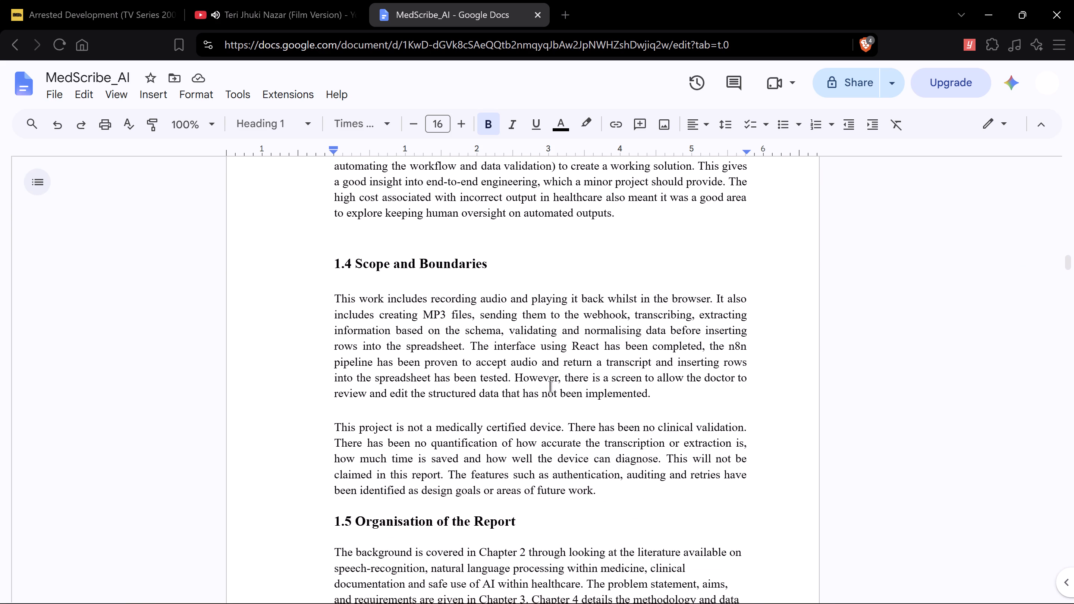
pyautogui.scroll(7, 550, 386)
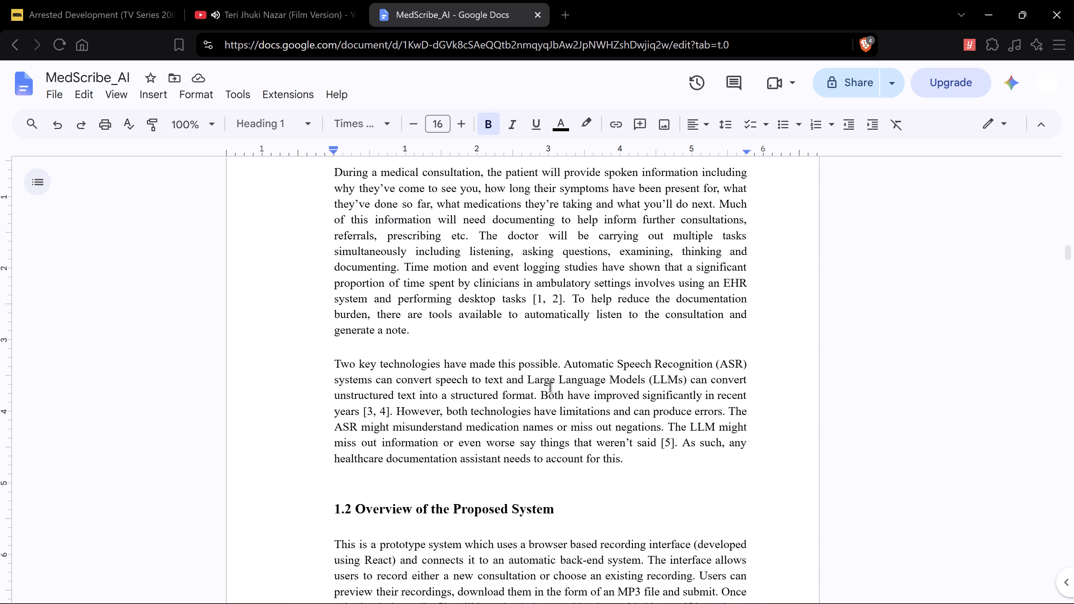
pyautogui.scroll(1, 550, 386)
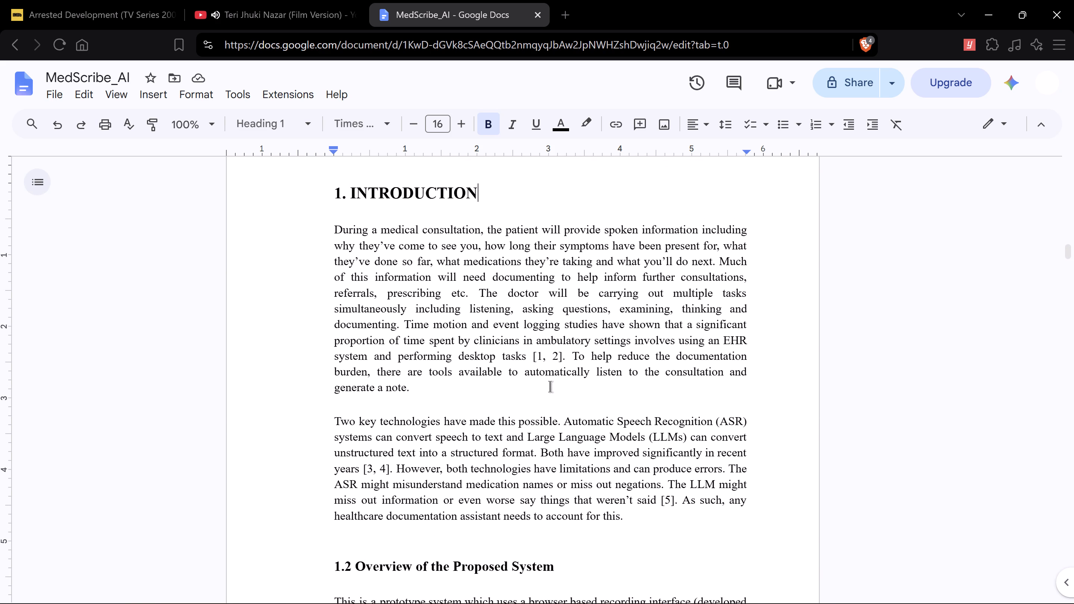
pyautogui.scroll(1, 550, 386)
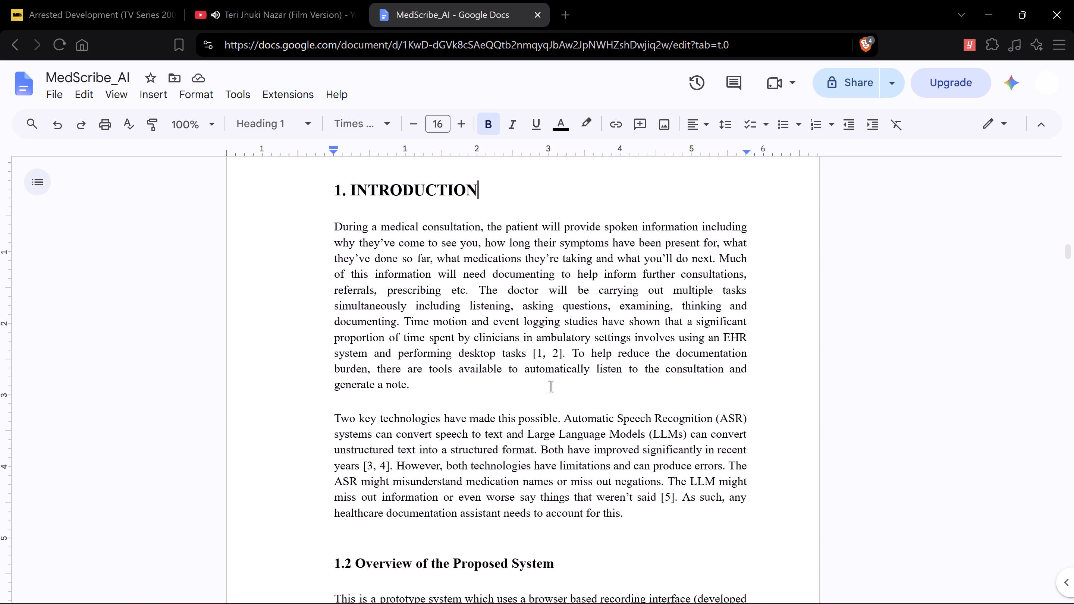
# Delete the whole "1.2 Overview of the Proposed System" subsection, both heading and paragraphs.
pyautogui.scroll(-6, 550, 386)
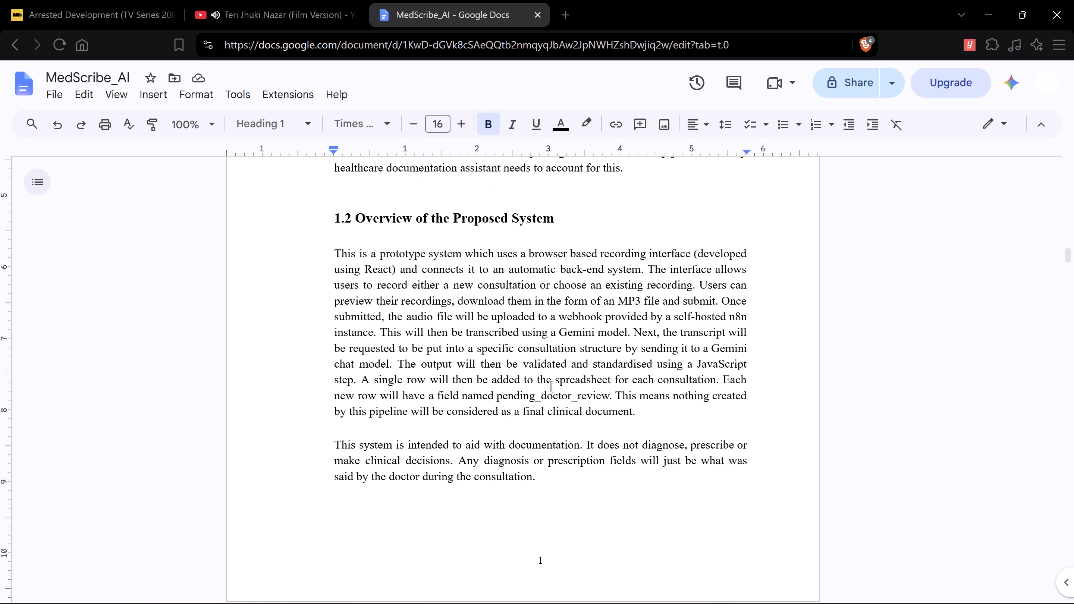
pyautogui.scroll(-1, 550, 386)
pyautogui.moveTo(541, 460); pyautogui.dragTo(299, 199)
pyautogui.press('BackSpace')
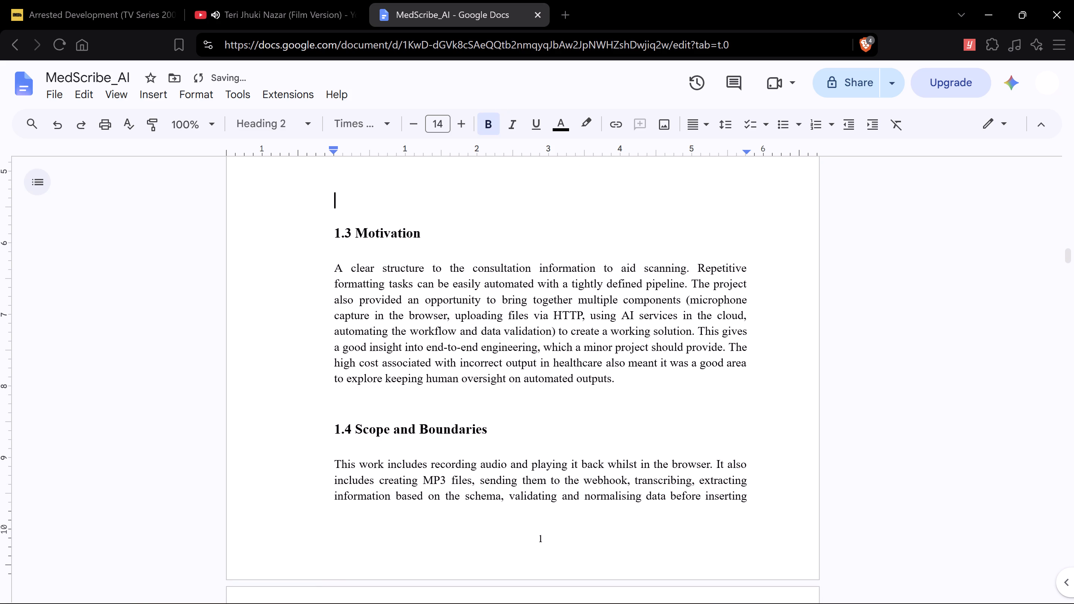
# Delete the "1.3 Motivation" subsection, including its heading and paragraph.
pyautogui.moveTo(616, 381); pyautogui.dragTo(321, 241)
pyautogui.press('BackSpace')
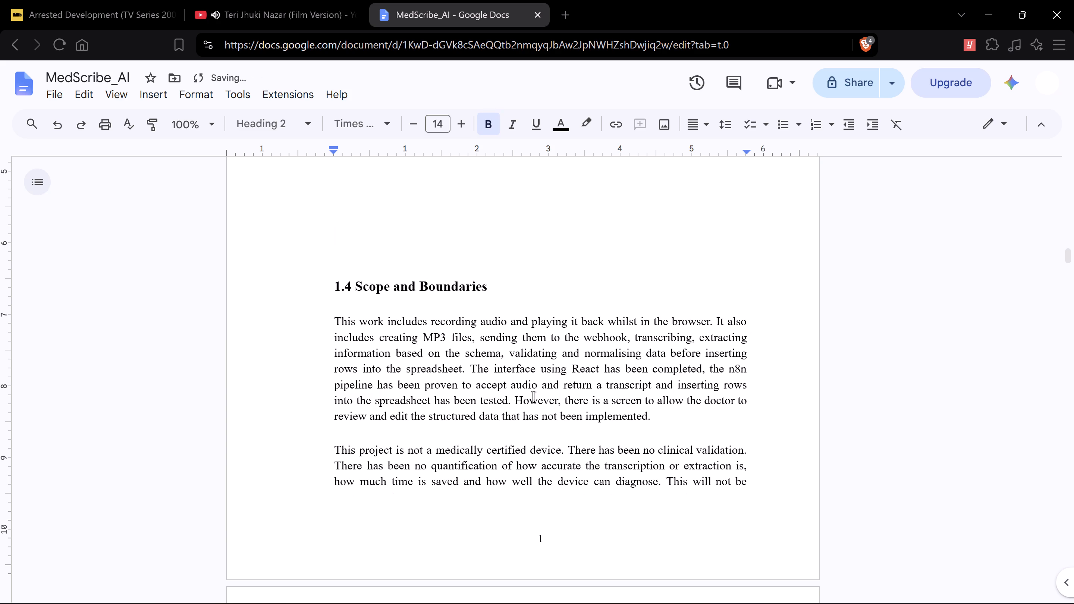
# Delete the entire "1.4 Scope and Boundaries" subsection, including its heading and both paragraphs across the page break.
pyautogui.scroll(-1, 533, 397)
pyautogui.scroll(-2, 622, 402)
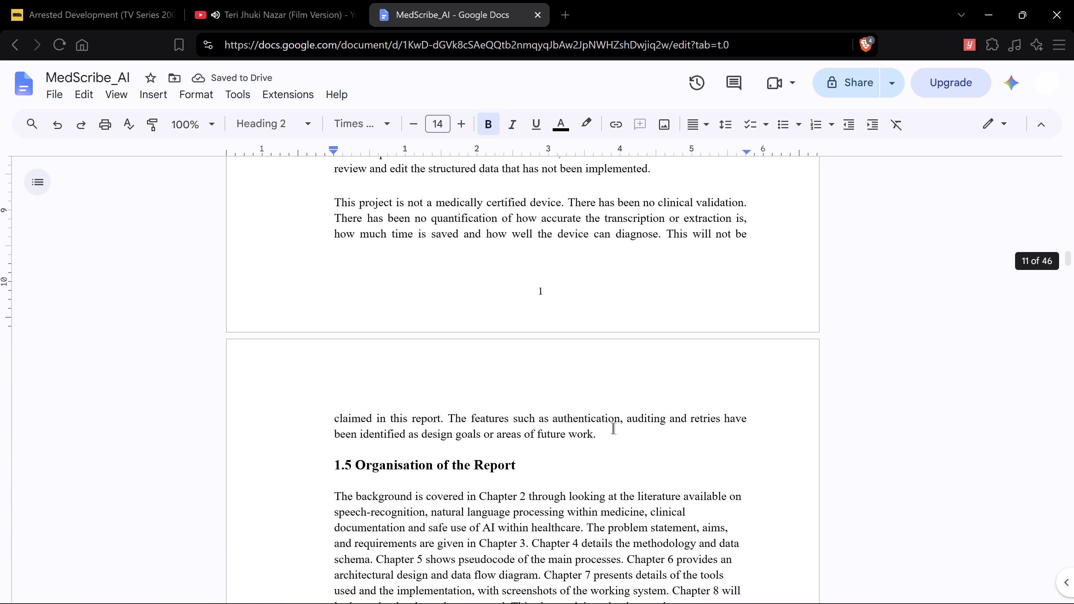
pyautogui.moveTo(604, 435); pyautogui.dragTo(334, 160)
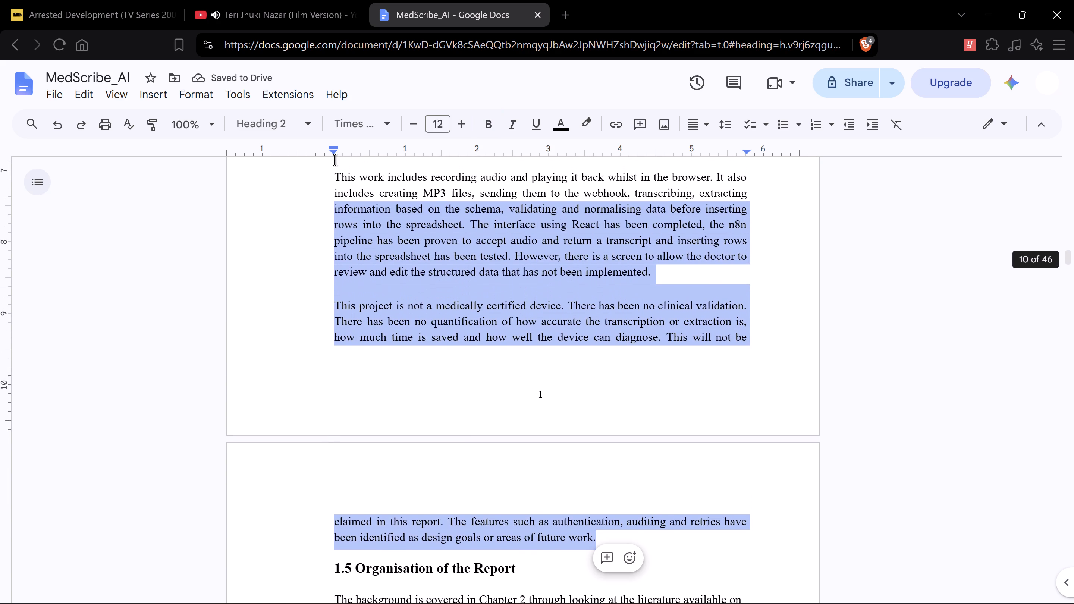
pyautogui.press('BackSpace')
pyautogui.scroll(1, 519, 313)
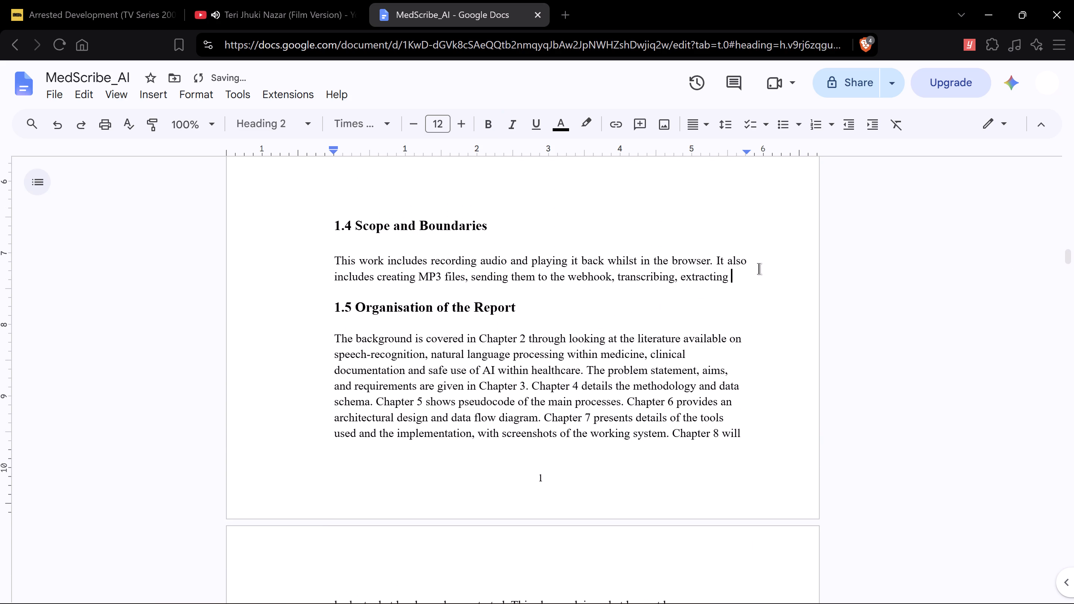
pyautogui.moveTo(737, 277); pyautogui.dragTo(332, 231)
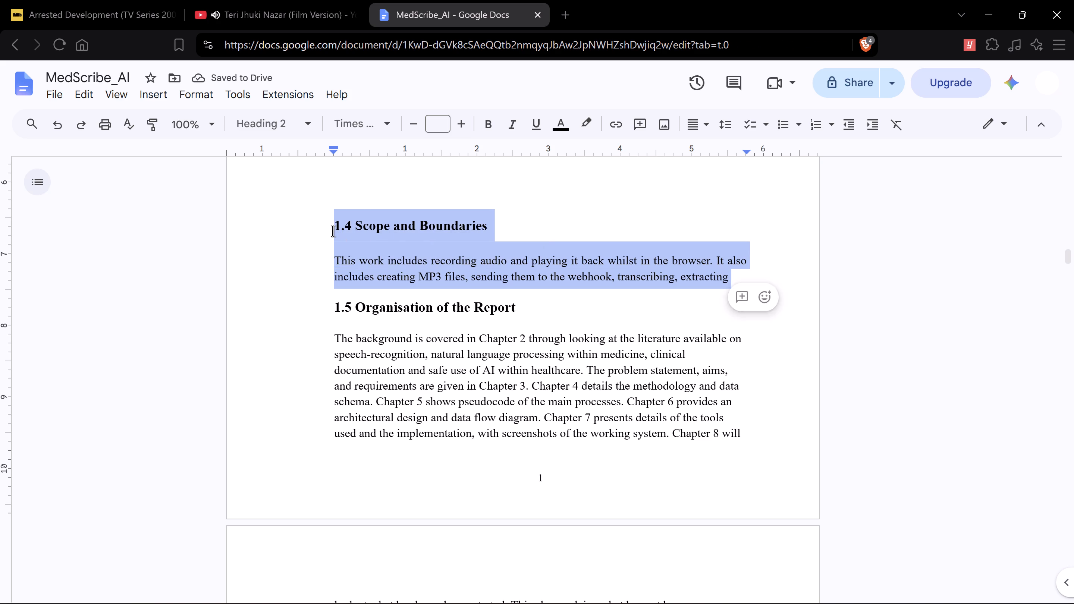
pyautogui.press('BackSpace')
# Remove the surplus blank lines above "1.5 Organisation of the Report" so it follows closely after the introduction's paragraphs.
pyautogui.scroll(-2, 396, 308)
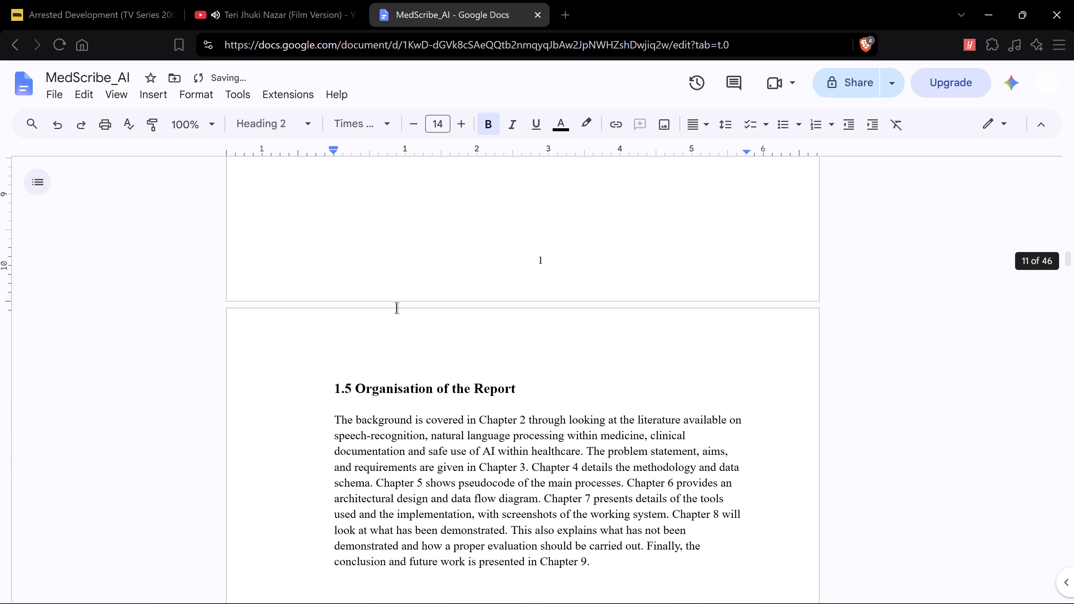
pyautogui.scroll(-1, 396, 308)
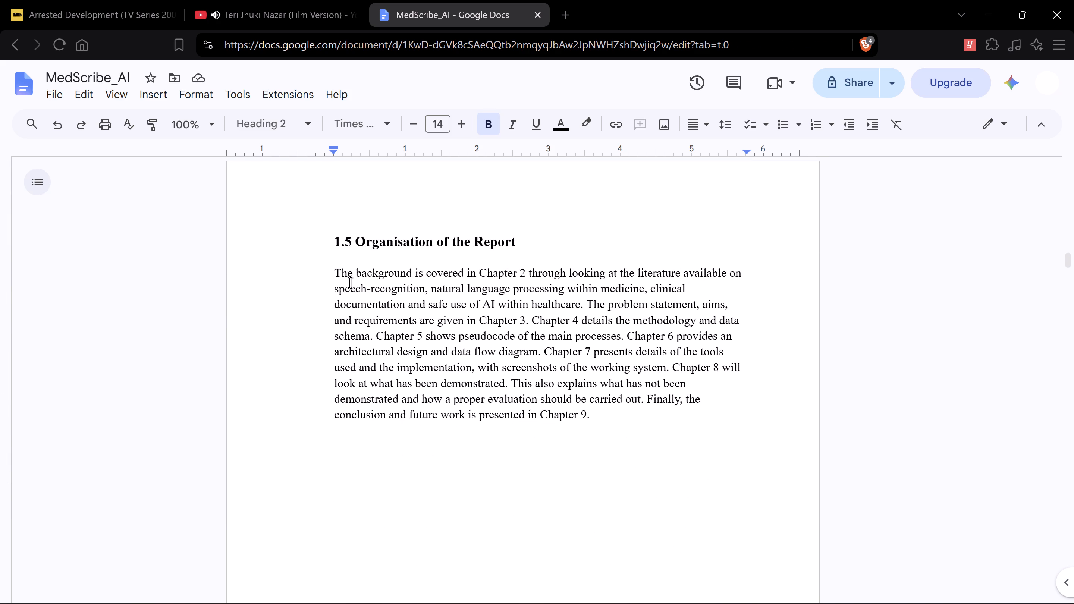
pyautogui.click(334, 242)
pyautogui.press('BackSpace')
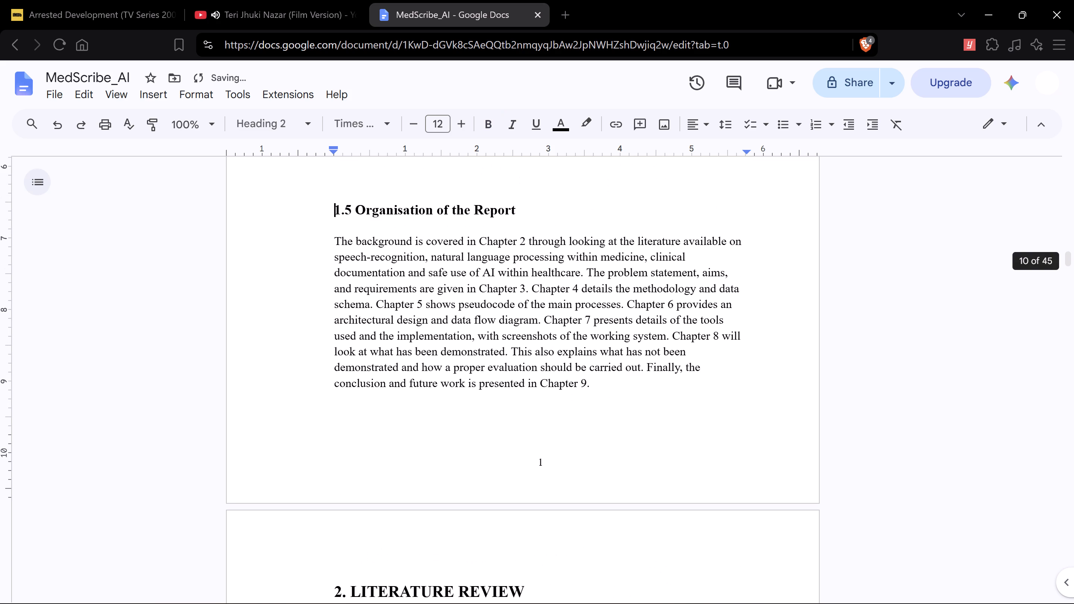
pyautogui.scroll(6, 334, 242)
pyautogui.scroll(-1, 334, 242)
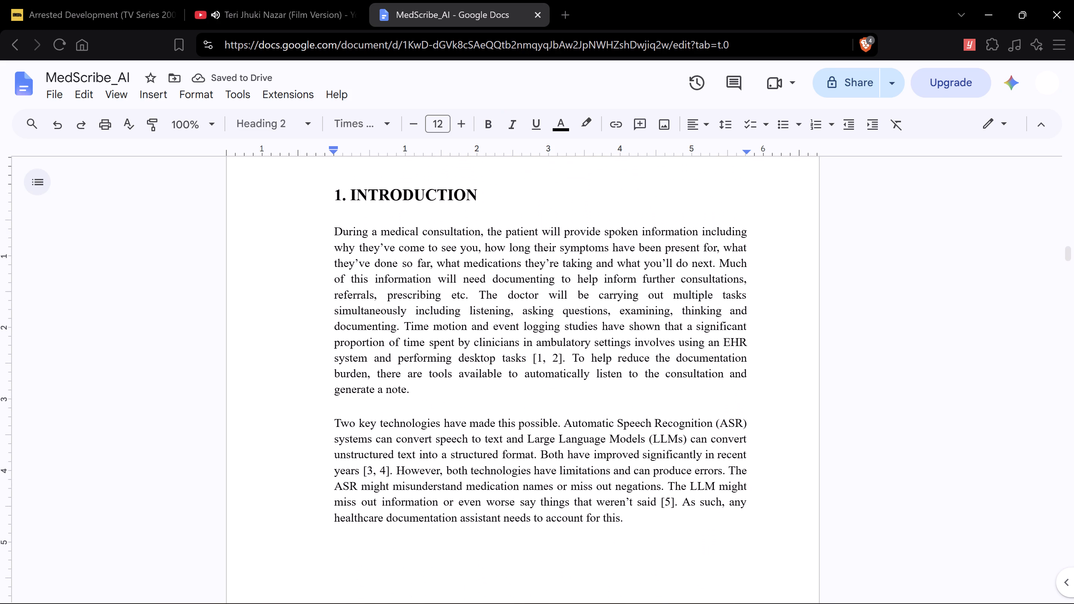
pyautogui.scroll(-1, 334, 242)
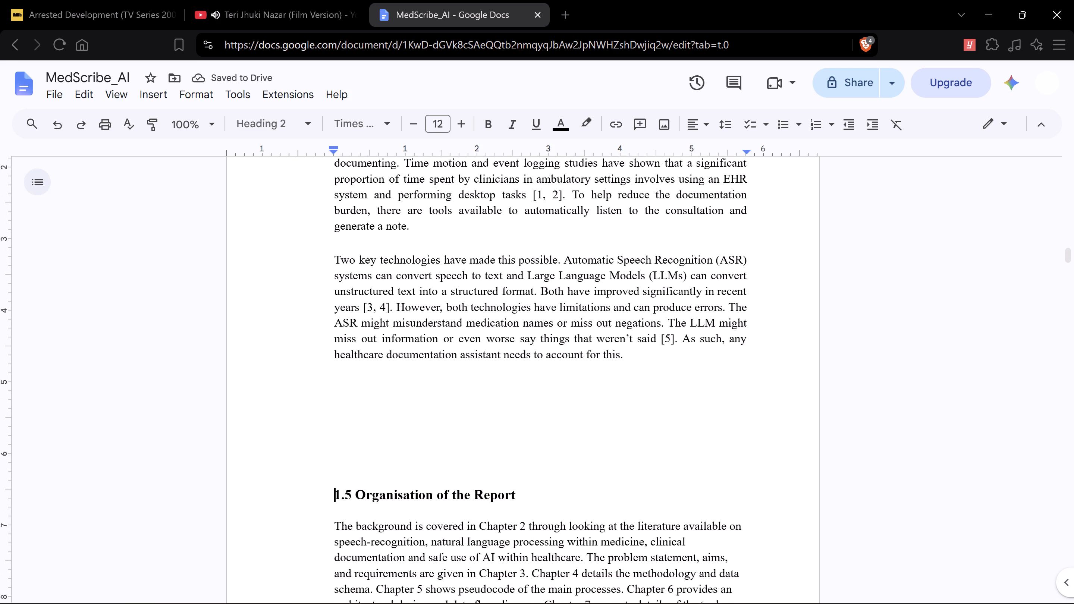
pyautogui.press('BackSpace')
pyautogui.press('BackSpace')
pyautogui.press('BackSpace')
# Remove the number "1.5" from the "Organisation of the Report" heading.
pyautogui.scroll(-1, 518, 435)
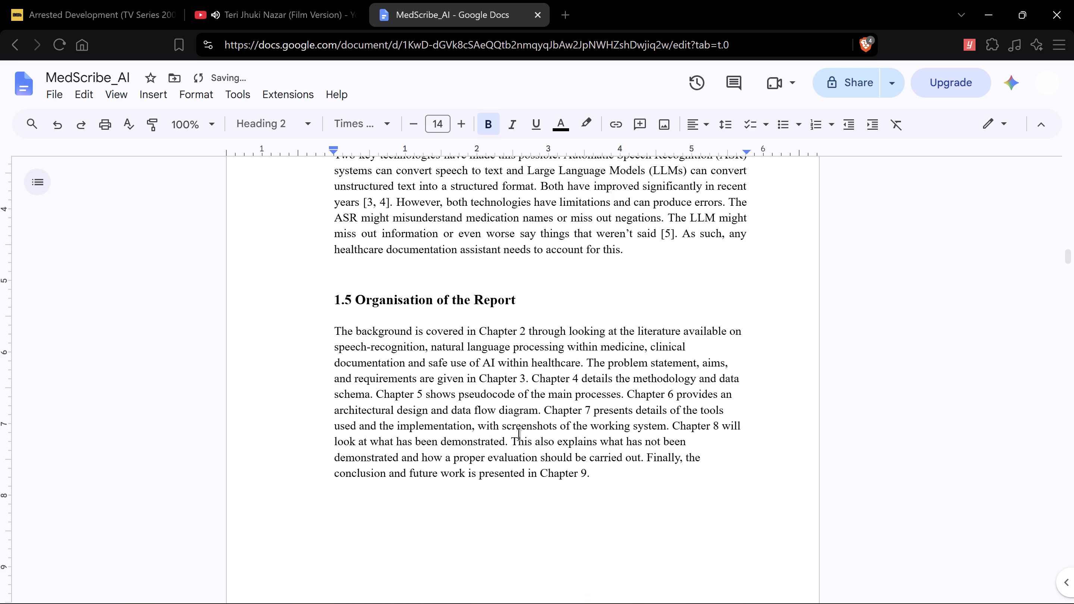
pyautogui.scroll(-1, 518, 435)
pyautogui.hscroll(-1, 518, 435)
pyautogui.scroll(-1, 518, 435)
pyautogui.scroll(1, 518, 435)
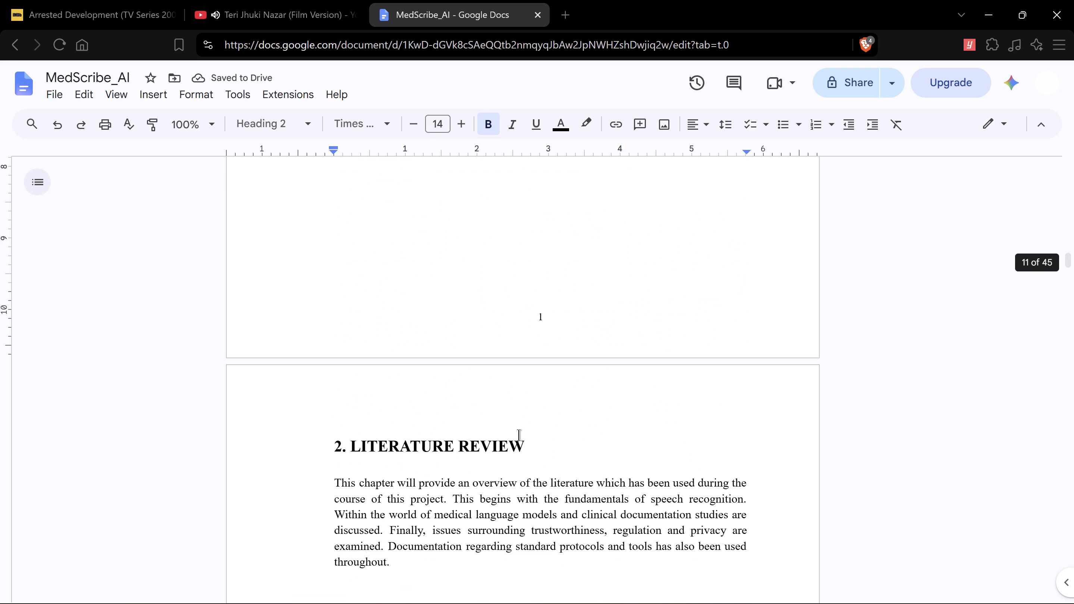
pyautogui.scroll(4, 518, 435)
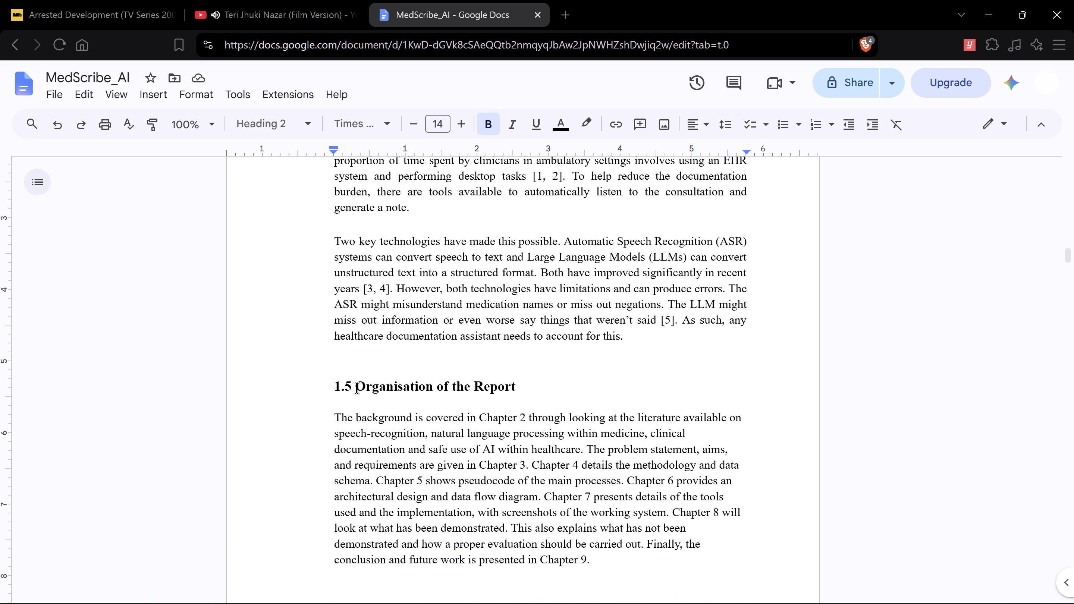
pyautogui.click(356, 388)
pyautogui.press('BackSpace')
pyautogui.press('BackSpace')
pyautogui.press('BackSpace')
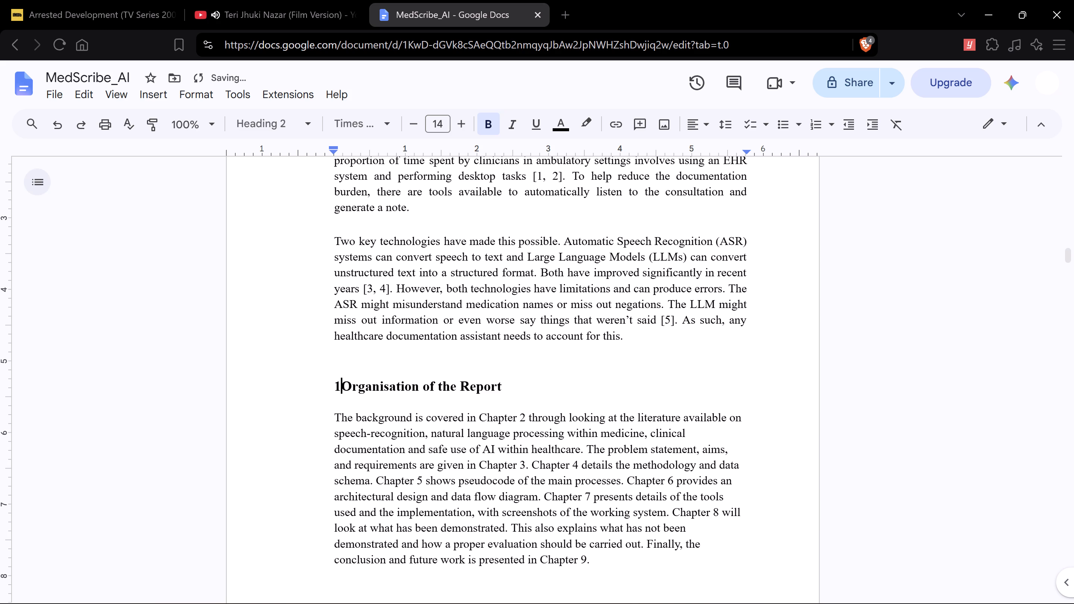
pyautogui.press('BackSpace')
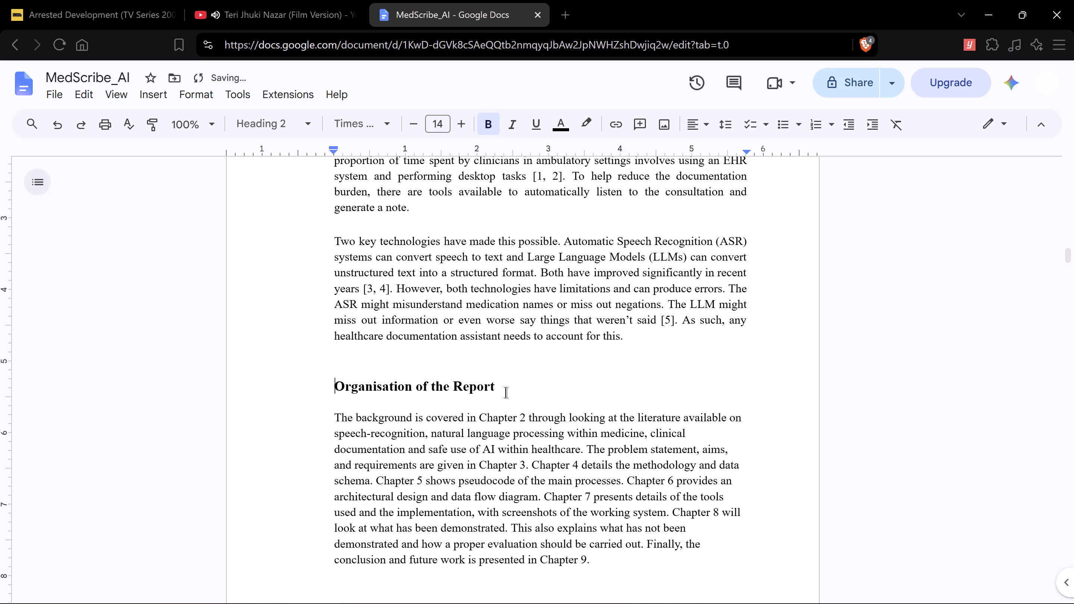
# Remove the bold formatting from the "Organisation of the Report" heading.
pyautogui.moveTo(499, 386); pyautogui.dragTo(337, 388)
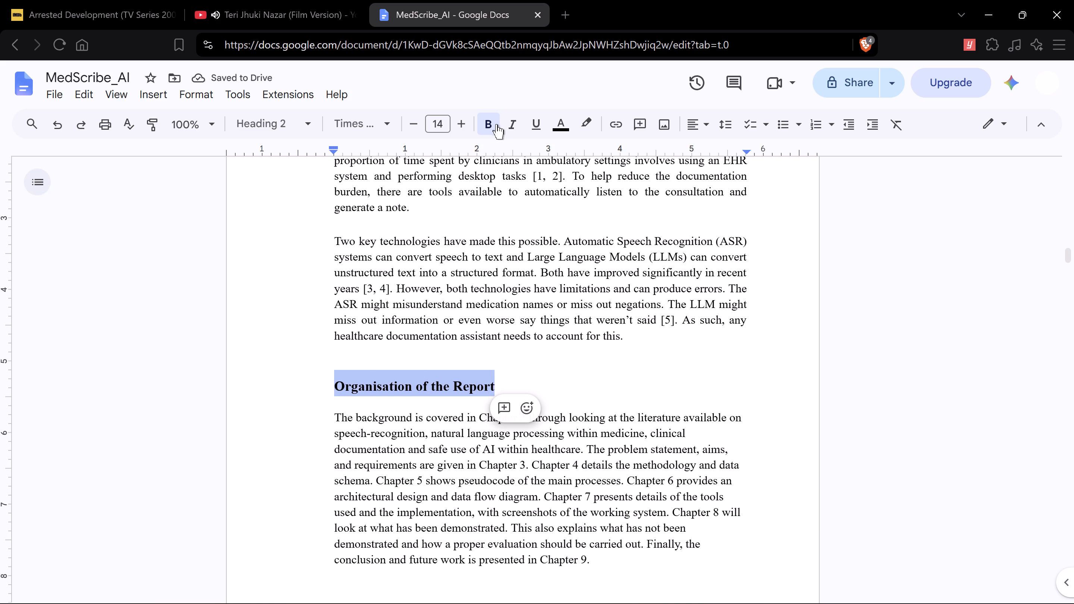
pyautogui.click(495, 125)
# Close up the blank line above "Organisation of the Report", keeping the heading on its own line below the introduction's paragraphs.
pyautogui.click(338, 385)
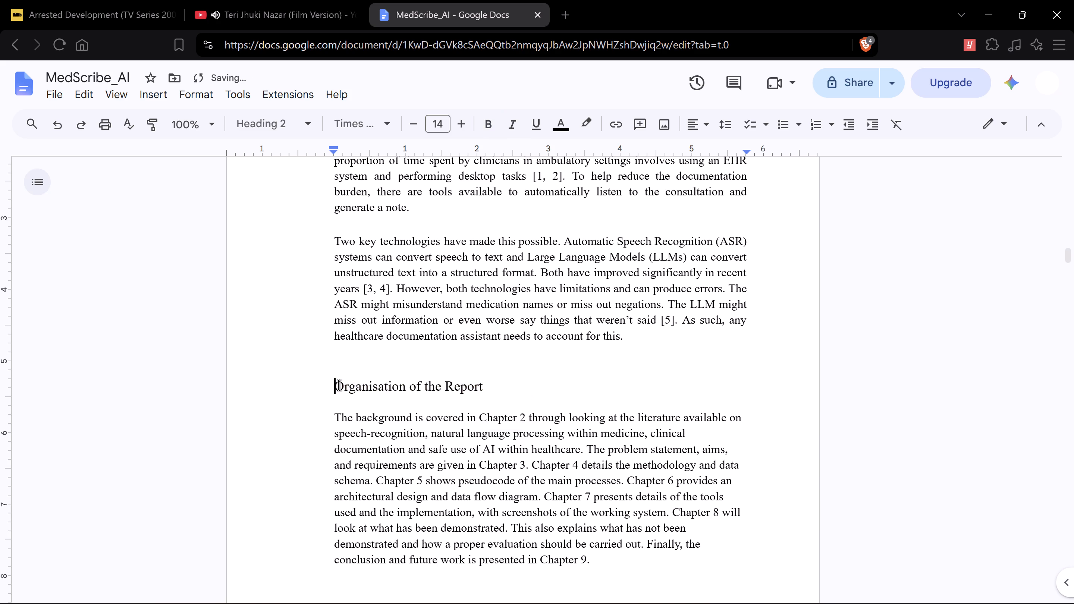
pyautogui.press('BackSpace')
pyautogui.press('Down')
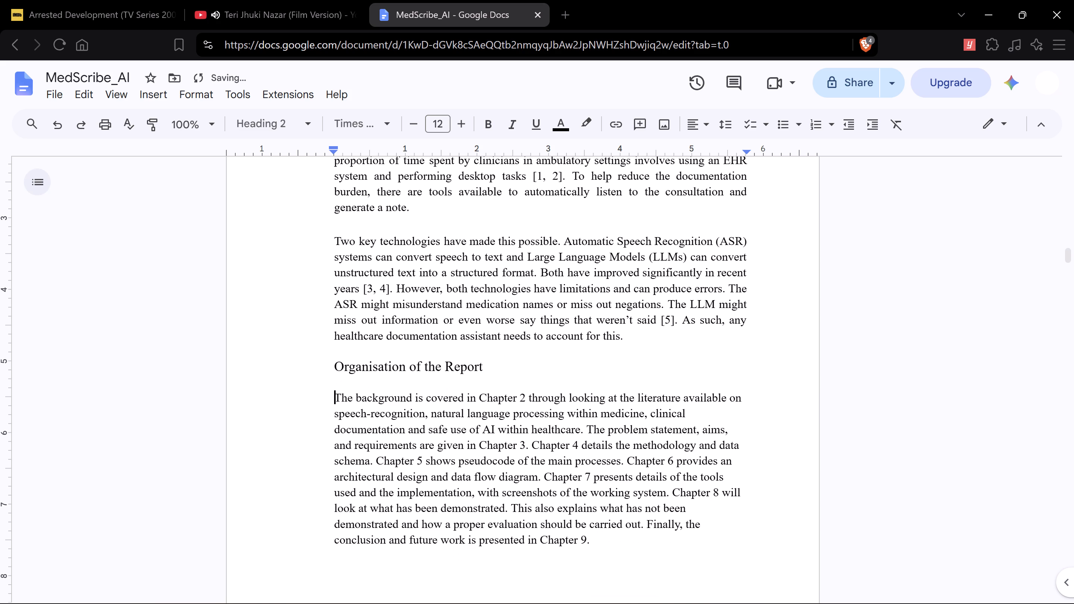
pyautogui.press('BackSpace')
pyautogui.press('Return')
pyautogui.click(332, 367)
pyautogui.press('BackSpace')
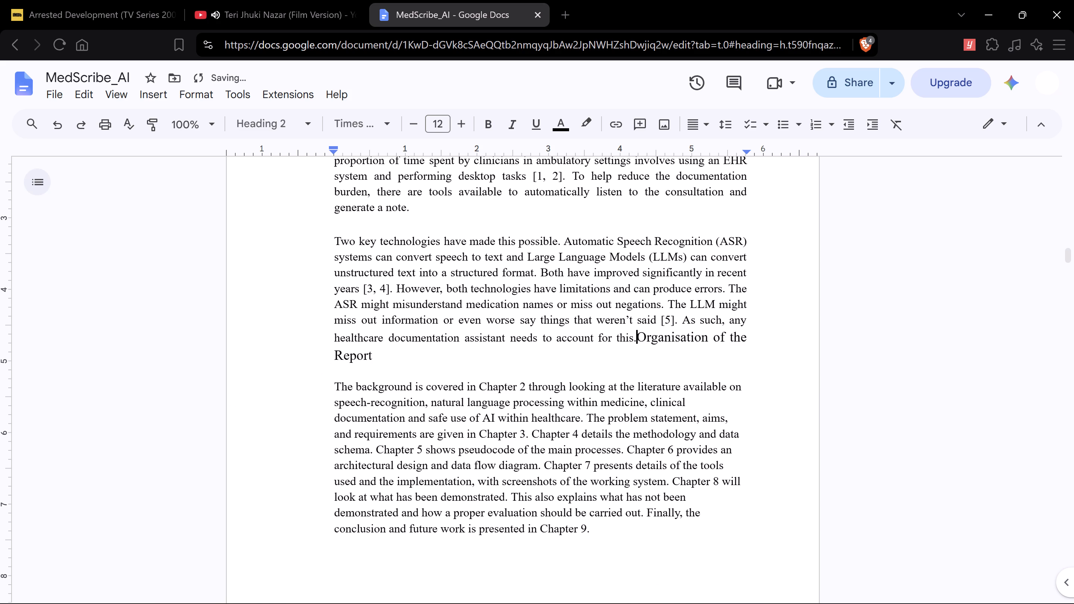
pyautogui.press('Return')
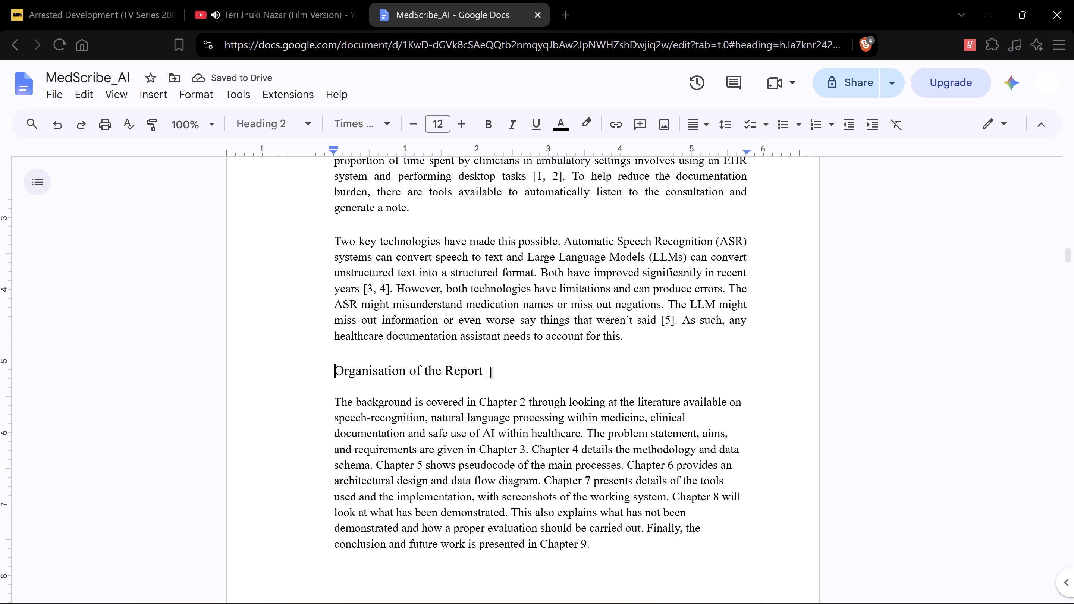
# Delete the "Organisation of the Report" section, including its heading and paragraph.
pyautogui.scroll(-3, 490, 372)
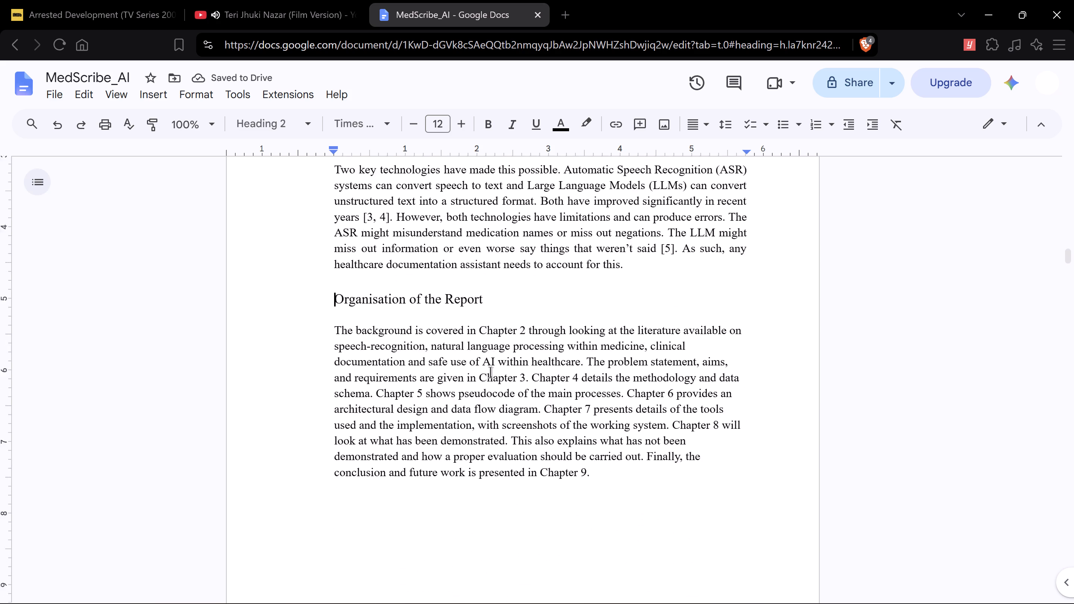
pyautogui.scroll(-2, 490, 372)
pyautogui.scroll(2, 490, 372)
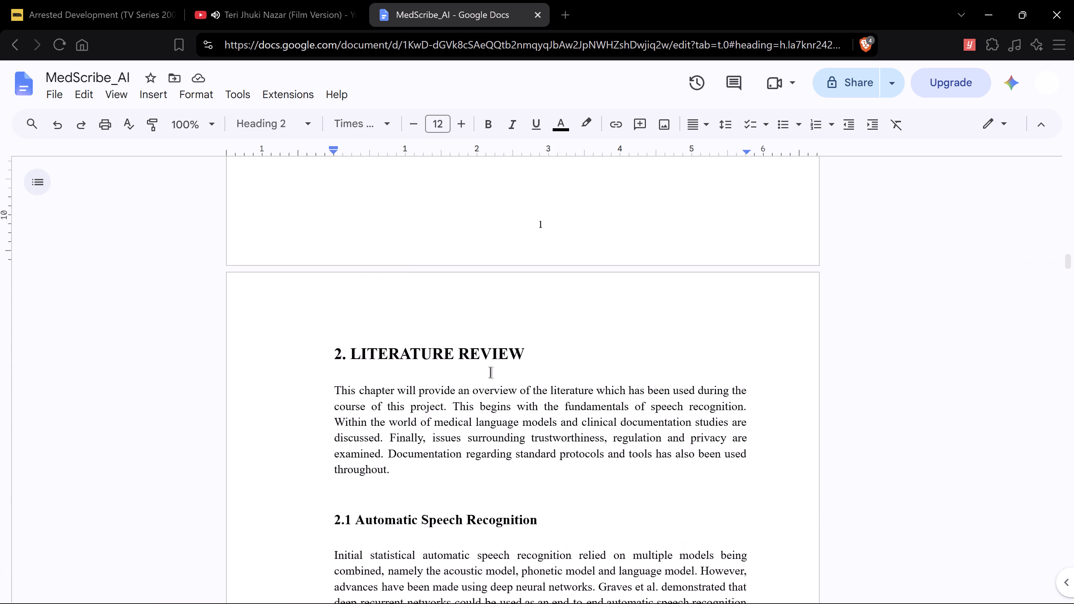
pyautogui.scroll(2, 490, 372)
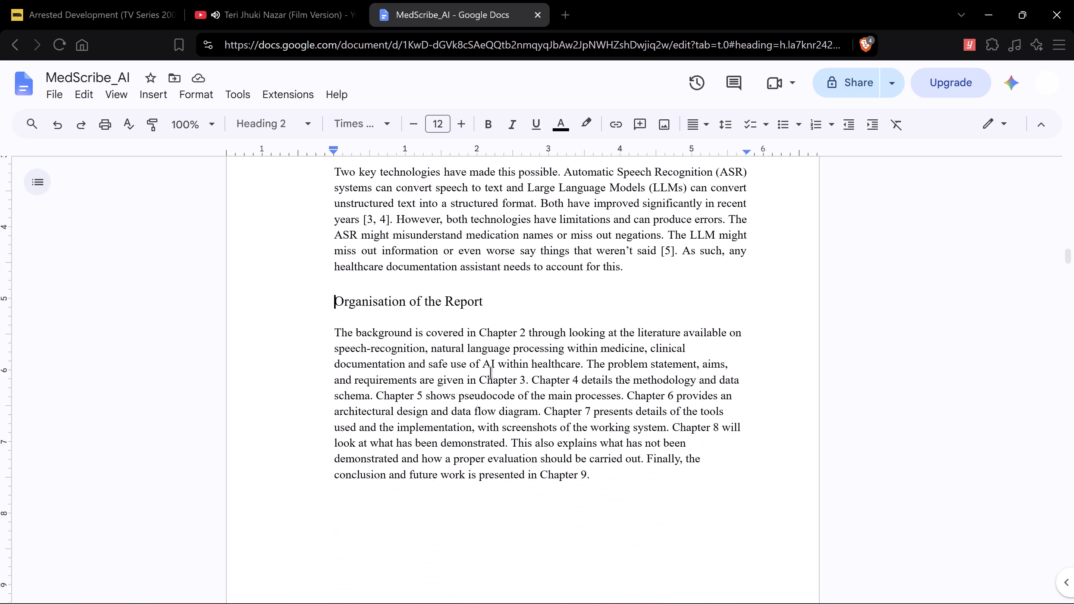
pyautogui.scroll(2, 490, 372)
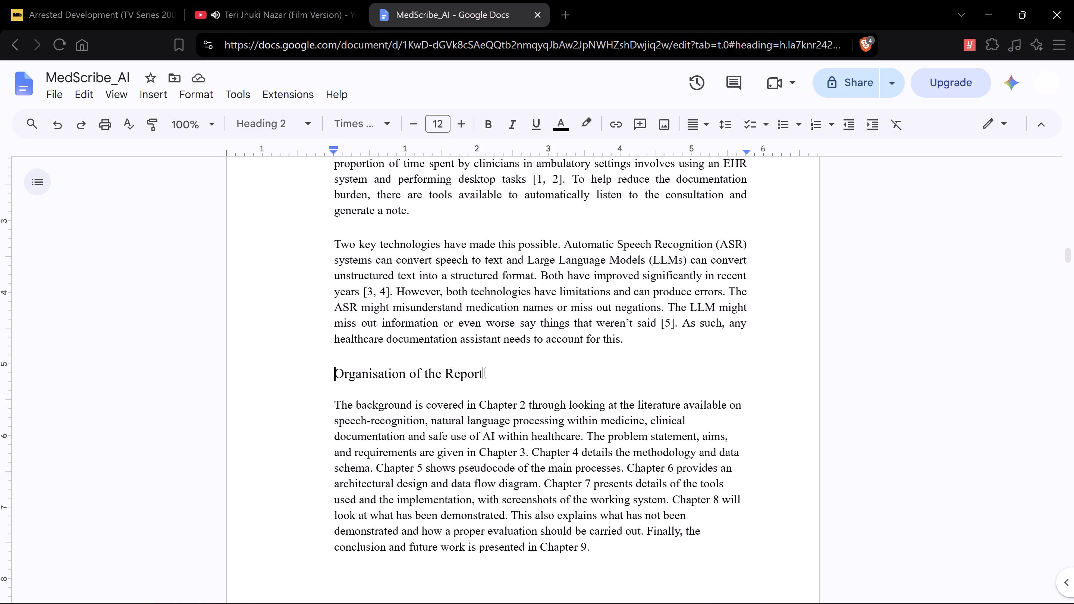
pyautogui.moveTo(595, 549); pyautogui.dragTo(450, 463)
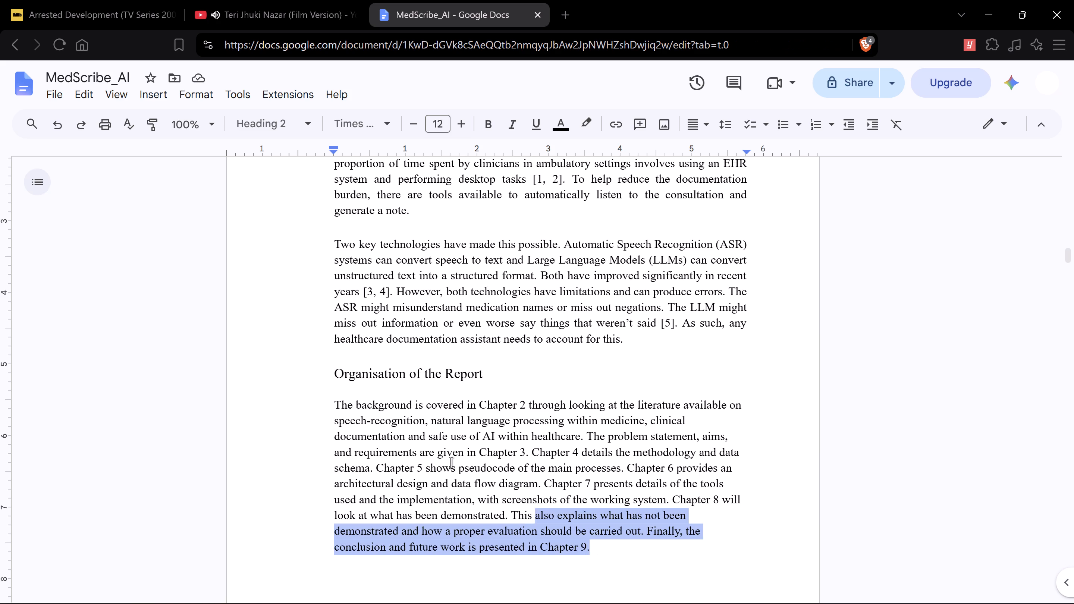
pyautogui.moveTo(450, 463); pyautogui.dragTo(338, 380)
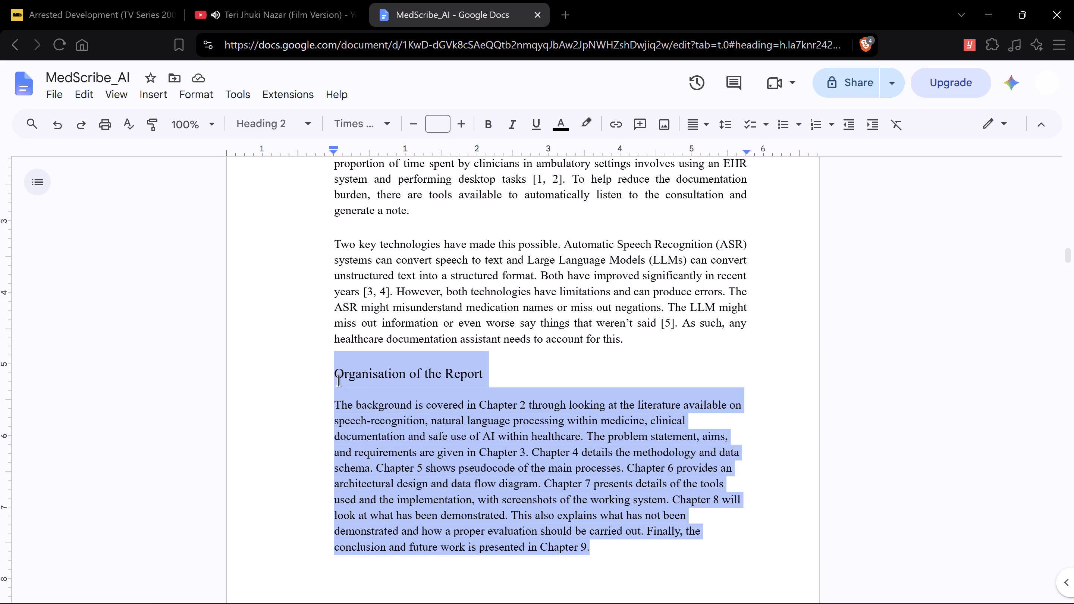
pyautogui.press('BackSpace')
# Undo the recent edits to restore the Introduction's subsections 1.2 to 1.5, keeping the "1.1 Background" heading deleted.
pyautogui.hscroll(1, 338, 380)
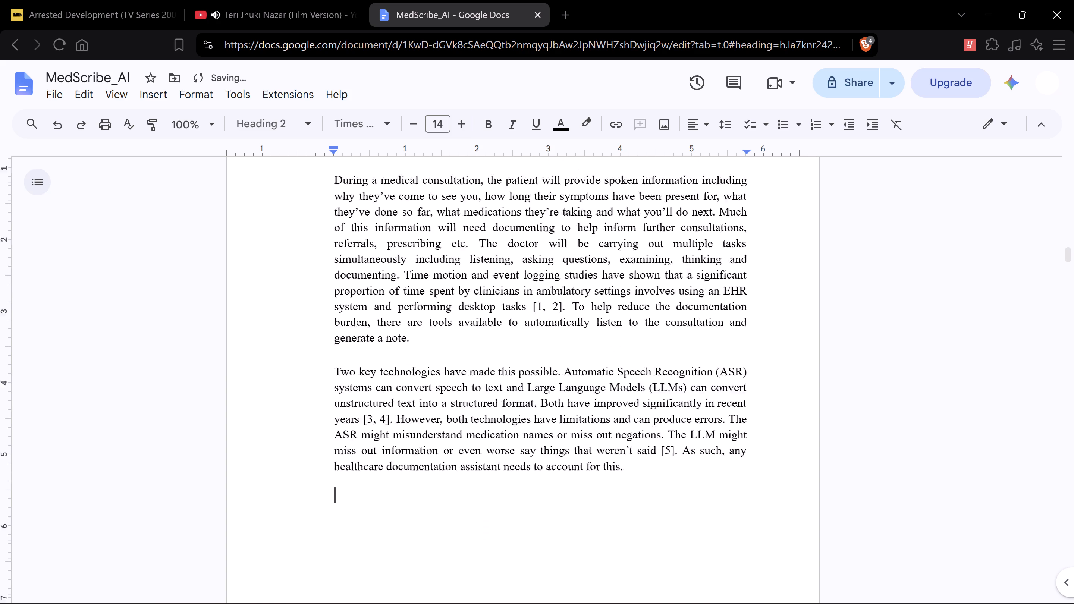
pyautogui.hscroll(1, 338, 380)
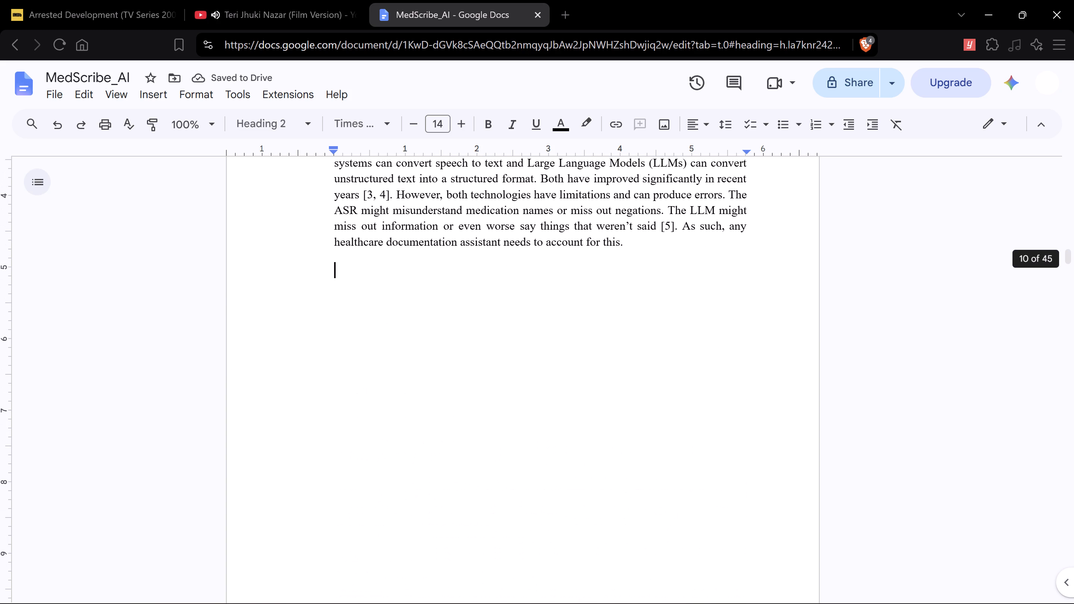
pyautogui.hotkey('ctrl', 'z')
pyautogui.hotkey('ctrl', 'z')
pyautogui.hotkey('ctrl', 'z')
pyautogui.hotkey('ctrl', 'z')
pyautogui.hotkey('ctrl', 'z')
pyautogui.hotkey('ctrl', 'z')
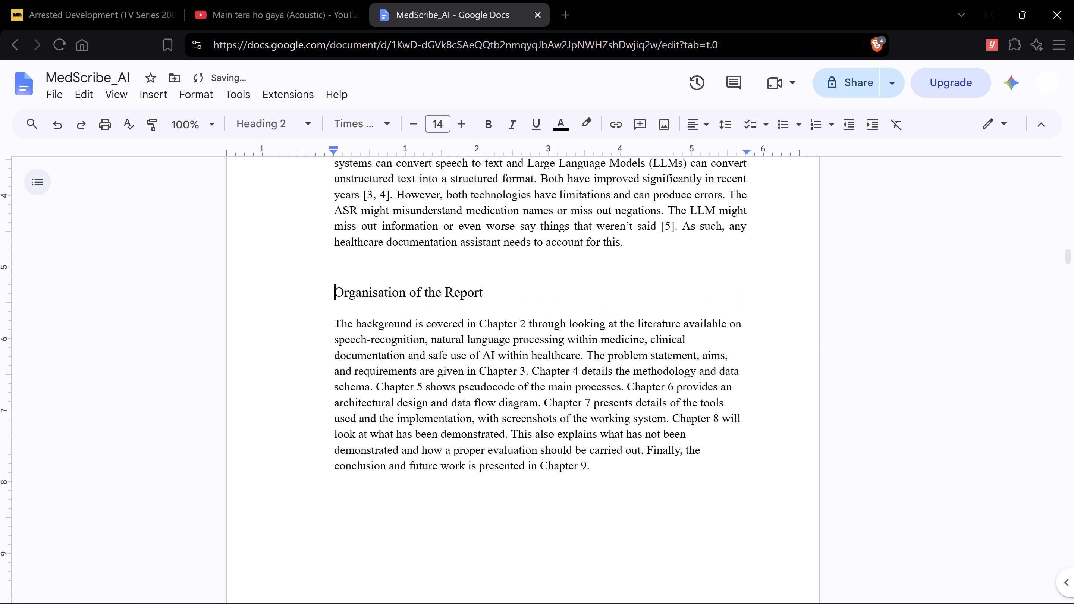
pyautogui.hotkey('ctrl', 'z')
pyautogui.hotkey('ctrl', 'z')
pyautogui.hotkey('ctrl', 'z')
pyautogui.hotkey('ctrl', 'z')
pyautogui.hotkey('ctrl', 'z')
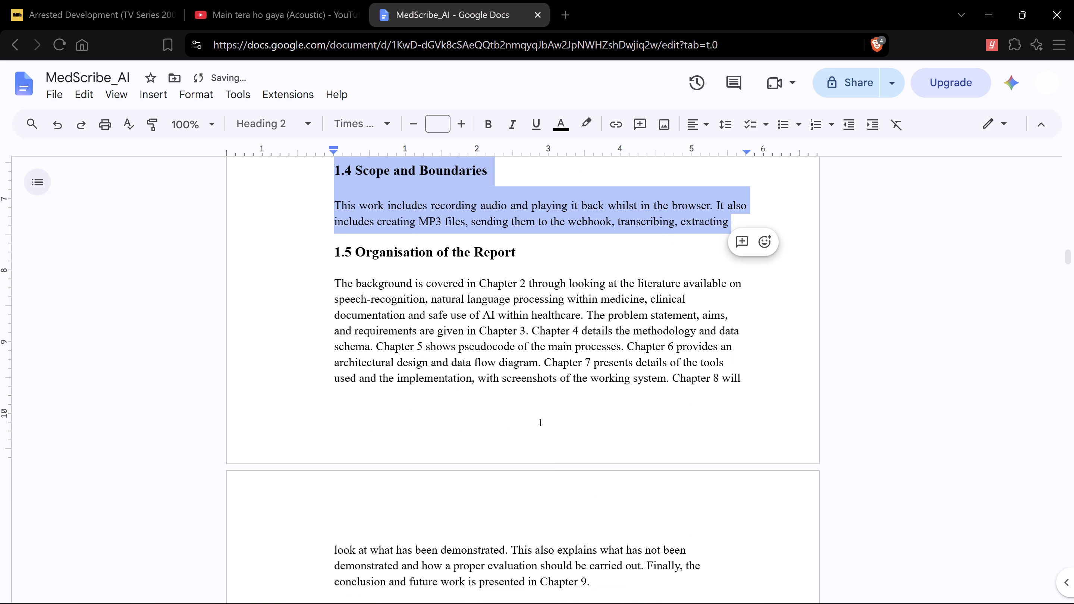
pyautogui.hotkey('ctrl', 'z')
pyautogui.hotkey('ctrl', 'z')
pyautogui.hotkey('ctrl', 'z')
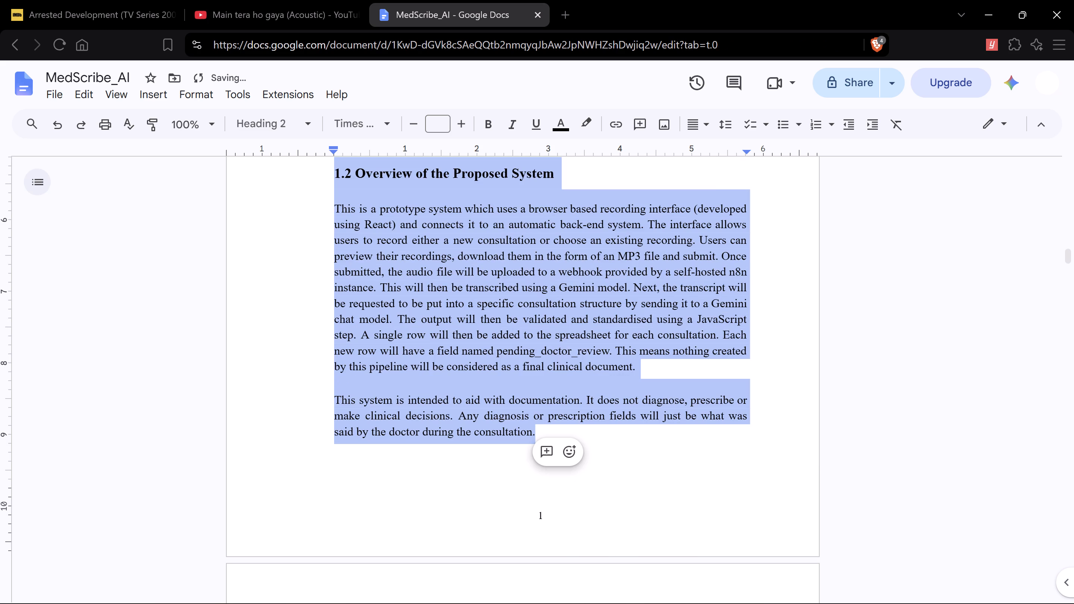
pyautogui.hotkey('ctrl', 'z')
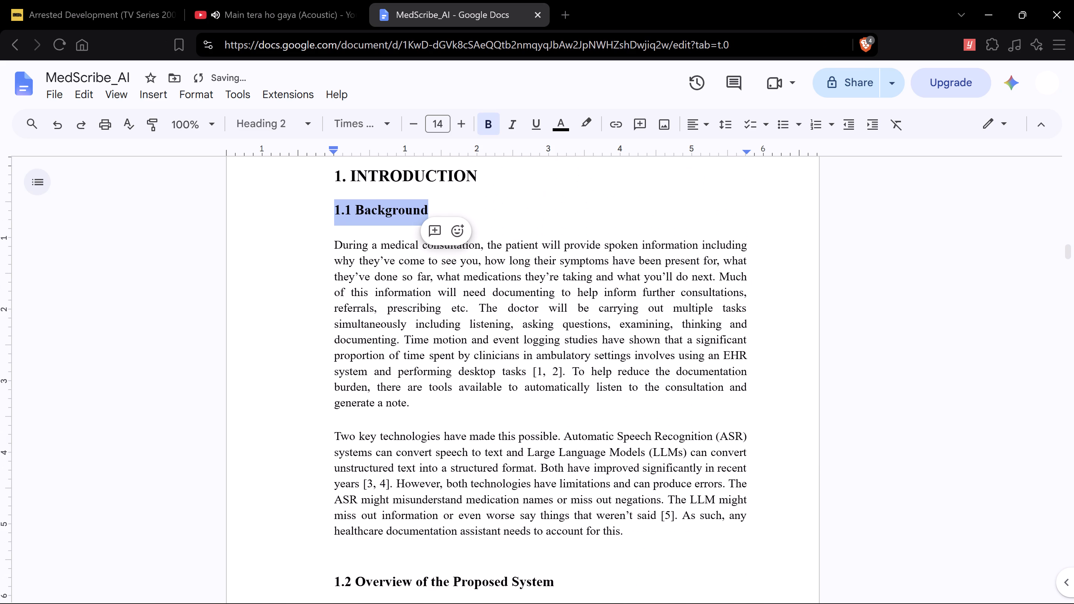
pyautogui.hotkey('ctrl', 'y')
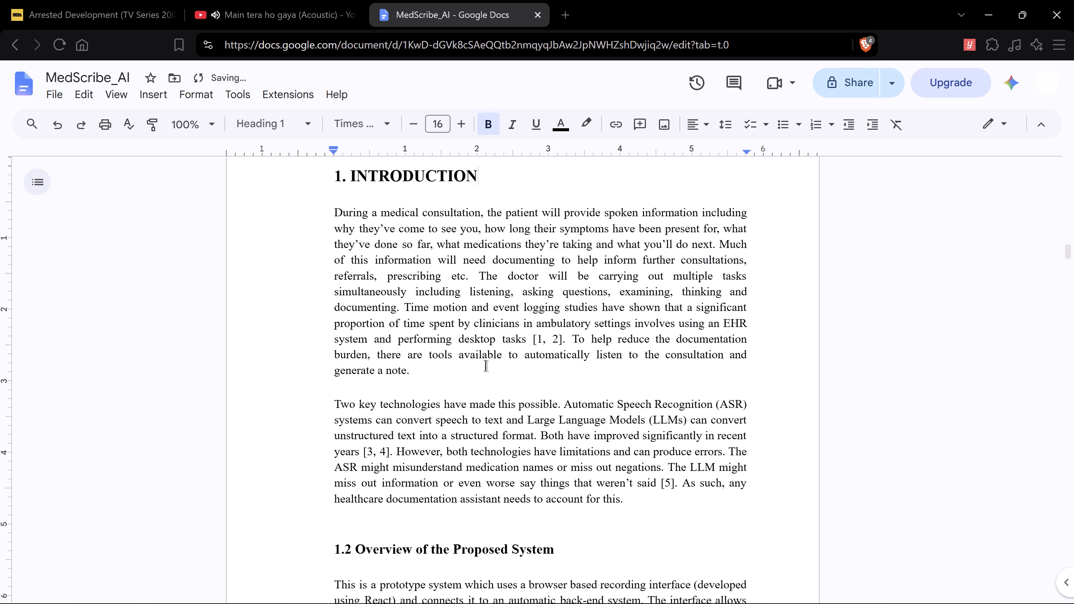
# Delete the "1.5 Organisation of the Report" subsection, including its heading and paragraph.
pyautogui.scroll(-7, 485, 365)
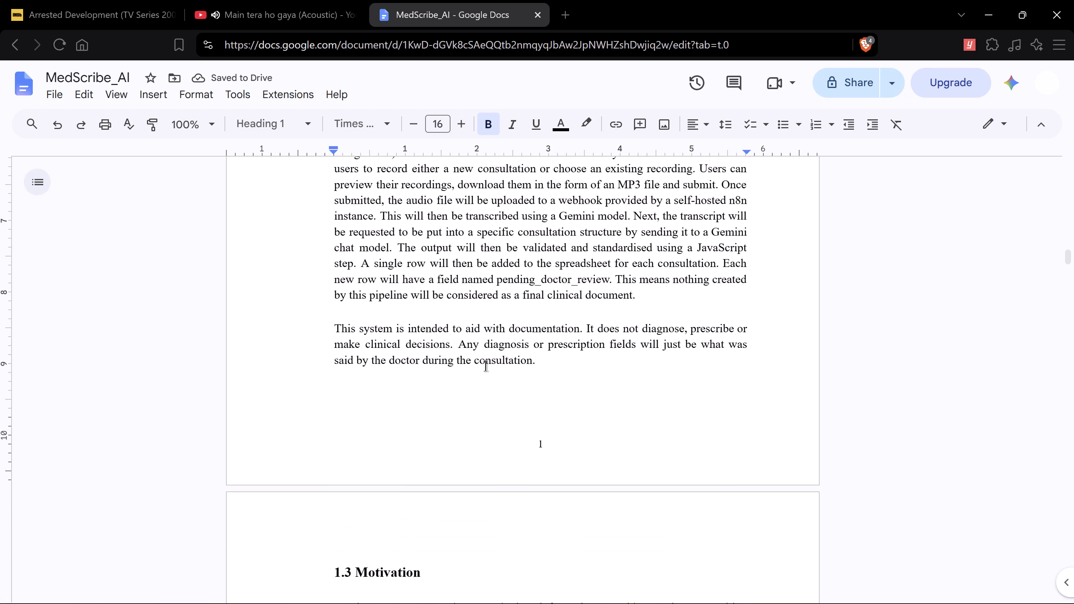
pyautogui.scroll(1, 485, 365)
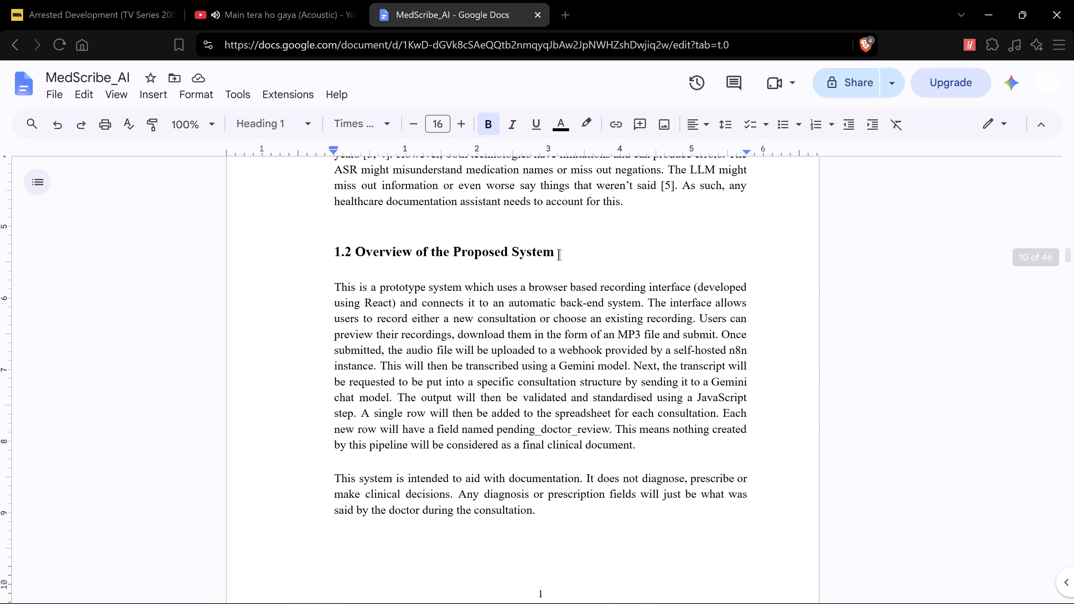
pyautogui.scroll(-2, 557, 257)
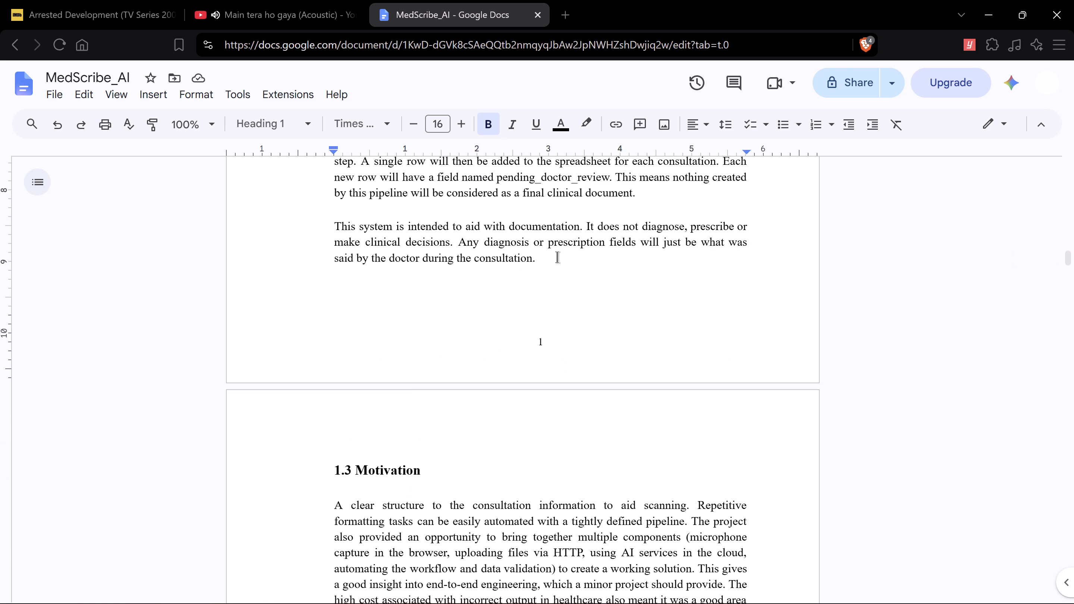
pyautogui.scroll(-4, 557, 257)
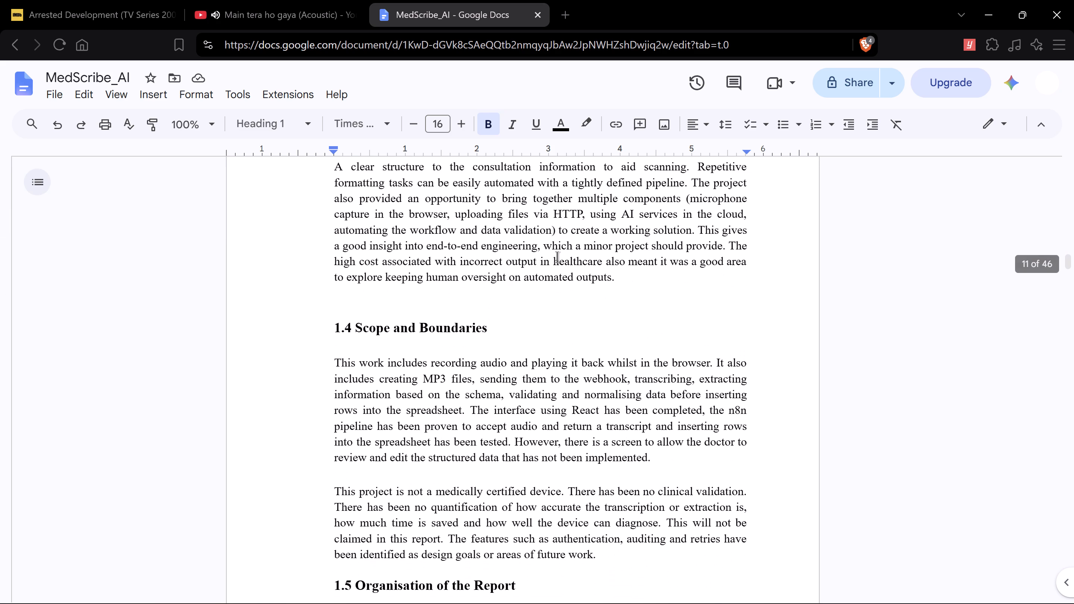
pyautogui.scroll(1, 557, 257)
pyautogui.scroll(-3, 557, 257)
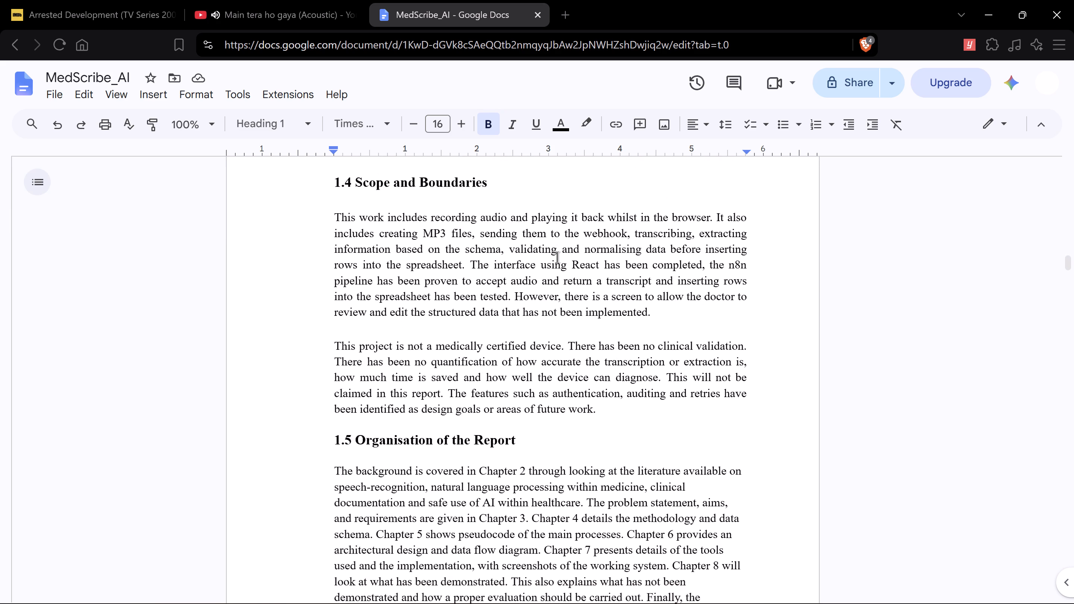
pyautogui.scroll(-2, 557, 257)
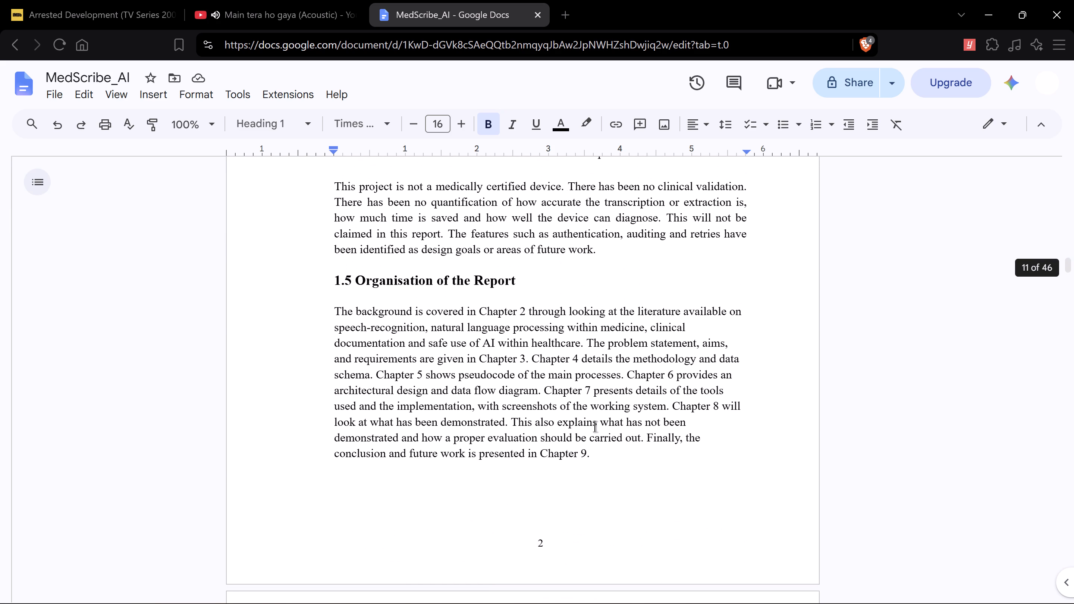
pyautogui.moveTo(593, 455); pyautogui.dragTo(329, 281)
pyautogui.press('BackSpace')
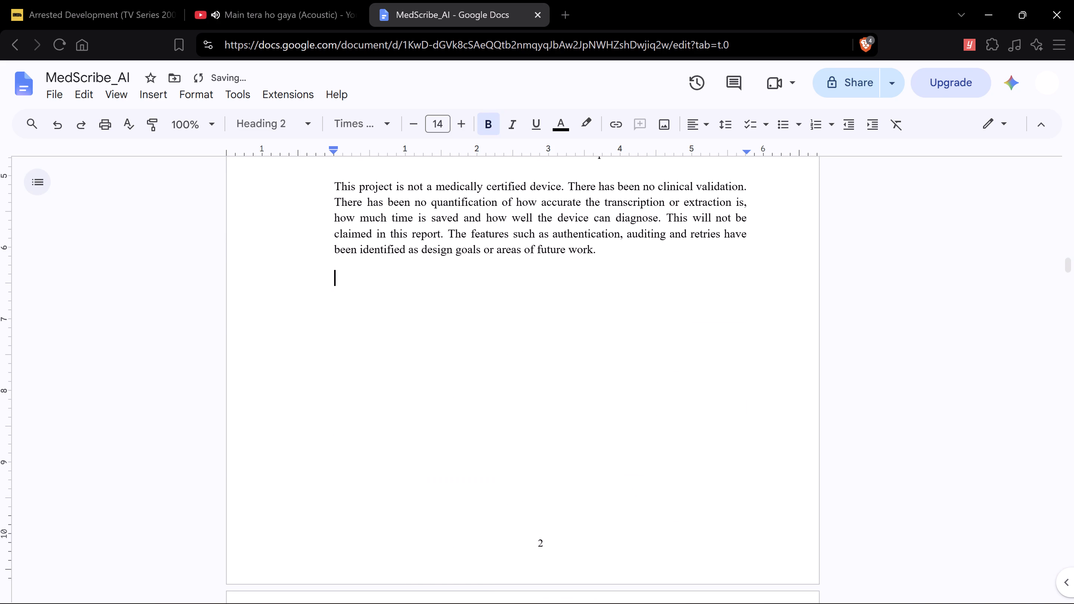
# Delete the "1.4 Scope and Boundaries" subsection, including its heading and both paragraphs.
pyautogui.scroll(3, 329, 281)
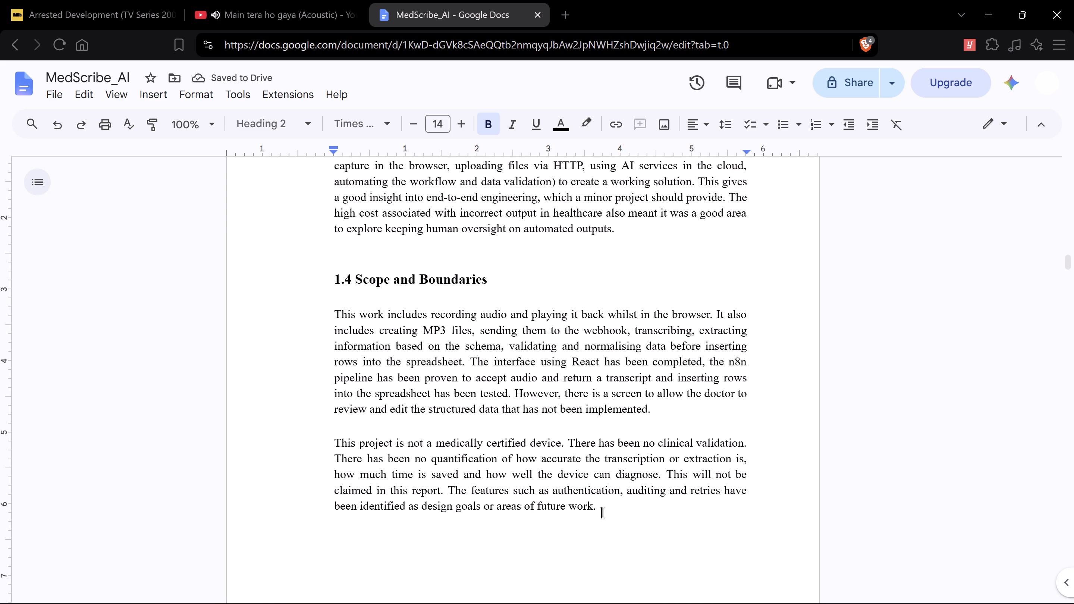
pyautogui.moveTo(601, 512); pyautogui.dragTo(367, 342)
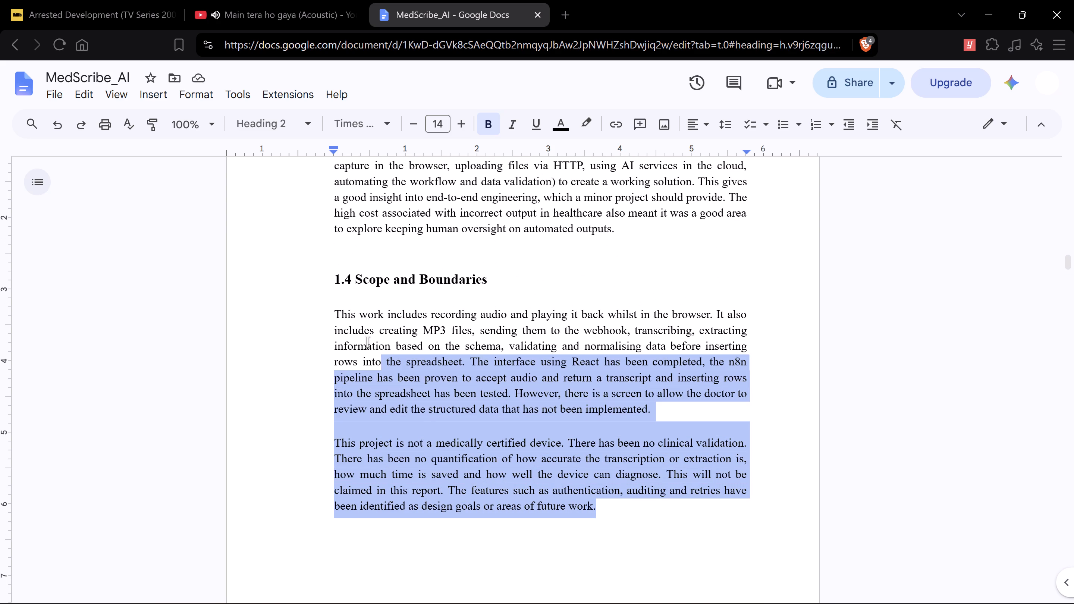
pyautogui.moveTo(367, 342); pyautogui.dragTo(336, 283)
pyautogui.press('BackSpace')
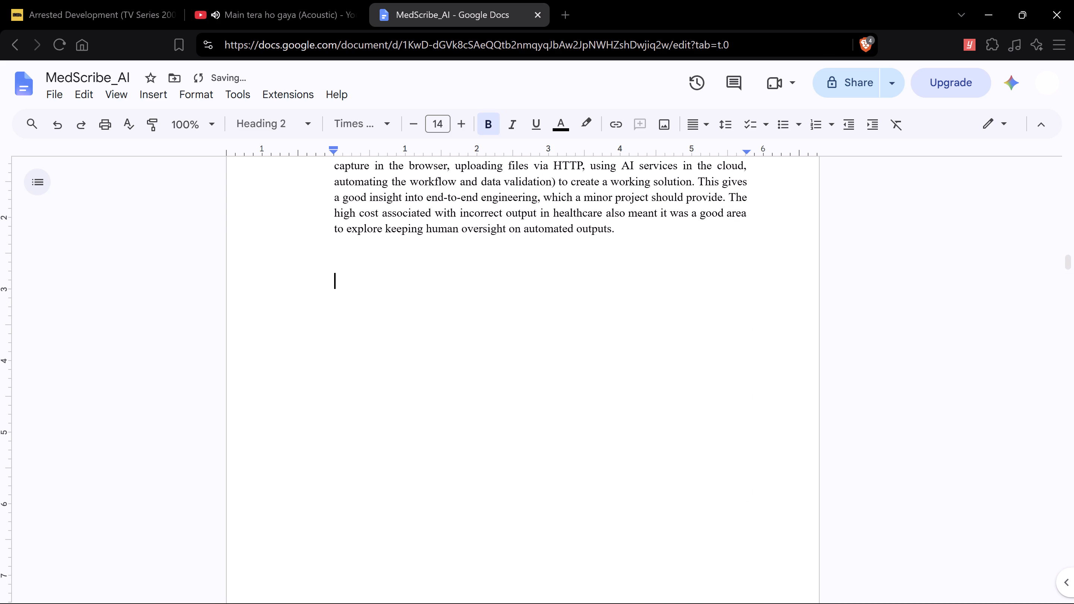
# Delete the "1.3 Motivation" subsection, including its heading and paragraph.
pyautogui.scroll(3, 336, 283)
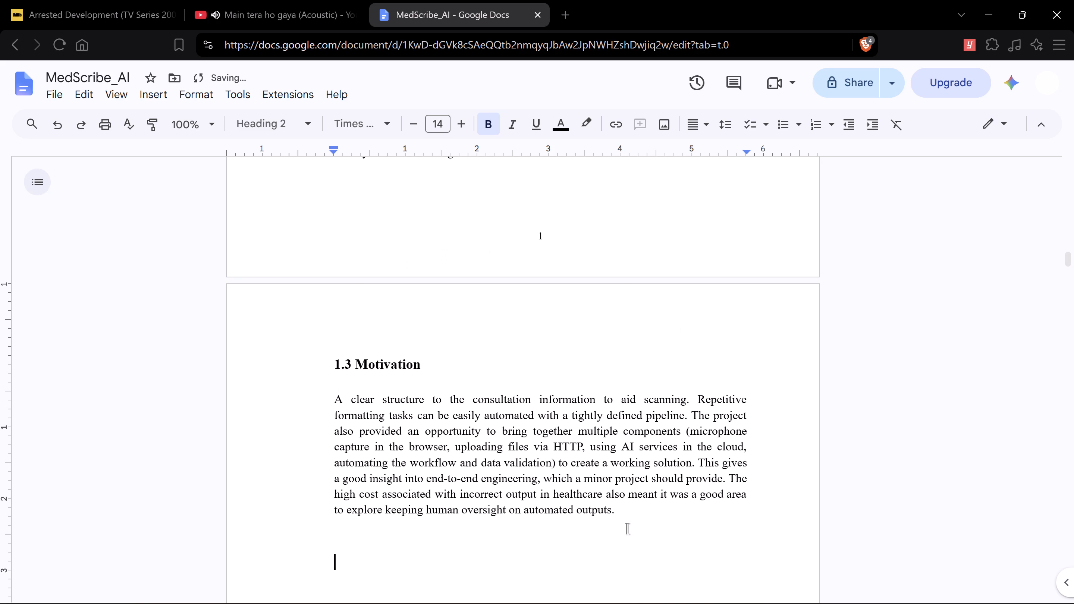
pyautogui.moveTo(626, 525); pyautogui.dragTo(324, 362)
pyautogui.press('BackSpace')
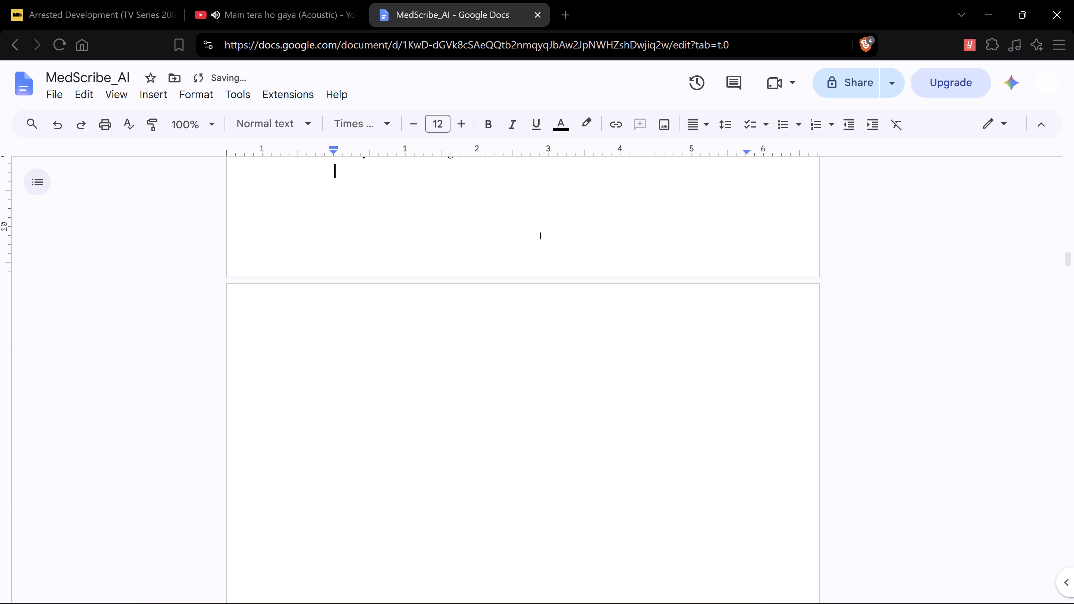
# Remove the "1.2 Overview of the Proposed System" heading and the surplus blank lines so its paragraphs follow directly after the background text.
pyautogui.scroll(4, 324, 362)
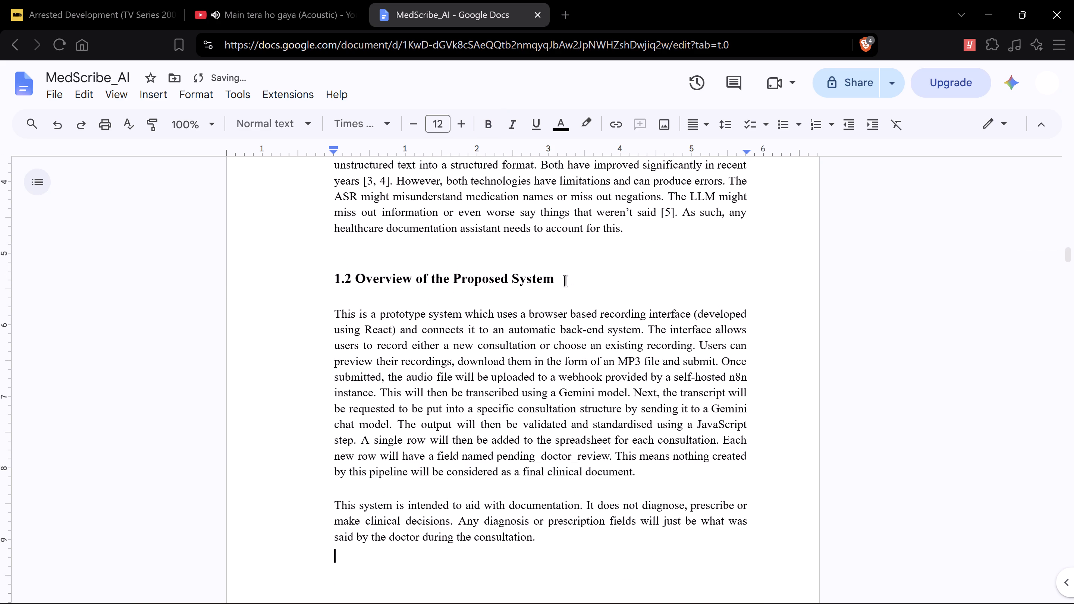
pyautogui.moveTo(561, 280); pyautogui.dragTo(336, 284)
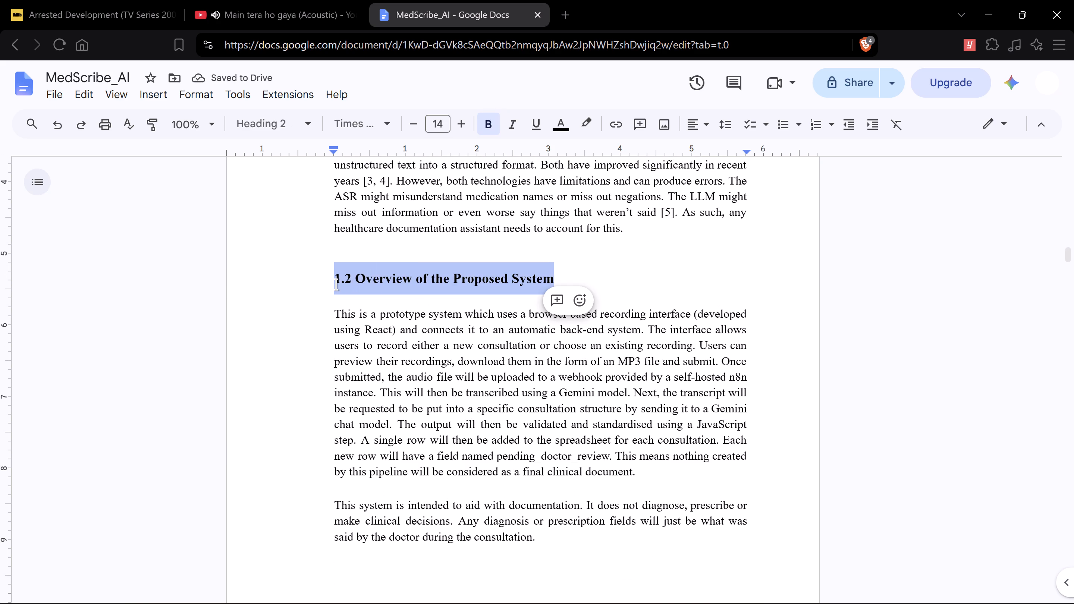
pyautogui.press('BackSpace')
pyautogui.press('BackSpace')
pyautogui.press('BackSpace')
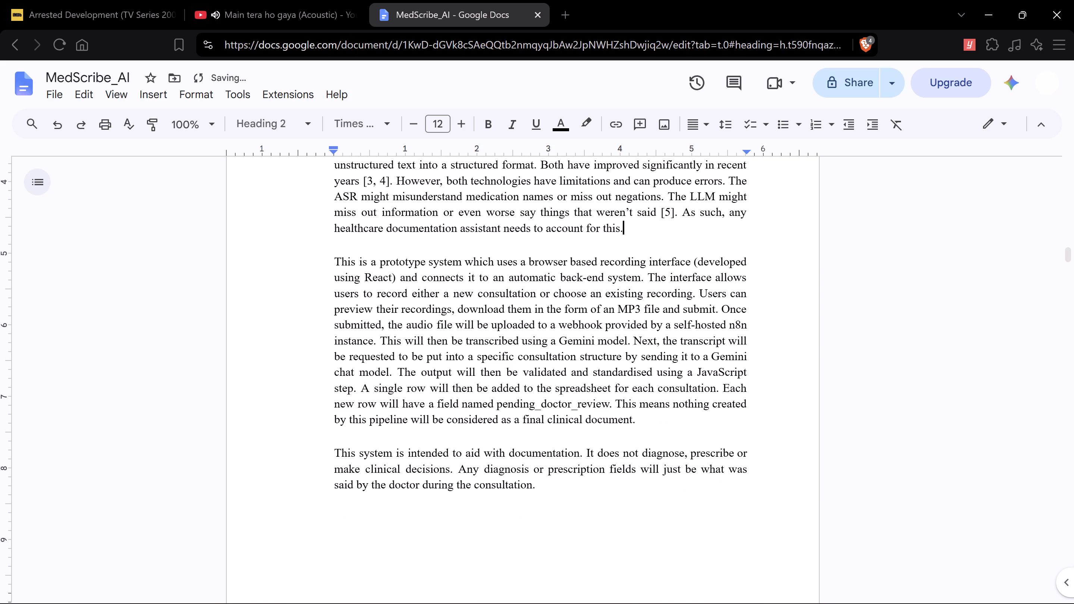
pyautogui.scroll(2, 336, 284)
pyautogui.scroll(-1, 336, 284)
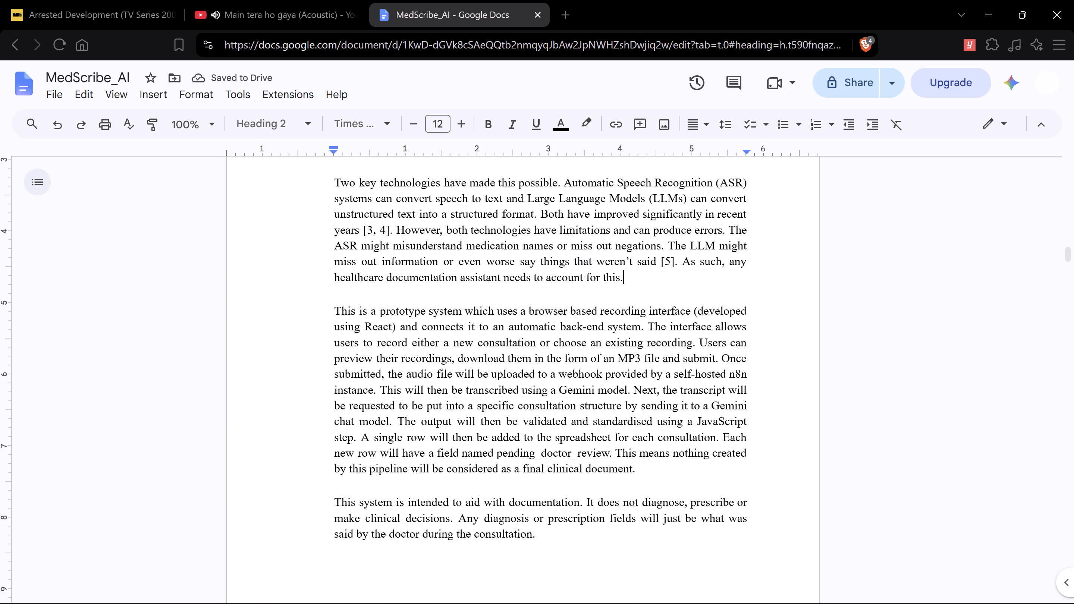
# Look through the Literature Review chapter from 2.1 to 2.10 and the start of chapter 3 to judge what to cut.
pyautogui.scroll(-4, 336, 284)
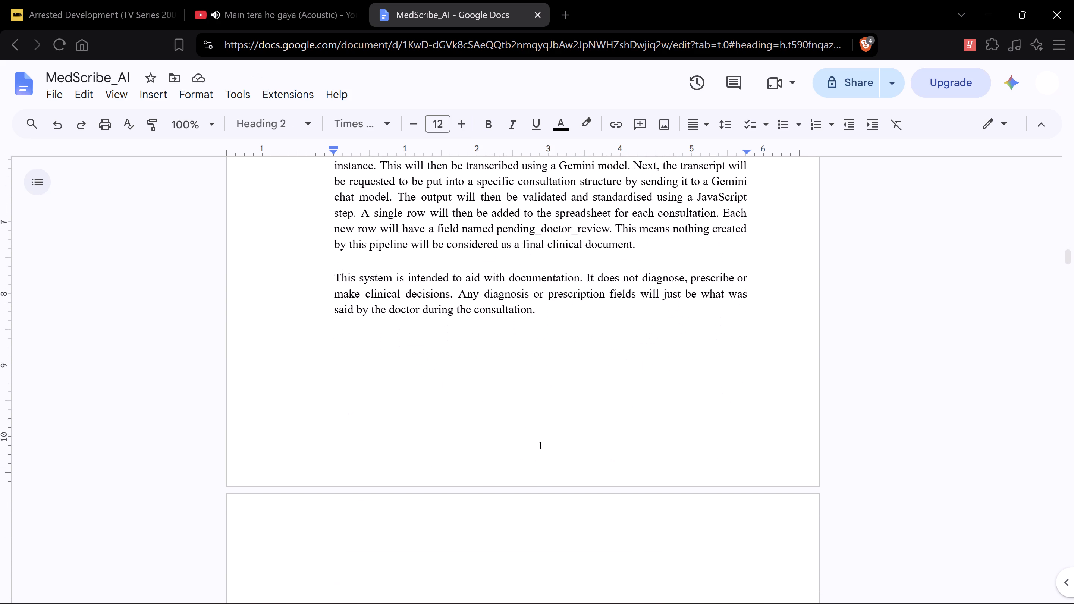
pyautogui.scroll(-6, 336, 284)
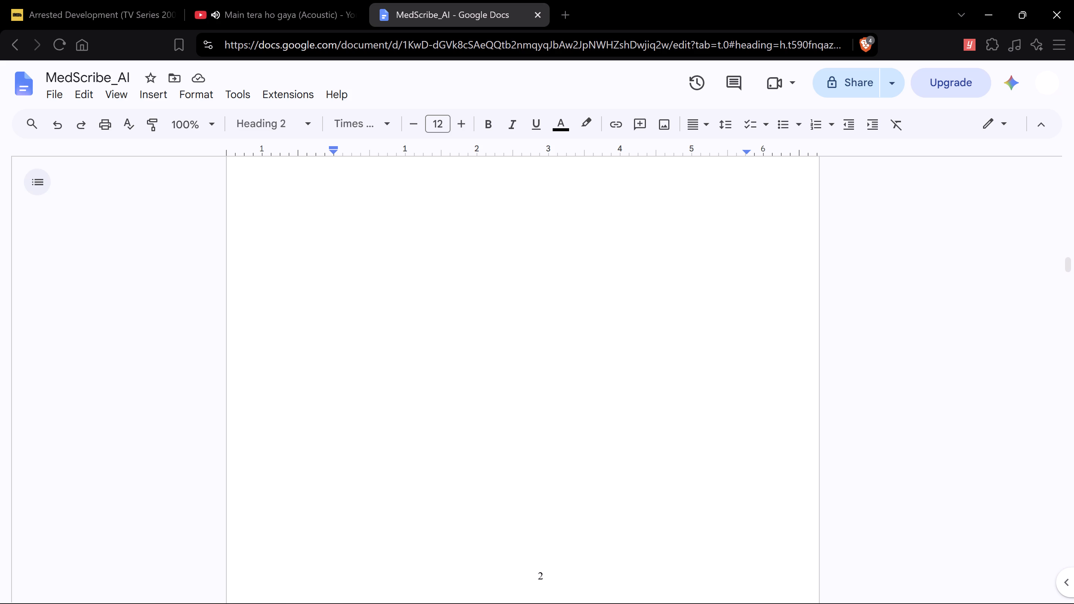
pyautogui.scroll(-5, 336, 284)
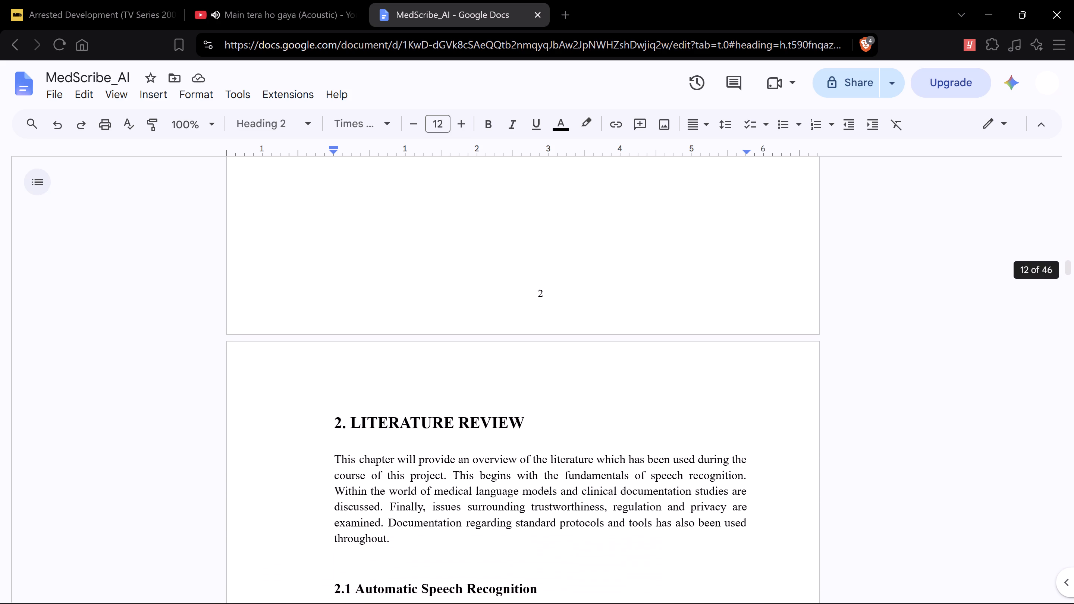
pyautogui.scroll(-4, 336, 284)
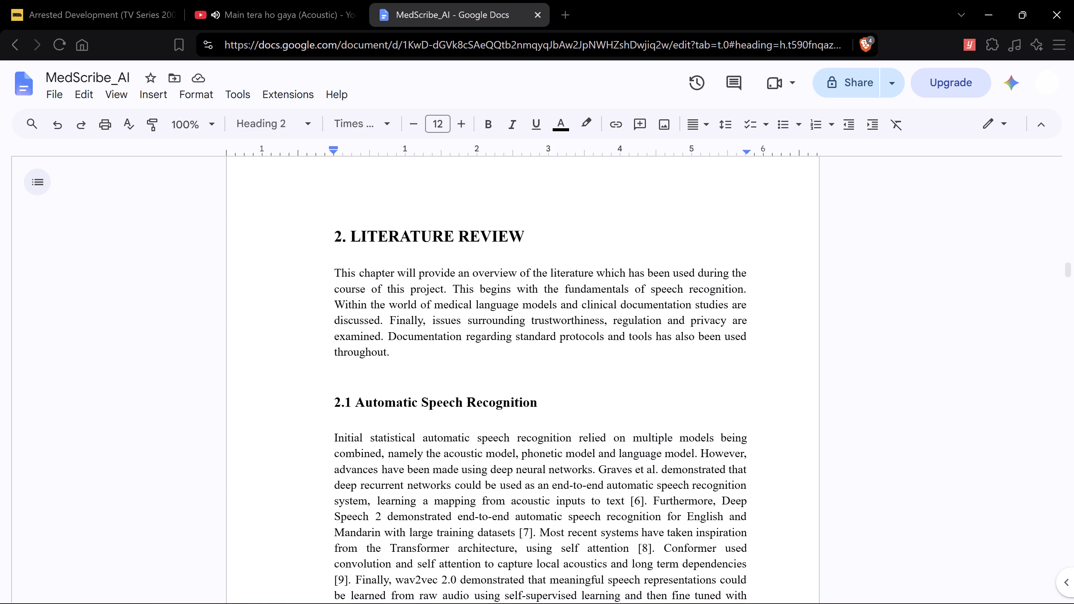
pyautogui.scroll(-1, 336, 284)
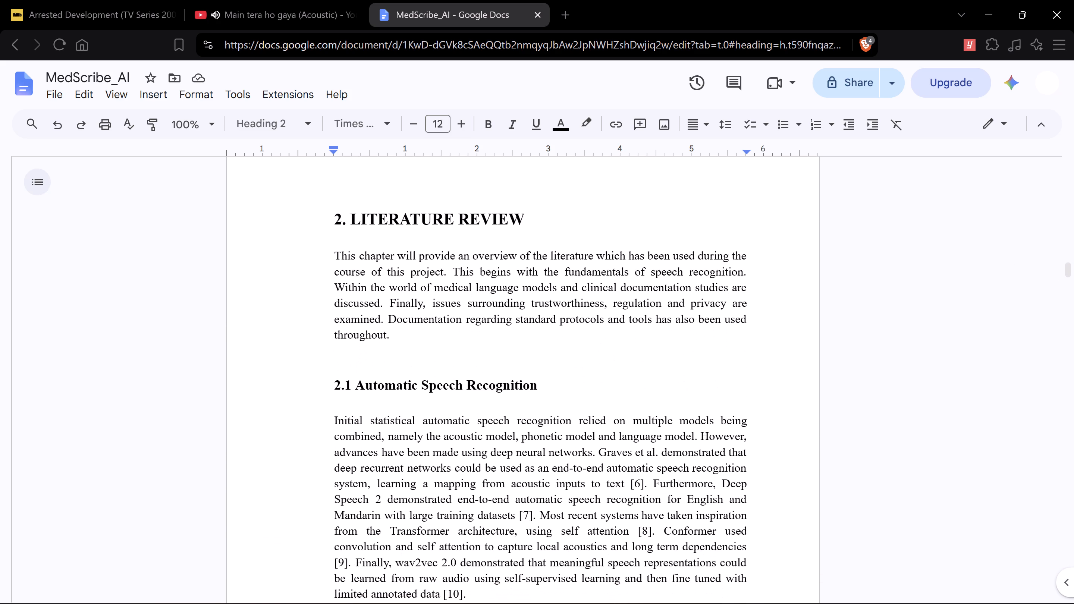
pyautogui.scroll(-1, 336, 284)
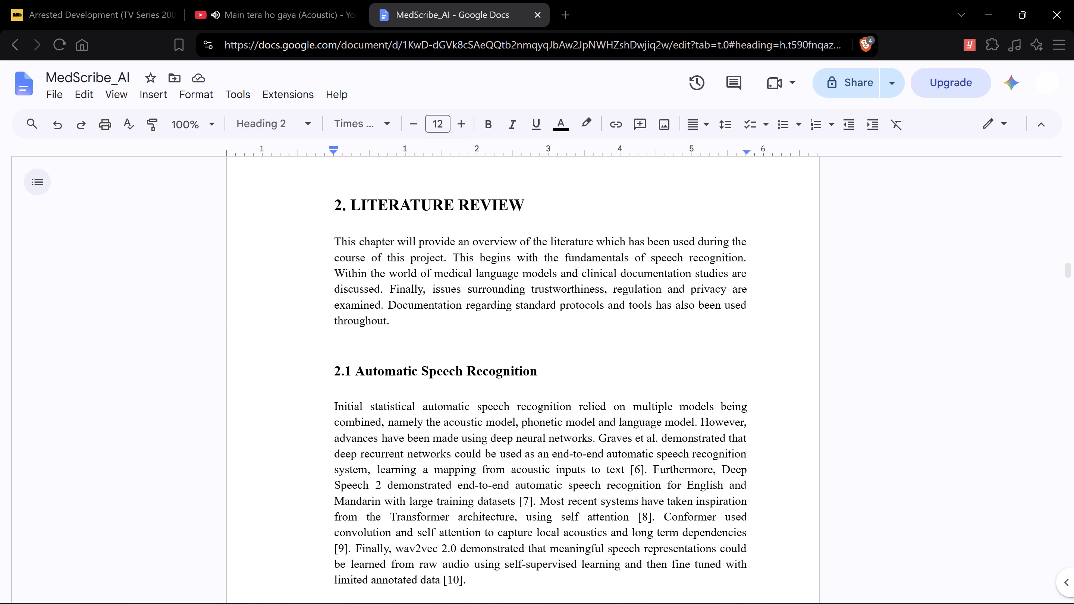
pyautogui.scroll(-1, 336, 284)
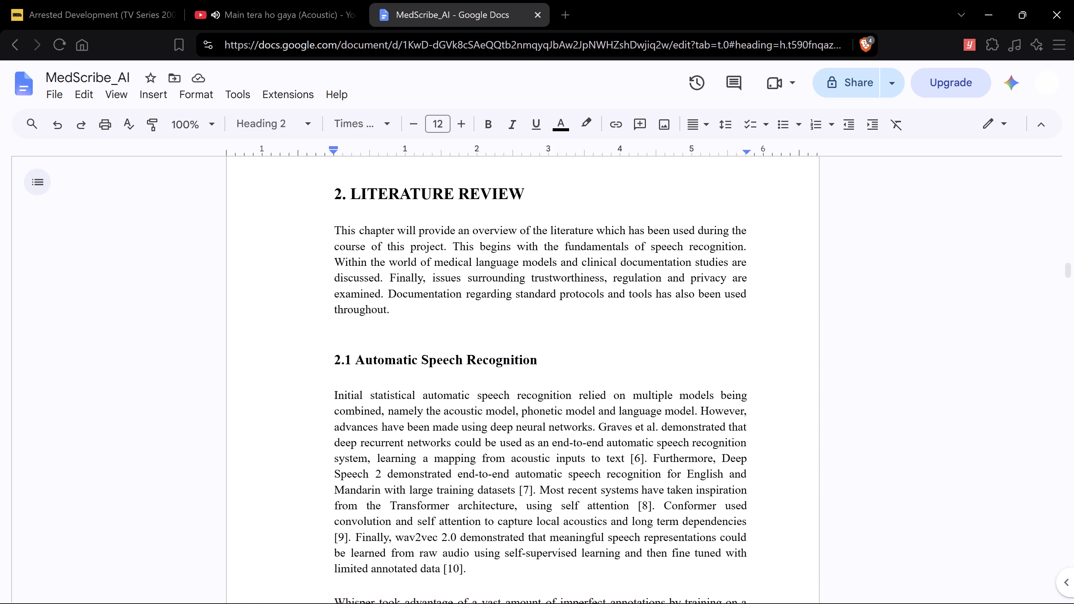
pyautogui.scroll(-1, 336, 284)
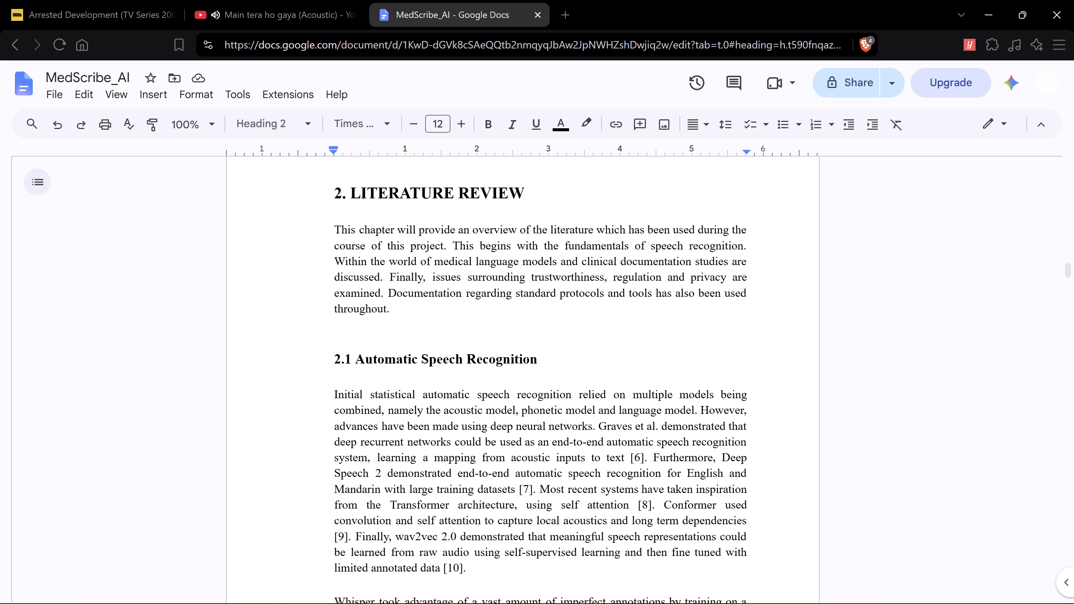
pyautogui.scroll(-4, 336, 284)
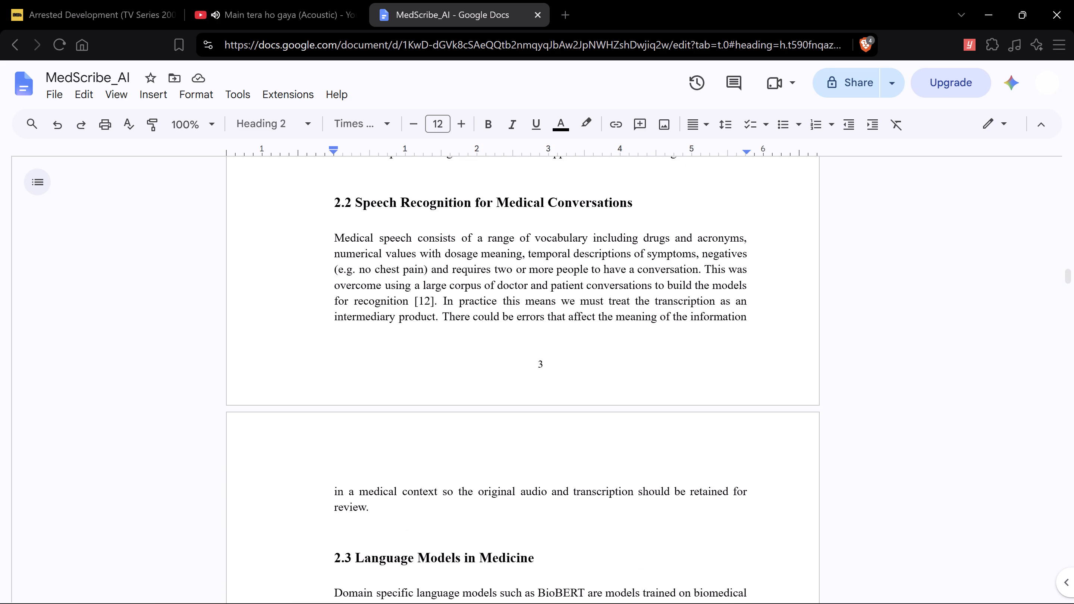
pyautogui.scroll(-6, 336, 284)
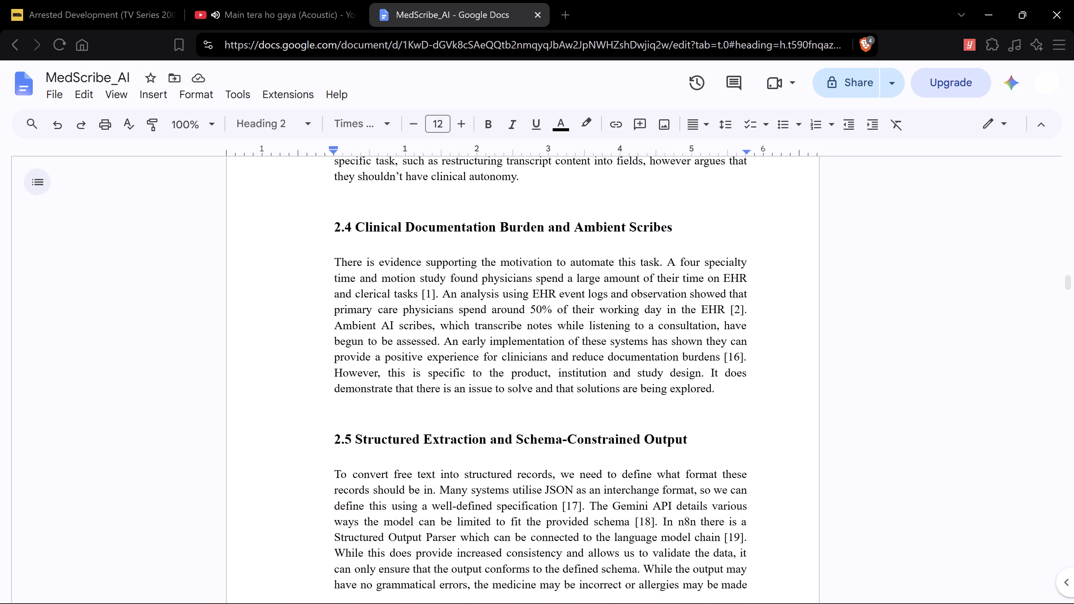
pyautogui.scroll(-5, 336, 284)
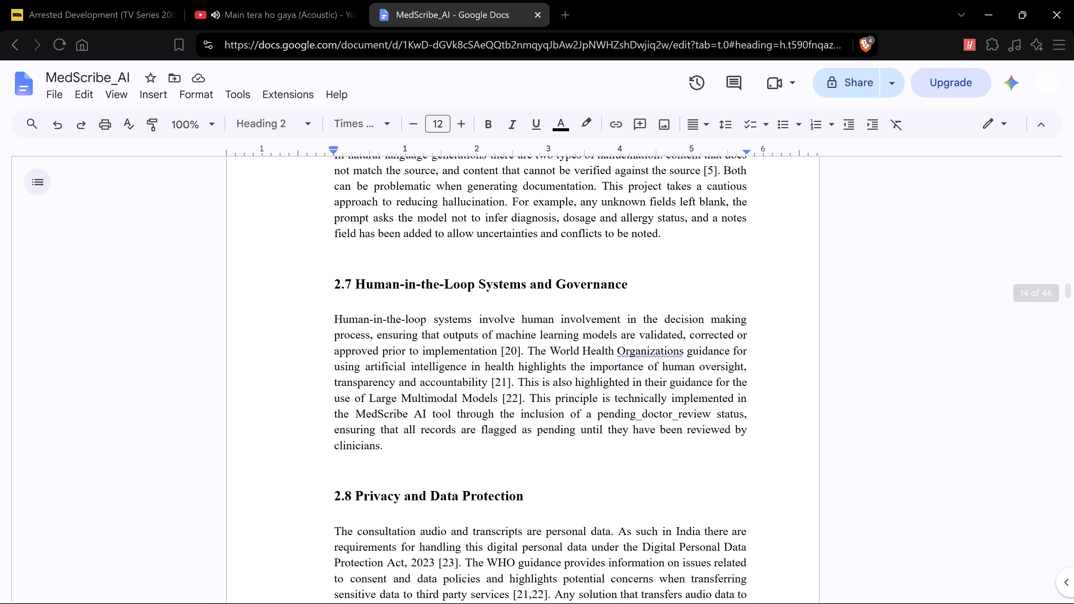
pyautogui.scroll(-6, 336, 284)
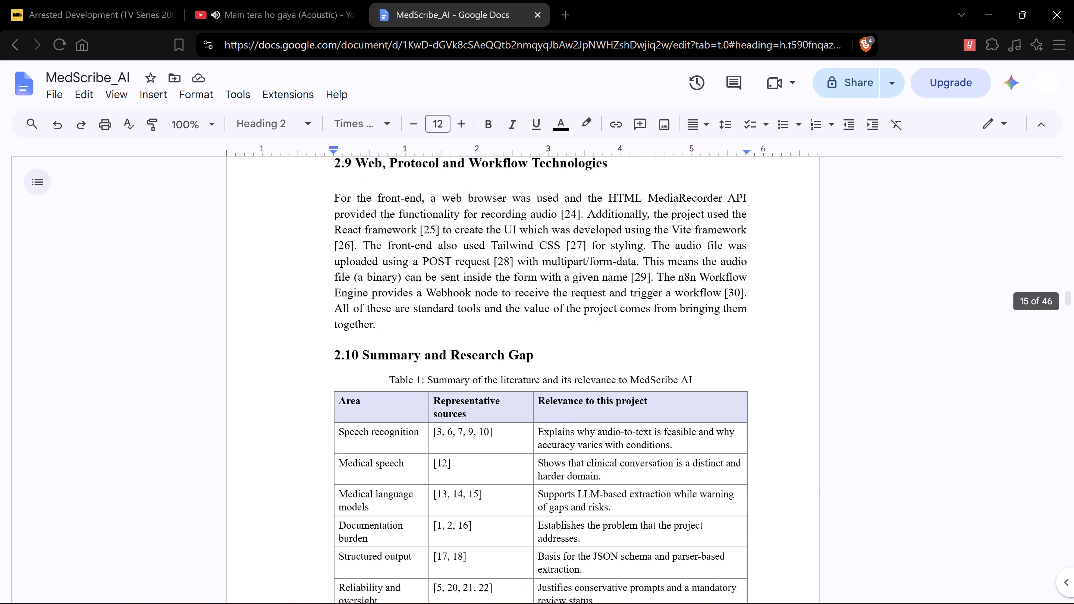
pyautogui.scroll(-3, 336, 284)
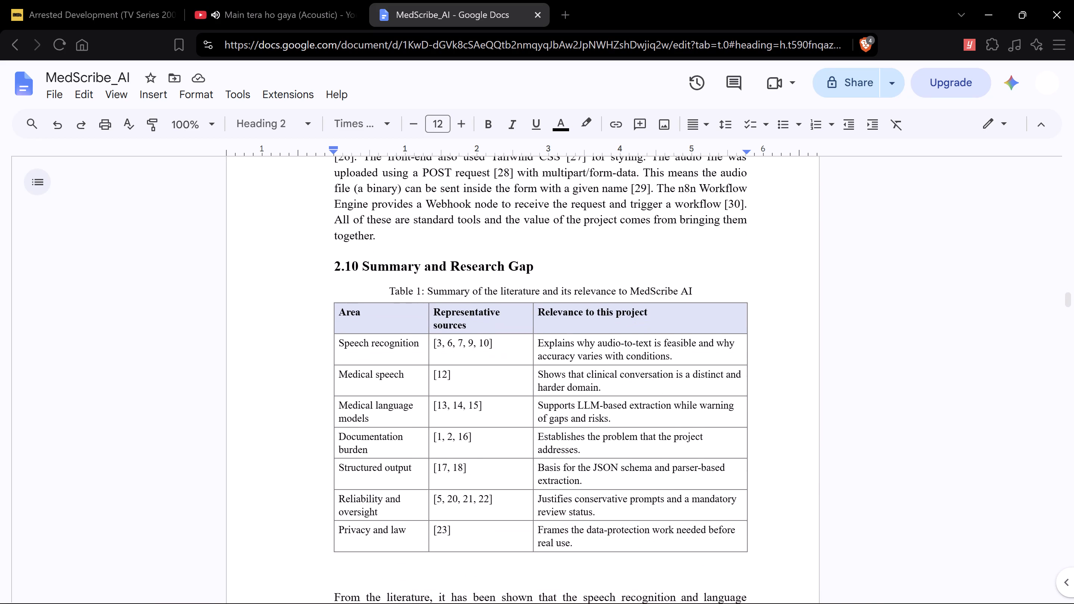
pyautogui.scroll(-2, 336, 284)
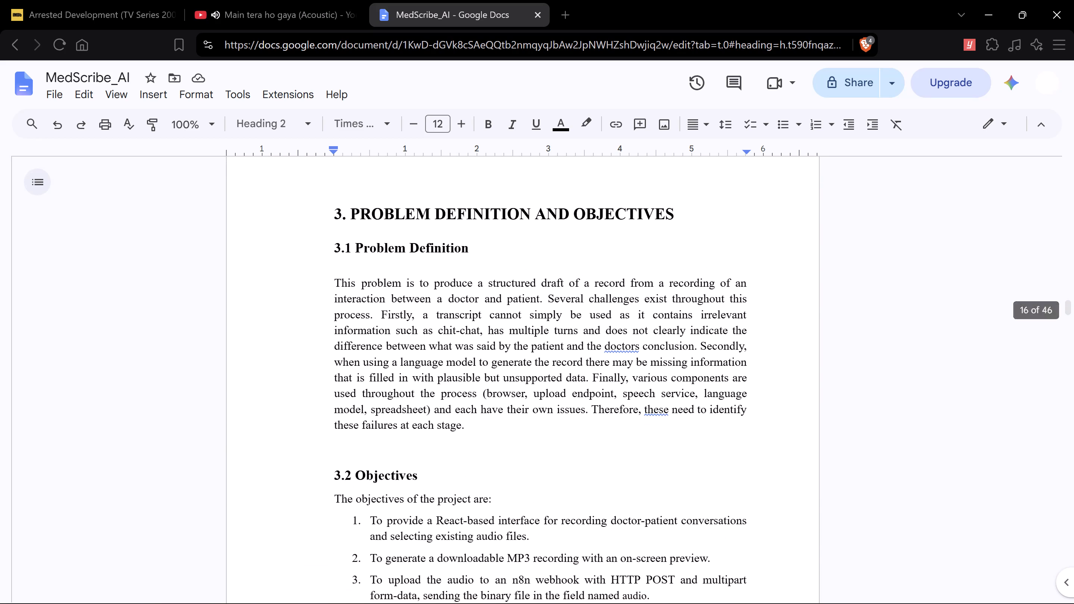
pyautogui.scroll(2, 336, 284)
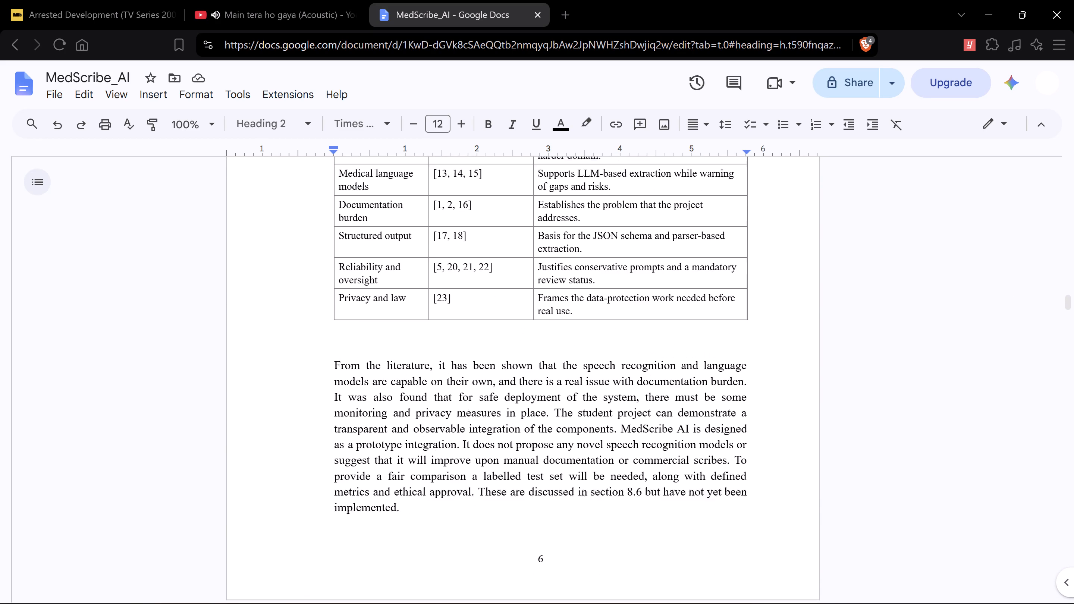
pyautogui.scroll(3, 336, 284)
pyautogui.hscroll(1, 336, 284)
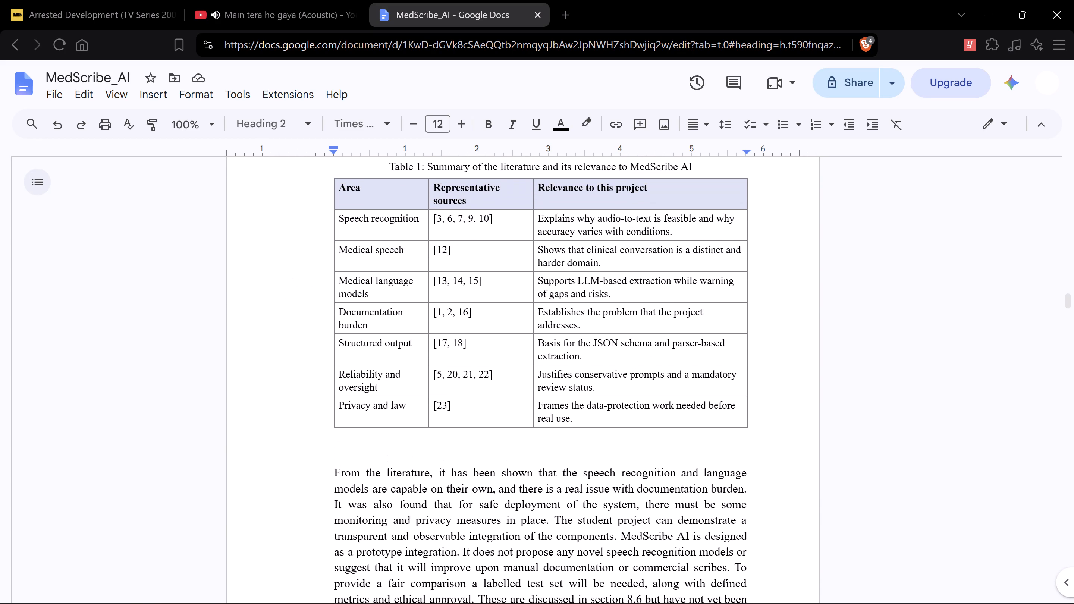
pyautogui.hscroll(2, 336, 284)
pyautogui.scroll(-1, 336, 284)
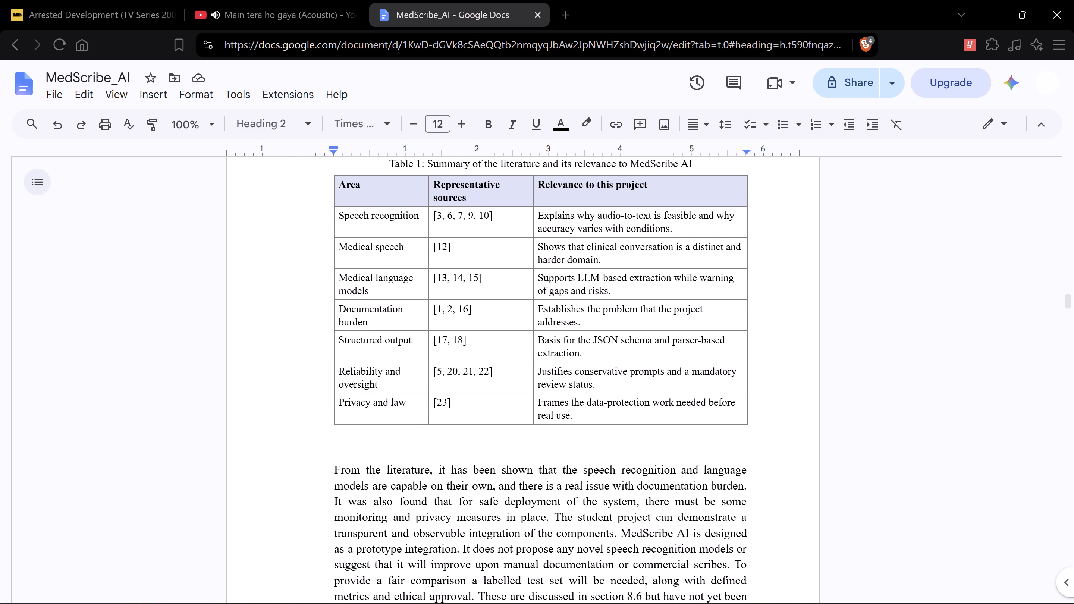
pyautogui.scroll(-1, 336, 284)
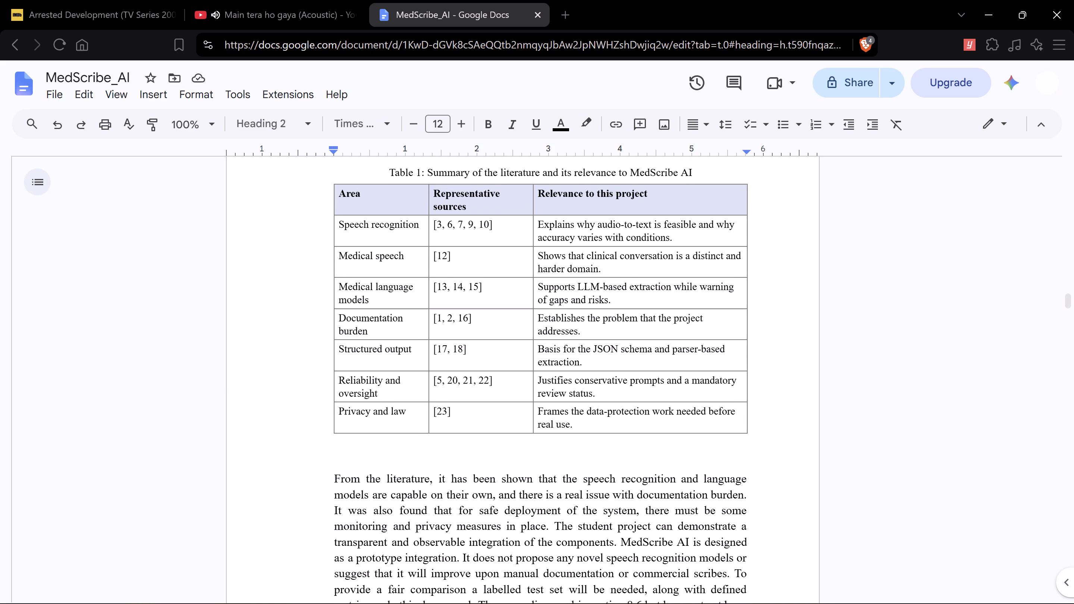
pyautogui.scroll(-1, 336, 284)
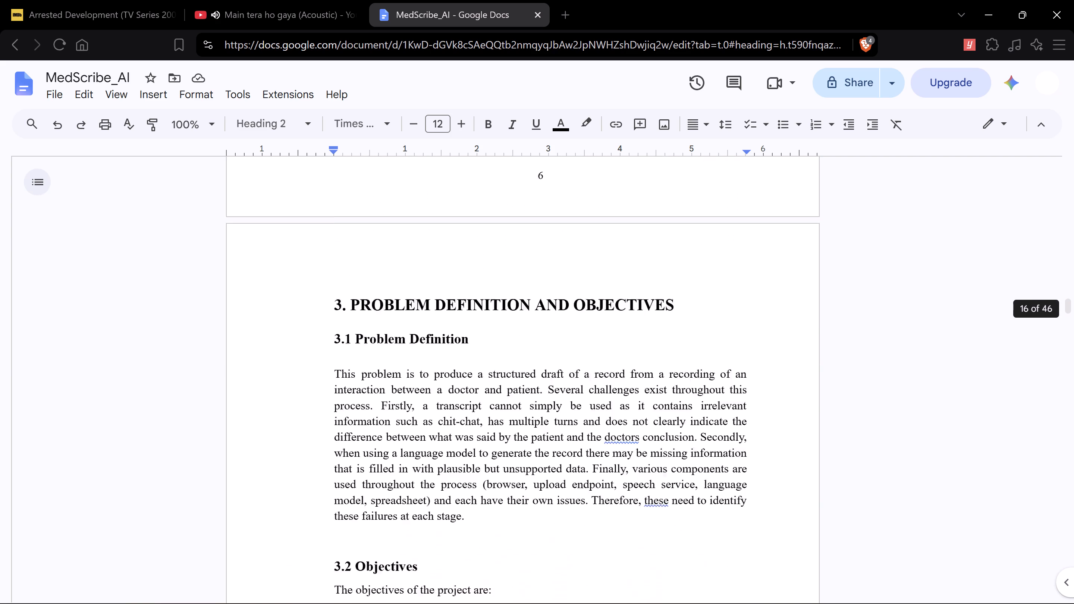
pyautogui.scroll(-5, 336, 284)
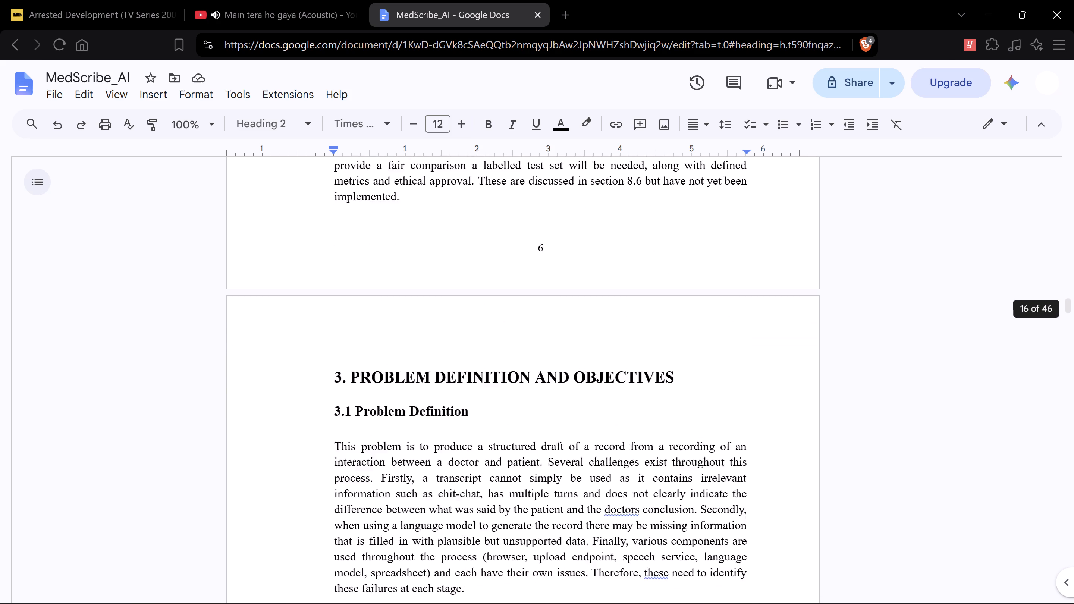
# Delete the literature summary table and the closing paragraph beneath it in section 2.10, keeping the heading and table caption.
pyautogui.scroll(1, 336, 284)
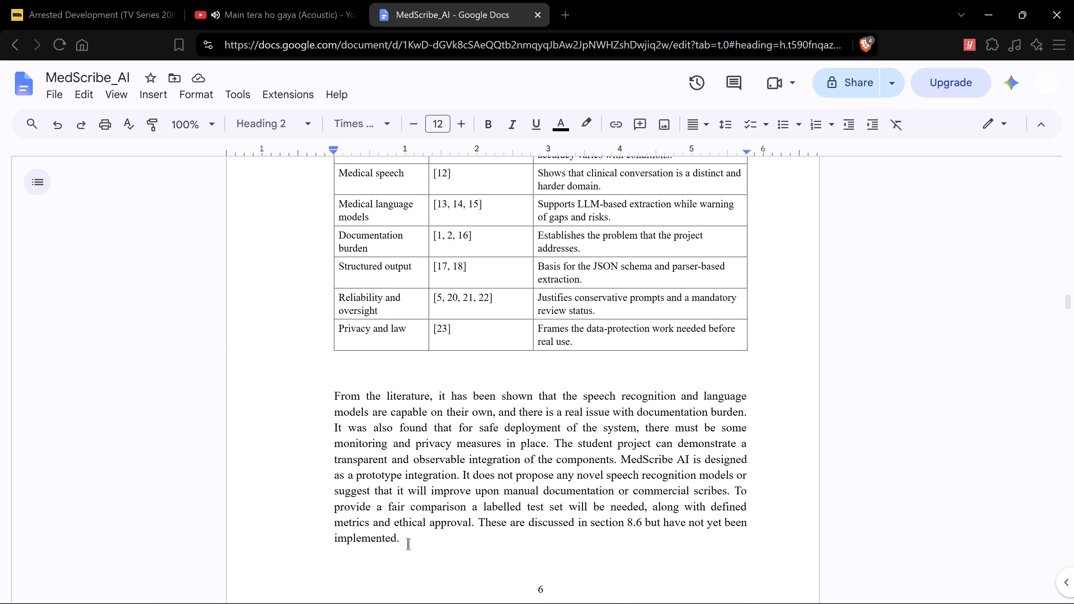
pyautogui.moveTo(408, 544); pyautogui.dragTo(339, 241)
pyautogui.press('BackSpace')
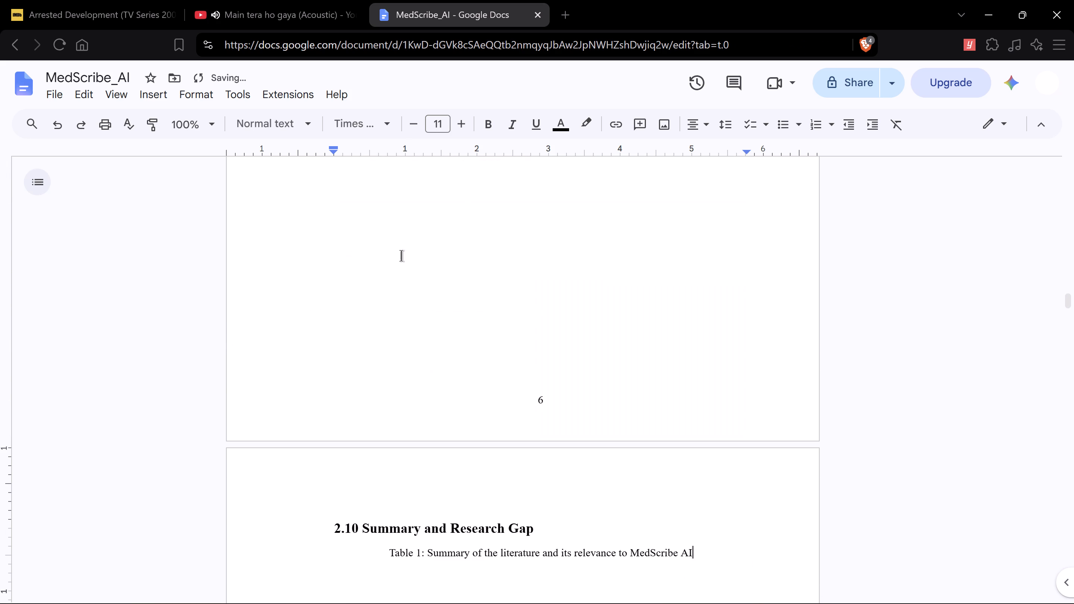
# Delete the "2.9 Web, Protocol and Workflow Technologies" subsection, including its heading and paragraph.
pyautogui.scroll(4, 464, 278)
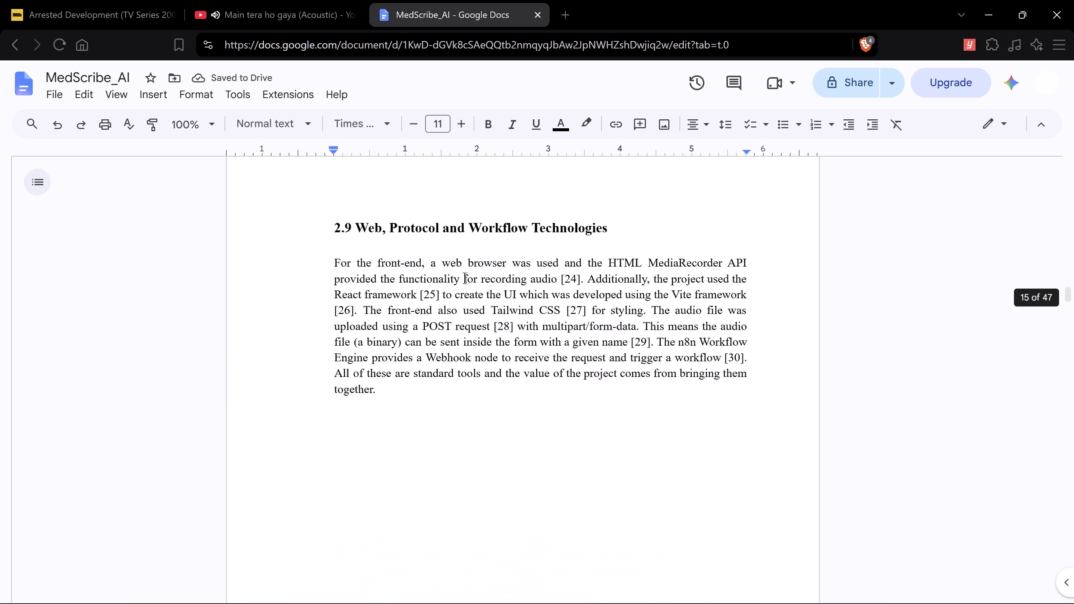
pyautogui.moveTo(394, 359); pyautogui.dragTo(323, 204)
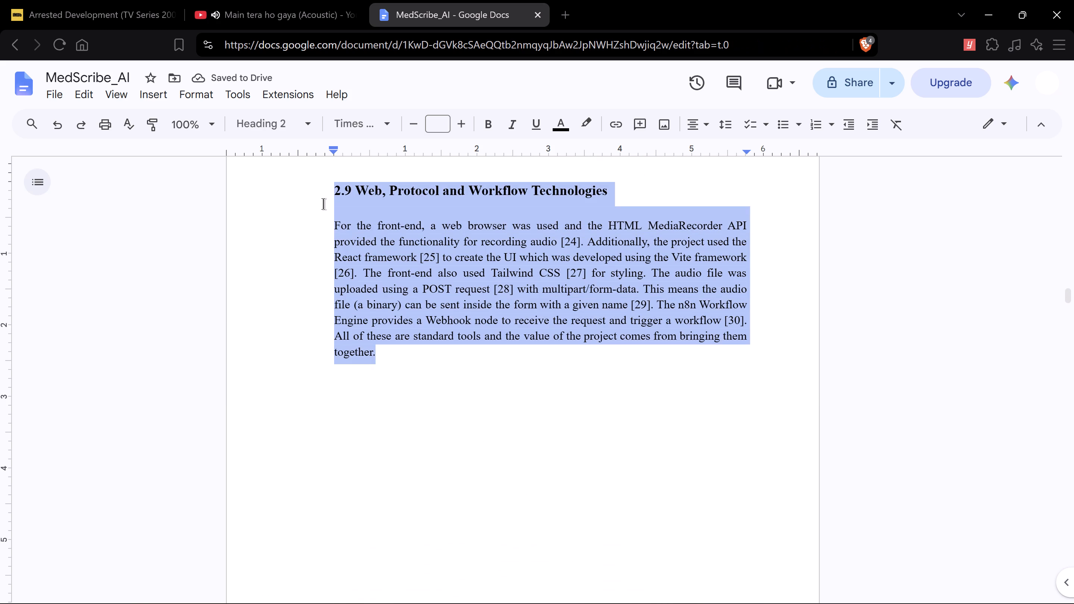
pyautogui.press('BackSpace')
pyautogui.press('BackSpace')
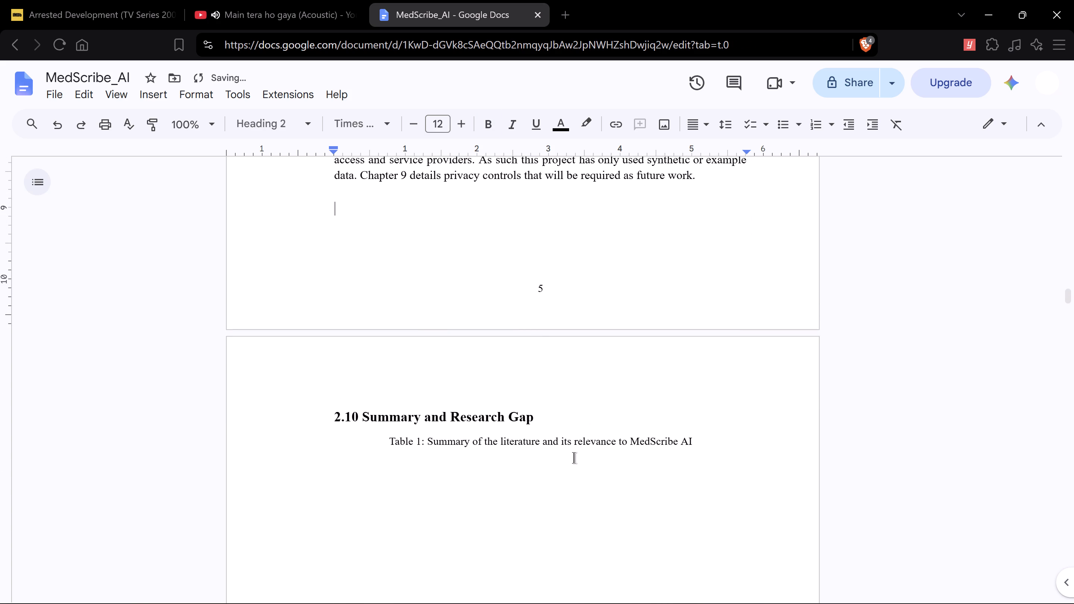
# Delete the "2.10 Summary and Research Gap" heading, the Table 1 caption and the blank lines after section 2.8.
pyautogui.moveTo(574, 457); pyautogui.dragTo(335, 377)
pyautogui.press('BackSpace')
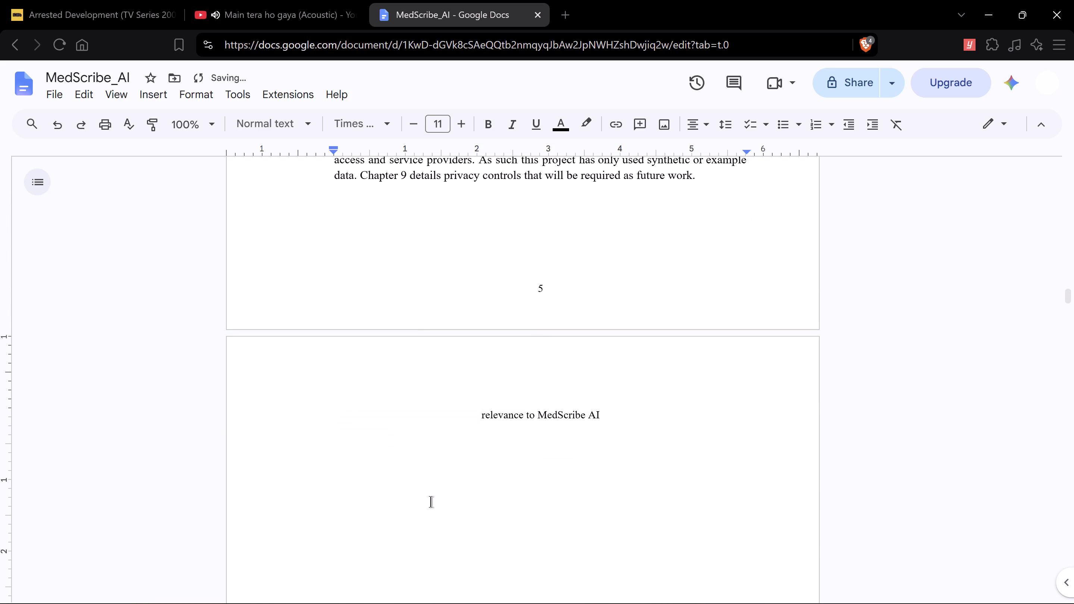
pyautogui.moveTo(610, 443); pyautogui.dragTo(368, 229)
pyautogui.press('BackSpace')
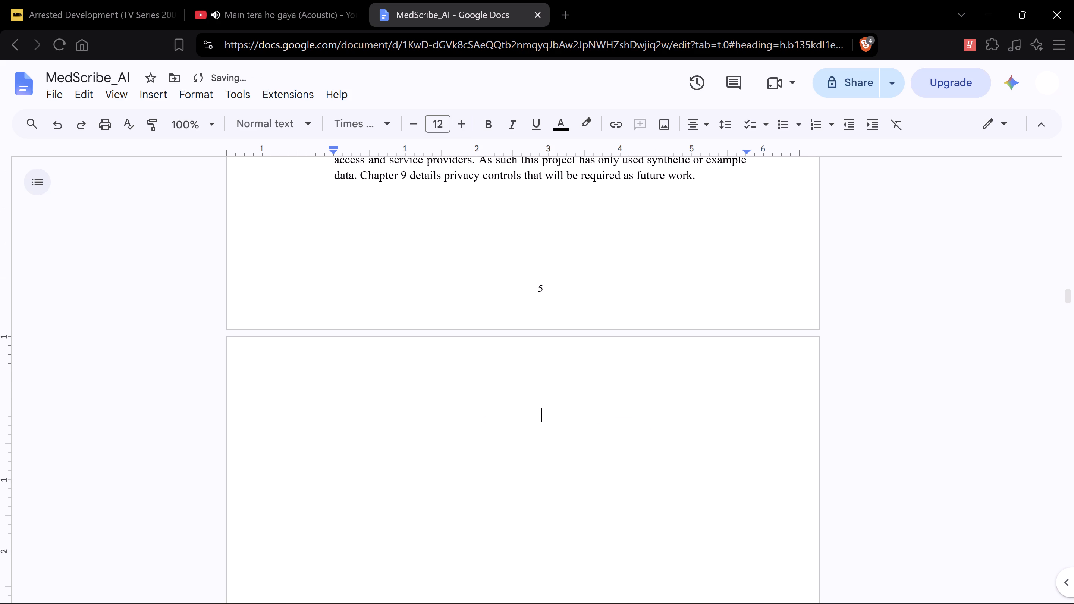
pyautogui.press('BackSpace')
pyautogui.press('BackSpace')
# Delete the "2.7 Human-in-the-Loop Systems and Governance" and "2.8 Privacy and Data Protection" subsections, including their headings and paragraphs.
pyautogui.scroll(2, 368, 229)
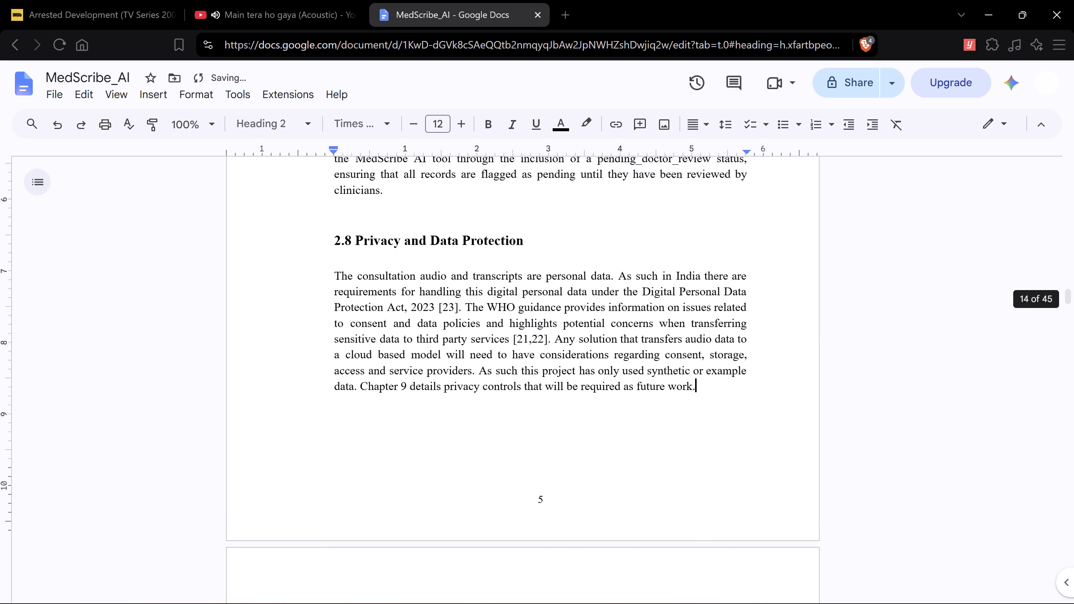
pyautogui.scroll(2, 368, 229)
pyautogui.moveTo(700, 498); pyautogui.dragTo(522, 348)
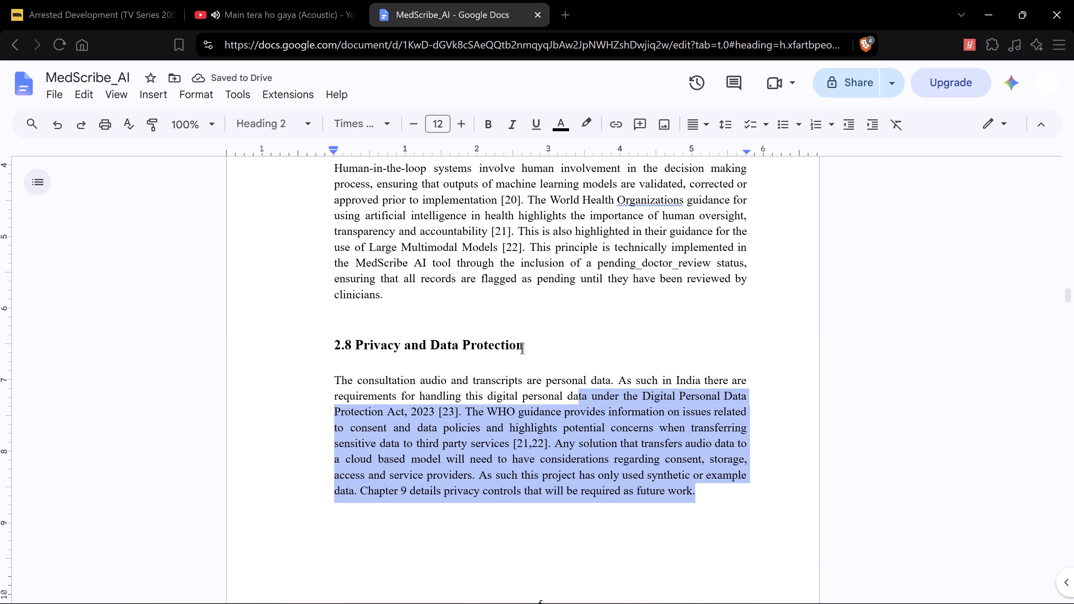
pyautogui.moveTo(522, 348); pyautogui.dragTo(323, 149)
pyautogui.press('BackSpace')
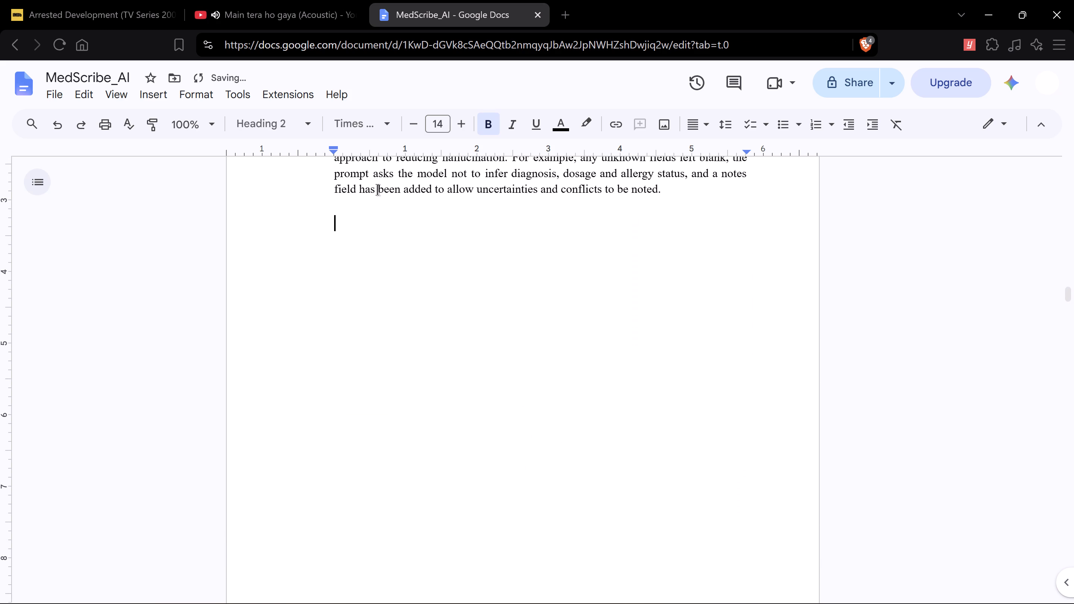
# Delete the "2.6 Hallucination and Reliability" subsection together with the end of section 2.5 that follows "allergies may be made up".
pyautogui.scroll(3, 507, 303)
pyautogui.moveTo(676, 475); pyautogui.dragTo(511, 329)
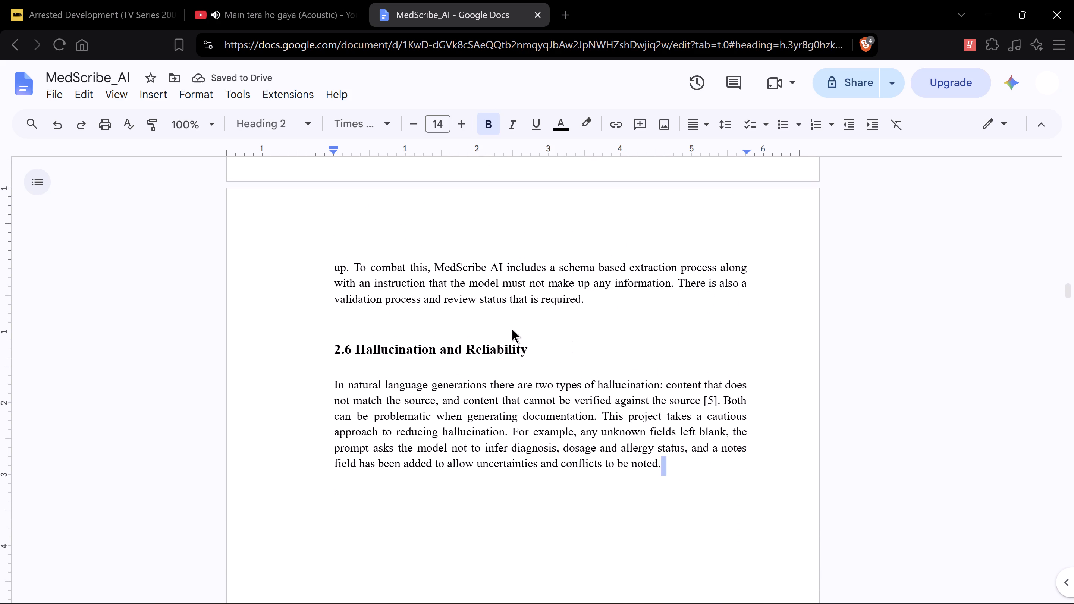
pyautogui.moveTo(511, 329); pyautogui.dragTo(345, 186)
pyautogui.press('BackSpace')
pyautogui.press('BackSpace')
pyautogui.press('BackSpace')
# Delete the section 2.5 paragraph text from "records should be in" to its end.
pyautogui.scroll(1, 345, 186)
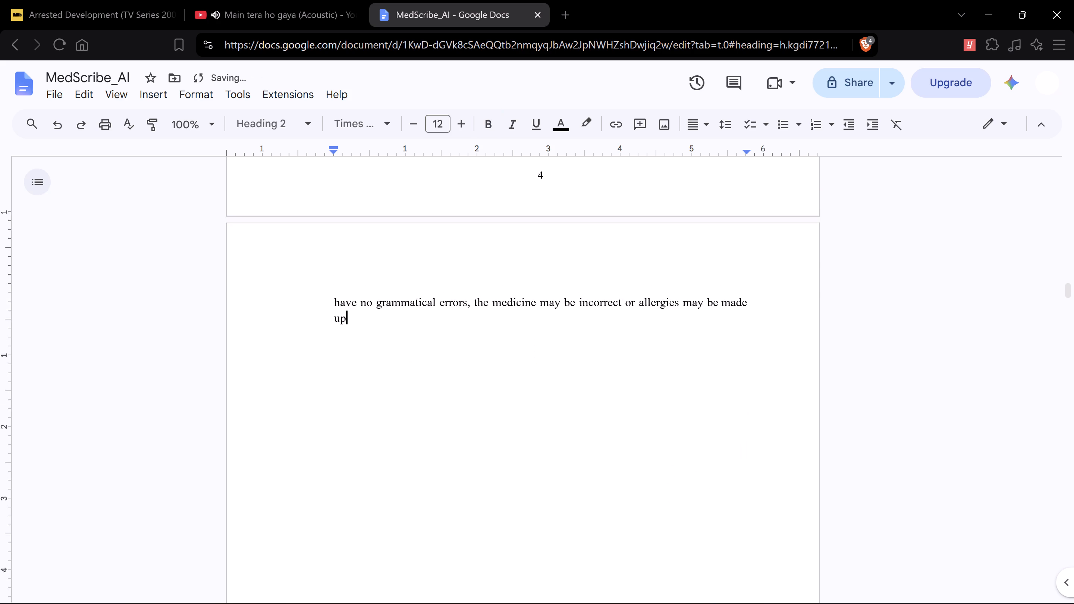
pyautogui.scroll(1, 345, 186)
pyautogui.moveTo(363, 395); pyautogui.dragTo(320, 163)
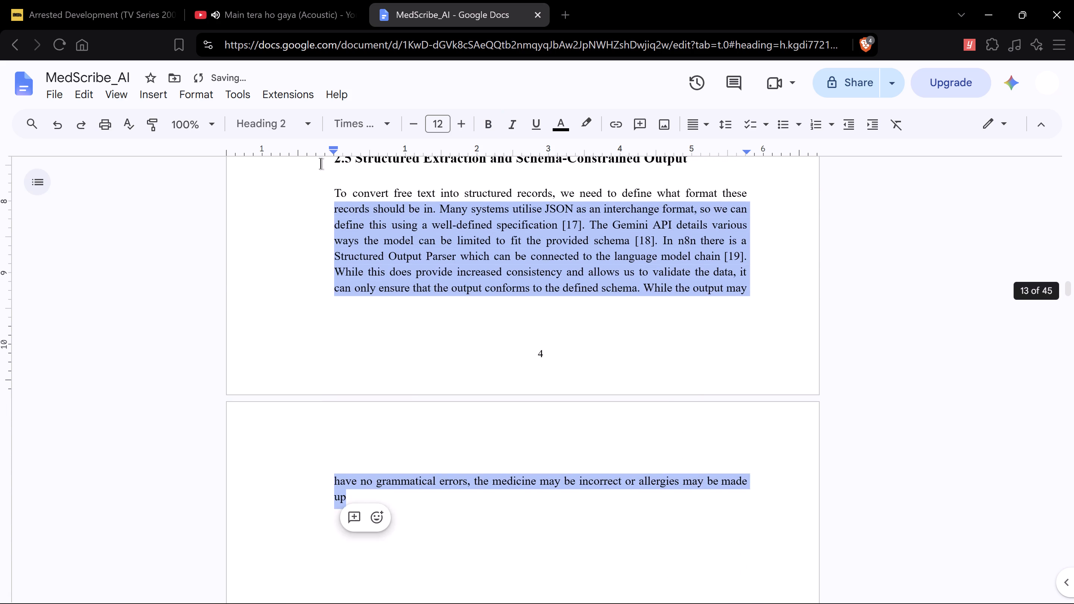
pyautogui.press('BackSpace')
# Delete the "2.4 Clinical Documentation Burden and Ambient Scribes" subsection together with the remaining 2.5 heading and opening text.
pyautogui.scroll(3, 544, 296)
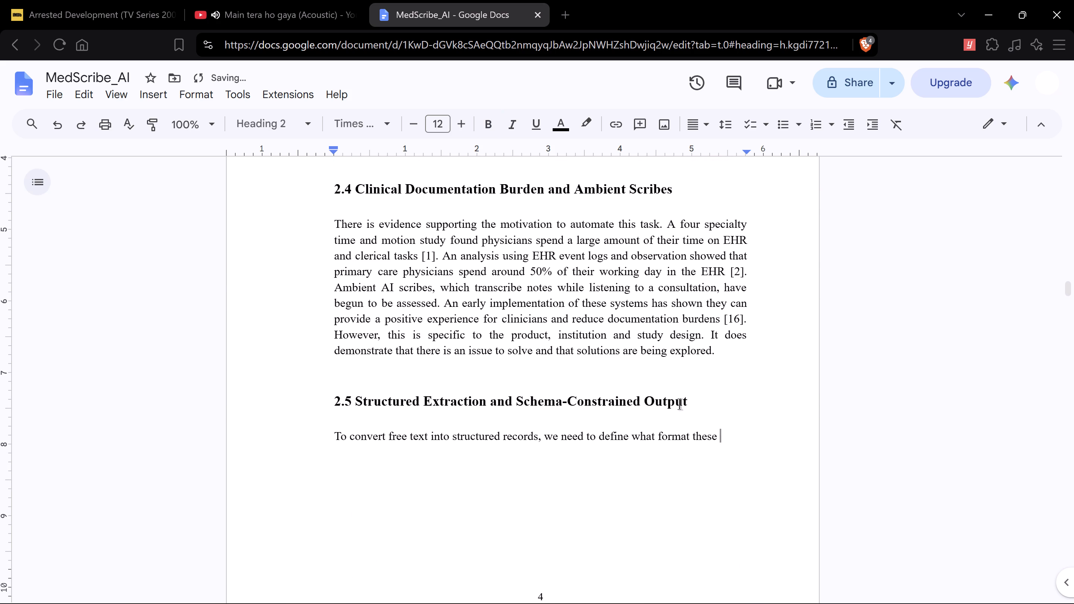
pyautogui.moveTo(723, 447); pyautogui.dragTo(302, 171)
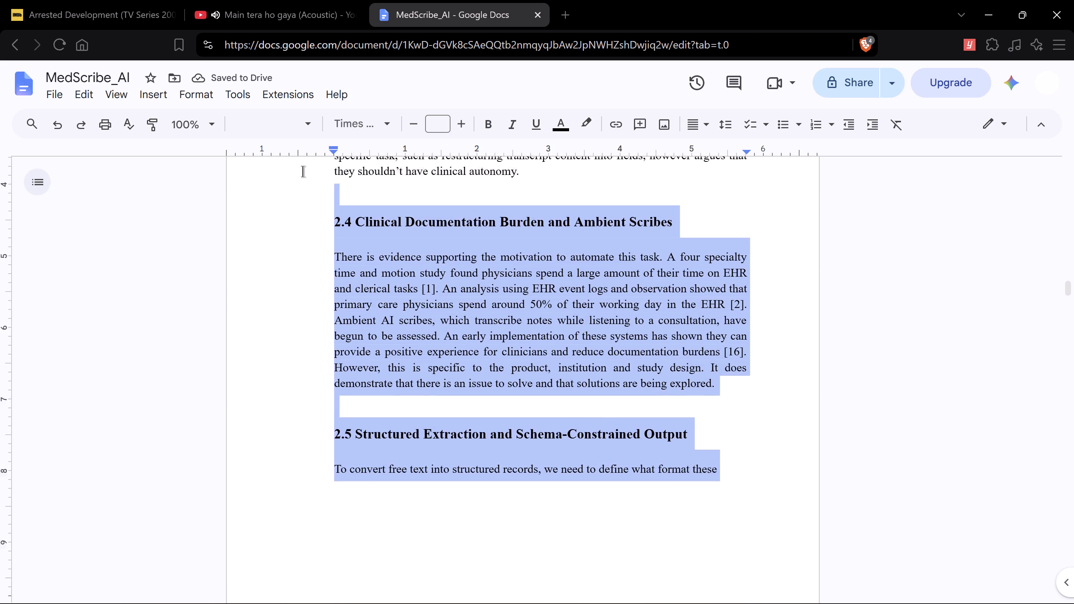
pyautogui.press('BackSpace')
# Delete the "2.3 Language Models in Medicine" subsection together with the end of section 2.2 that follows "intermed".
pyautogui.scroll(3, 658, 314)
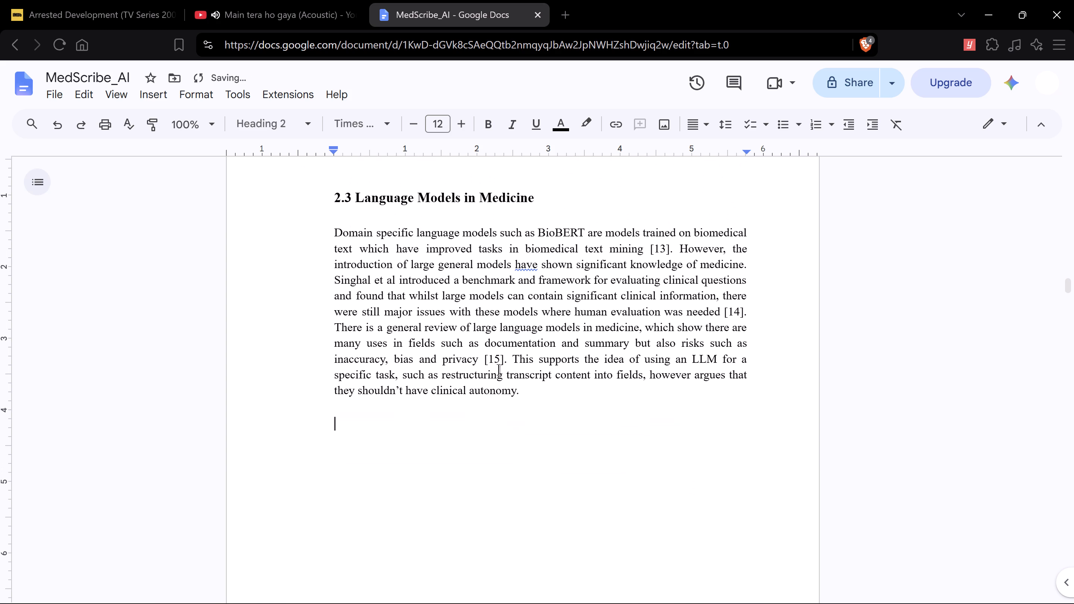
pyautogui.moveTo(525, 387); pyautogui.dragTo(295, 97)
pyautogui.press('BackSpace')
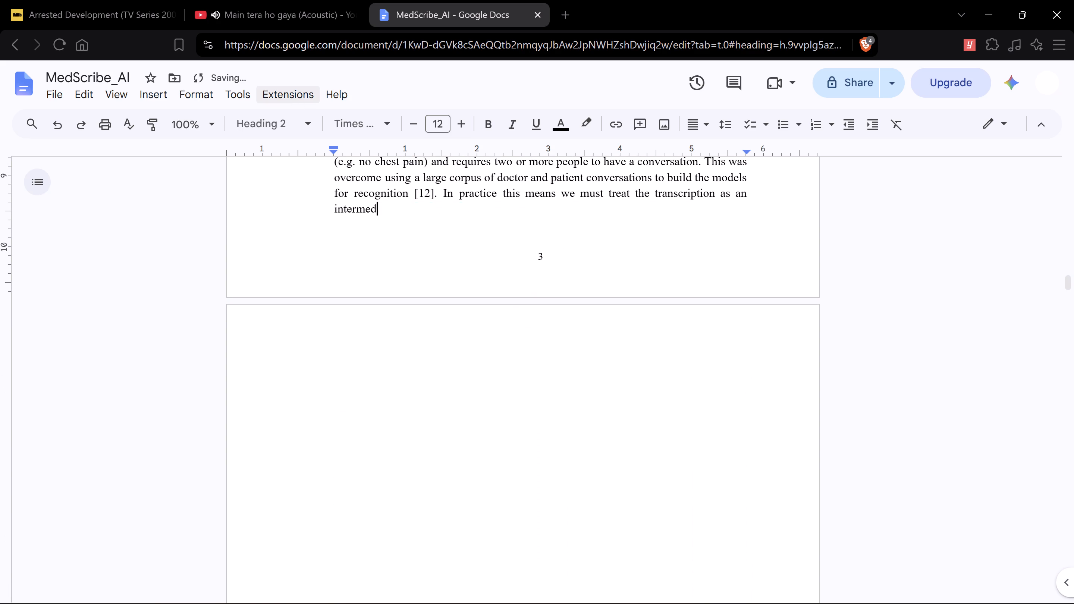
# Delete the rest of the Literature Review chapter, including its main heading, introduction, section 2.1 and remaining section 2.2 text.
pyautogui.scroll(3, 491, 347)
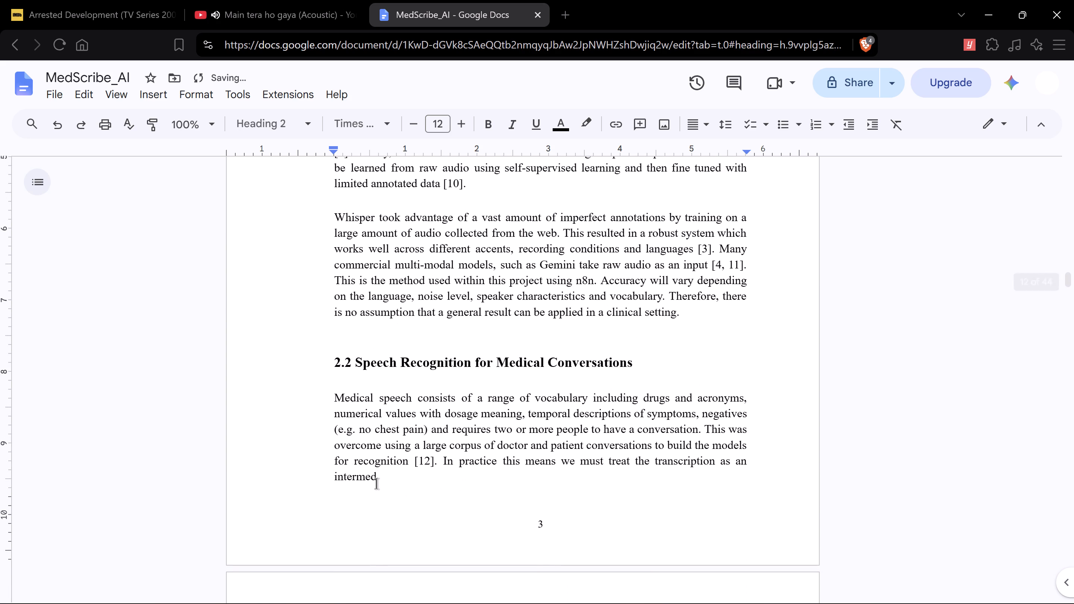
pyautogui.moveTo(376, 483); pyautogui.dragTo(330, 232)
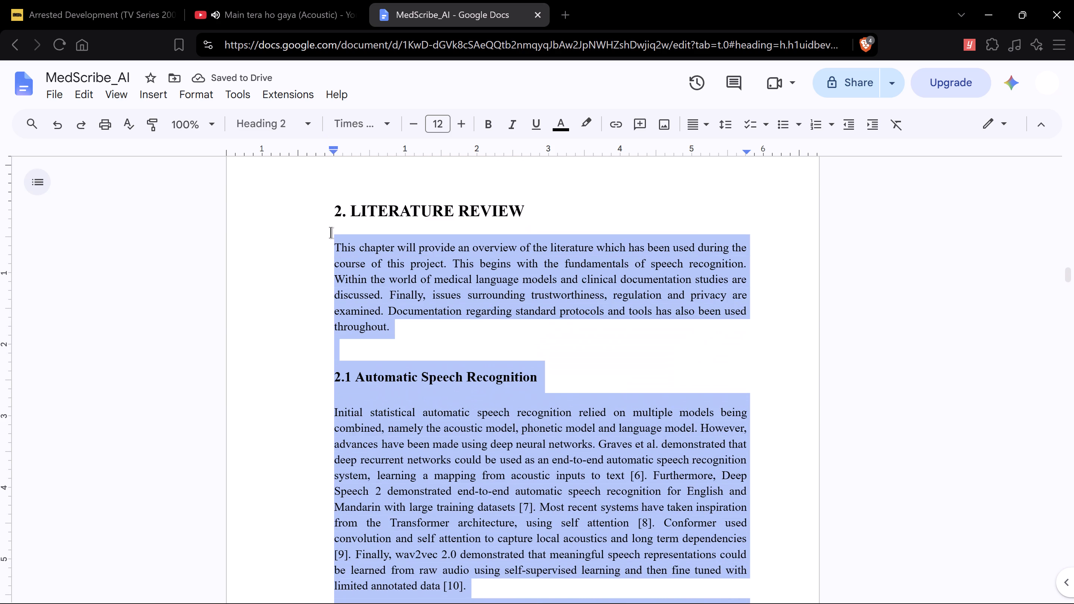
pyautogui.moveTo(330, 232); pyautogui.dragTo(332, 225)
pyautogui.press('BackSpace')
pyautogui.press('BackSpace')
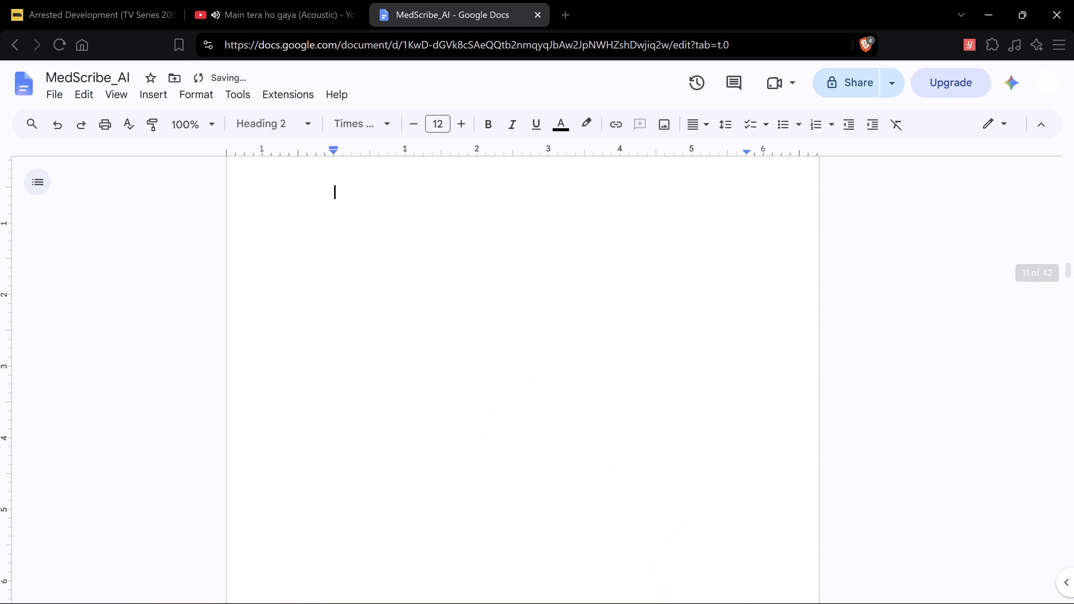
pyautogui.press('BackSpace')
# Remove the blank page before the "3. PROBLEM DEFINITION AND OBJECTIVES" heading.
pyautogui.scroll(-1, 373, 301)
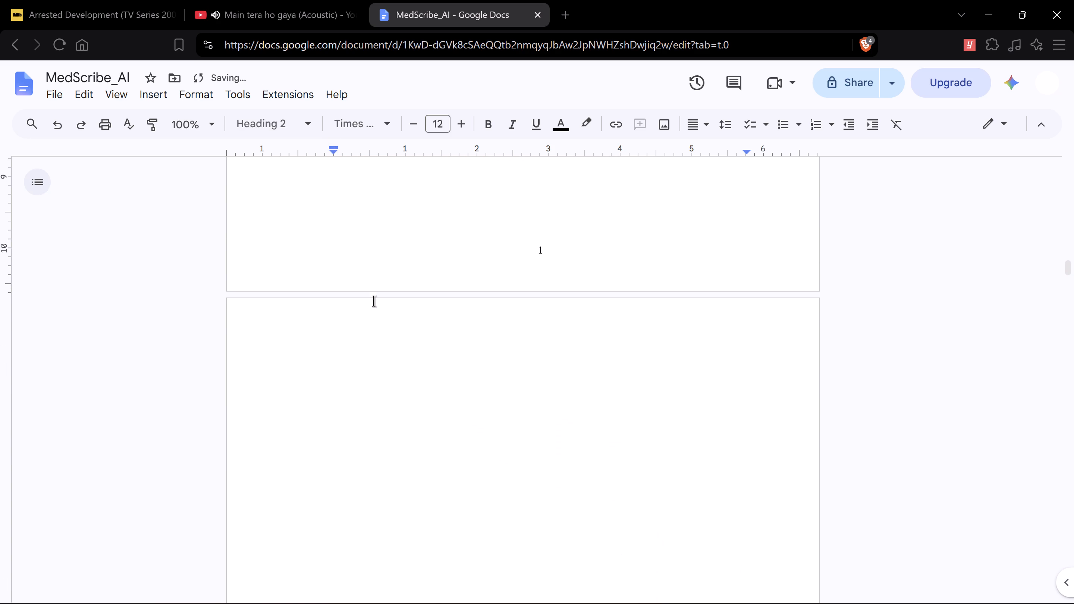
pyautogui.scroll(-5, 373, 301)
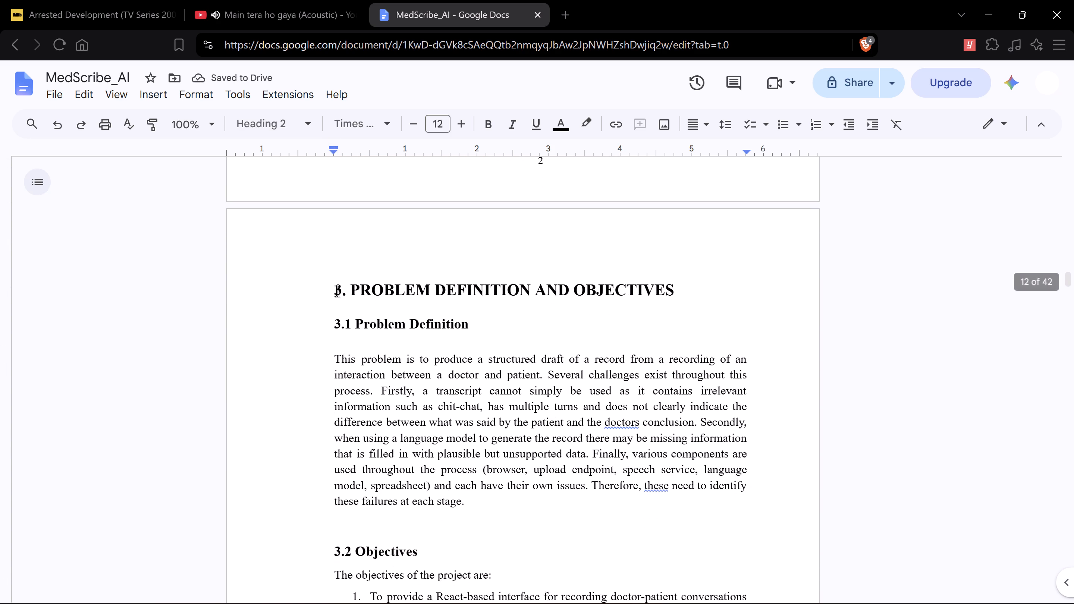
pyautogui.click(336, 291)
pyautogui.press('BackSpace')
pyautogui.press('BackSpace')
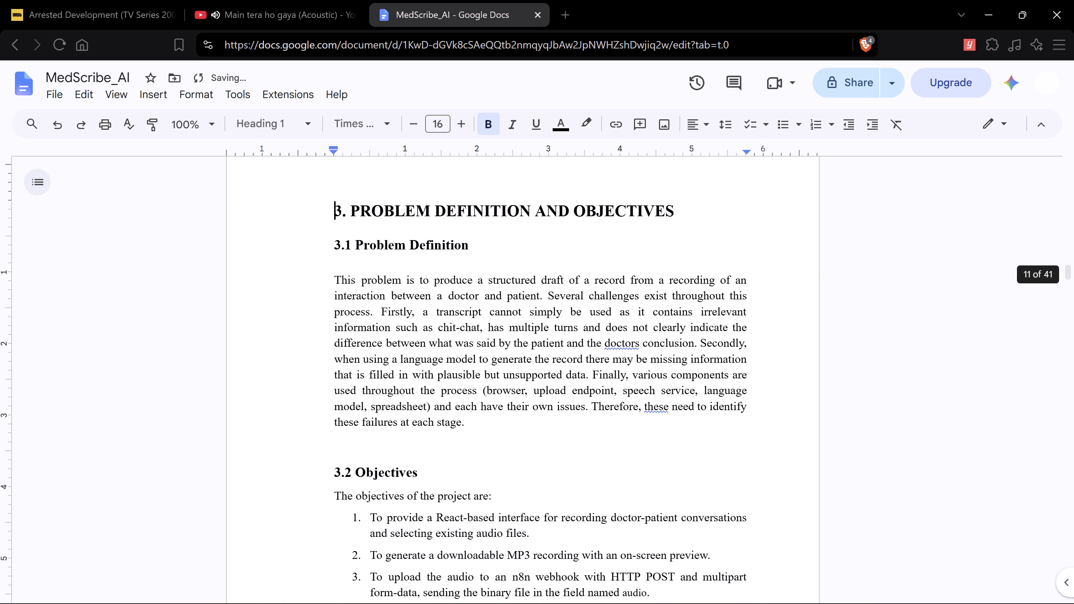
# Renumber the Problem Definition and Objectives chapter heading as 2 and its Problem Definition subsection as 2.1.
pyautogui.scroll(7, 336, 291)
pyautogui.scroll(-1, 336, 291)
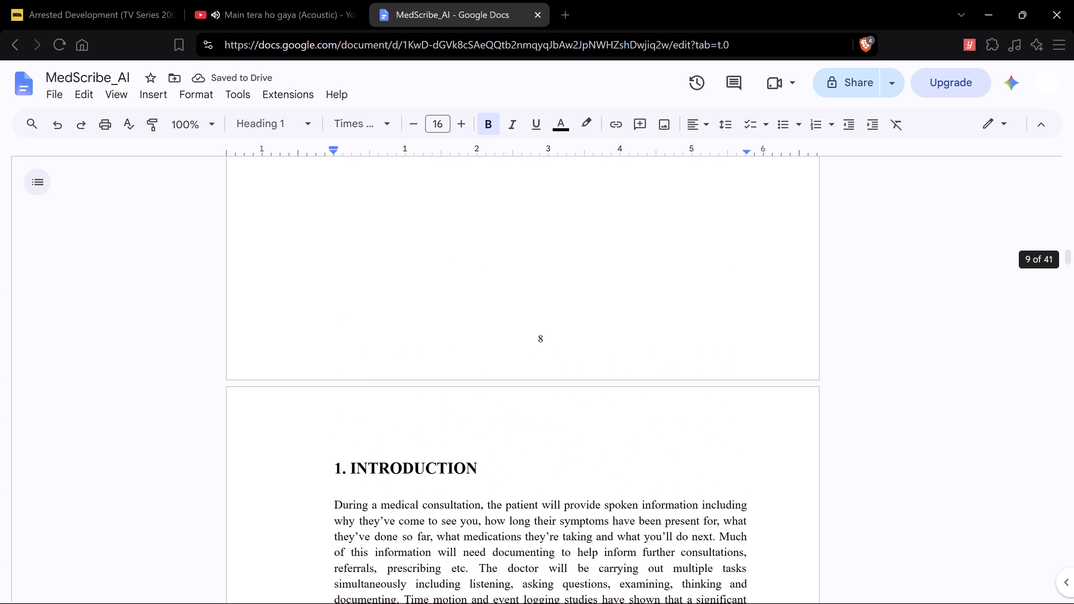
pyautogui.scroll(-4, 336, 291)
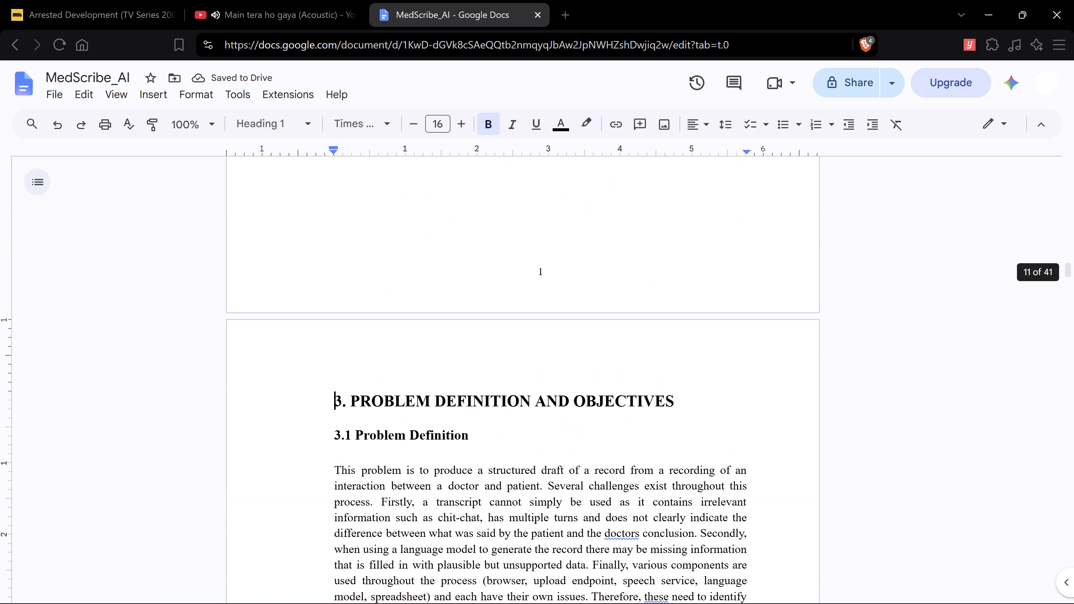
pyautogui.scroll(-2, 336, 291)
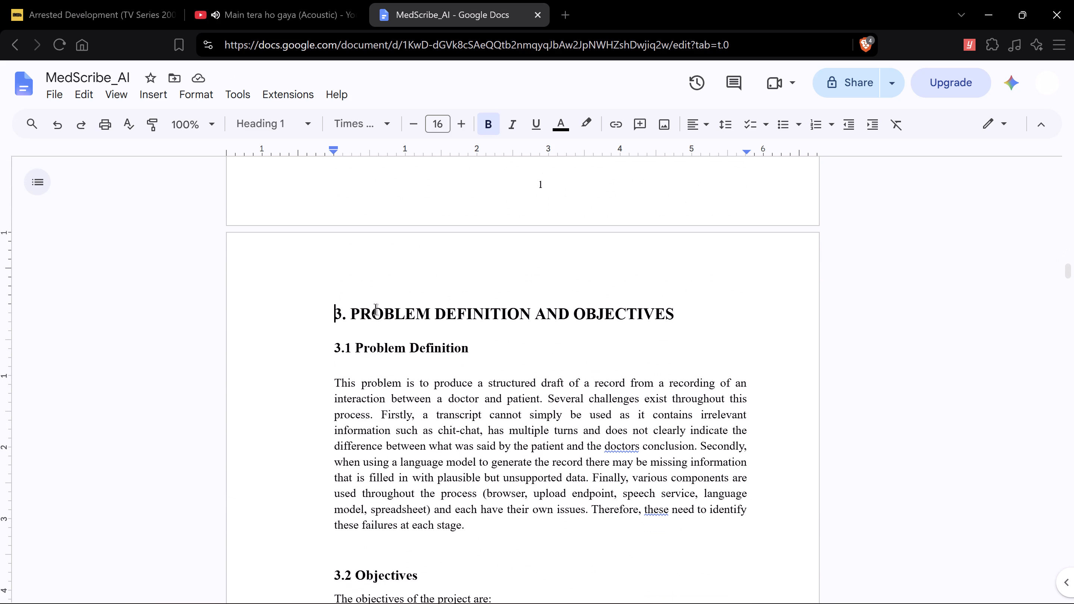
pyautogui.click(339, 313)
pyautogui.press('BackSpace')
pyautogui.press('2')
pyautogui.click(340, 351)
pyautogui.press('BackSpace')
pyautogui.press('2')
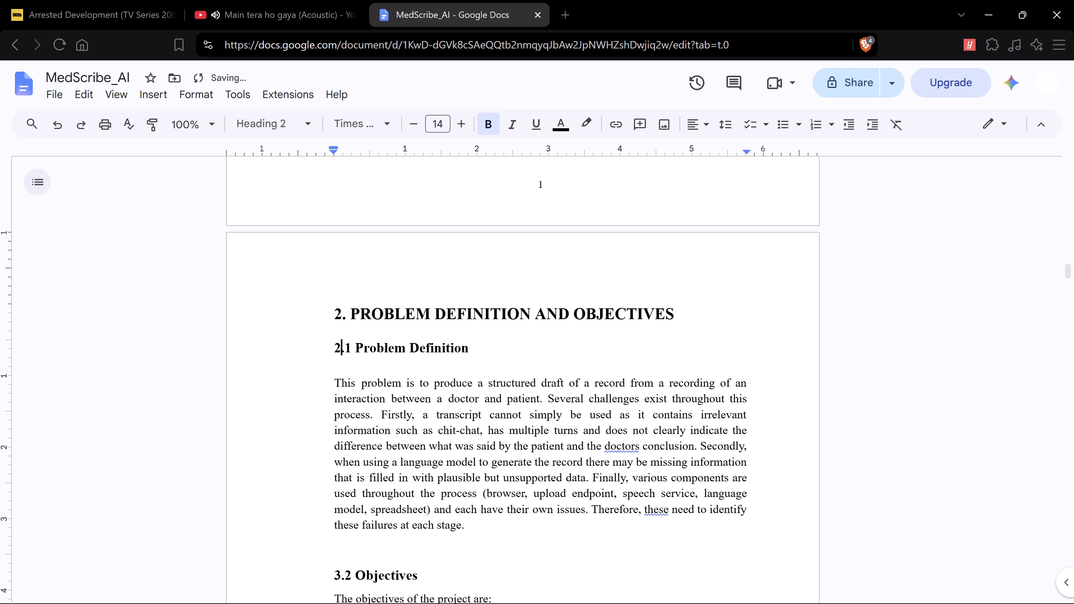
# Renumber the Objectives subsection as 2.2 and the Functional Requirements subsection as 2.3.
pyautogui.scroll(-3, 340, 351)
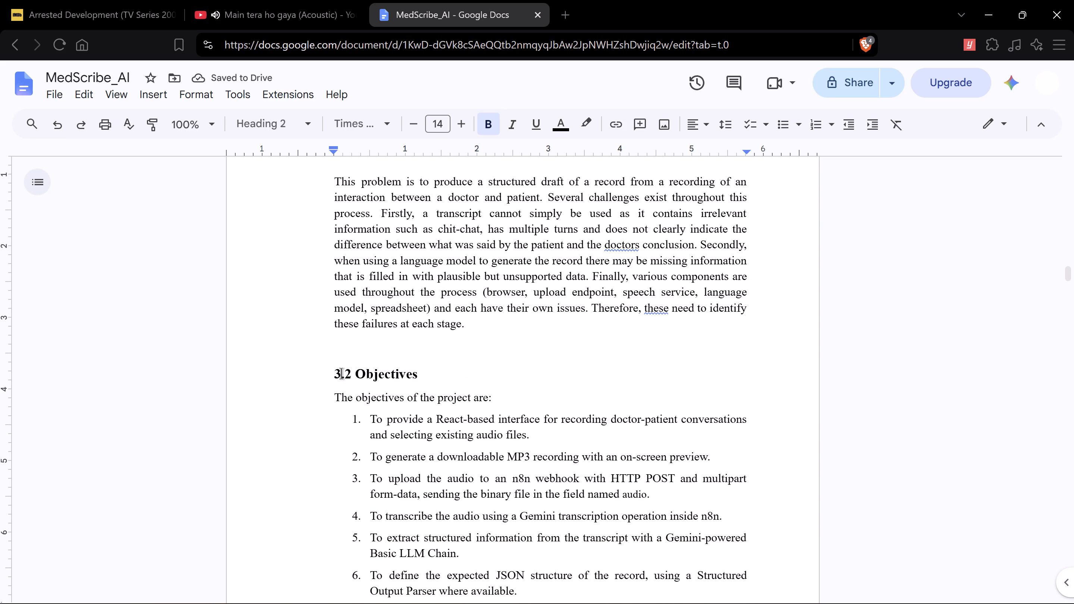
pyautogui.click(341, 373)
pyautogui.press('BackSpace')
pyautogui.press('2')
pyautogui.scroll(-5, 341, 373)
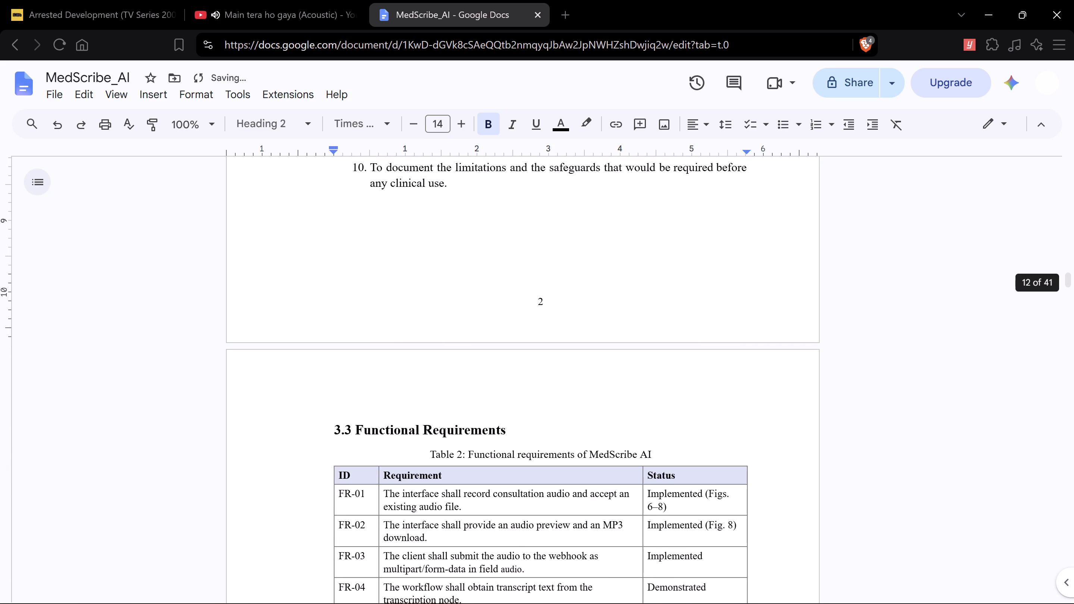
pyautogui.scroll(-4, 341, 373)
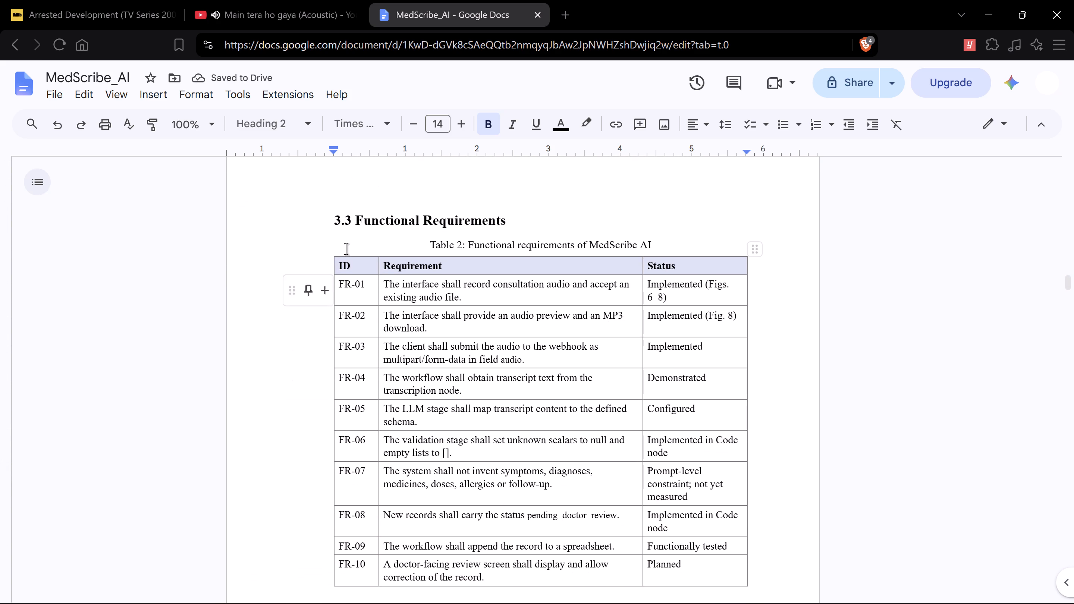
pyautogui.click(339, 223)
pyautogui.press('BackSpace')
pyautogui.press('2')
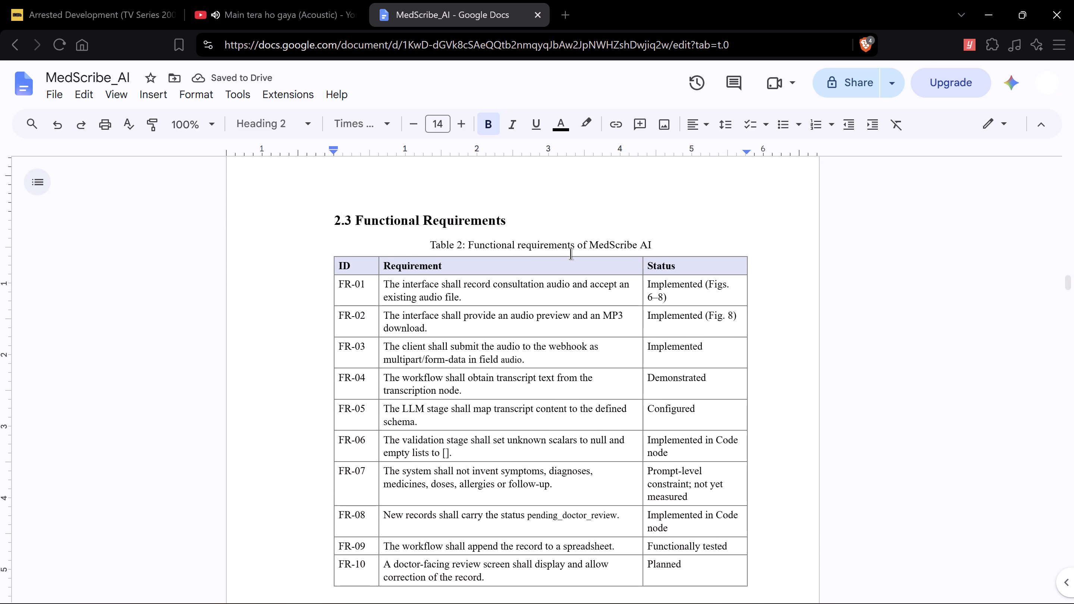
# Examine the functional requirements table and the Non-Functional Requirements and Assumptions and Constraints subsections.
pyautogui.scroll(-2, 570, 254)
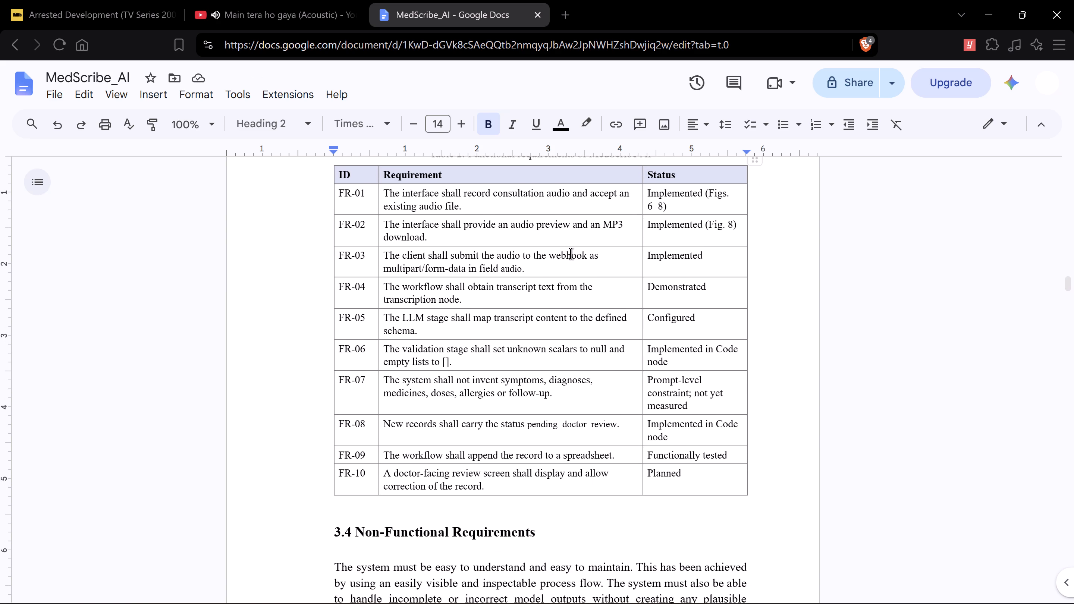
pyautogui.scroll(-4, 570, 254)
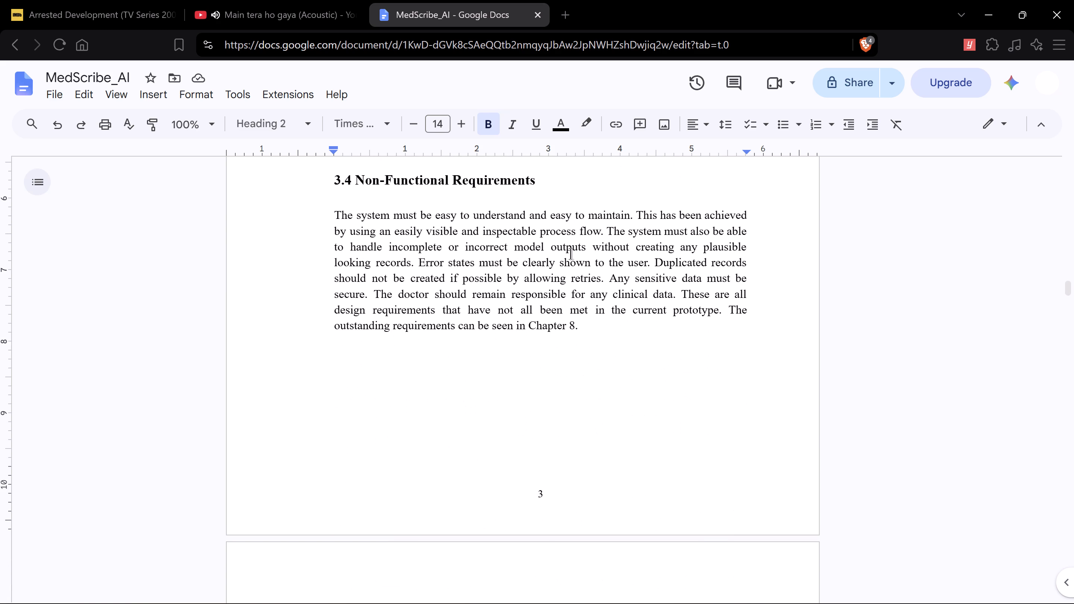
pyautogui.scroll(-6, 570, 254)
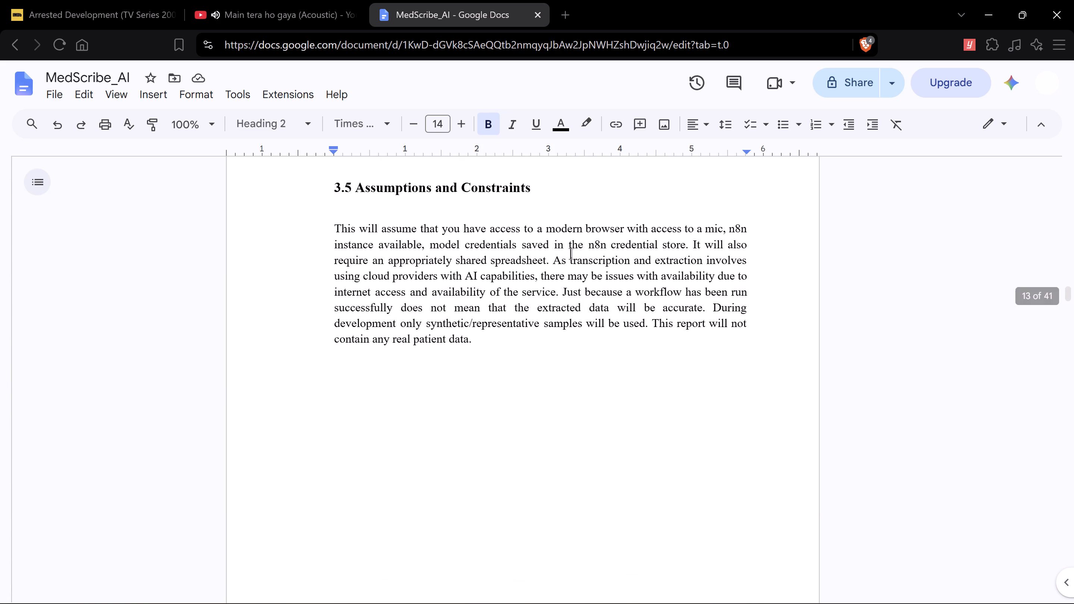
pyautogui.scroll(-3, 570, 254)
pyautogui.scroll(9, 570, 254)
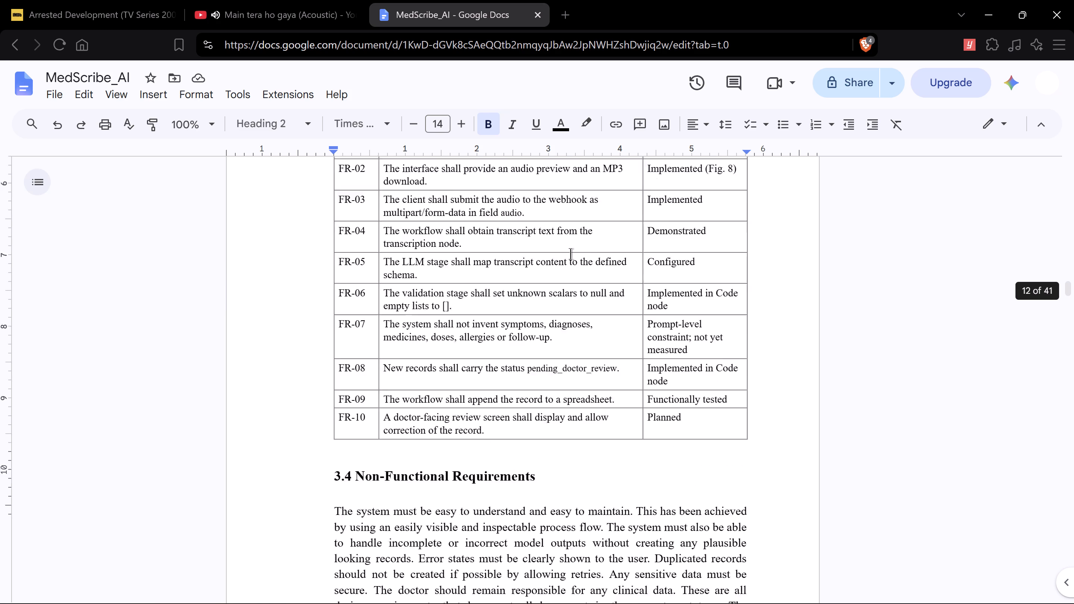
pyautogui.scroll(-2, 570, 254)
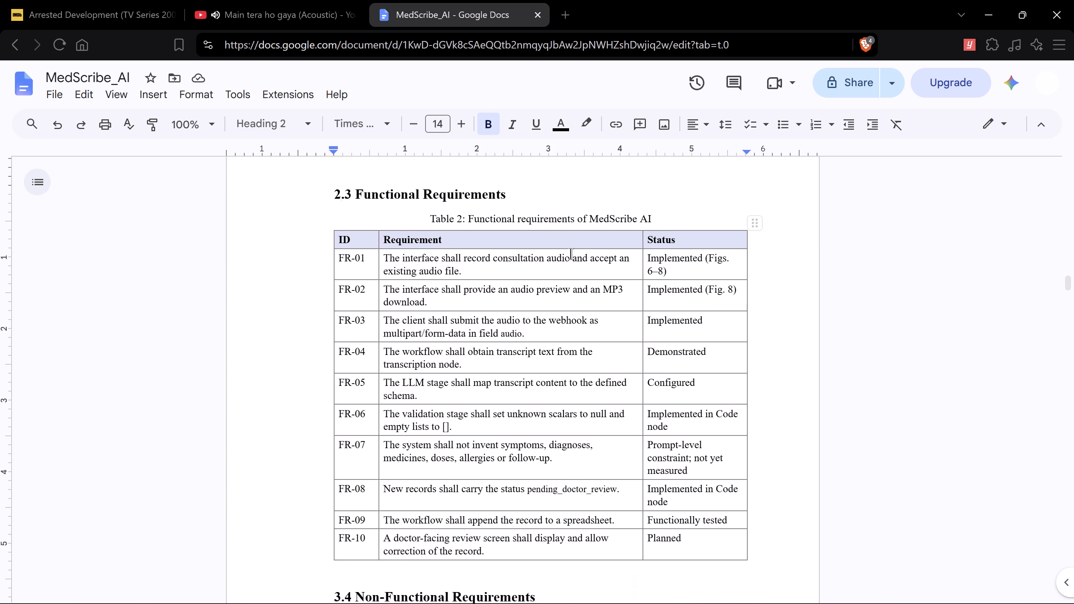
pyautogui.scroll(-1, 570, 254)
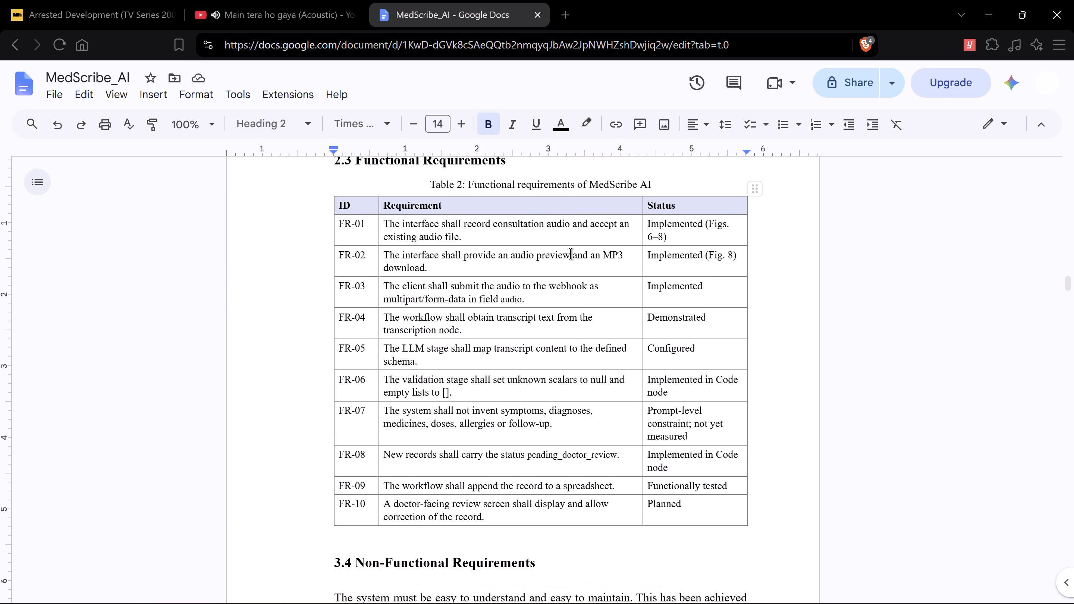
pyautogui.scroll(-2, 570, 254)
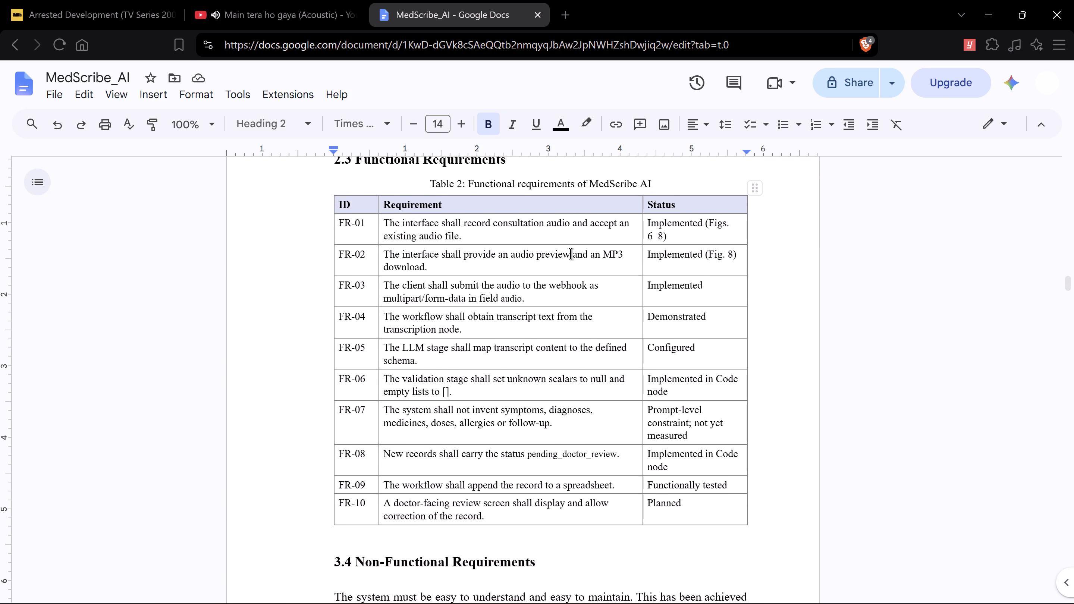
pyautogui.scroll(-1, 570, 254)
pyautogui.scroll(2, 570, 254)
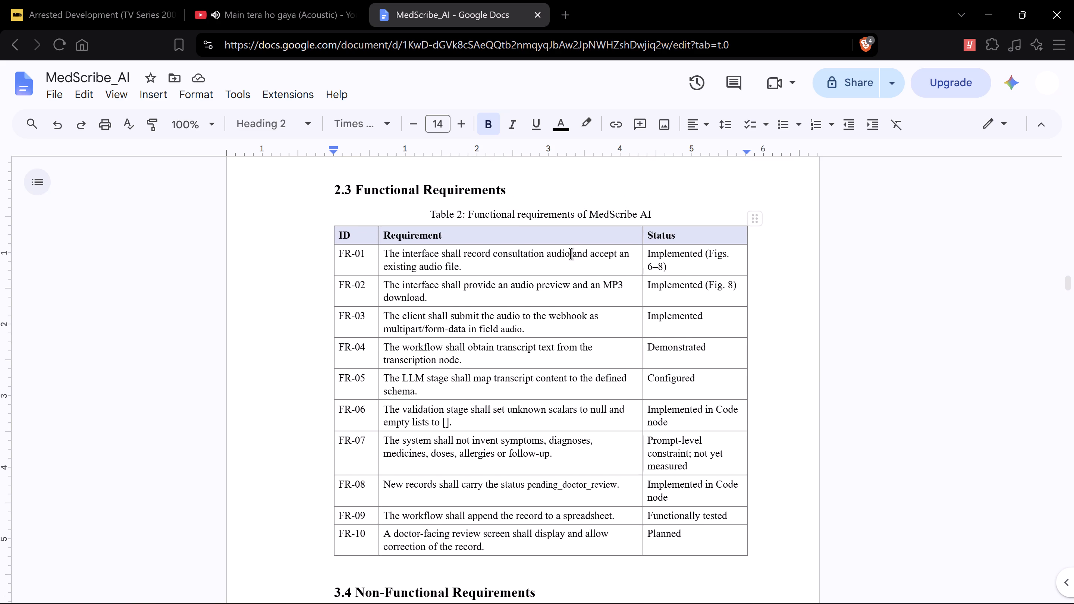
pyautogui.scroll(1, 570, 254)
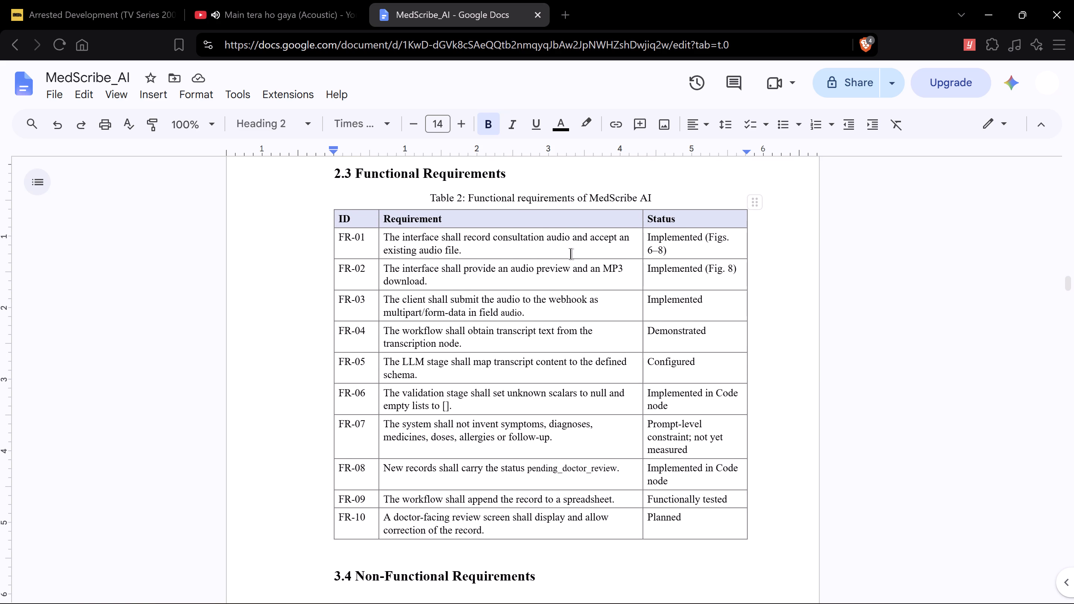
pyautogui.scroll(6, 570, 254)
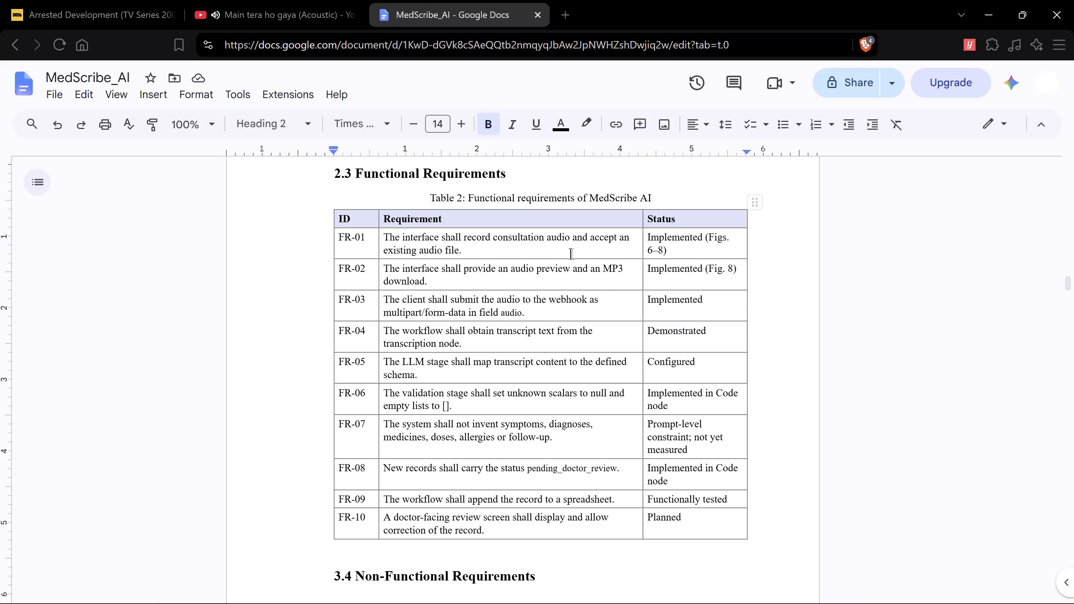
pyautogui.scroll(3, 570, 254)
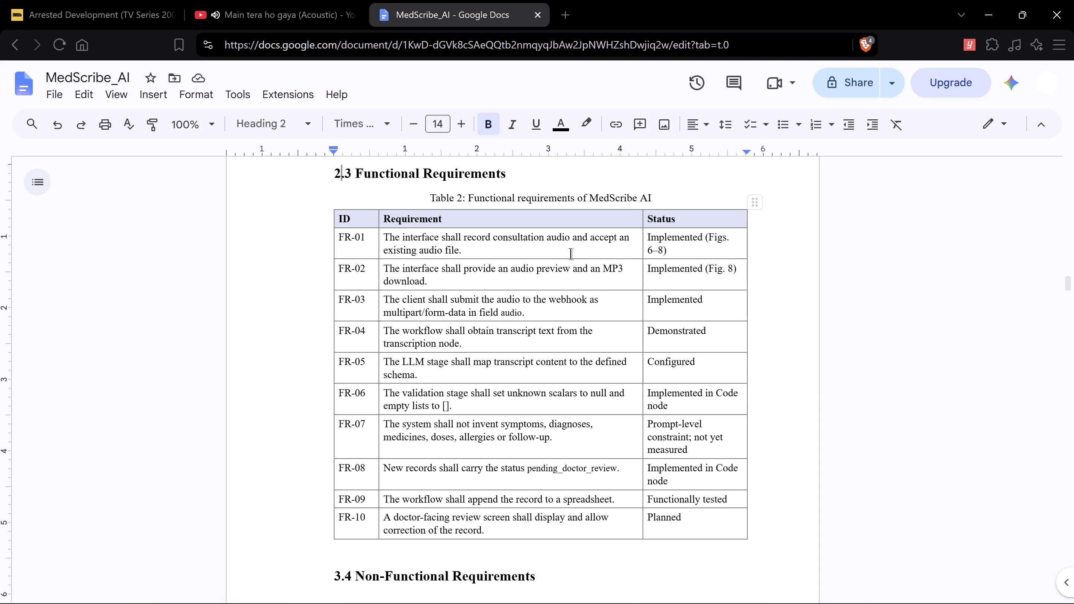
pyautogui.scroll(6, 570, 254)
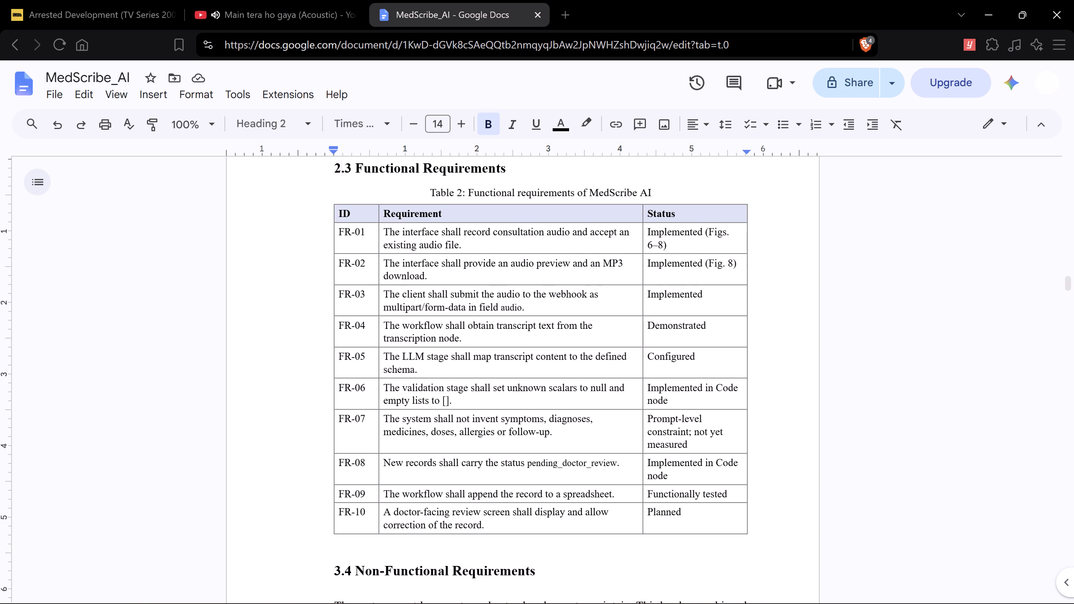
# Review the pages before the functional requirements table, including the abstract, keywords and Introduction text.
pyautogui.scroll(2, 570, 254)
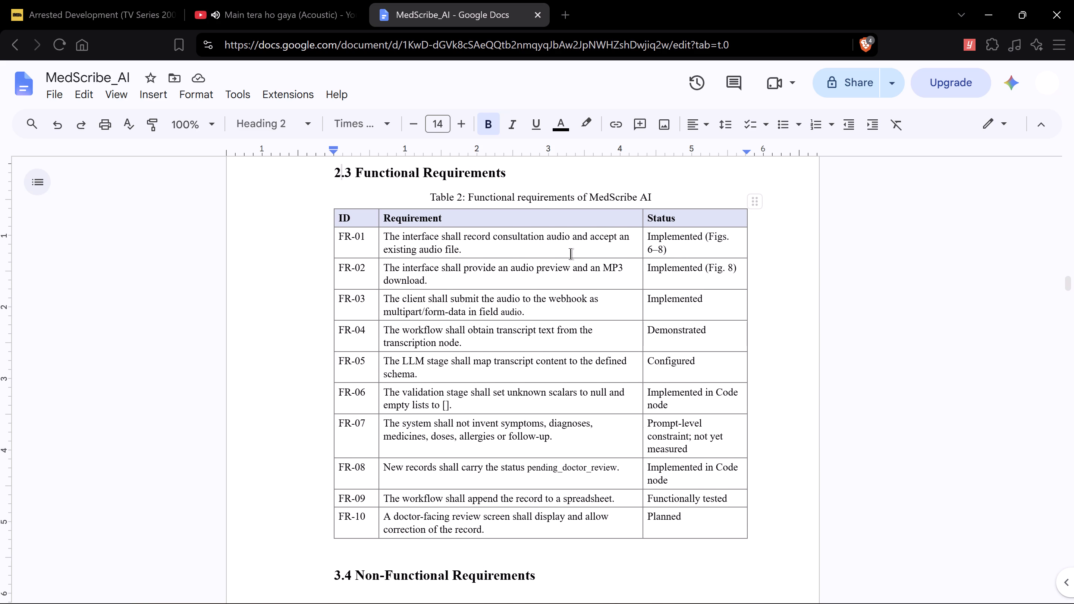
pyautogui.scroll(5, 570, 254)
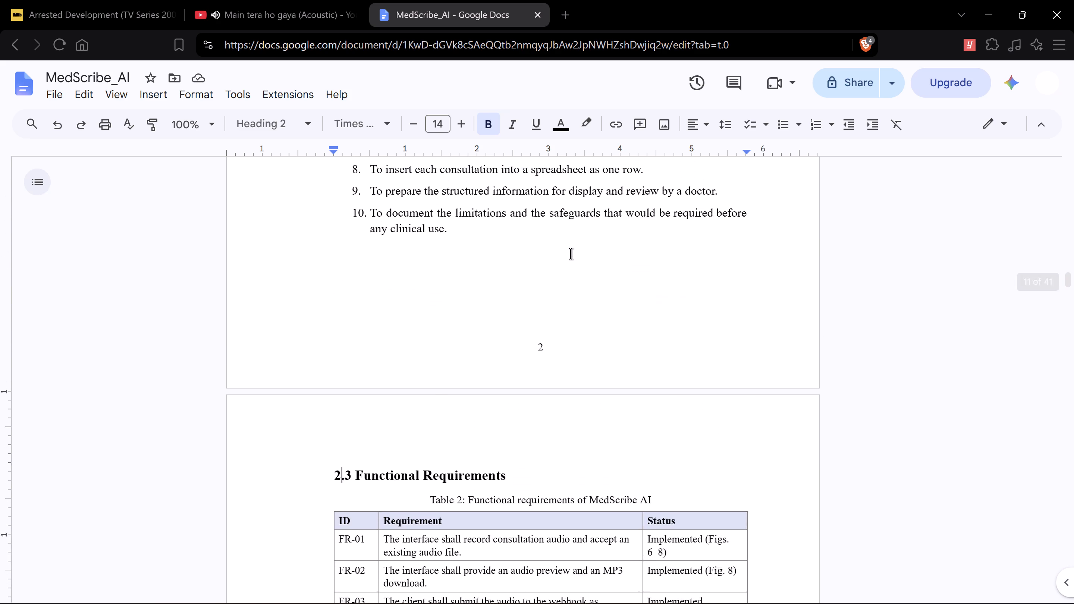
pyautogui.scroll(9, 570, 254)
pyautogui.scroll(-2, 570, 254)
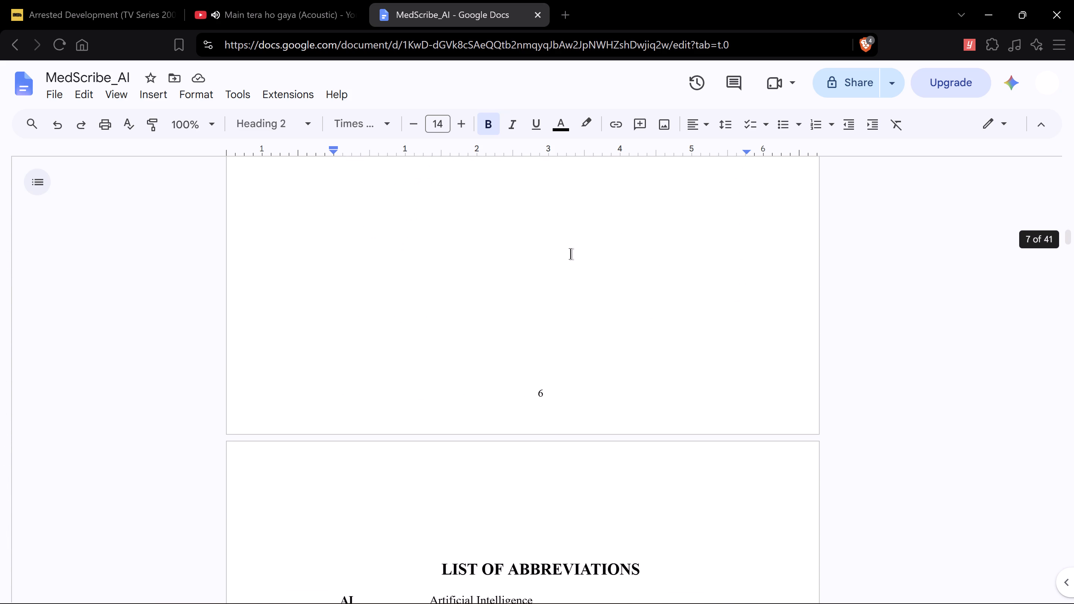
pyautogui.scroll(-10, 570, 254)
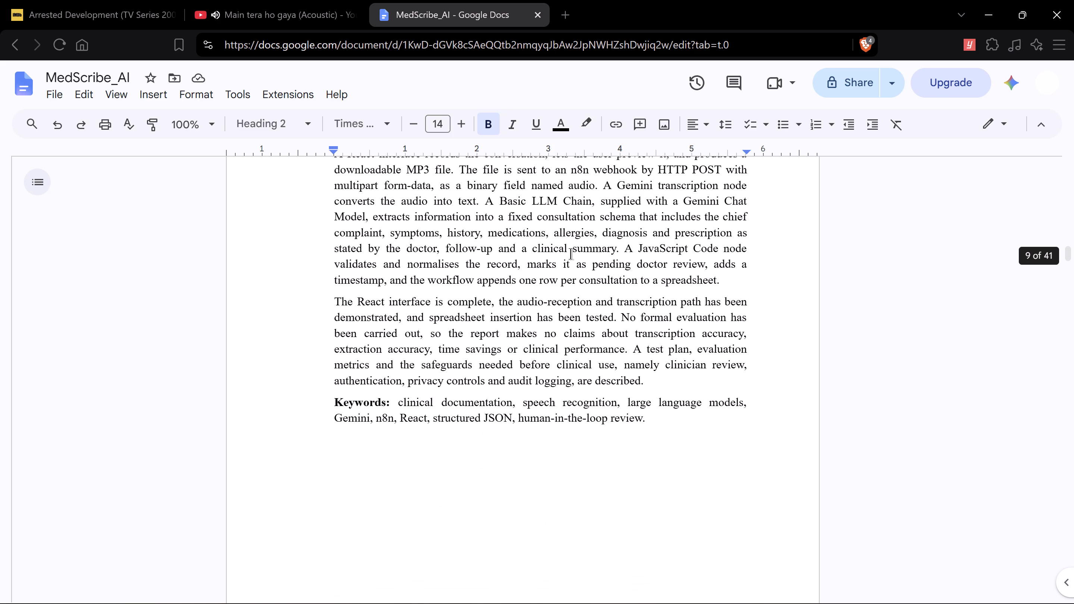
pyautogui.scroll(-1, 570, 254)
pyautogui.scroll(3, 570, 254)
pyautogui.scroll(-1, 570, 254)
pyautogui.scroll(2, 570, 254)
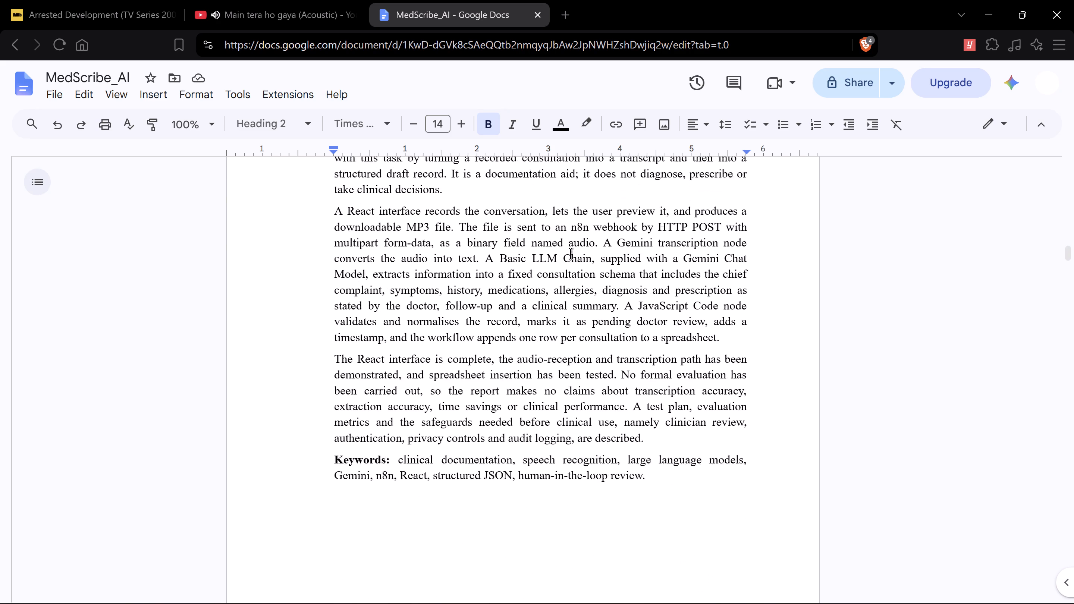
pyautogui.scroll(1, 570, 254)
pyautogui.scroll(-2, 570, 254)
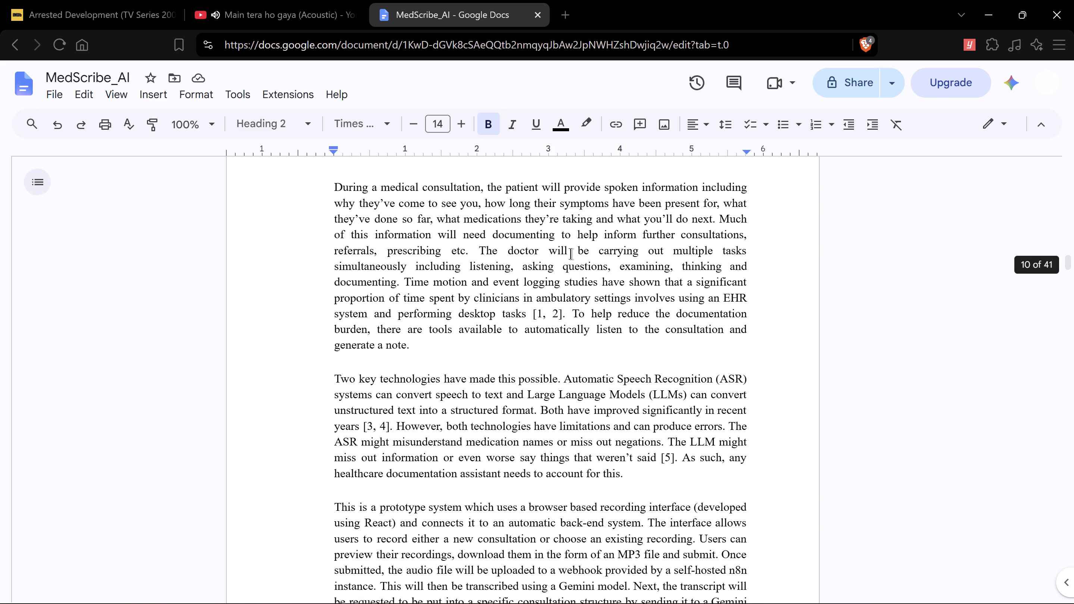
pyautogui.scroll(3, 570, 254)
pyautogui.scroll(-1, 570, 254)
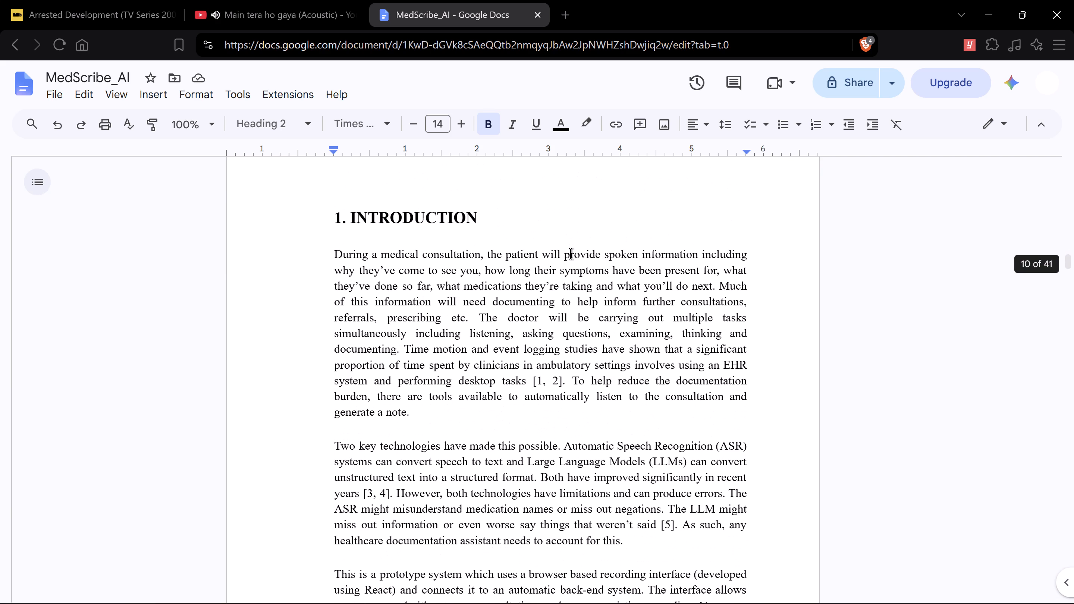
# Review the end of the Introduction, the Problem Definition and Objectives subsections and the functional requirements table.
pyautogui.scroll(-8, 570, 254)
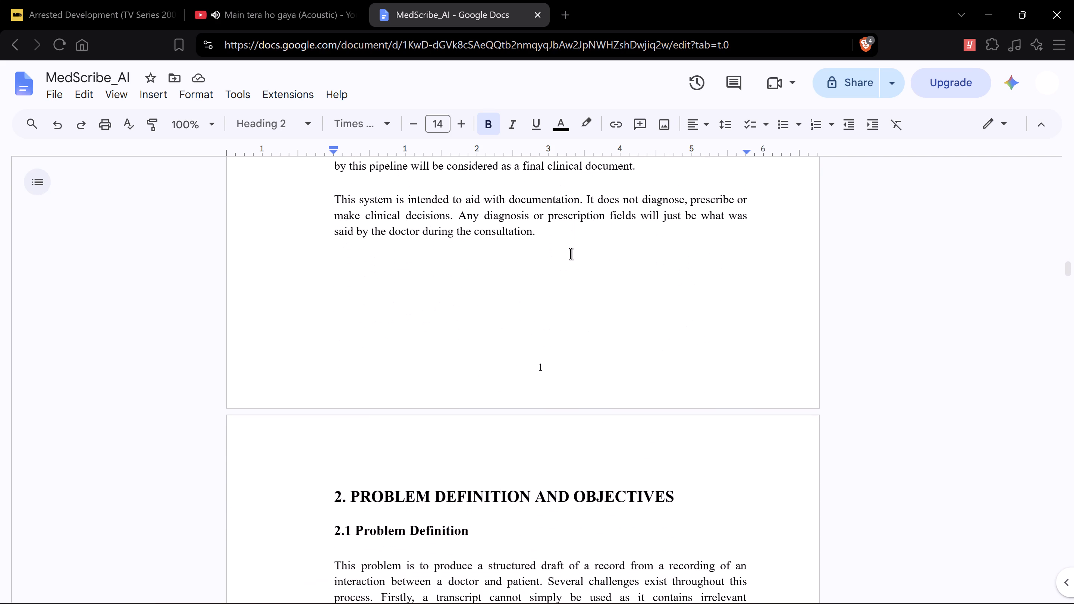
pyautogui.scroll(-1, 570, 254)
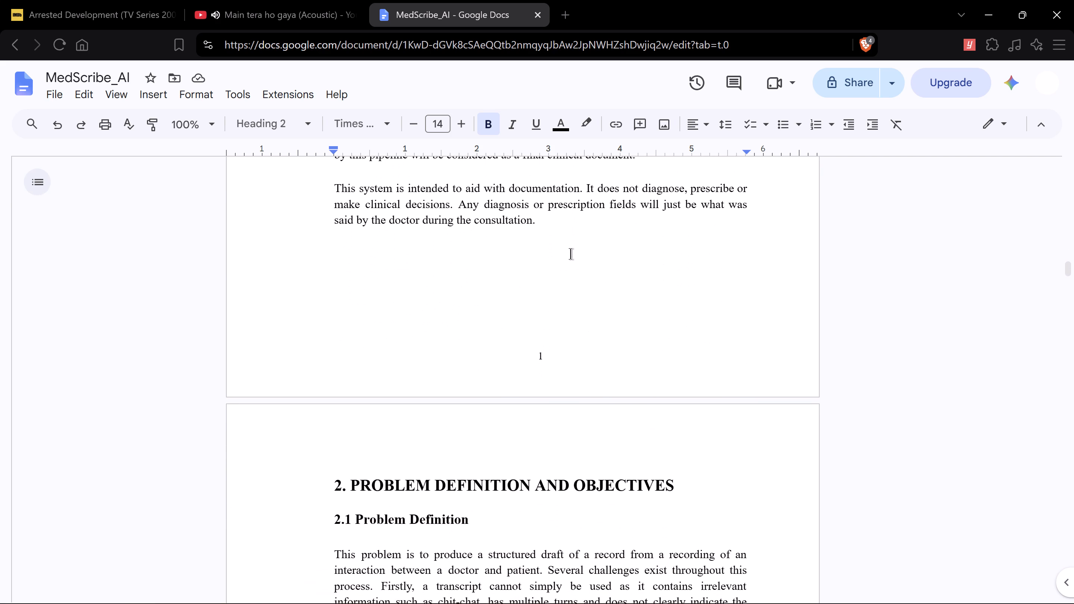
pyautogui.scroll(-3, 570, 254)
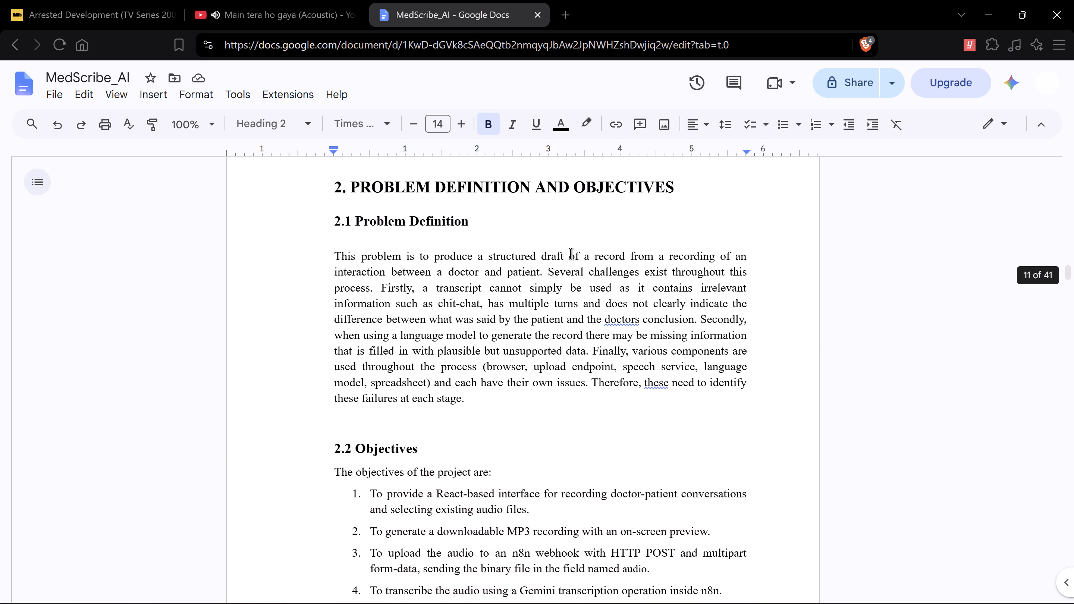
pyautogui.scroll(-2, 570, 254)
pyautogui.scroll(1, 570, 254)
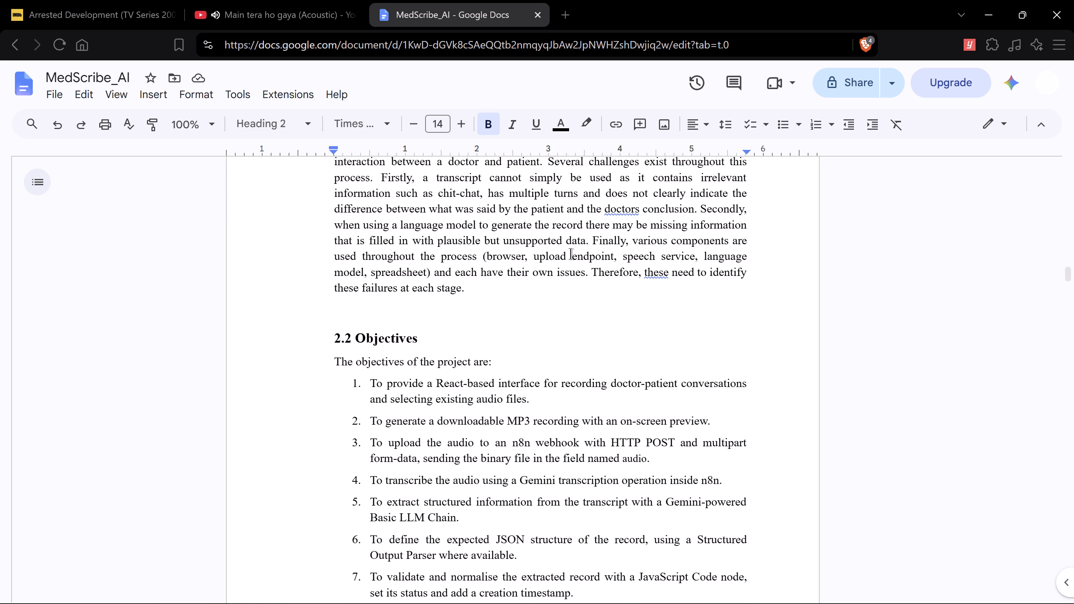
pyautogui.scroll(1, 570, 254)
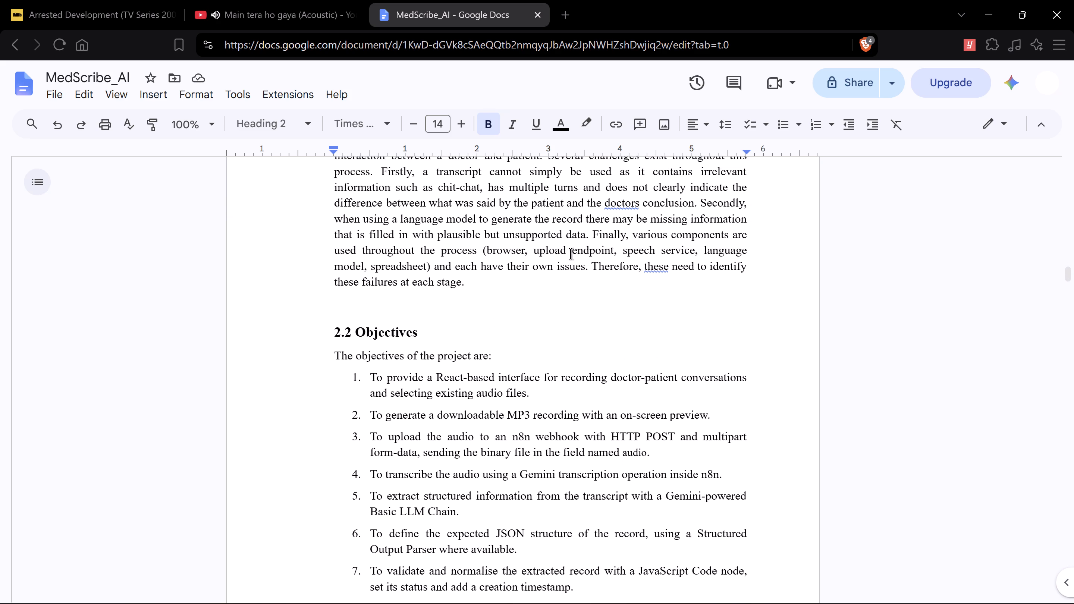
pyautogui.scroll(1, 570, 254)
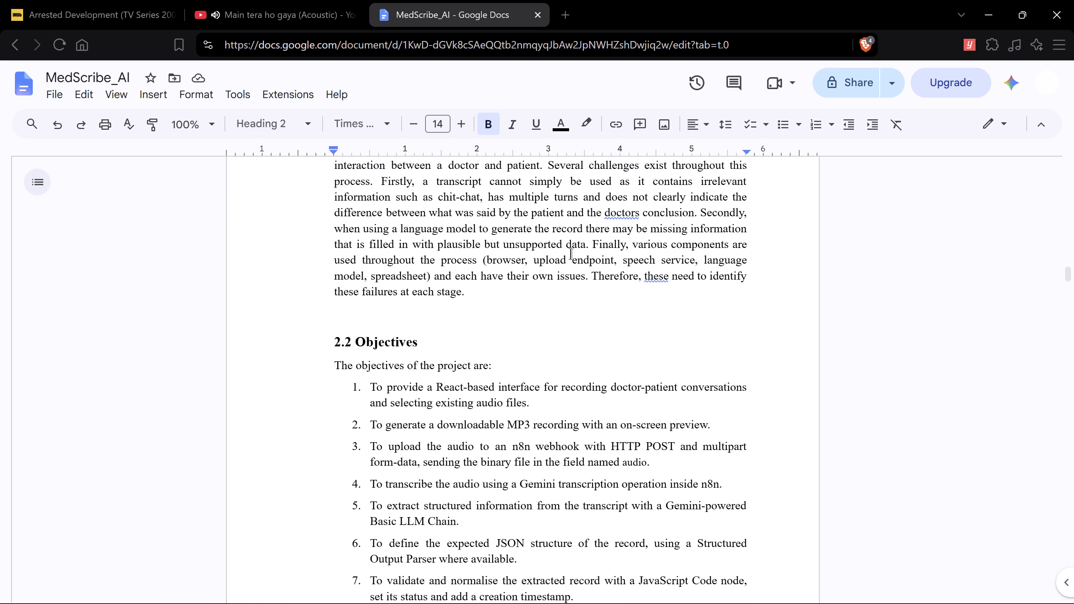
pyautogui.scroll(1, 570, 254)
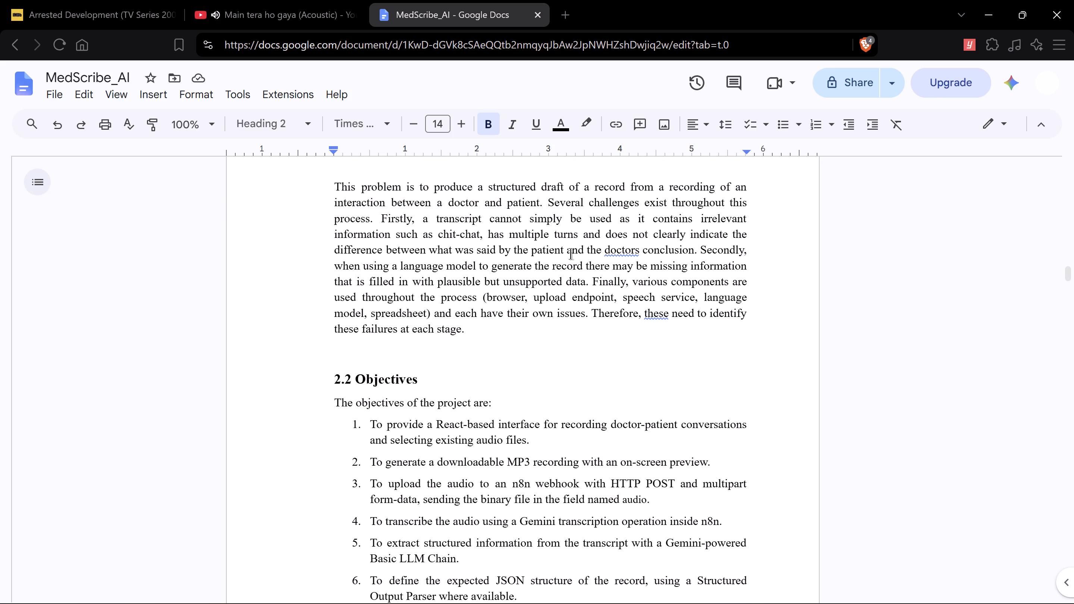
pyautogui.scroll(-7, 570, 254)
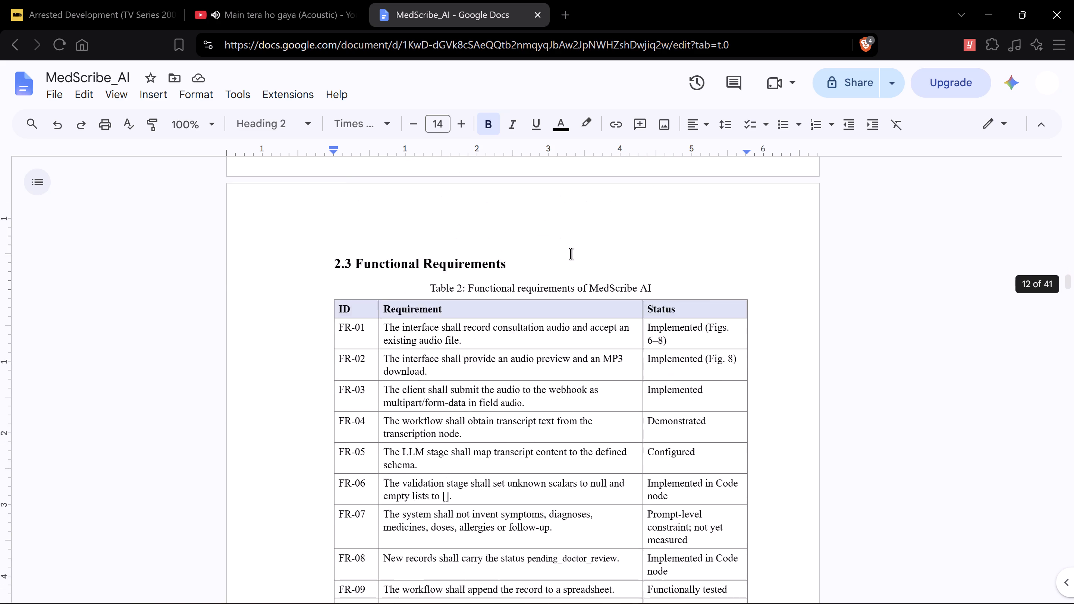
pyautogui.scroll(-3, 570, 254)
pyautogui.scroll(1, 570, 254)
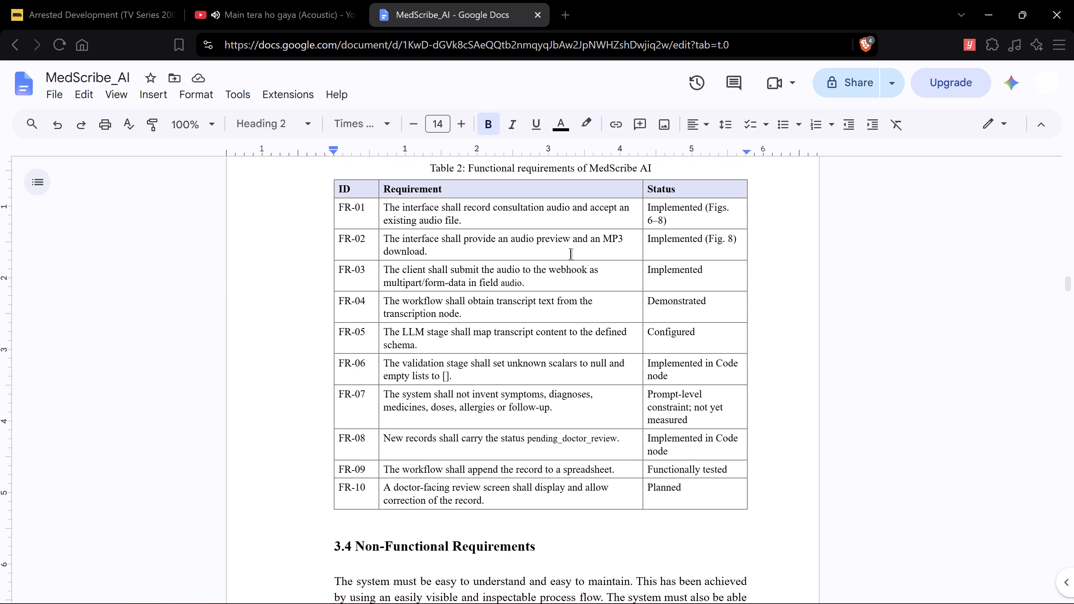
pyautogui.scroll(1, 570, 254)
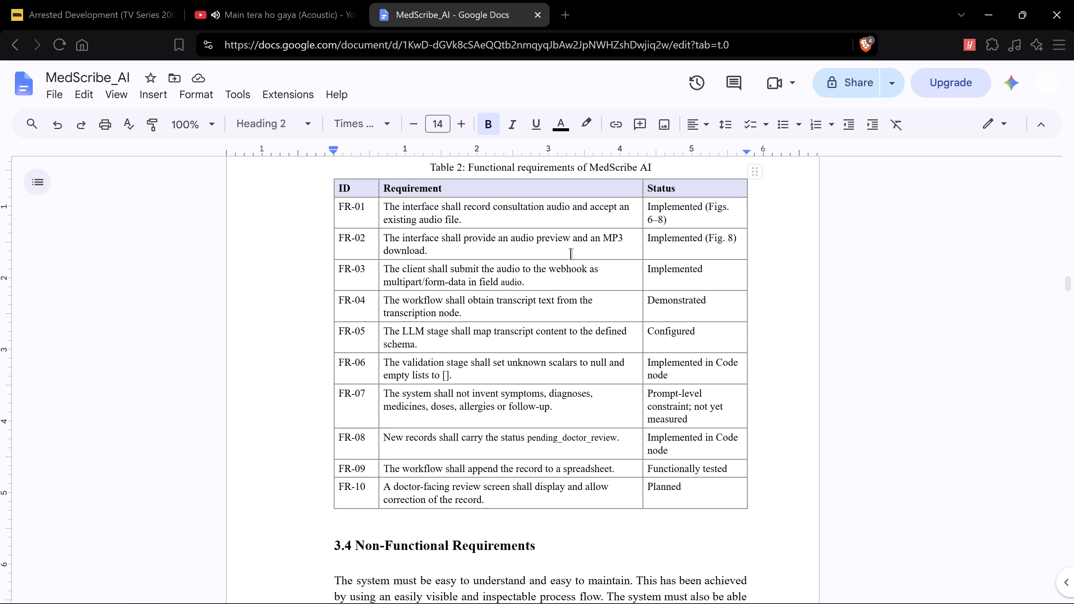
pyautogui.scroll(3, 570, 254)
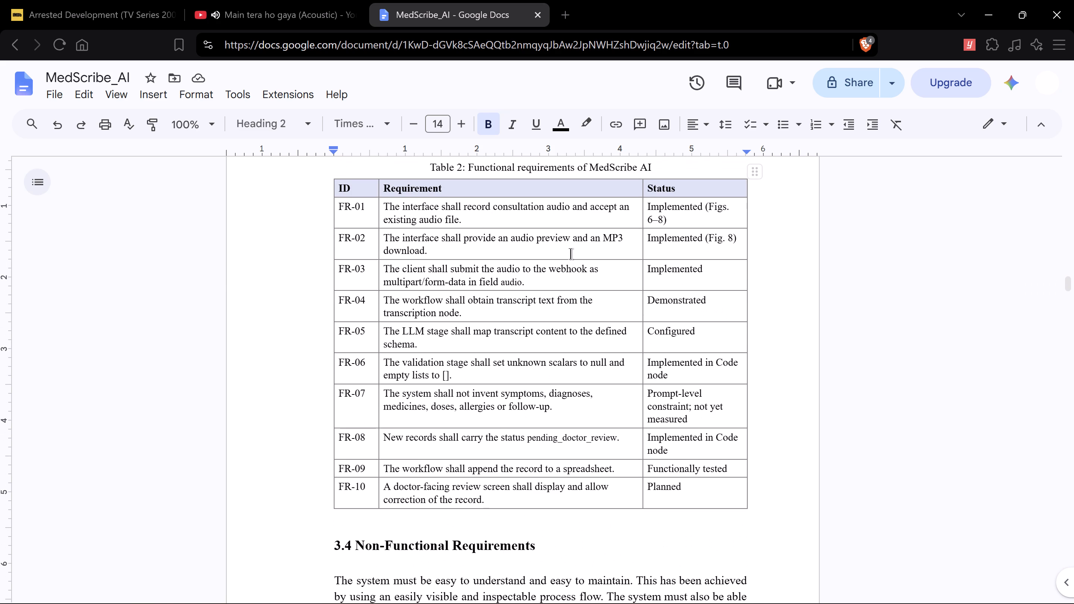
pyautogui.scroll(3, 570, 254)
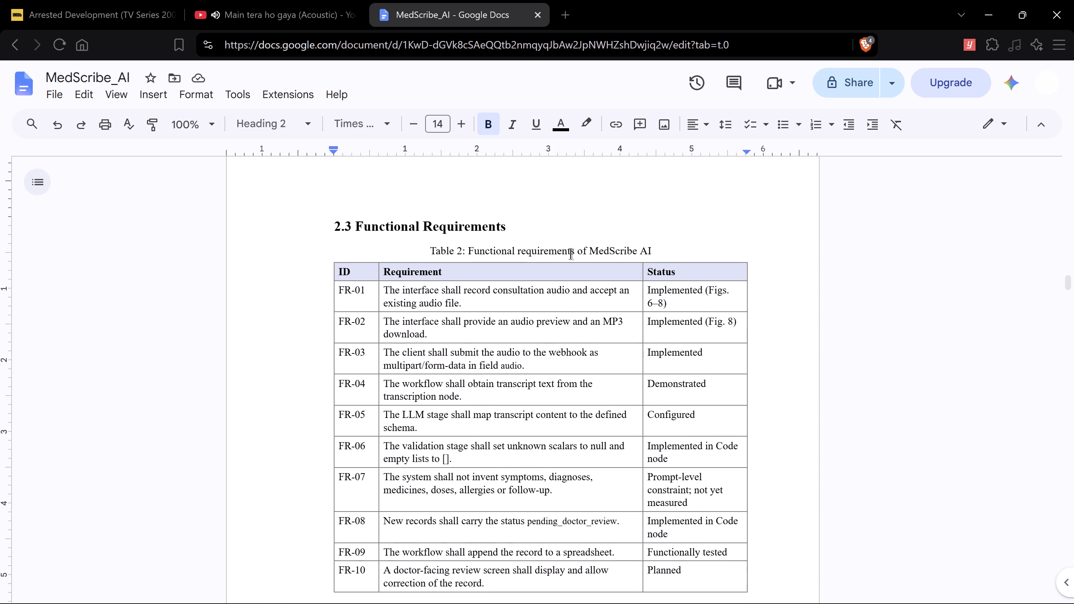
# Renumber the caption of the functional requirements table as Table 1.
pyautogui.scroll(1, 570, 254)
pyautogui.click(459, 249)
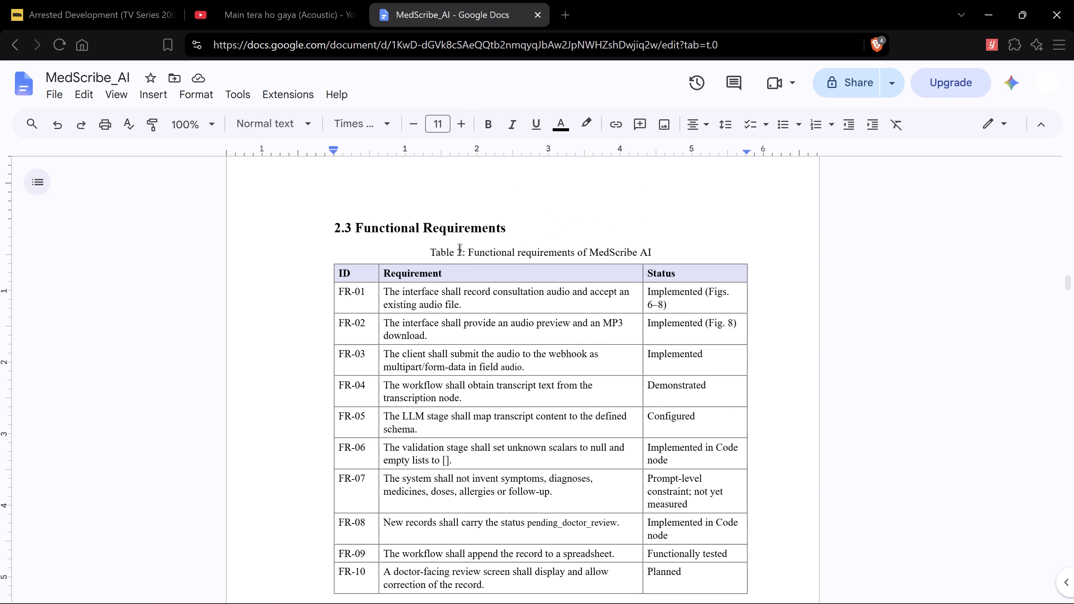
pyautogui.press('Right')
pyautogui.press('BackSpace')
pyautogui.press('1')
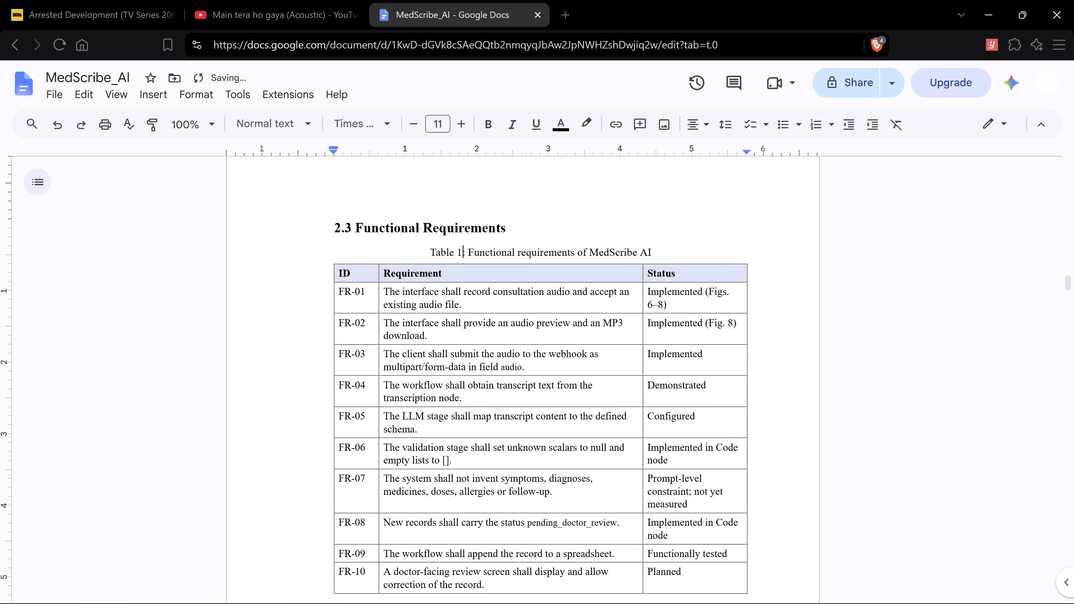
# Delete the 3.4 Non-Functional Requirements subsection, both its heading and its paragraph.
pyautogui.scroll(3, 412, 252)
pyautogui.scroll(-2, 412, 252)
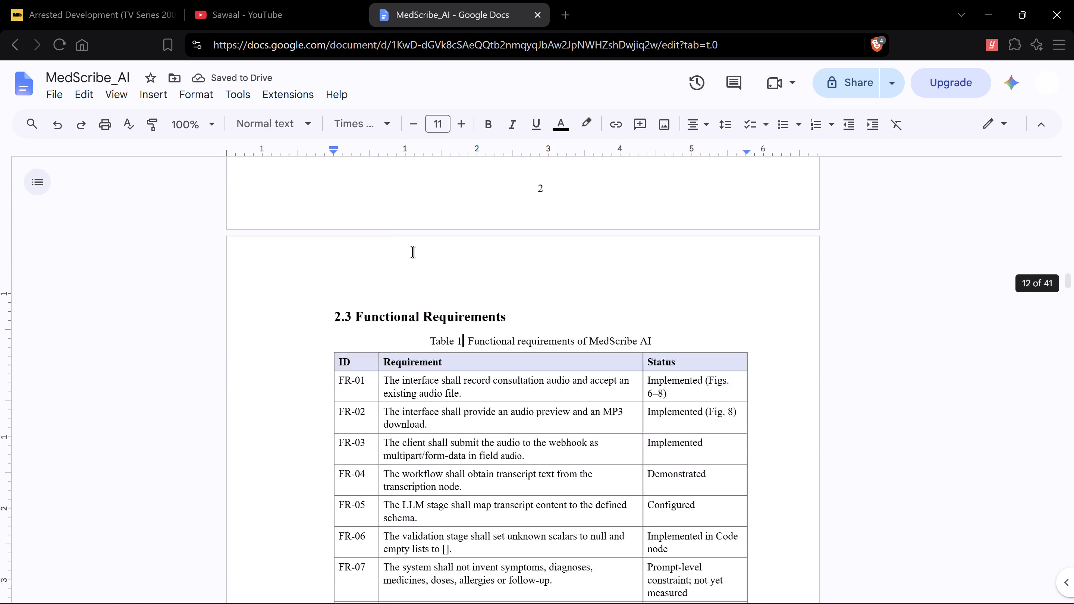
pyautogui.scroll(-5, 412, 252)
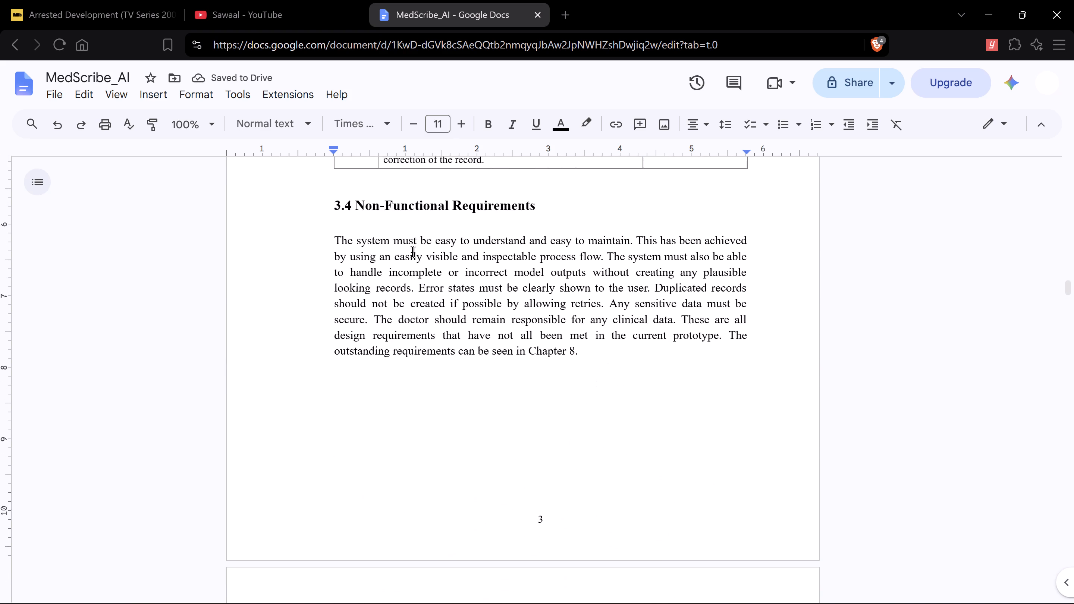
pyautogui.scroll(2, 412, 252)
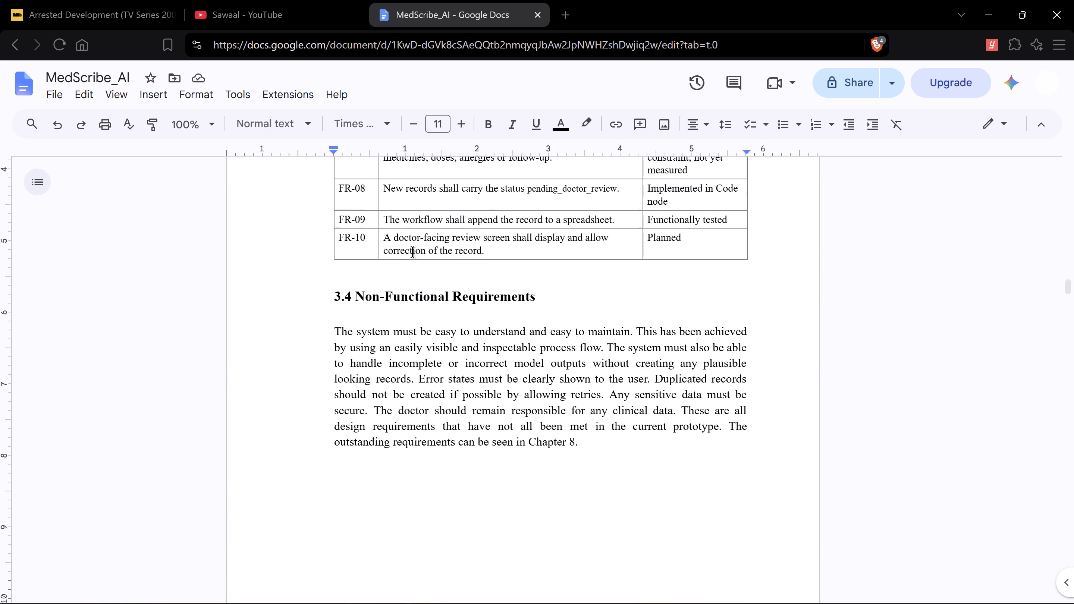
pyautogui.scroll(1, 412, 252)
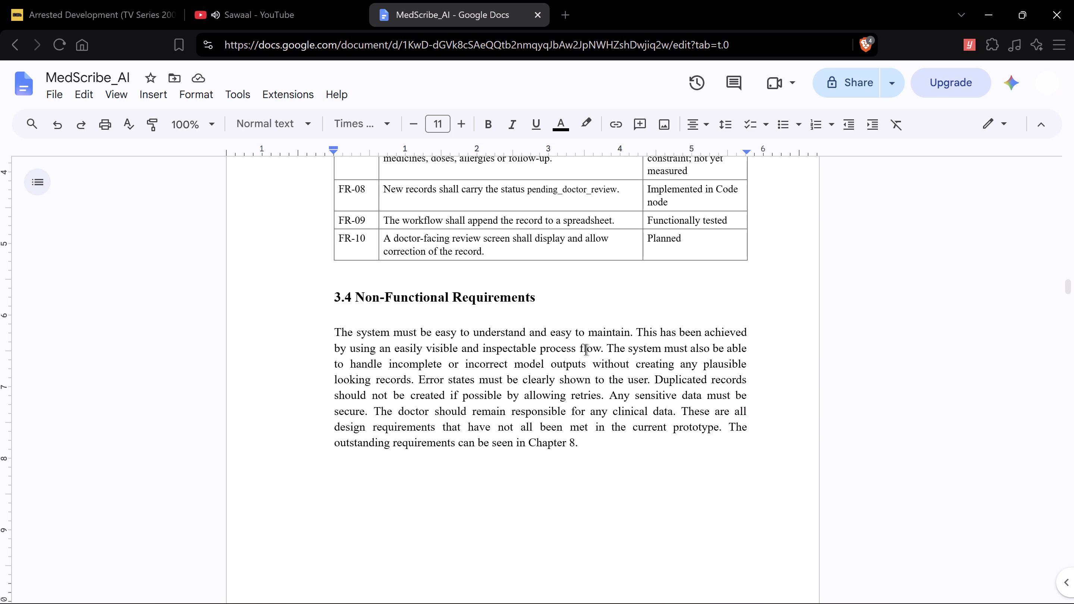
pyautogui.scroll(-5, 585, 349)
pyautogui.scroll(1, 585, 349)
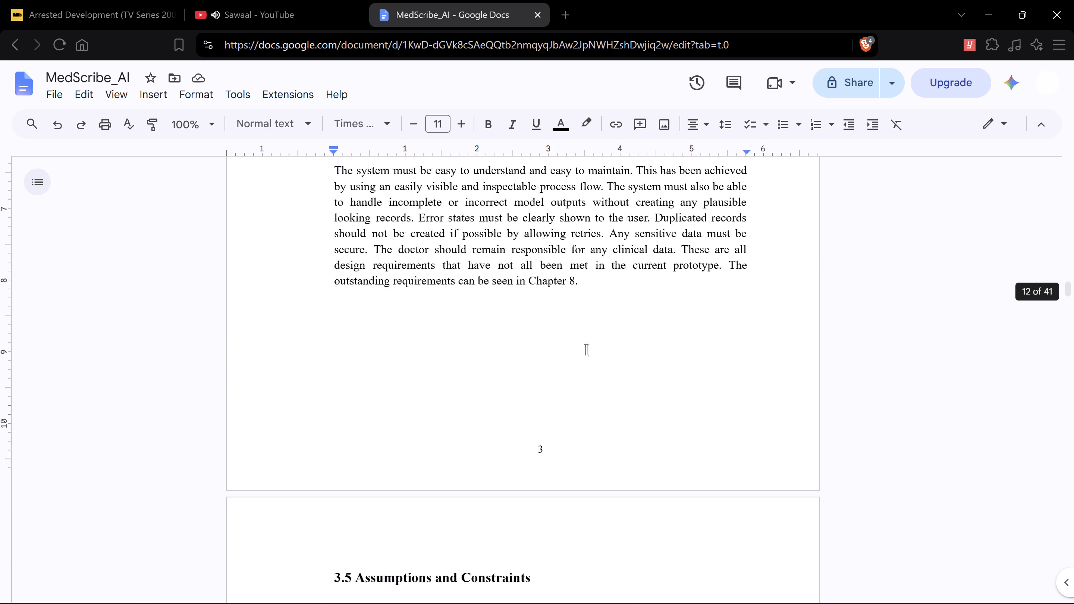
pyautogui.scroll(2, 585, 349)
pyautogui.moveTo(584, 386); pyautogui.dragTo(336, 230)
pyautogui.press('BackSpace')
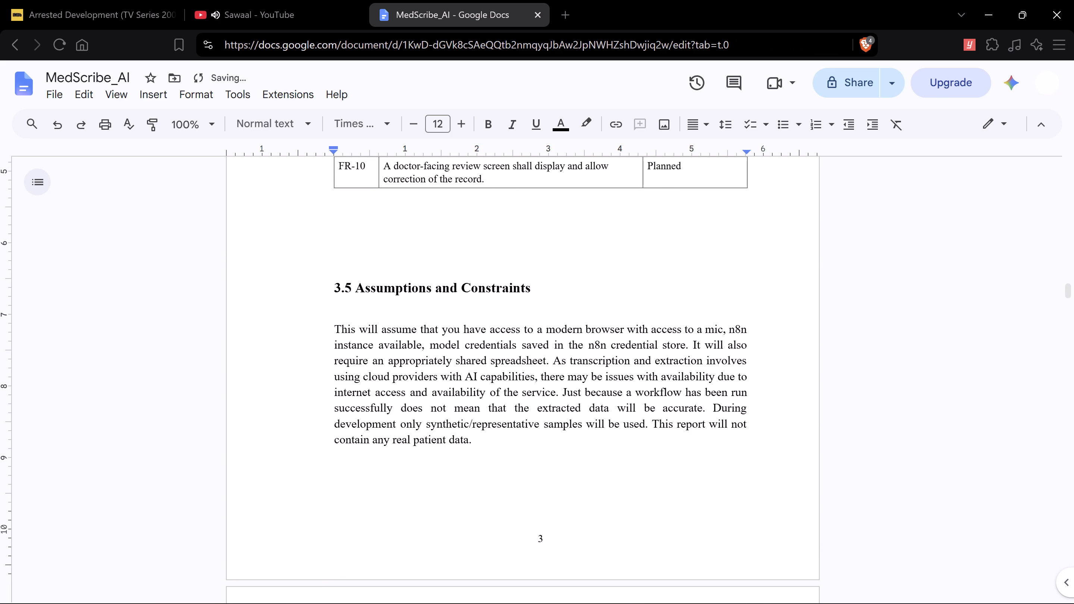
# Change the Assumptions and Constraints heading number to 3.4.
pyautogui.click(354, 293)
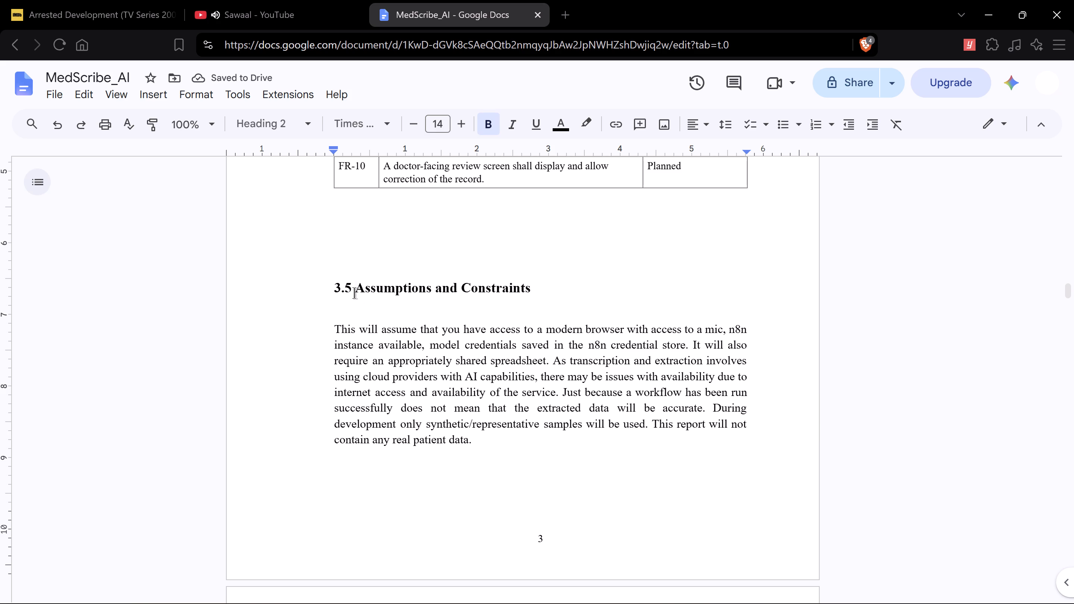
pyautogui.press('Left')
pyautogui.press('BackSpace')
pyautogui.press('4')
# Remove the extra blank space between the functional requirements table and the Assumptions and Constraints heading.
pyautogui.press('Up')
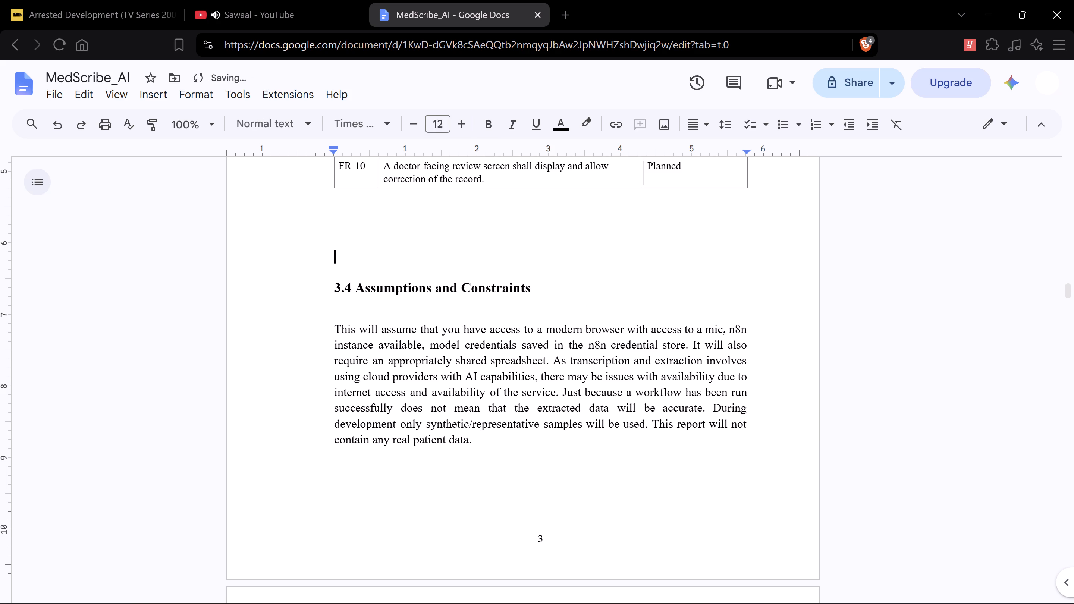
pyautogui.press('BackSpace')
pyautogui.press('BackSpace')
# Change the chapter digit of the Assumptions and Constraints heading to 2 so that it is numbered 2.4.
pyautogui.scroll(1, 344, 258)
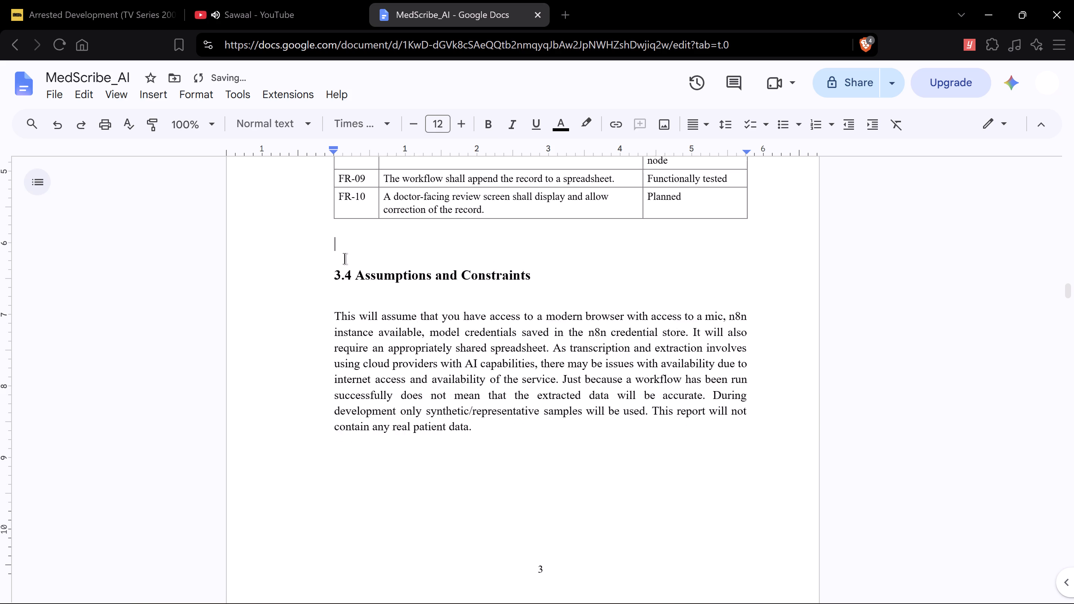
pyautogui.scroll(8, 344, 258)
pyautogui.scroll(-1, 344, 258)
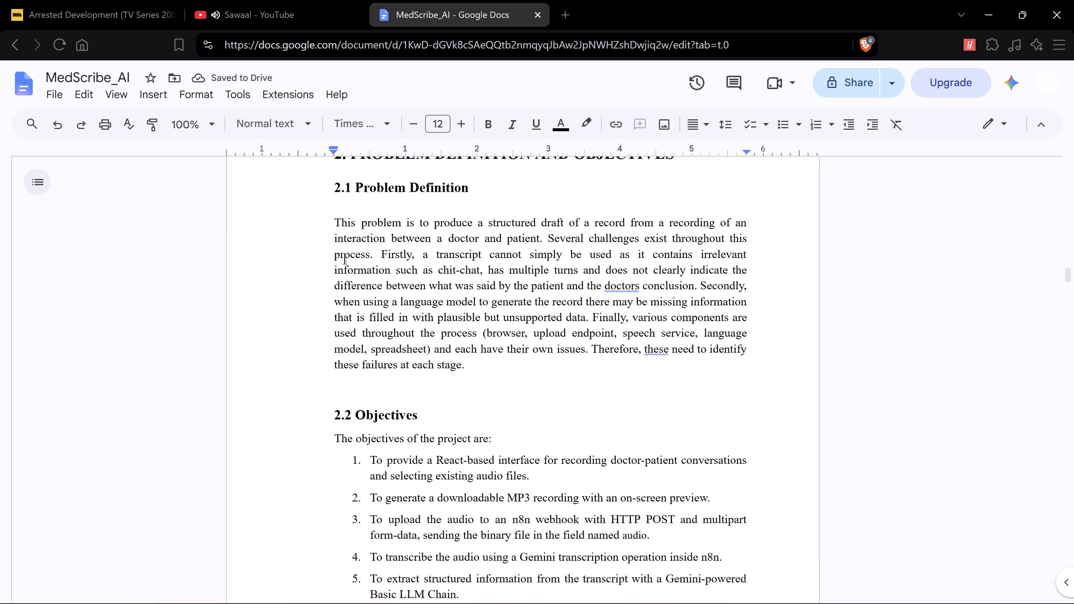
pyautogui.scroll(-3, 344, 258)
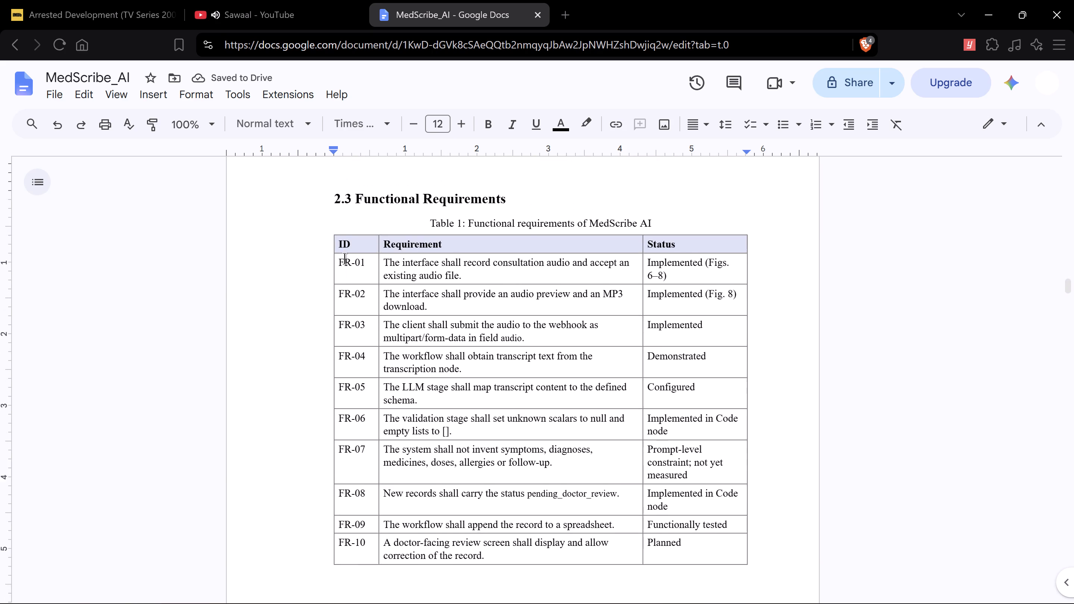
pyautogui.press('Down')
pyautogui.press('Right')
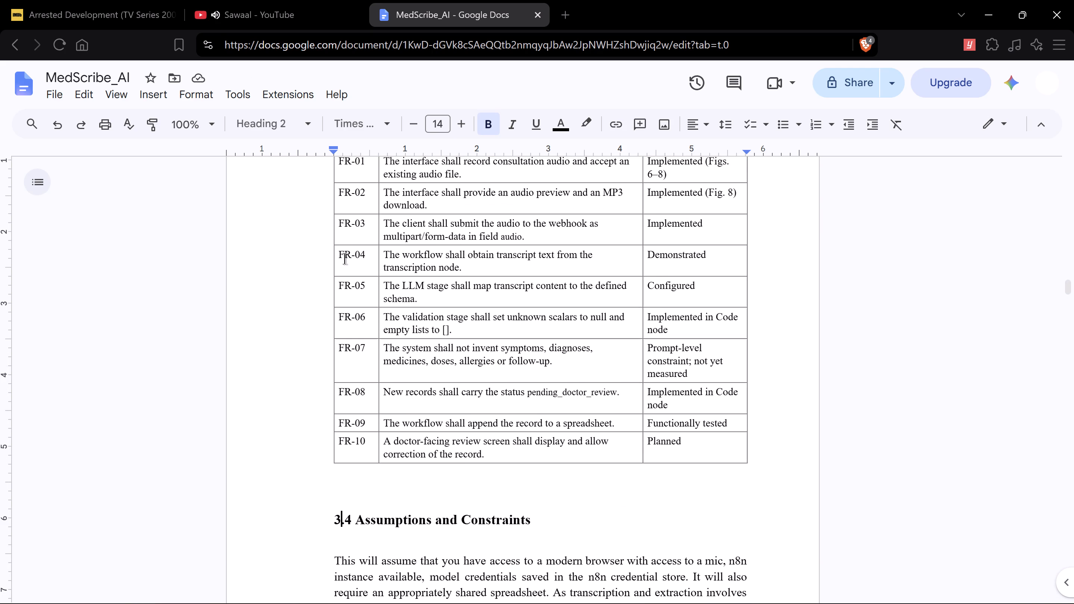
pyautogui.press('BackSpace')
pyautogui.press('2')
pyautogui.scroll(3, 344, 258)
pyautogui.scroll(-1, 344, 258)
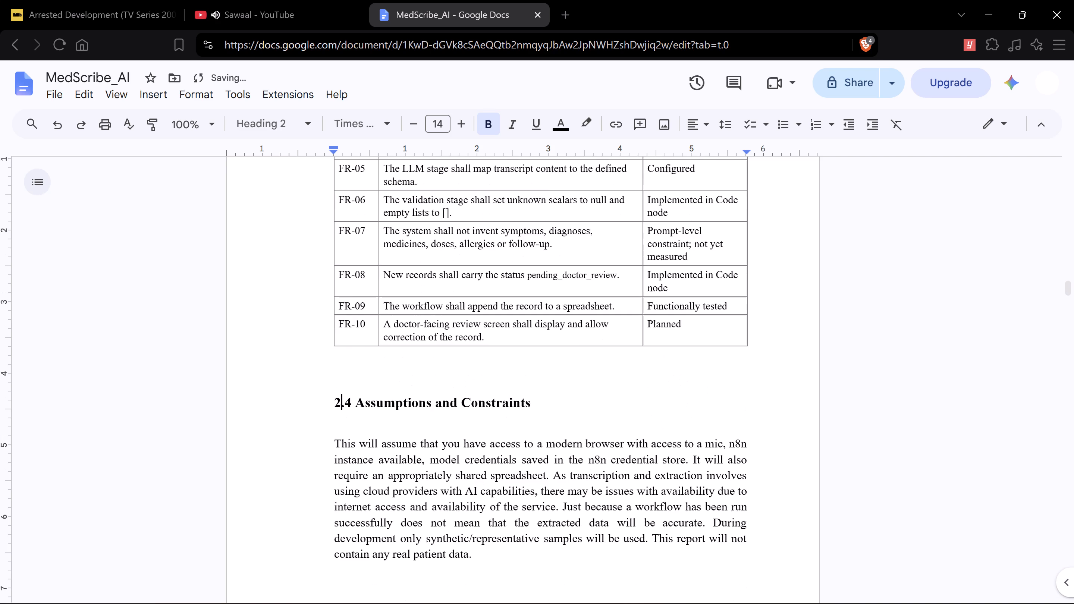
# Review the document from the Problem Definition chapter through section 4.9 Design Decisions to examine chapter 4's content.
pyautogui.scroll(-1, 344, 258)
pyautogui.scroll(8, 344, 258)
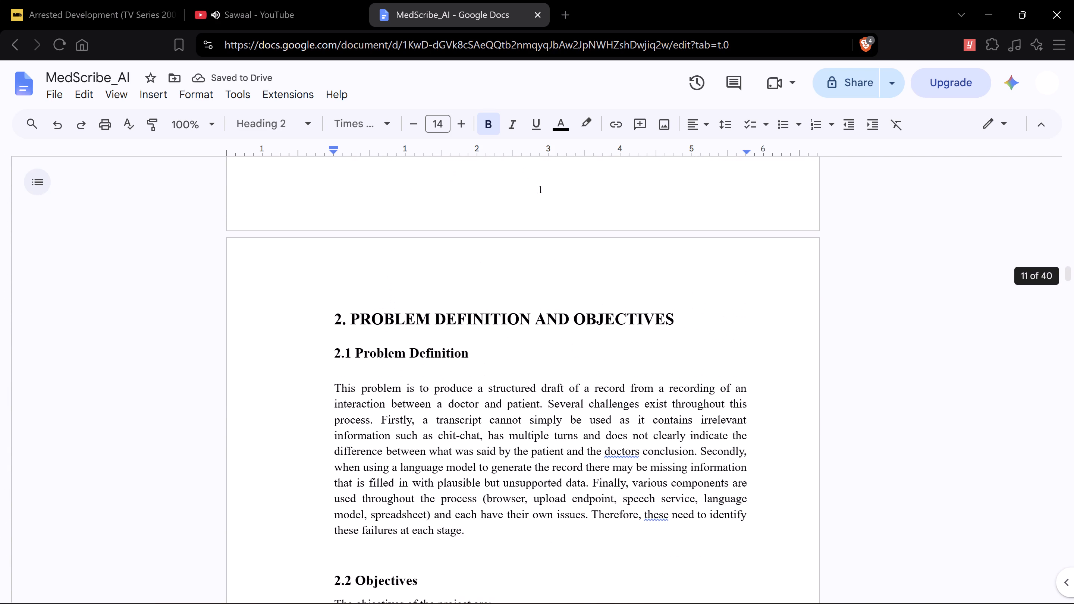
pyautogui.scroll(-10, 344, 258)
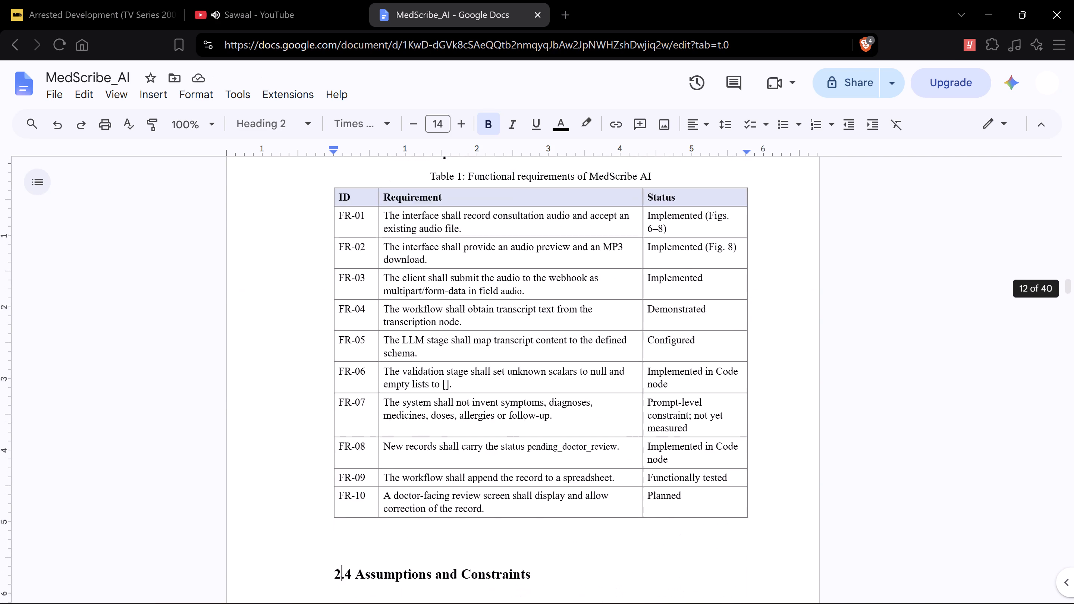
pyautogui.scroll(-8, 344, 258)
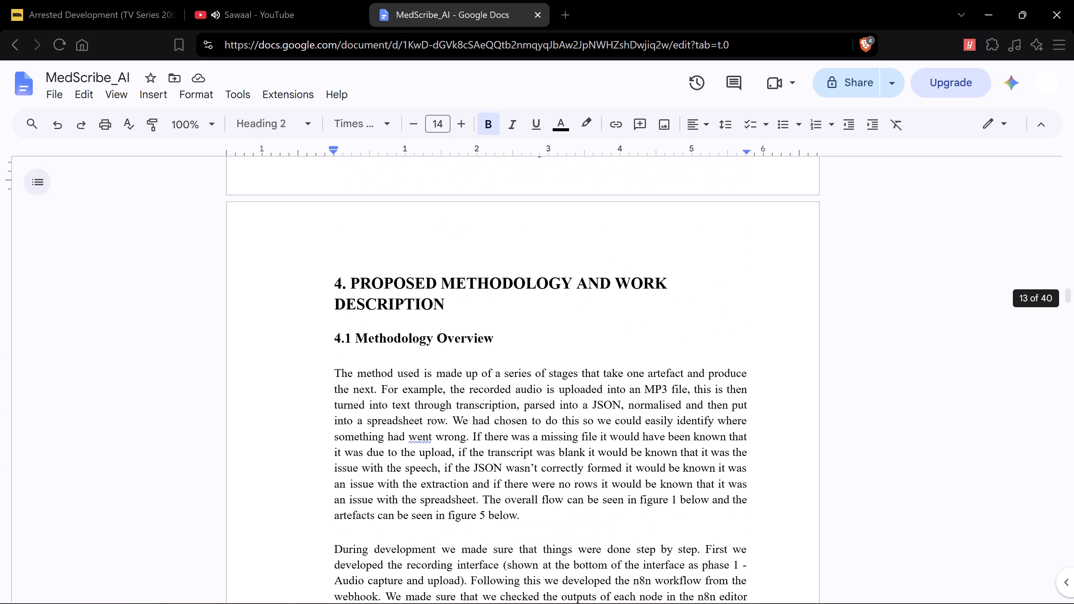
pyautogui.scroll(-11, 344, 258)
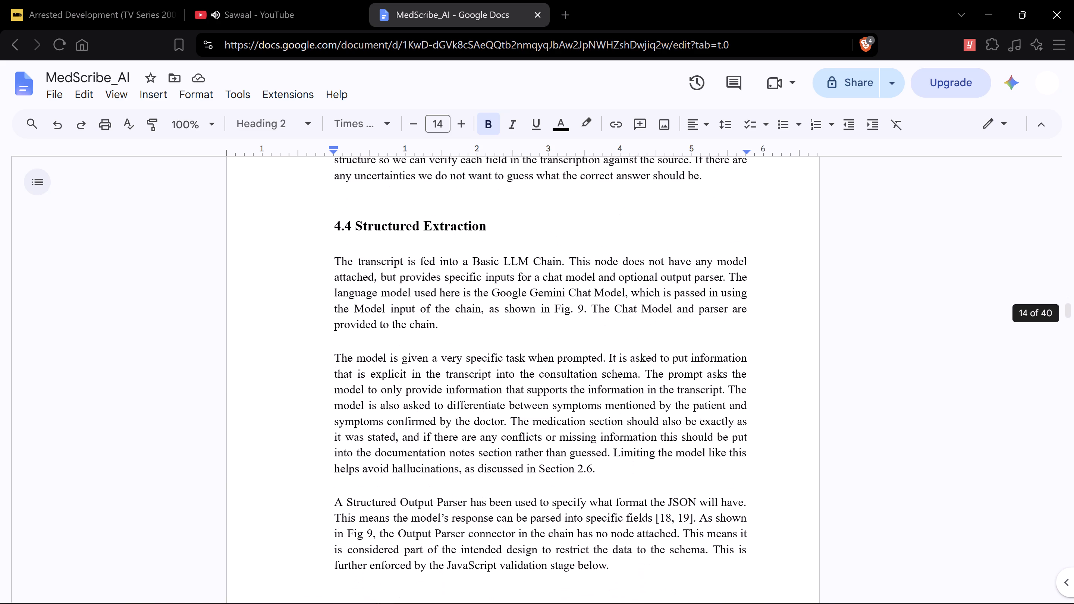
pyautogui.scroll(-7, 344, 258)
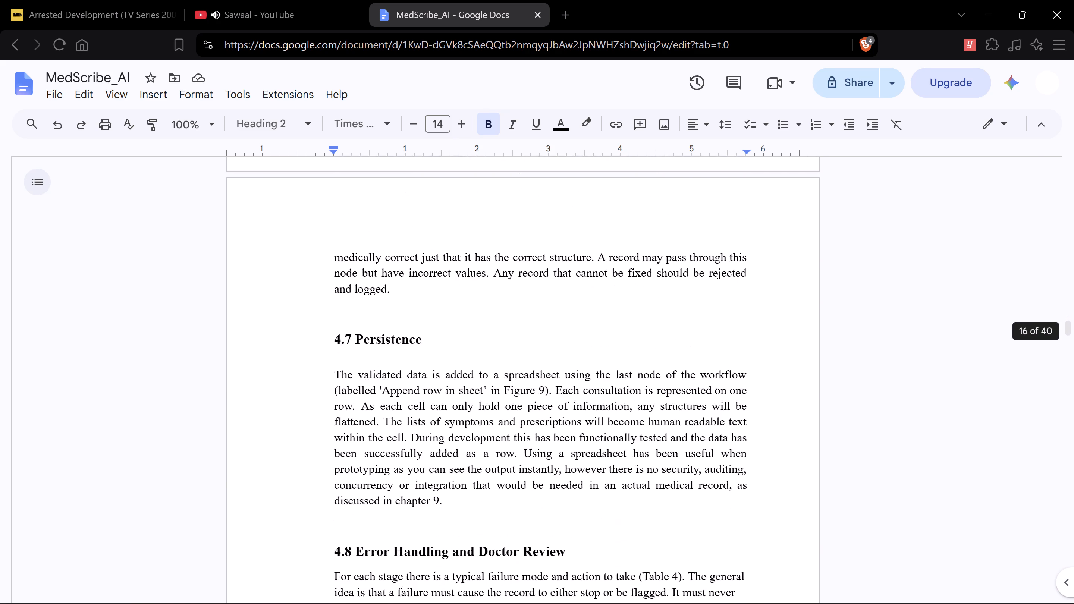
pyautogui.scroll(-6, 344, 258)
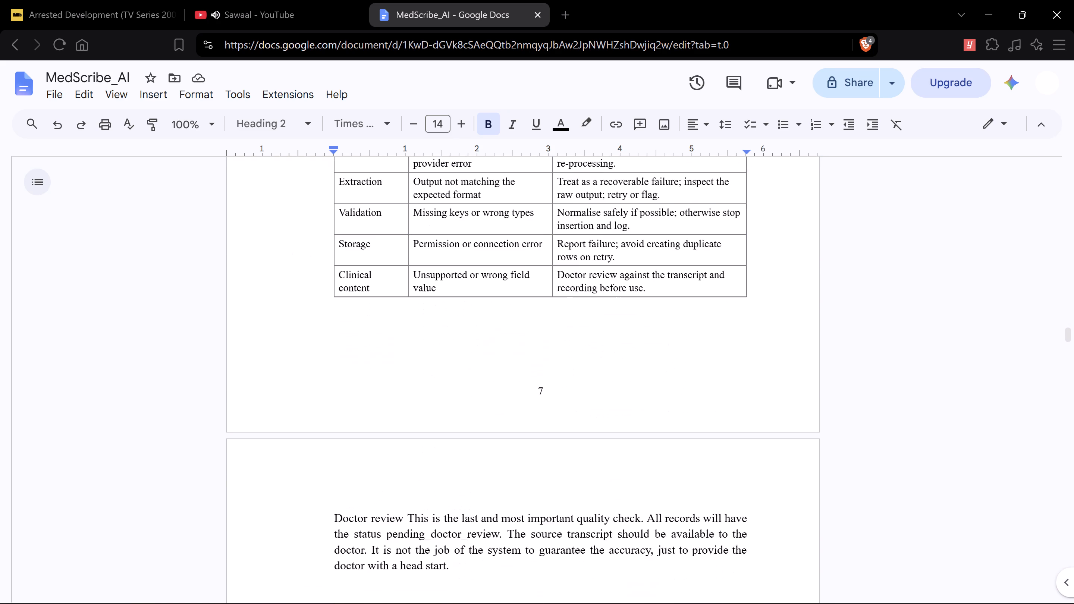
pyautogui.scroll(-5, 344, 258)
pyautogui.scroll(2, 344, 258)
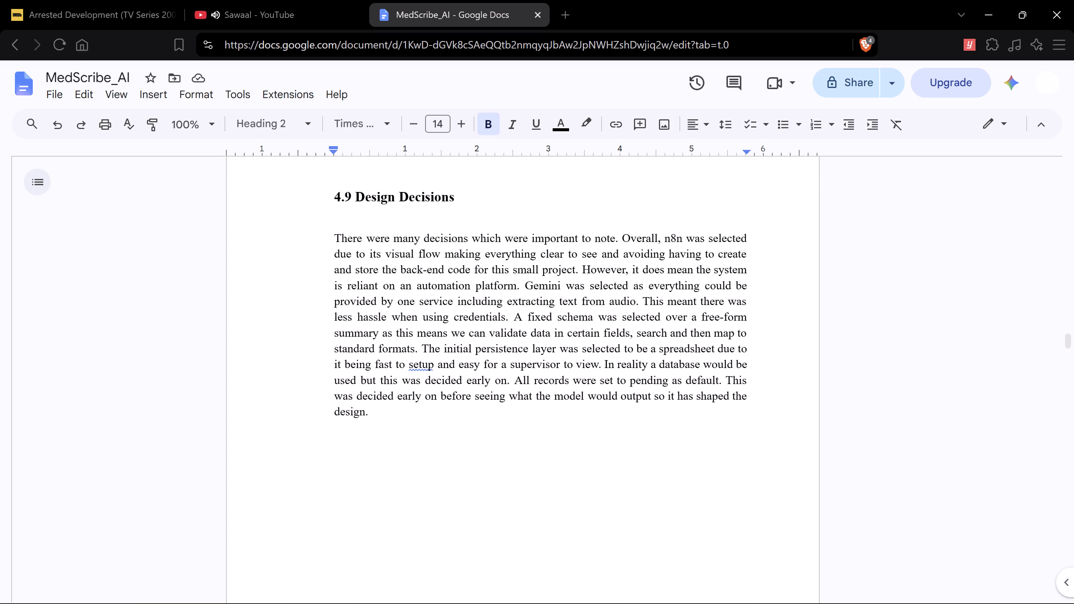
# Delete the chapter 4 Proposed Methodology and Work Description heading, section 4.1, and section 4.2 up to its page break.
pyautogui.scroll(10, 344, 258)
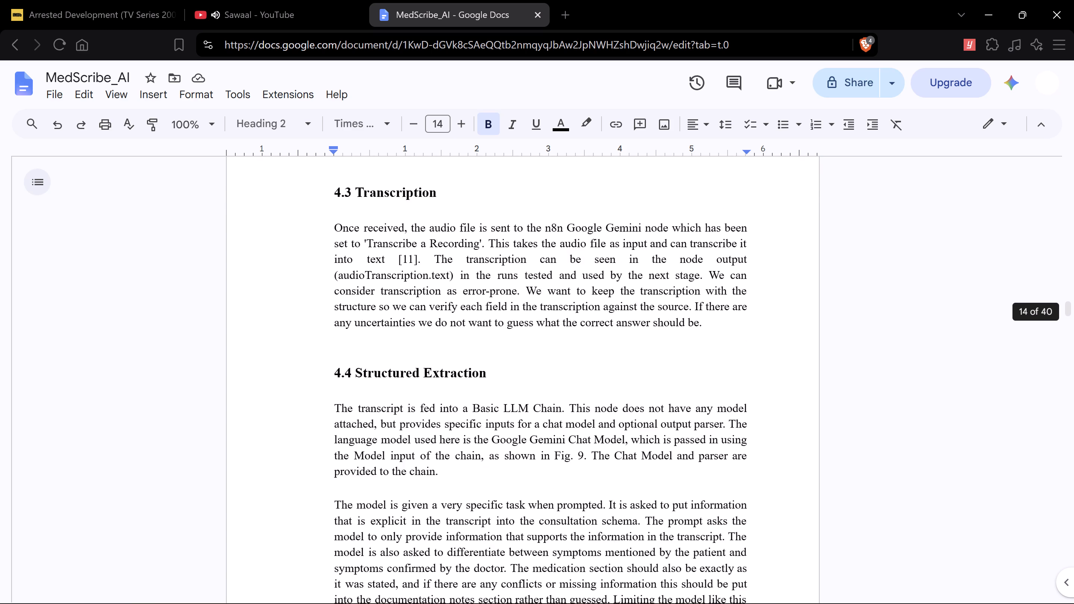
pyautogui.scroll(5, 344, 258)
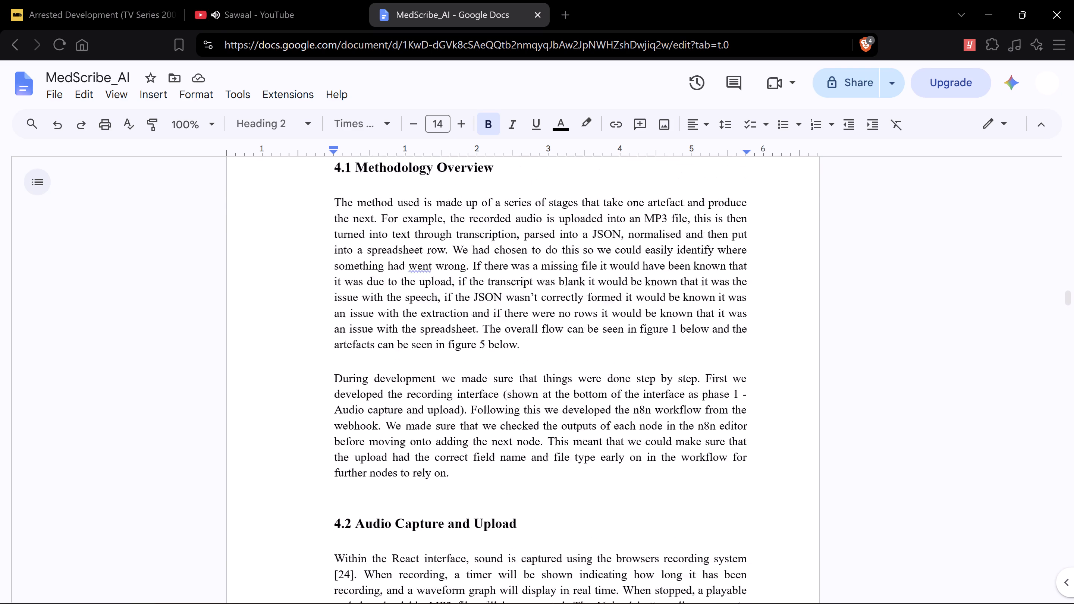
pyautogui.scroll(3, 344, 258)
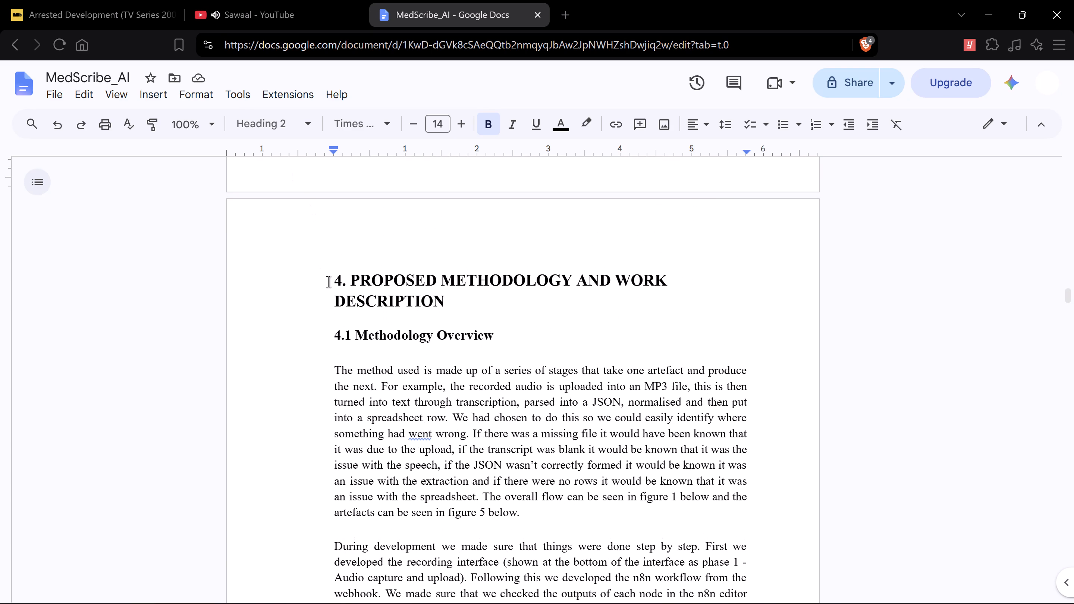
pyautogui.moveTo(329, 281); pyautogui.dragTo(604, 603)
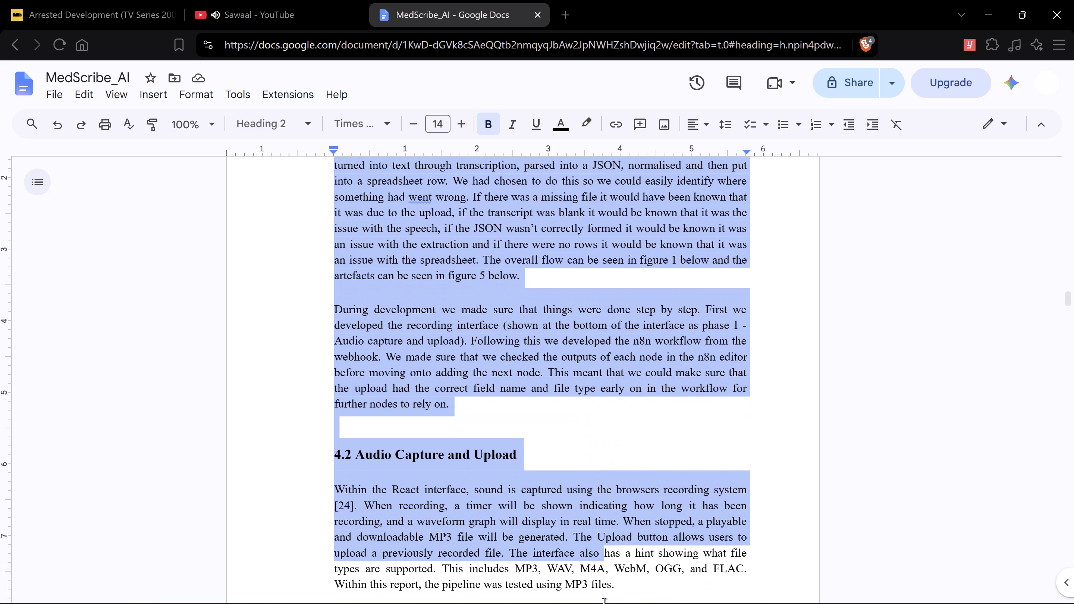
pyautogui.moveTo(604, 603); pyautogui.dragTo(555, 513)
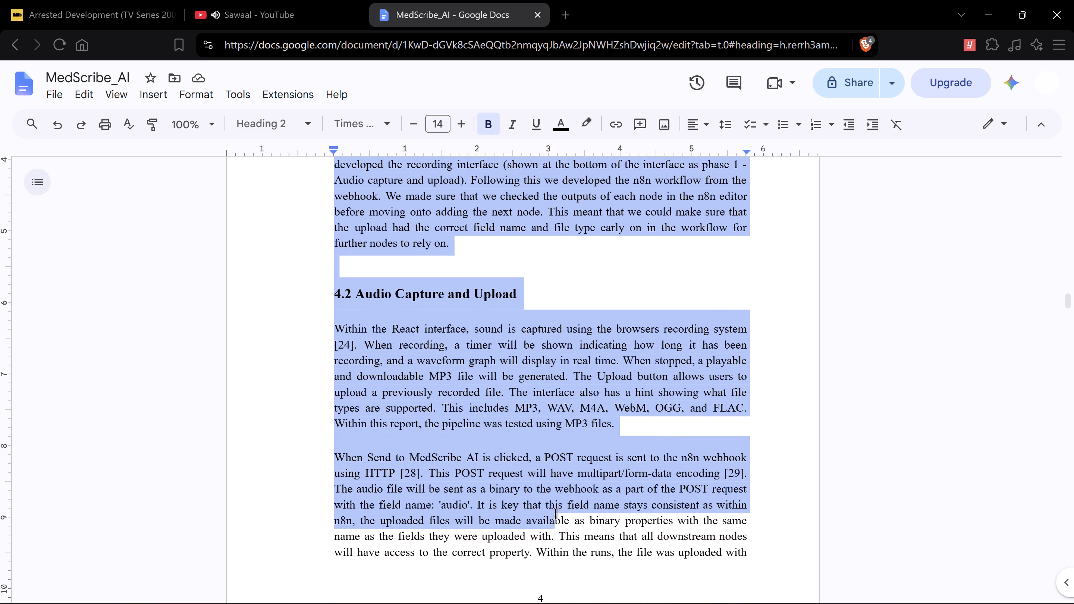
pyautogui.moveTo(555, 513); pyautogui.dragTo(745, 563)
pyautogui.press('BackSpace')
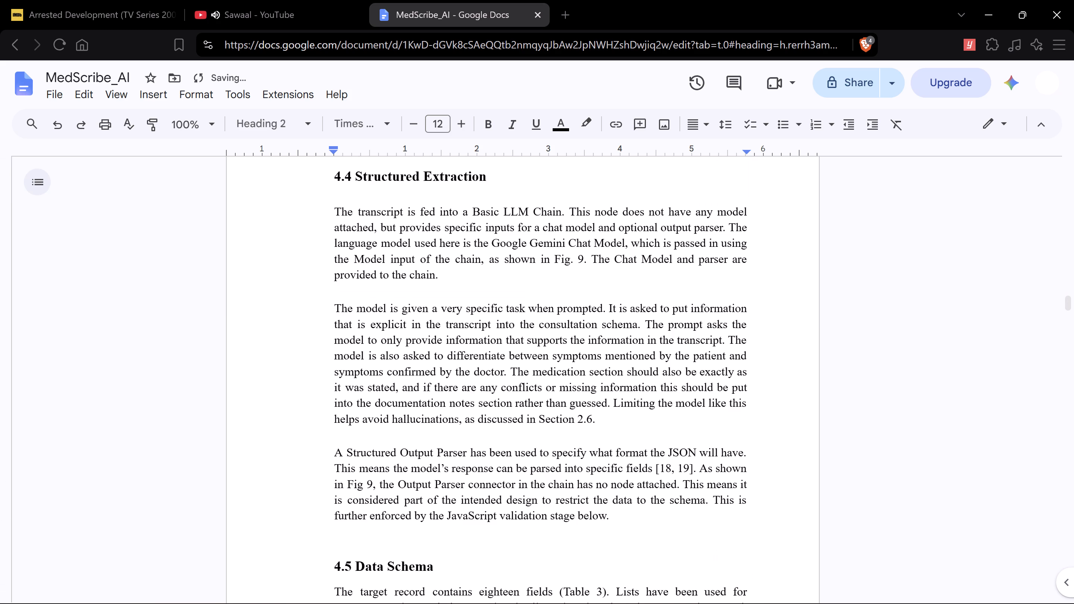
# Delete the remainder of section 4.2 and all of sections 4.3 through 4.6, including the Consultation record schema table.
pyautogui.scroll(4, 467, 390)
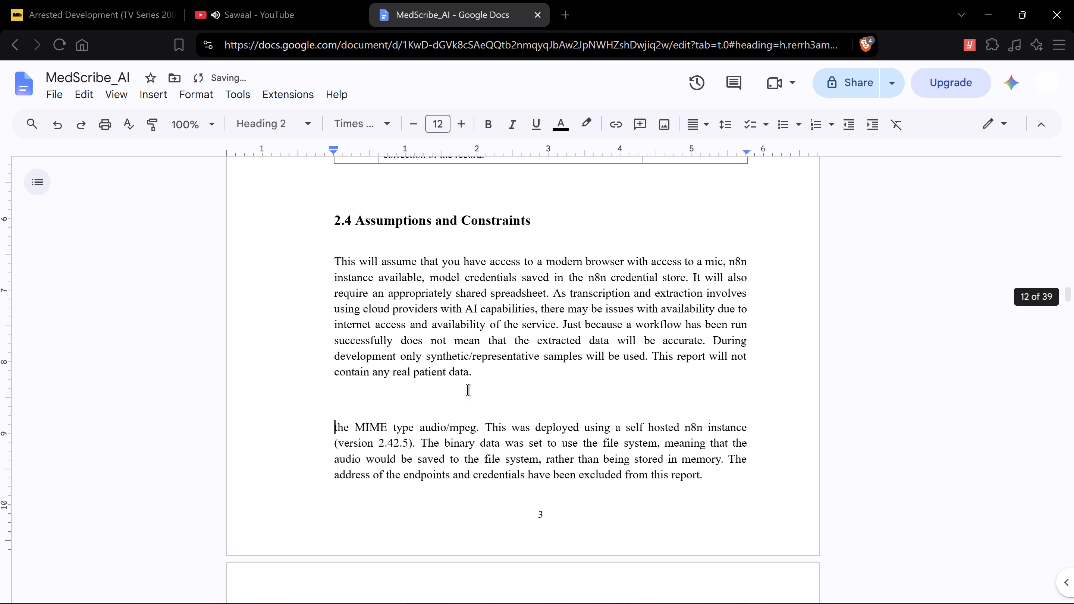
pyautogui.moveTo(333, 410); pyautogui.dragTo(619, 603)
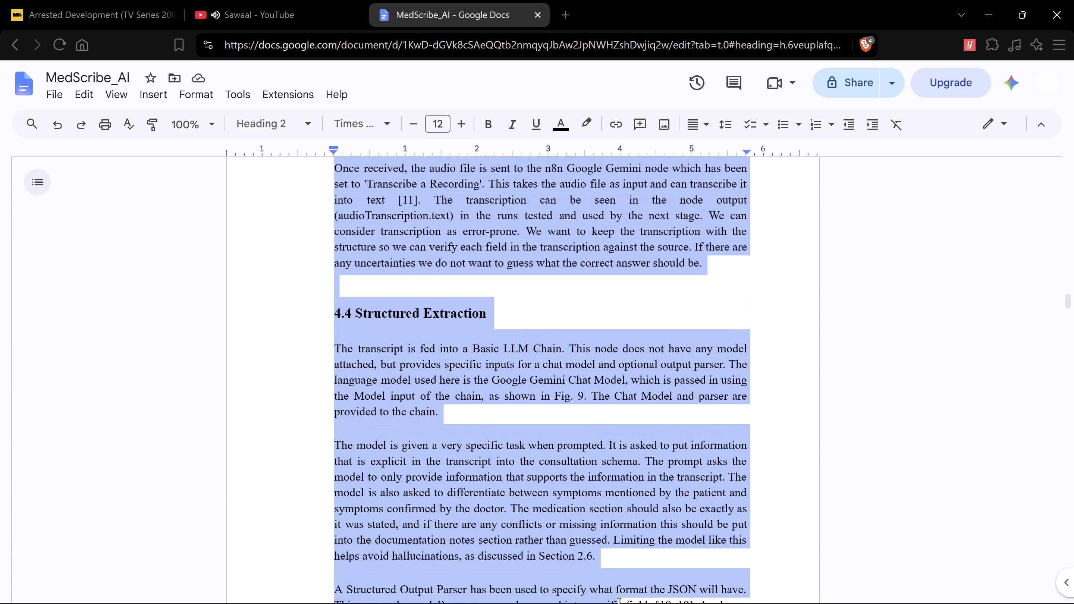
pyautogui.moveTo(619, 603); pyautogui.dragTo(773, 573)
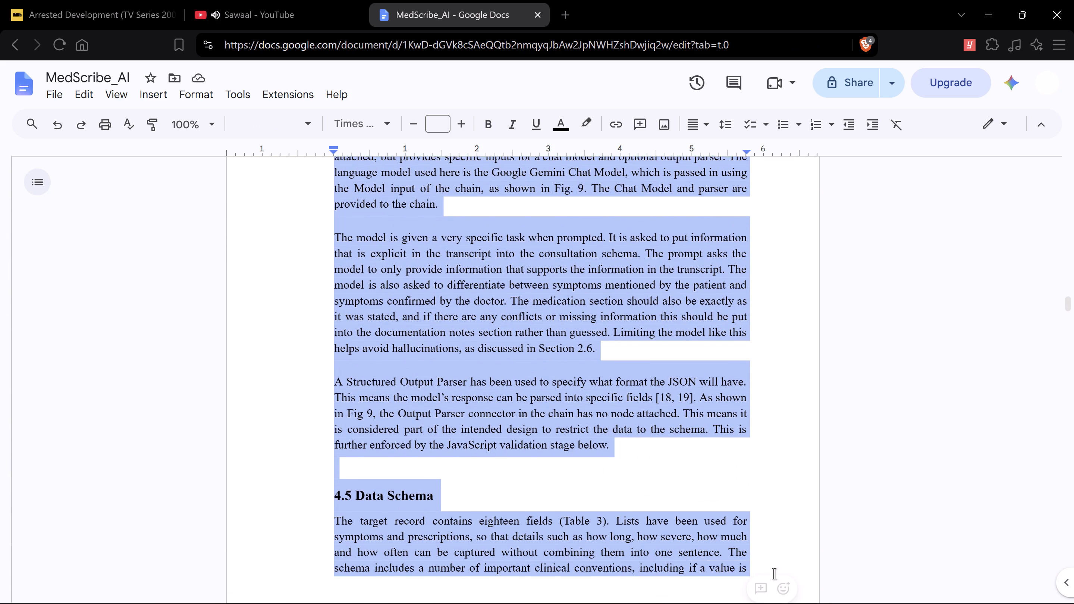
pyautogui.press('BackSpace')
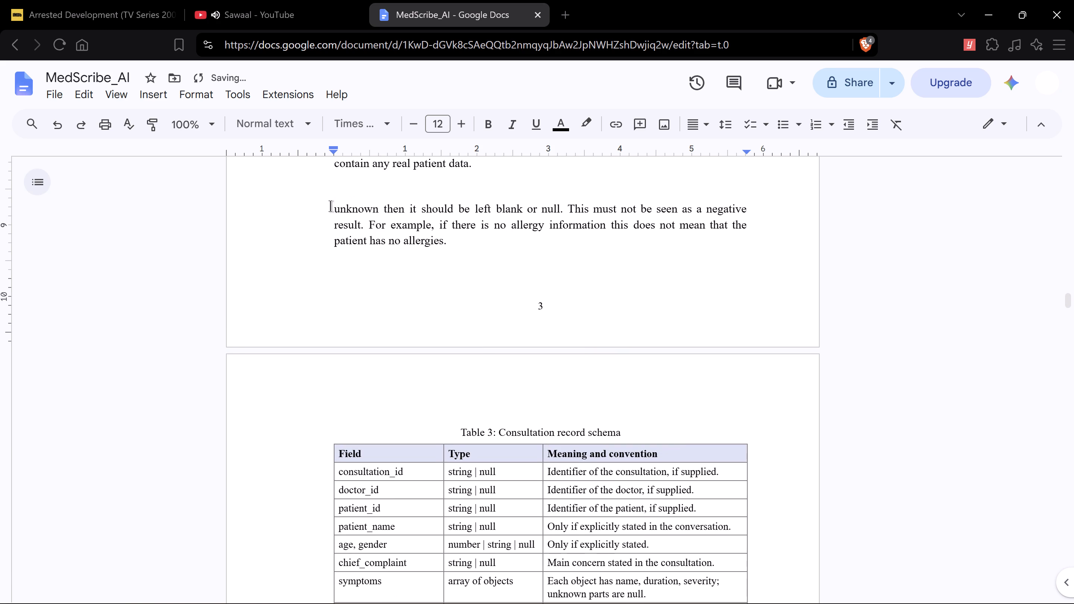
pyautogui.moveTo(330, 206); pyautogui.dragTo(723, 538)
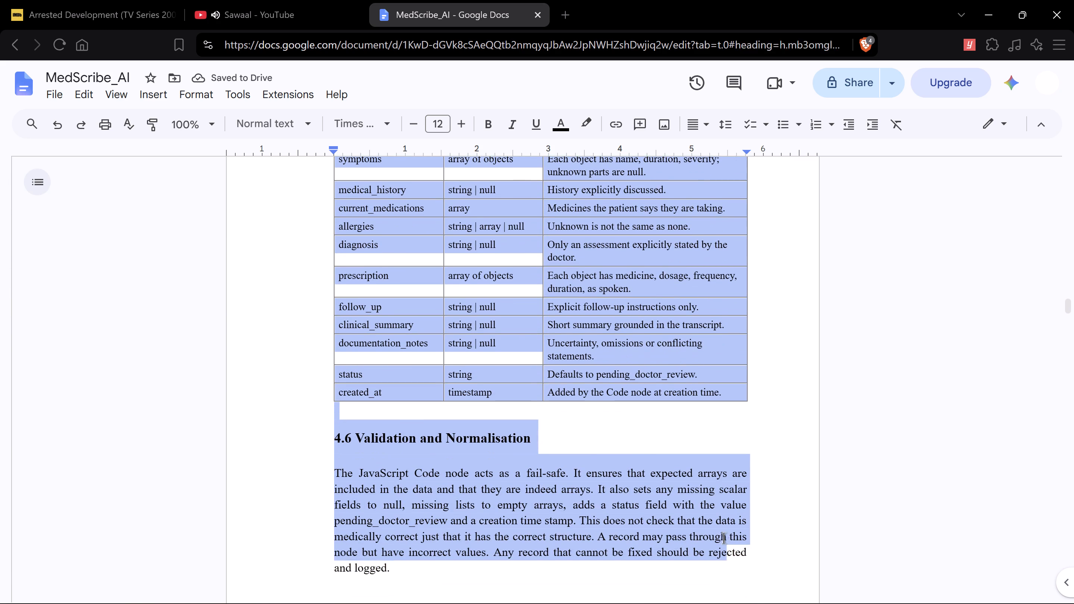
pyautogui.moveTo(723, 538); pyautogui.dragTo(742, 588)
pyautogui.press('BackSpace')
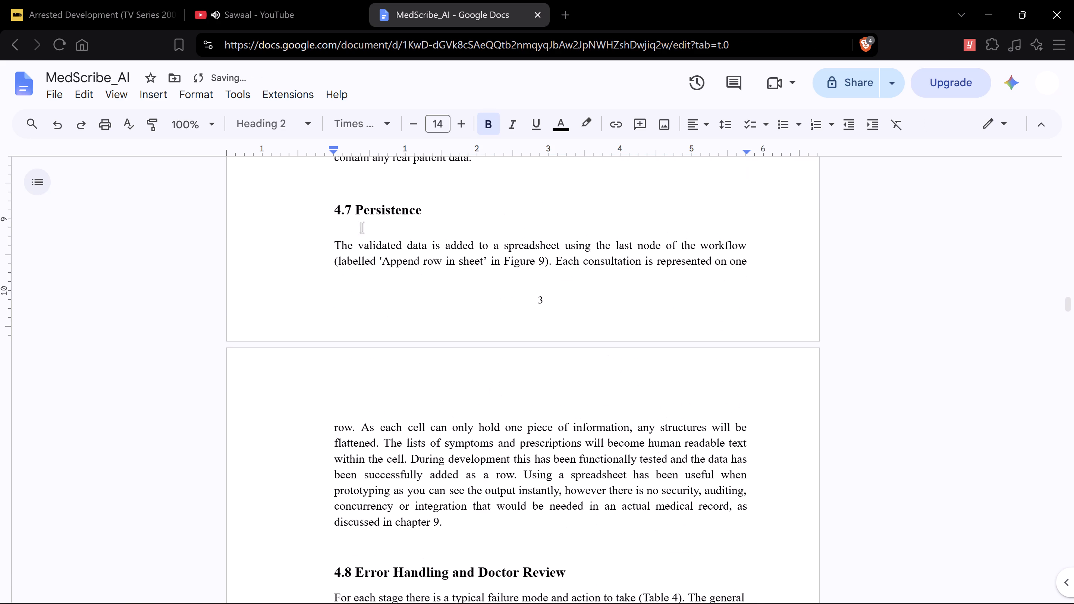
# Delete sections 4.7 Persistence, 4.8 Error Handling and Doctor Review with its table, and 4.9 Design Decisions.
pyautogui.moveTo(333, 206); pyautogui.dragTo(623, 603)
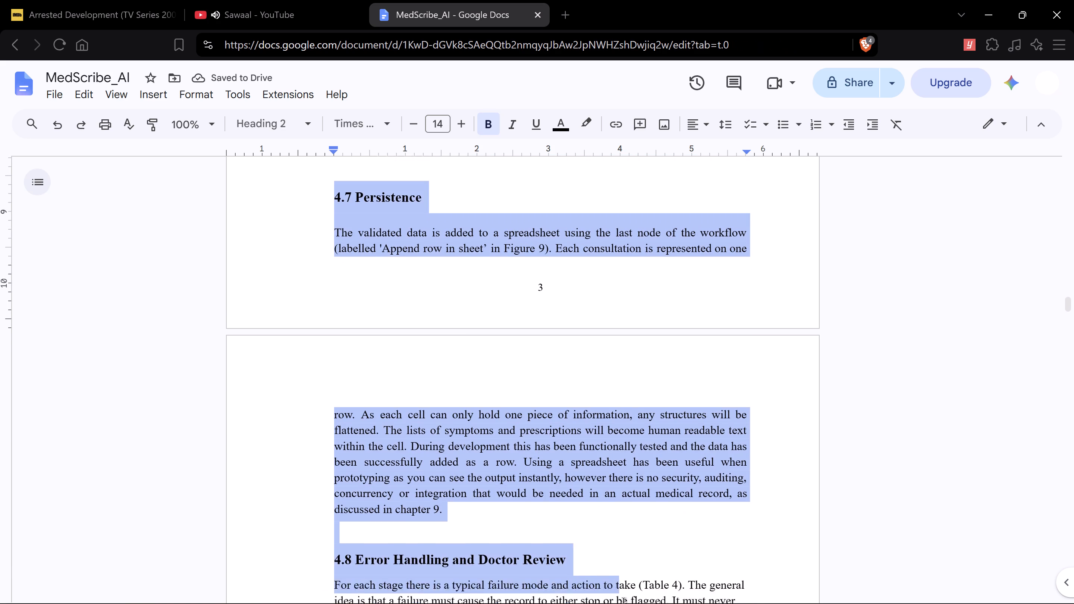
pyautogui.moveTo(623, 603); pyautogui.dragTo(600, 545)
pyautogui.press('BackSpace')
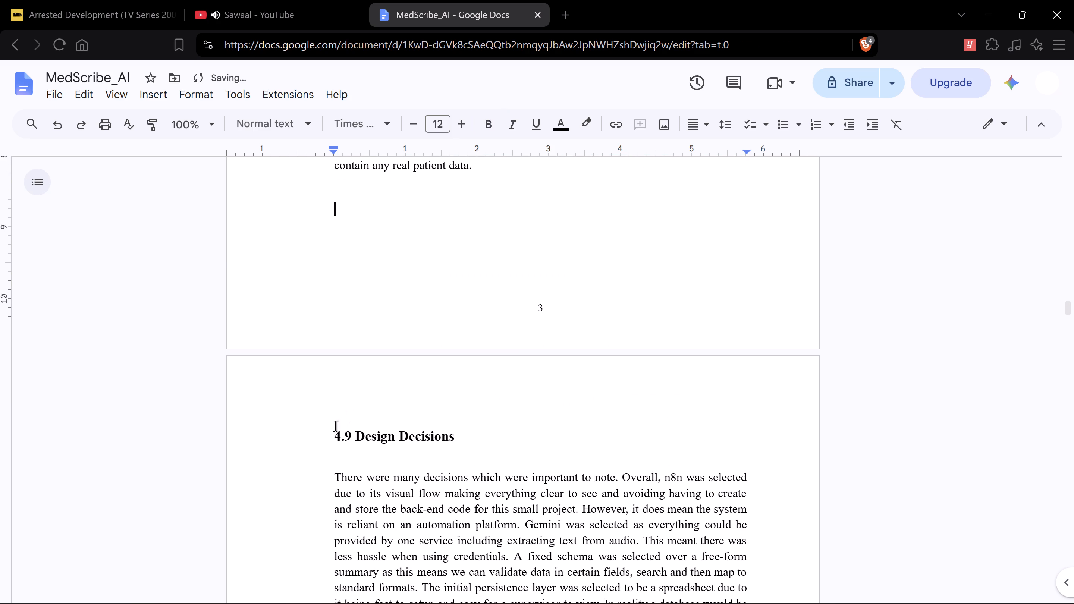
pyautogui.click(341, 435)
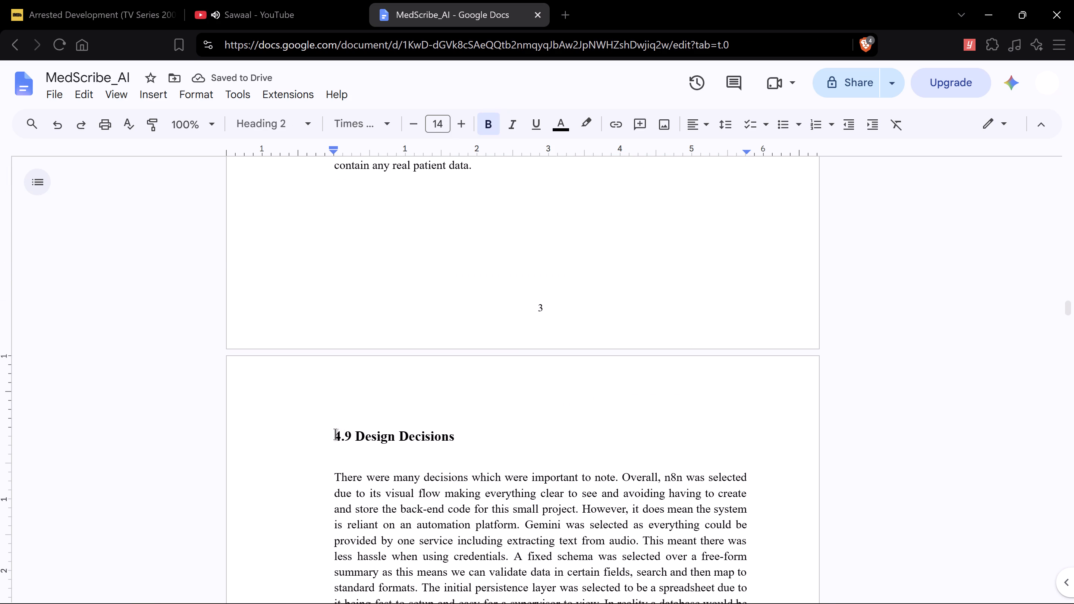
pyautogui.moveTo(335, 434); pyautogui.dragTo(692, 603)
pyautogui.press('BackSpace')
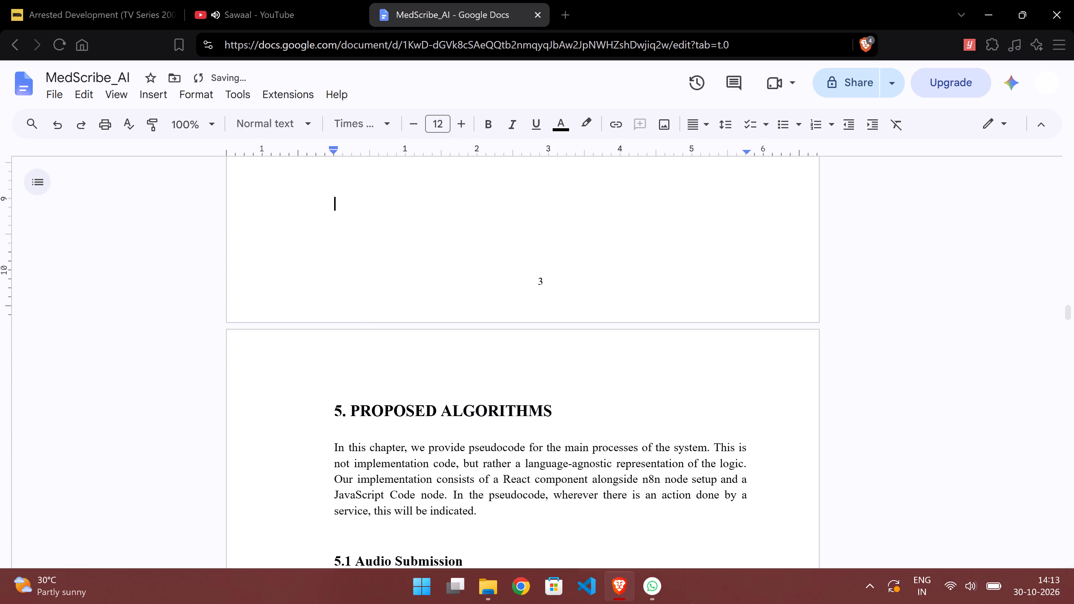
# Change the Proposed Algorithms chapter heading number to 3.
pyautogui.hscroll(1, 505, 400)
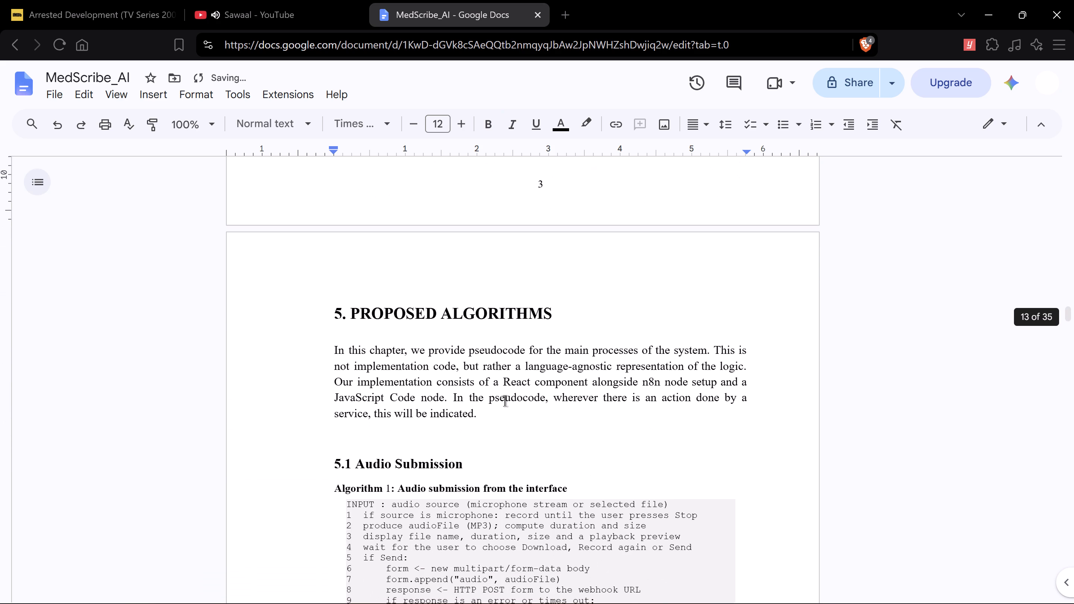
pyautogui.scroll(-5, 505, 400)
pyautogui.scroll(2, 505, 400)
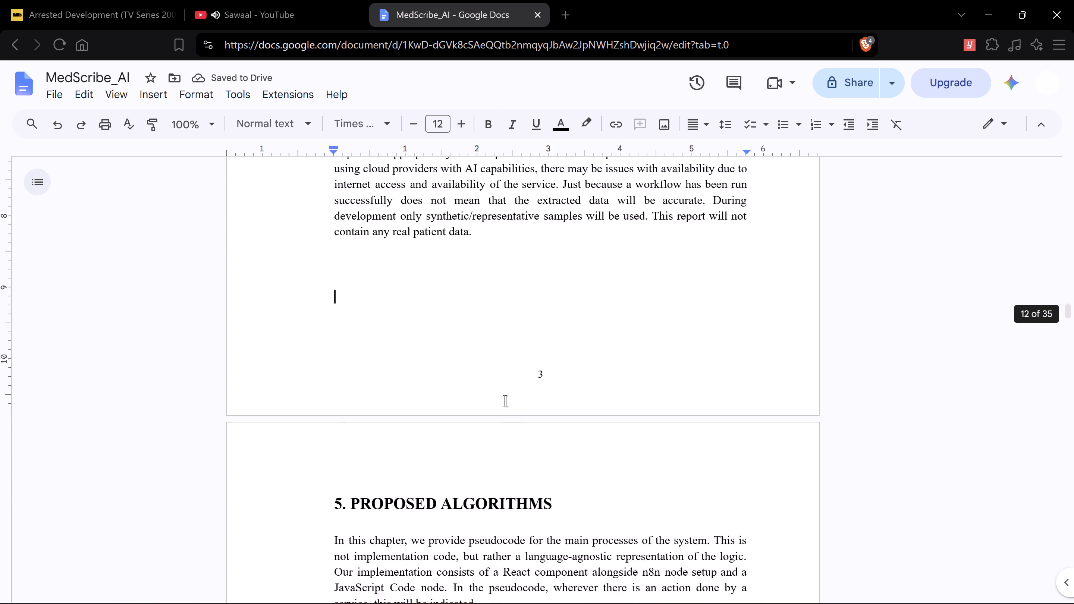
pyautogui.scroll(2, 505, 400)
pyautogui.scroll(-1, 505, 400)
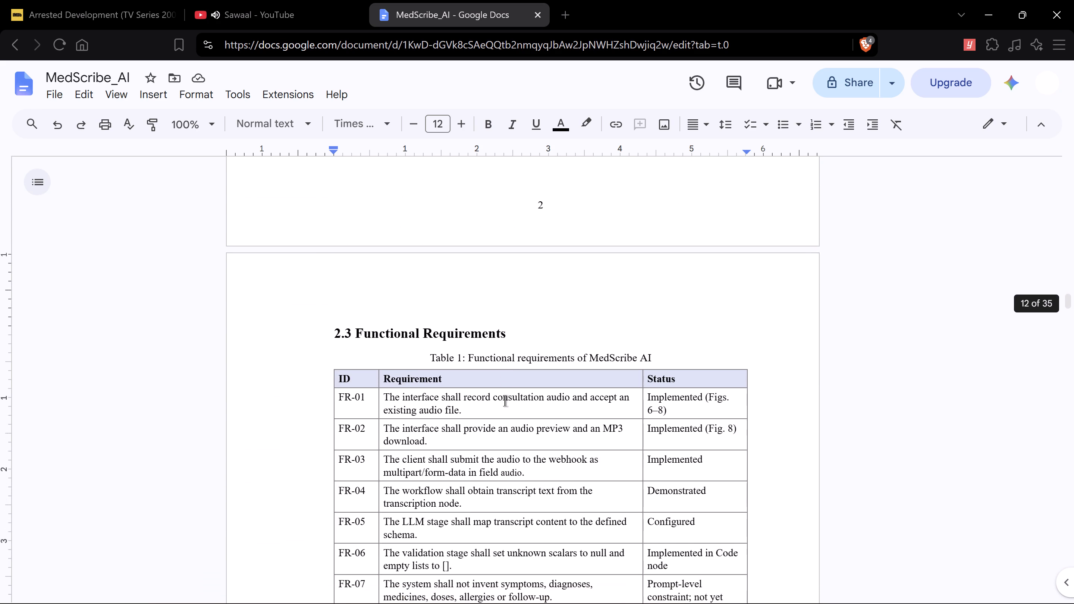
pyautogui.scroll(-4, 505, 400)
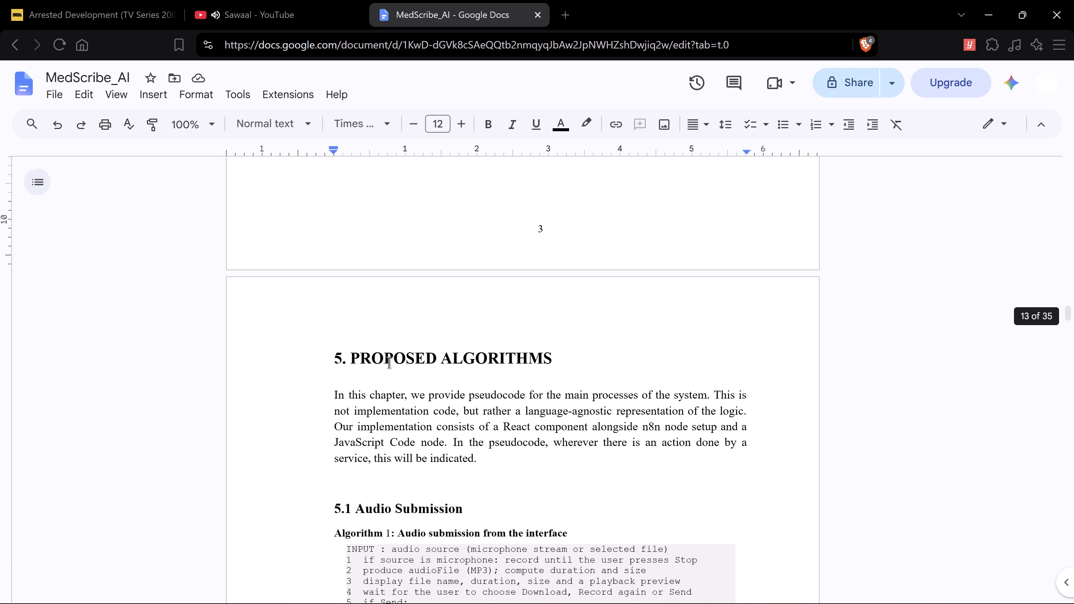
pyautogui.click(342, 353)
pyautogui.press('BackSpace')
pyautogui.press('3')
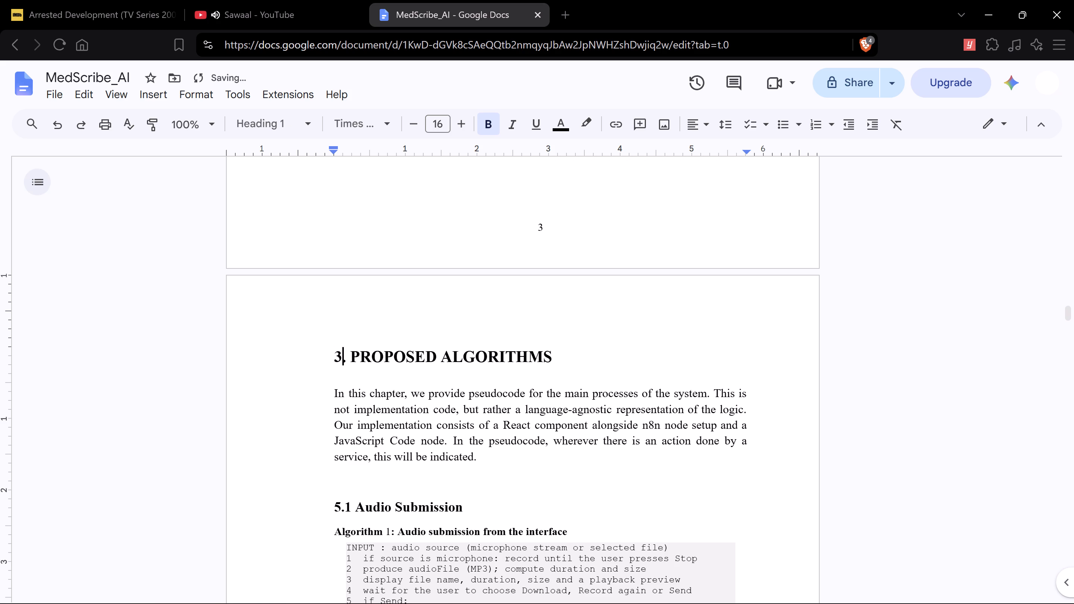
# Renumber the Audio Submission and Transcription headings as 3.1 and 3.2.
pyautogui.scroll(-3, 342, 353)
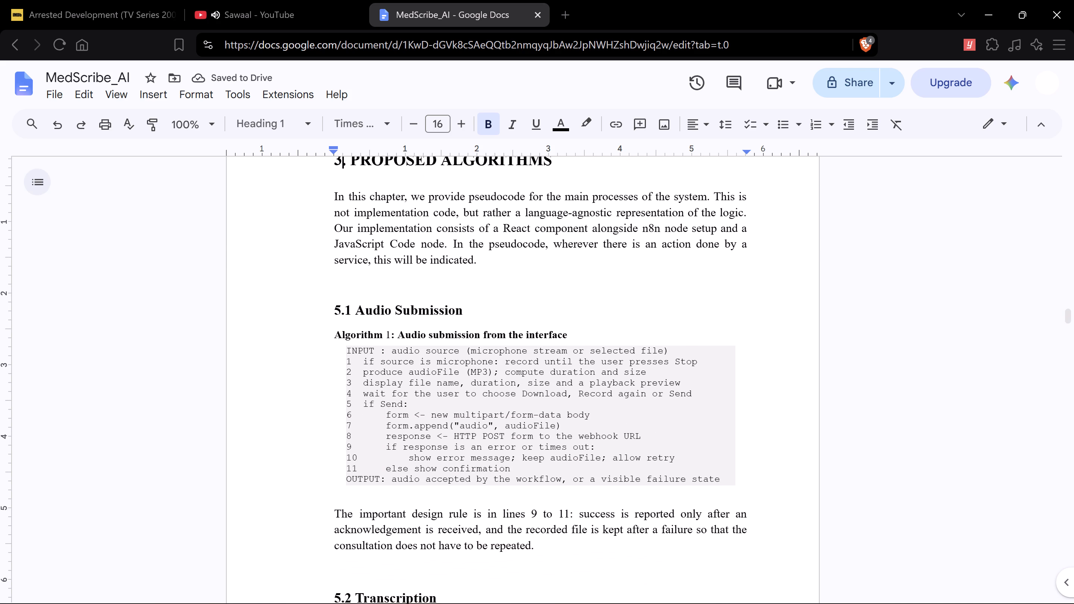
pyautogui.scroll(-1, 342, 353)
pyautogui.click(340, 274)
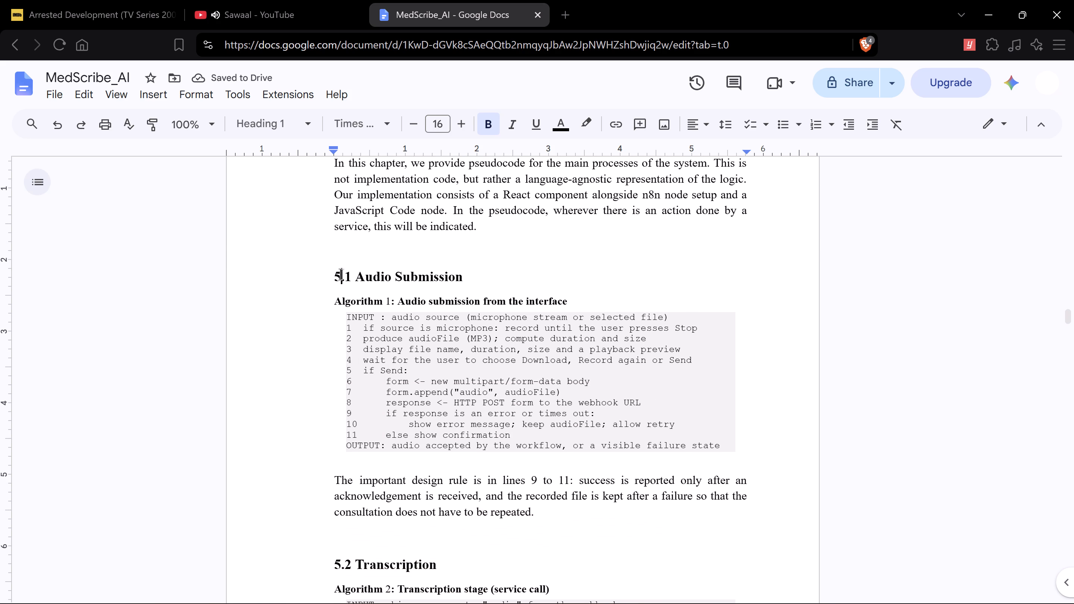
pyautogui.scroll(1, 340, 274)
pyautogui.press('BackSpace')
pyautogui.press('3')
pyautogui.scroll(-1, 340, 274)
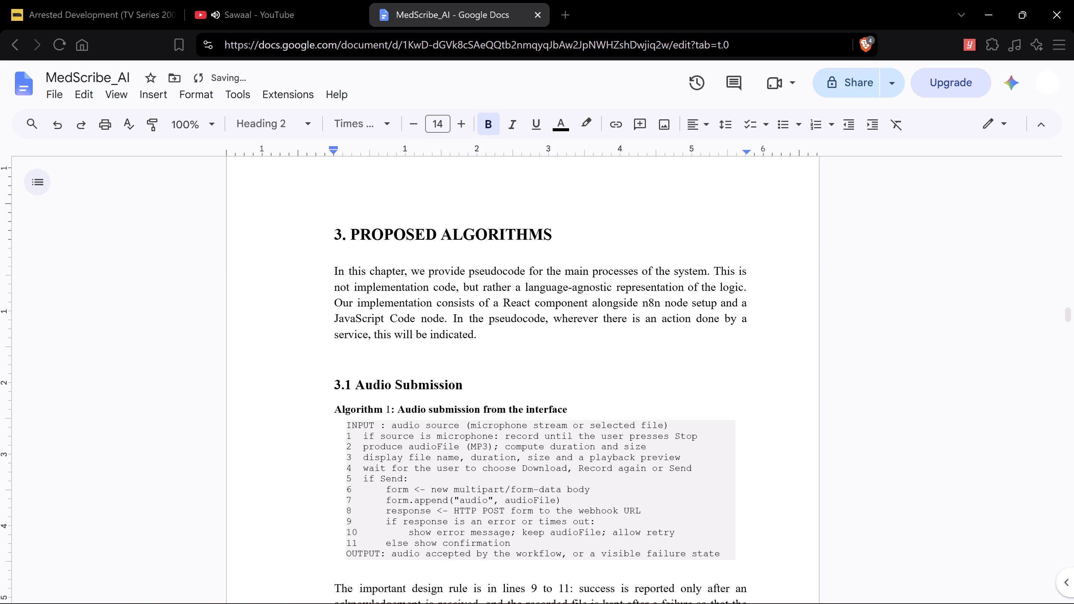
pyautogui.scroll(-1, 340, 274)
pyautogui.scroll(-2, 396, 424)
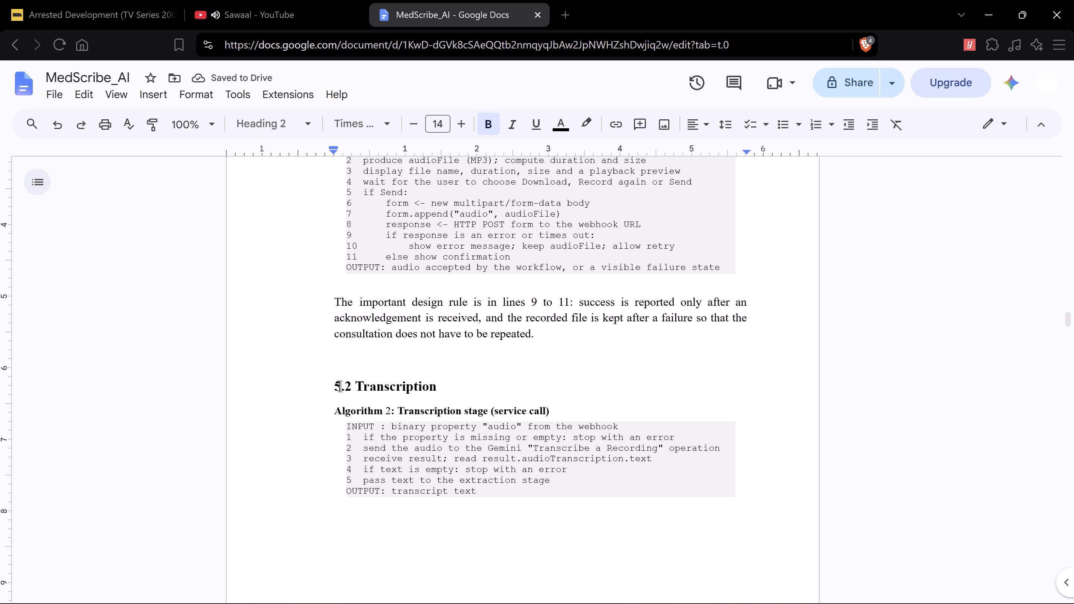
pyautogui.click(339, 386)
pyautogui.press('BackSpace')
pyautogui.press('3')
# Renumber the Medical Information Extraction and Structured JSON Validation and Normalisation headings as 3.3 and 3.4.
pyautogui.scroll(-6, 512, 415)
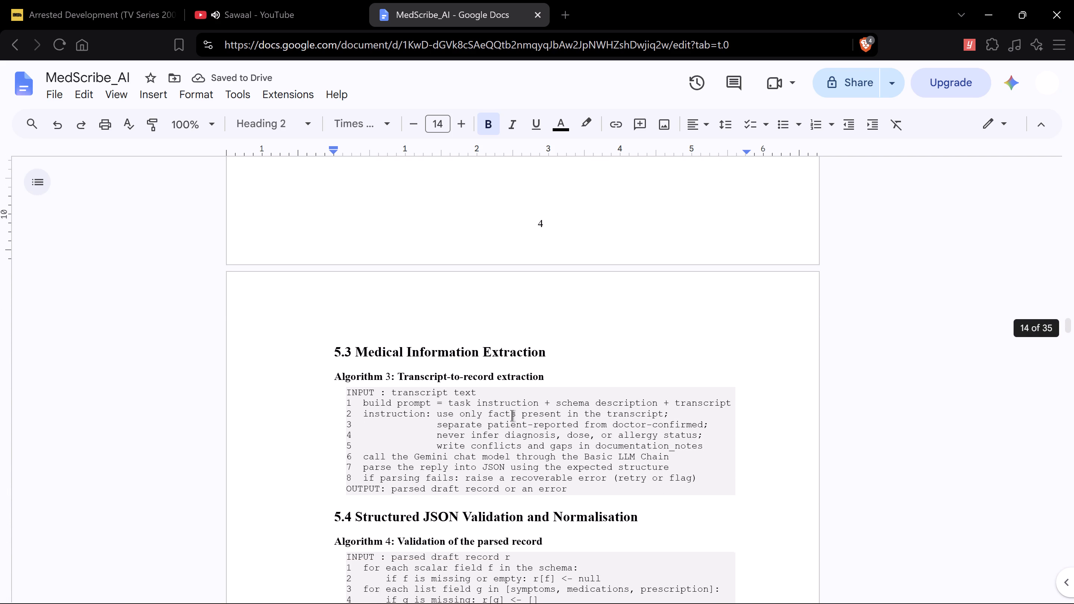
pyautogui.click(341, 353)
pyautogui.press('BackSpace')
pyautogui.press('3')
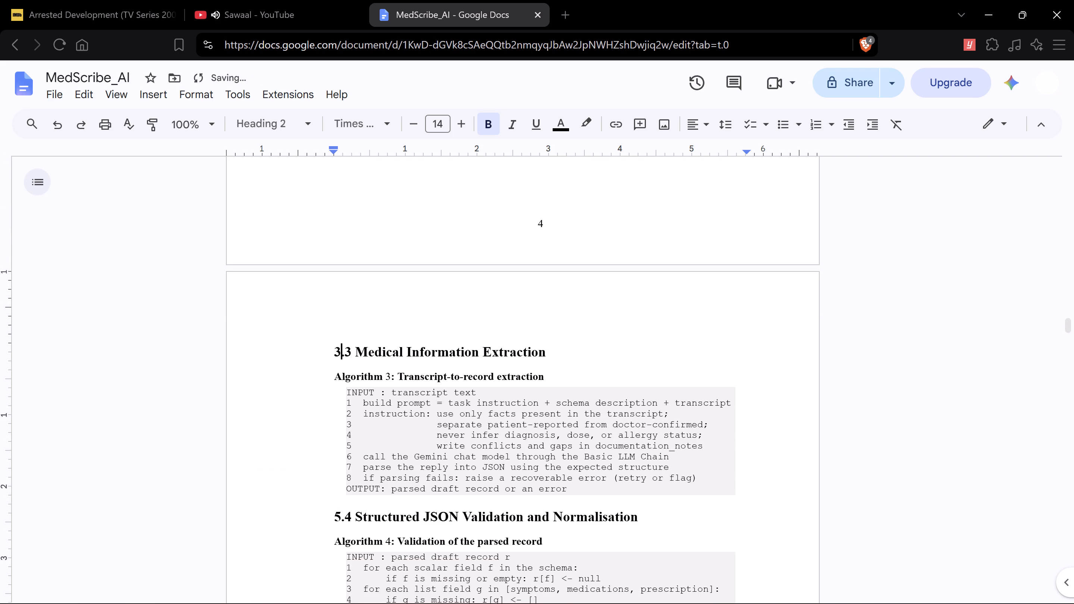
pyautogui.scroll(-3, 341, 353)
pyautogui.click(342, 298)
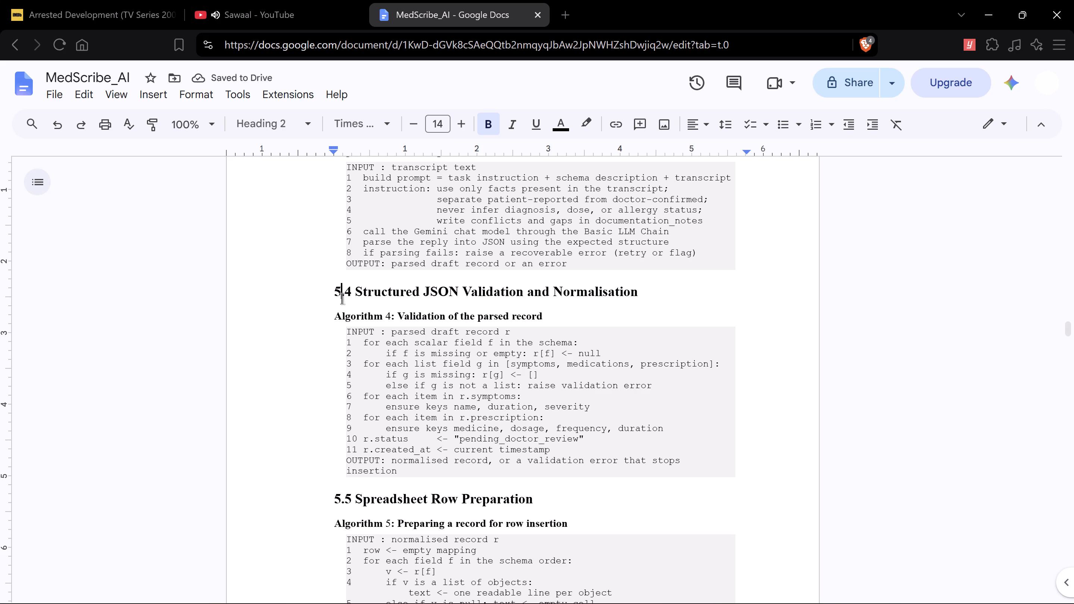
pyautogui.press('BackSpace')
pyautogui.press('3')
# Renumber the Spreadsheet Row Preparation heading as 3.5.
pyautogui.scroll(-1, 342, 298)
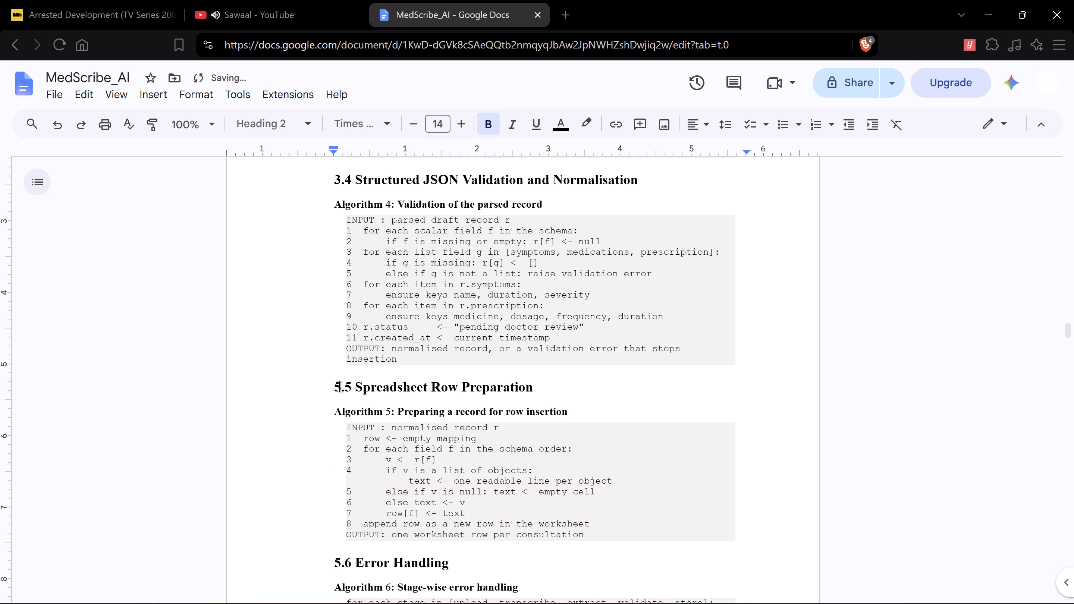
pyautogui.click(339, 386)
pyautogui.press('BackSpace')
pyautogui.press('3')
pyautogui.scroll(-2, 339, 386)
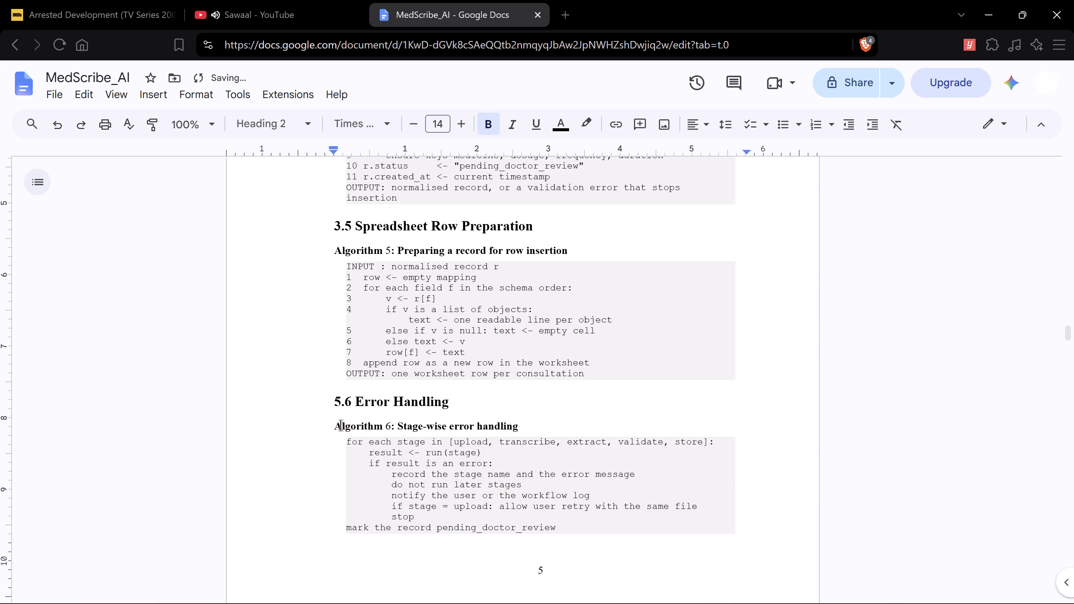
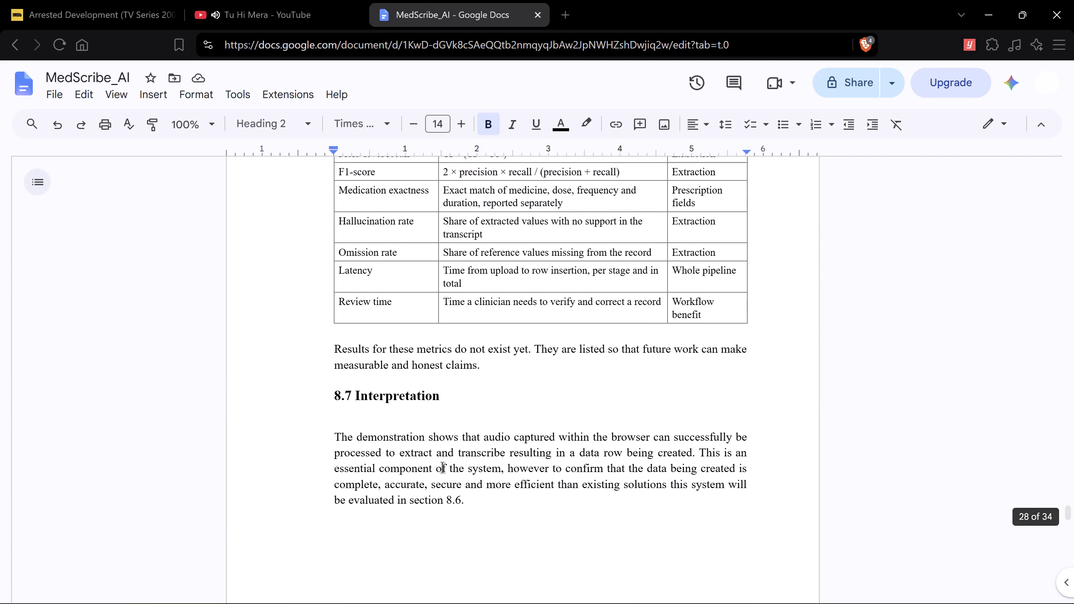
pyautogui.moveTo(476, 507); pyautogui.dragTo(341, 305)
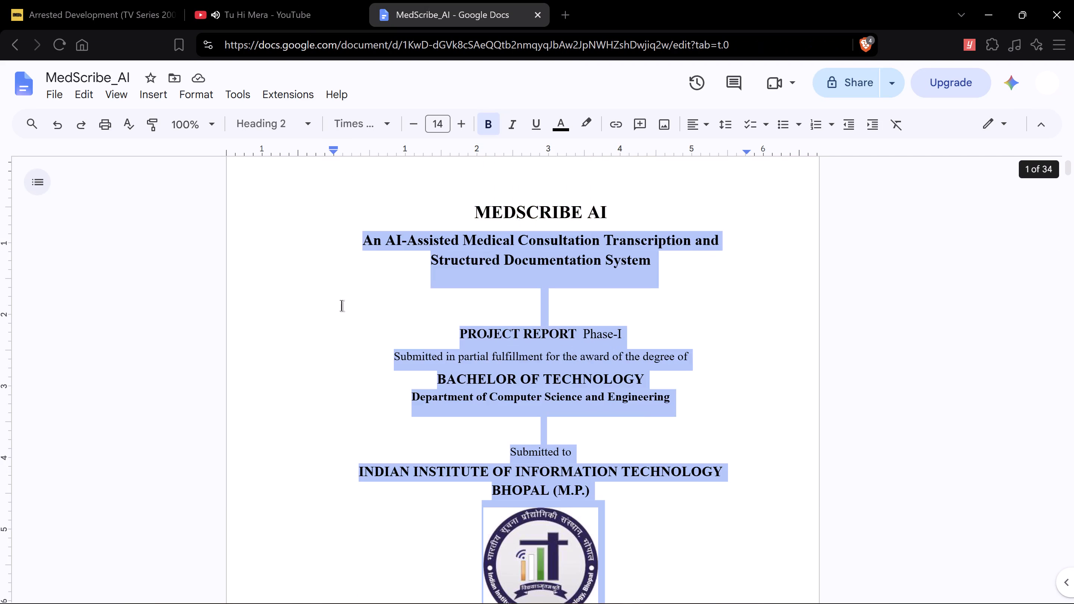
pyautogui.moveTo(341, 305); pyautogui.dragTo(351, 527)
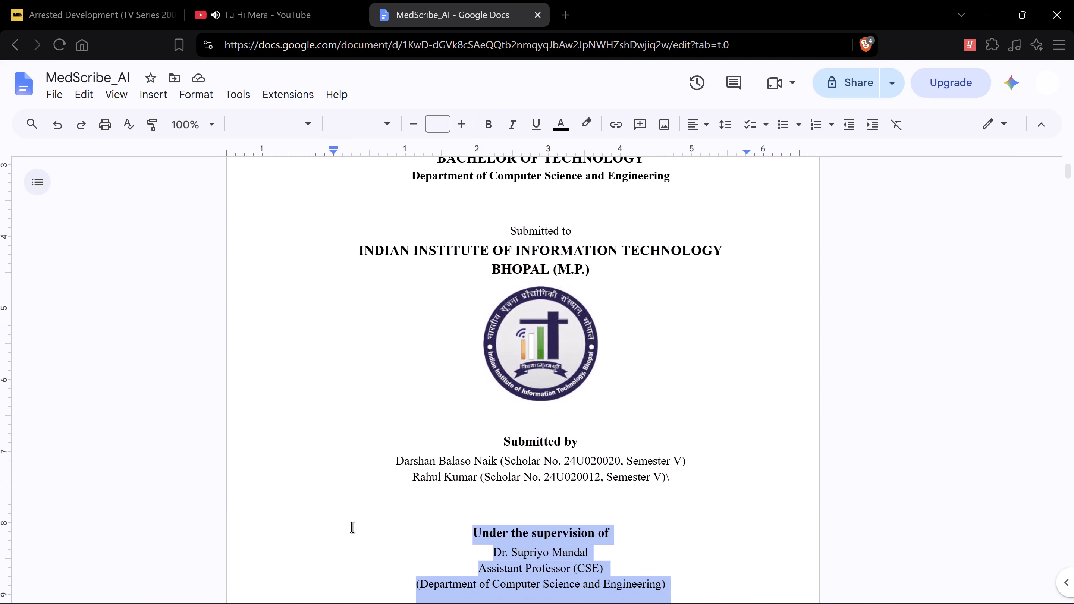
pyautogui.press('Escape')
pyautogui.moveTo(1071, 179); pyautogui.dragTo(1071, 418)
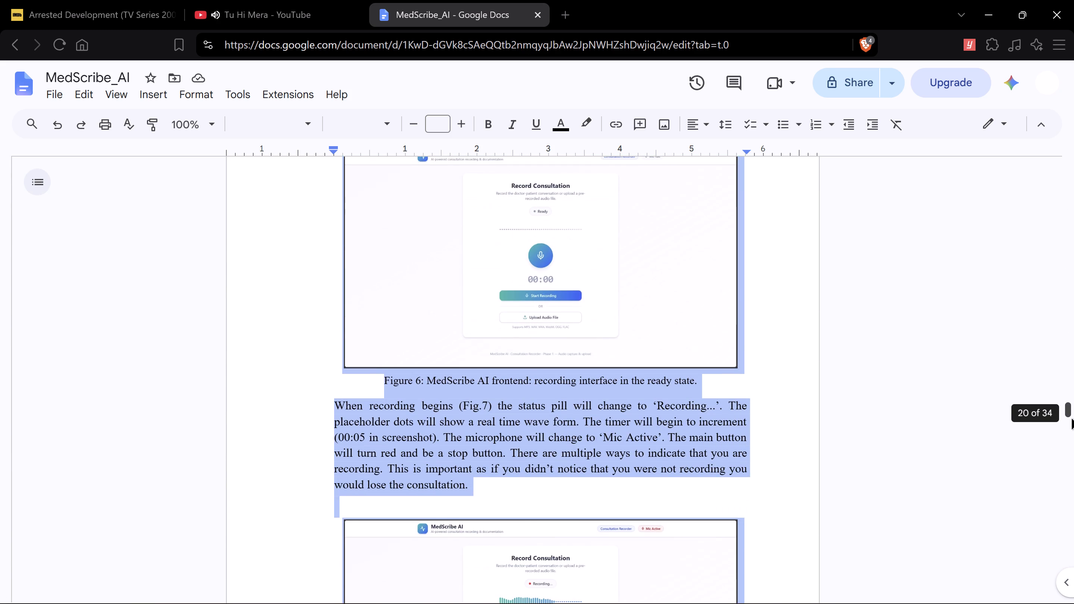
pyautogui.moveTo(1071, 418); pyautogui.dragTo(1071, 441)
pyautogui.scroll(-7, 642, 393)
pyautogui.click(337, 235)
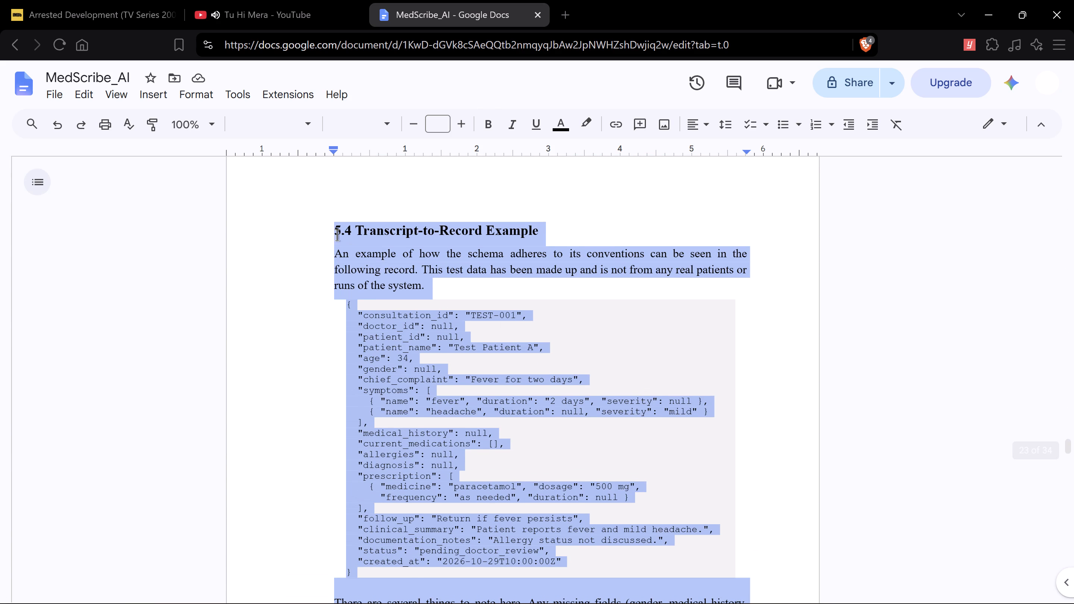
# Delete the Result Discussion and Analysis chapter heading with sections 8.1 Demonstrated Functionality and 8.2 Observed Behaviour, including Table 7.
pyautogui.scroll(-9, 337, 235)
pyautogui.scroll(1, 337, 235)
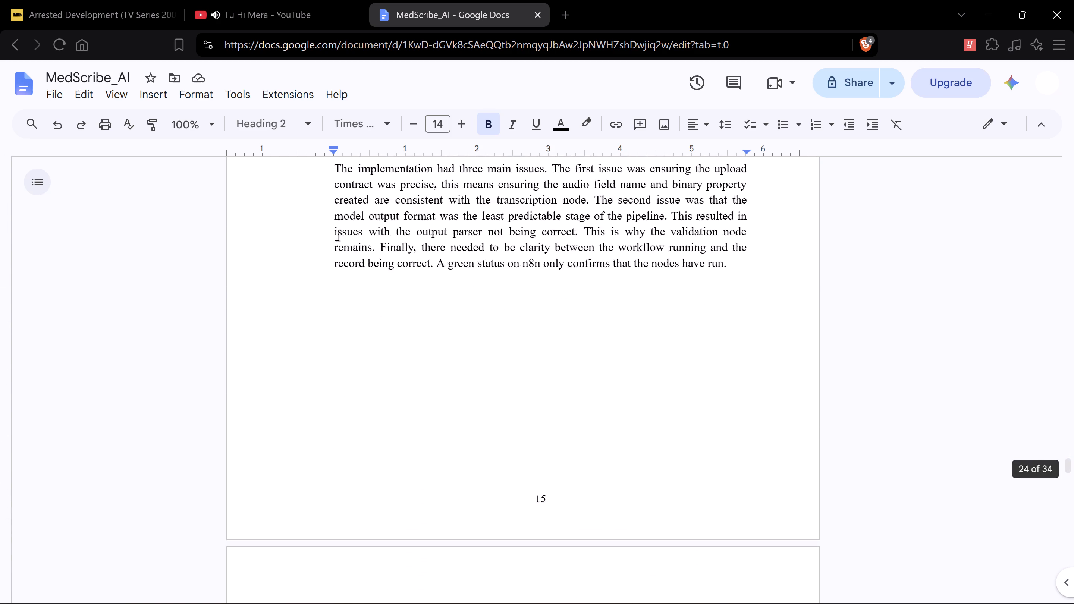
pyautogui.scroll(1, 337, 235)
pyautogui.scroll(-2, 337, 235)
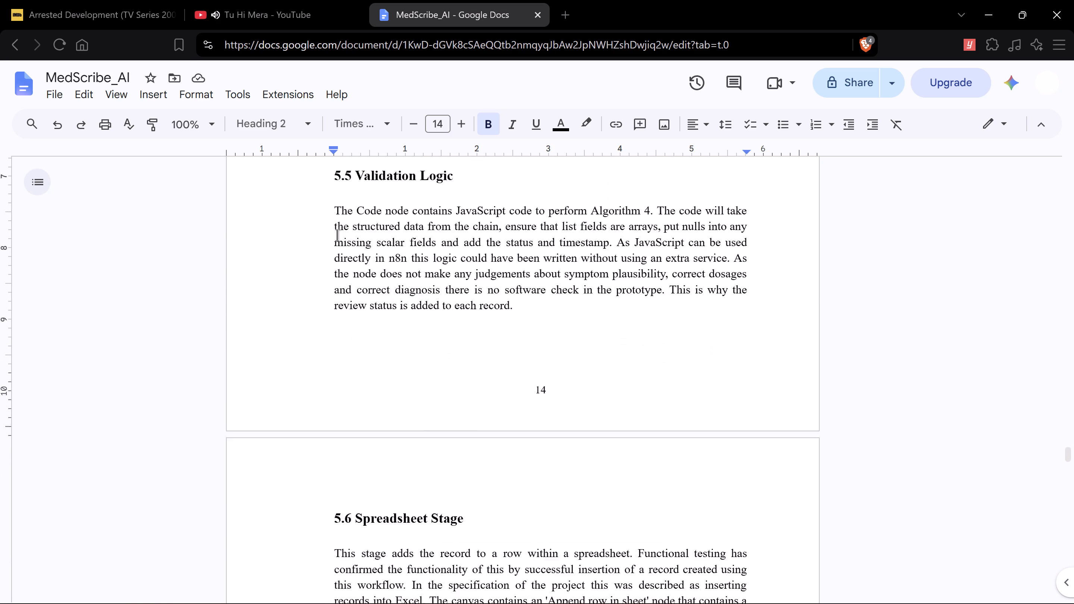
pyautogui.scroll(-9, 337, 235)
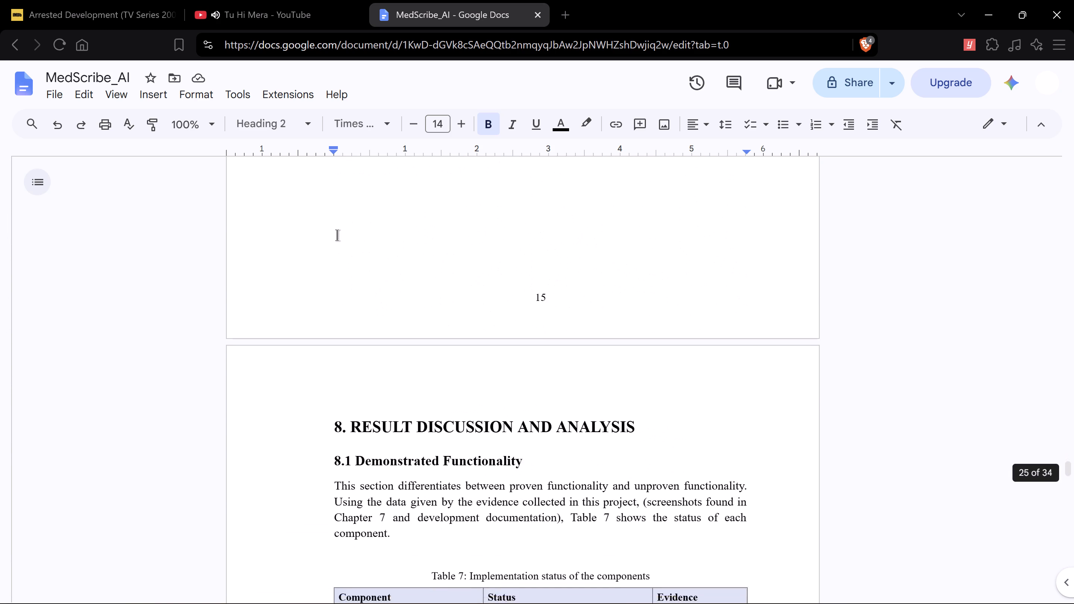
pyautogui.scroll(-2, 337, 235)
pyautogui.scroll(1, 337, 235)
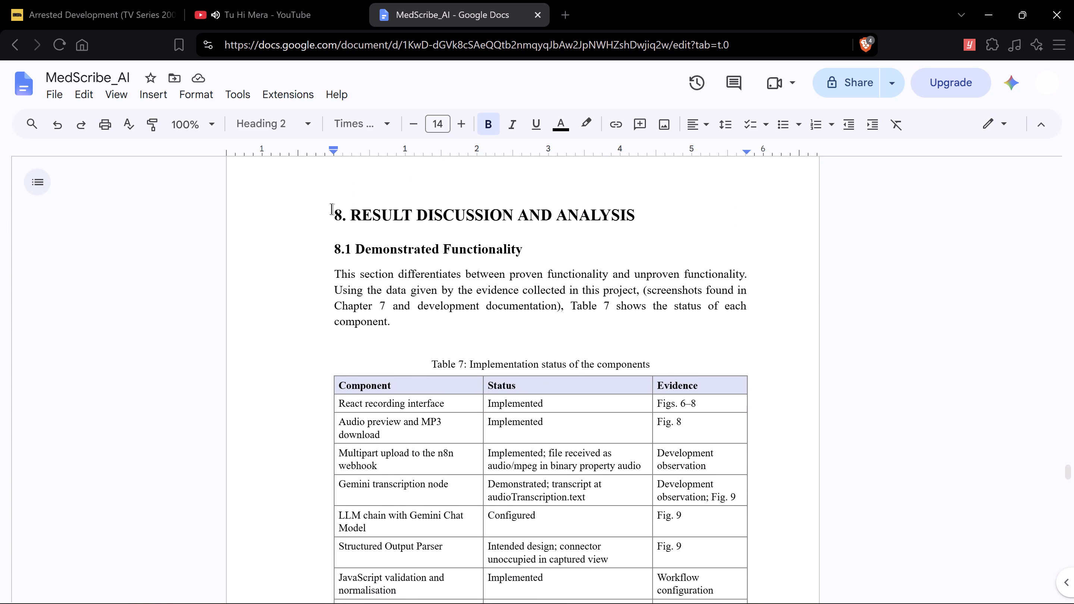
pyautogui.moveTo(331, 209); pyautogui.dragTo(754, 603)
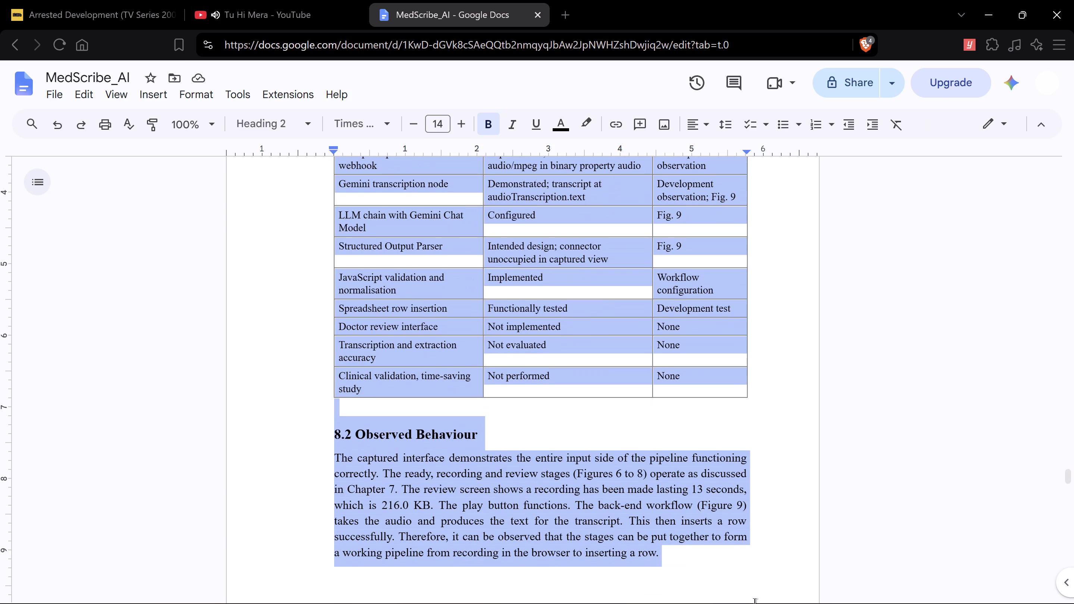
pyautogui.moveTo(754, 603); pyautogui.dragTo(731, 603)
pyautogui.press('BackSpace')
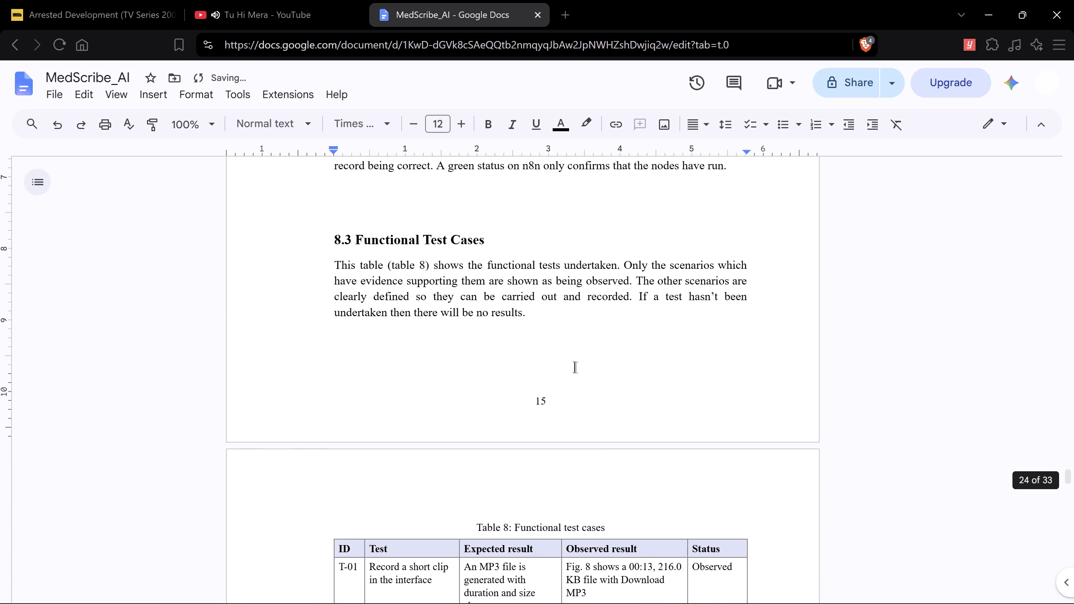
# Delete sections 8.3 Functional Test Cases, 8.4 Comparative Analysis and 8.5 Limitations, including Tables 8 and 9.
pyautogui.moveTo(331, 214); pyautogui.dragTo(644, 603)
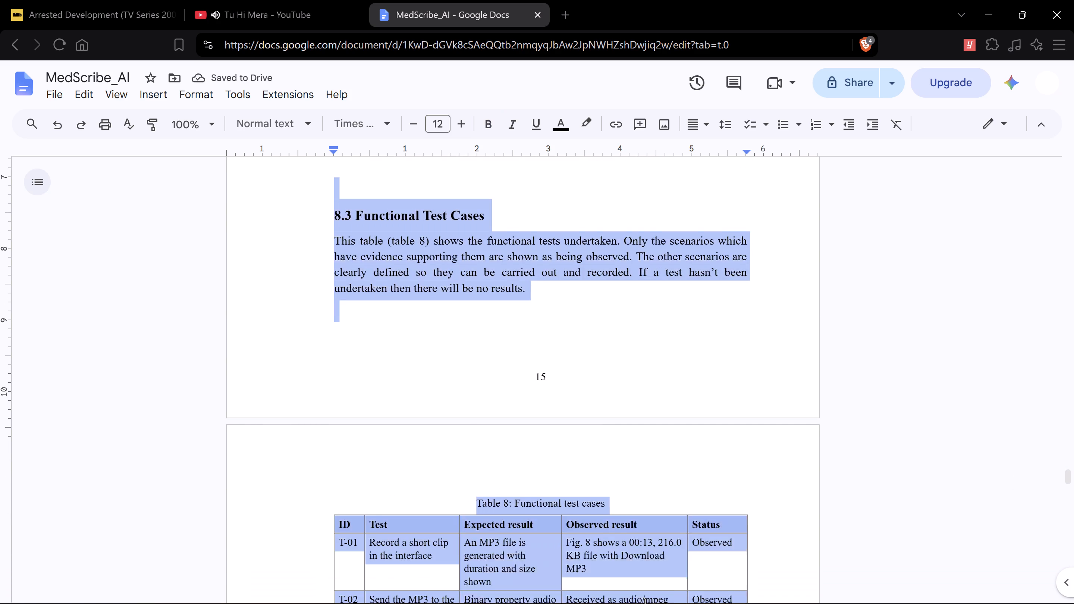
pyautogui.moveTo(644, 603); pyautogui.dragTo(698, 603)
pyautogui.press('BackSpace')
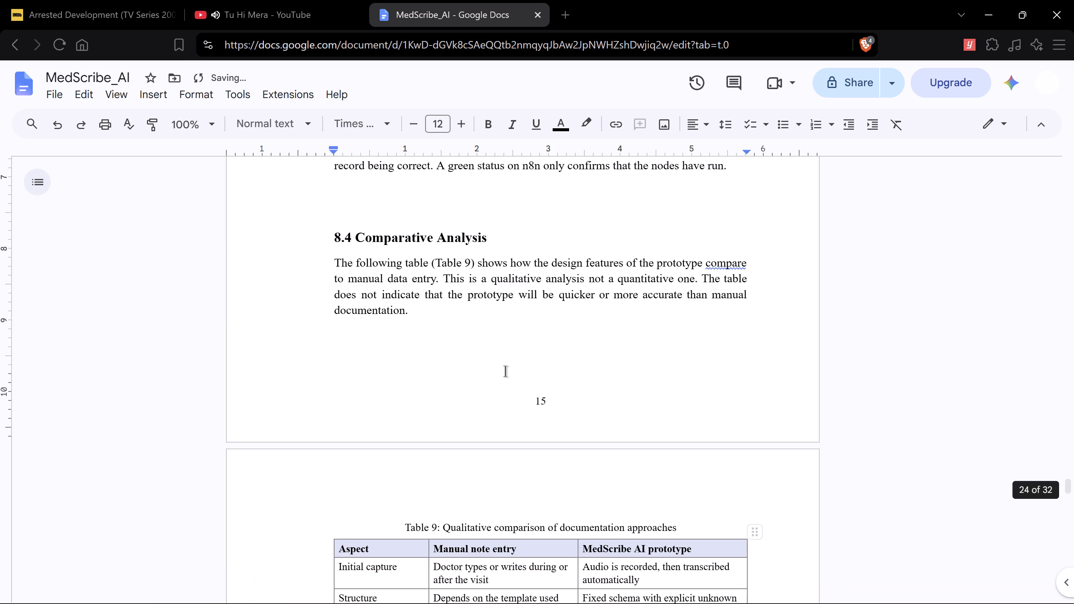
pyautogui.moveTo(336, 235); pyautogui.dragTo(863, 603)
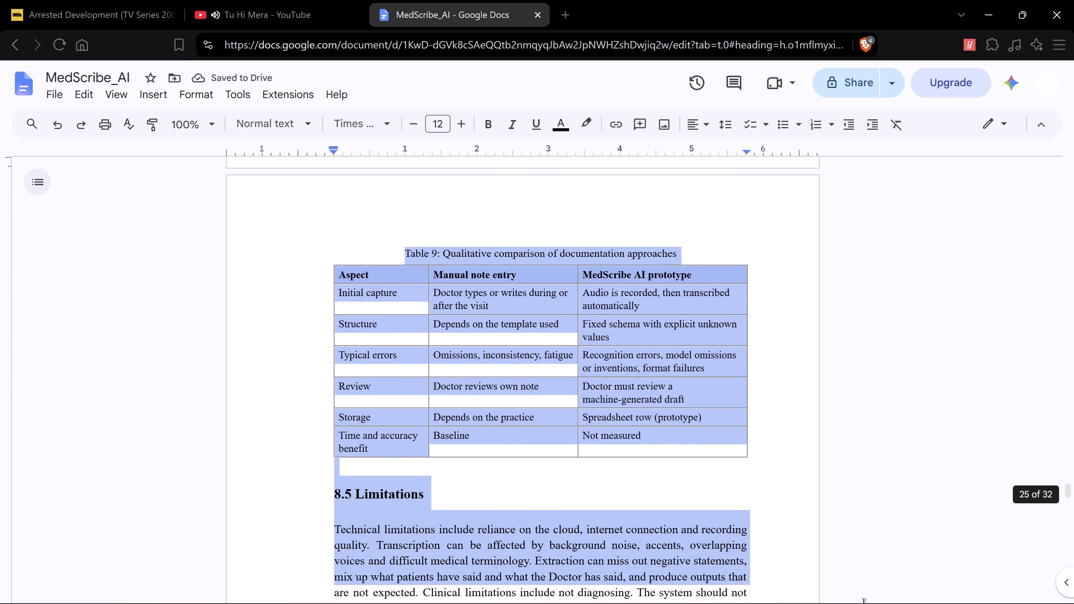
pyautogui.moveTo(863, 603); pyautogui.dragTo(746, 602)
pyautogui.press('BackSpace')
# Delete sections 8.6 Proposed Evaluation Methodology and 8.7 Interpretation, including the Table 10 metrics.
pyautogui.doubleClick(340, 208)
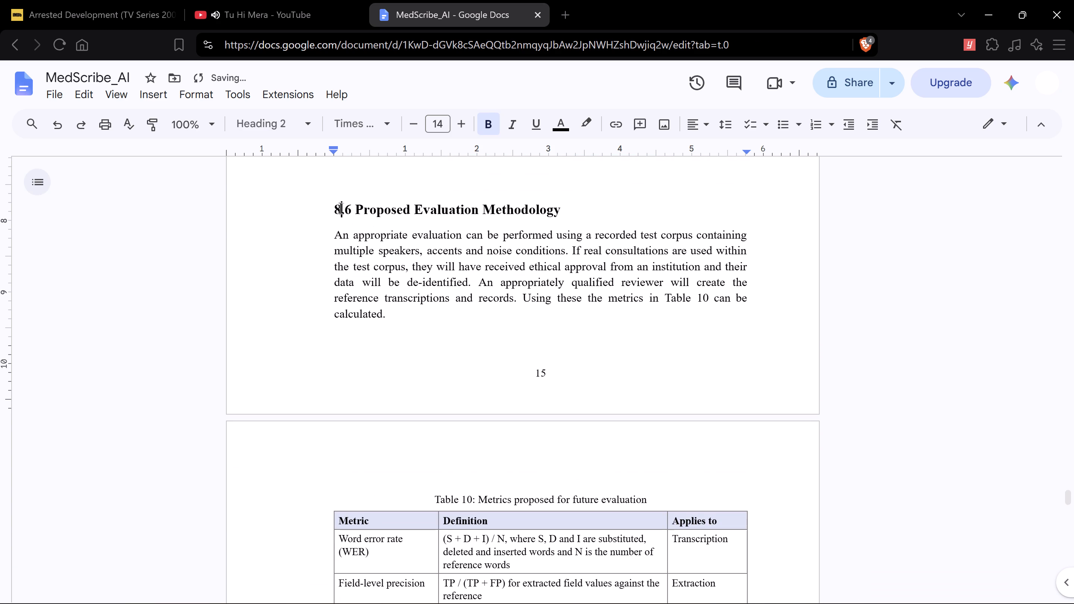
pyautogui.moveTo(332, 207); pyautogui.dragTo(781, 603)
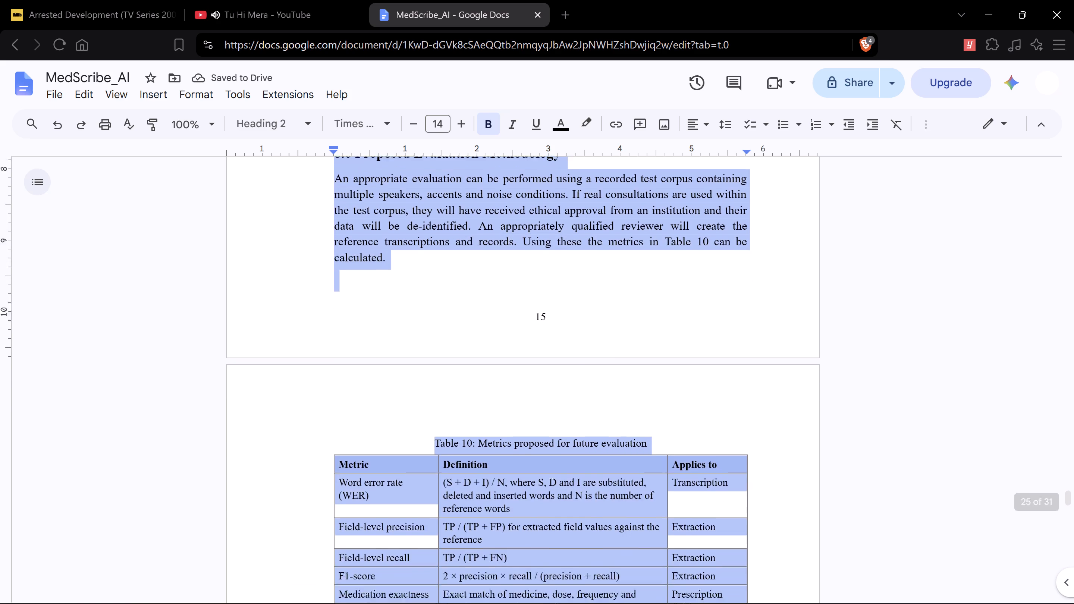
pyautogui.moveTo(781, 603); pyautogui.dragTo(684, 581)
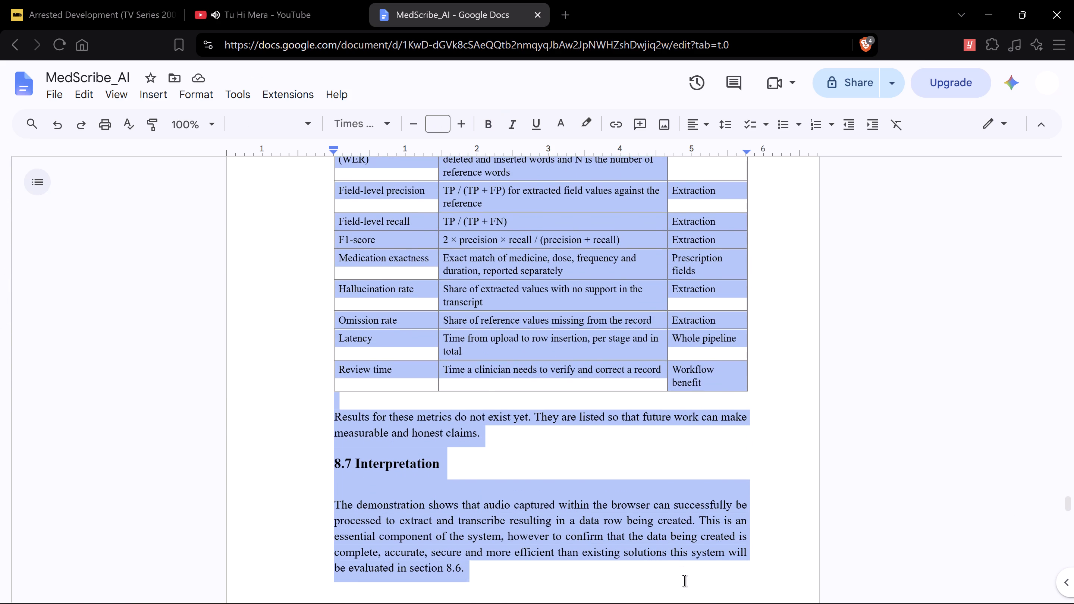
pyautogui.press('BackSpace')
# Review the remaining end of the report, from the implementation sections through Conclusion and Future Scope to the References.
pyautogui.scroll(3, 452, 408)
pyautogui.scroll(-1, 452, 408)
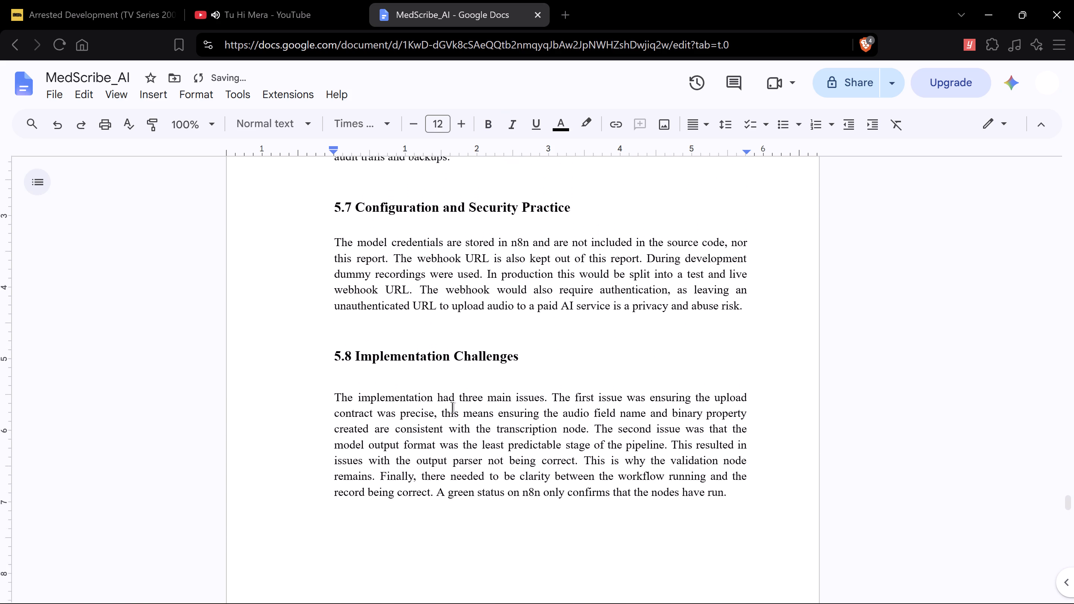
pyautogui.scroll(-4, 452, 408)
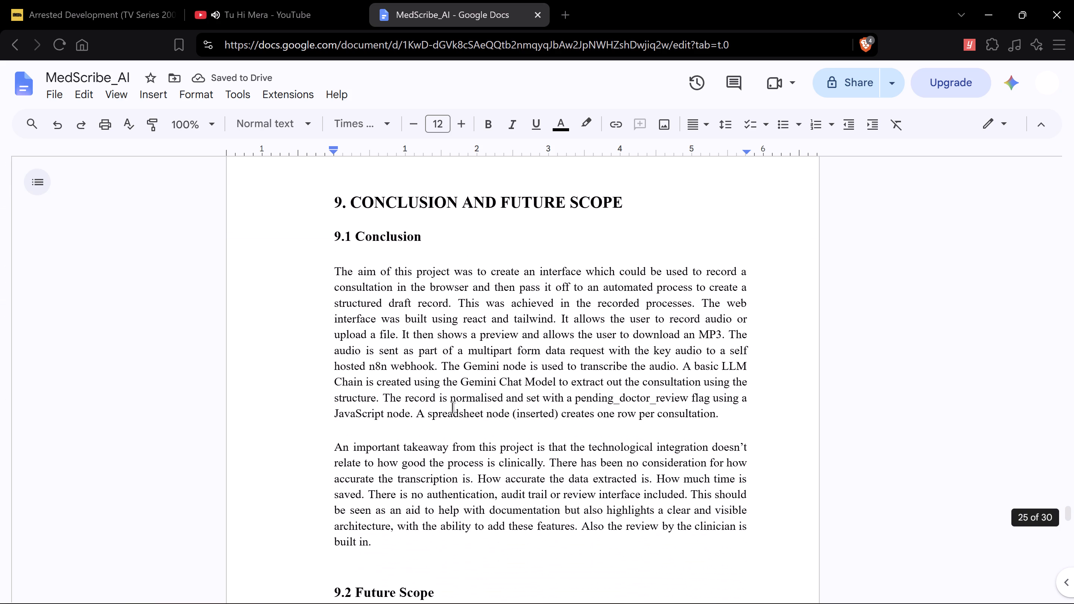
pyautogui.scroll(-7, 452, 408)
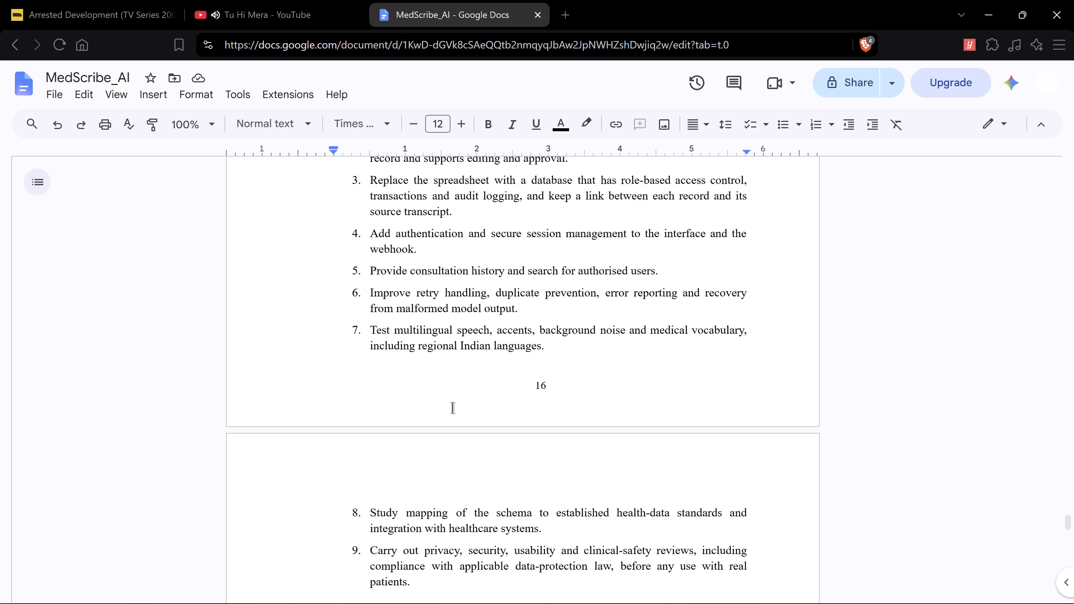
pyautogui.scroll(-3, 452, 408)
pyautogui.scroll(6, 452, 408)
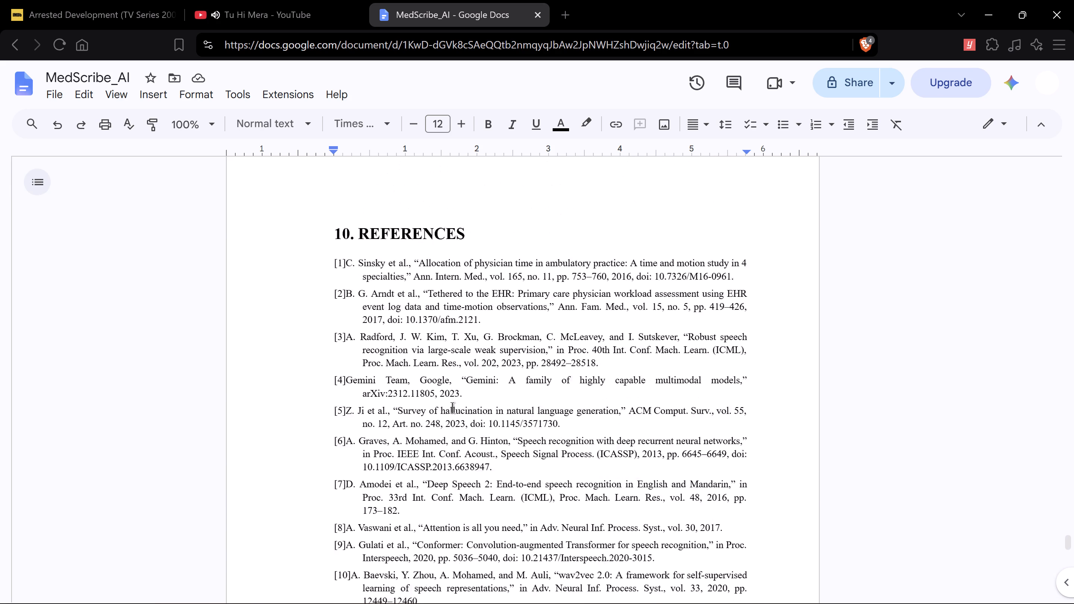
pyautogui.scroll(5, 452, 408)
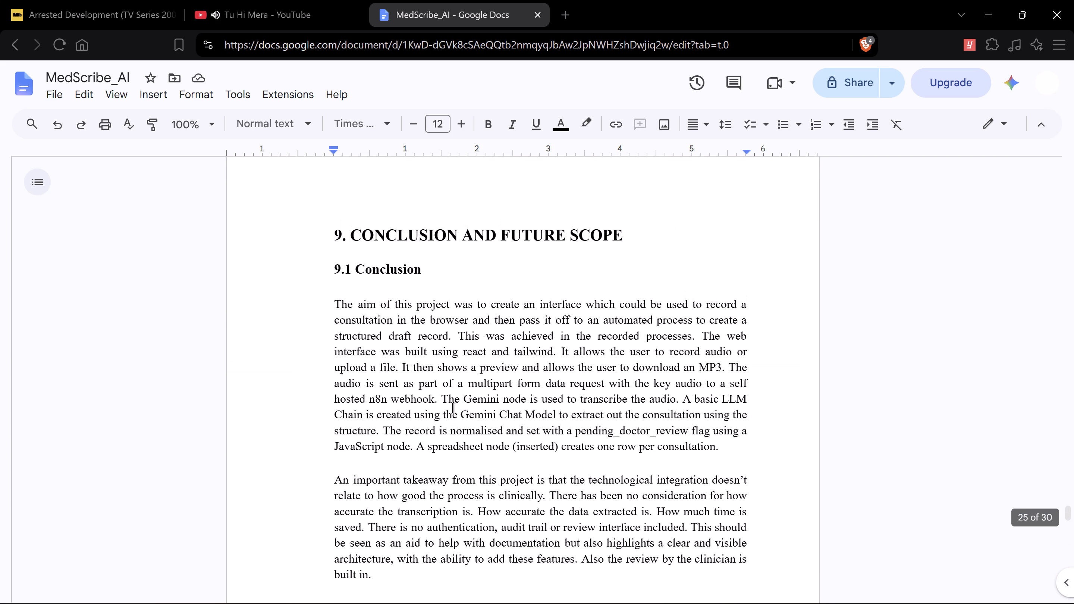
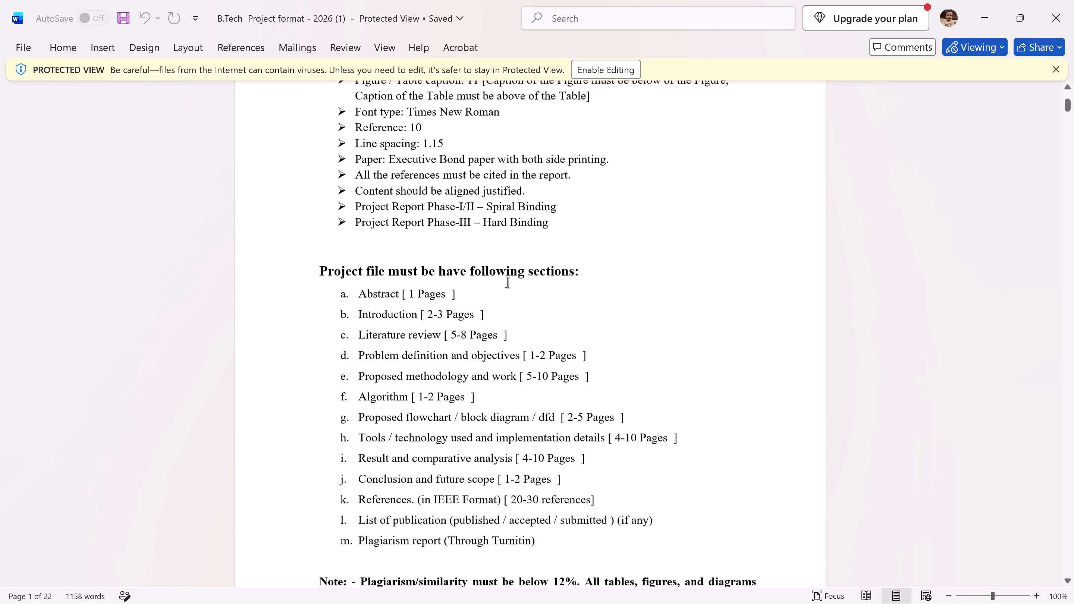
# Examine the list of required project file sections and their page limits in the B.Tech Project format document.
pyautogui.scroll(-1, 507, 282)
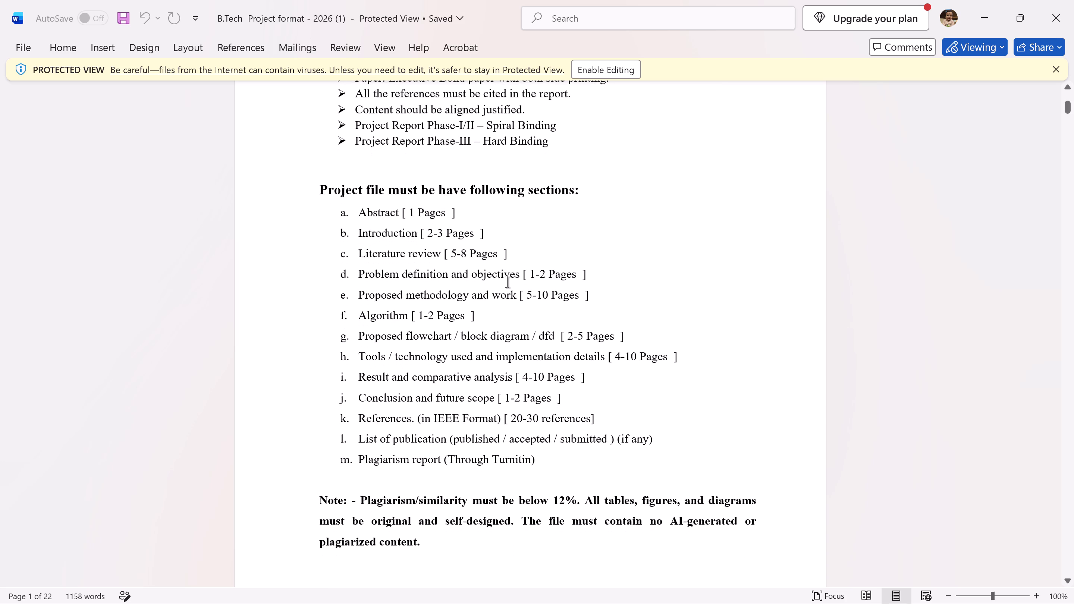
pyautogui.scroll(-1, 507, 282)
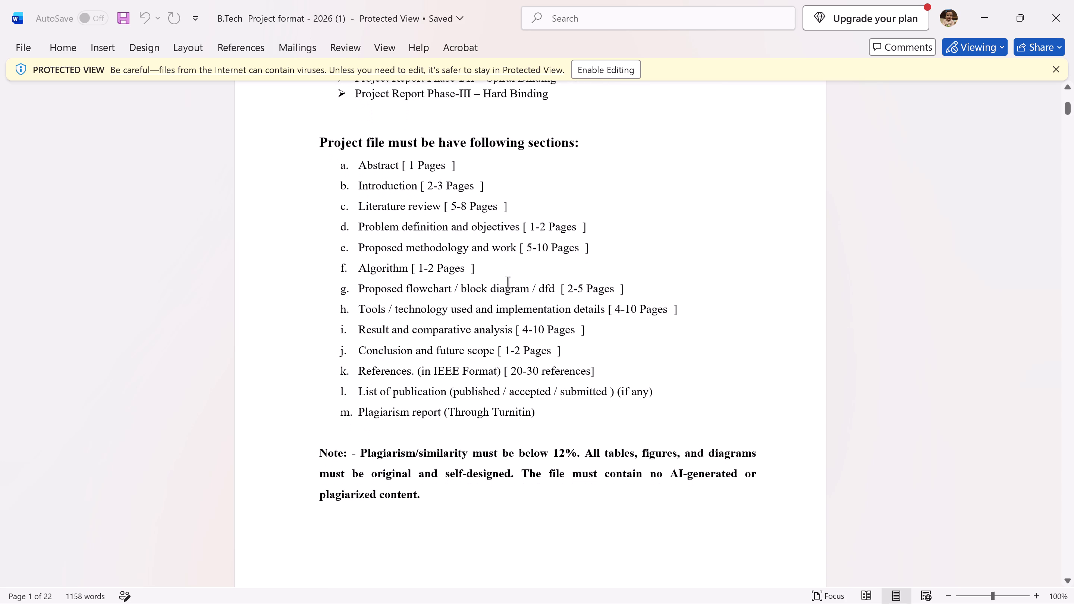
pyautogui.scroll(-1, 507, 282)
pyautogui.moveTo(361, 160); pyautogui.dragTo(497, 205)
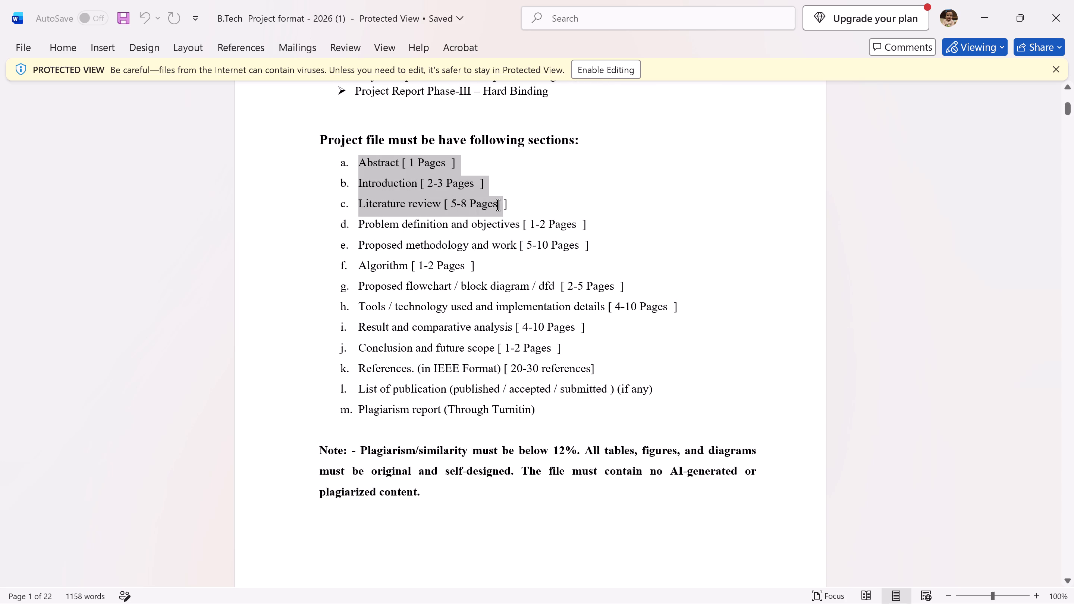
pyautogui.moveTo(497, 205); pyautogui.dragTo(439, 274)
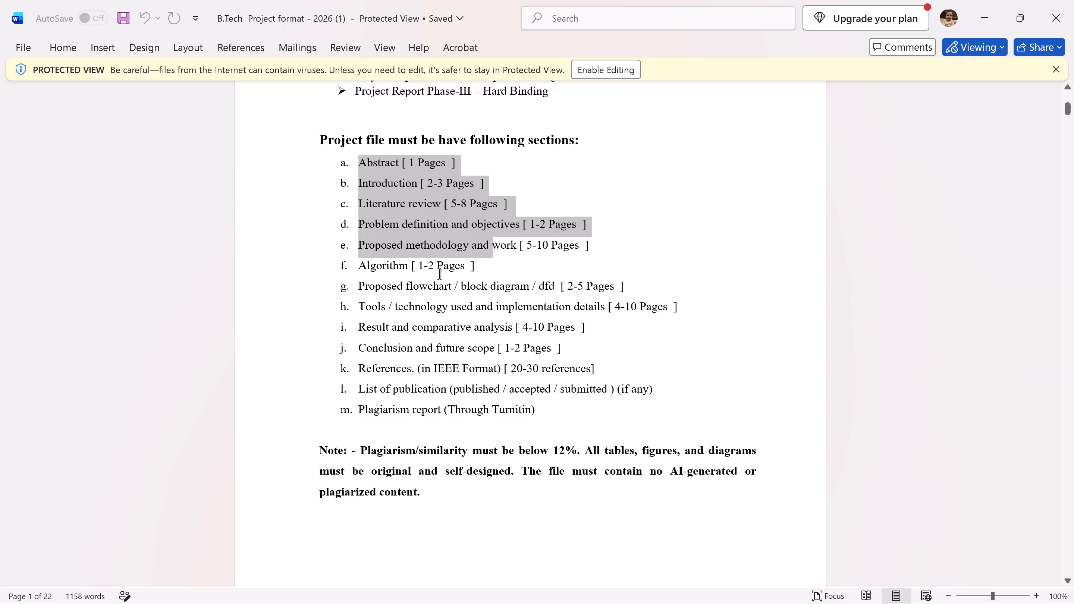
pyautogui.moveTo(439, 274); pyautogui.dragTo(553, 415)
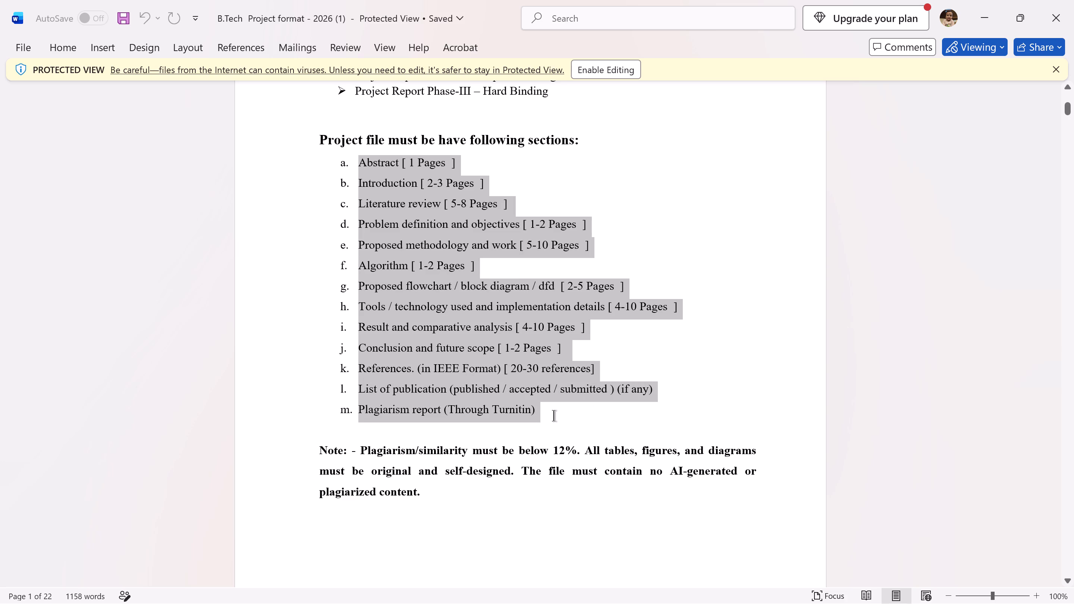
pyautogui.moveTo(553, 415); pyautogui.dragTo(535, 412)
pyautogui.click(535, 412)
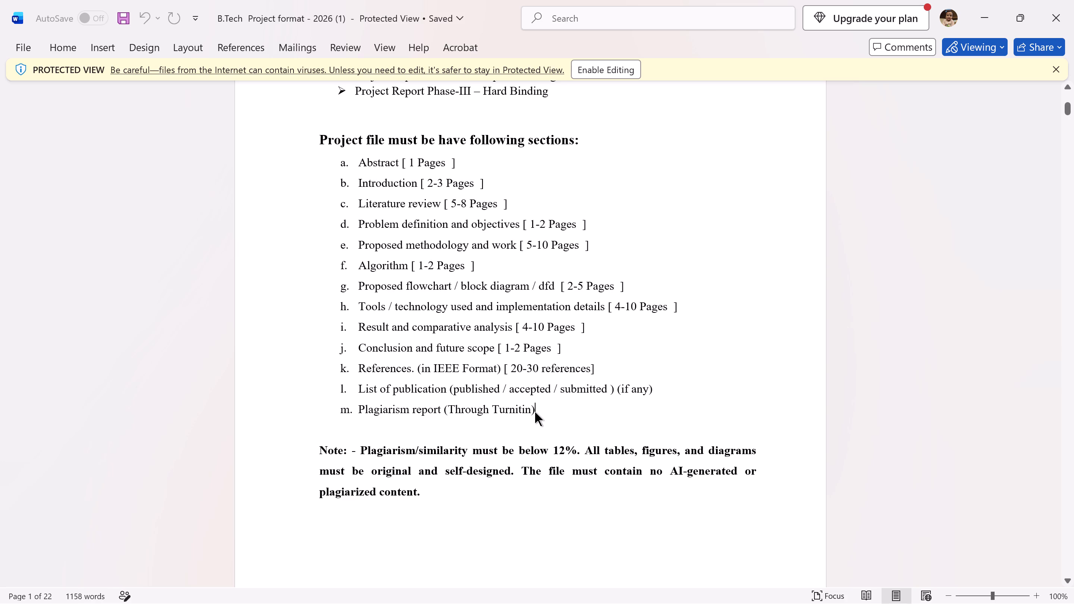
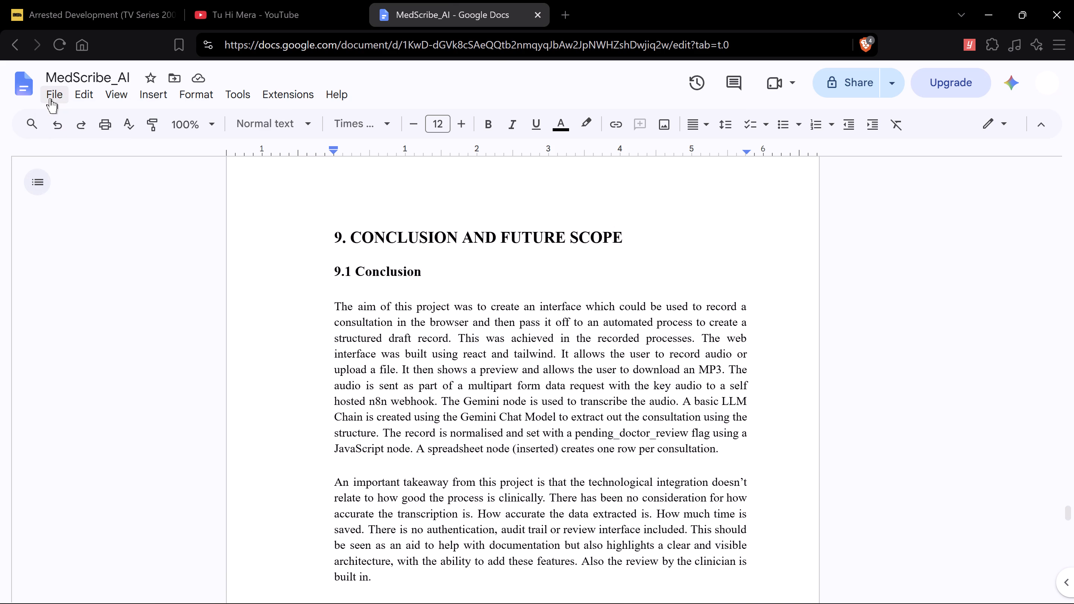
# Undo the chapter removals, renumbering and Introduction edits, back to the formatting of the Head/Department Coordinator line on the certificate page.
pyautogui.click(50, 98)
pyautogui.click(50, 98)
pyautogui.click(590, 341)
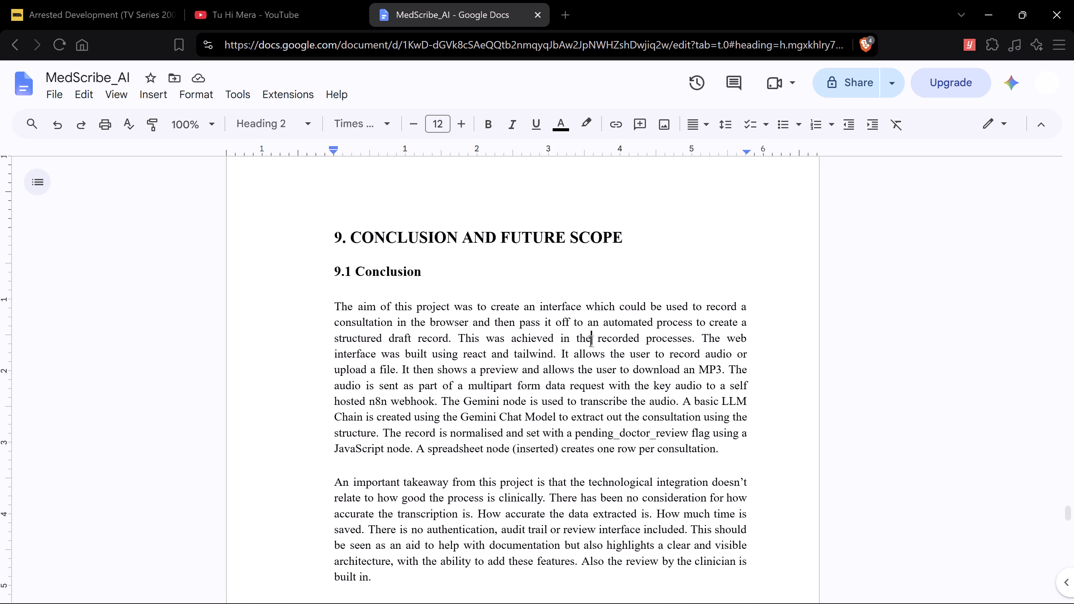
pyautogui.hotkey('ctrl', 'z')
pyautogui.hotkey('ctrl', 'z')
pyautogui.hotkey('ctrl', 'z')
pyautogui.hotkey('ctrl', 'z')
pyautogui.hotkey('ctrl', 'z')
pyautogui.hotkey('ctrl', 'z')
pyautogui.hotkey('ctrl', 'z')
pyautogui.hotkey('ctrl', 'z')
pyautogui.hotkey('ctrl', 'z')
pyautogui.hotkey('ctrl', 'z')
pyautogui.hotkey('ctrl', 'z')
pyautogui.hotkey('ctrl', 'z')
pyautogui.hotkey('ctrl', 'z')
pyautogui.hotkey('ctrl', 'z')
pyautogui.hotkey('ctrl', 'z')
pyautogui.hotkey('ctrl', 'z')
pyautogui.hotkey('ctrl', 'z')
pyautogui.hotkey('ctrl', 'z')
pyautogui.hotkey('ctrl', 'z')
pyautogui.hotkey('ctrl', 'z')
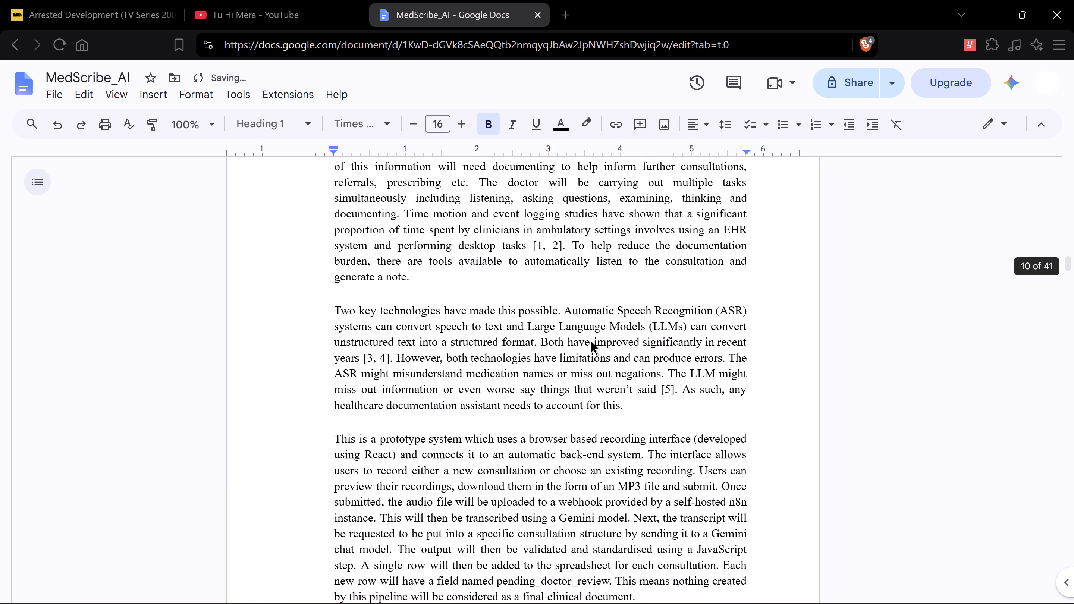
pyautogui.hotkey('ctrl', 'z')
pyautogui.hotkey('ctrl', 'z')
pyautogui.hotkey('ctrl', 'z')
pyautogui.hotkey('ctrl', 'z')
pyautogui.hotkey('ctrl', 'z')
pyautogui.hotkey('ctrl', 'z')
pyautogui.hotkey('ctrl', 'z')
pyautogui.hotkey('ctrl', 'z')
pyautogui.hotkey('ctrl', 'z')
pyautogui.hotkey('ctrl', 'z')
pyautogui.hotkey('ctrl', 'z')
pyautogui.hotkey('ctrl', 'z')
pyautogui.hotkey('ctrl', 'z')
pyautogui.hotkey('ctrl', 'z')
pyautogui.hotkey('ctrl', 'z')
pyautogui.hotkey('ctrl', 'z')
pyautogui.hotkey('ctrl', 'z')
pyautogui.hotkey('ctrl', 'z')
pyautogui.hotkey('ctrl', 'z')
pyautogui.hotkey('ctrl', 'z')
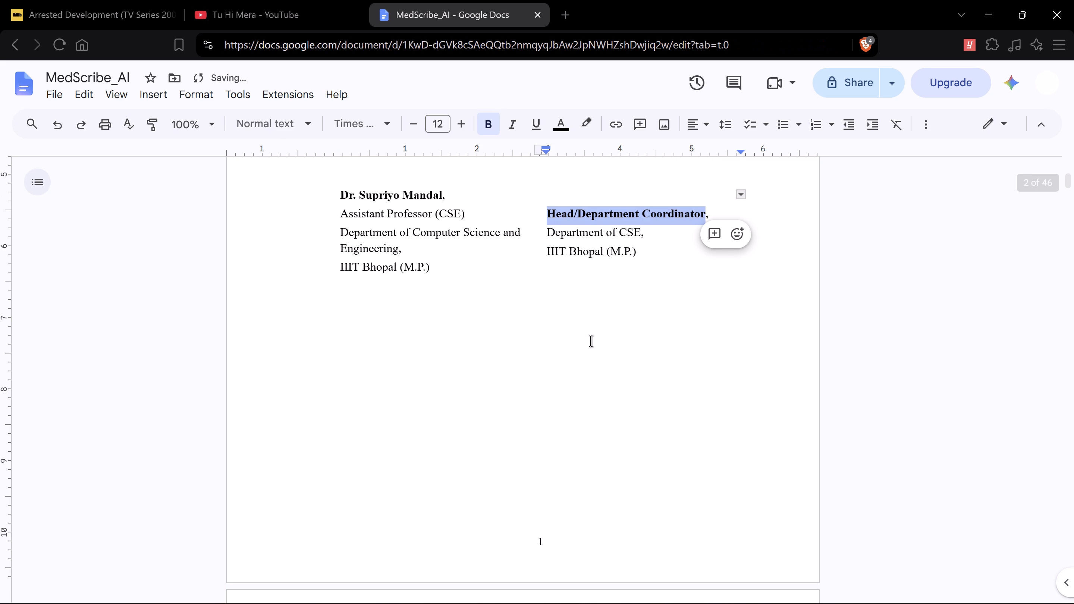
# Redo the coordinator block and Introduction edits, stopping after the removal of the 1.2 Overview of the Proposed System heading.
pyautogui.hotkey('ctrl', 'y')
pyautogui.hotkey('ctrl', 'y')
pyautogui.hotkey('ctrl', 'y')
pyautogui.hotkey('ctrl', 'y')
pyautogui.hotkey('ctrl', 'y')
pyautogui.hotkey('ctrl', 'y')
pyautogui.hotkey('ctrl', 'y')
pyautogui.hotkey('ctrl', 'y')
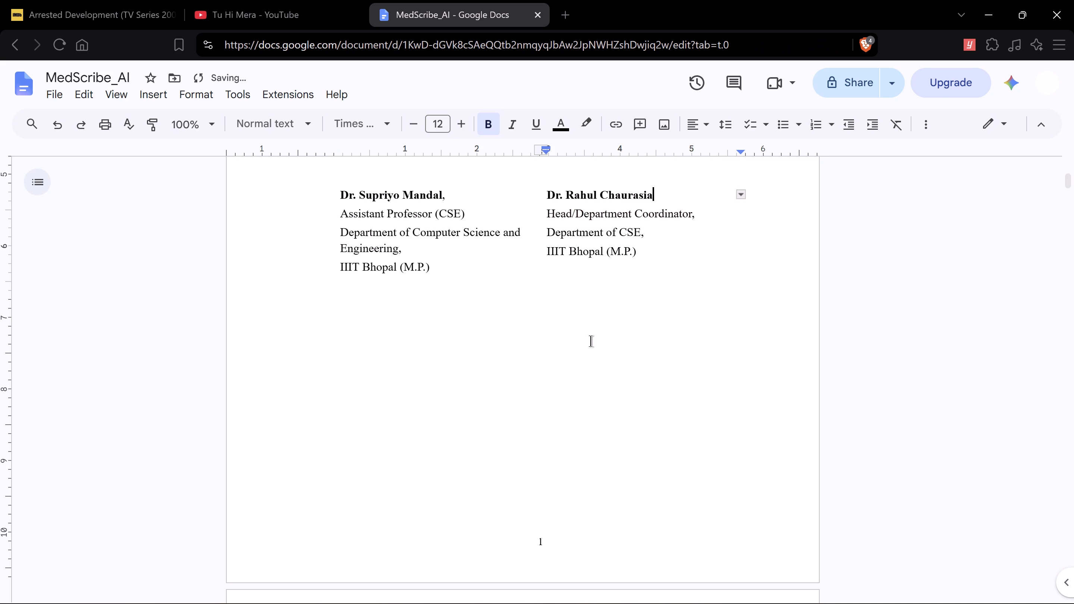
pyautogui.hotkey('ctrl', 'y')
pyautogui.hotkey('ctrl', 'y')
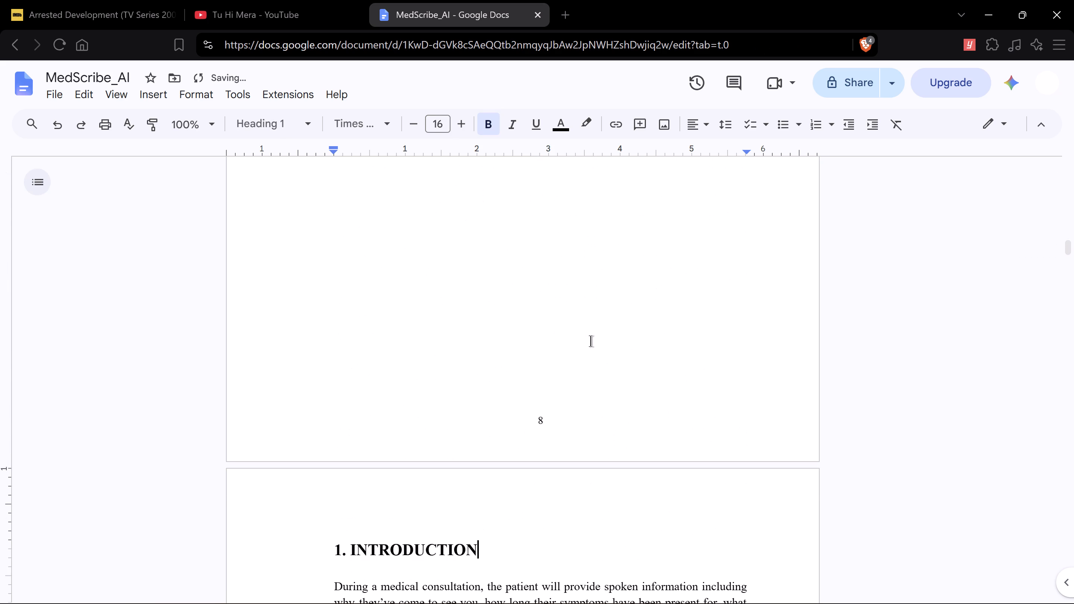
pyautogui.hotkey('ctrl', 'y')
pyautogui.hotkey('ctrl', 'y')
pyautogui.hotkey('ctrl', 'y')
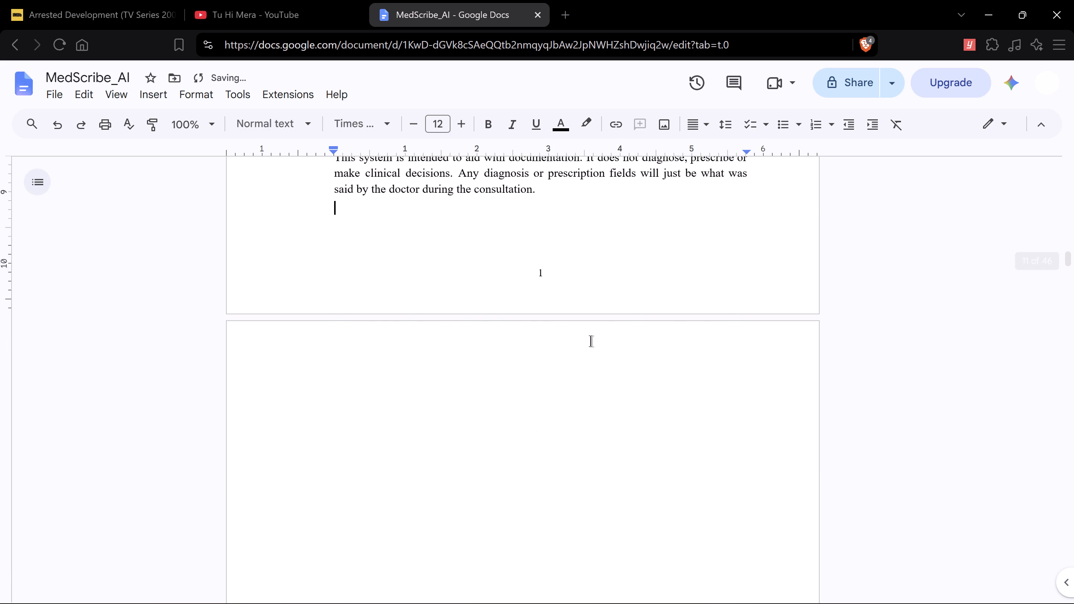
pyautogui.hotkey('ctrl', 'y')
pyautogui.hotkey('ctrl', 'y')
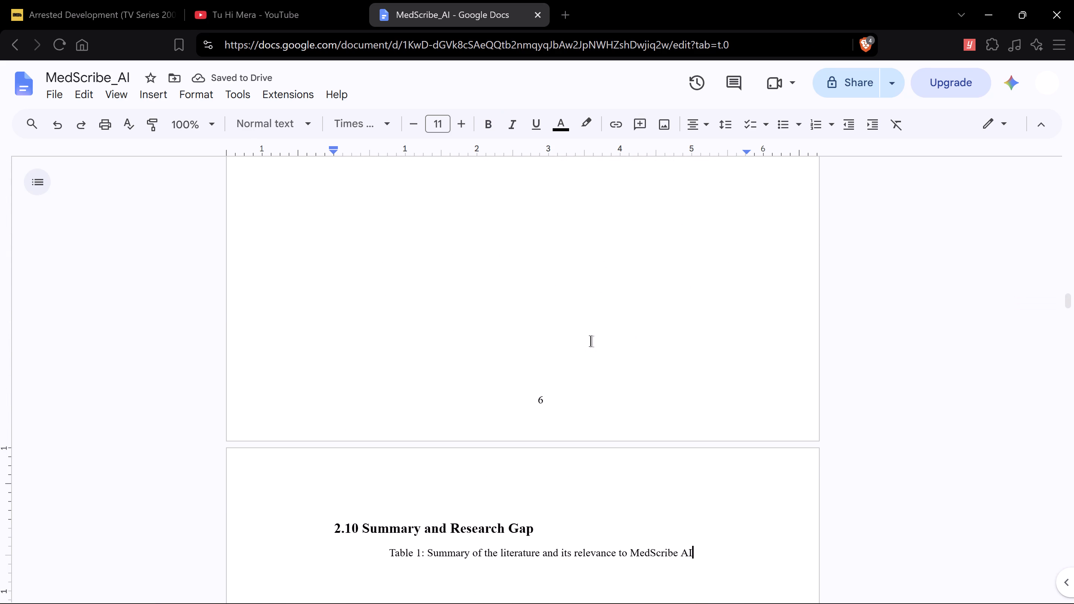
pyautogui.hotkey('ctrl', 'z')
pyautogui.hotkey('ctrl', 'z')
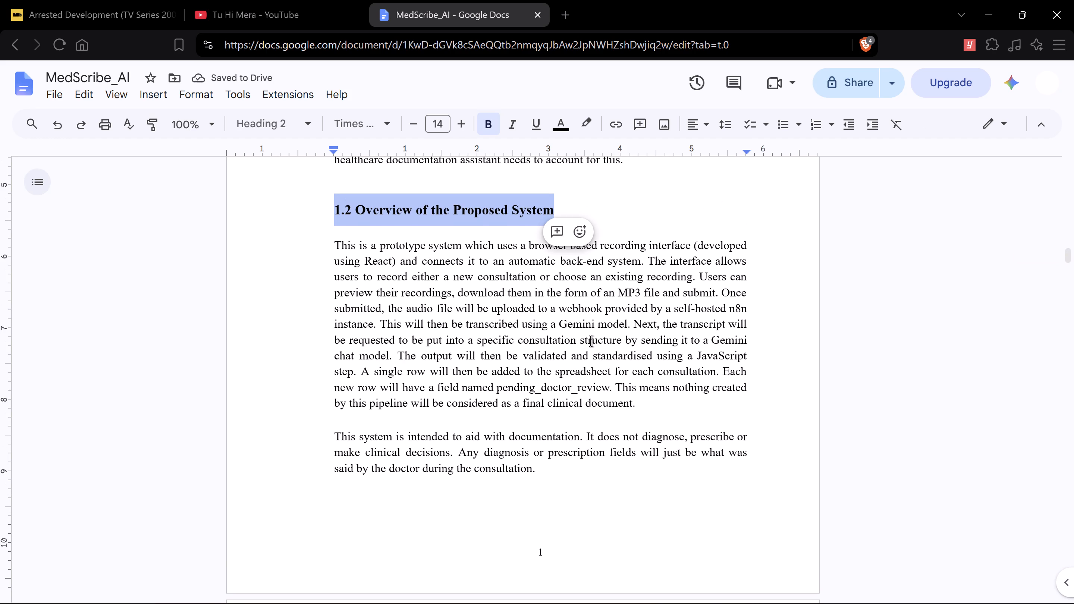
pyautogui.hotkey('ctrl', 'y')
# Remove the blank page between the end of the Introduction and the 2. LITERATURE REVIEW heading.
pyautogui.scroll(-2, 590, 341)
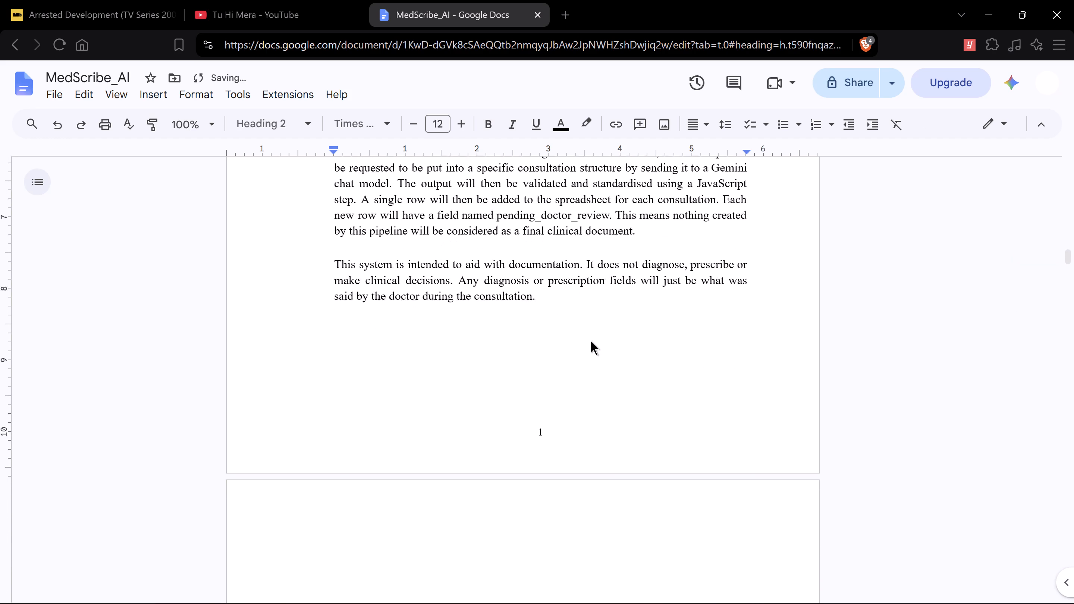
pyautogui.scroll(-5, 590, 341)
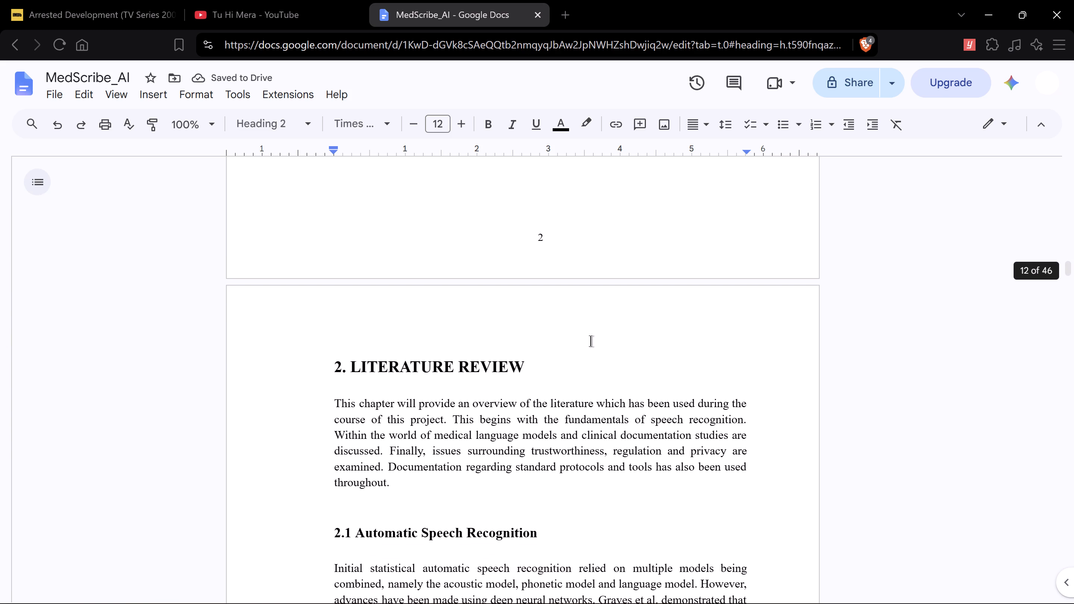
pyautogui.scroll(-1, 590, 341)
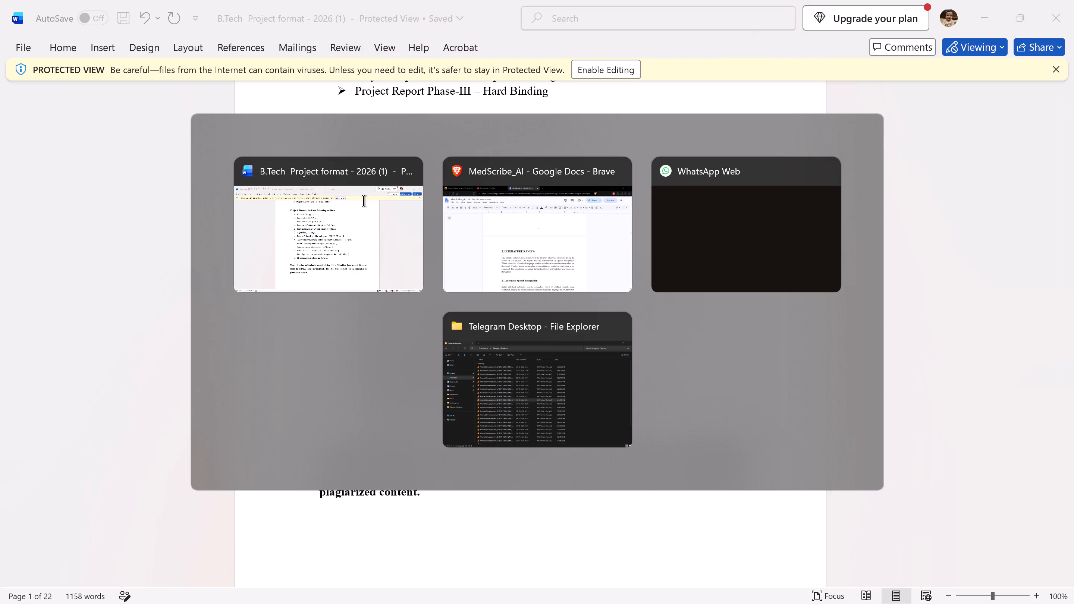
pyautogui.scroll(9, 490, 254)
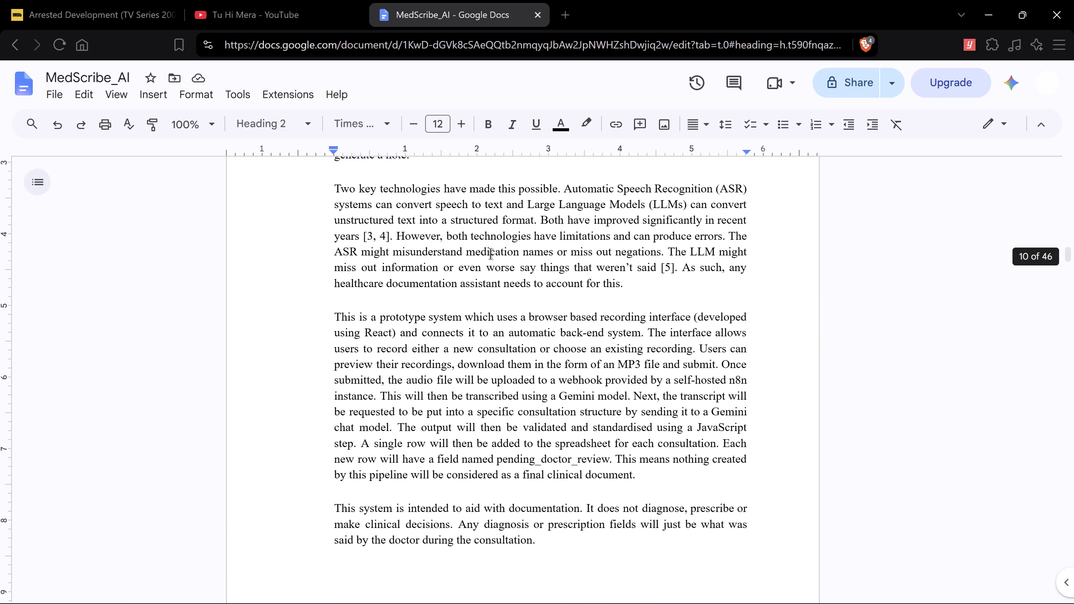
pyautogui.scroll(1, 490, 254)
pyautogui.scroll(-1, 490, 254)
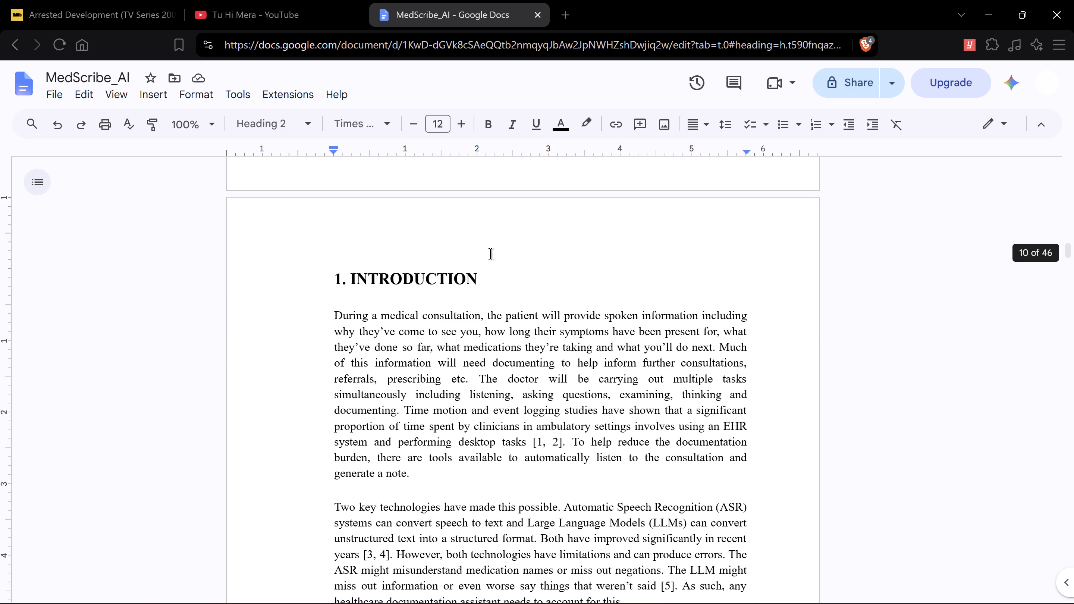
pyautogui.scroll(-7, 490, 254)
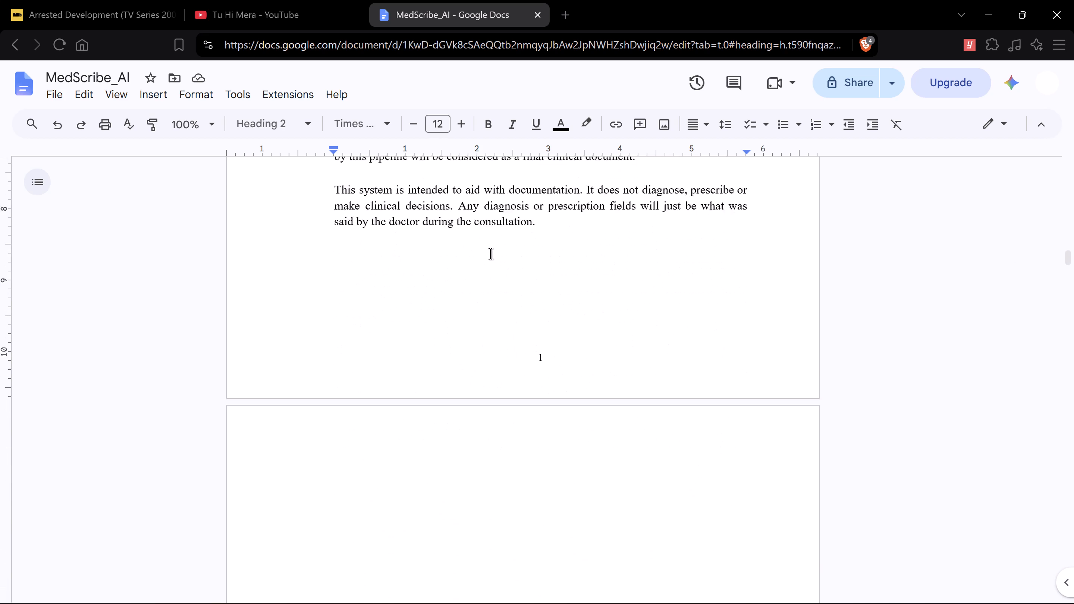
pyautogui.scroll(-4, 490, 254)
pyautogui.scroll(2, 490, 254)
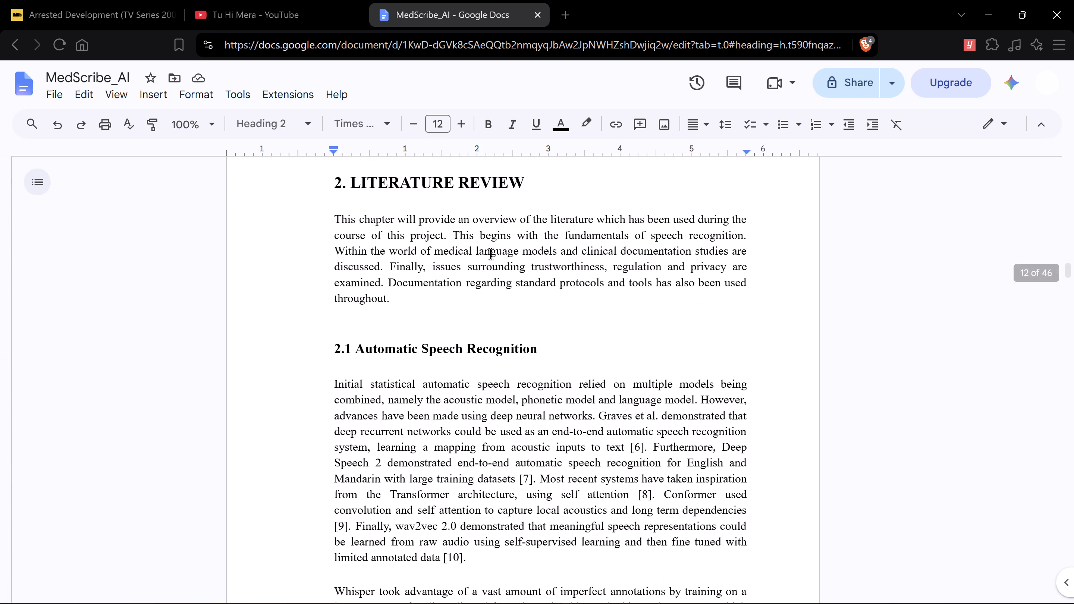
pyautogui.scroll(1, 490, 254)
pyautogui.click(338, 221)
pyautogui.press('BackSpace')
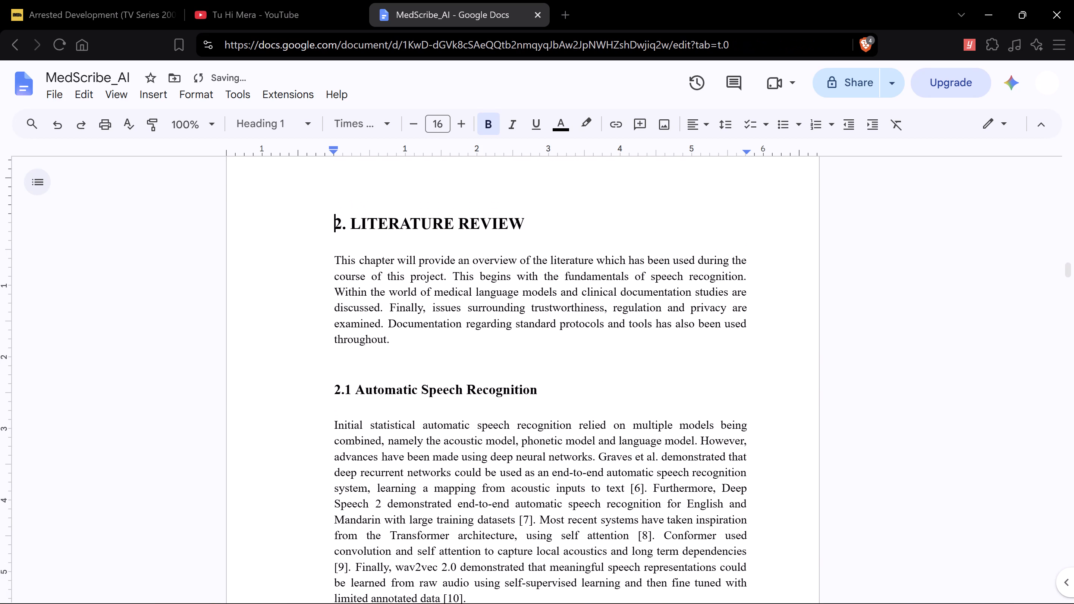
pyautogui.scroll(4, 338, 221)
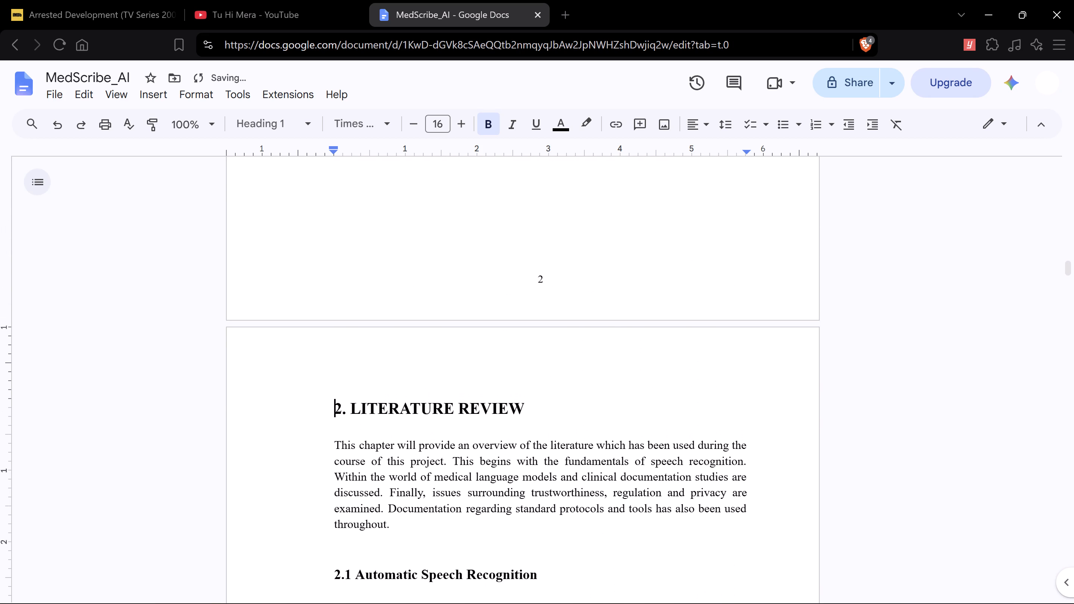
pyautogui.press('BackSpace')
# Examine the length and layout of the Literature Review chapter, from section 2.1 through the 2.10 summary table and text.
pyautogui.scroll(3, 338, 221)
pyautogui.scroll(-1, 338, 221)
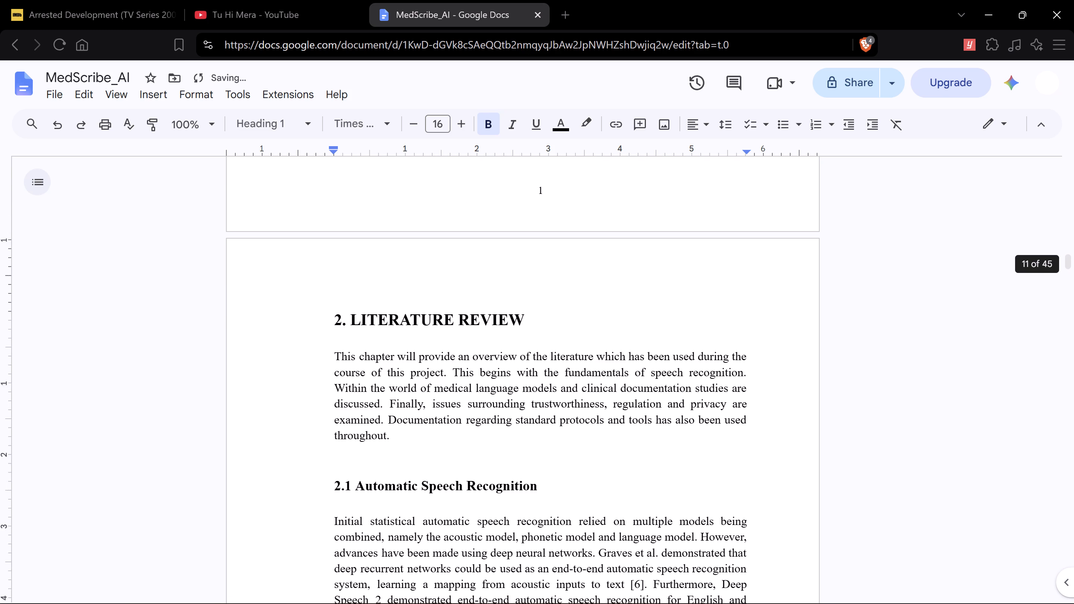
pyautogui.scroll(-6, 338, 221)
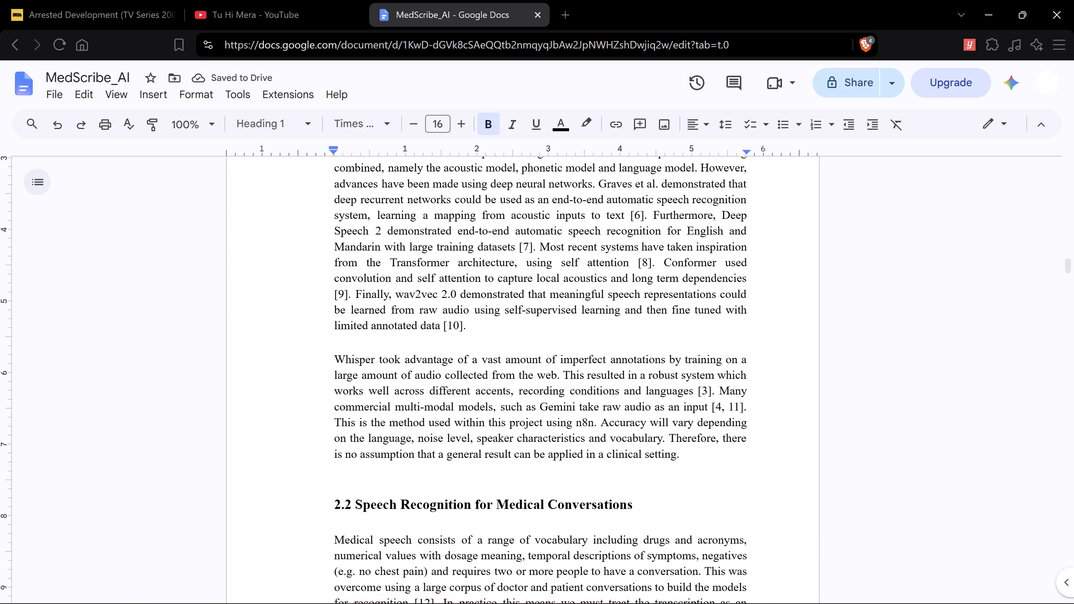
pyautogui.scroll(-8, 338, 221)
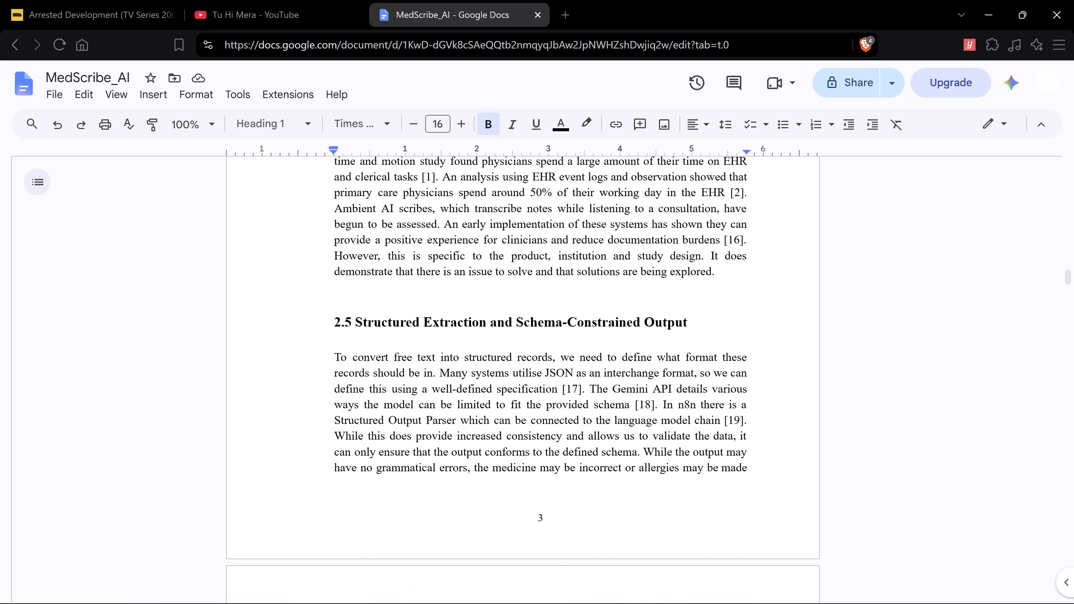
pyautogui.scroll(-3, 338, 221)
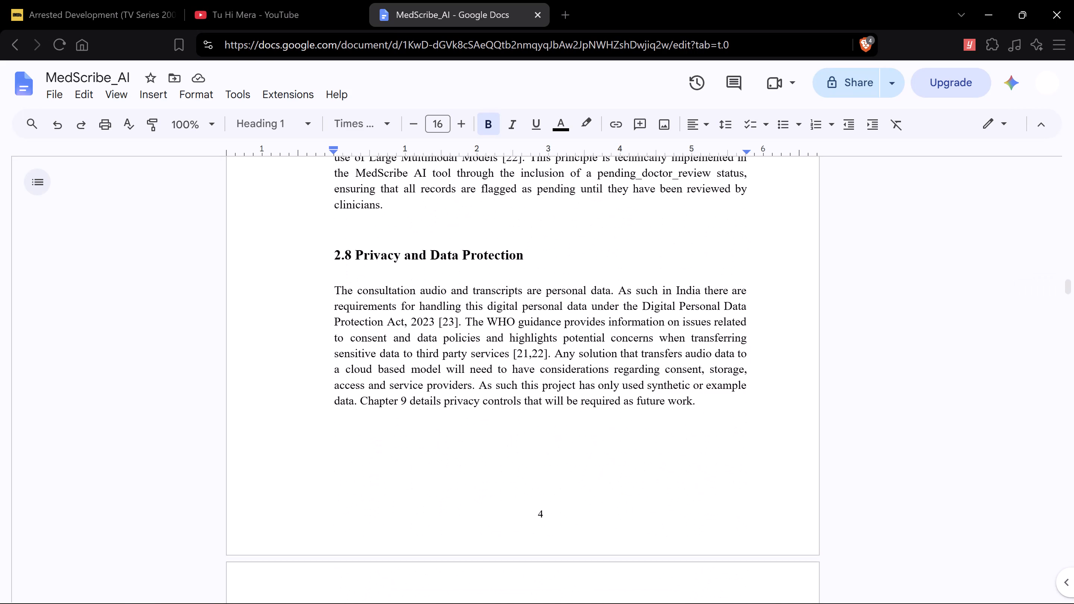
pyautogui.scroll(-2, 338, 221)
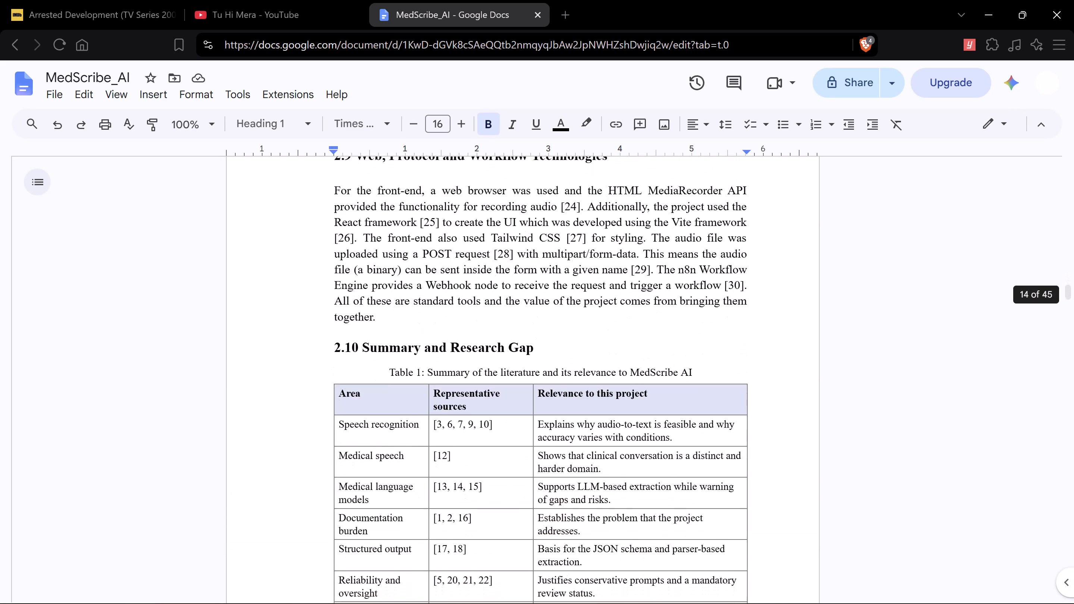
pyautogui.scroll(-1, 338, 221)
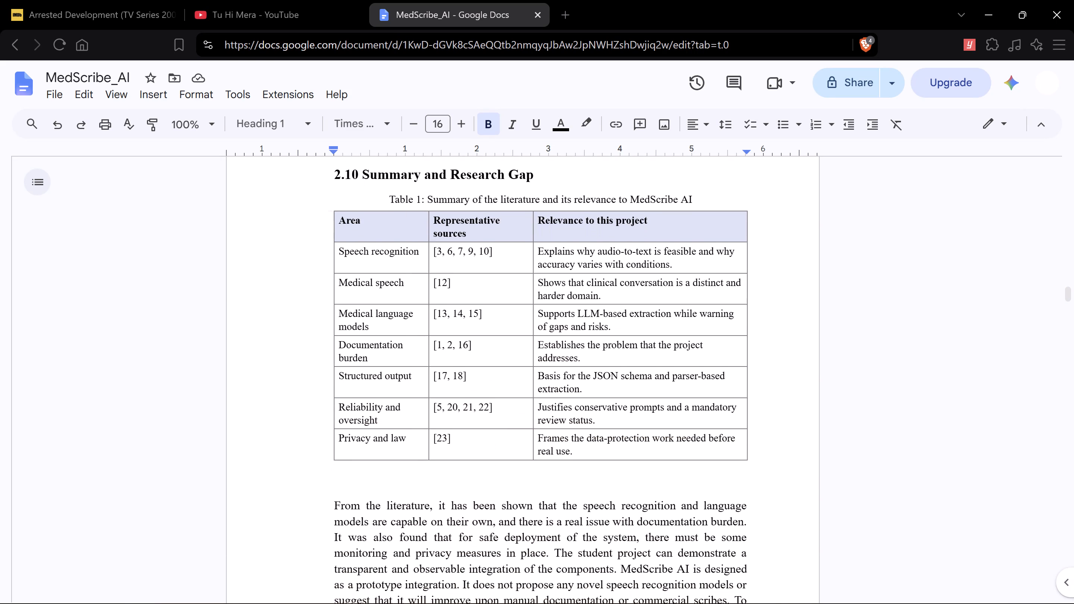
pyautogui.scroll(-2, 338, 221)
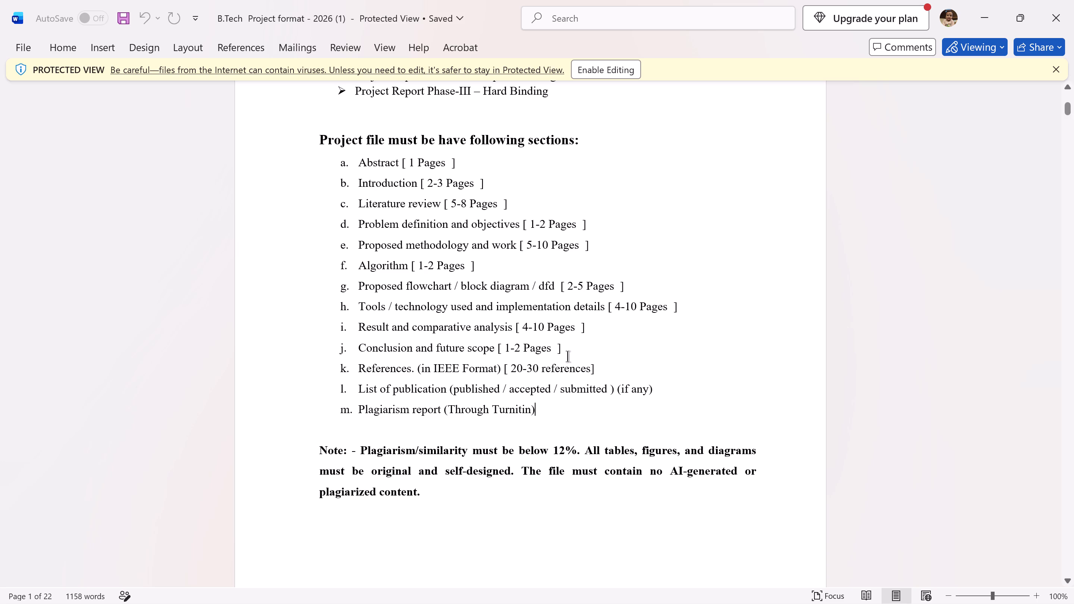
# Switch to the B.Tech Project format document in Word and examine the report formatting guidelines and required sections with page limits.
pyautogui.scroll(2, 578, 360)
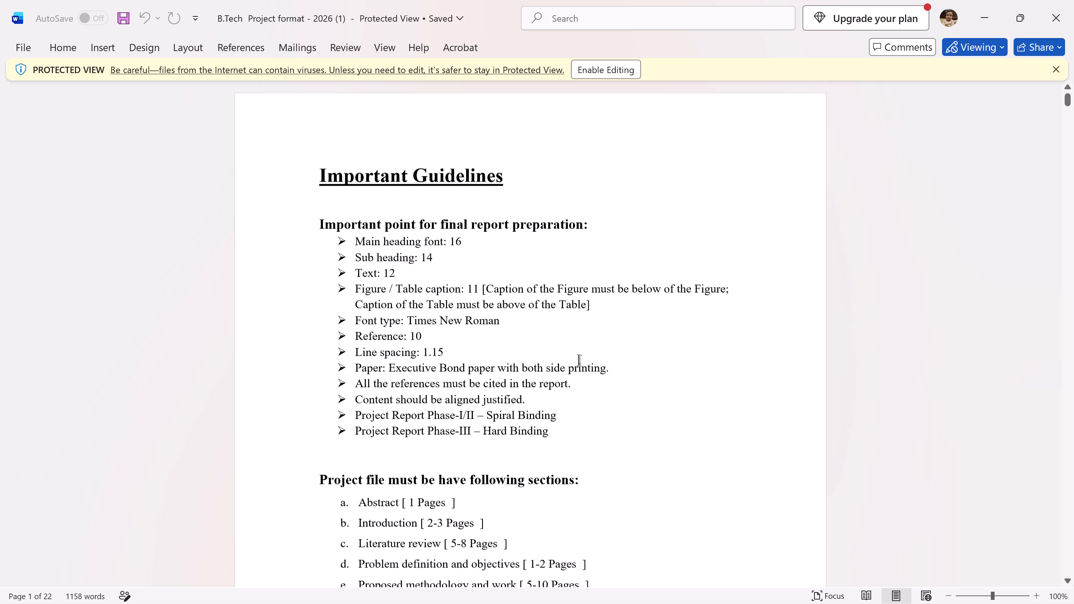
pyautogui.scroll(5, 578, 360)
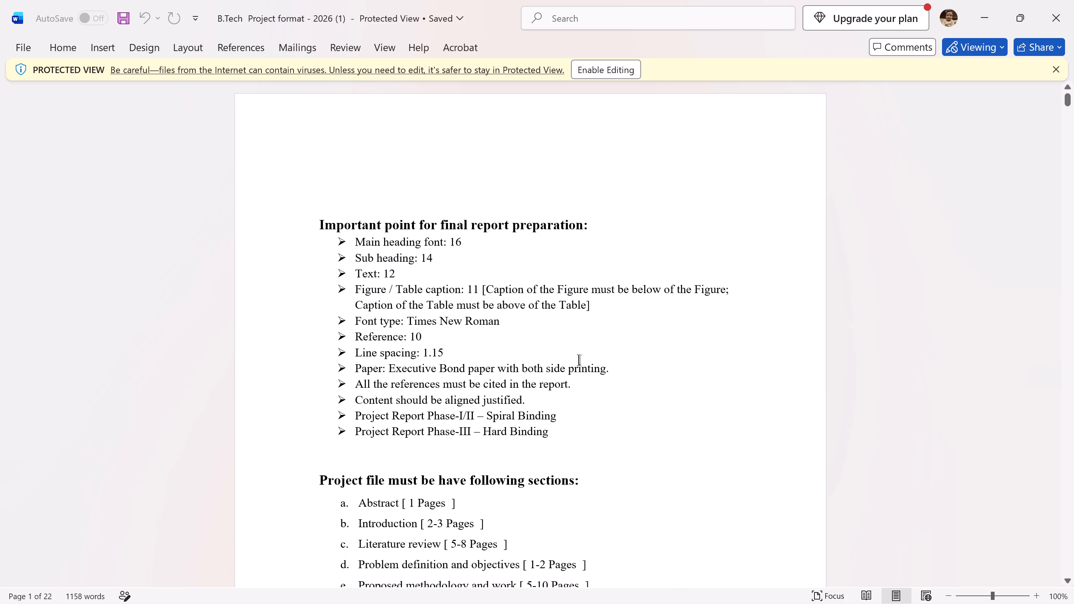
pyautogui.scroll(1, 578, 360)
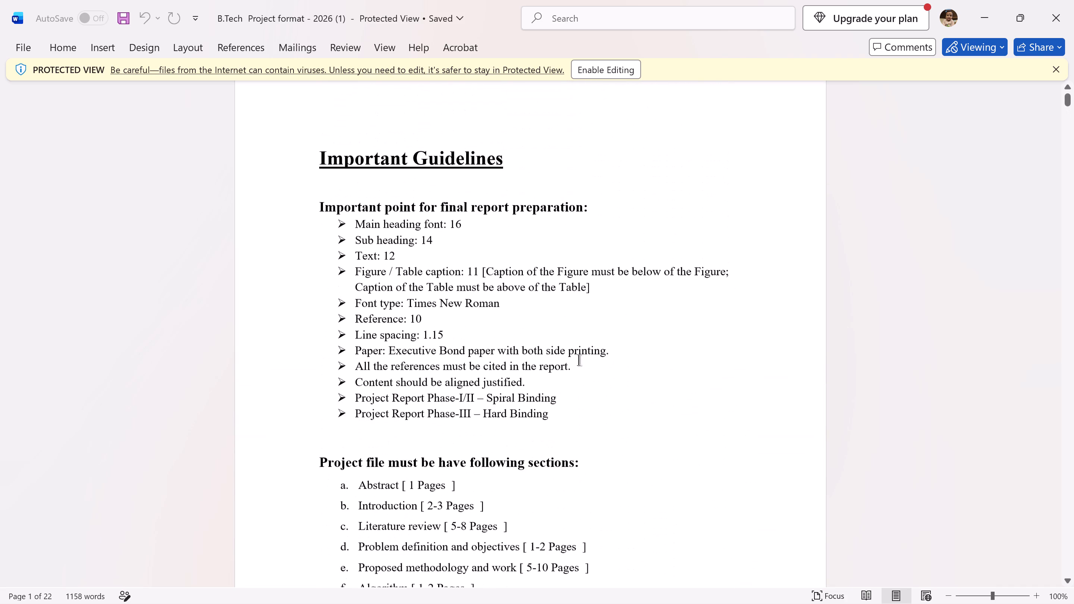
pyautogui.scroll(1, 578, 360)
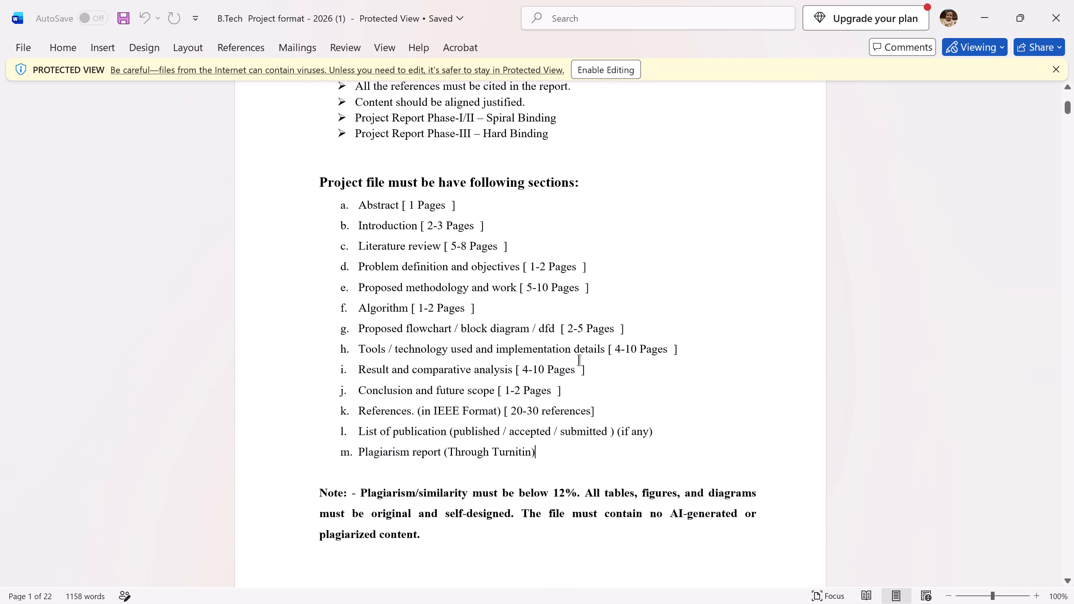
pyautogui.scroll(1, 578, 360)
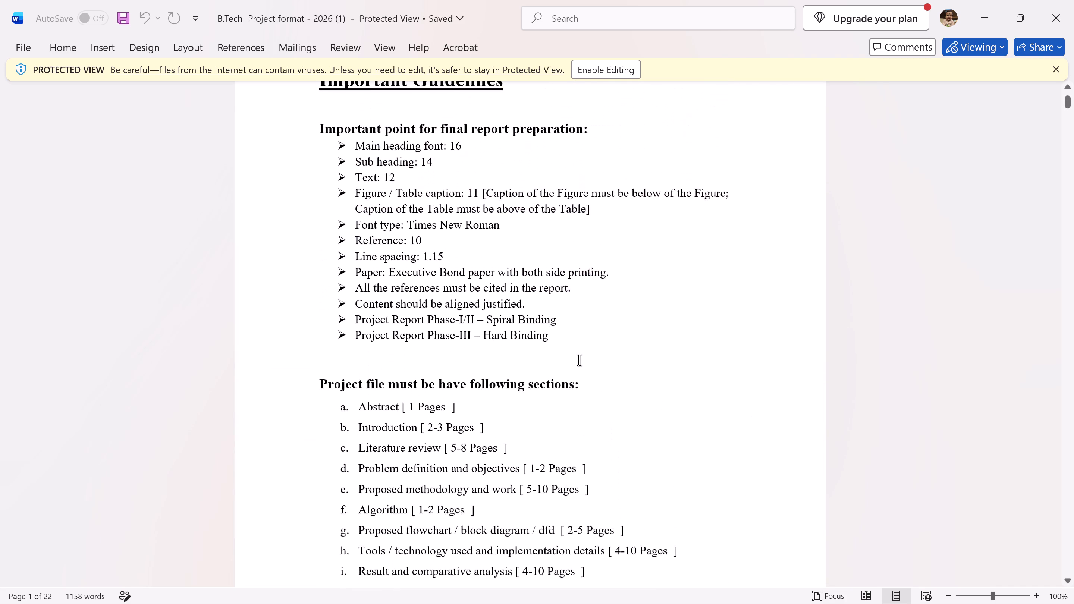
pyautogui.scroll(1, 578, 360)
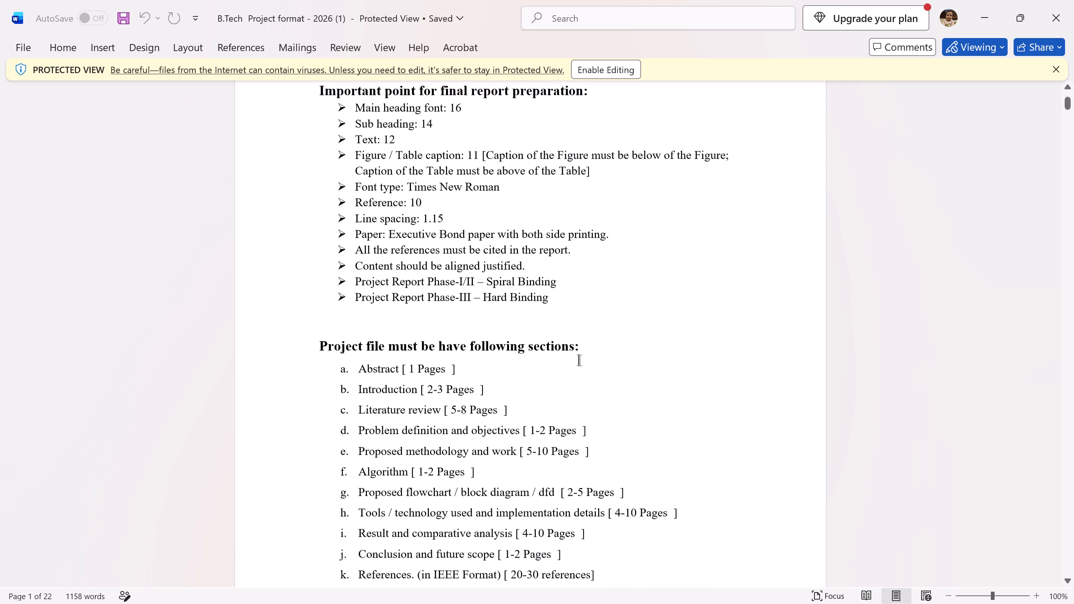
pyautogui.scroll(1, 578, 360)
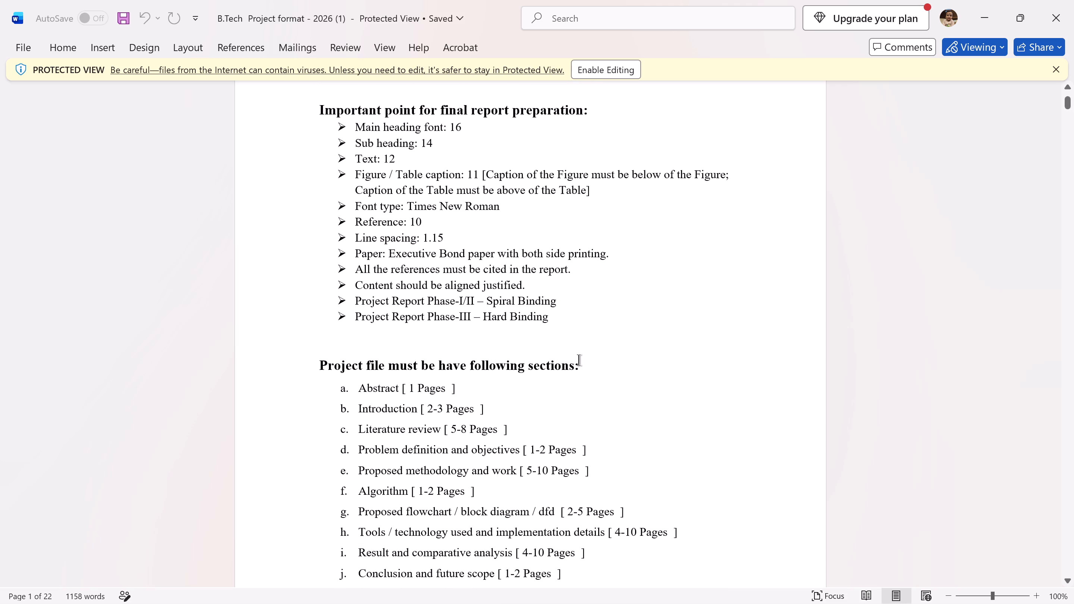
pyautogui.scroll(1, 578, 360)
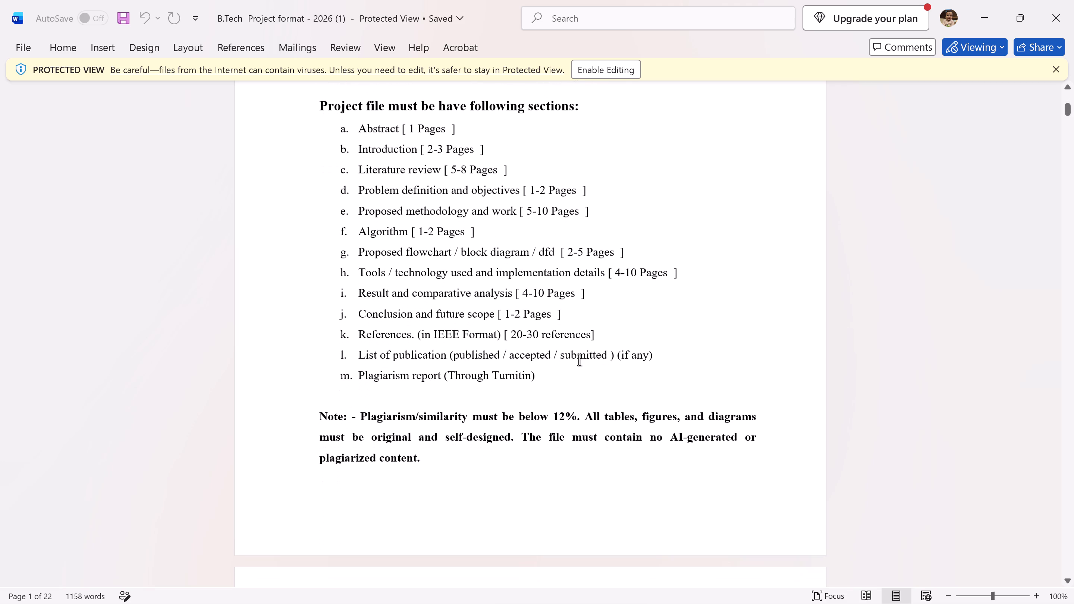
pyautogui.scroll(1, 578, 360)
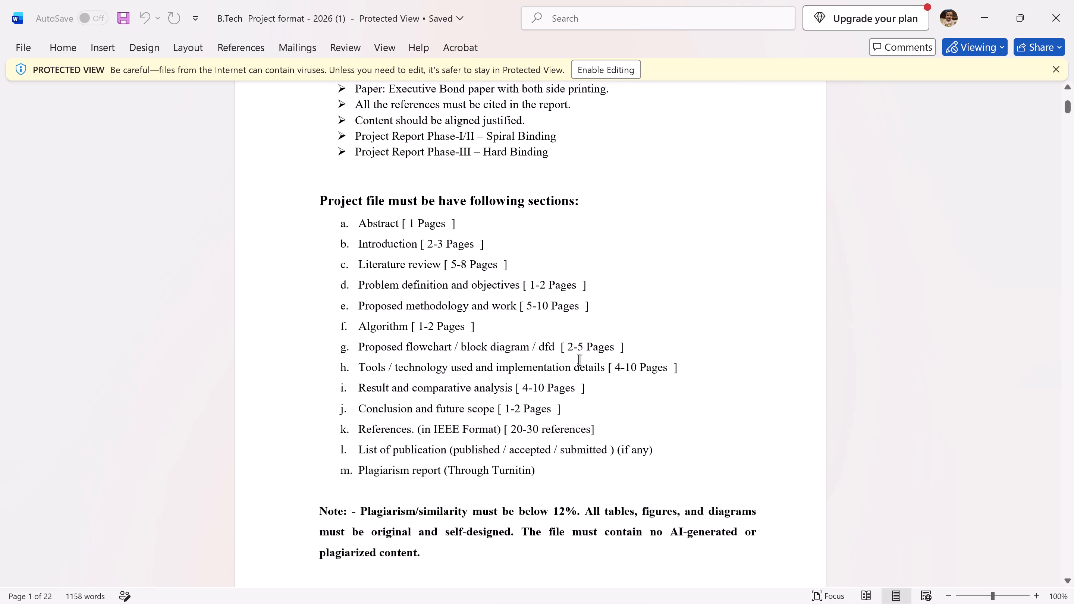
pyautogui.scroll(1, 578, 360)
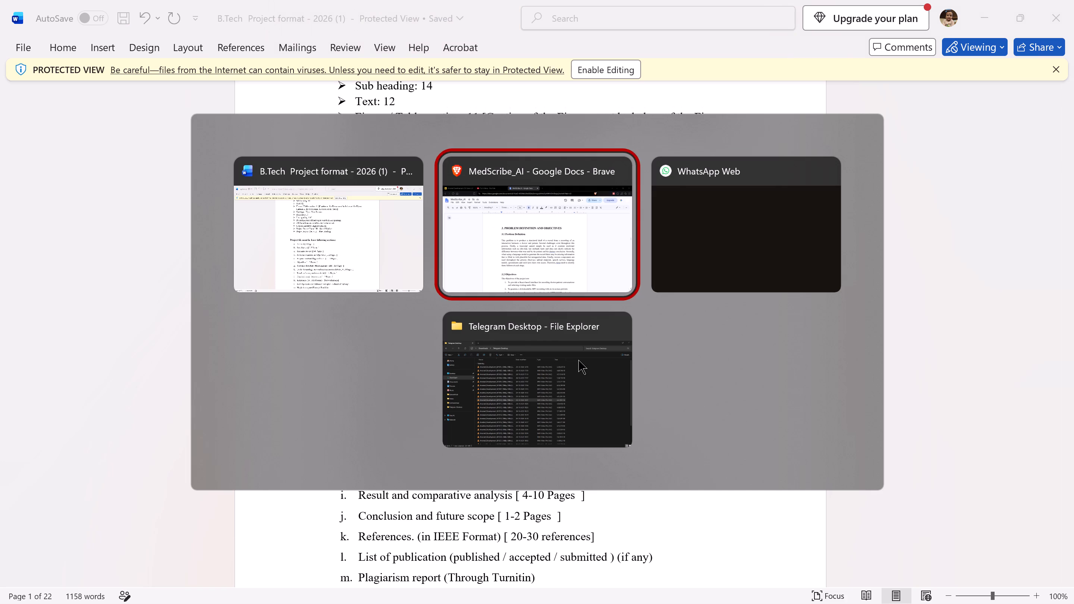
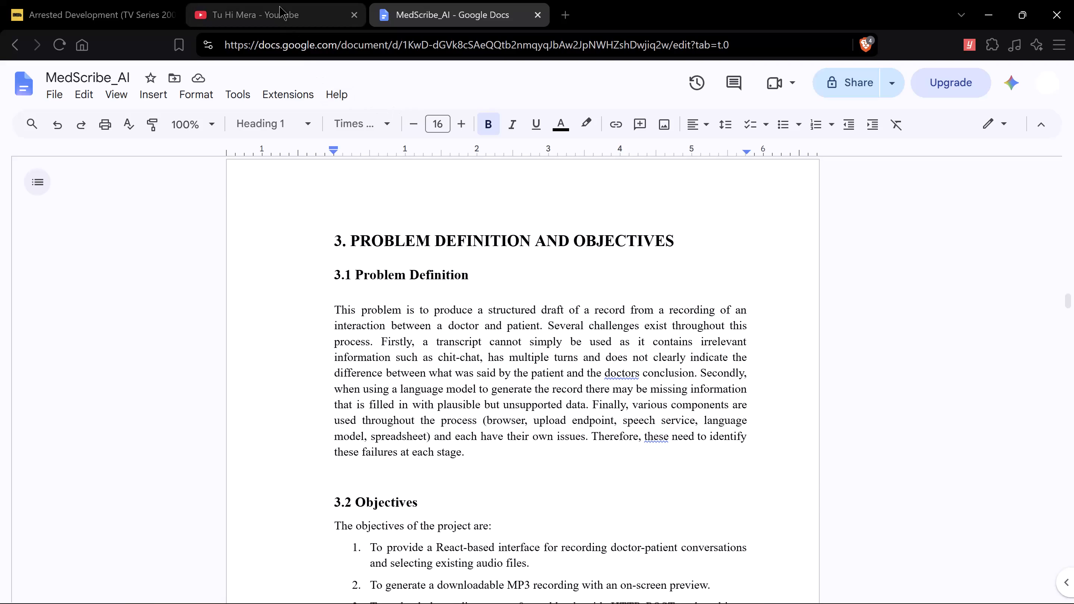
# Switch to YouTube and play the golden era playlist video from the suggestions beside Tu Hi Mera.
pyautogui.click(279, 6)
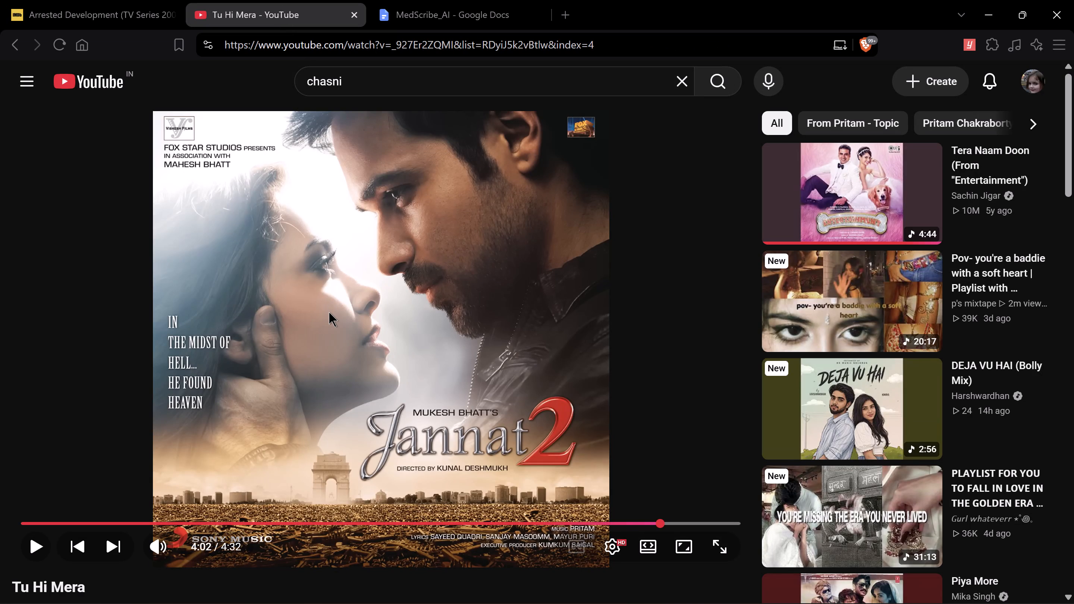
pyautogui.scroll(-2, 329, 312)
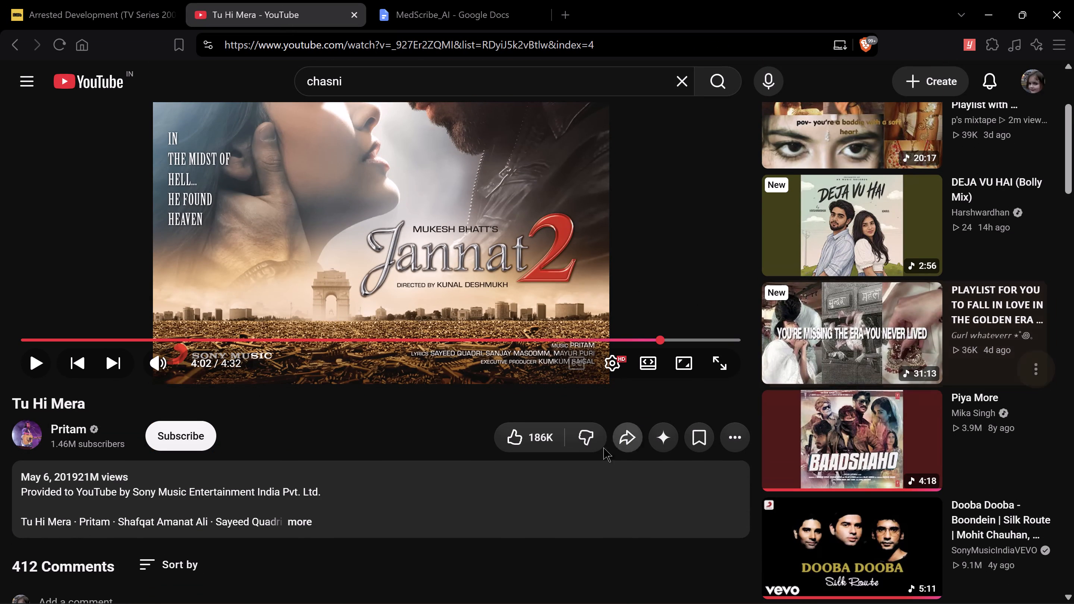
pyautogui.click(915, 309)
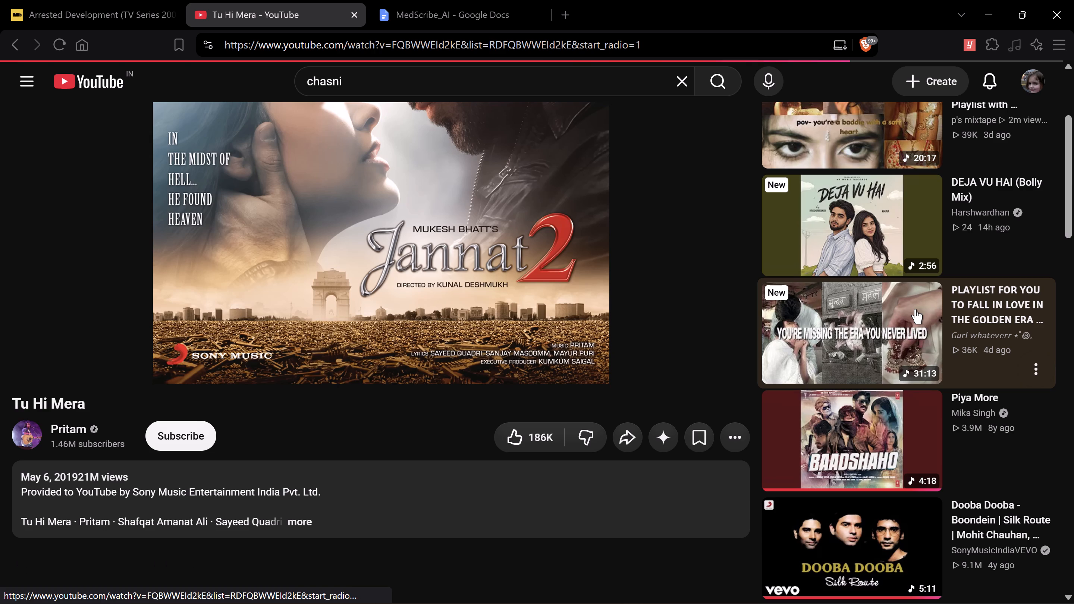
# Return to the MedScribe_AI report and skim from the end of the Introduction through the Literature Review to the start of section 4.3.
pyautogui.click(459, 12)
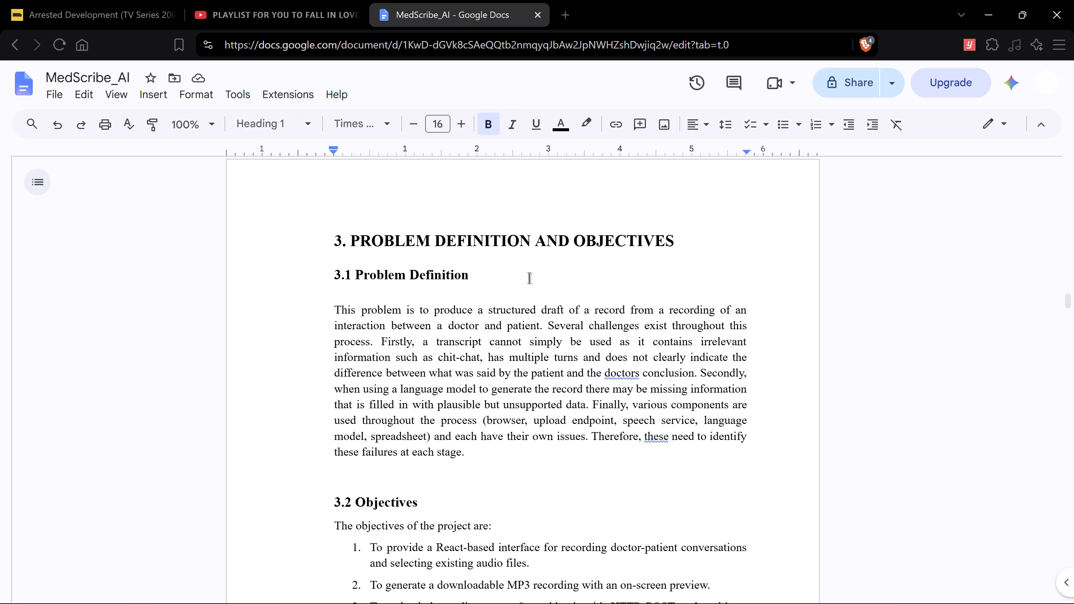
pyautogui.scroll(11, 529, 278)
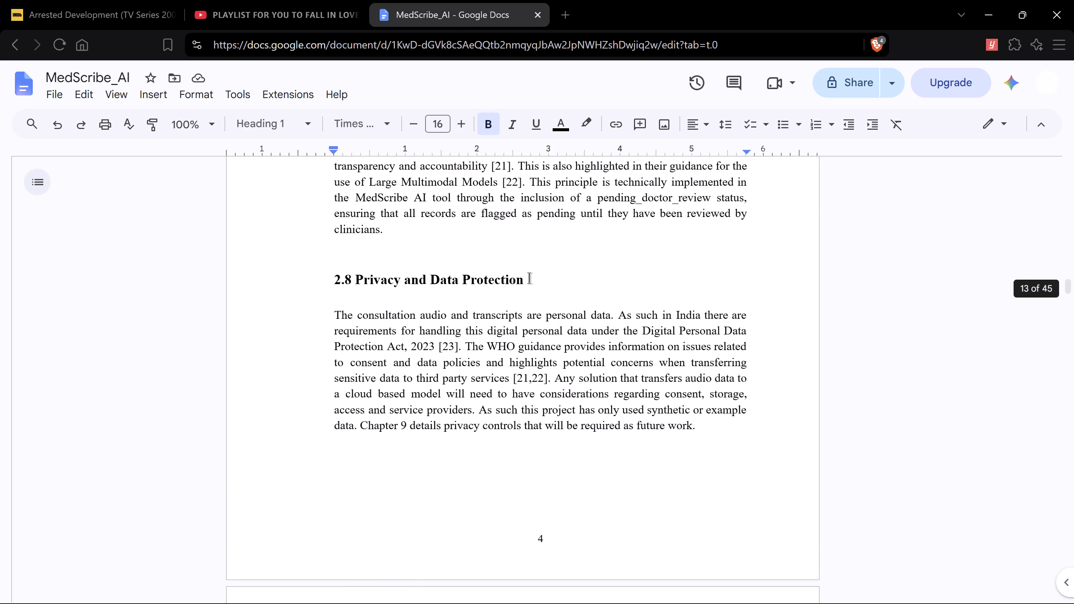
pyautogui.scroll(8, 529, 278)
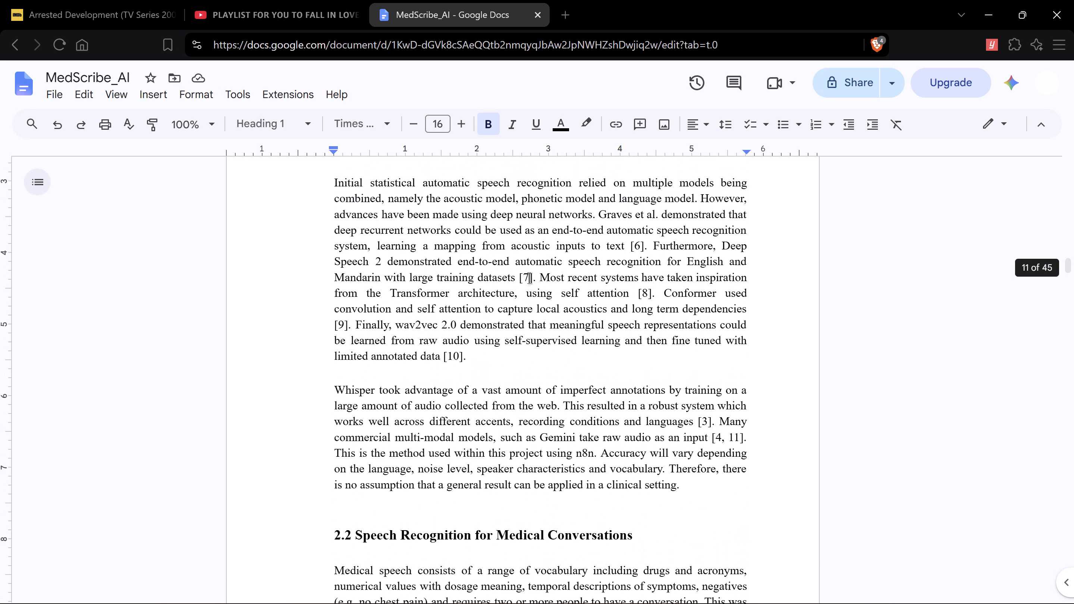
pyautogui.scroll(7, 529, 278)
pyautogui.scroll(-1, 529, 278)
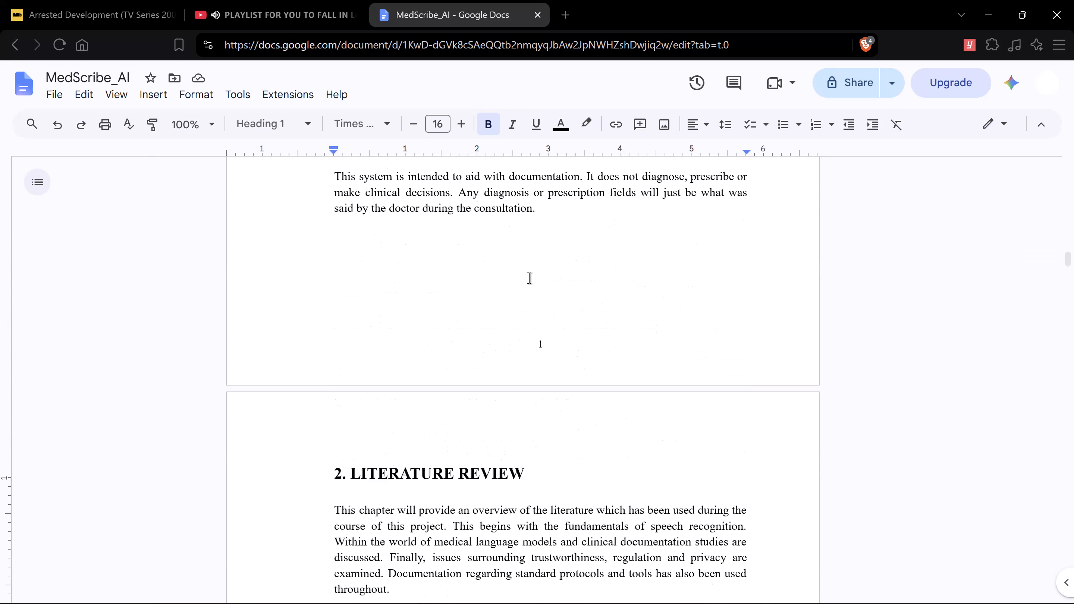
pyautogui.scroll(-4, 529, 278)
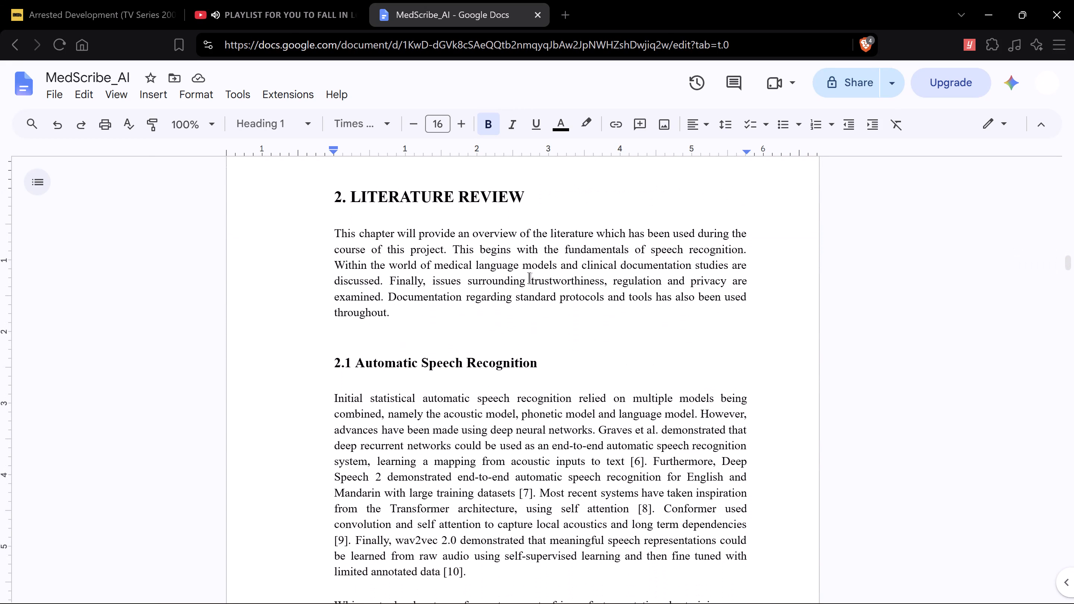
pyautogui.scroll(-17, 529, 278)
pyautogui.scroll(-7, 529, 278)
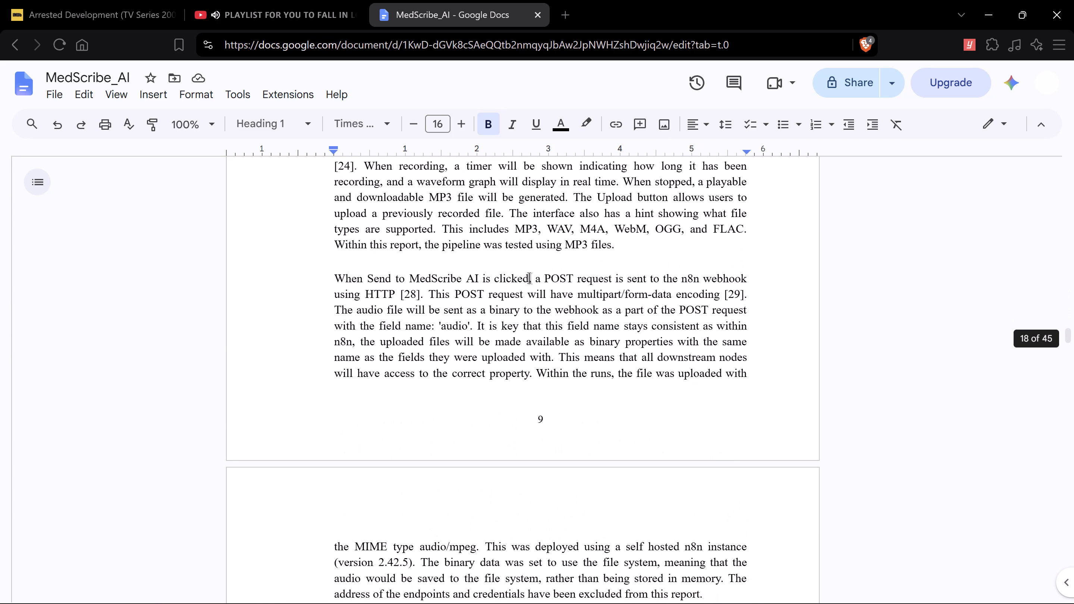
pyautogui.scroll(-7, 529, 278)
# Review the report backwards from section 4.3 through the chapter 3 problem definition and objectives to the start of the Literature Review.
pyautogui.scroll(7, 529, 278)
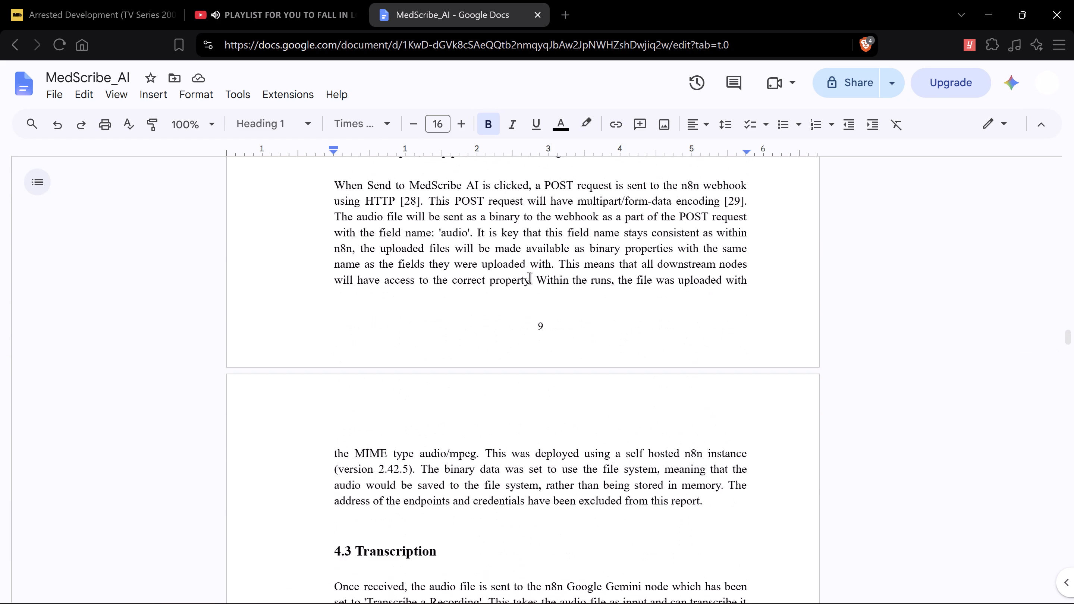
pyautogui.scroll(12, 529, 278)
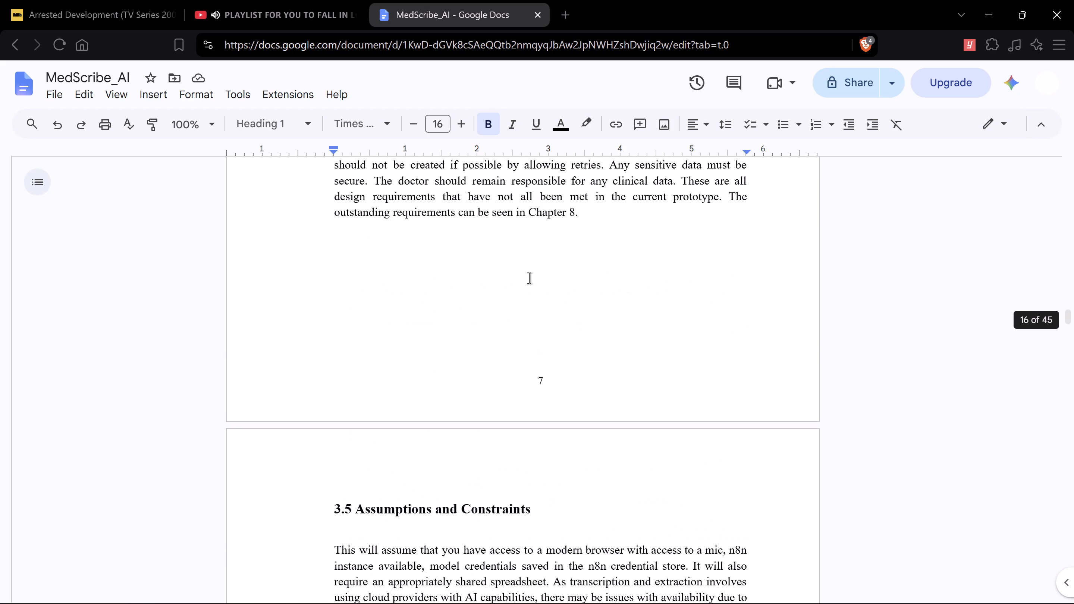
pyautogui.scroll(8, 529, 278)
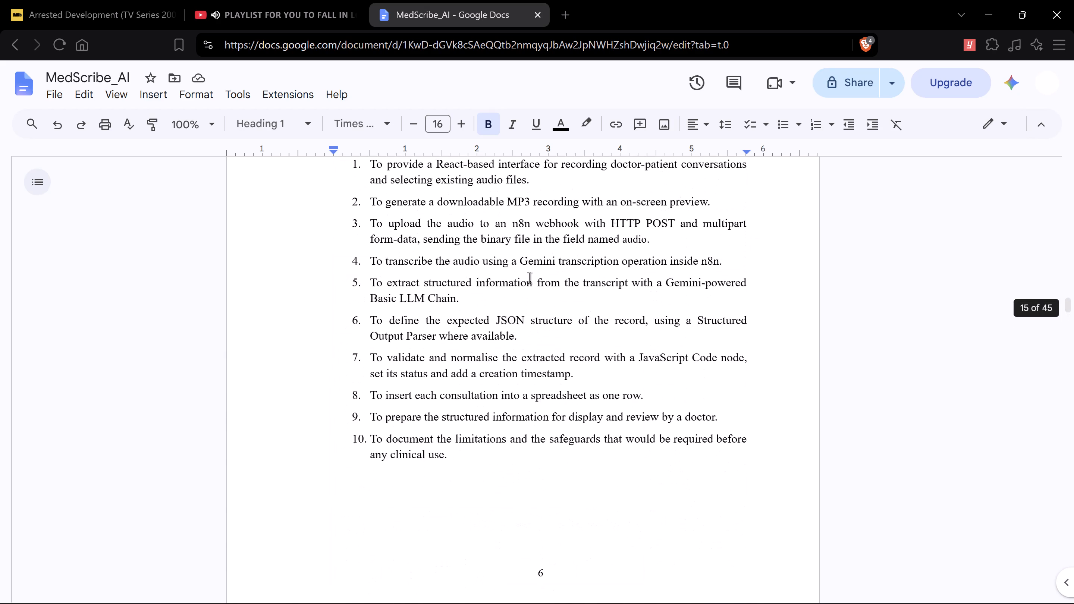
pyautogui.scroll(1, 529, 278)
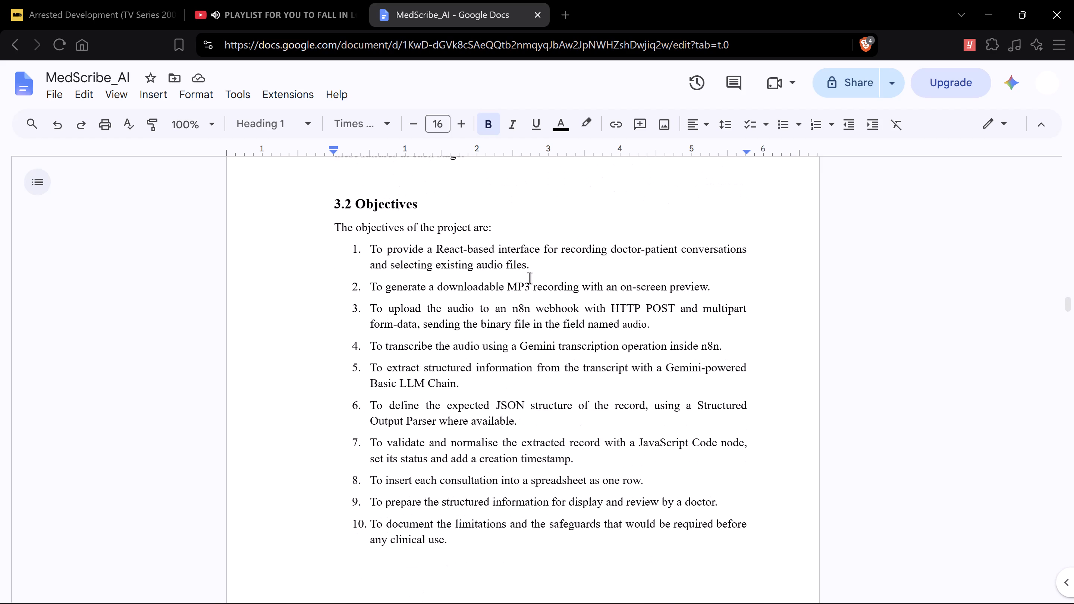
pyautogui.scroll(3, 529, 278)
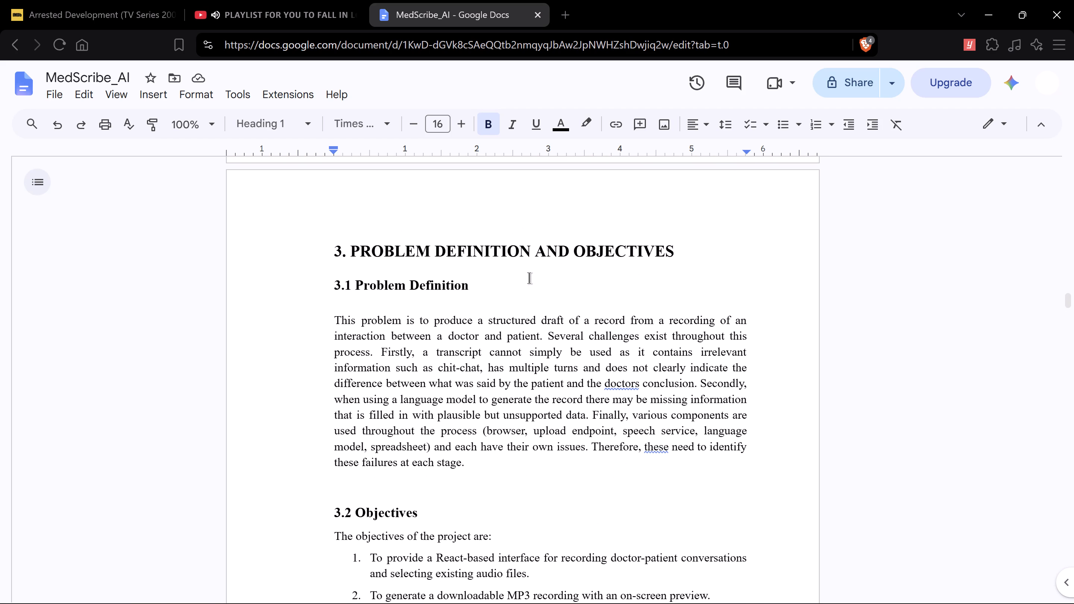
pyautogui.scroll(5, 529, 278)
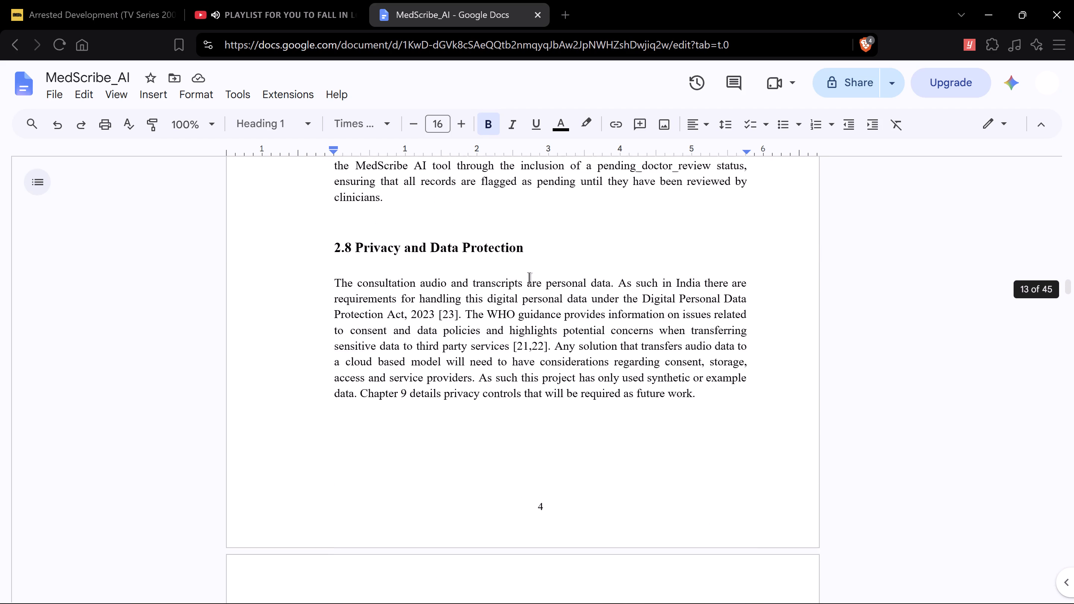
pyautogui.scroll(11, 529, 278)
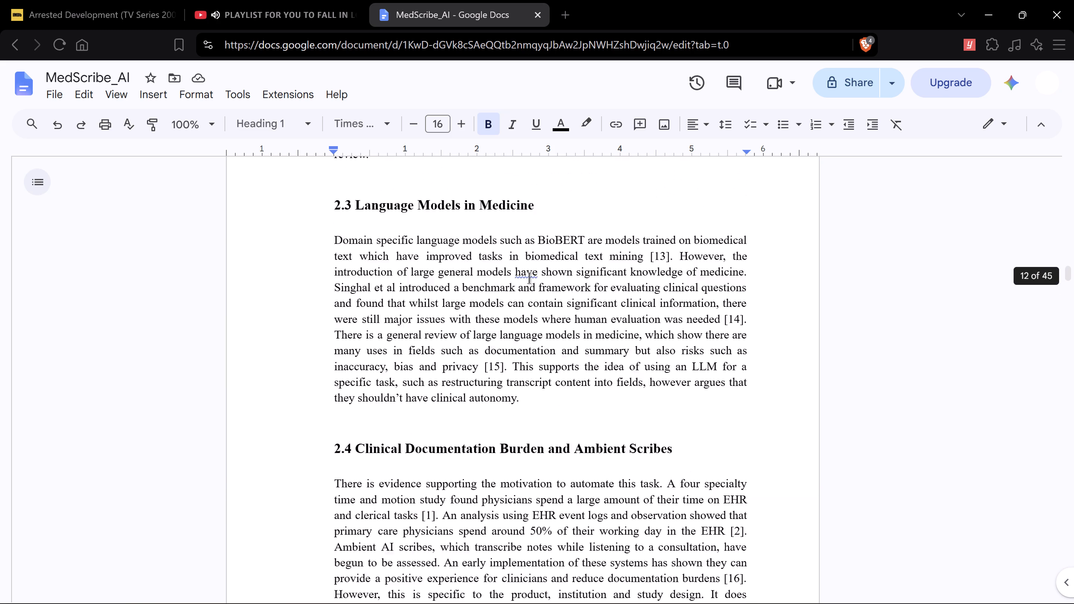
pyautogui.scroll(5, 529, 278)
# Examine Literature Review sections 2.1 to 2.5 for content that could be shortened.
pyautogui.scroll(-2, 529, 278)
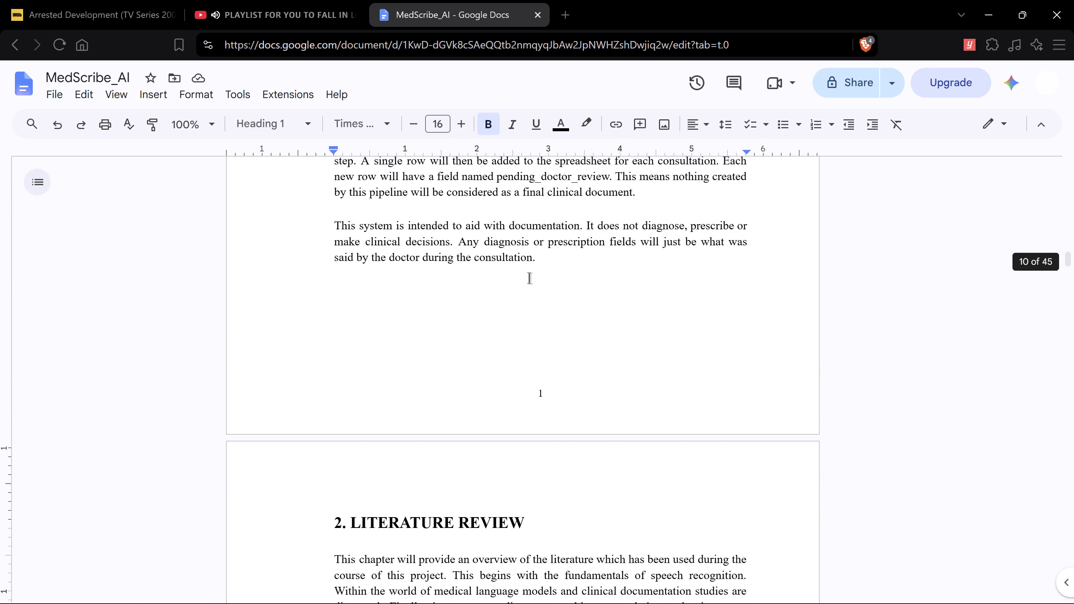
pyautogui.scroll(-5, 529, 278)
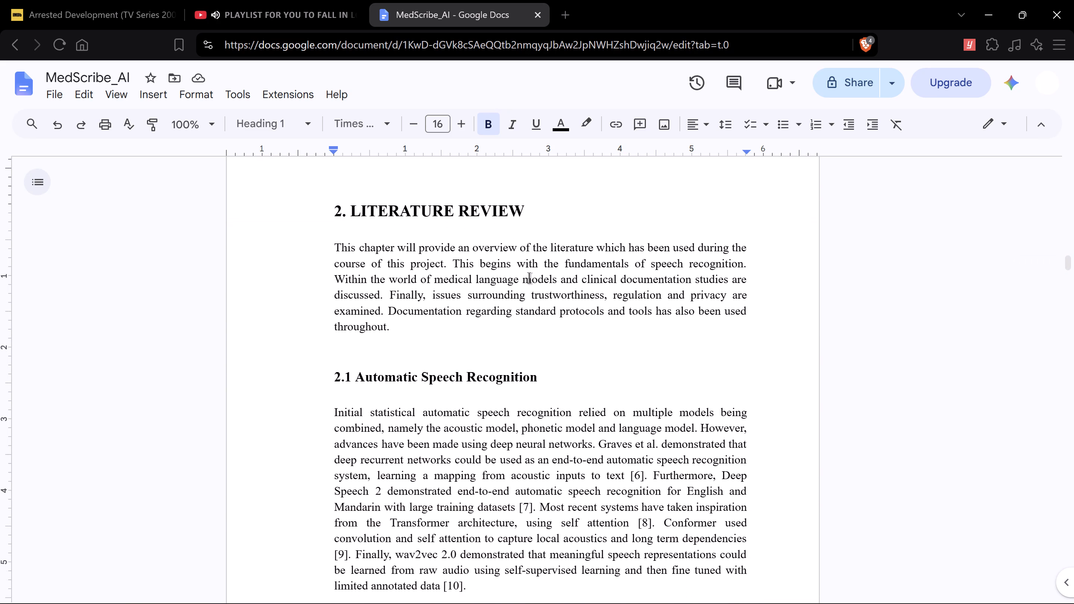
pyautogui.scroll(-3, 529, 278)
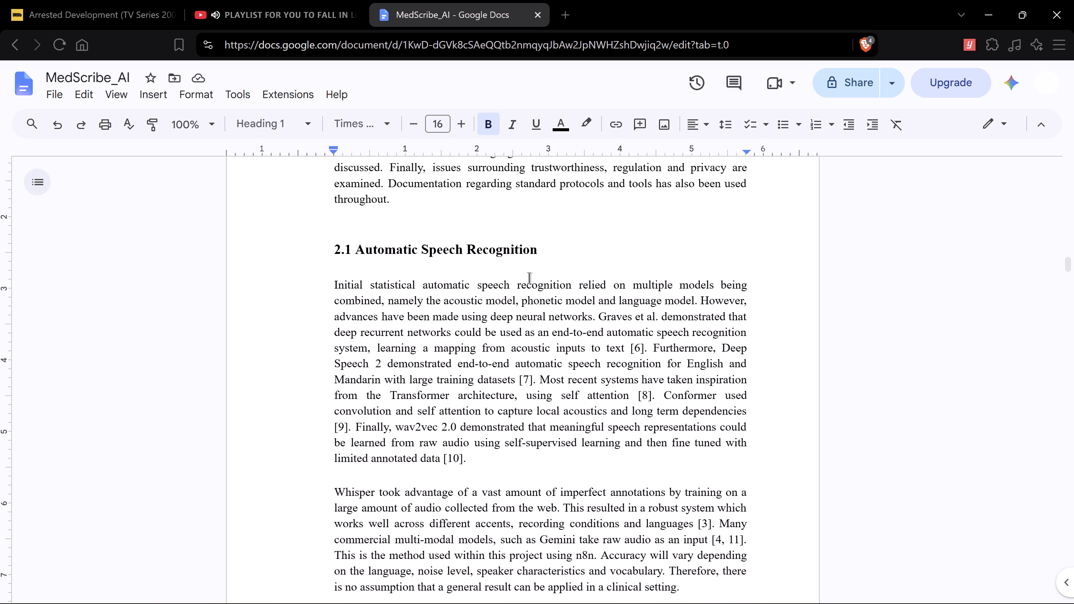
pyautogui.scroll(-6, 529, 278)
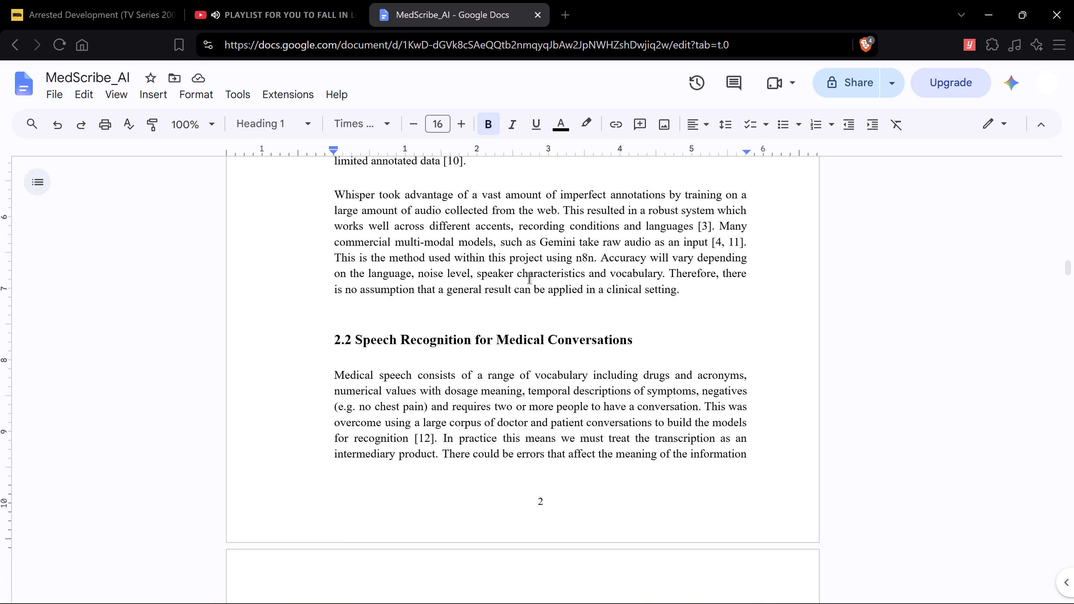
pyautogui.scroll(-1, 529, 278)
pyautogui.scroll(5, 529, 278)
pyautogui.scroll(-4, 529, 278)
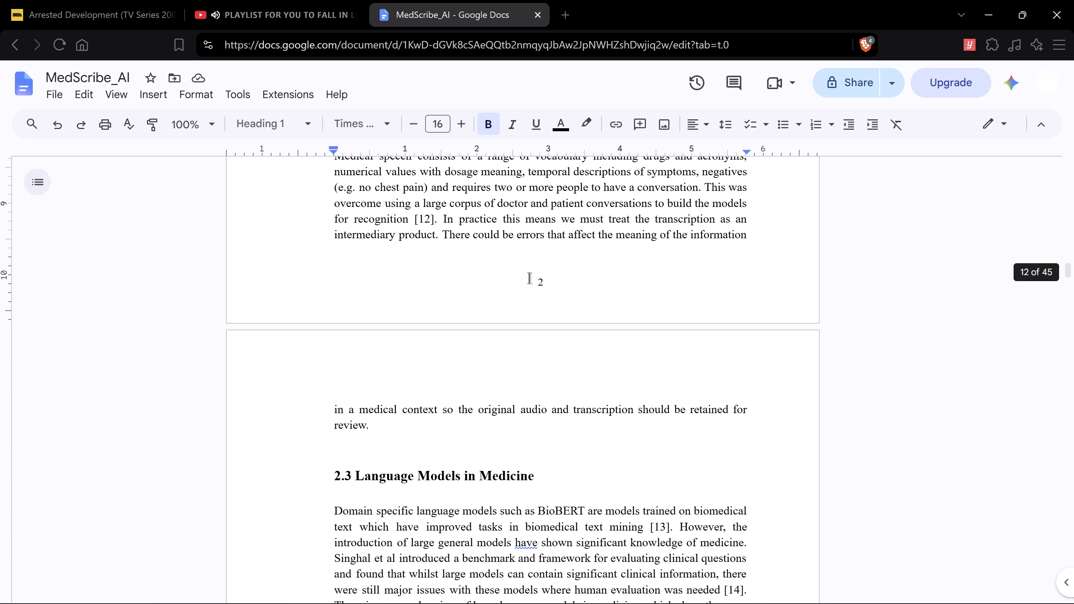
pyautogui.scroll(3, 529, 278)
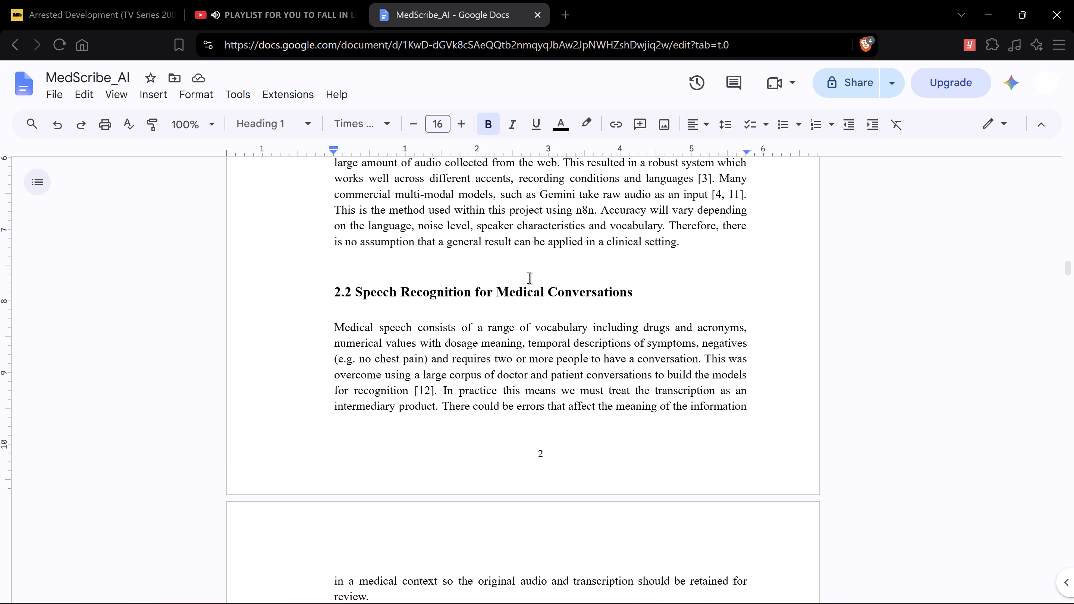
pyautogui.scroll(-6, 529, 278)
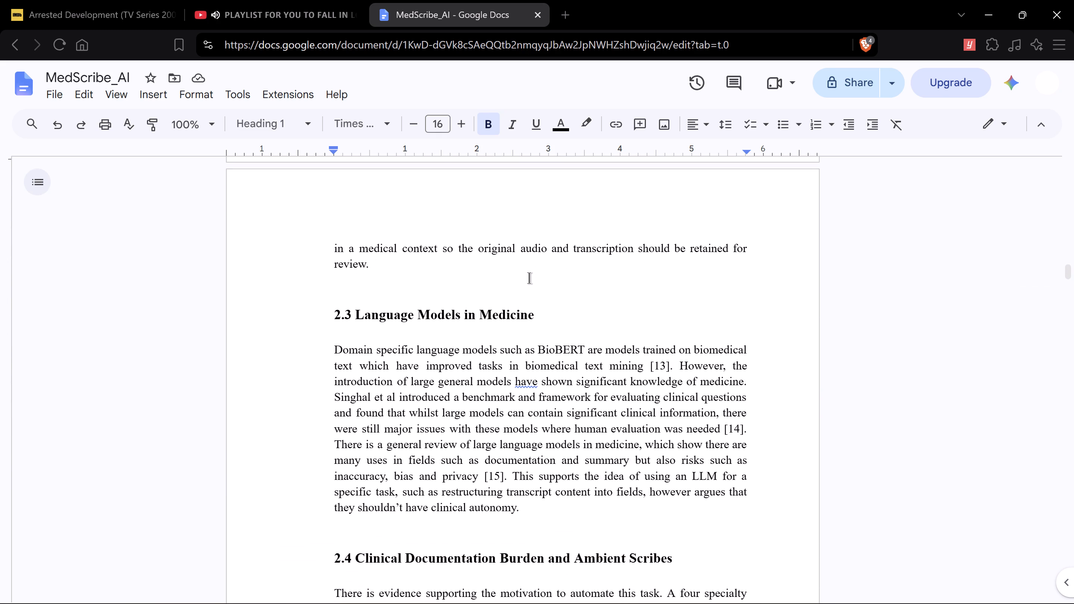
pyautogui.scroll(-5, 529, 278)
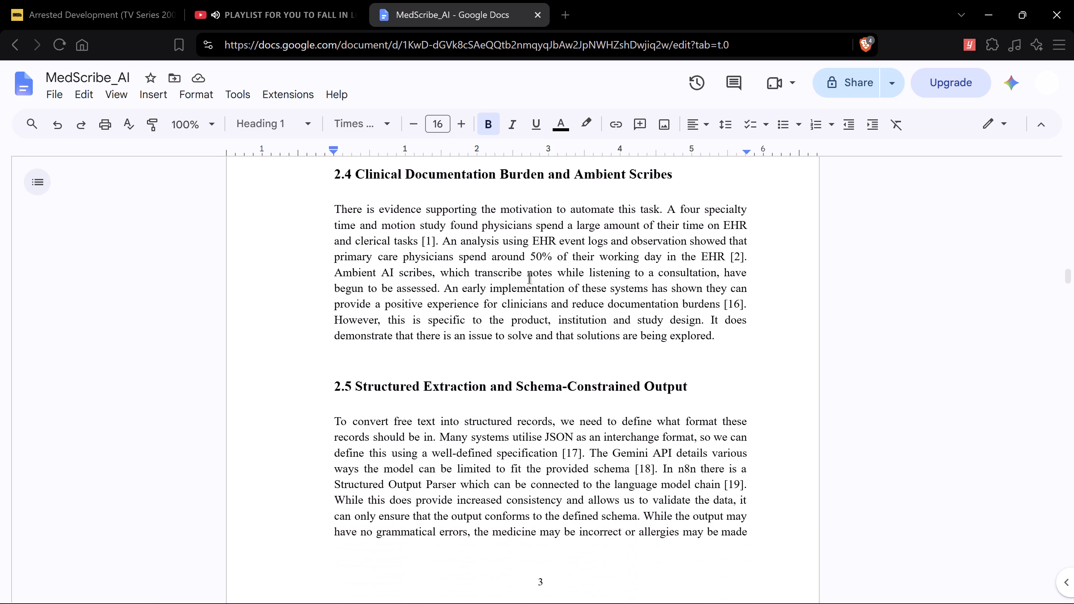
pyautogui.scroll(-1, 529, 278)
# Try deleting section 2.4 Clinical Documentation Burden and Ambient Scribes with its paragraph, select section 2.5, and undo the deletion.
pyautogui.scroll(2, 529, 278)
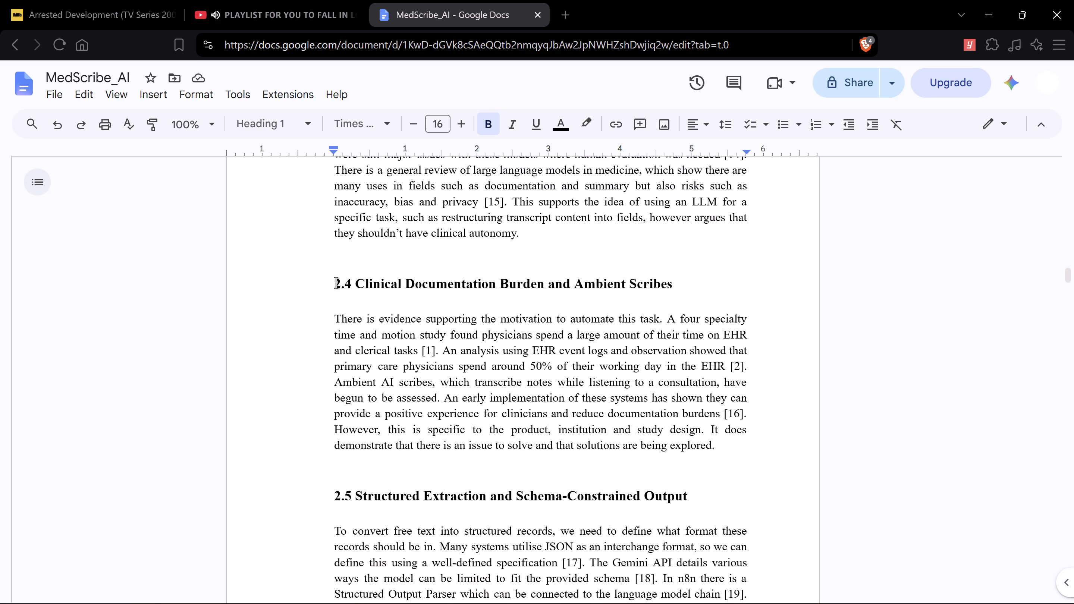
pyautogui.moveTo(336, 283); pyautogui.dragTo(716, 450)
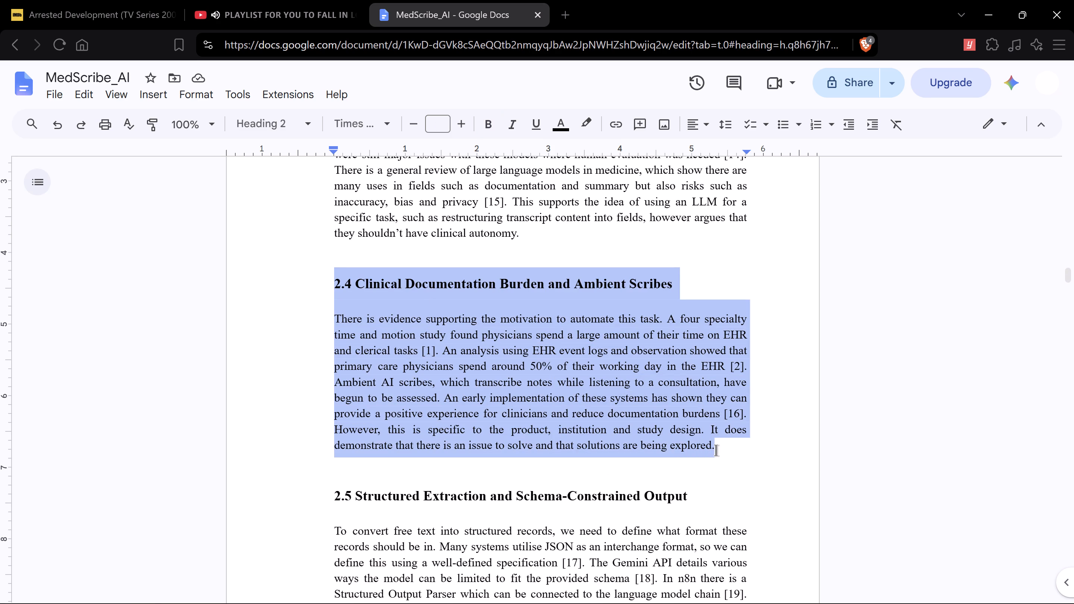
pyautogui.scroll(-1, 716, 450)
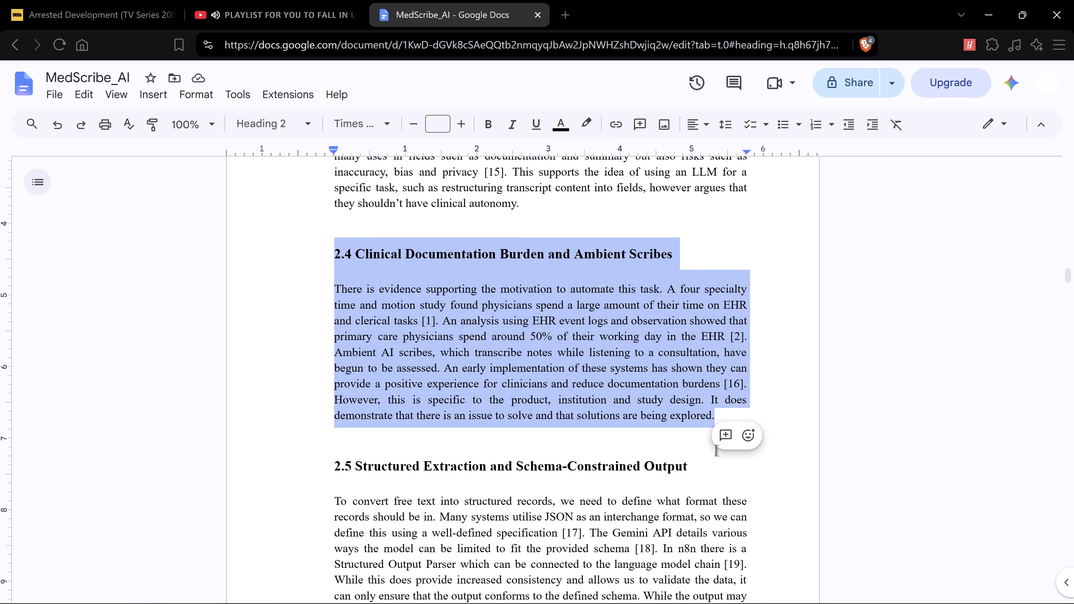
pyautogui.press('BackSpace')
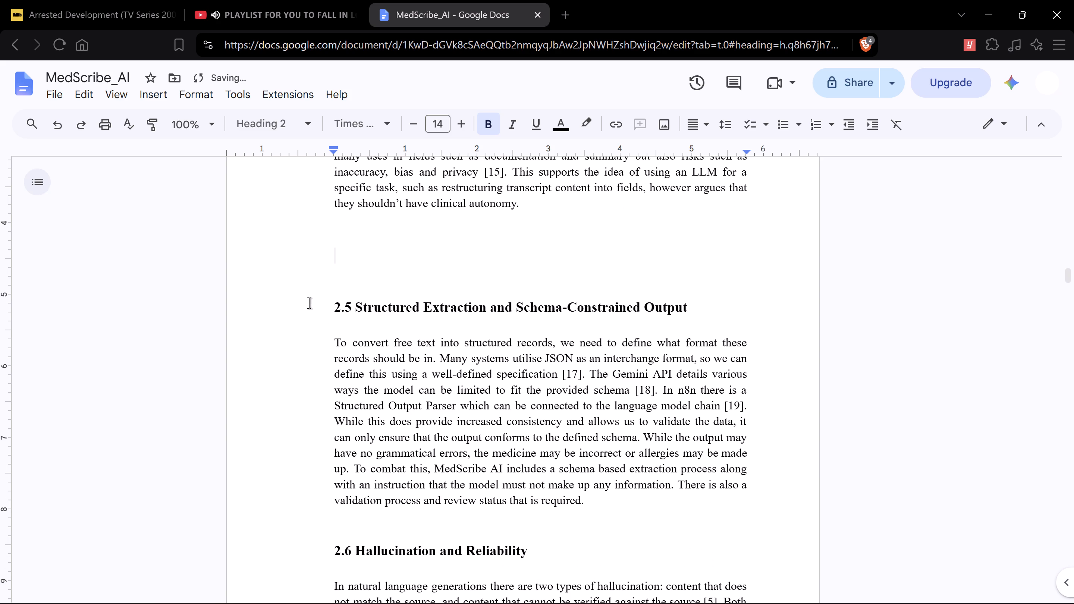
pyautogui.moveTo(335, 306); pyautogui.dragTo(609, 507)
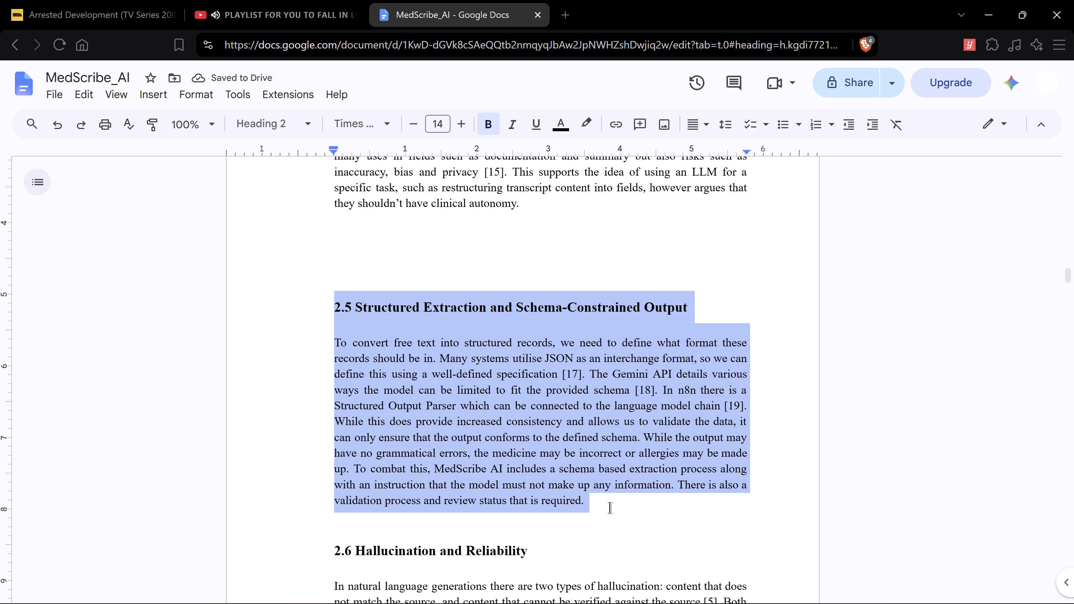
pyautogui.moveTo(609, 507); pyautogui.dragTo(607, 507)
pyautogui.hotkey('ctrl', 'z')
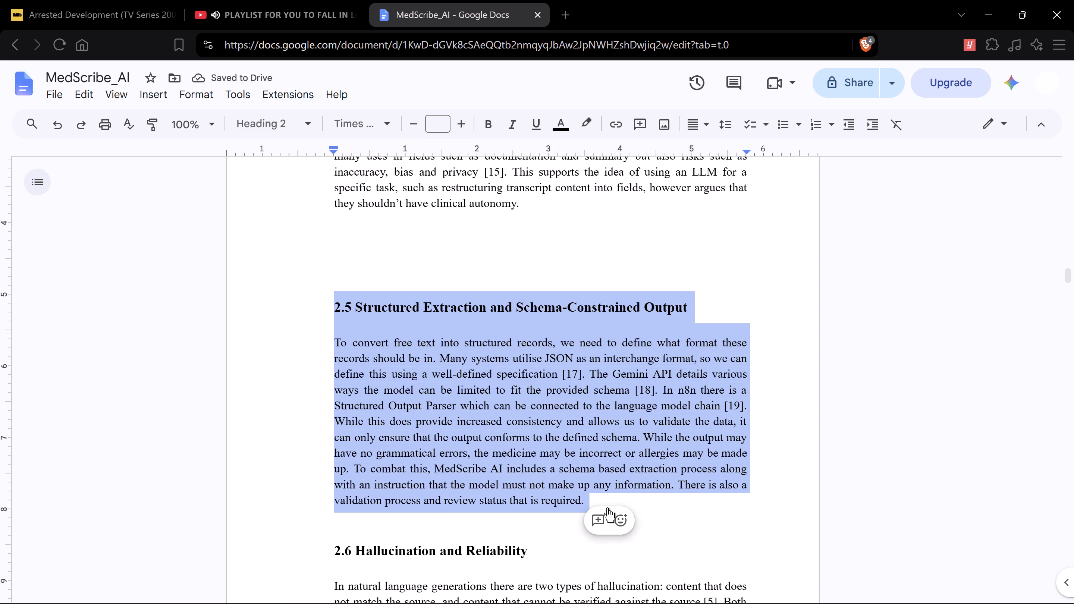
# Examine the remaining Literature Review sections from 2.7 to the 2.10 summary table and closing paragraph.
pyautogui.scroll(-9, 607, 507)
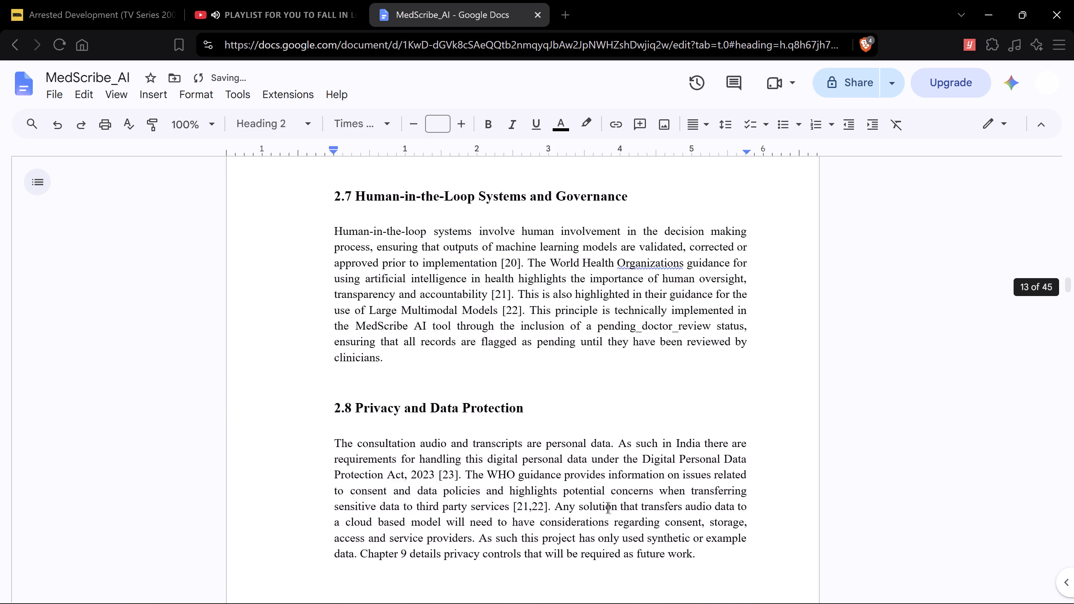
pyautogui.scroll(-7, 607, 507)
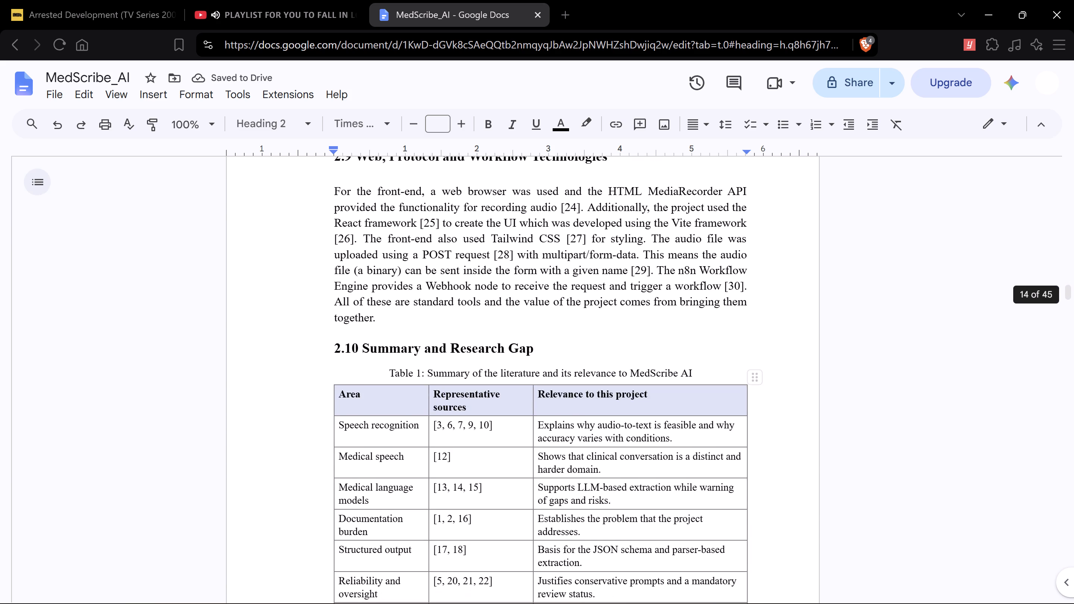
pyautogui.scroll(-2, 607, 507)
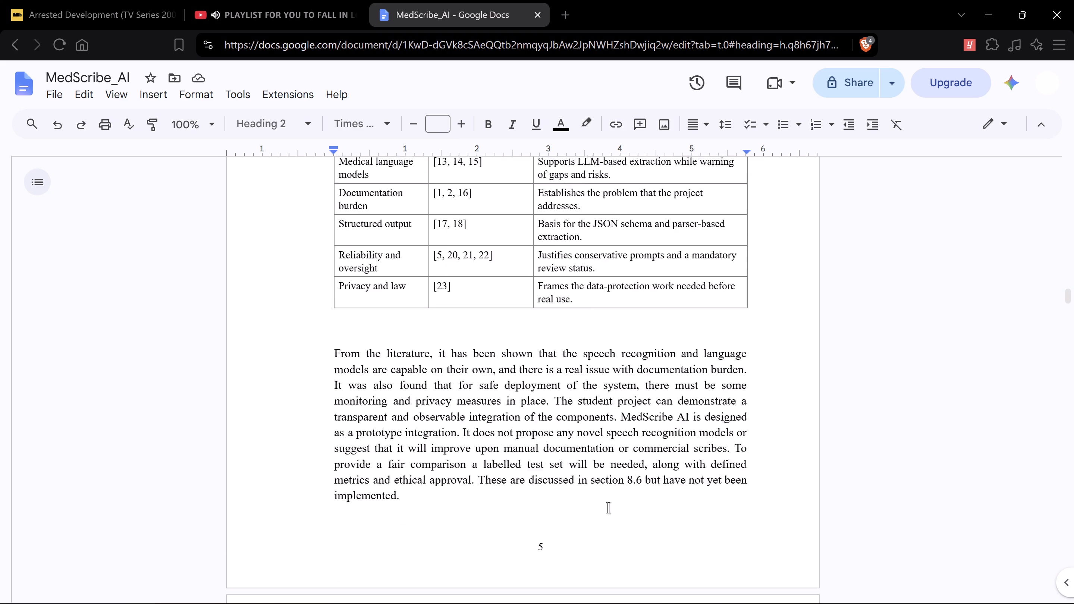
pyautogui.scroll(5, 607, 507)
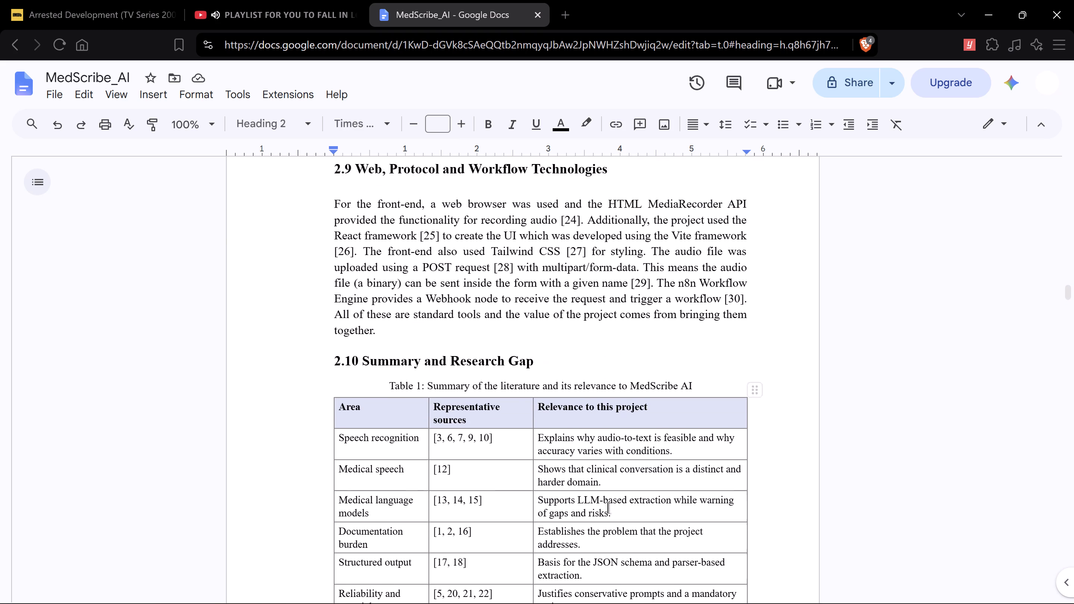
pyautogui.scroll(1, 607, 507)
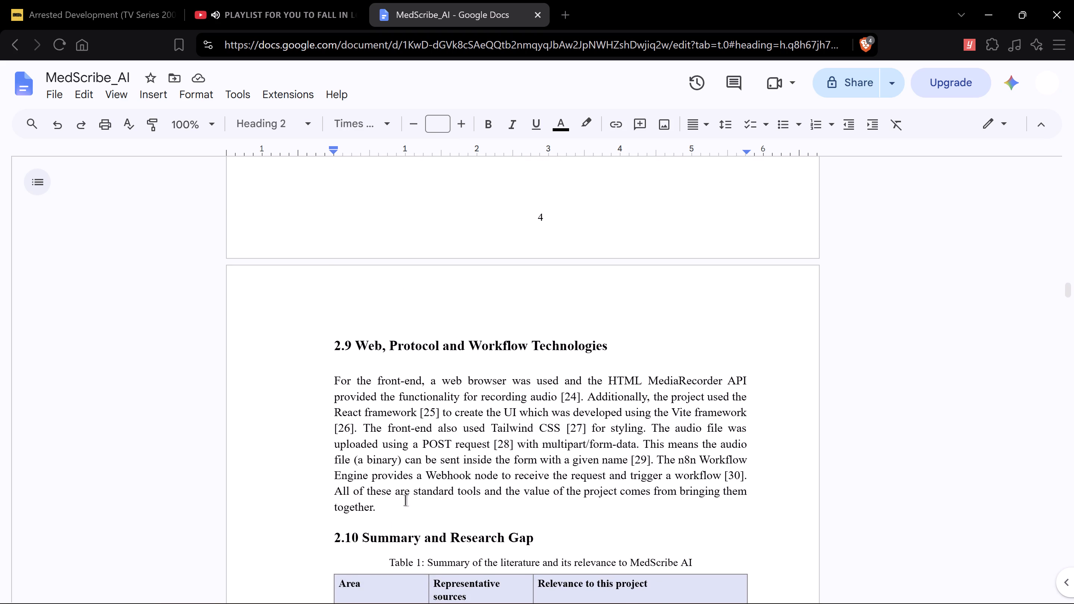
# Delete sections 2.9 Web, Protocol and Workflow Technologies and 2.8 Privacy and Data Protection, including their headings and paragraphs.
pyautogui.moveTo(392, 509); pyautogui.dragTo(335, 351)
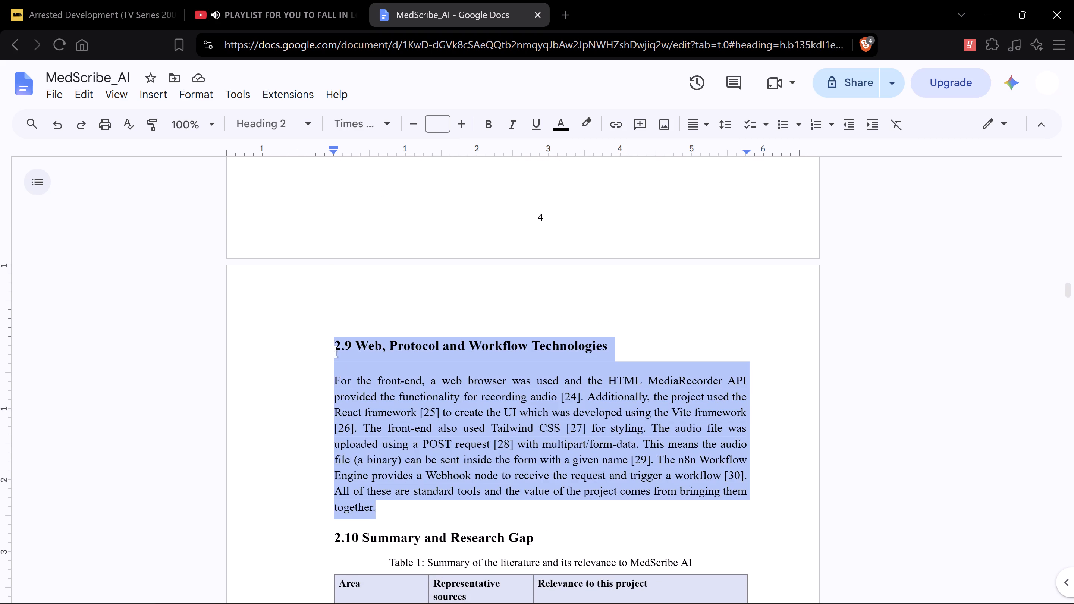
pyautogui.moveTo(335, 351); pyautogui.dragTo(332, 337)
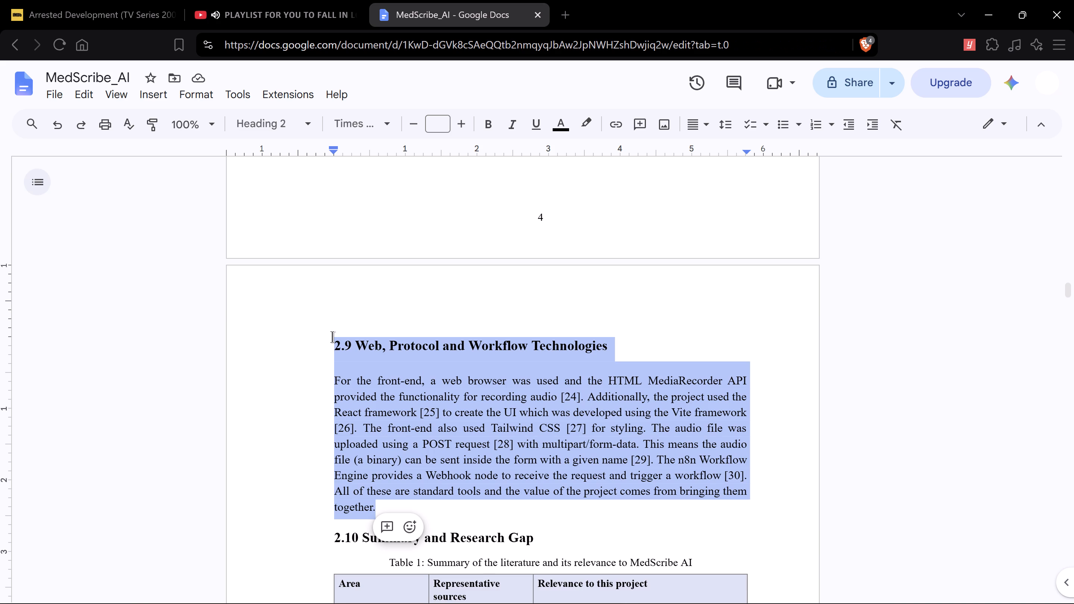
pyautogui.press('BackSpace')
pyautogui.scroll(3, 332, 337)
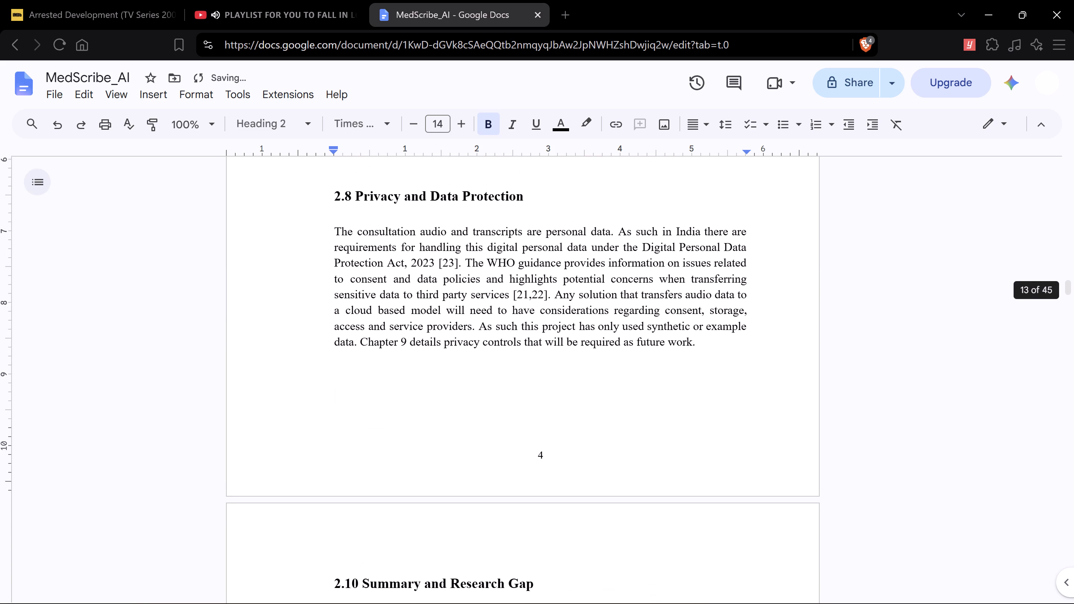
pyautogui.scroll(3, 332, 337)
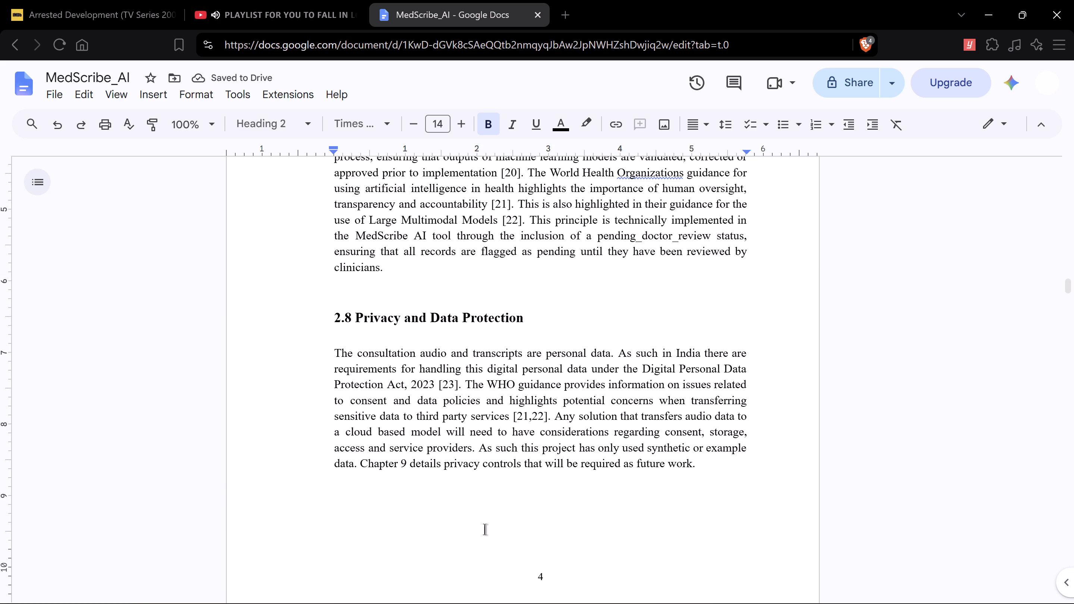
pyautogui.moveTo(388, 503); pyautogui.dragTo(332, 319)
pyautogui.press('BackSpace')
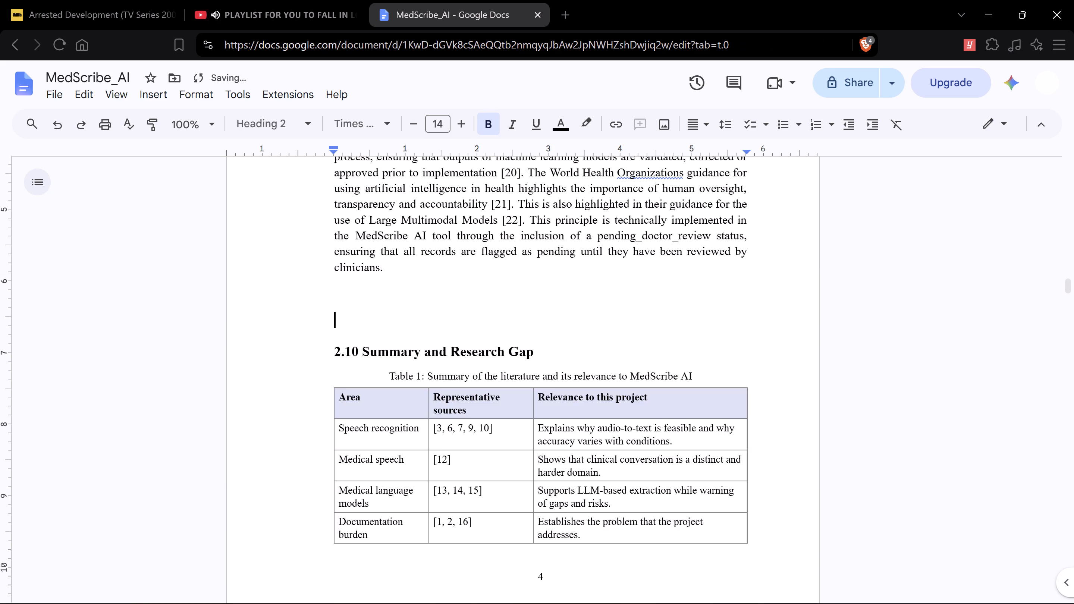
# Delete sections 2.7 Human-in-the-Loop Systems and Governance and 2.6 Hallucination and Reliability, including their headings and paragraphs.
pyautogui.scroll(4, 332, 319)
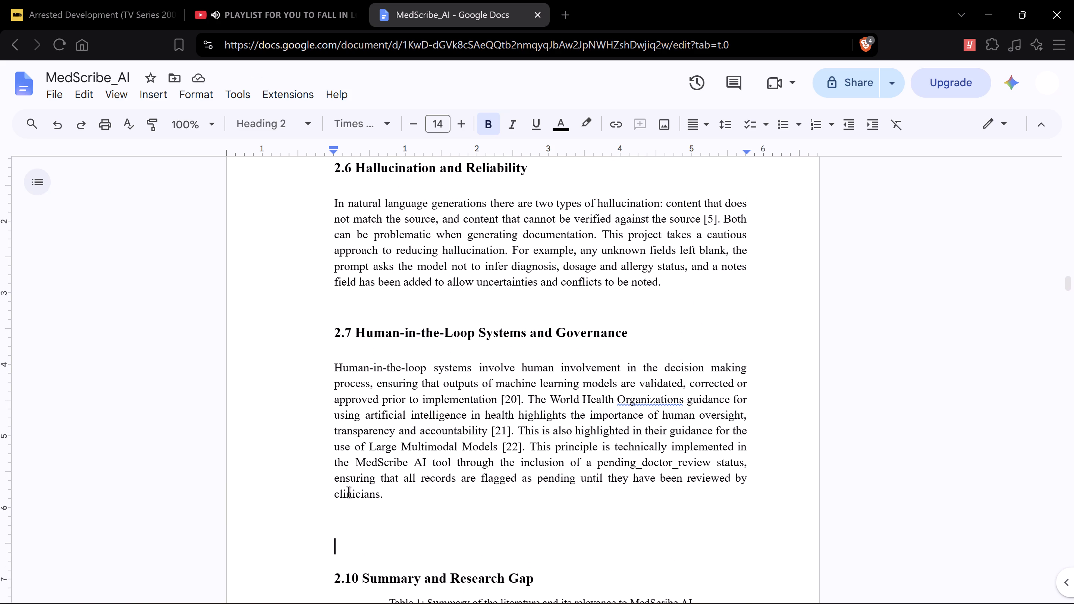
pyautogui.moveTo(356, 547); pyautogui.dragTo(328, 332)
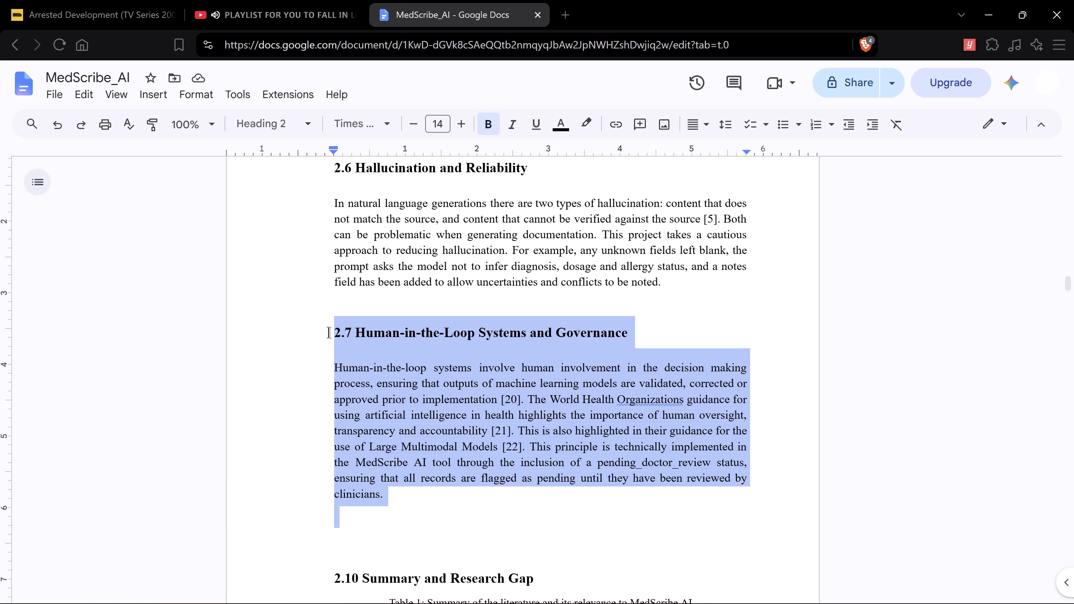
pyautogui.moveTo(328, 332); pyautogui.dragTo(329, 326)
pyautogui.press('BackSpace')
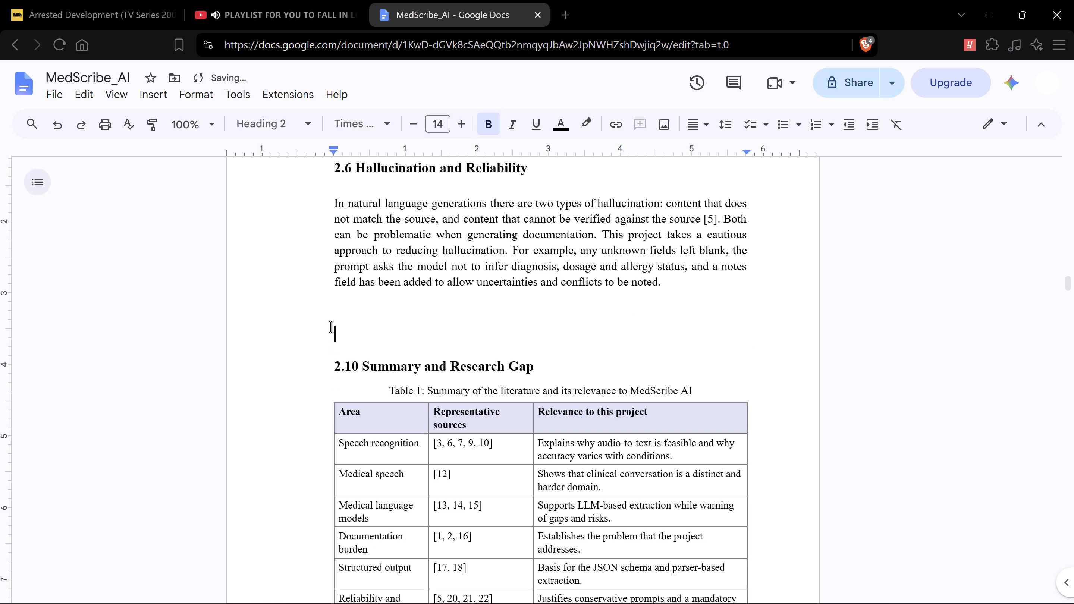
pyautogui.moveTo(345, 336); pyautogui.dragTo(329, 174)
pyautogui.press('BackSpace')
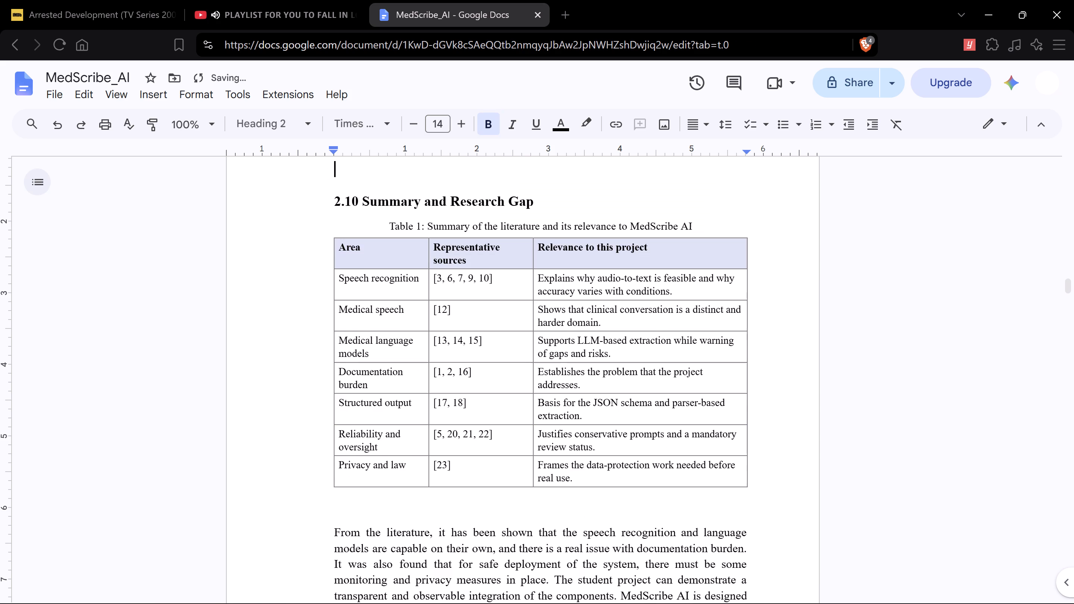
# Review the remaining Literature Review from section 2.5 back to the chapter opening and forward again through section 2.4.
pyautogui.scroll(7, 329, 174)
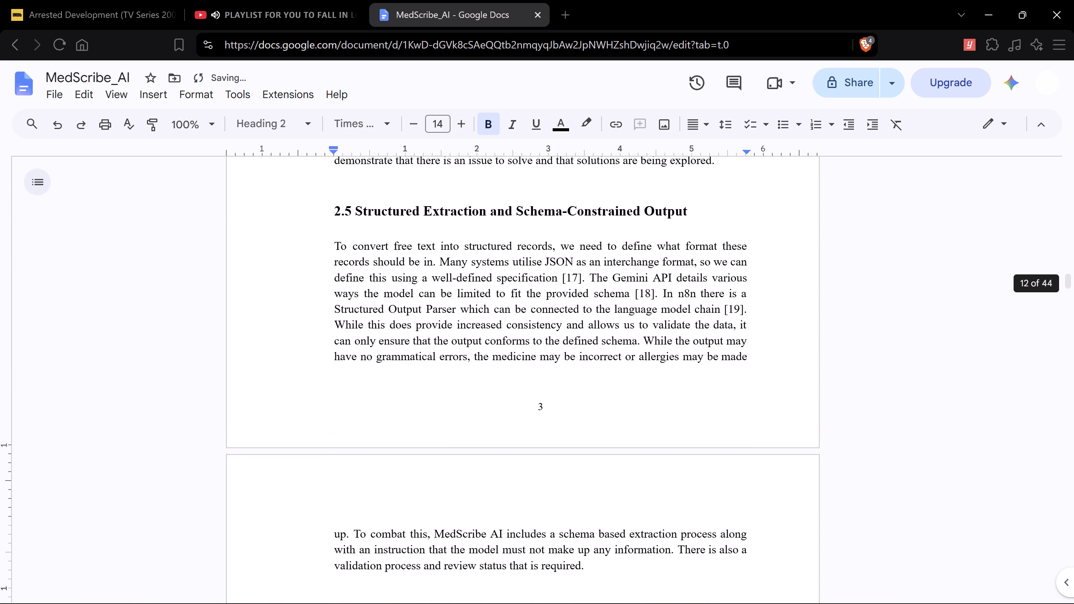
pyautogui.scroll(2, 329, 174)
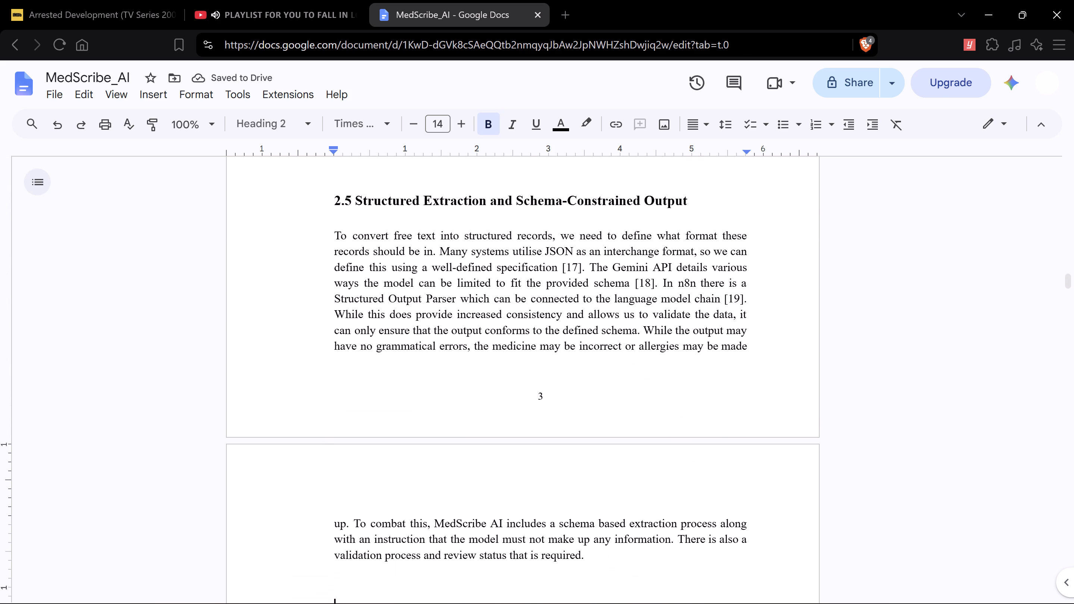
pyautogui.scroll(1, 329, 174)
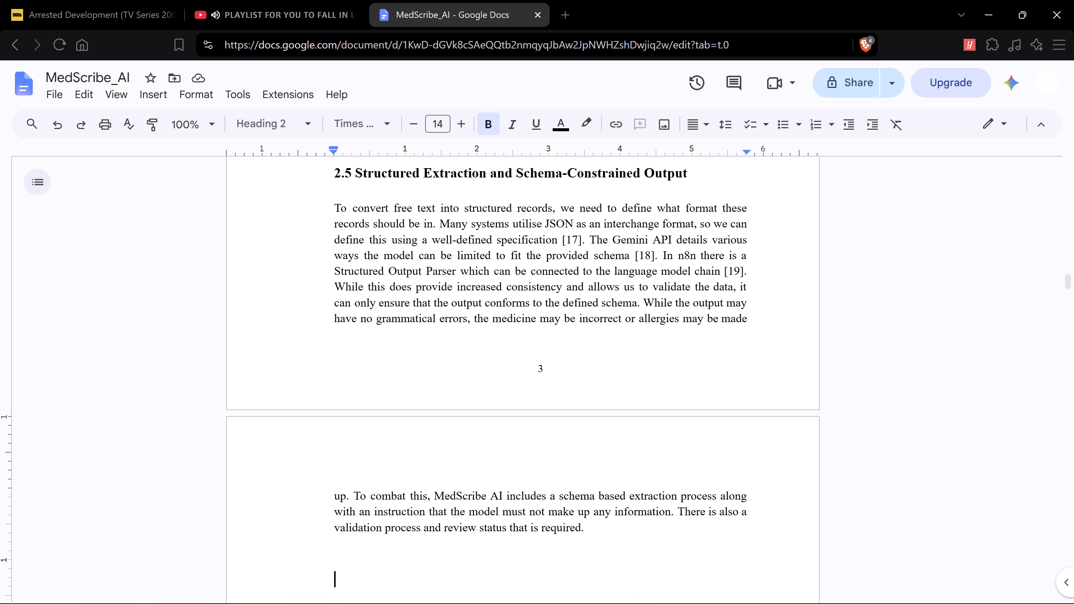
pyautogui.scroll(1, 329, 174)
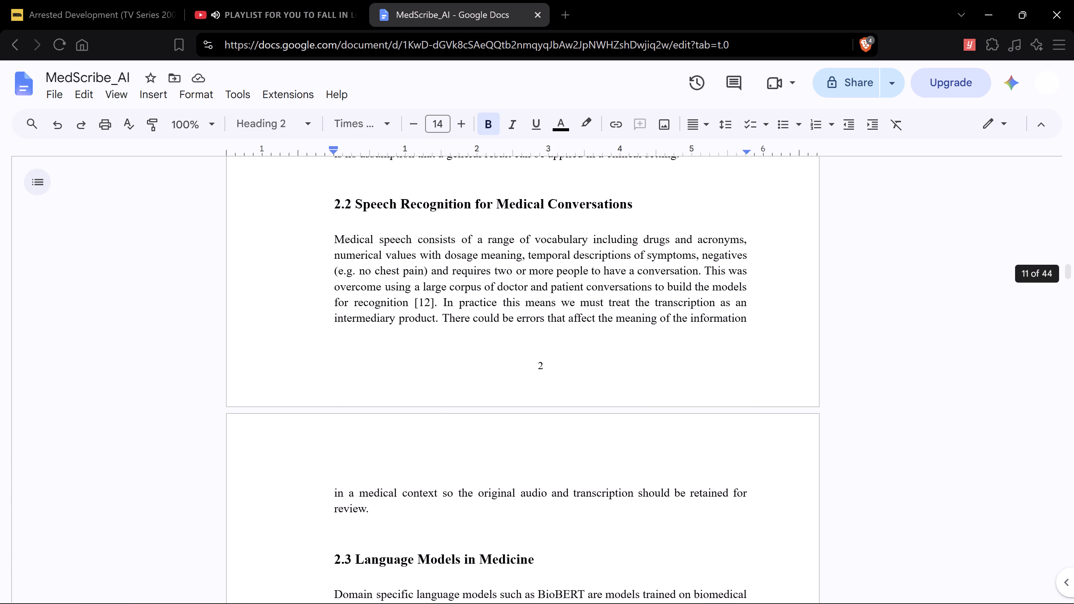
pyautogui.scroll(-1, 329, 174)
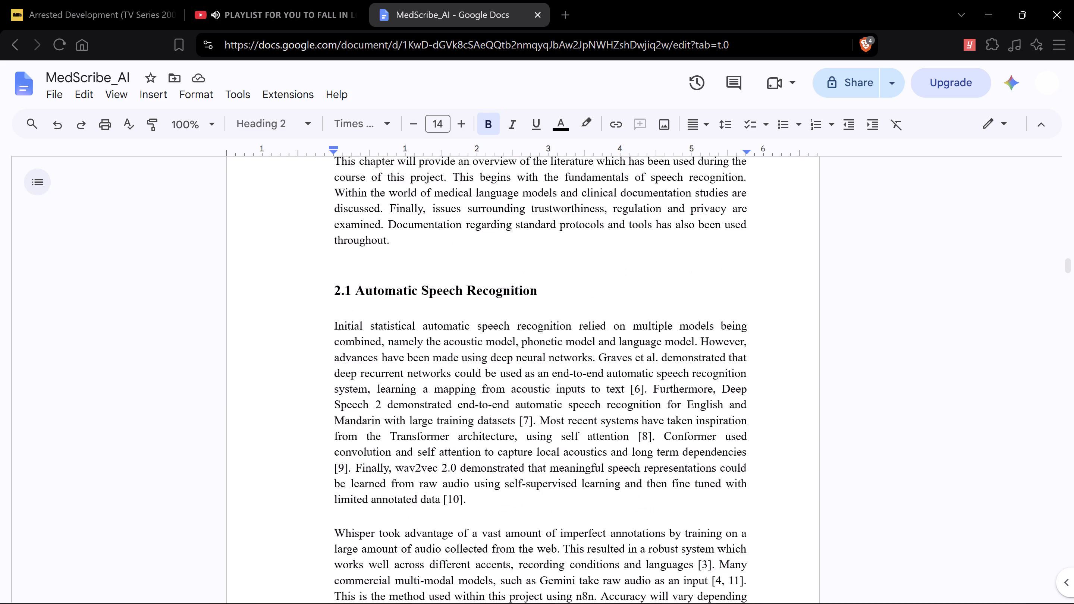
pyautogui.scroll(-1, 329, 174)
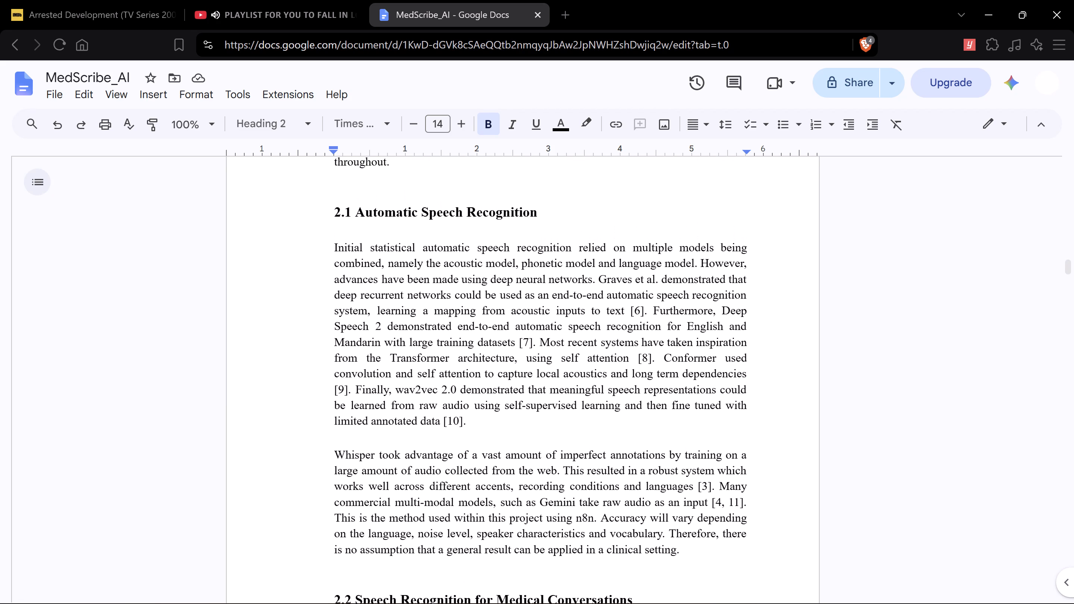
pyautogui.scroll(-1, 329, 174)
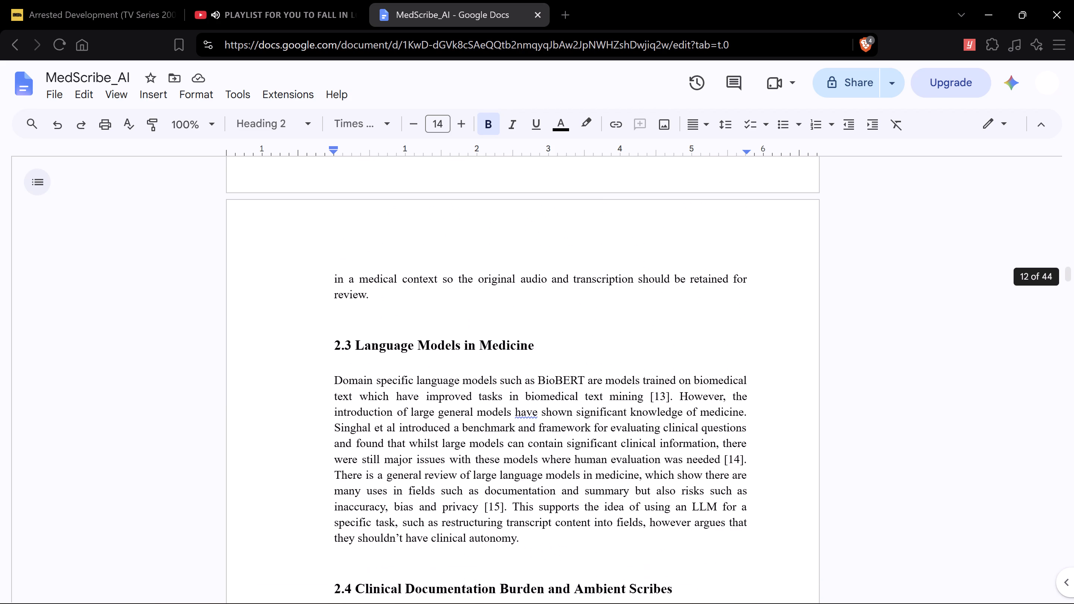
pyautogui.scroll(-1, 329, 174)
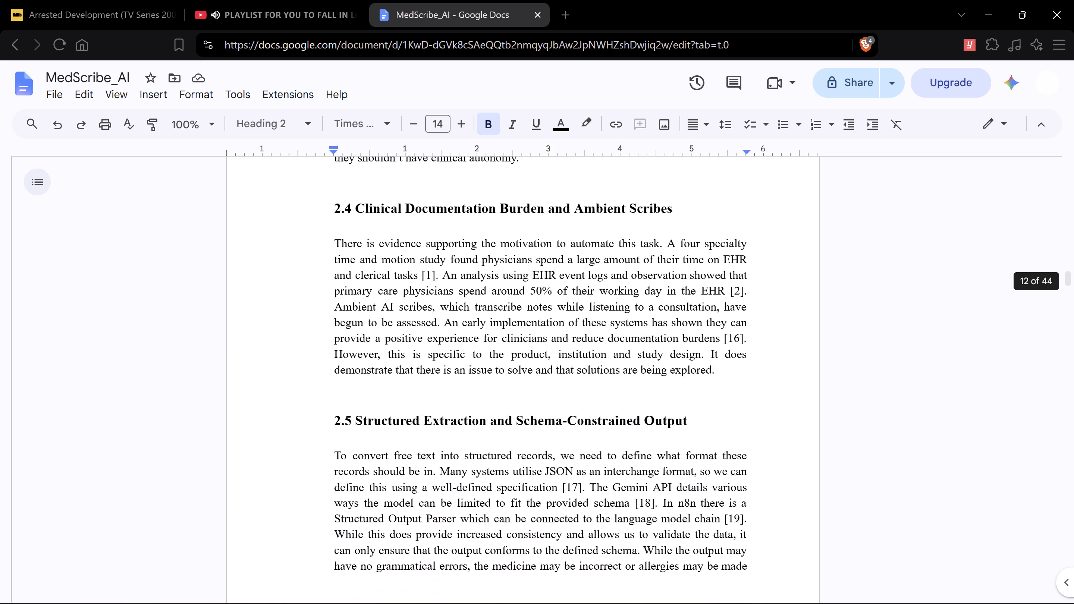
# Examine the text from the end of the Introduction through sections 2.1 to 2.5 and the 2.10 summary table.
pyautogui.scroll(-1, 329, 174)
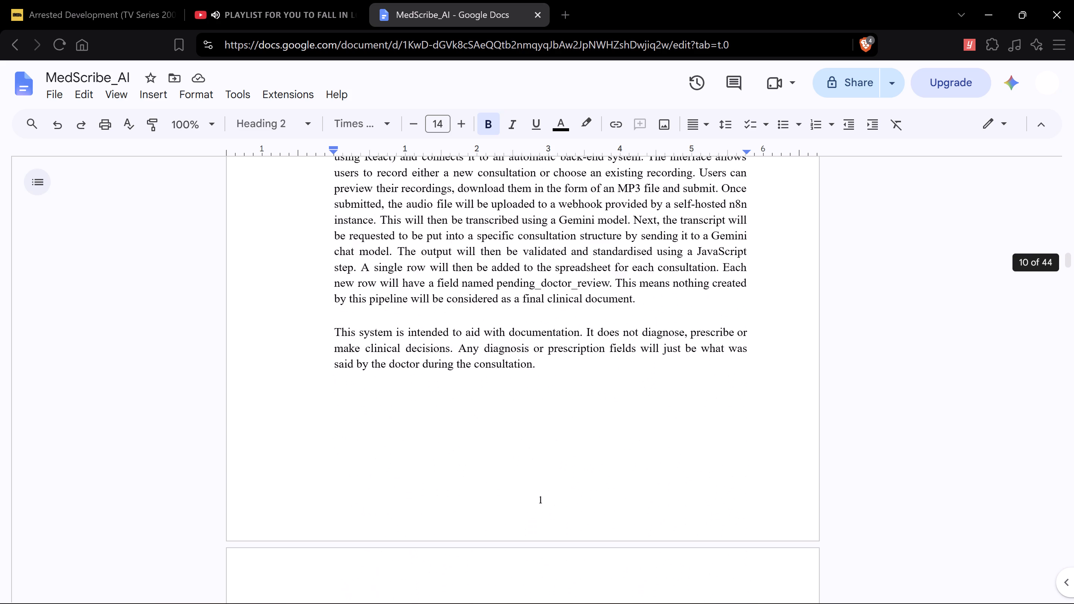
pyautogui.scroll(-1, 329, 174)
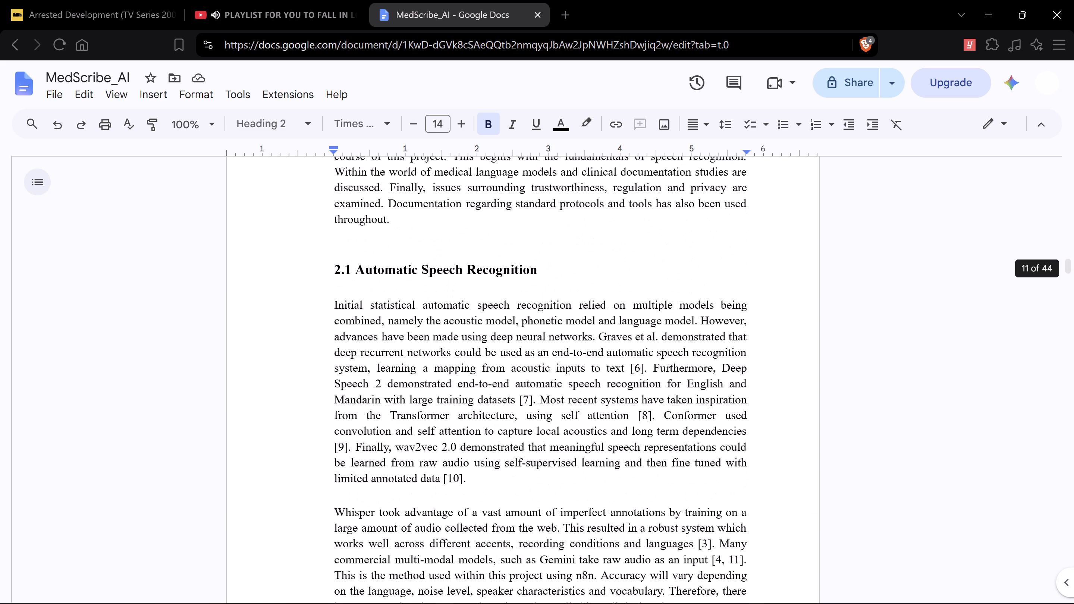
pyautogui.scroll(-1, 329, 174)
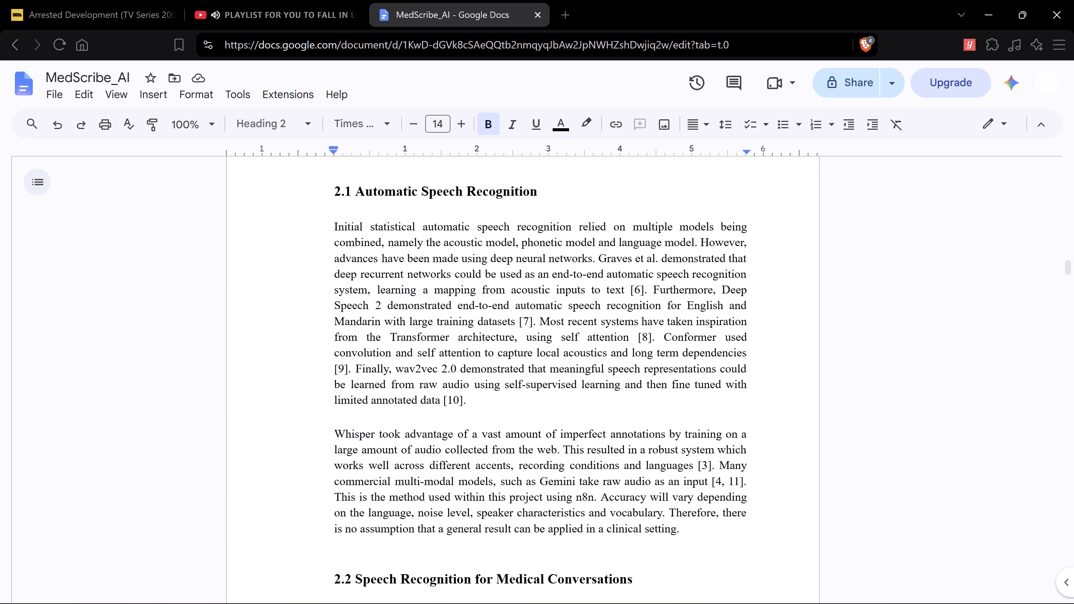
pyautogui.scroll(-1, 329, 174)
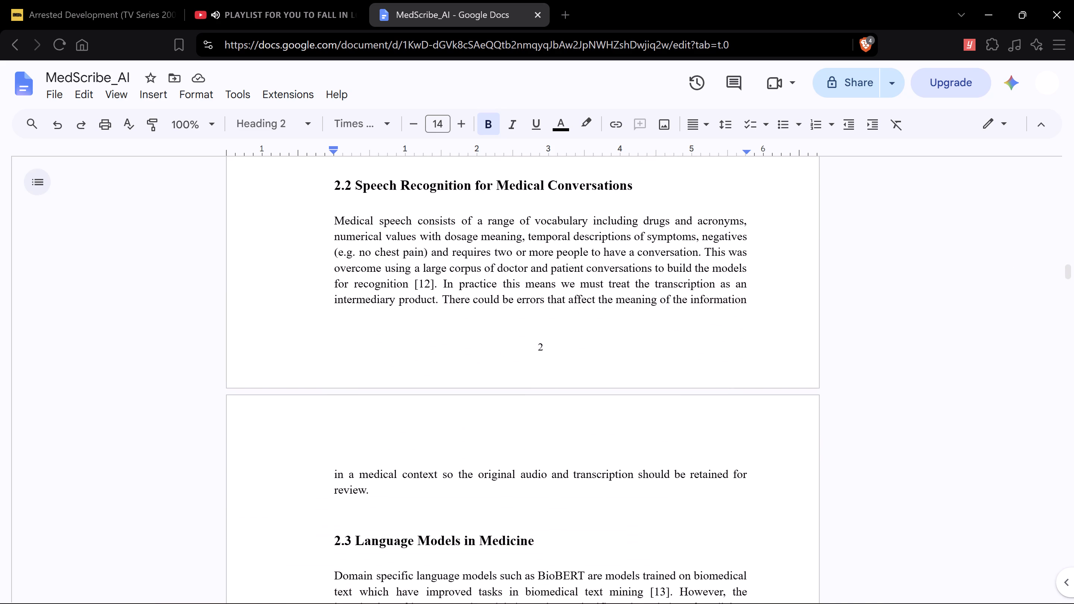
pyautogui.scroll(-1, 329, 174)
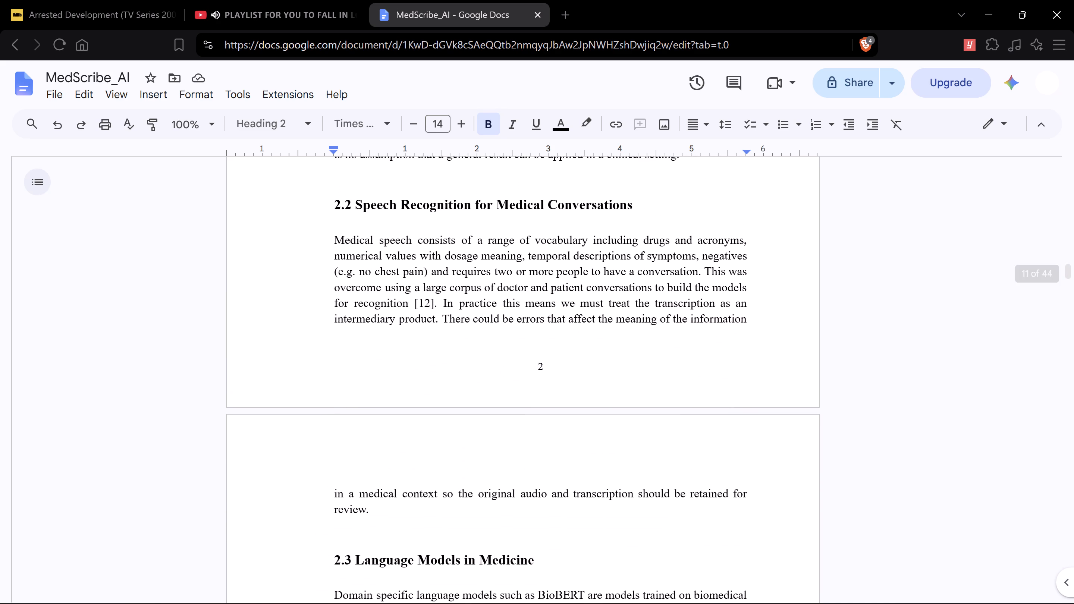
pyautogui.scroll(-2, 329, 174)
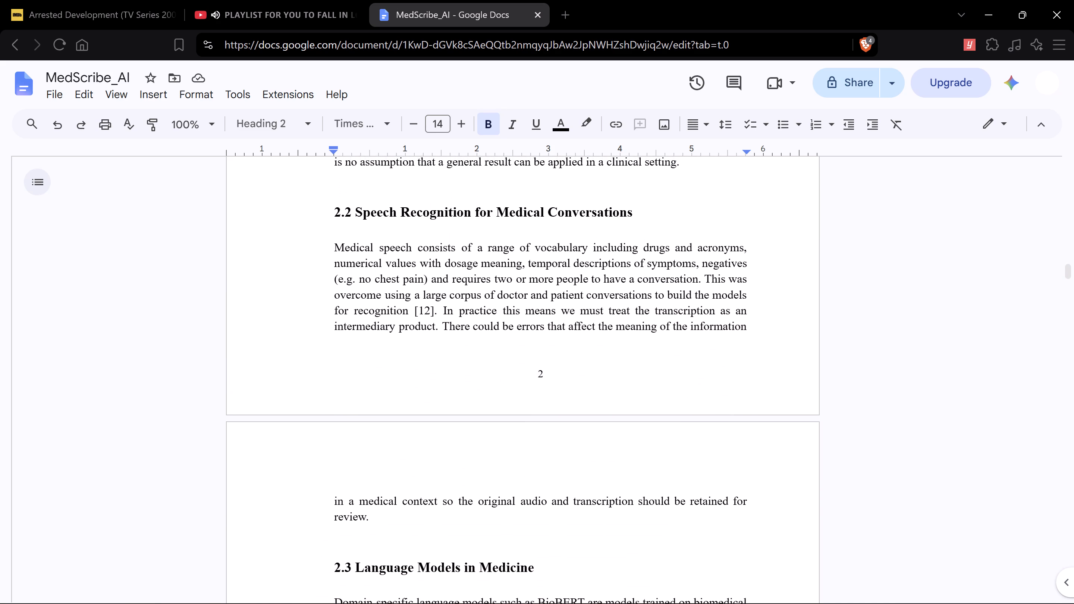
pyautogui.scroll(-3, 329, 174)
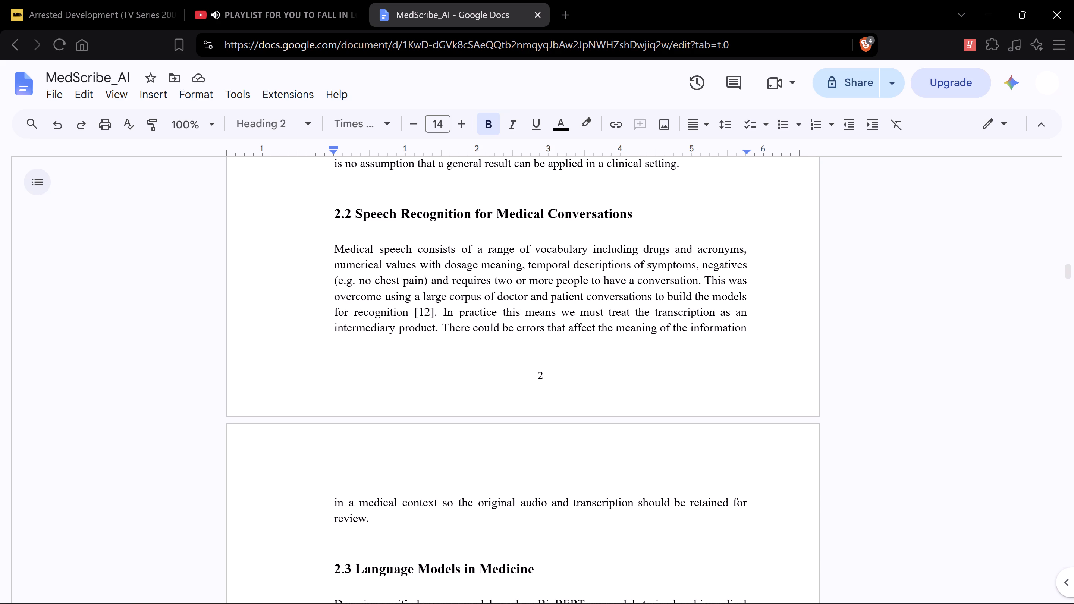
pyautogui.scroll(-1, 329, 174)
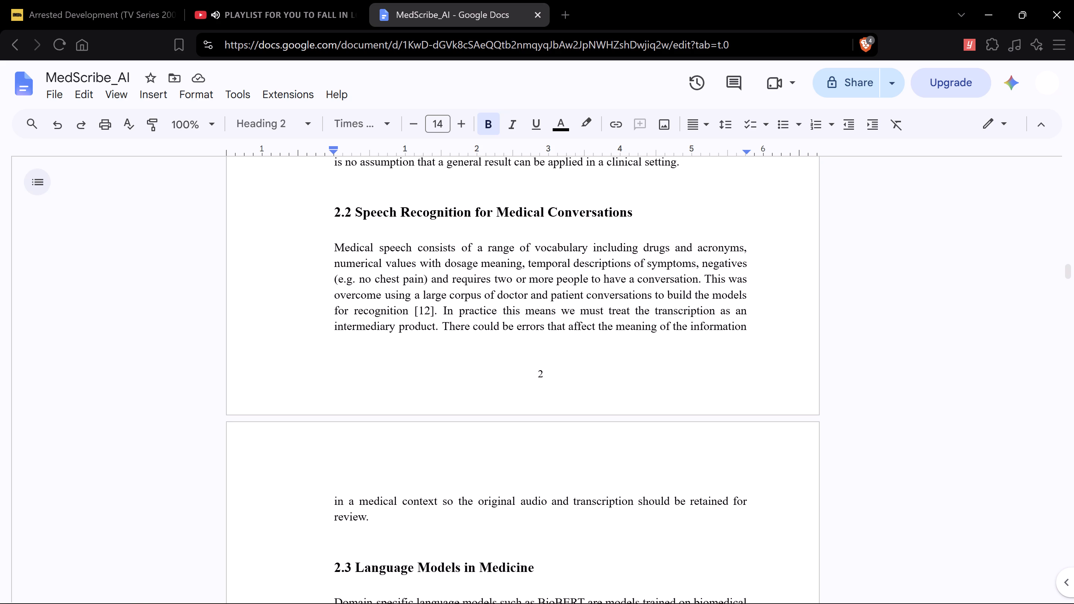
pyautogui.scroll(-3, 329, 174)
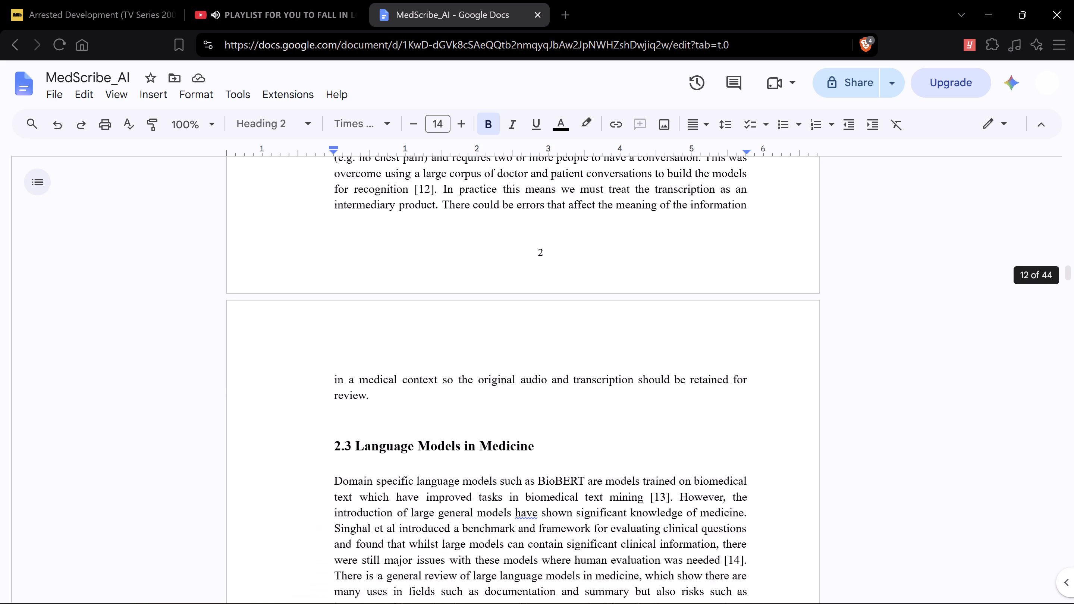
pyautogui.scroll(-1, 329, 174)
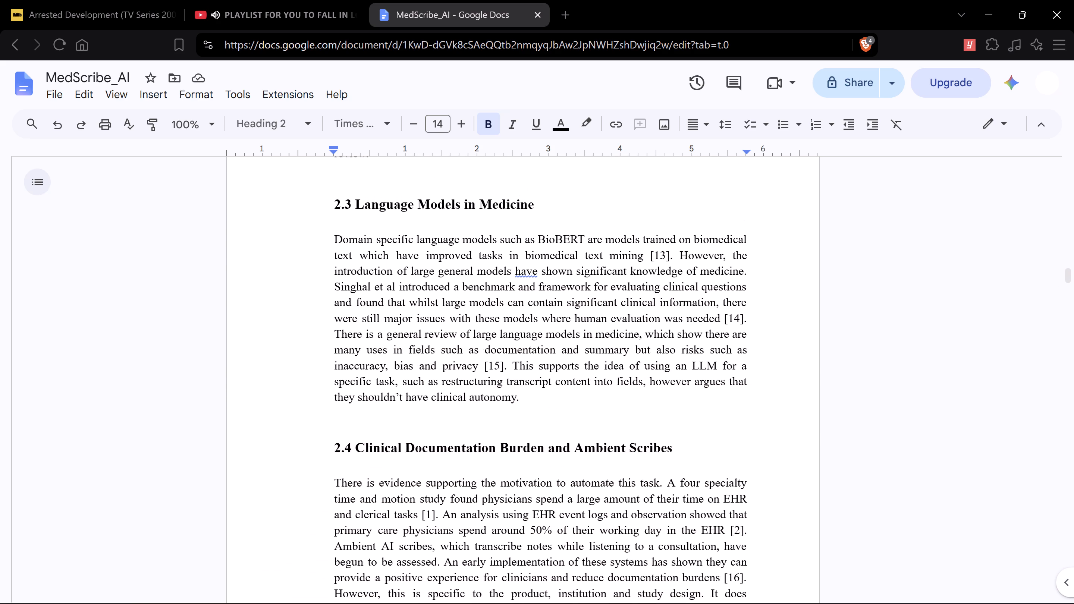
pyautogui.scroll(-2, 329, 174)
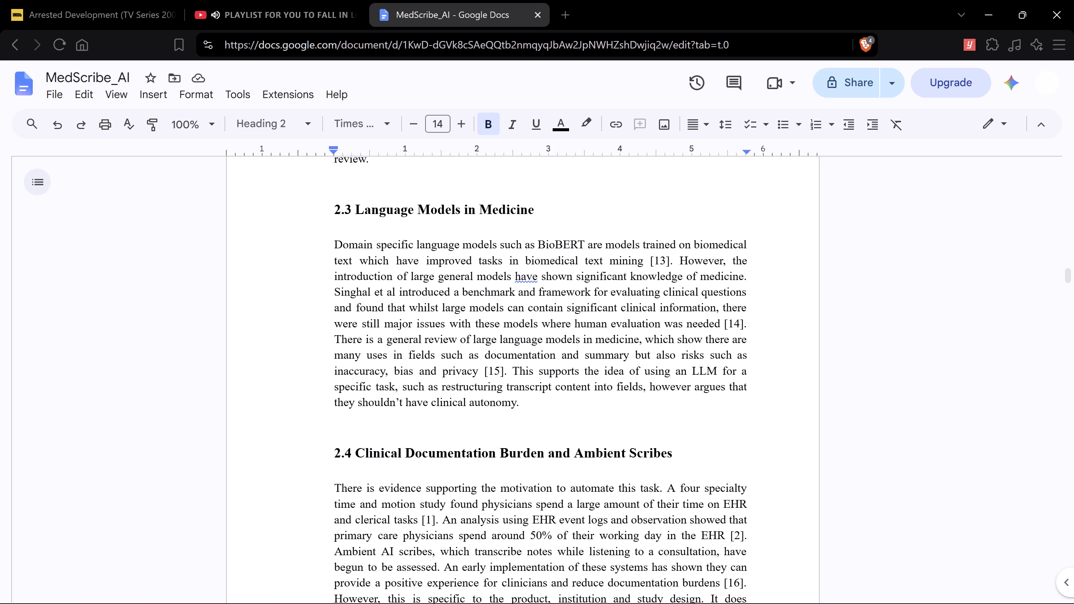
pyautogui.scroll(-4, 329, 174)
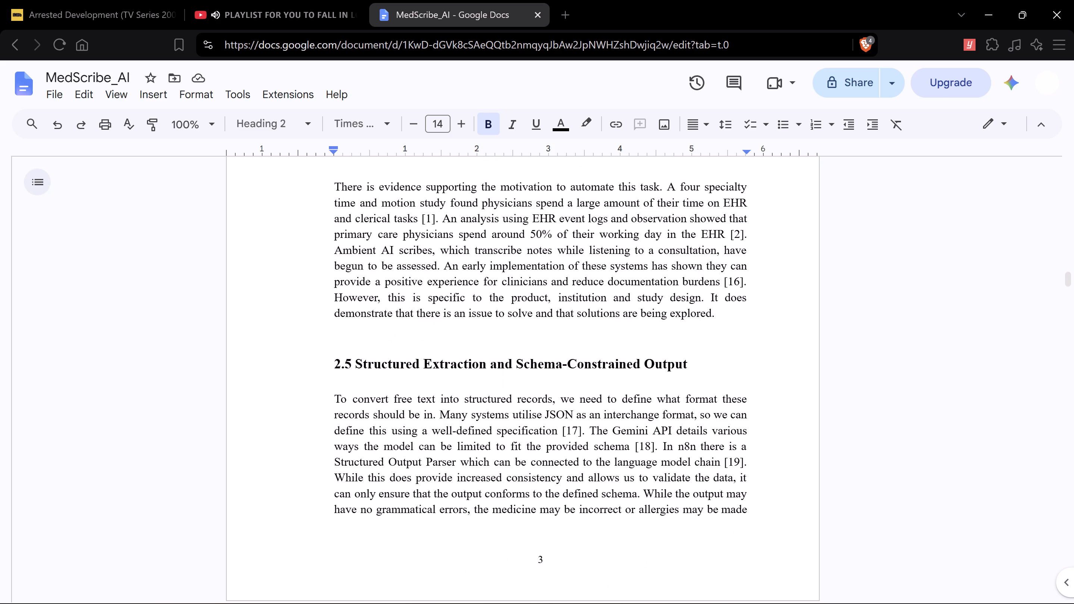
pyautogui.scroll(-8, 329, 174)
# Recheck the Literature Review from the 2.10 summary back to its opening paragraph, and reread sections 2.1 and 2.2.
pyautogui.scroll(2, 329, 174)
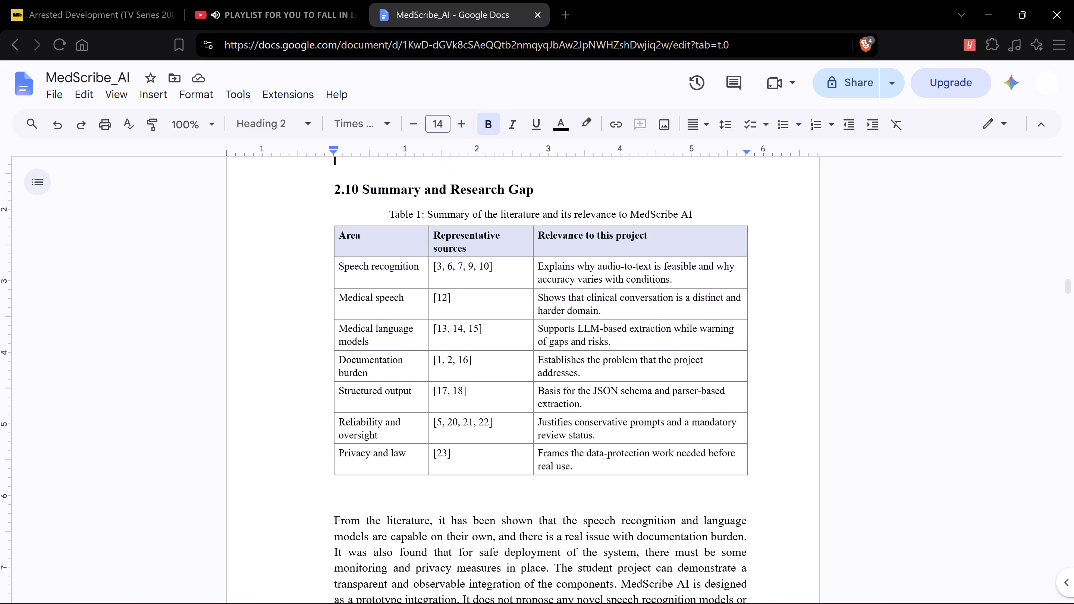
pyautogui.scroll(1, 329, 174)
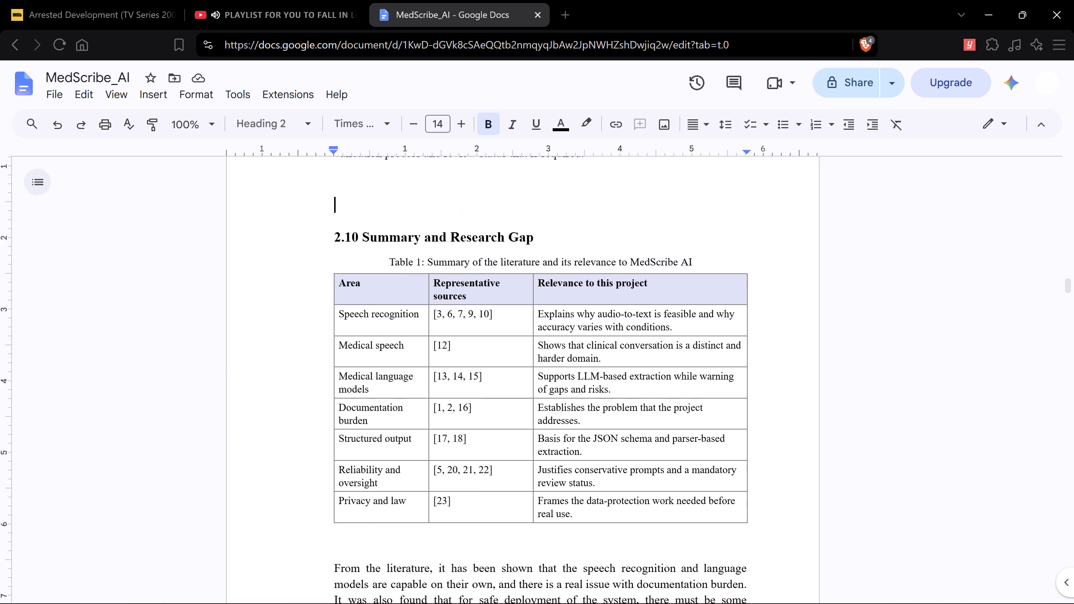
pyautogui.scroll(8, 329, 174)
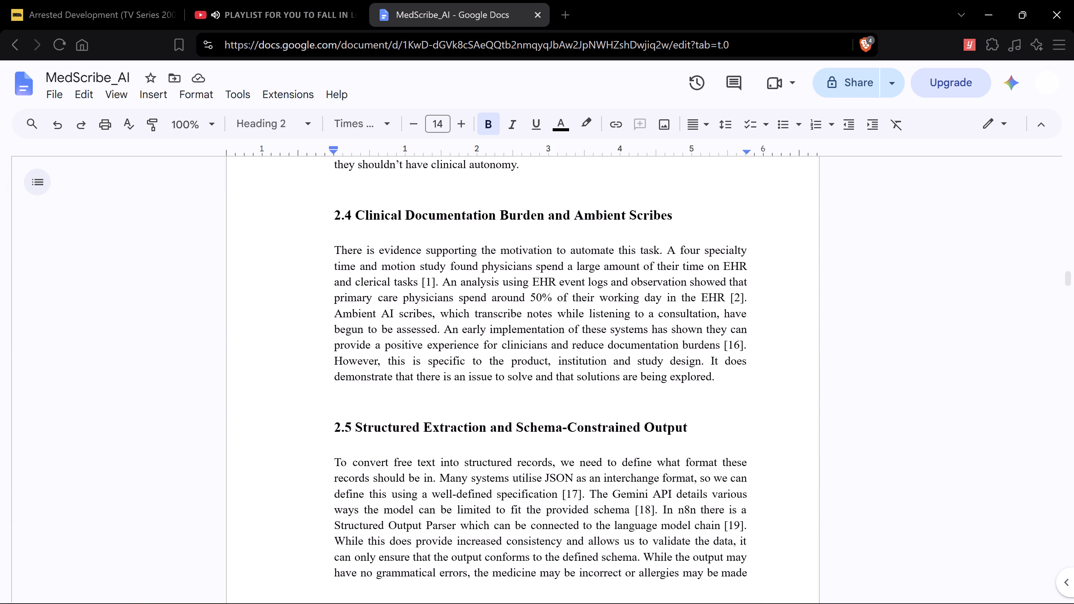
pyautogui.scroll(2, 329, 174)
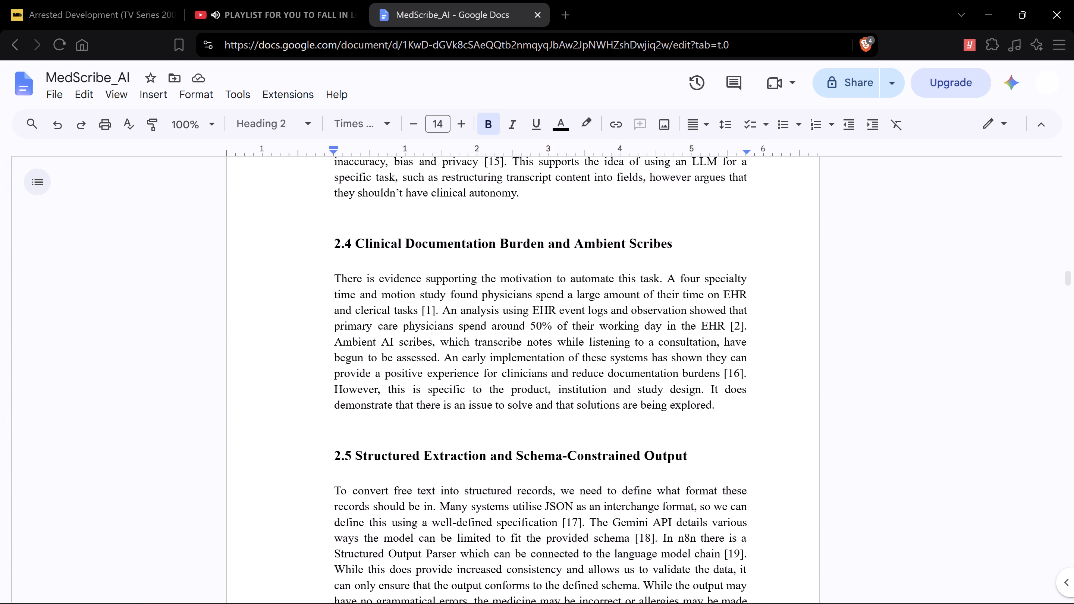
pyautogui.scroll(10, 329, 174)
pyautogui.scroll(-1, 329, 174)
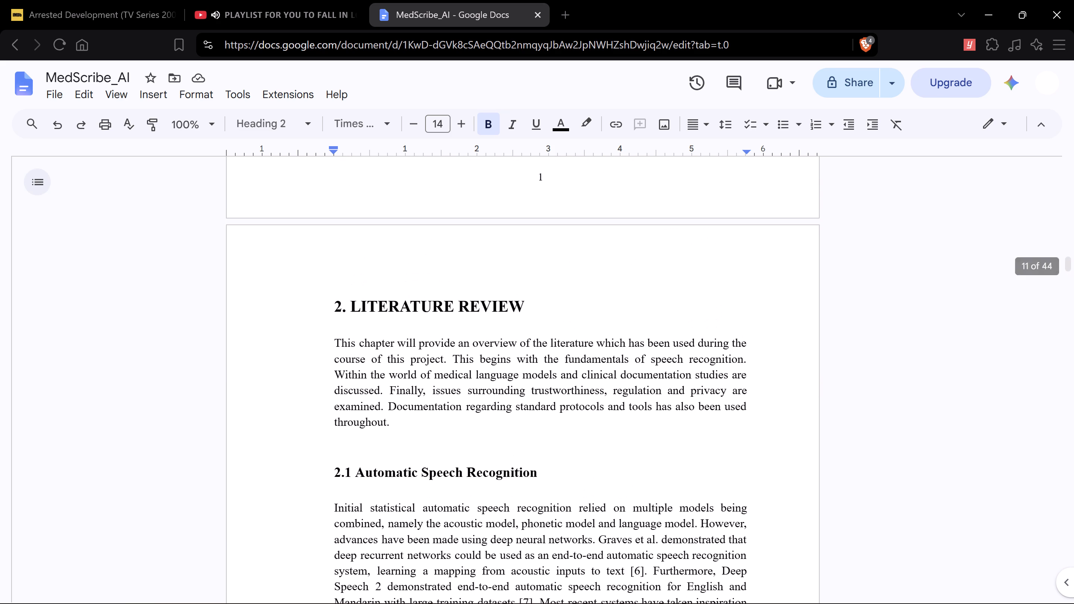
pyautogui.scroll(-7, 329, 174)
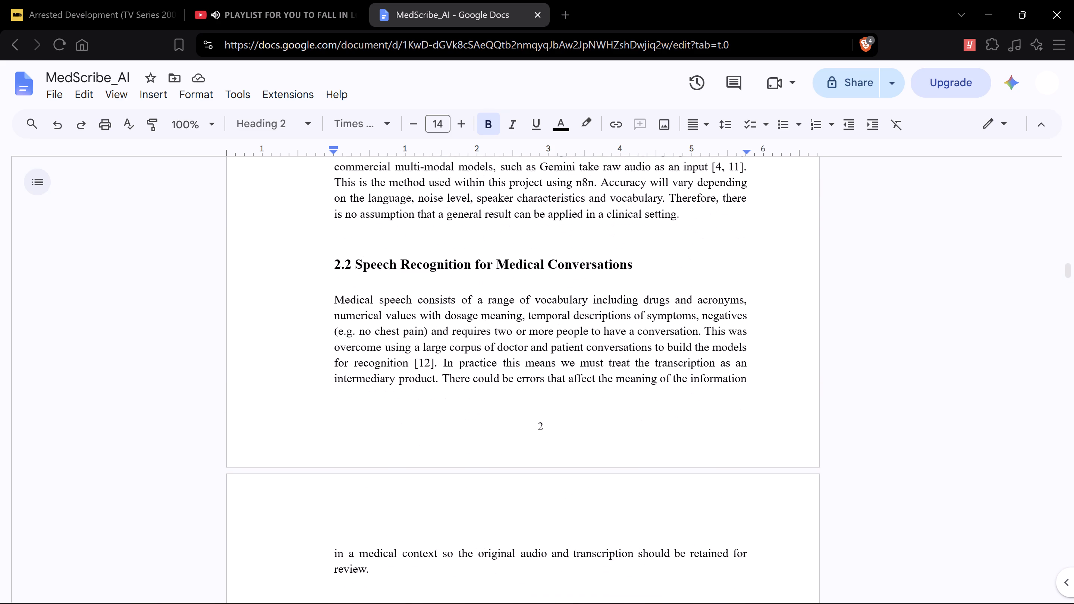
# Reread sections 2.1 Automatic Speech Recognition and 2.2 Speech Recognition for Medical Conversations, along with the Literature Review opening.
pyautogui.scroll(-1, 329, 174)
pyautogui.scroll(1, 329, 174)
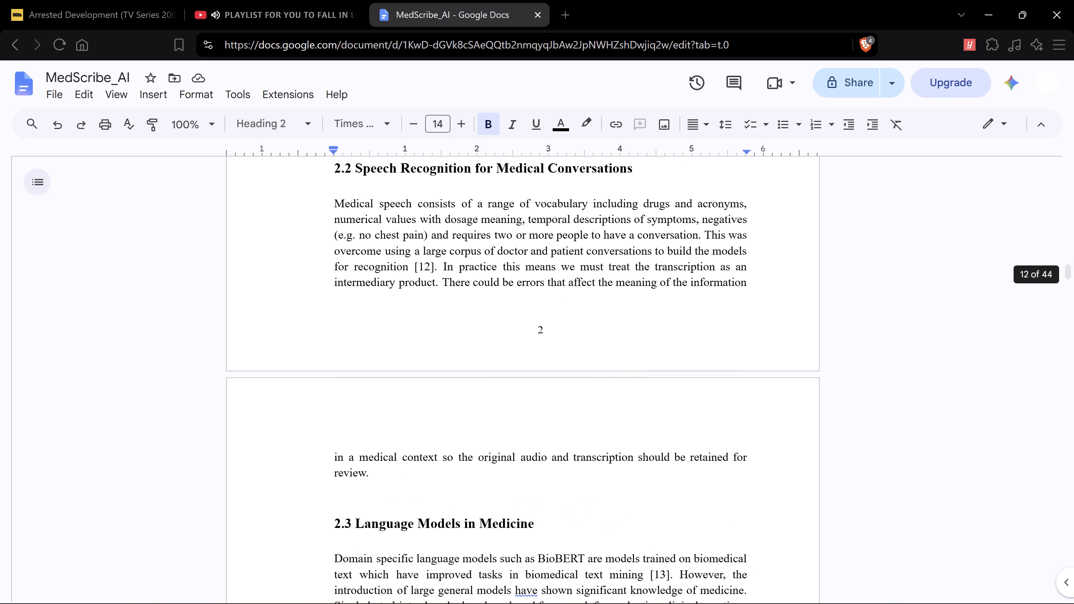
pyautogui.scroll(1, 329, 174)
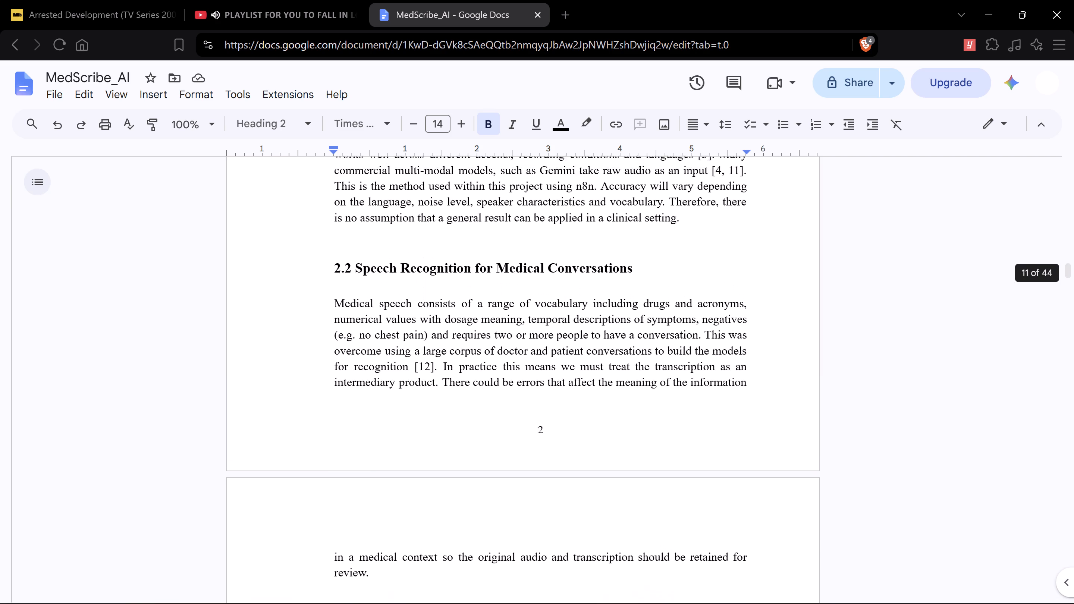
pyautogui.scroll(3, 329, 174)
pyautogui.scroll(-1, 329, 174)
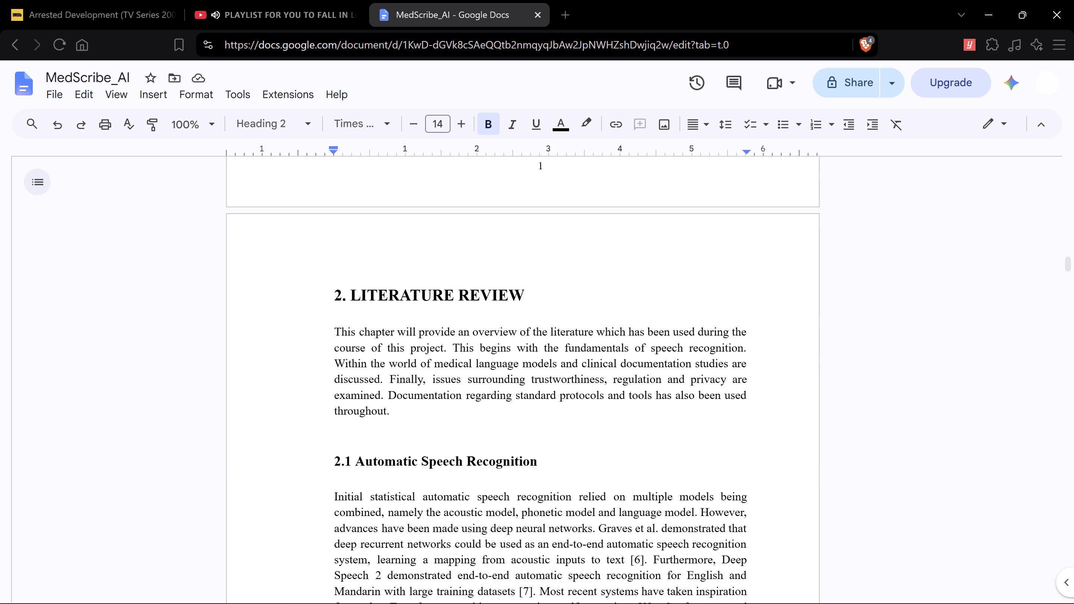
pyautogui.scroll(-1, 329, 174)
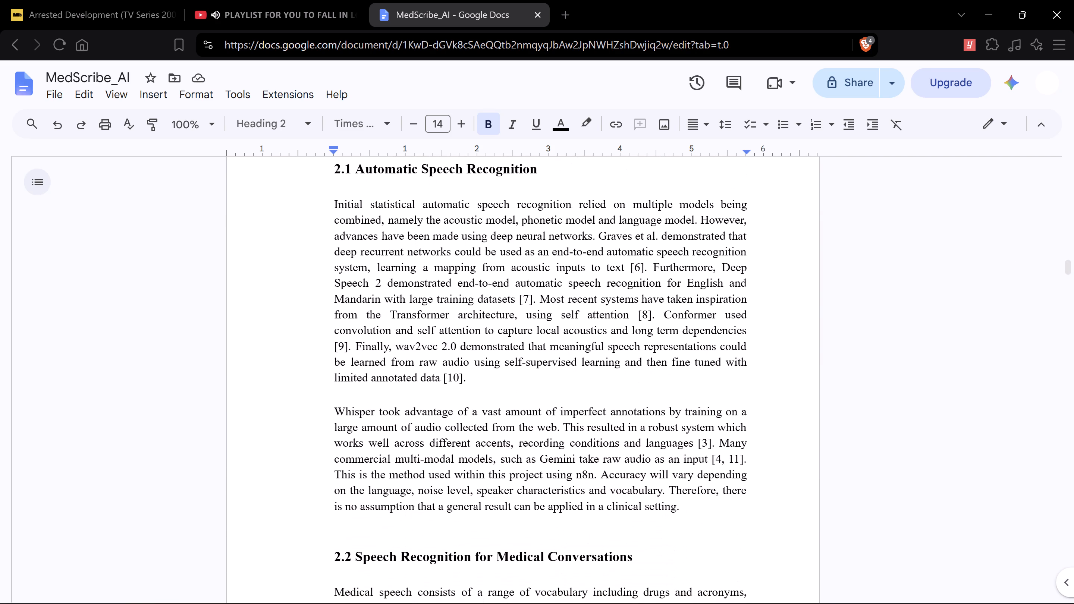
pyautogui.scroll(-1, 329, 174)
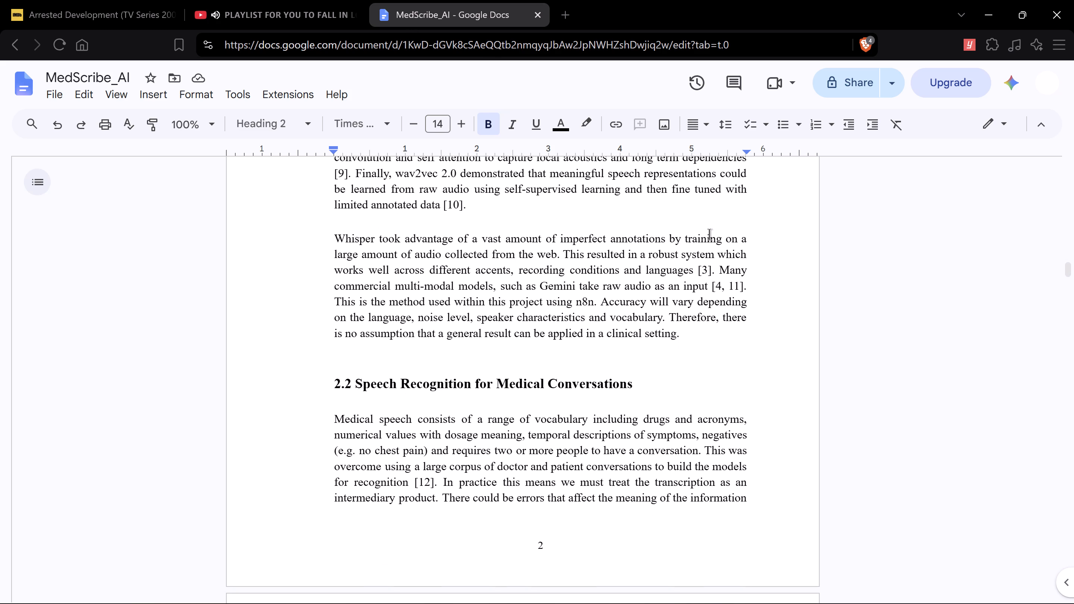
pyautogui.scroll(4, 538, 251)
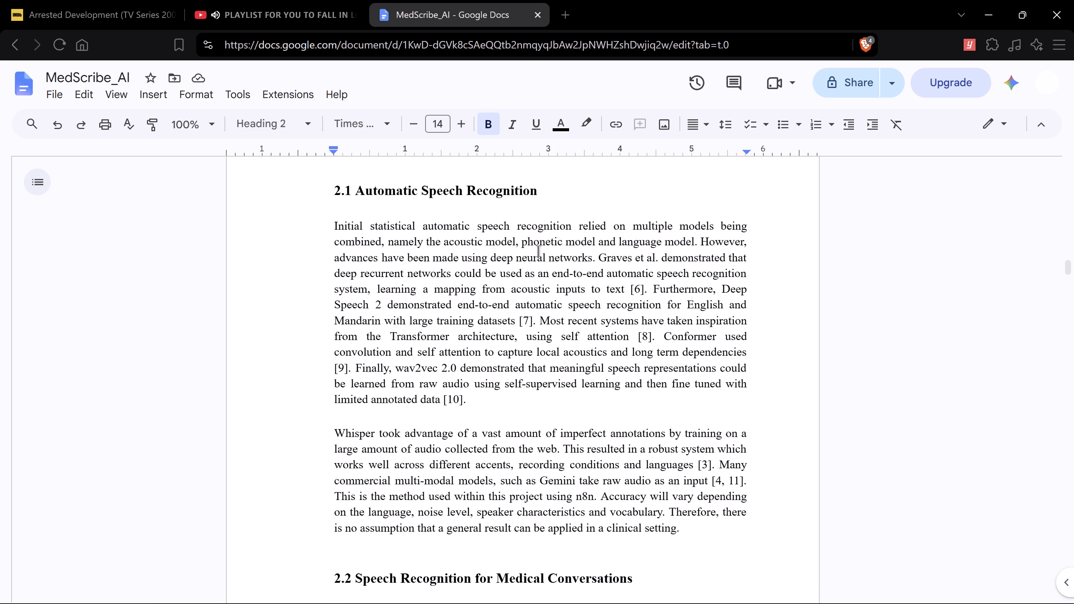
pyautogui.scroll(1, 538, 251)
# Delete section 2.1 Automatic Speech Recognition, including its heading, both paragraphs and the leftover blank line.
pyautogui.scroll(-1, 538, 251)
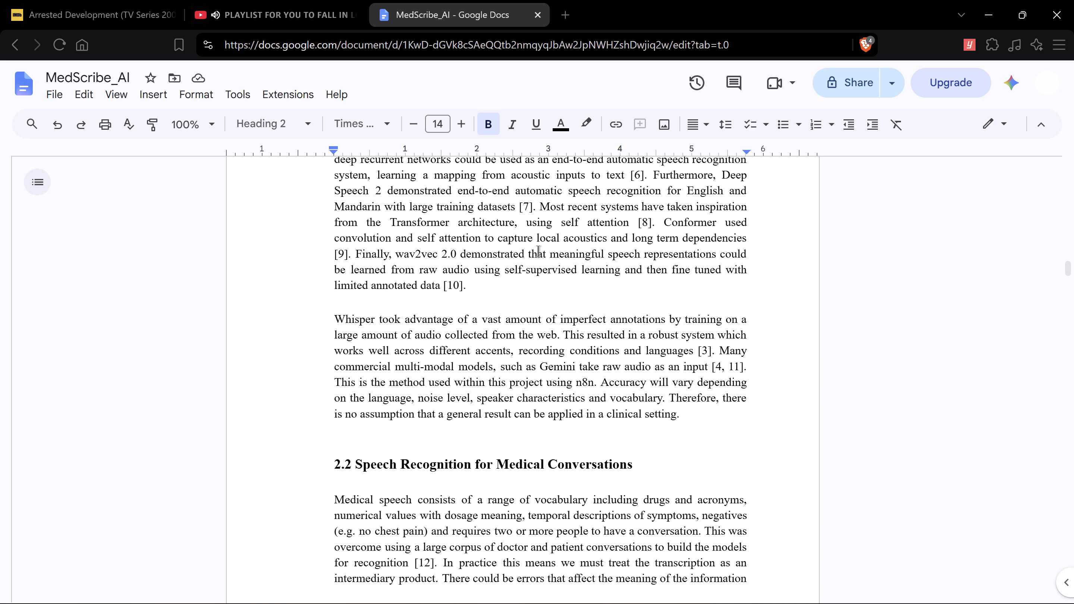
pyautogui.scroll(-1, 538, 251)
pyautogui.moveTo(682, 452); pyautogui.dragTo(399, 196)
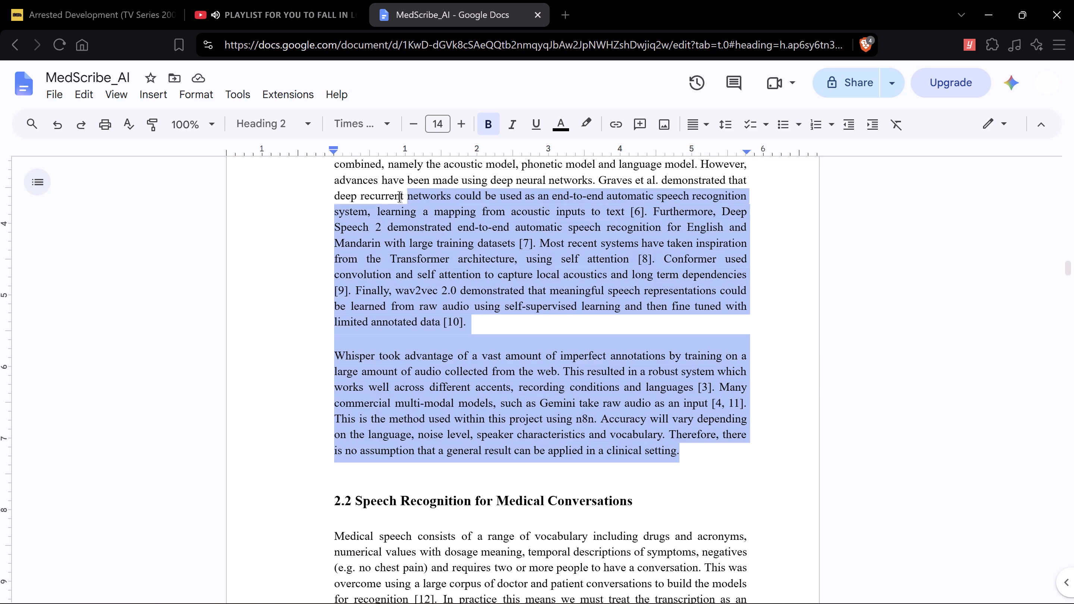
pyautogui.moveTo(399, 196); pyautogui.dragTo(342, 170)
pyautogui.press('BackSpace')
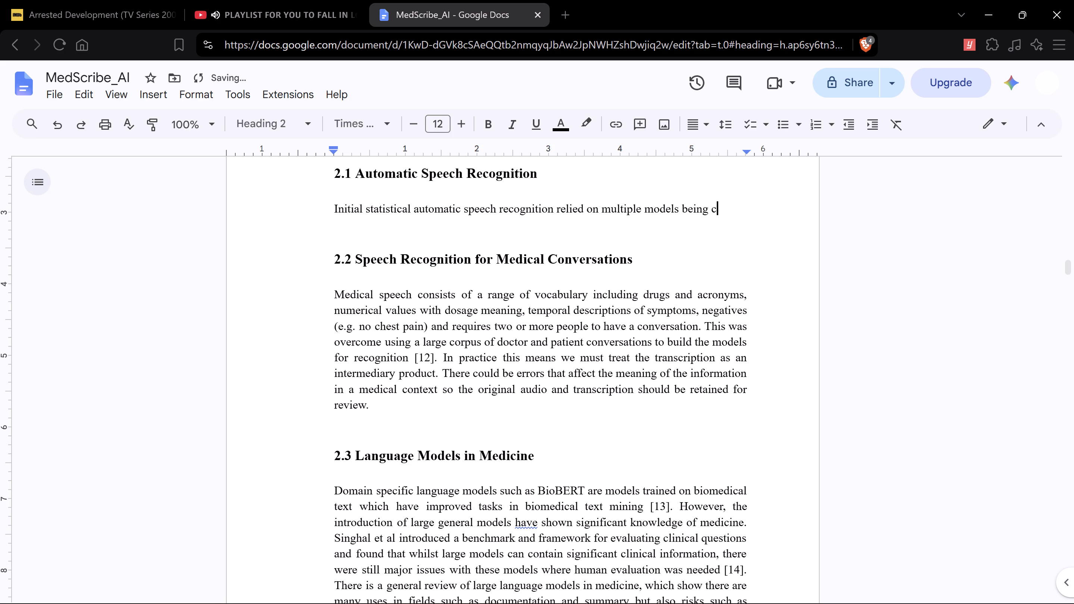
pyautogui.scroll(1, 467, 346)
pyautogui.moveTo(719, 296); pyautogui.dragTo(335, 255)
pyautogui.press('BackSpace')
pyautogui.press('BackSpace')
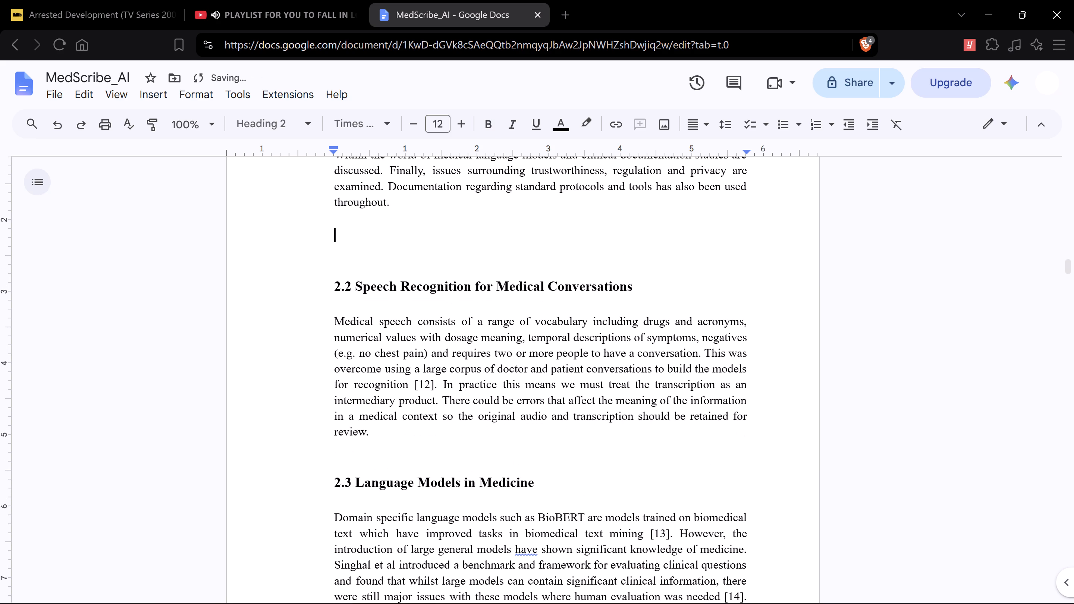
pyautogui.press('BackSpace')
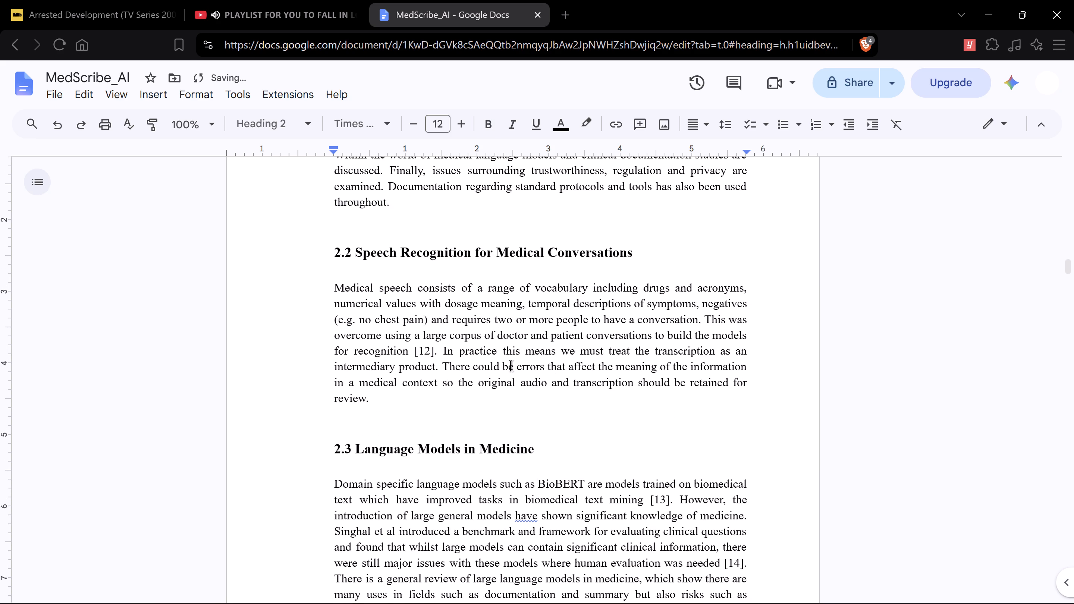
# Review the Literature Review from section 2.2 through the closing paragraph of the 2.10 summary, and back to section 2.5.
pyautogui.scroll(-6, 510, 365)
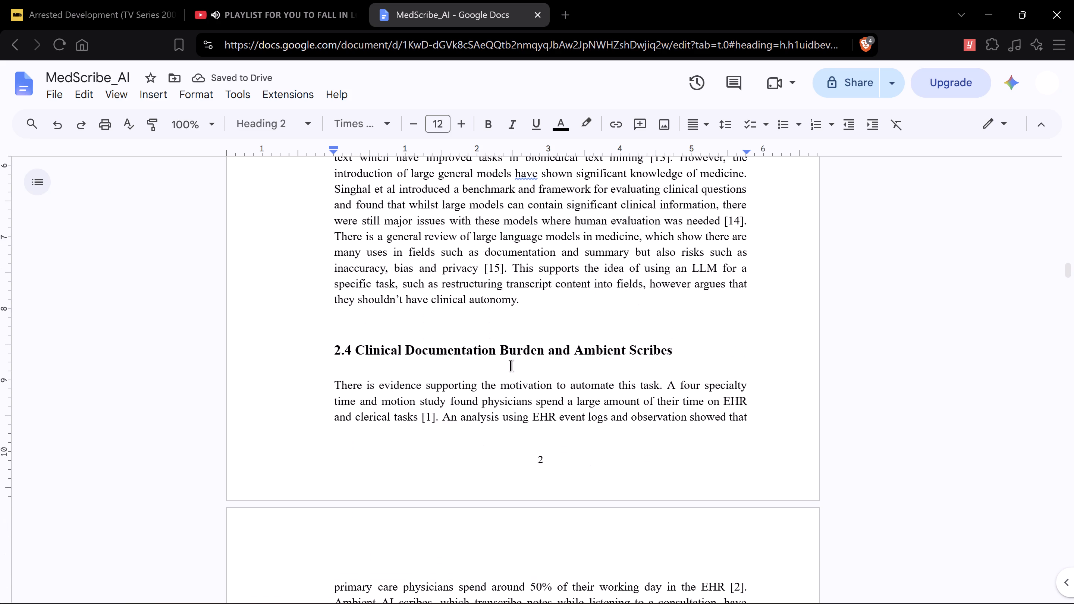
pyautogui.scroll(-4, 510, 365)
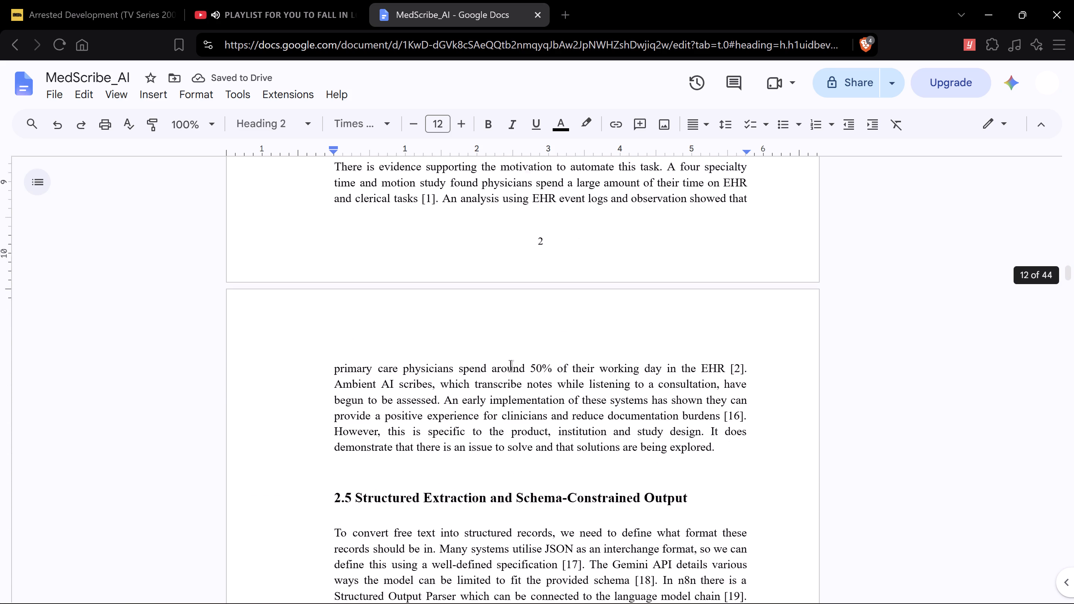
pyautogui.scroll(-6, 510, 365)
pyautogui.scroll(1, 510, 365)
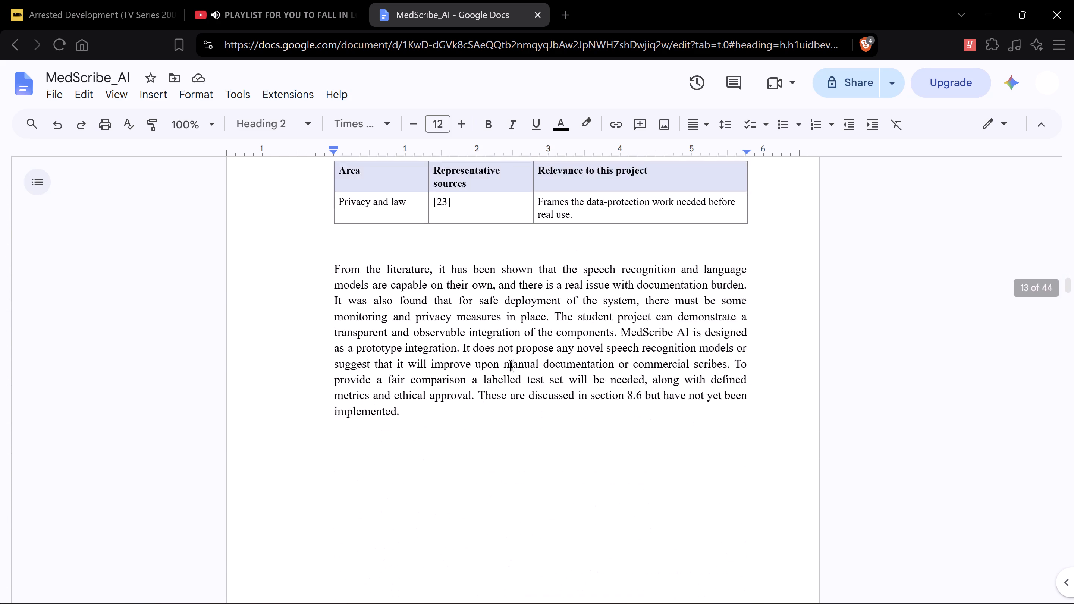
pyautogui.scroll(5, 510, 365)
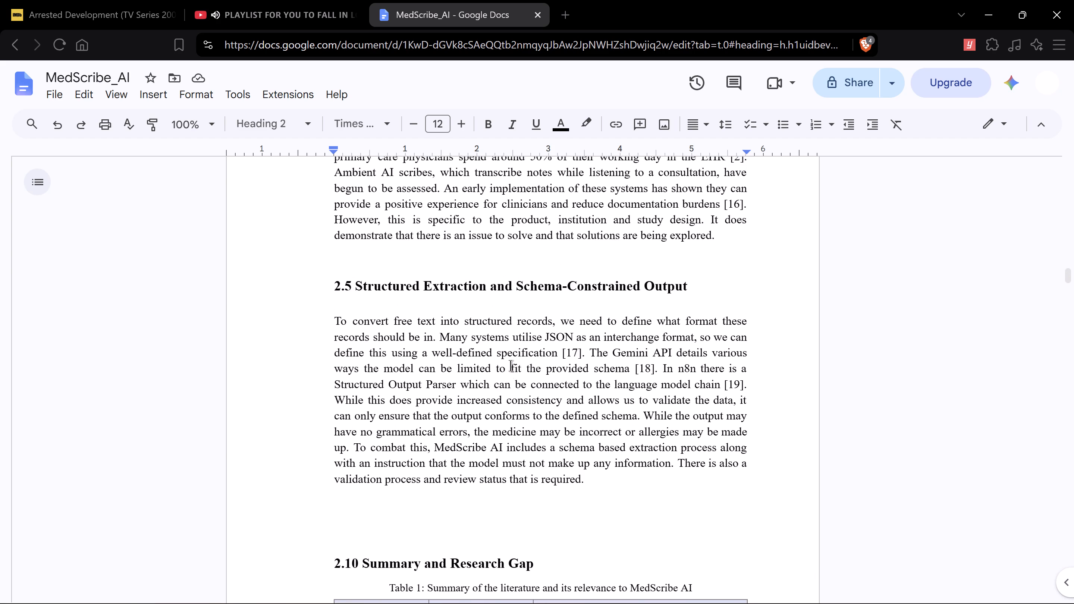
# Delete section 2.4 Clinical Documentation Burden and Ambient Scribes, including its heading and the paragraph running across two pages.
pyautogui.scroll(3, 510, 365)
pyautogui.hscroll(1, 510, 365)
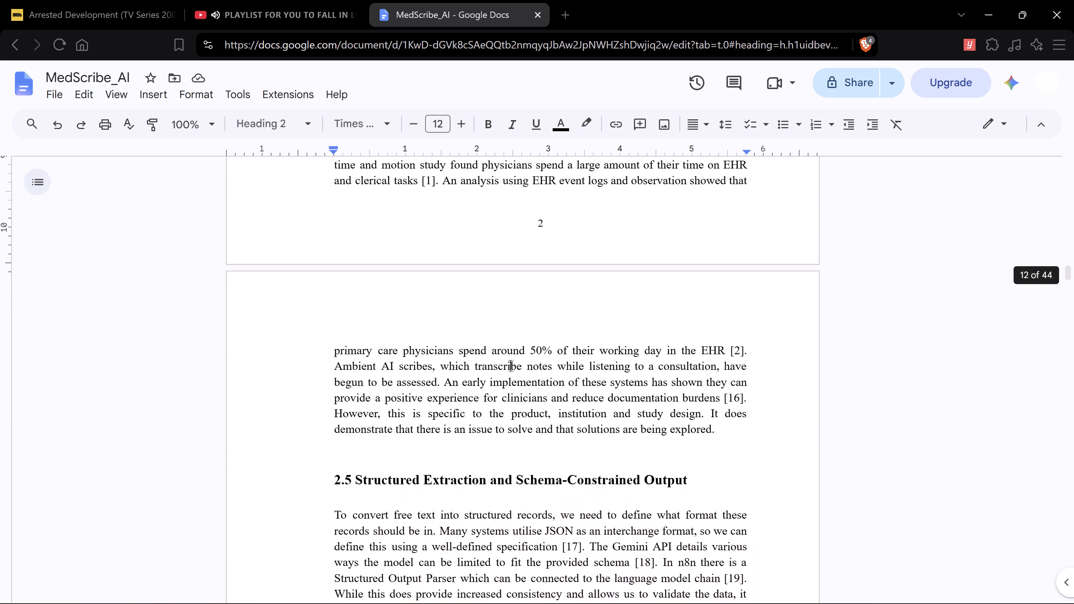
pyautogui.hscroll(1, 510, 365)
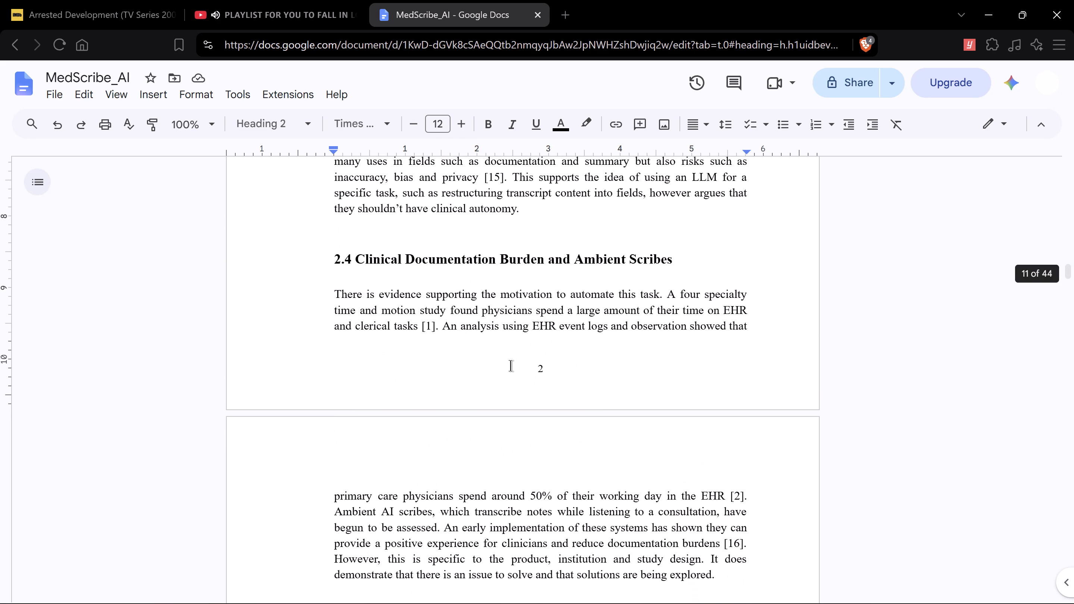
pyautogui.hscroll(1, 510, 365)
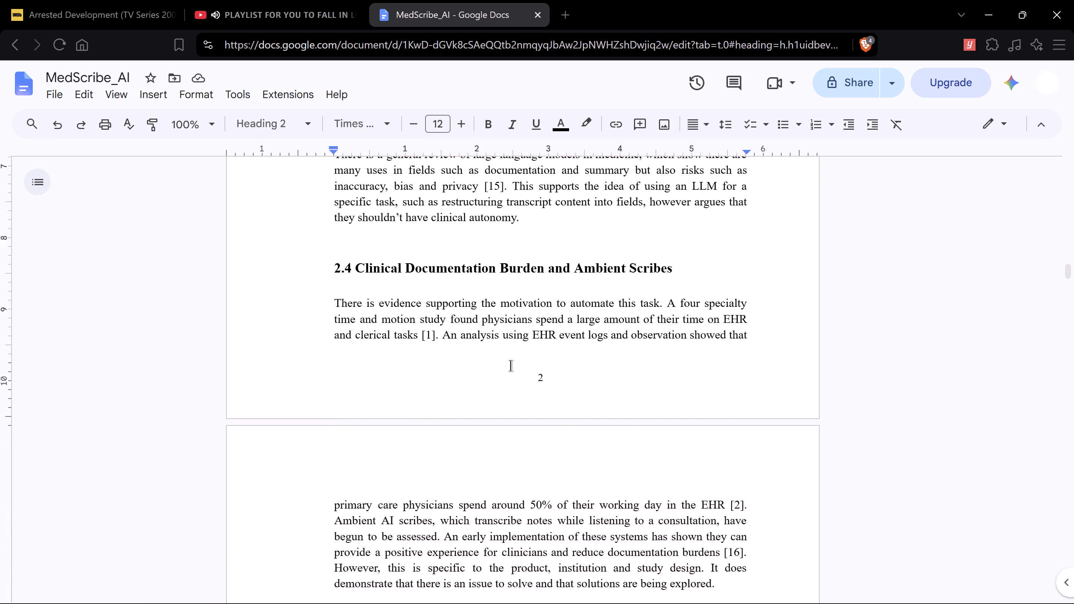
pyautogui.hscroll(1, 510, 365)
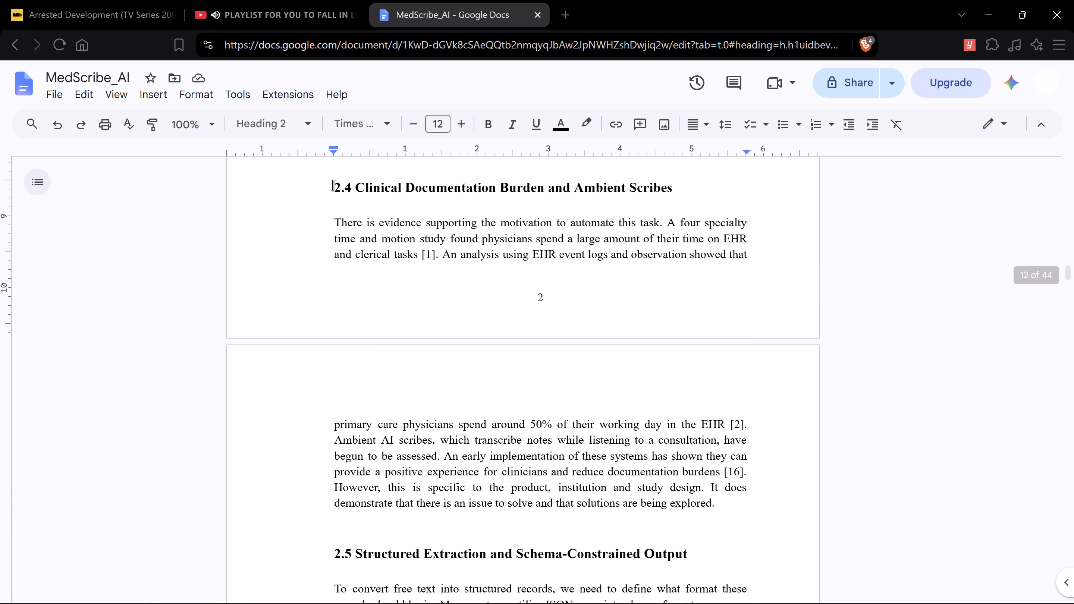
pyautogui.moveTo(332, 185); pyautogui.dragTo(716, 507)
pyautogui.press('BackSpace')
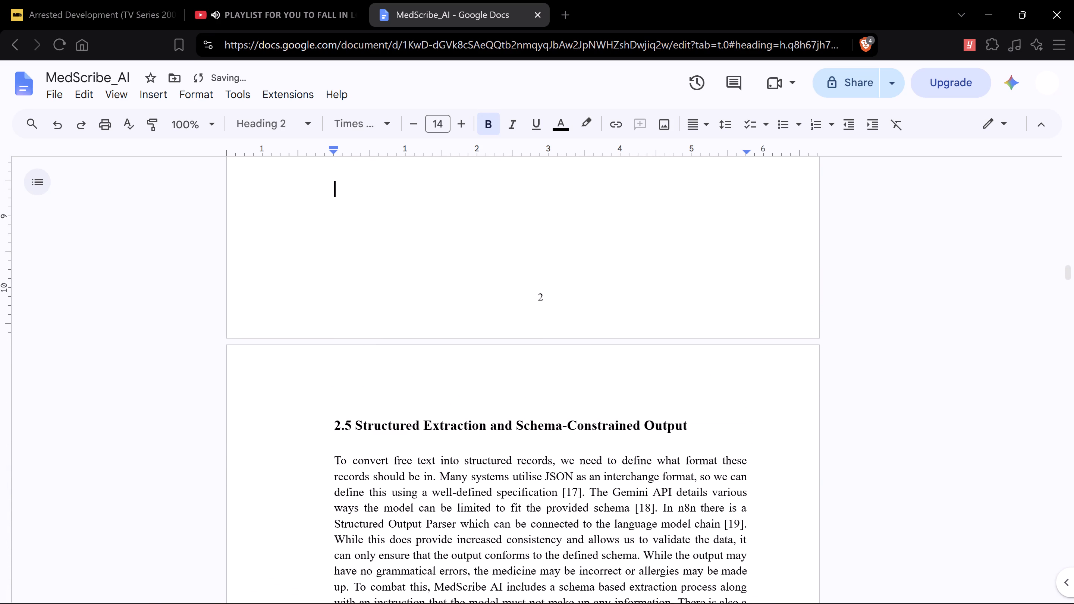
# Check the length and page flow of the Literature Review through the 2.10 summary, and back up to the Introduction.
pyautogui.scroll(6, 716, 507)
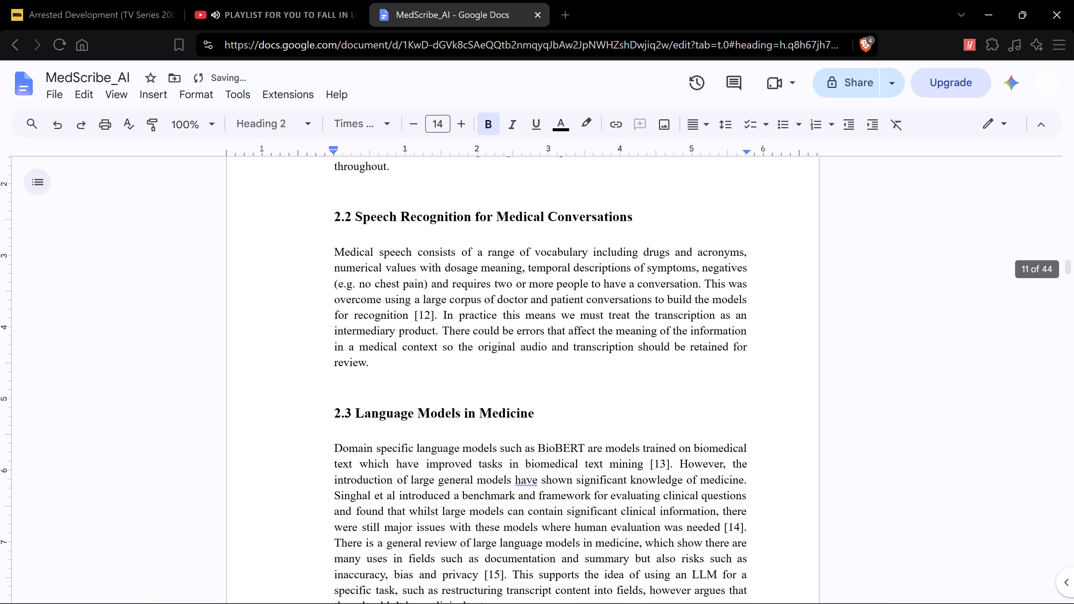
pyautogui.scroll(-5, 716, 507)
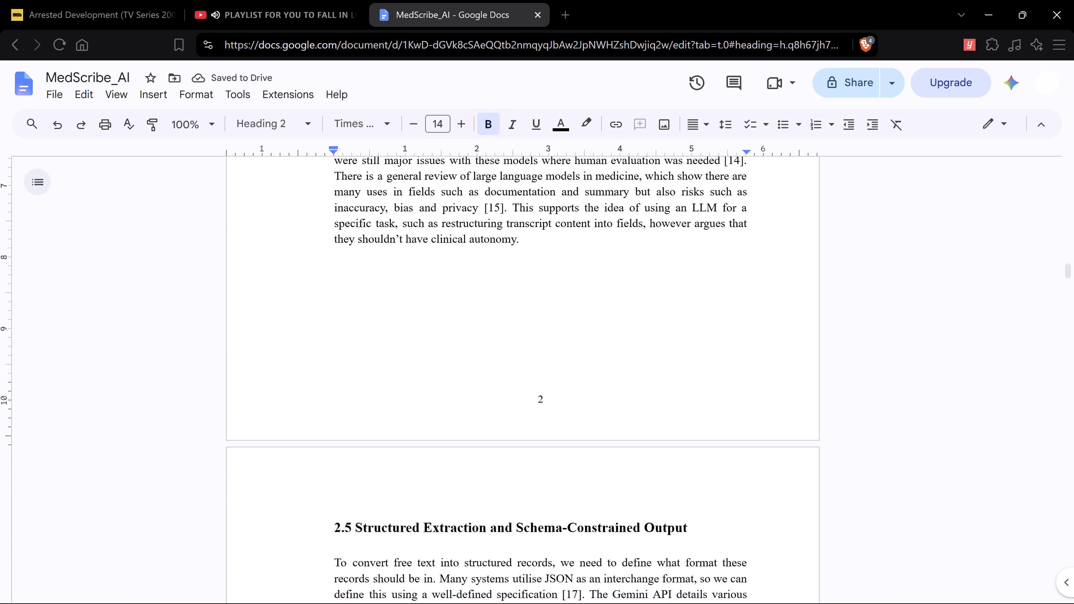
pyautogui.scroll(-8, 716, 507)
pyautogui.scroll(3, 716, 507)
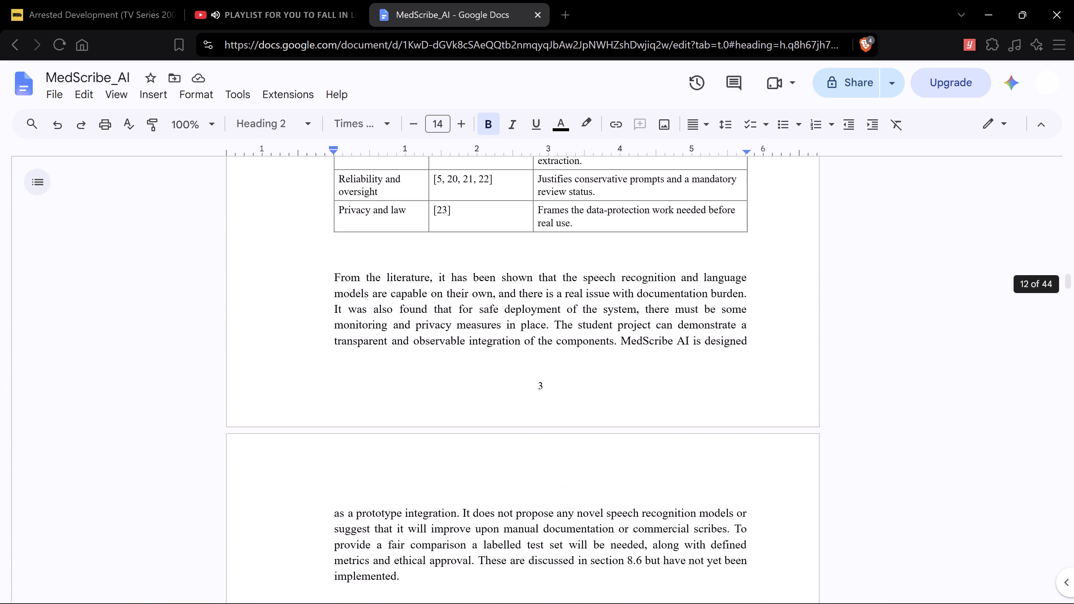
pyautogui.scroll(8, 716, 507)
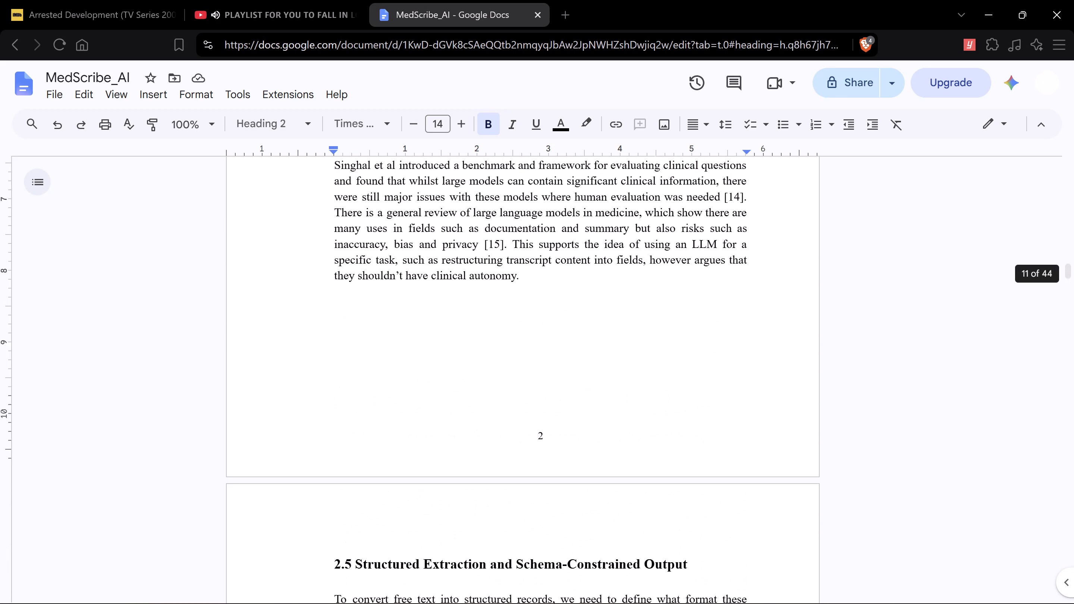
pyautogui.scroll(6, 716, 507)
# Read from the Introduction into the Literature Review, examining its opening paragraph and sections 2.2 and 2.3.
pyautogui.scroll(-1, 716, 507)
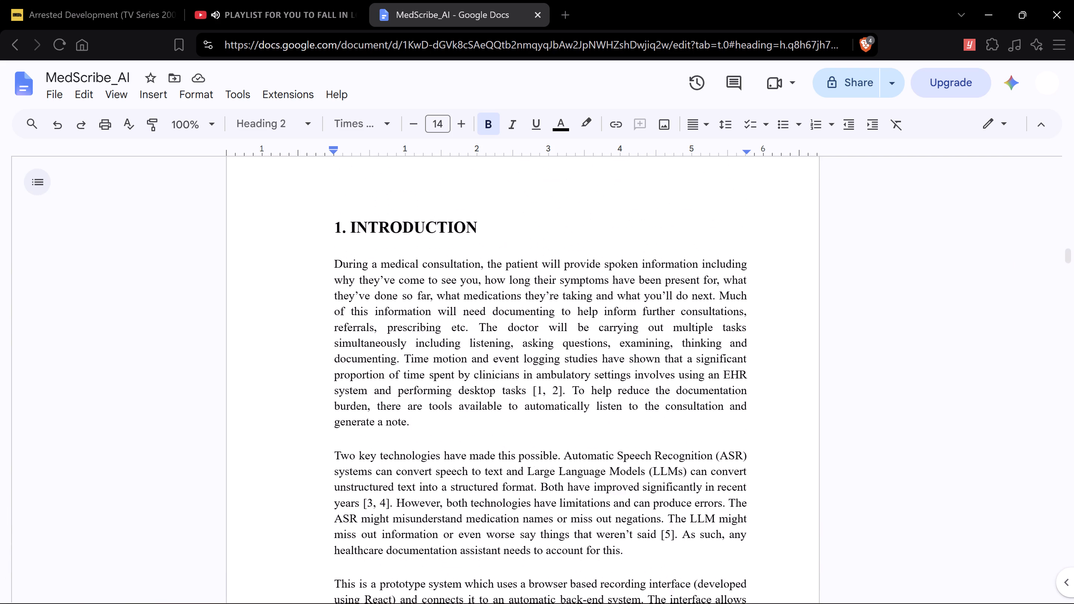
pyautogui.scroll(-2, 716, 507)
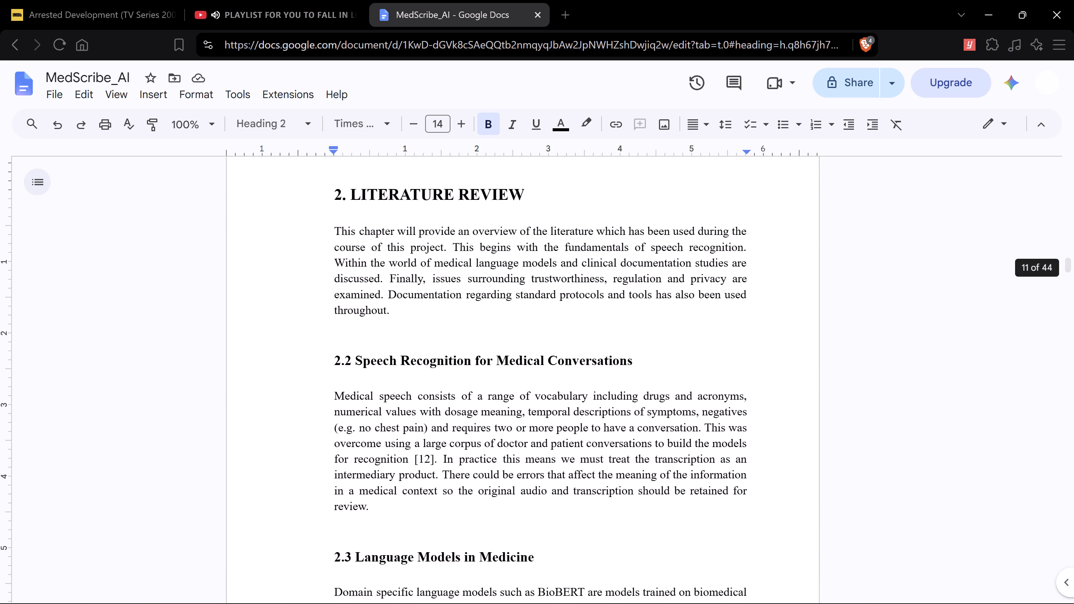
pyautogui.scroll(-1, 716, 507)
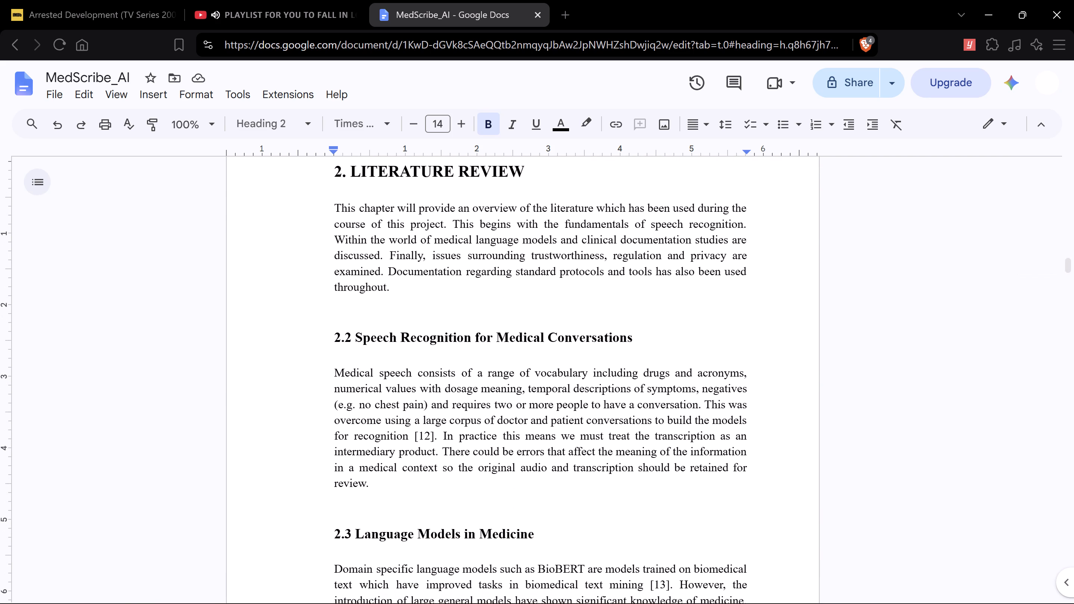
pyautogui.scroll(-3, 716, 507)
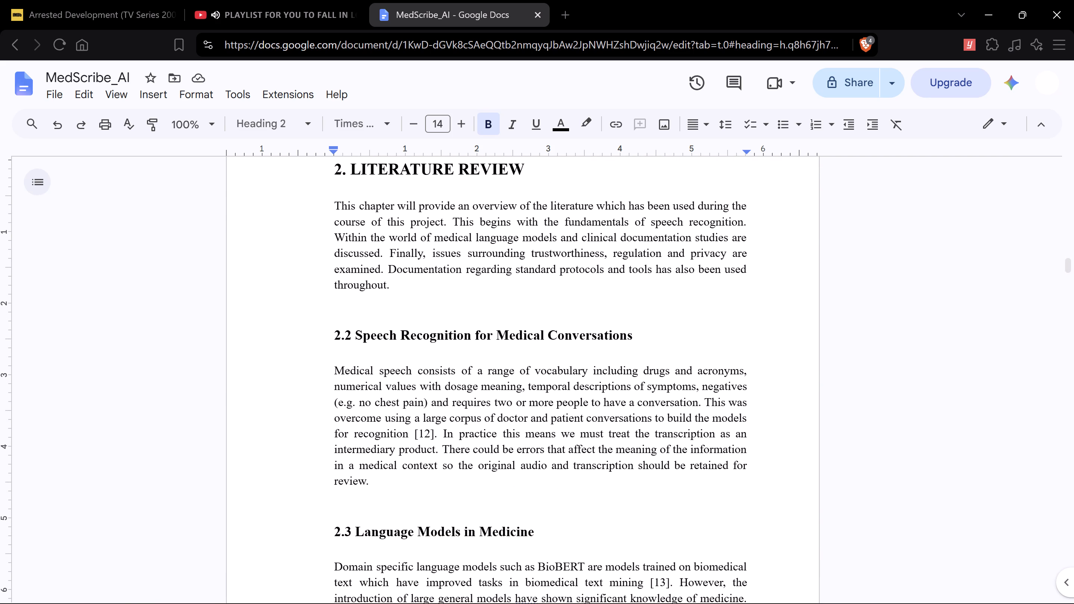
pyautogui.scroll(-1, 716, 507)
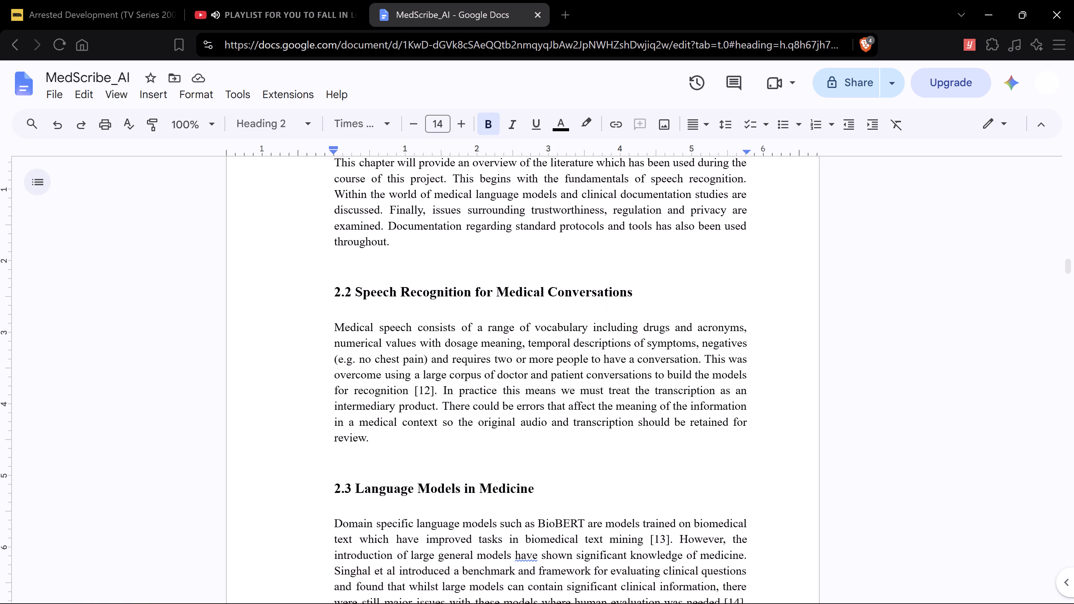
pyautogui.scroll(-2, 716, 507)
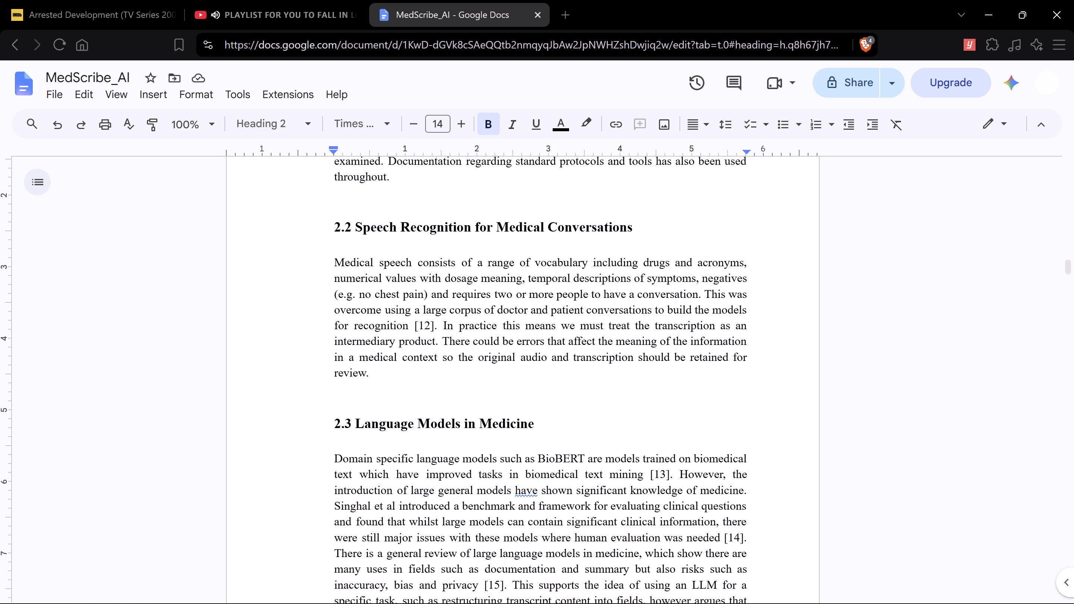
pyautogui.scroll(-1, 716, 507)
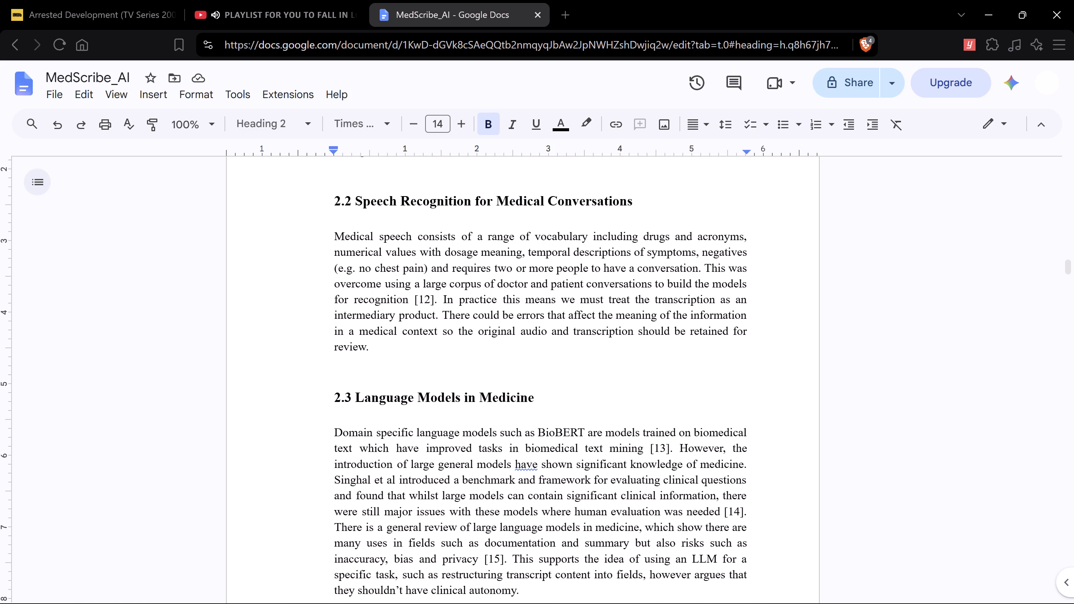
pyautogui.scroll(-1, 716, 507)
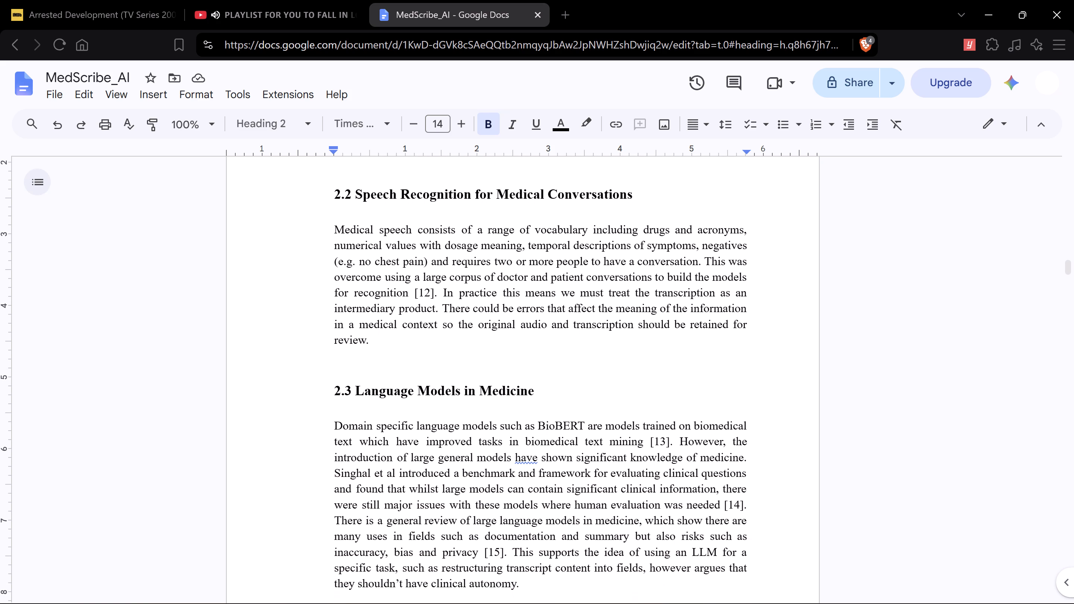
pyautogui.scroll(-3, 716, 507)
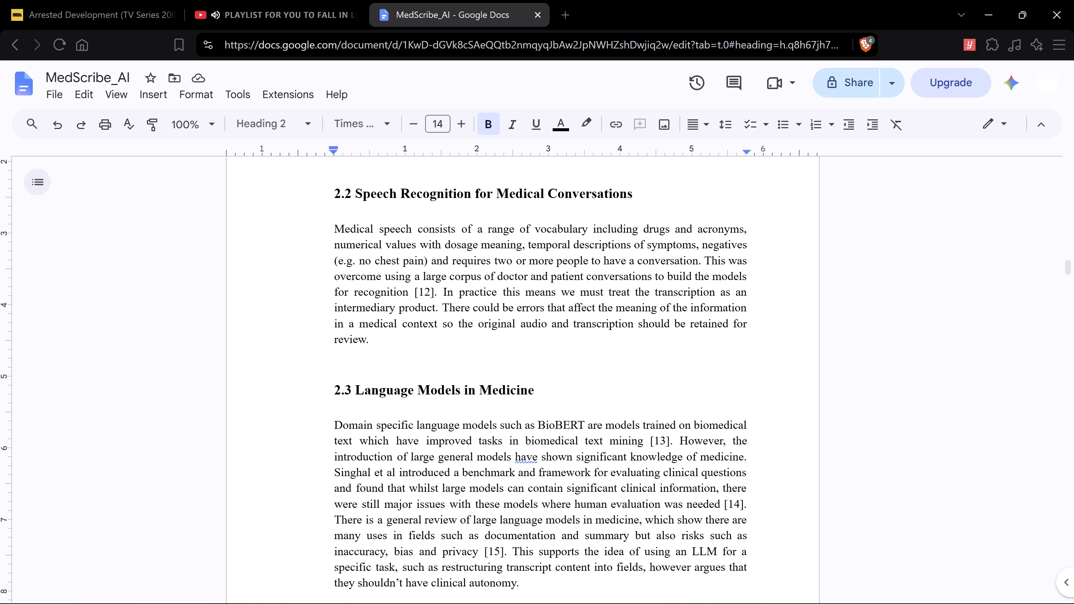
pyautogui.scroll(-2, 716, 507)
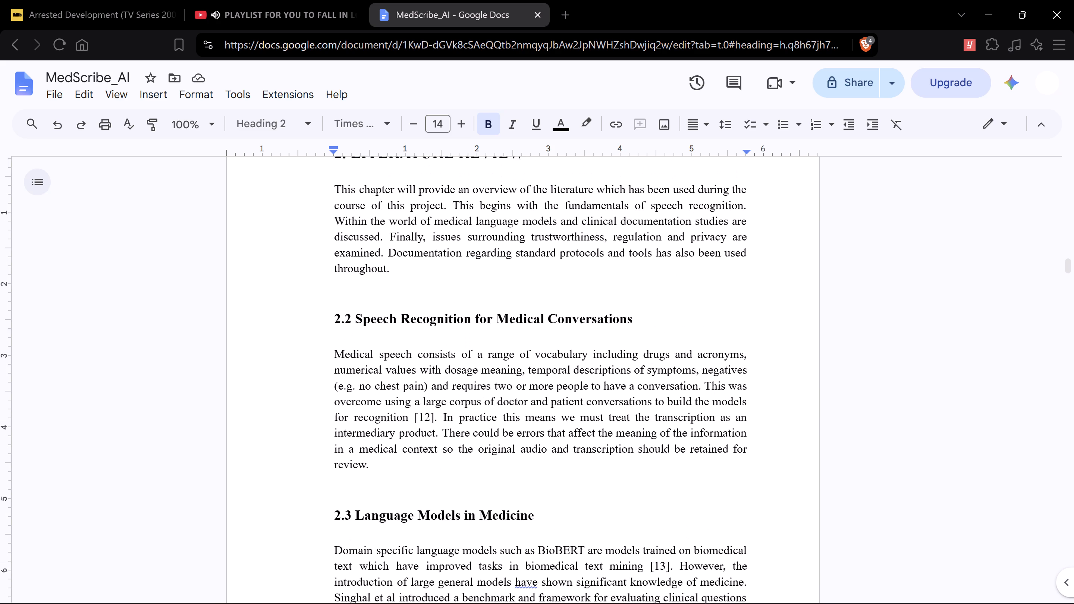
pyautogui.scroll(-1, 716, 507)
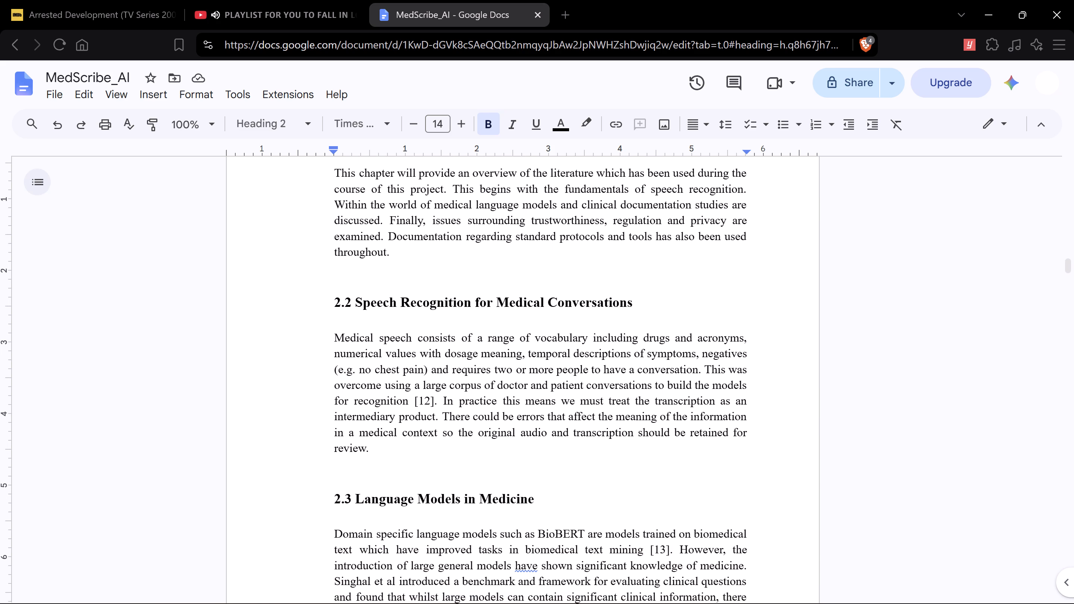
# Read the Literature Review from section 2.2 through the summary table and closing paragraph of section 2.10.
pyautogui.scroll(-1, 716, 507)
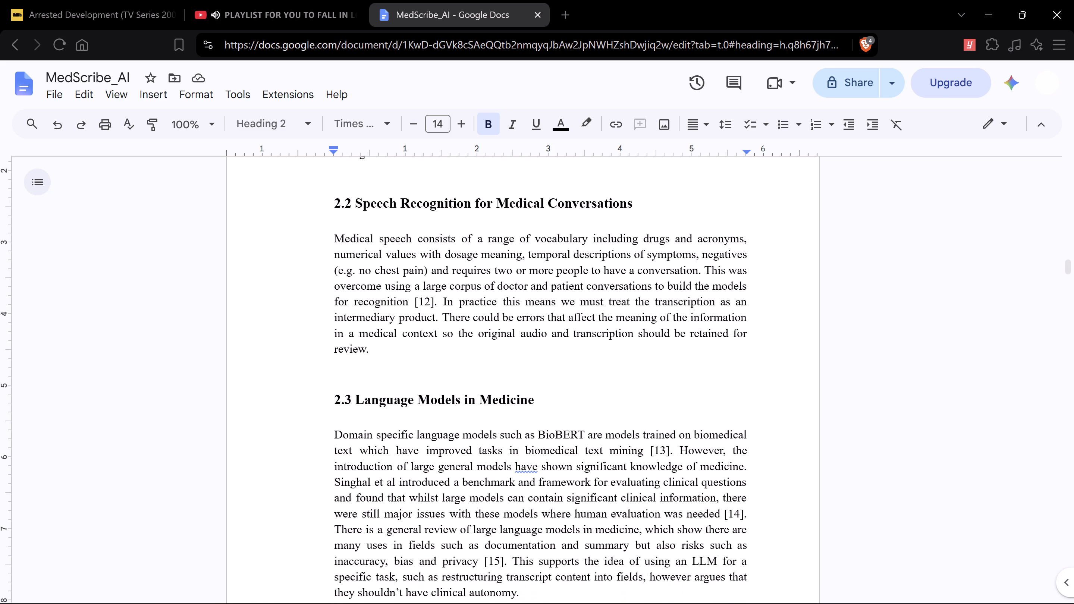
pyautogui.scroll(-1, 716, 507)
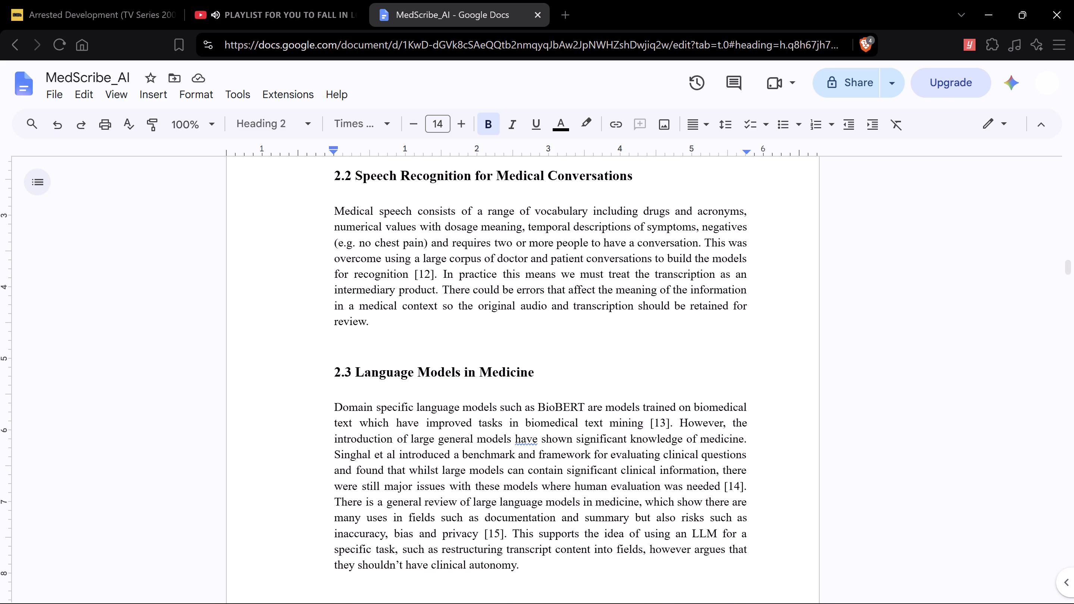
pyautogui.scroll(-4, 716, 507)
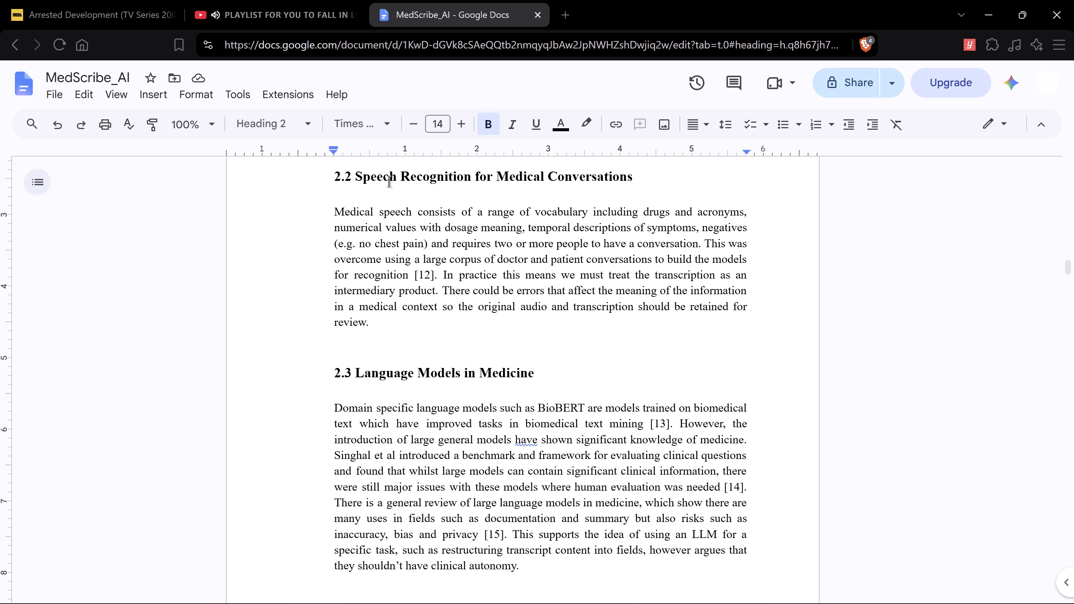
pyautogui.moveTo(354, 174); pyautogui.dragTo(638, 179)
pyautogui.click(638, 179)
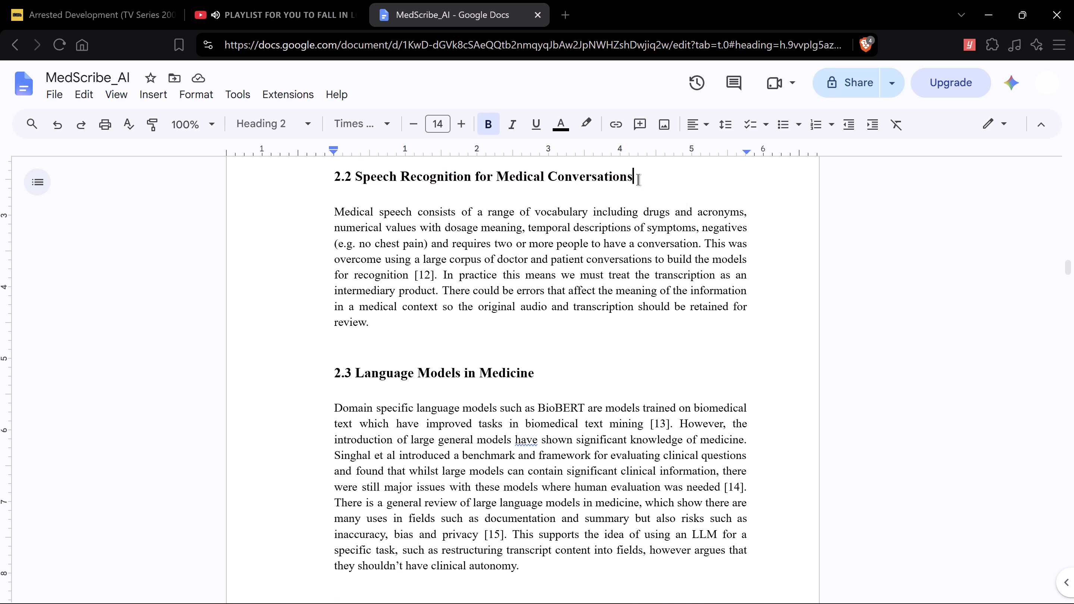
pyautogui.scroll(-1, 492, 443)
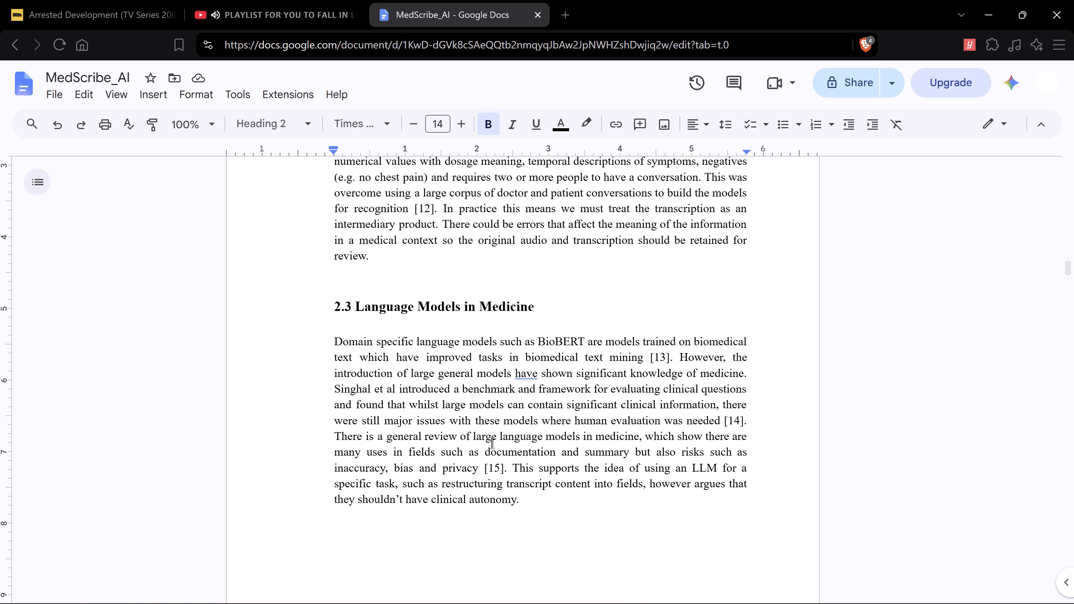
pyautogui.scroll(-4, 492, 443)
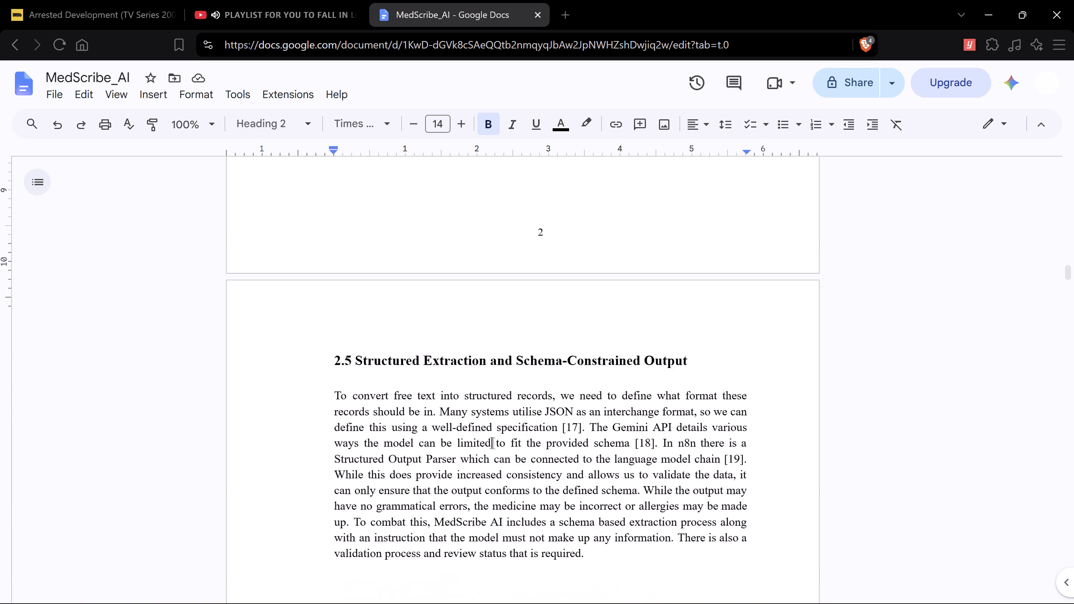
pyautogui.scroll(-6, 492, 443)
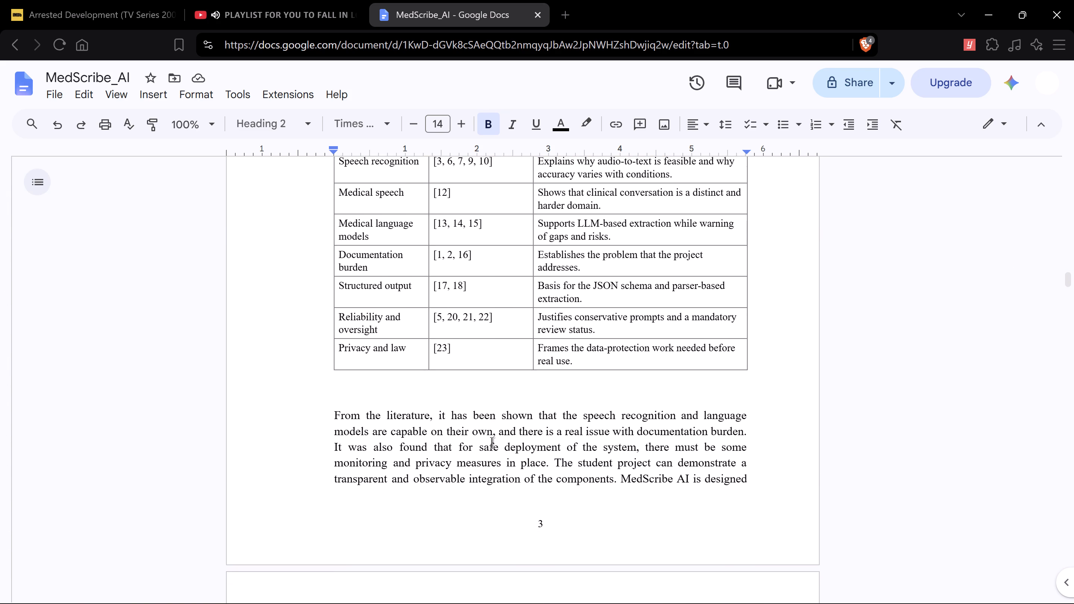
pyautogui.scroll(-2, 492, 443)
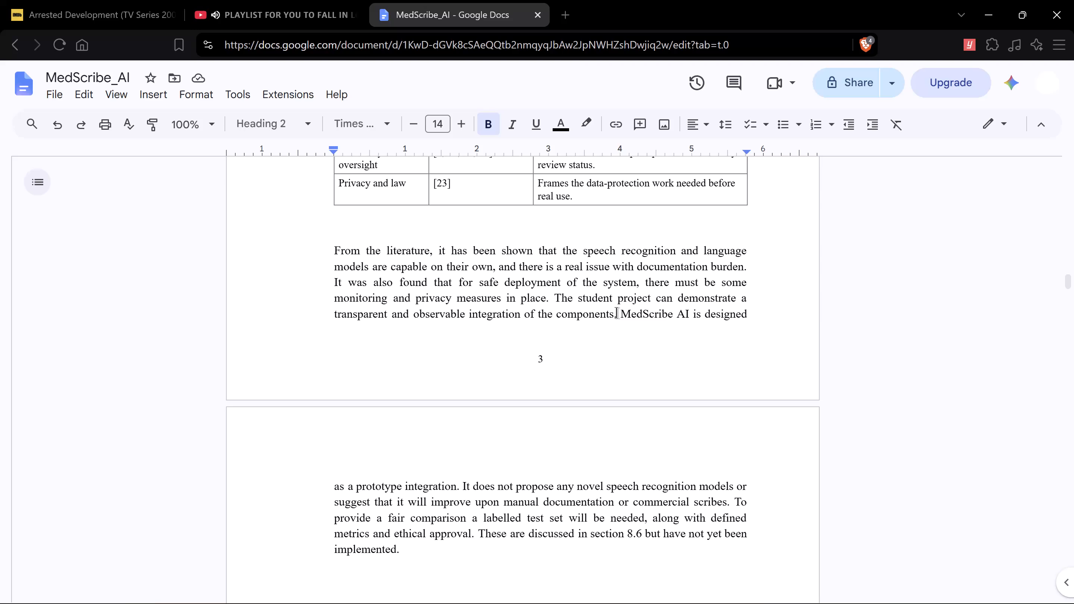
# Look back through the Literature Review, Introduction, abstract and List of Abbreviations up to the table of contents.
pyautogui.scroll(7, 638, 387)
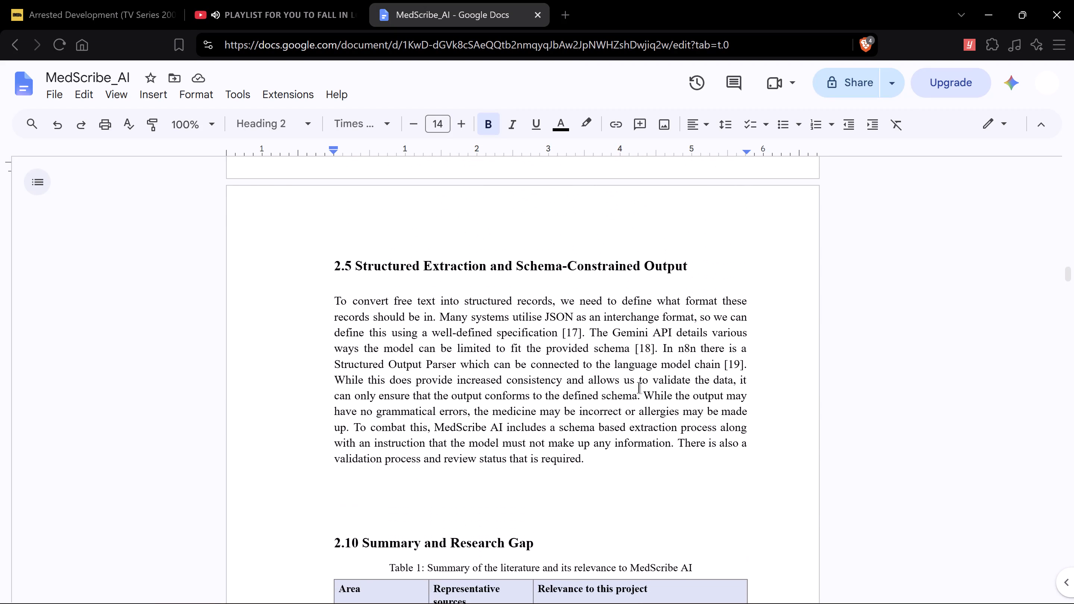
pyautogui.scroll(9, 638, 387)
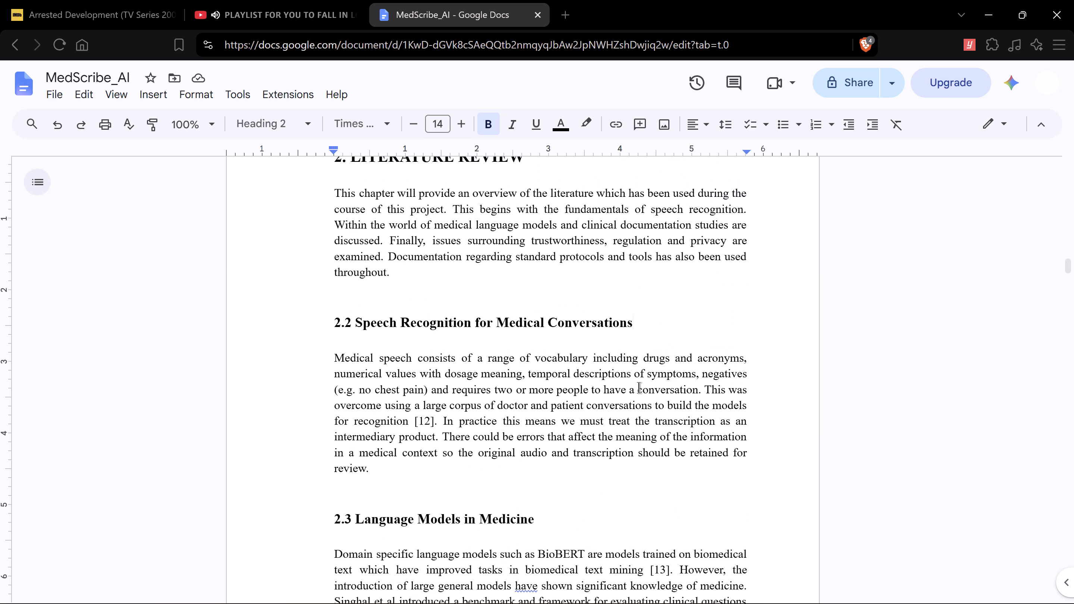
pyautogui.scroll(9, 638, 387)
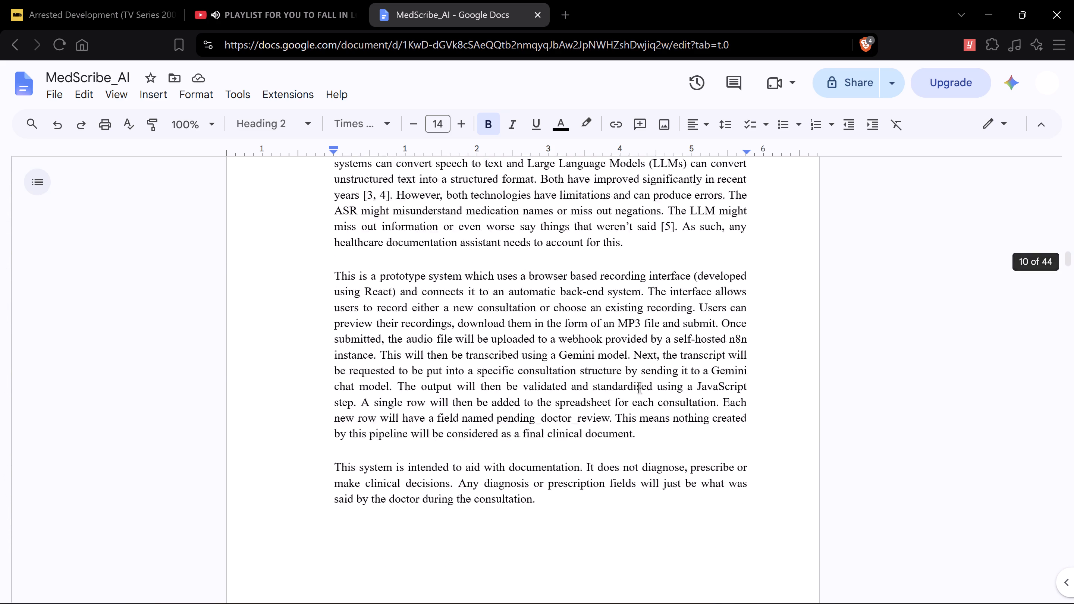
pyautogui.scroll(9, 638, 387)
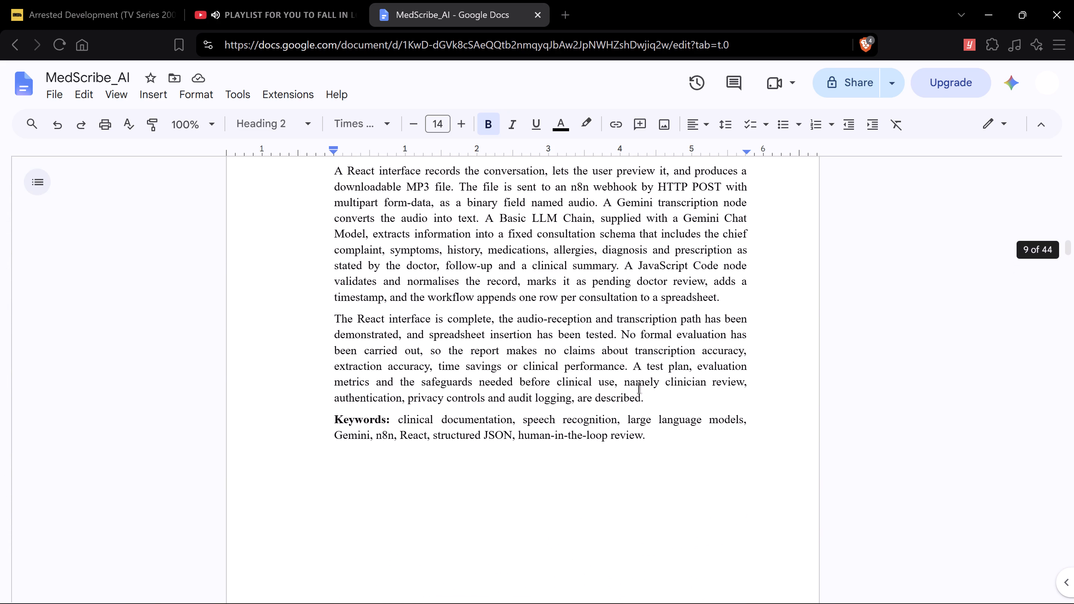
pyautogui.scroll(9, 638, 387)
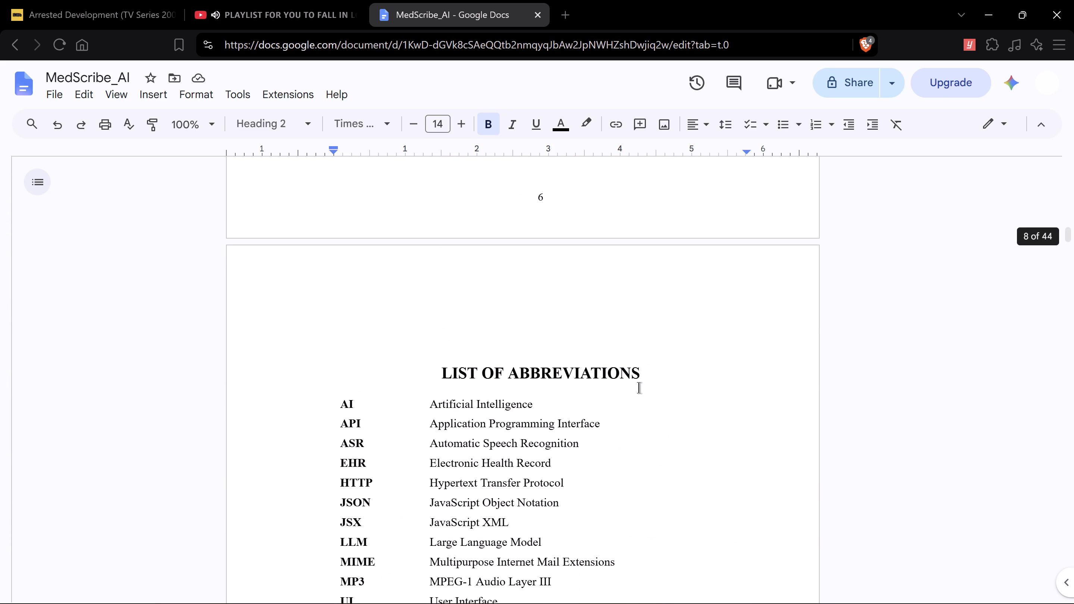
pyautogui.scroll(11, 638, 387)
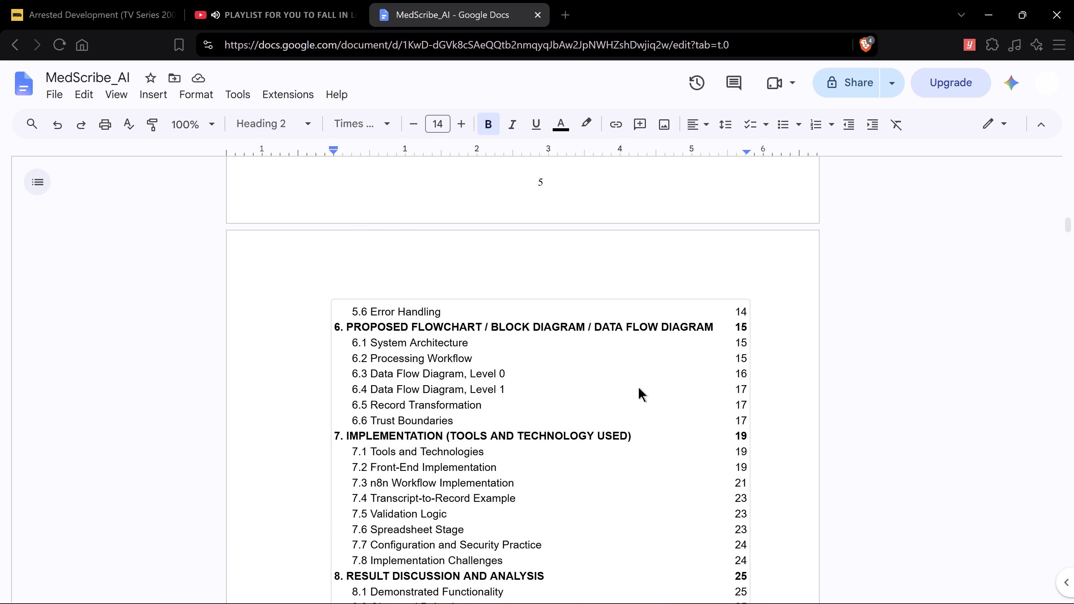
pyautogui.hscroll(1, 638, 387)
# Delete the end of the Literature Review's closing paragraph, from "MedScribe AI is designed as a prototype integration" through "have not yet been implemented.".
pyautogui.scroll(-7, 638, 387)
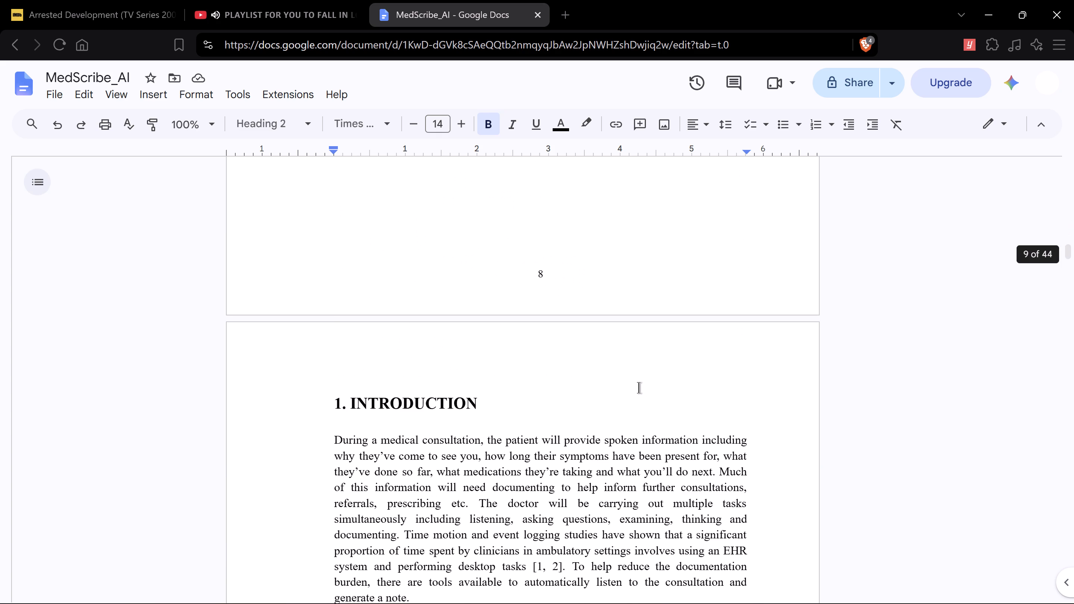
pyautogui.scroll(-6, 638, 387)
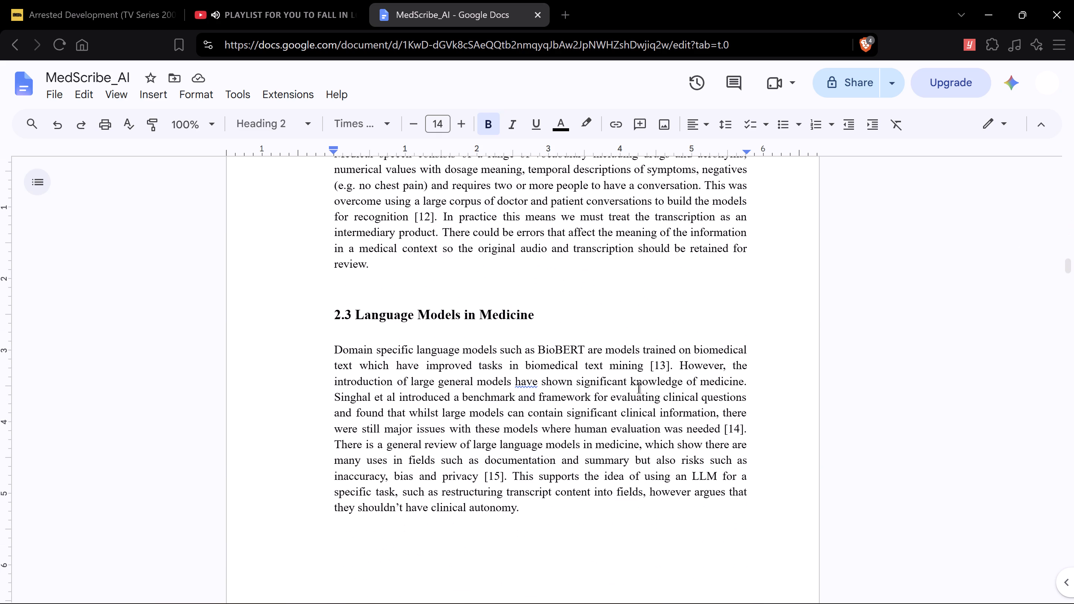
pyautogui.scroll(-6, 638, 387)
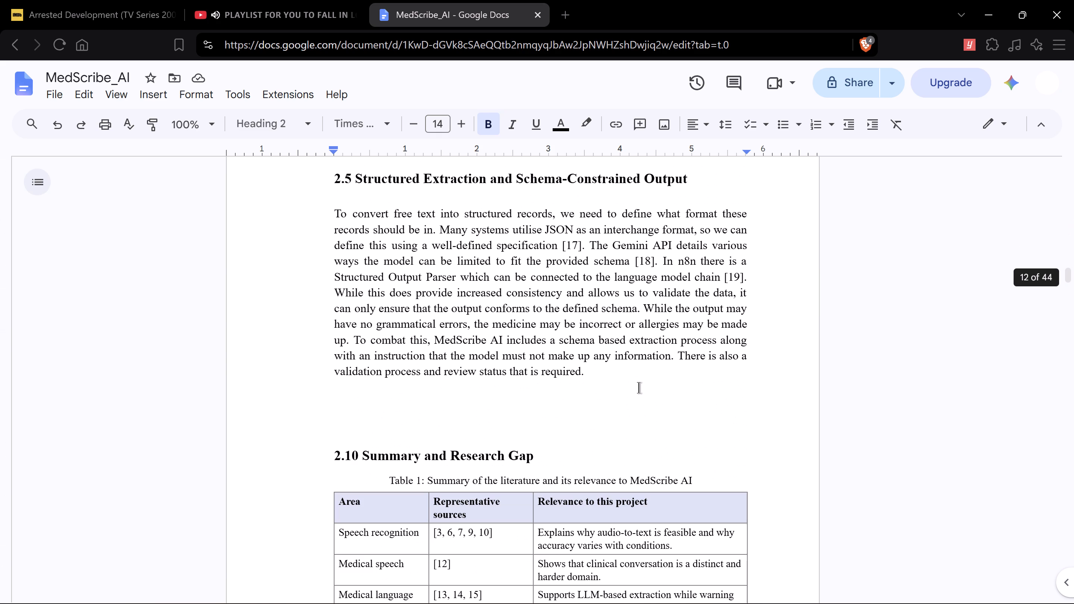
pyautogui.scroll(-1, 638, 387)
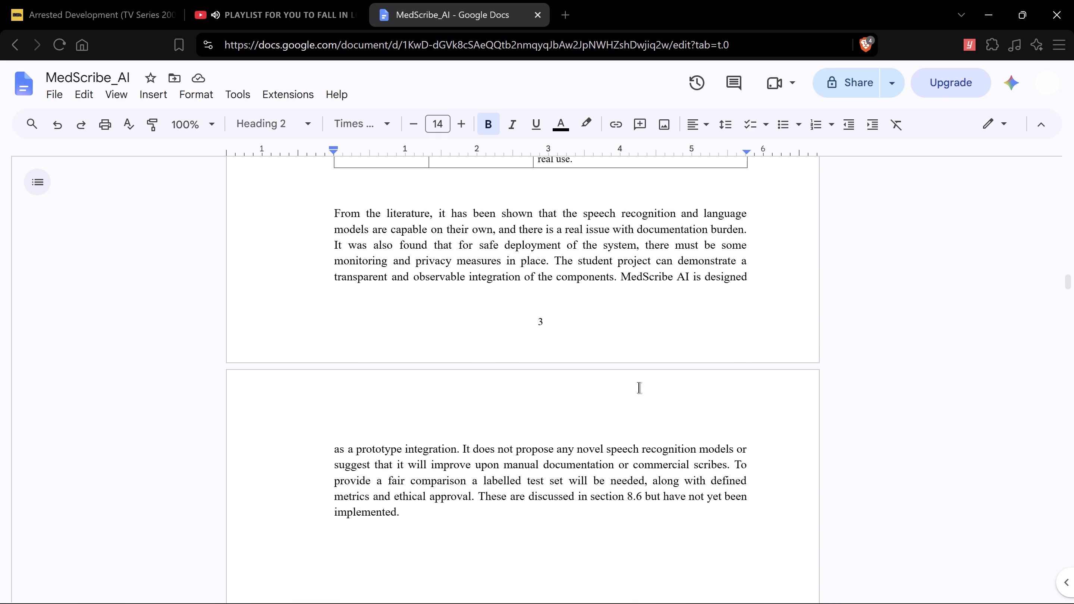
pyautogui.scroll(-1, 638, 387)
pyautogui.moveTo(442, 512); pyautogui.dragTo(445, 486)
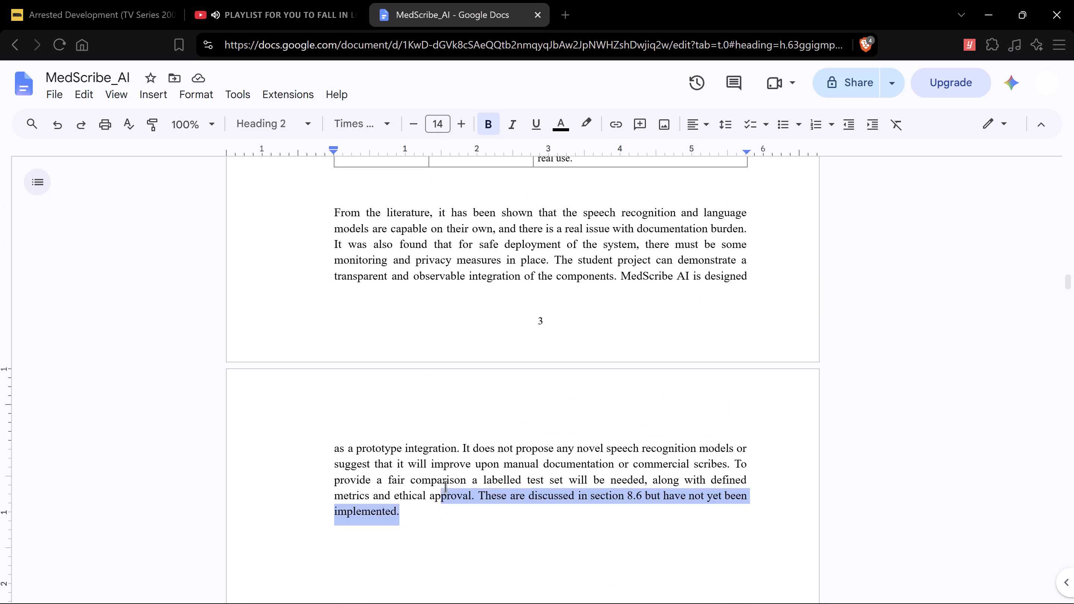
pyautogui.moveTo(445, 486); pyautogui.dragTo(621, 285)
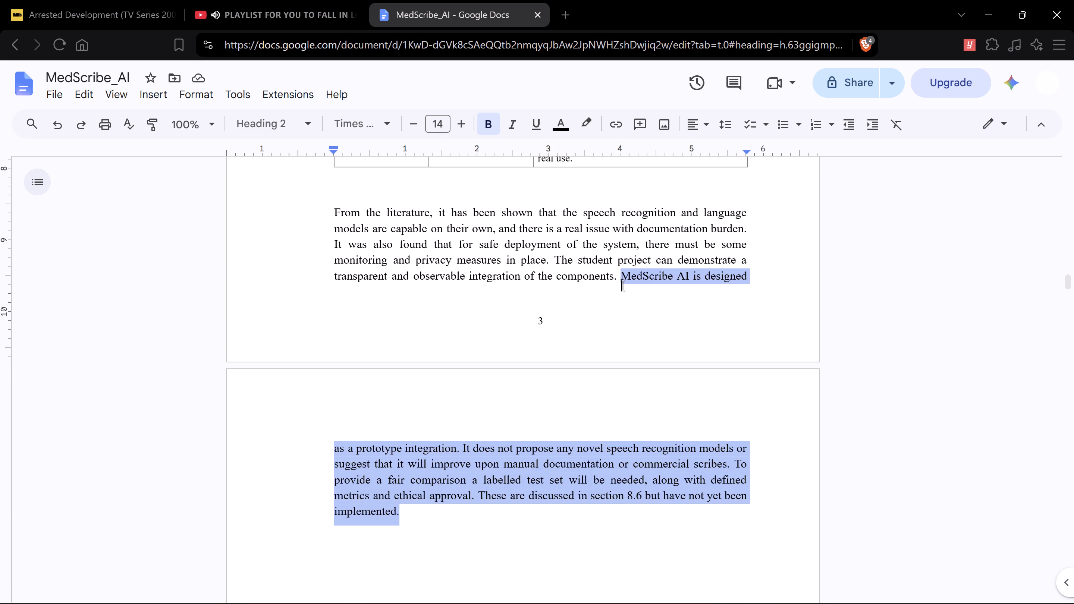
pyautogui.moveTo(621, 285); pyautogui.dragTo(622, 284)
pyautogui.press('BackSpace')
pyautogui.scroll(-3, 622, 284)
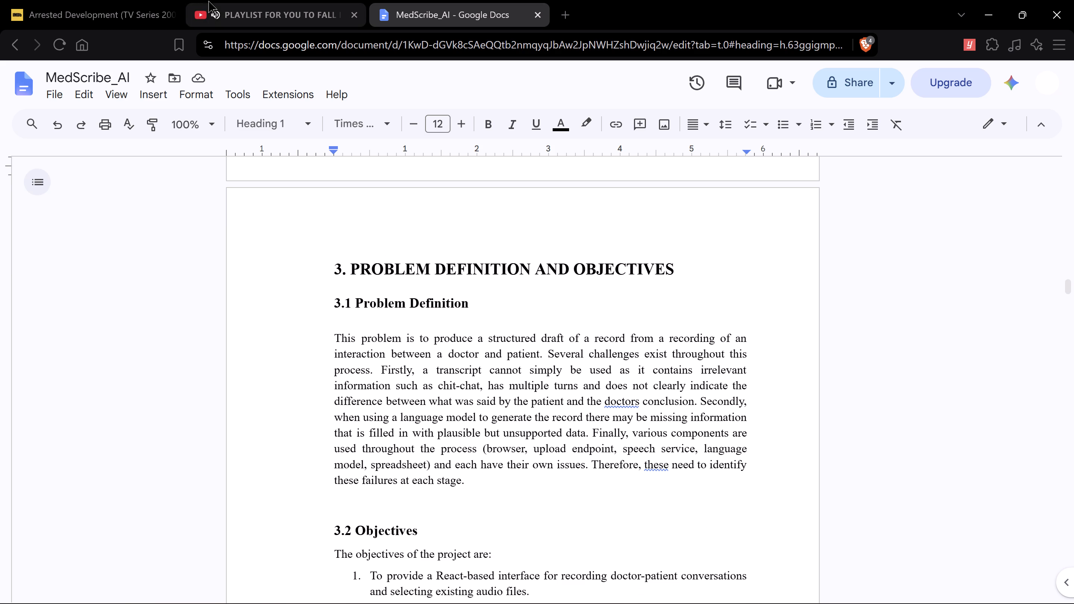
# Switch to YouTube and pause the playlist video.
pyautogui.click(226, 15)
pyautogui.press('space')
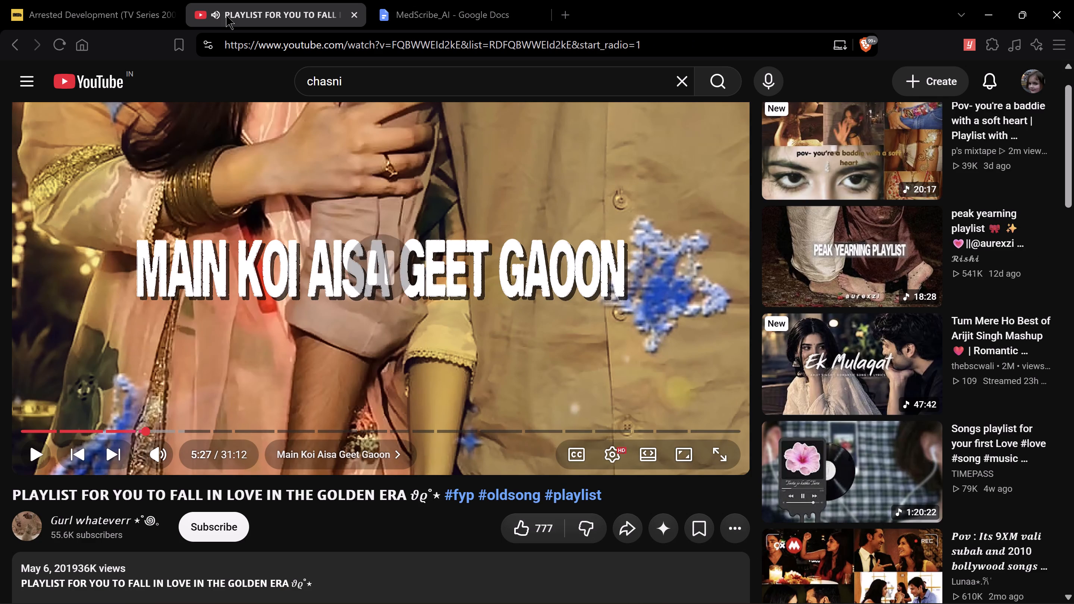
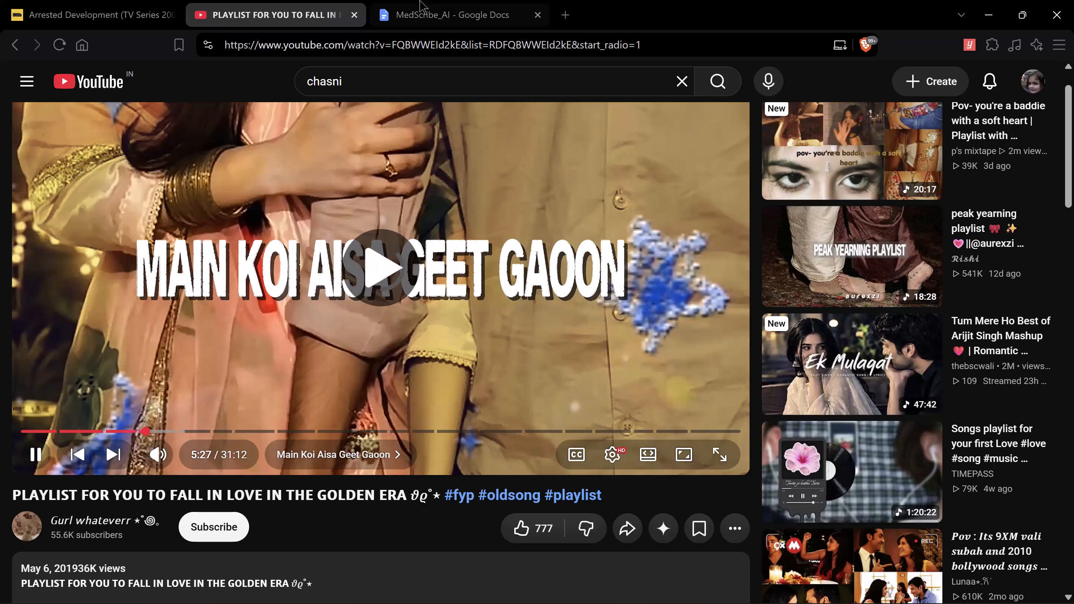
# Return to the MedScribe_AI document and read section 3.1 Problem Definition and the start of section 3.2 Objectives.
pyautogui.click(436, 0)
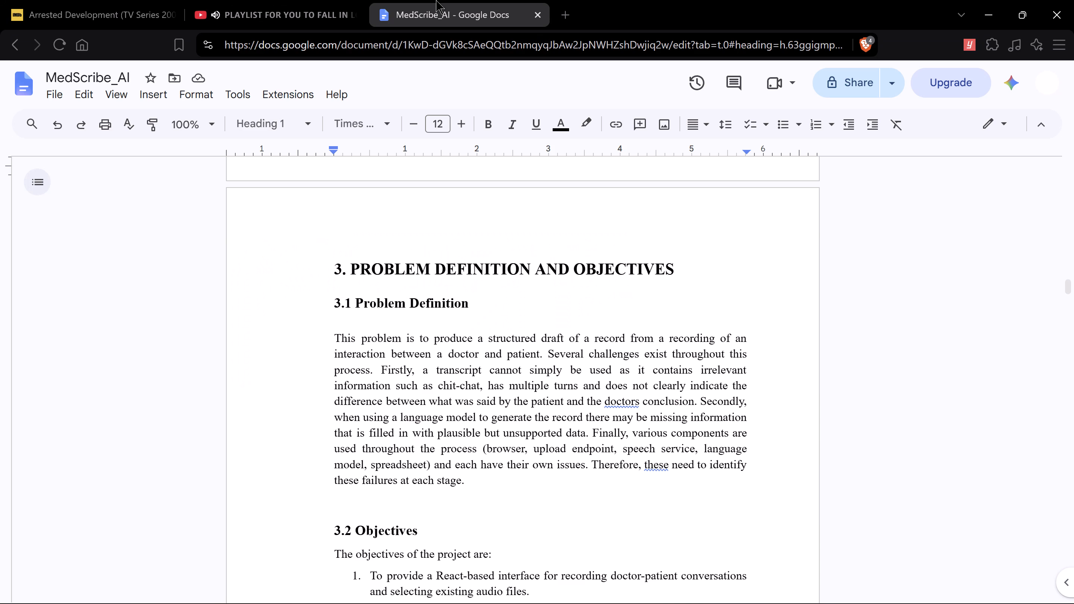
pyautogui.scroll(-1, 600, 287)
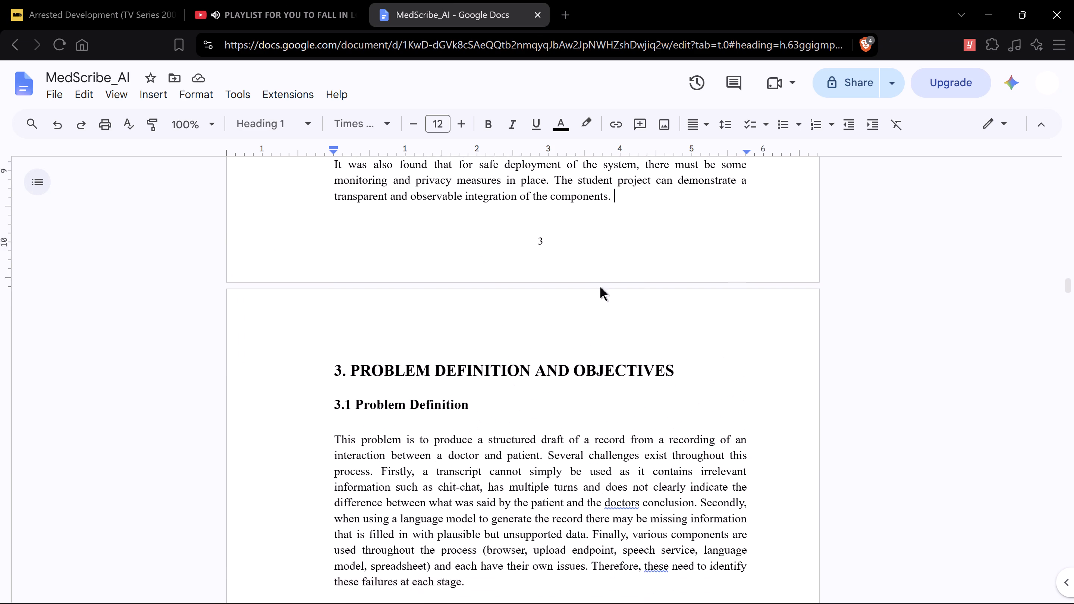
pyautogui.scroll(-3, 600, 287)
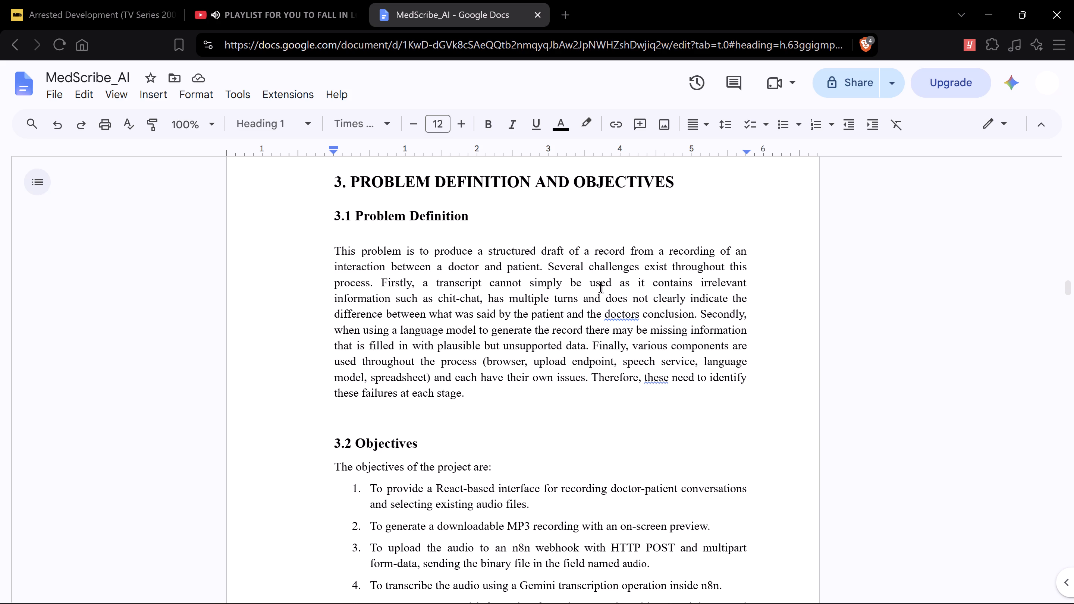
pyautogui.hscroll(-1, 600, 287)
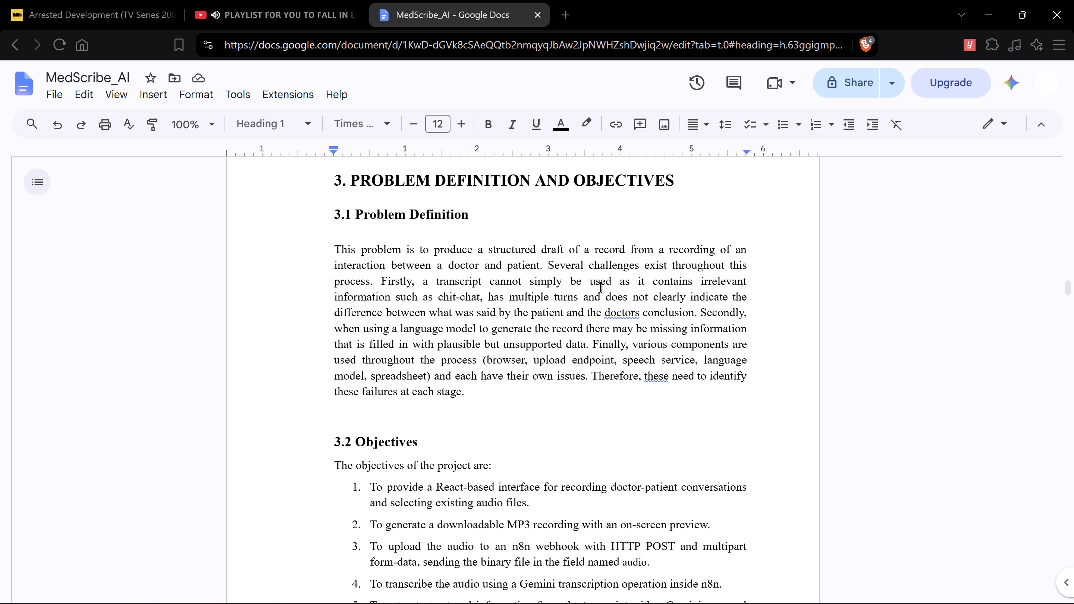
pyautogui.hscroll(-1, 600, 287)
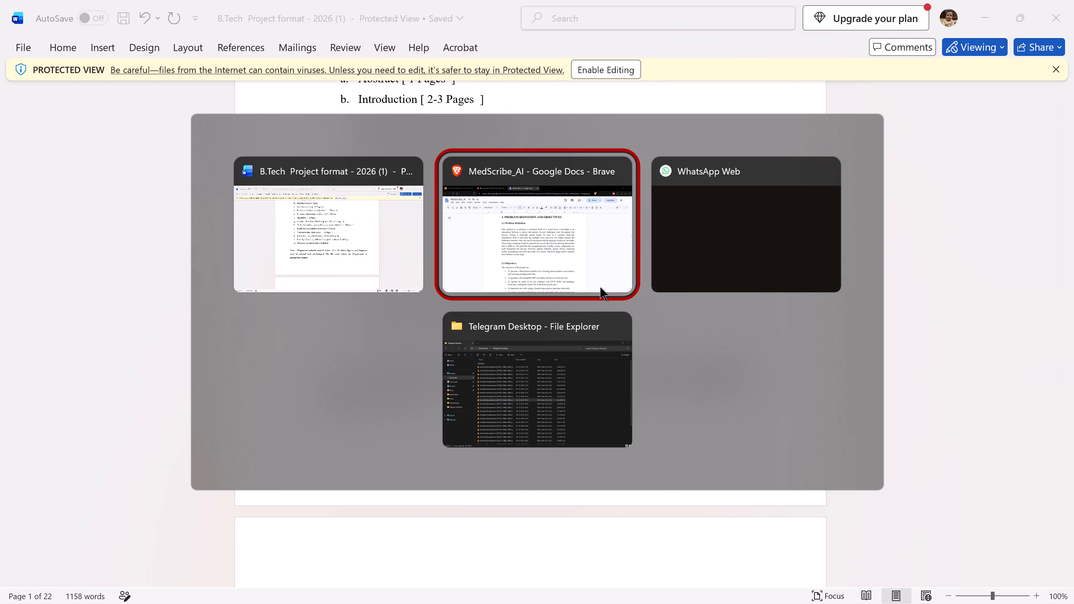
# Switch to YouTube and pause the playlist video.
pyautogui.click(312, 6)
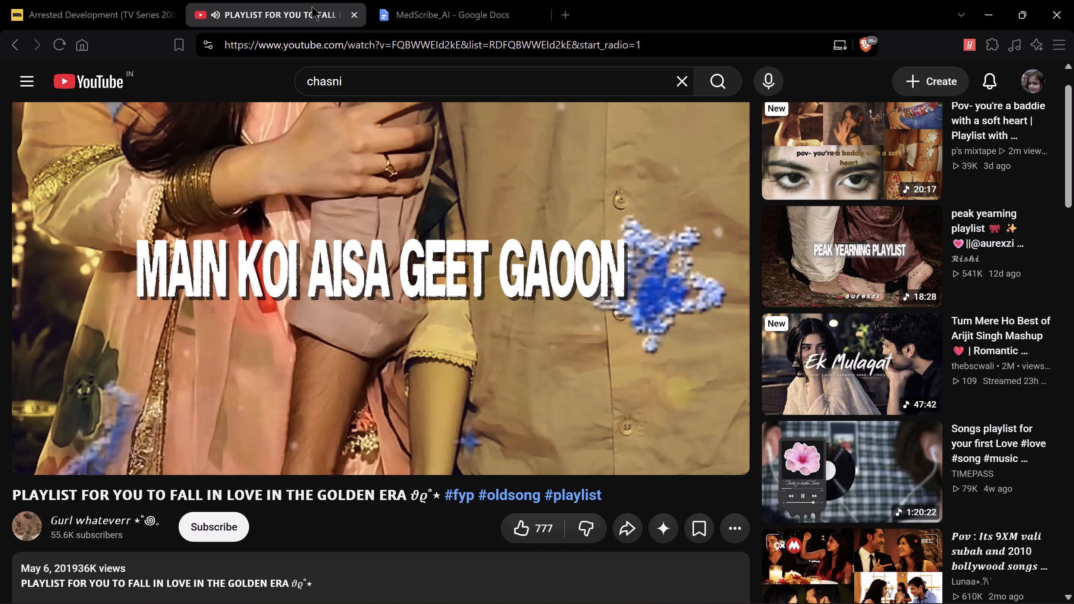
pyautogui.press('space')
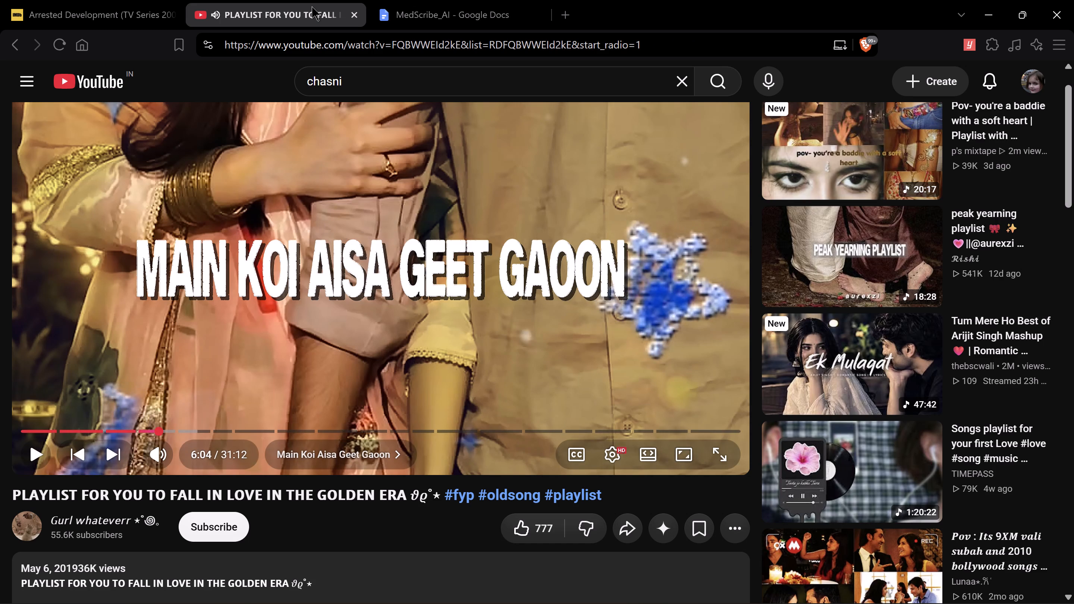
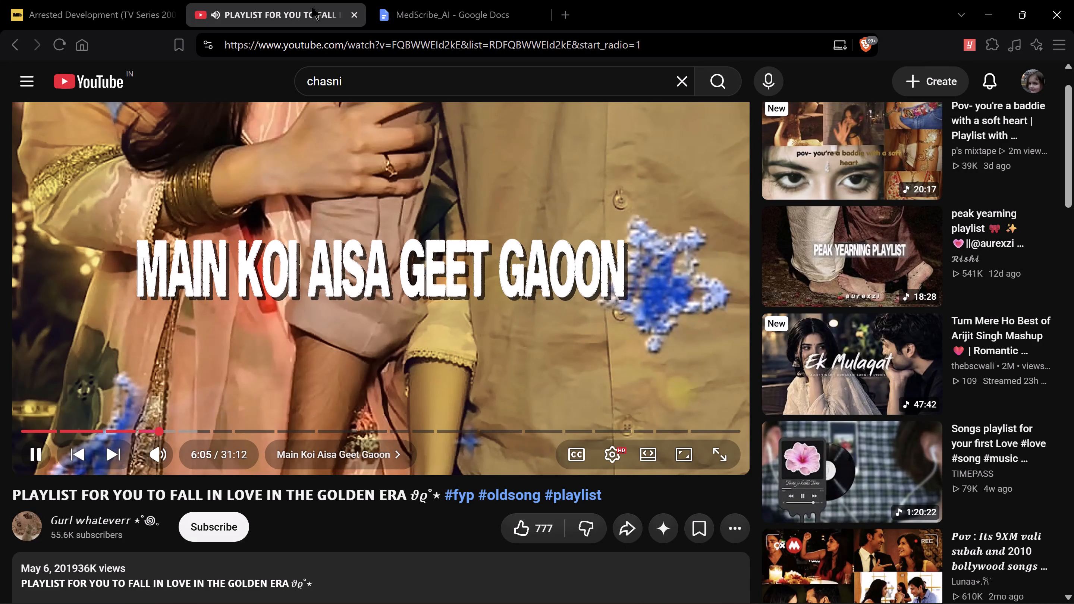
# Return to the MedScribe_AI document and look through the section 3.2 objectives list and the section 3.3 functional requirements table.
pyautogui.click(416, 8)
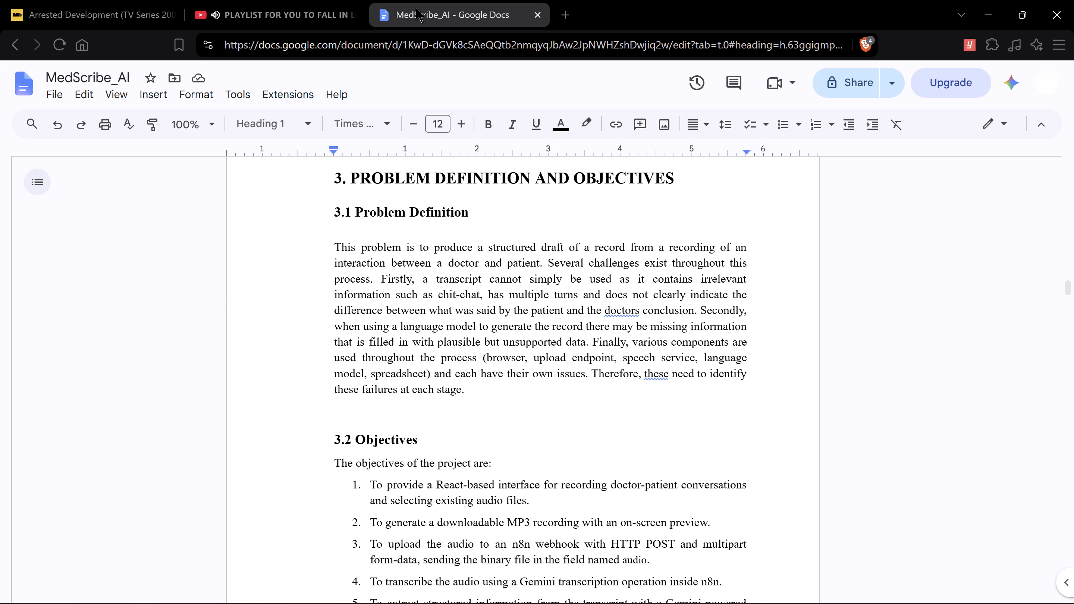
pyautogui.scroll(-3, 416, 8)
pyautogui.scroll(-6, 690, 295)
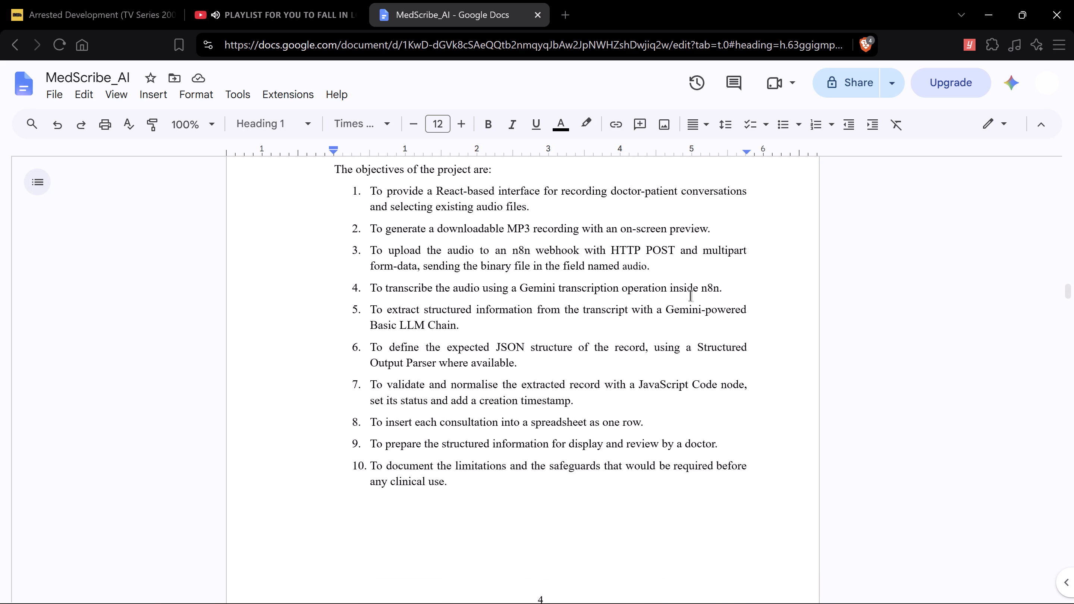
pyautogui.scroll(-6, 690, 295)
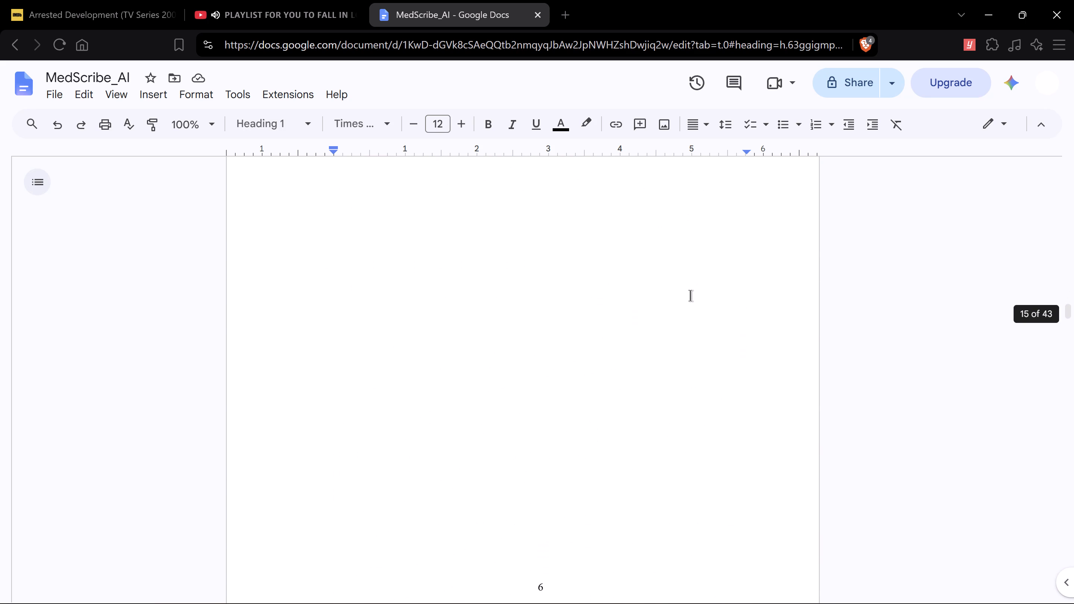
pyautogui.scroll(5, 690, 295)
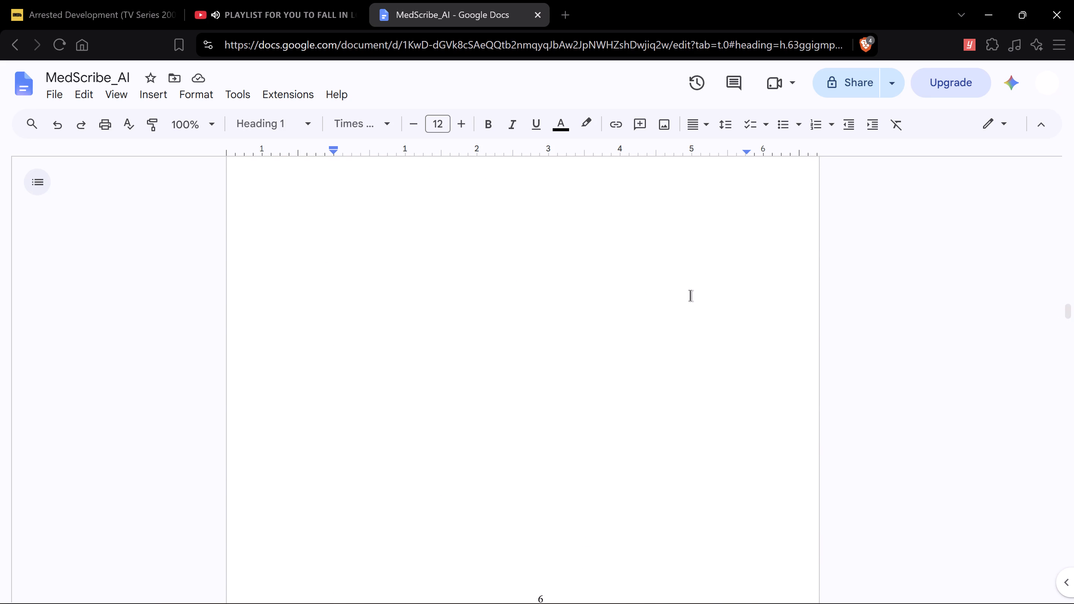
pyautogui.scroll(2, 690, 295)
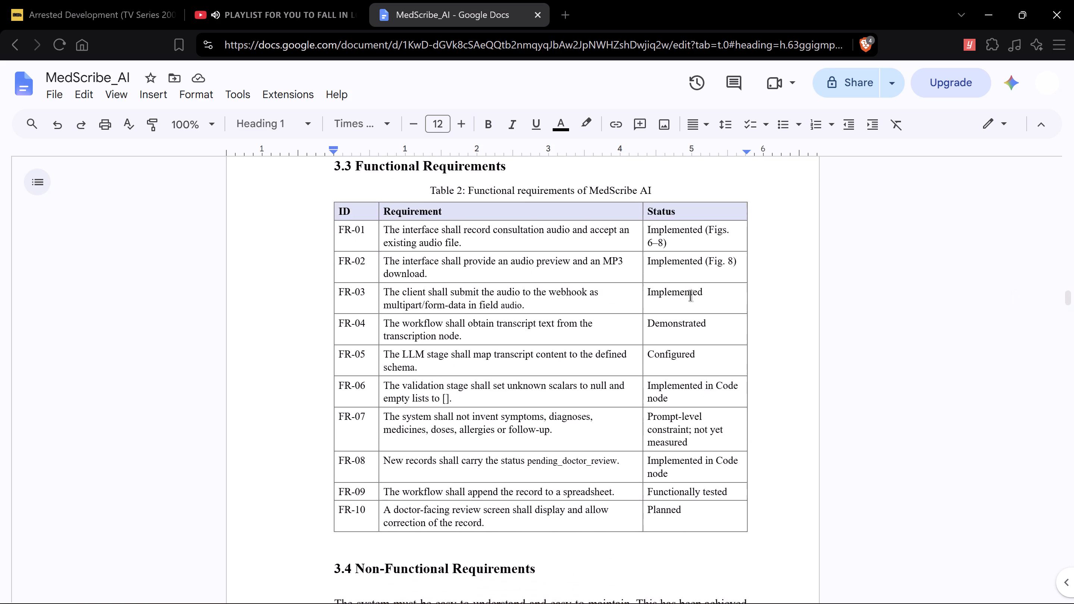
pyautogui.scroll(2, 690, 295)
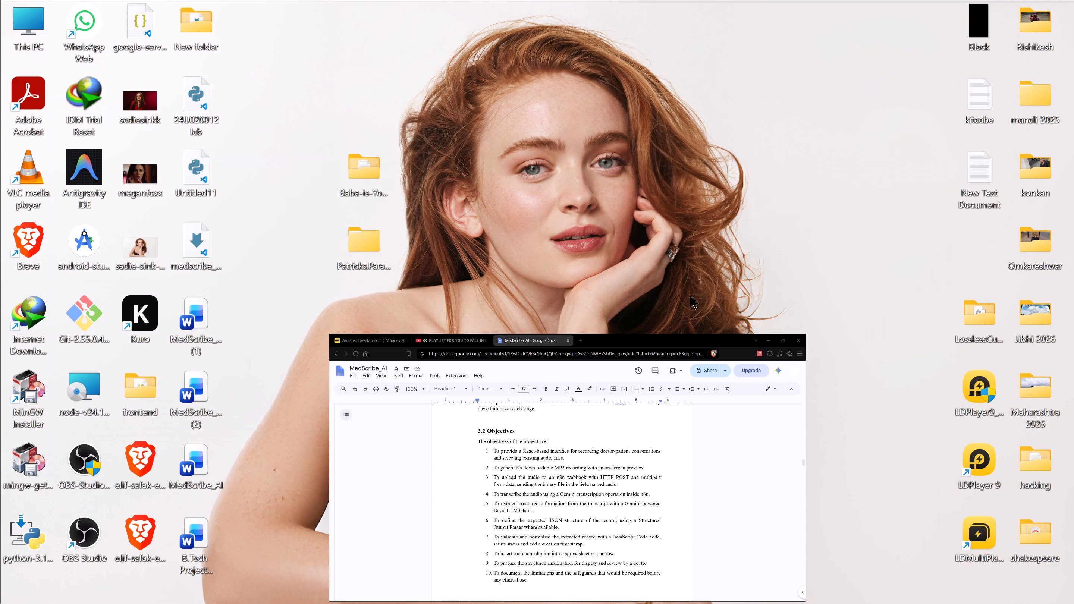
# Open the MedScribe_AI Word file from the desktop and skim the contents list, abstract and Introduction sections 1.4 and 1.5.
pyautogui.doubleClick(196, 466)
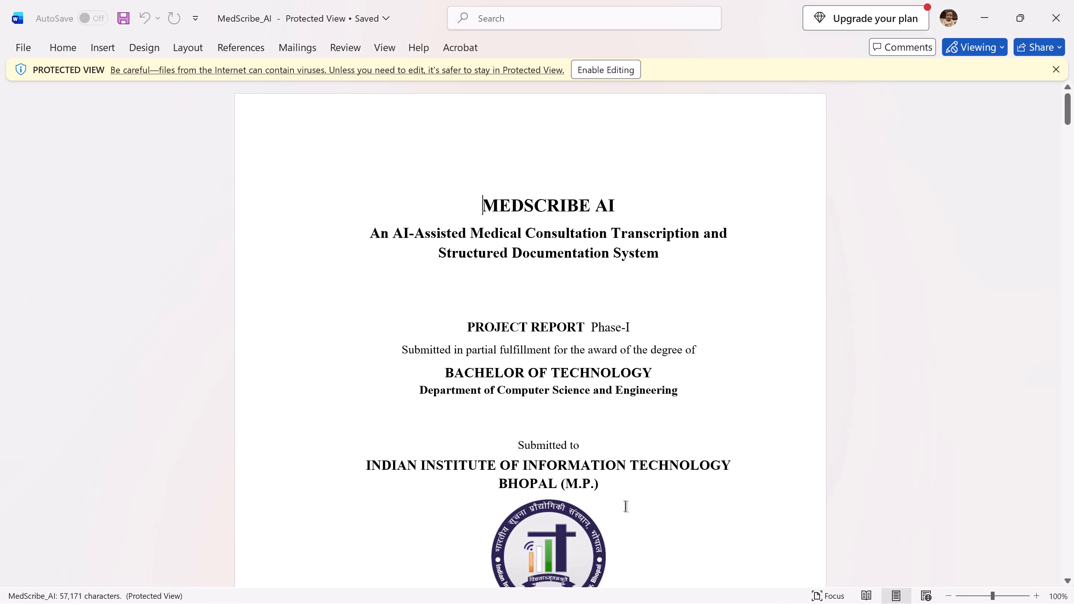
pyautogui.scroll(-5, 625, 506)
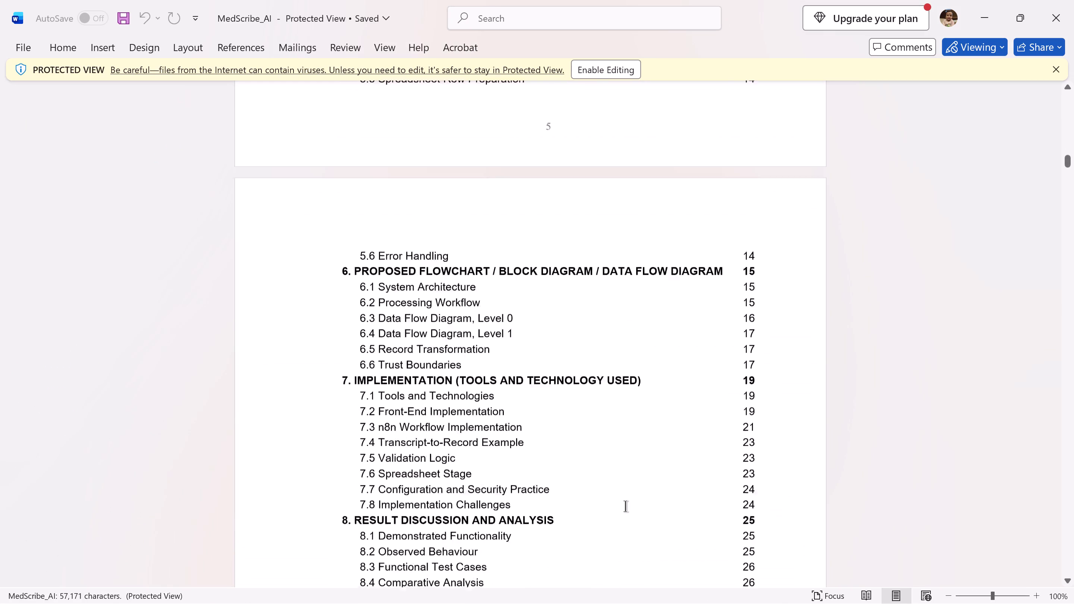
pyautogui.scroll(-4, 625, 506)
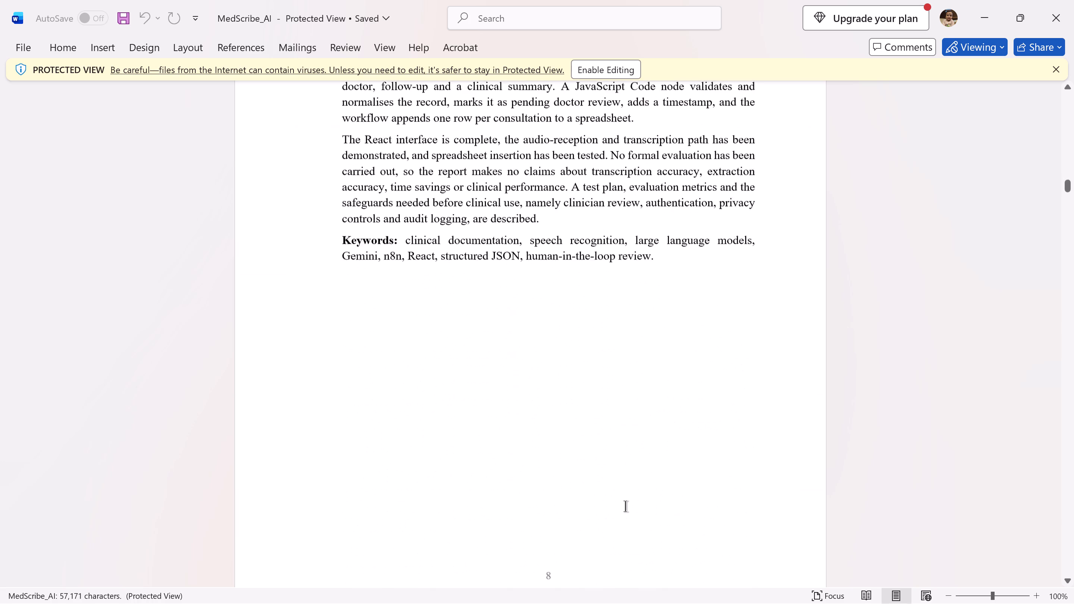
pyautogui.scroll(-2, 625, 506)
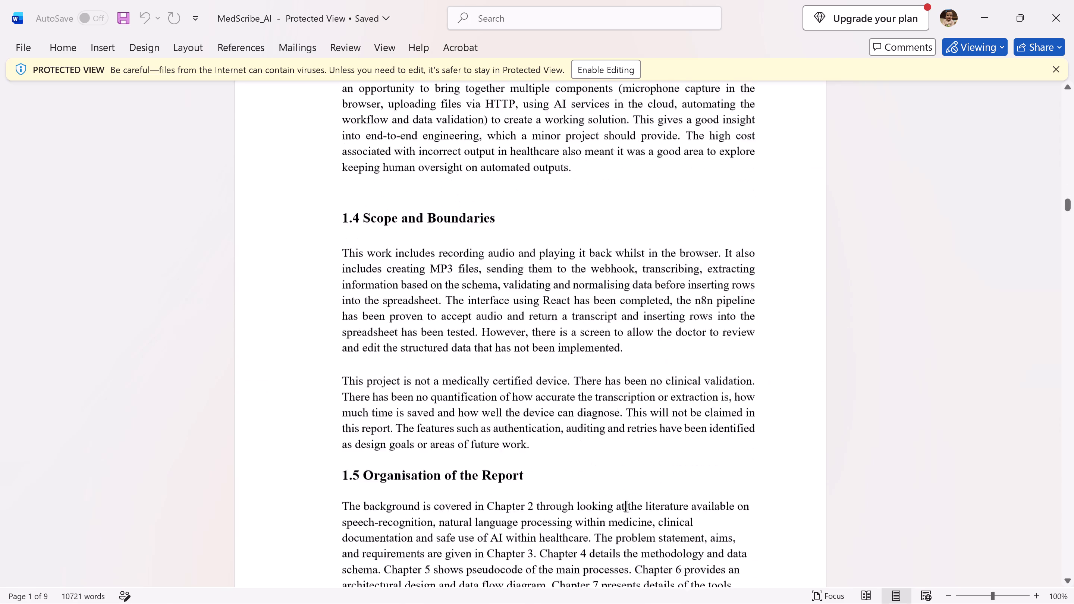
pyautogui.scroll(-1, 625, 506)
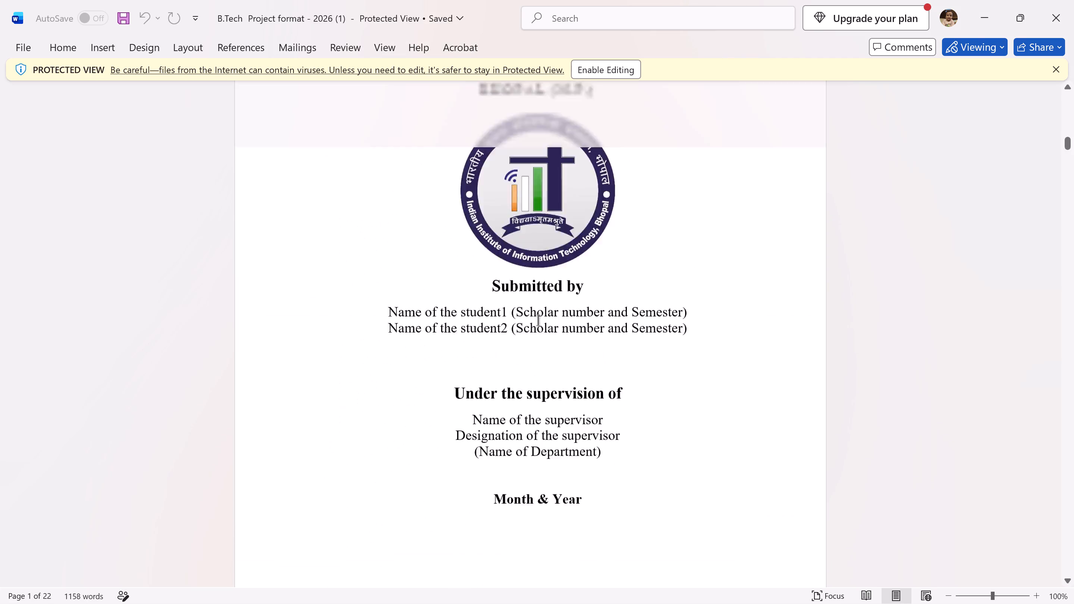
# Copy the section 3.2 objectives sentence and its ten-item list to after the Introduction paragraph beginning "This system is intended to aid with documentation".
pyautogui.scroll(-1, 538, 320)
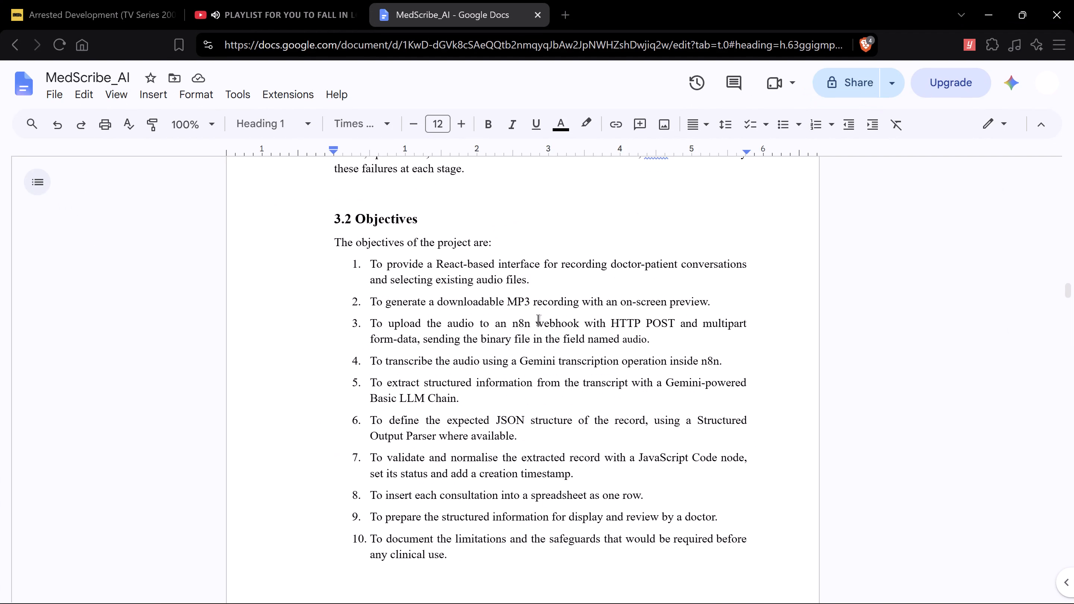
pyautogui.scroll(-1, 538, 320)
pyautogui.moveTo(454, 547); pyautogui.dragTo(429, 502)
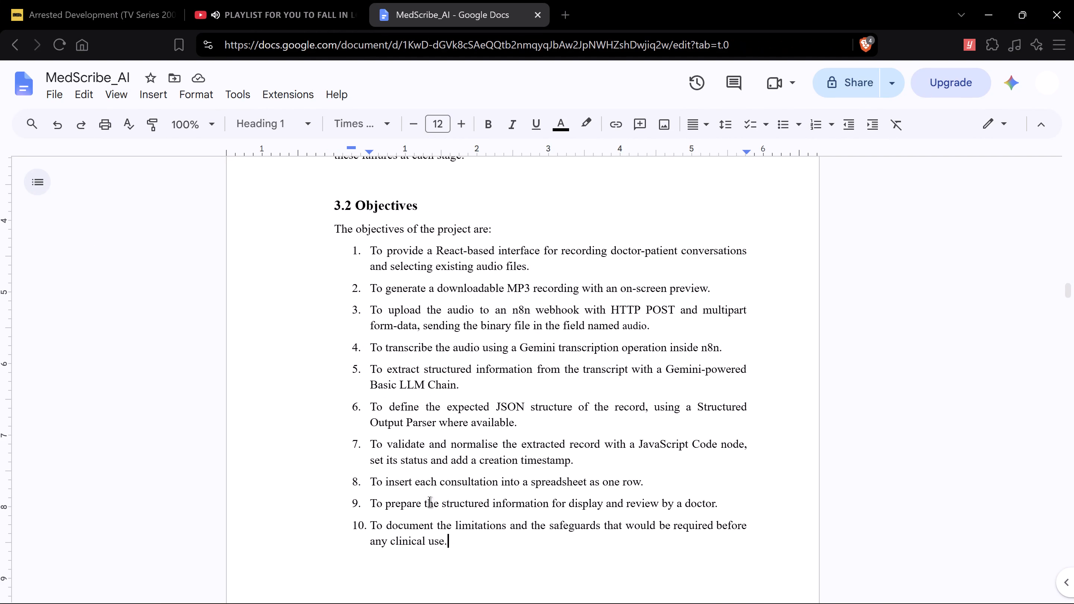
pyautogui.moveTo(429, 502); pyautogui.dragTo(340, 221)
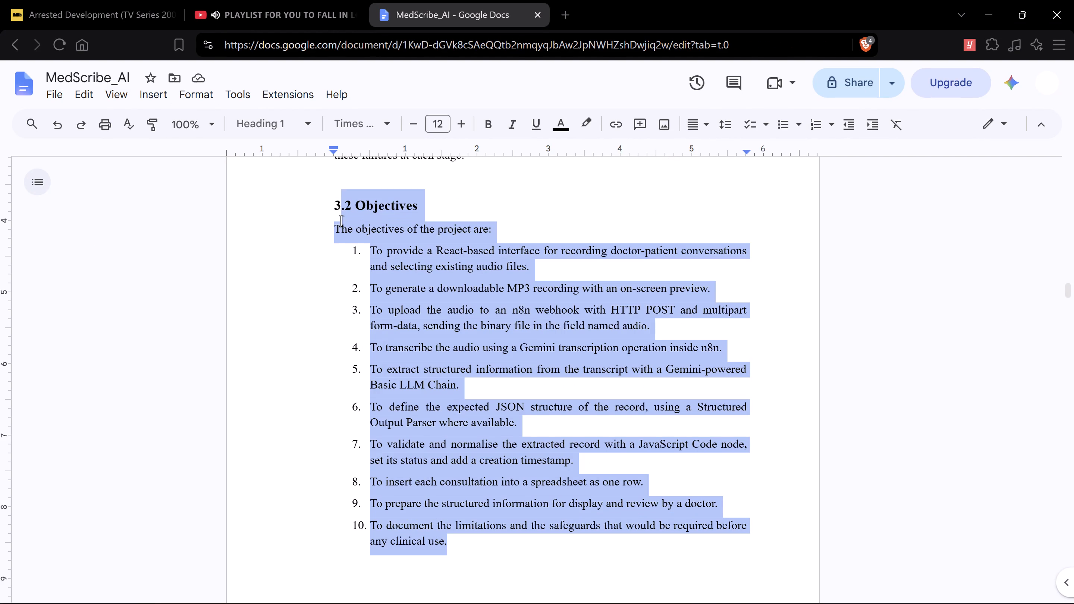
pyautogui.moveTo(340, 221); pyautogui.dragTo(335, 224)
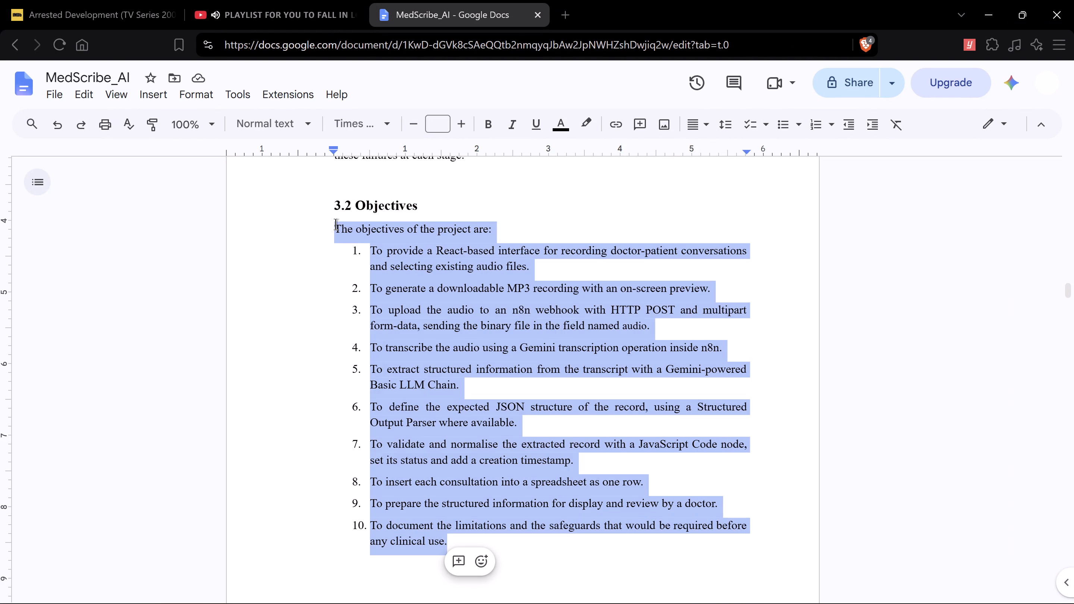
pyautogui.hotkey('ctrl', 'c')
pyautogui.scroll(5, 450, 239)
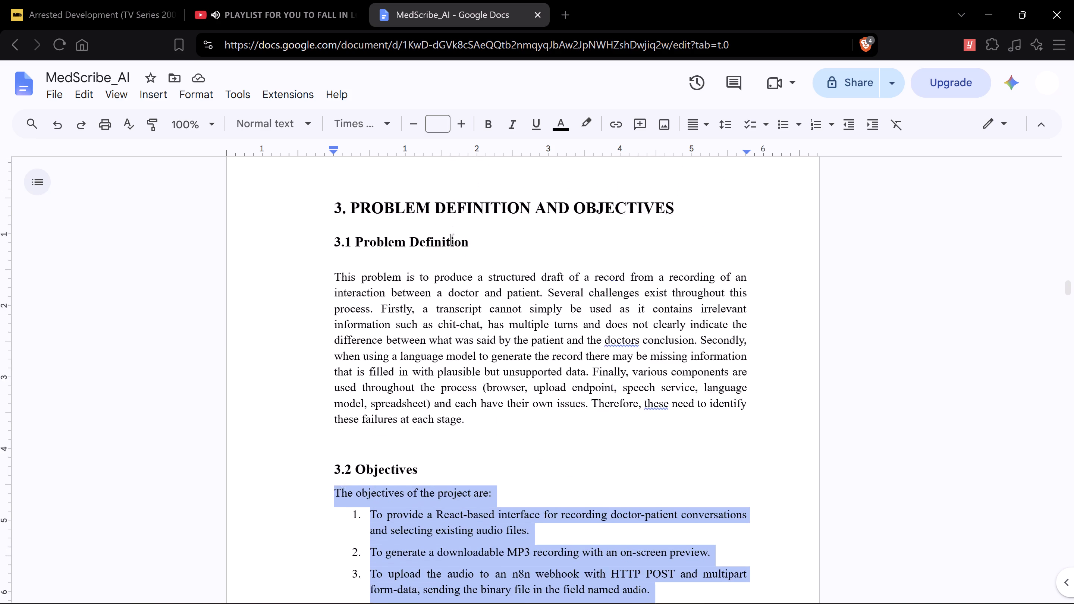
pyautogui.scroll(7, 450, 239)
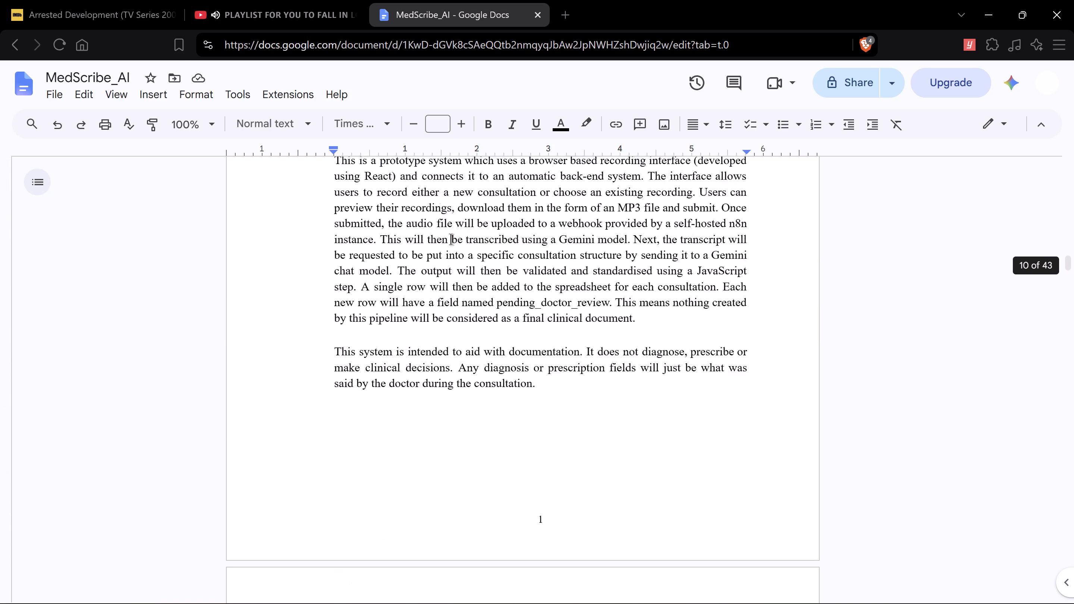
pyautogui.scroll(1, 450, 239)
pyautogui.click(577, 477)
pyautogui.press('Return')
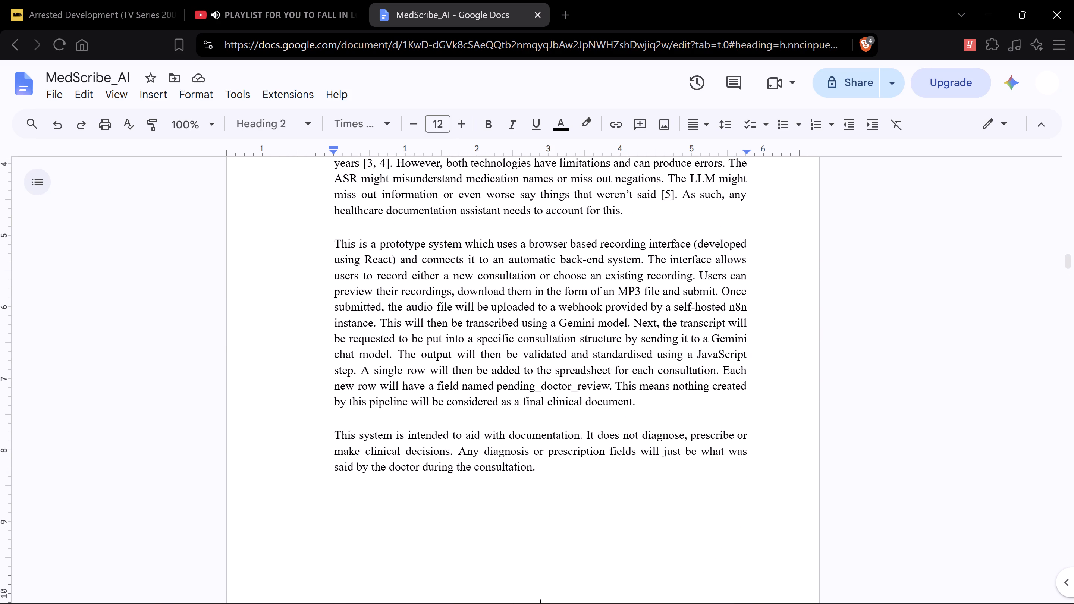
pyautogui.press('Return')
pyautogui.hotkey('ctrl', 'v')
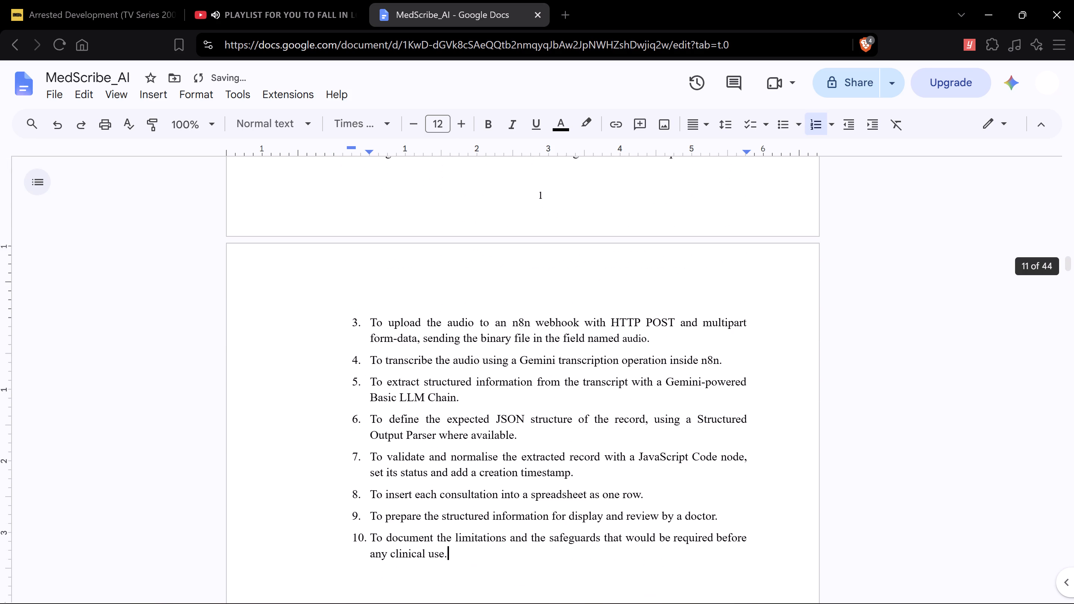
# Insert blank lines before the pasted "The objectives of the project are:" line to move it to the following page.
pyautogui.scroll(2, 577, 477)
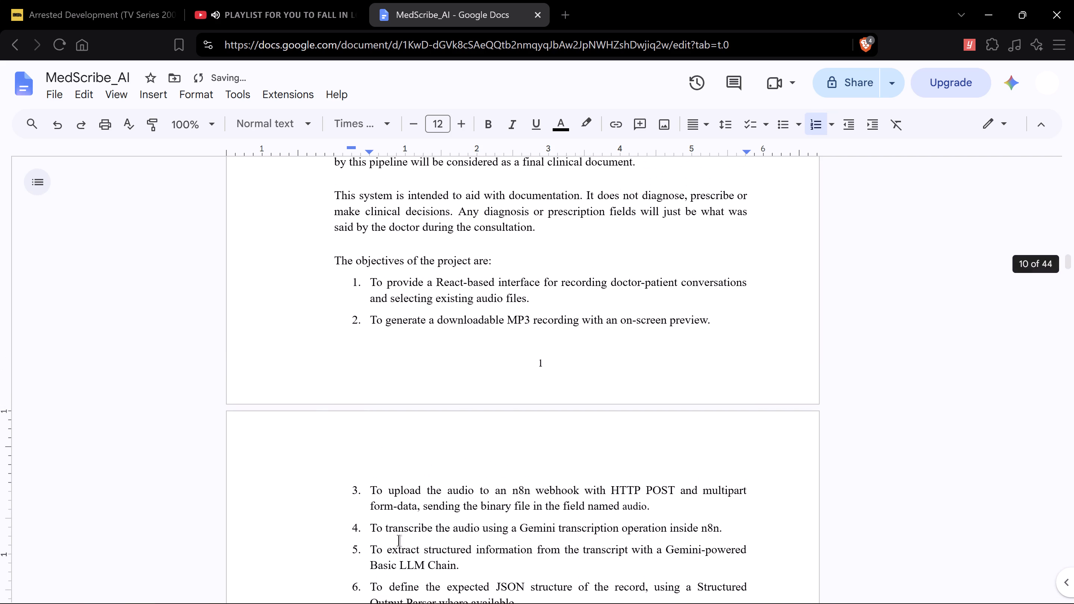
pyautogui.click(331, 261)
pyautogui.press('Return')
pyautogui.press('Return')
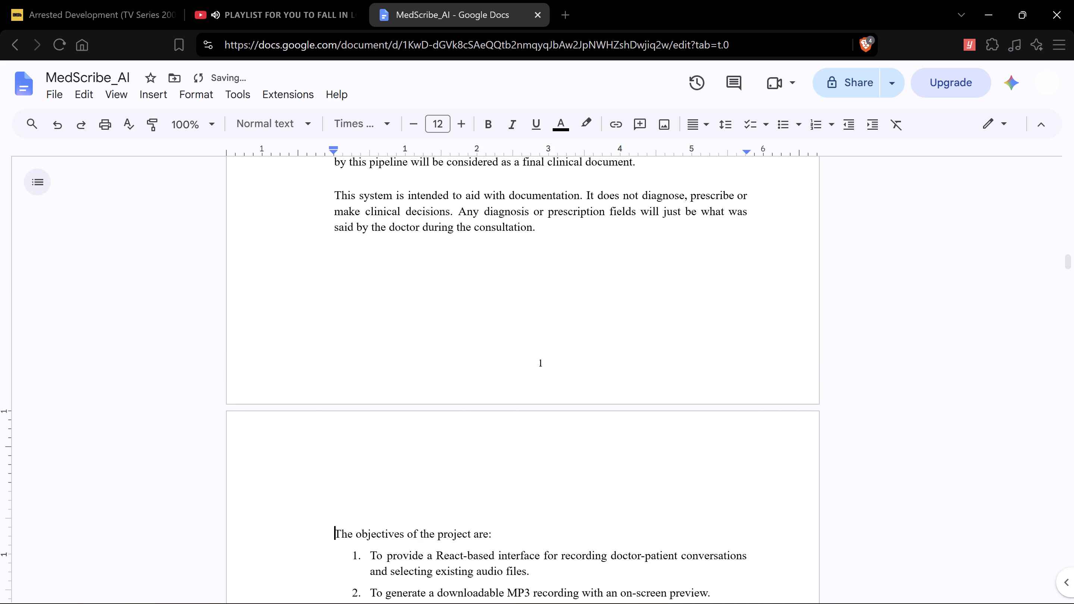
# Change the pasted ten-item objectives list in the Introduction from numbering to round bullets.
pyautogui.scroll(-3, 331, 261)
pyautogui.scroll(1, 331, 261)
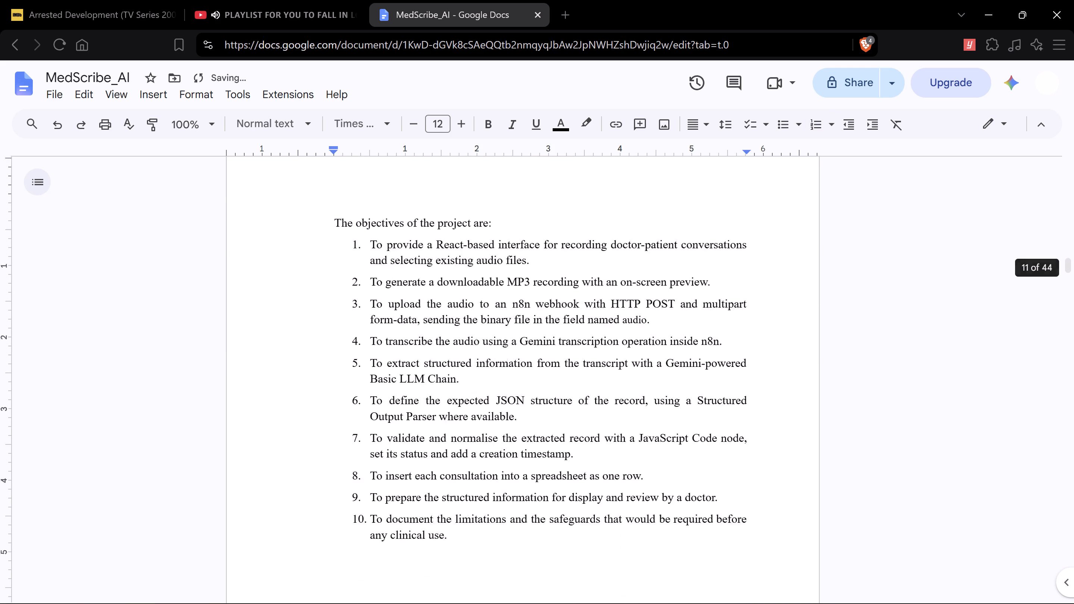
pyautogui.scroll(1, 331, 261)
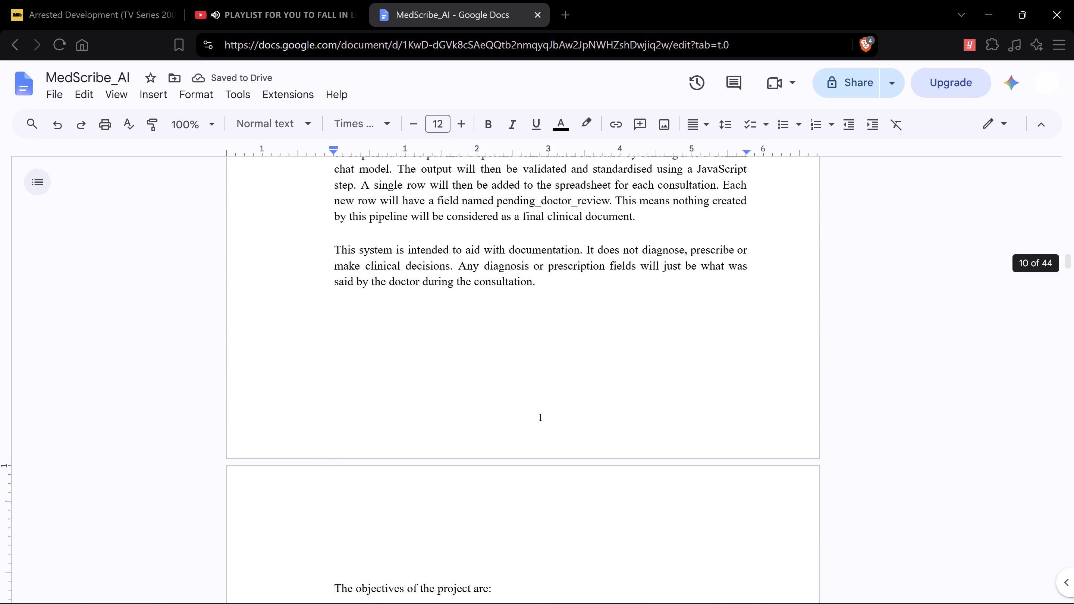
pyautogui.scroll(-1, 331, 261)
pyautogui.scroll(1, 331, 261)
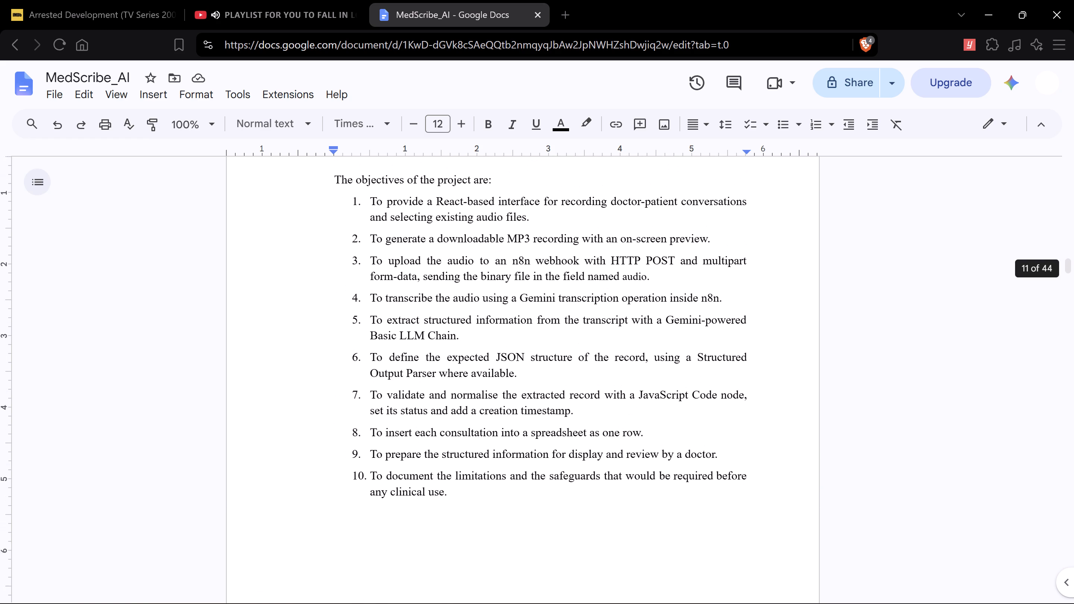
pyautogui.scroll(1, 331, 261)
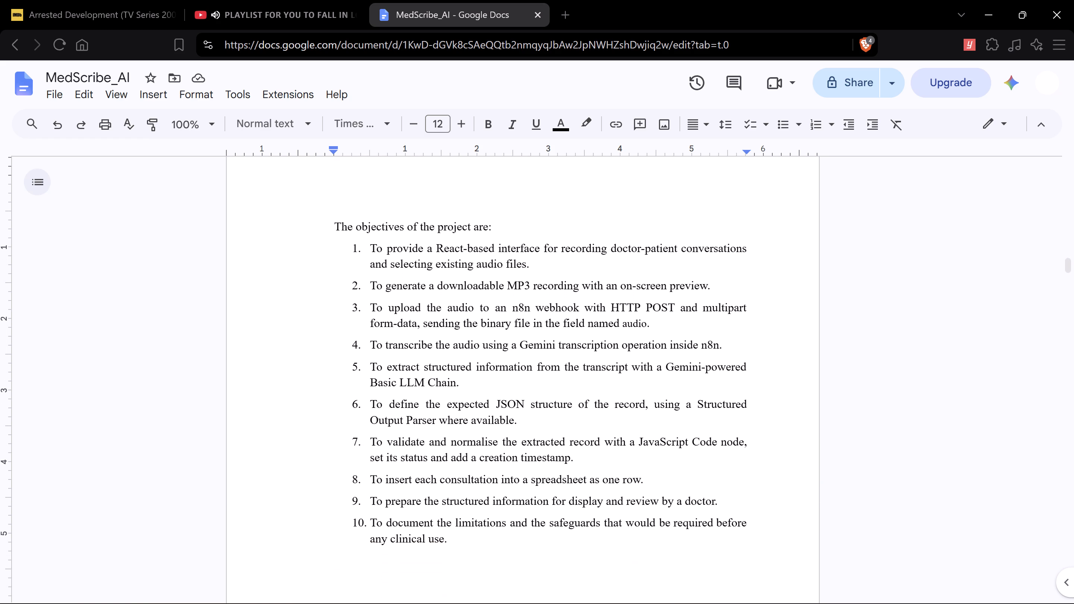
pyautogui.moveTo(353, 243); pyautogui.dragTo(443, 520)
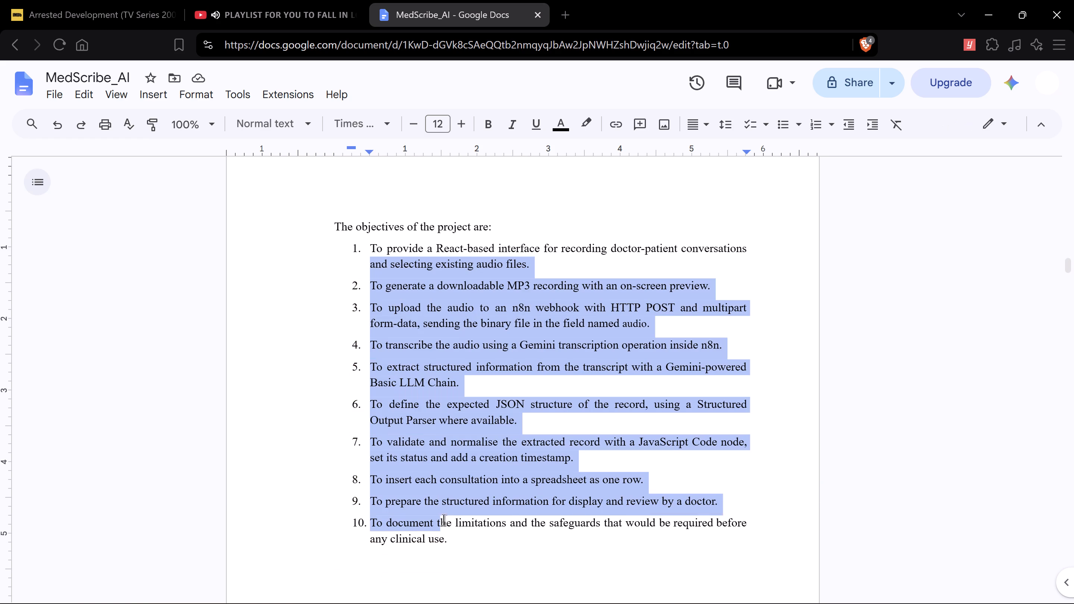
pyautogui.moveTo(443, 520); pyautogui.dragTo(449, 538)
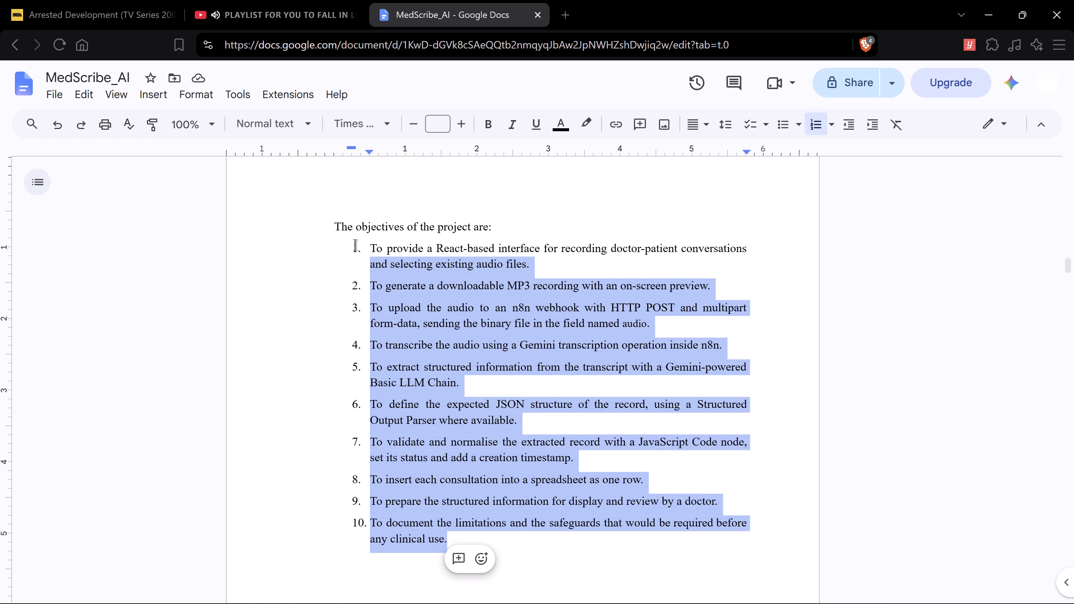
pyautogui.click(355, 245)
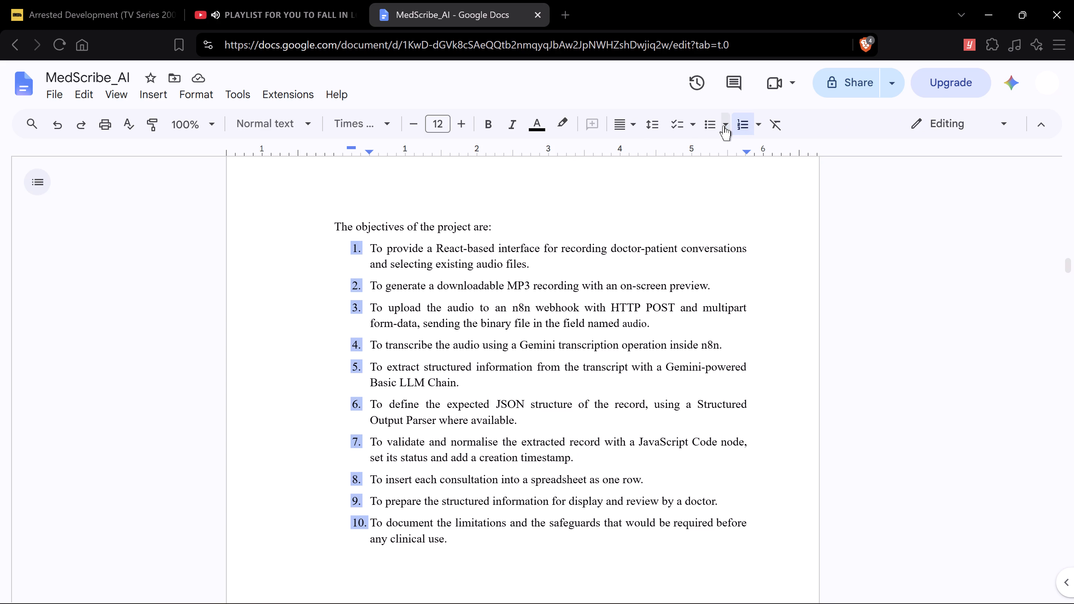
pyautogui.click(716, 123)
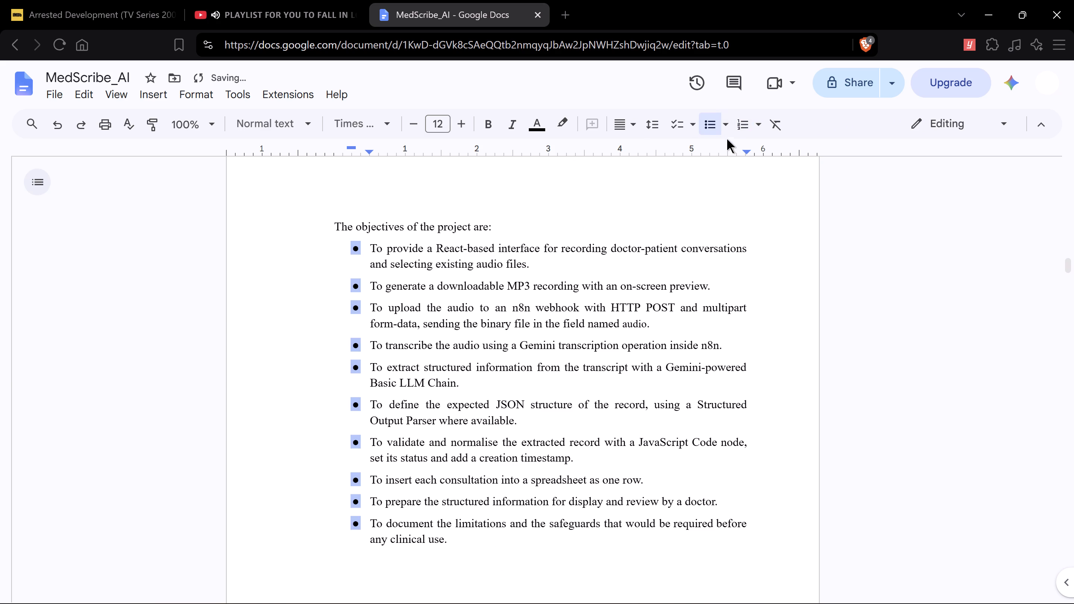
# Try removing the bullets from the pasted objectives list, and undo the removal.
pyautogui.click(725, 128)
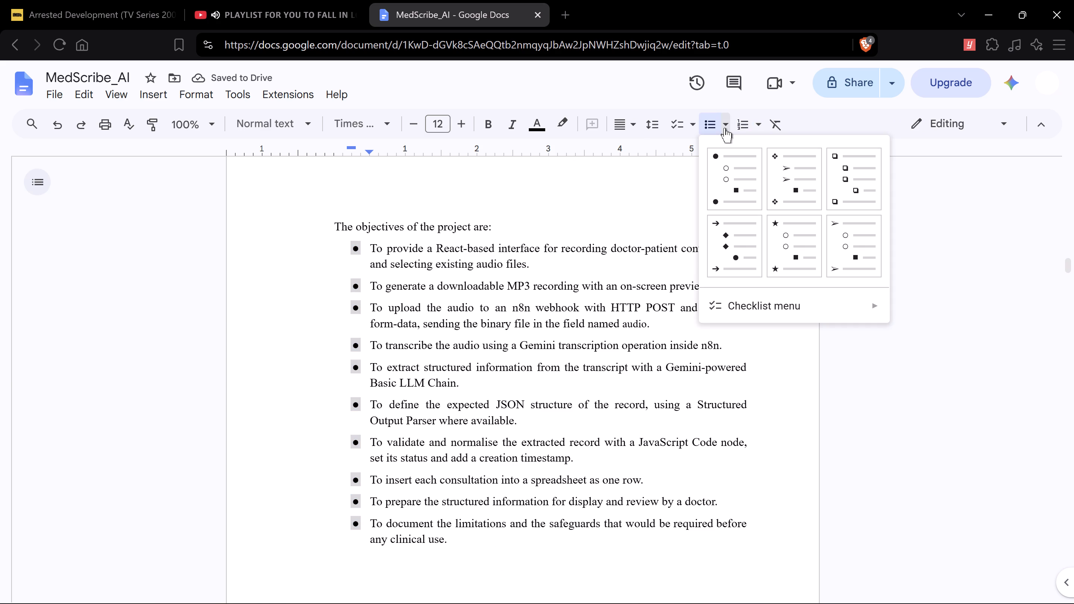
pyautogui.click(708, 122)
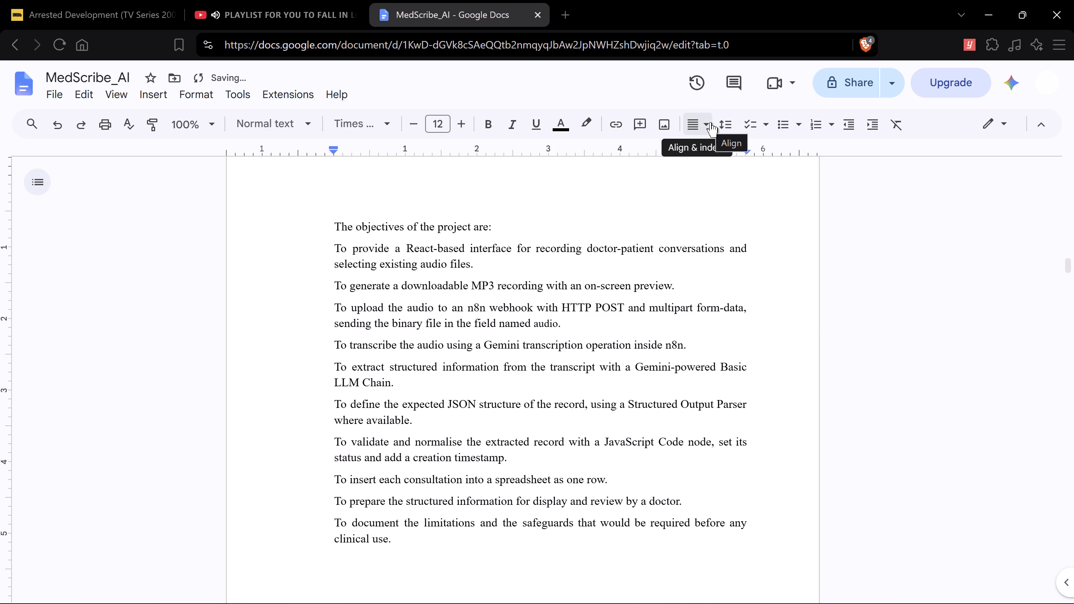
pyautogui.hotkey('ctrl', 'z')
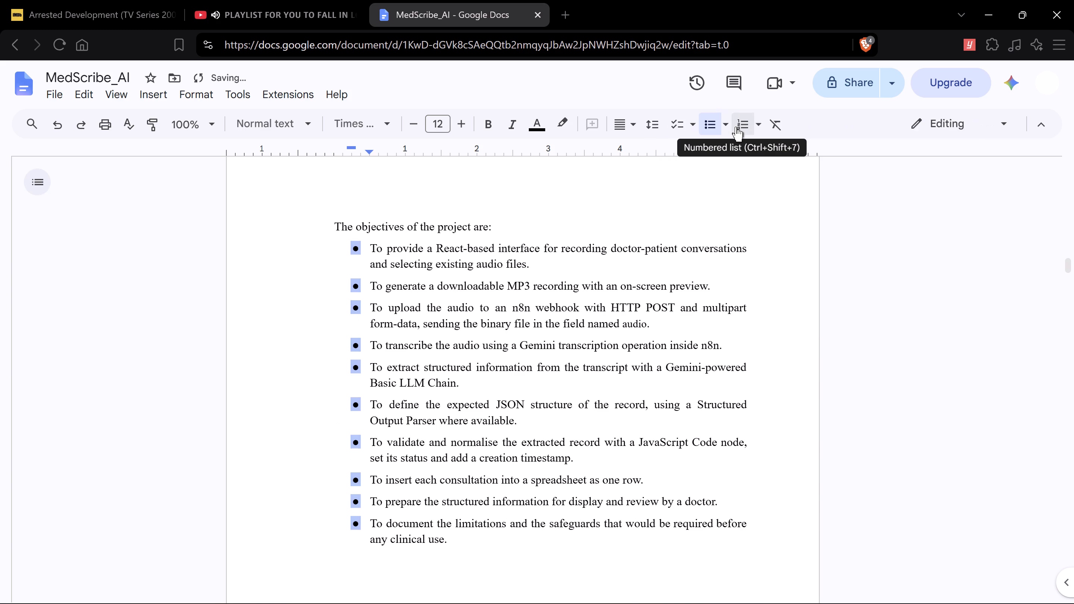
# Change the ten-item objectives list in the Introduction from round bullets to a numbered list.
pyautogui.click(745, 129)
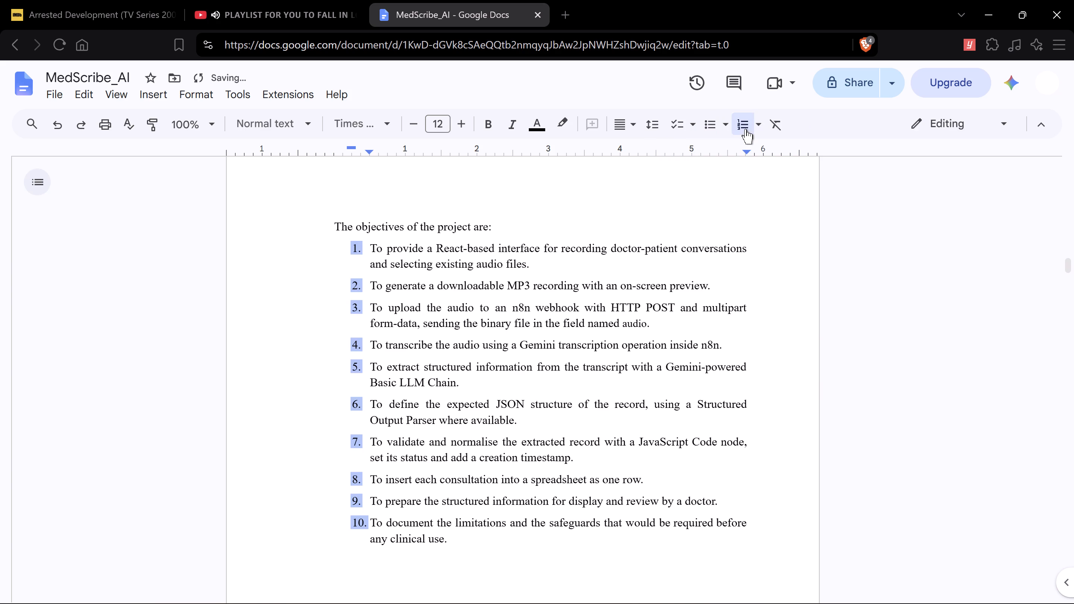
pyautogui.click(755, 126)
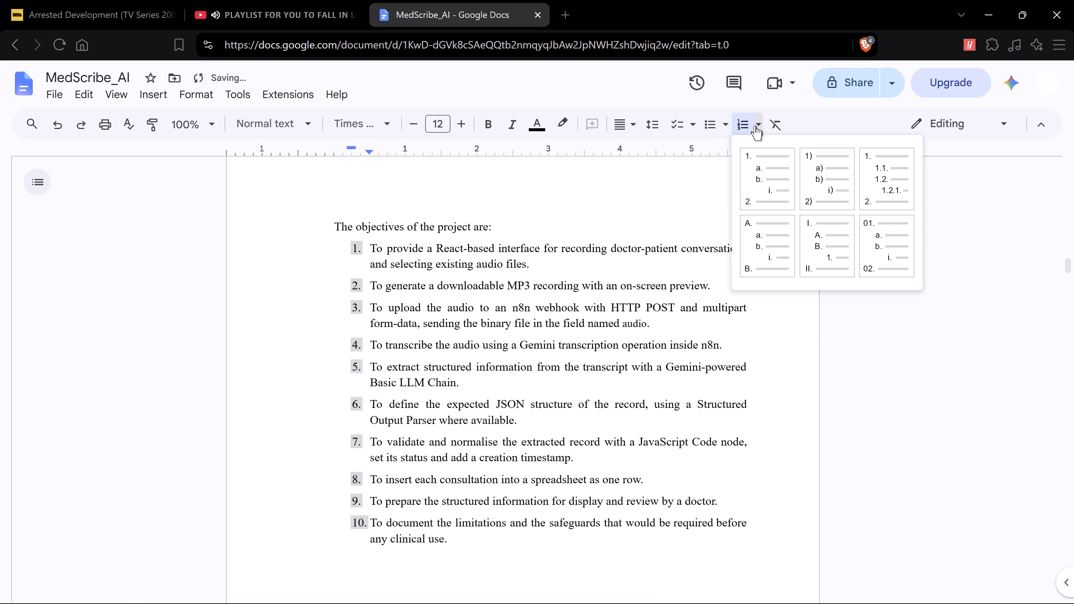
pyautogui.click(722, 126)
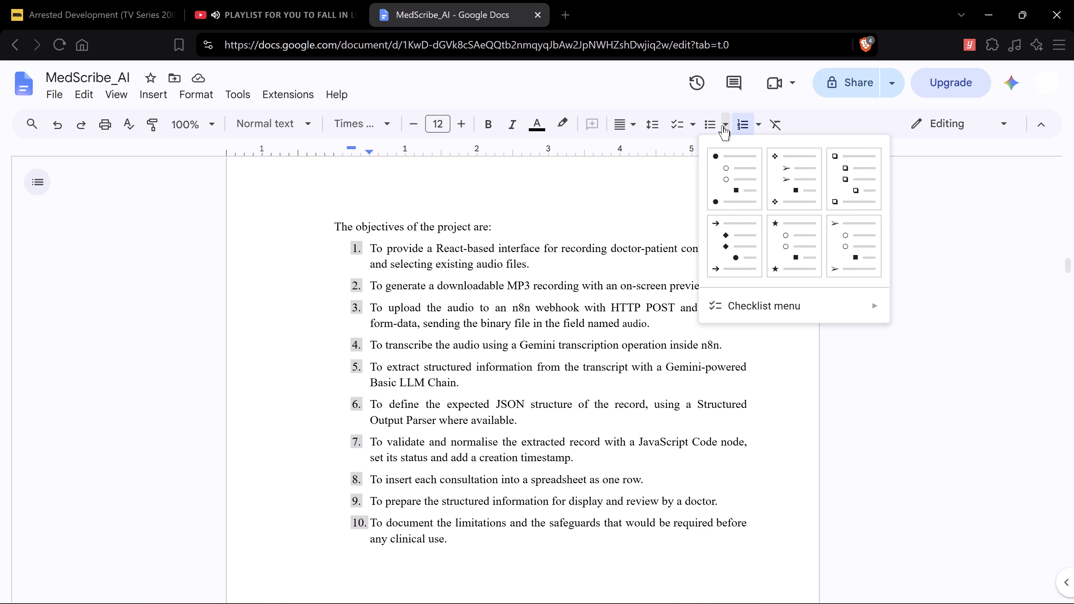
pyautogui.click(909, 394)
# Delete section 3.2 Objectives, including its heading, introductory sentence, ten-item list and the leftover empty numbered line.
pyautogui.scroll(5, 909, 394)
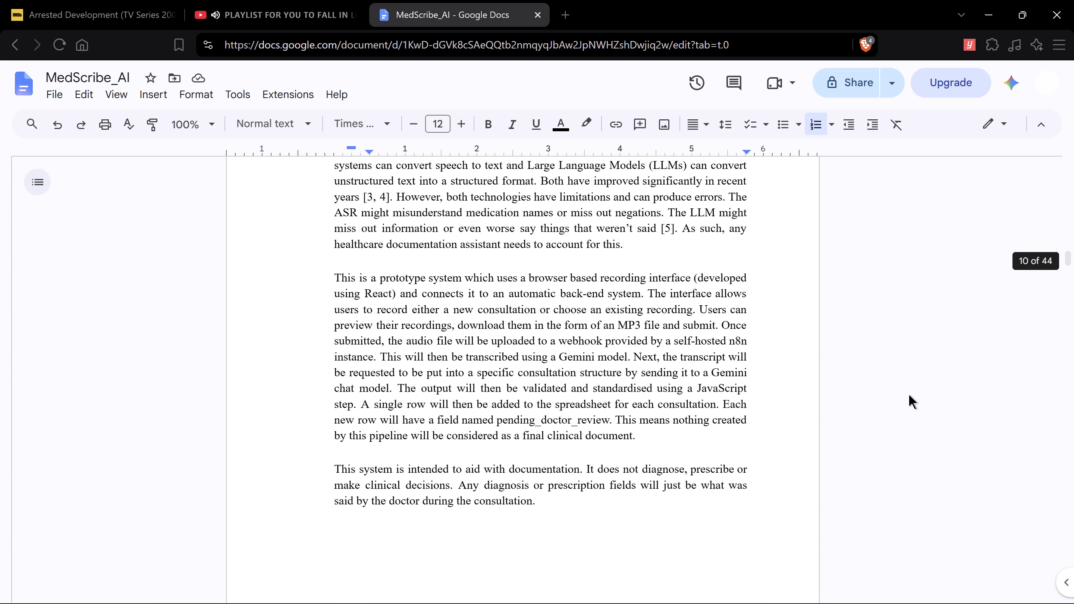
pyautogui.scroll(-6, 909, 394)
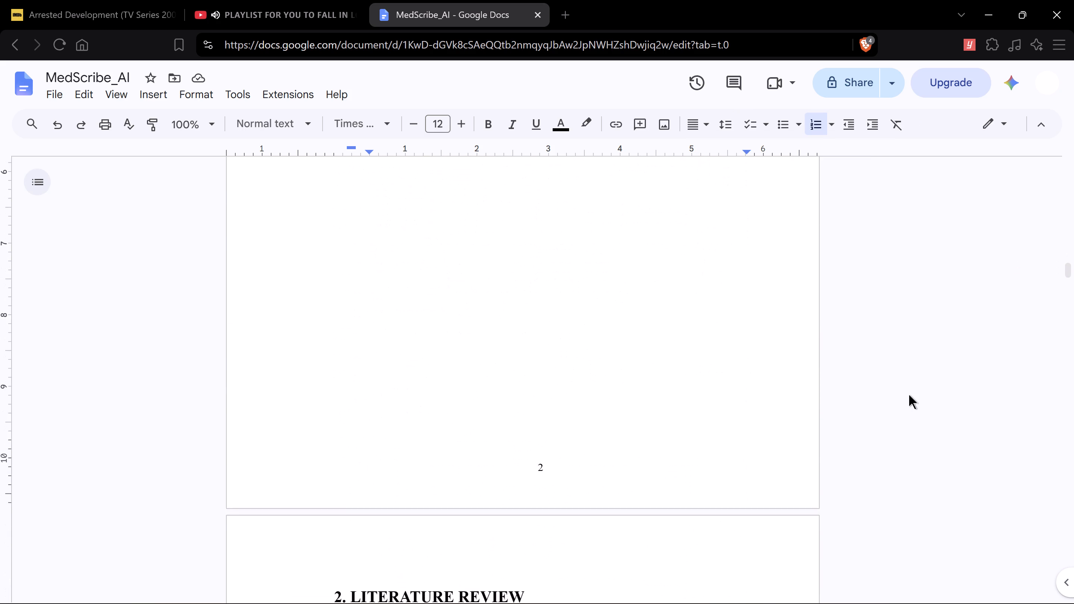
pyautogui.scroll(-9, 909, 394)
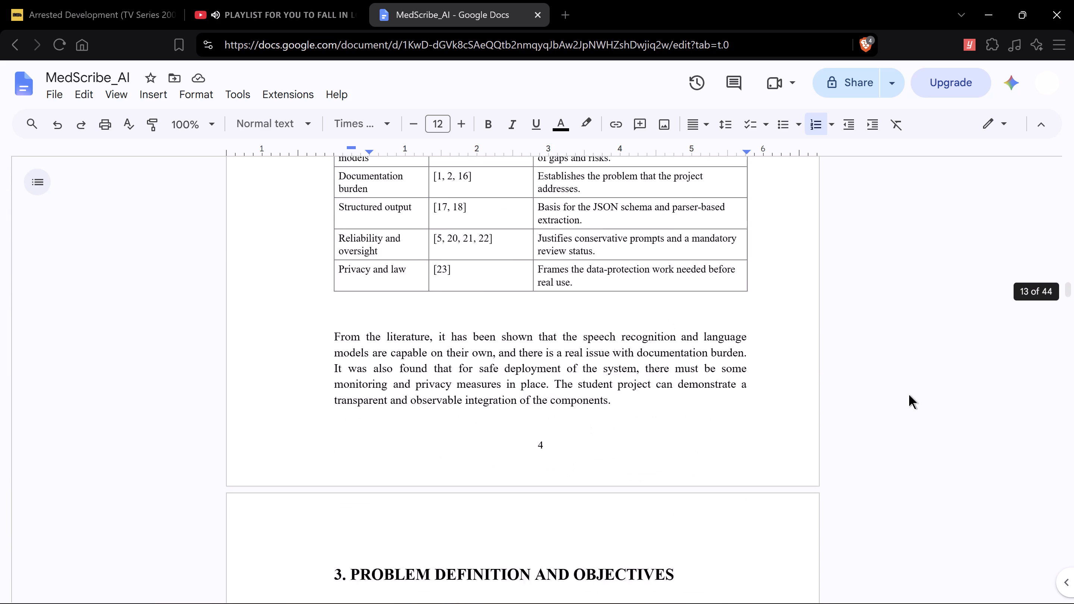
pyautogui.scroll(-1, 909, 394)
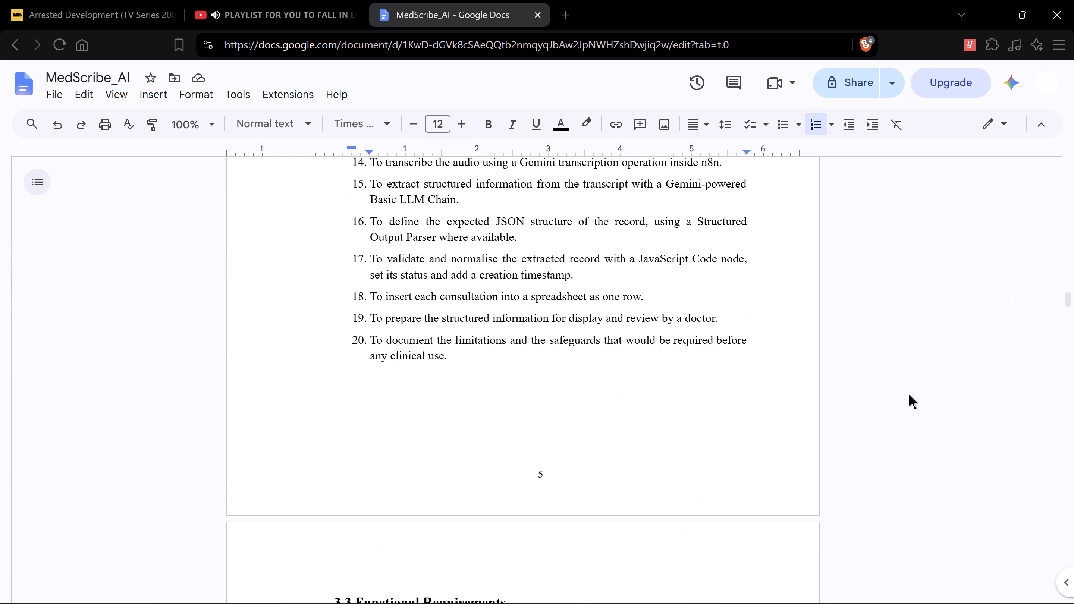
pyautogui.scroll(1, 909, 394)
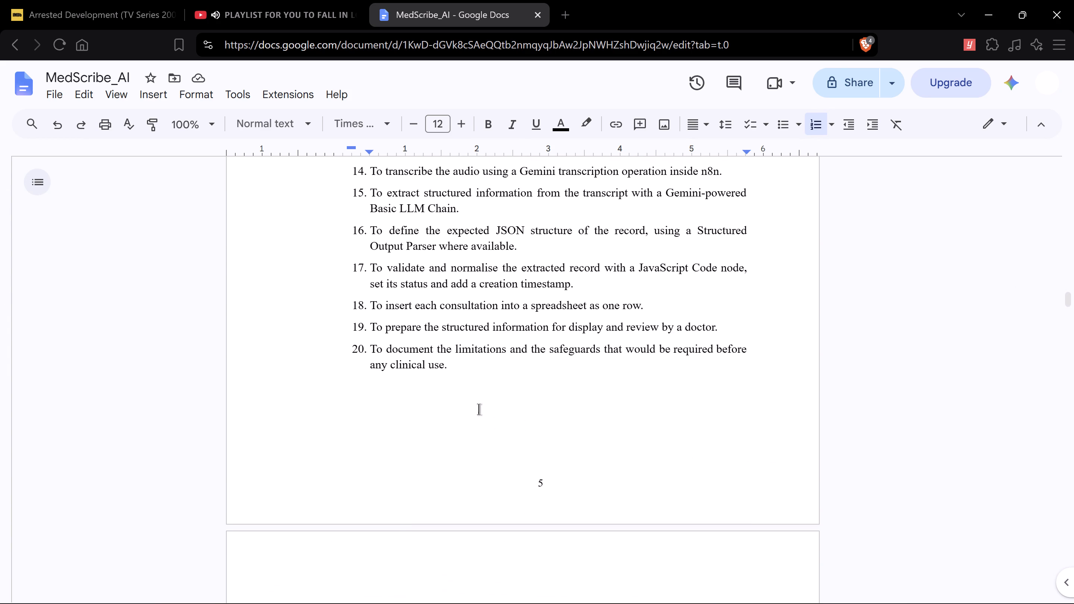
pyautogui.moveTo(478, 409); pyautogui.dragTo(333, 317)
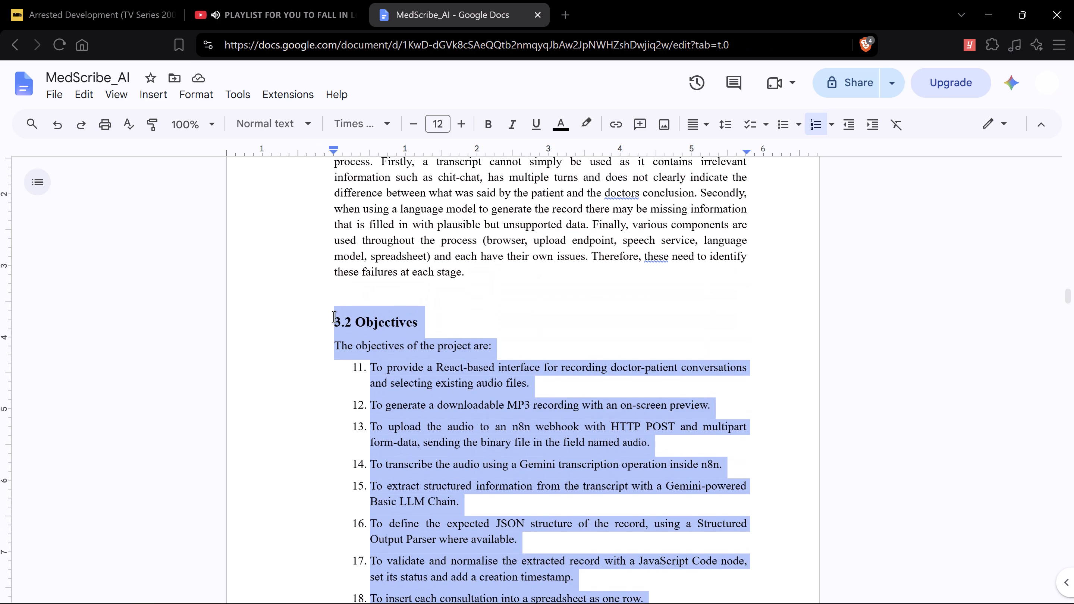
pyautogui.moveTo(333, 317); pyautogui.dragTo(332, 296)
pyautogui.press('BackSpace')
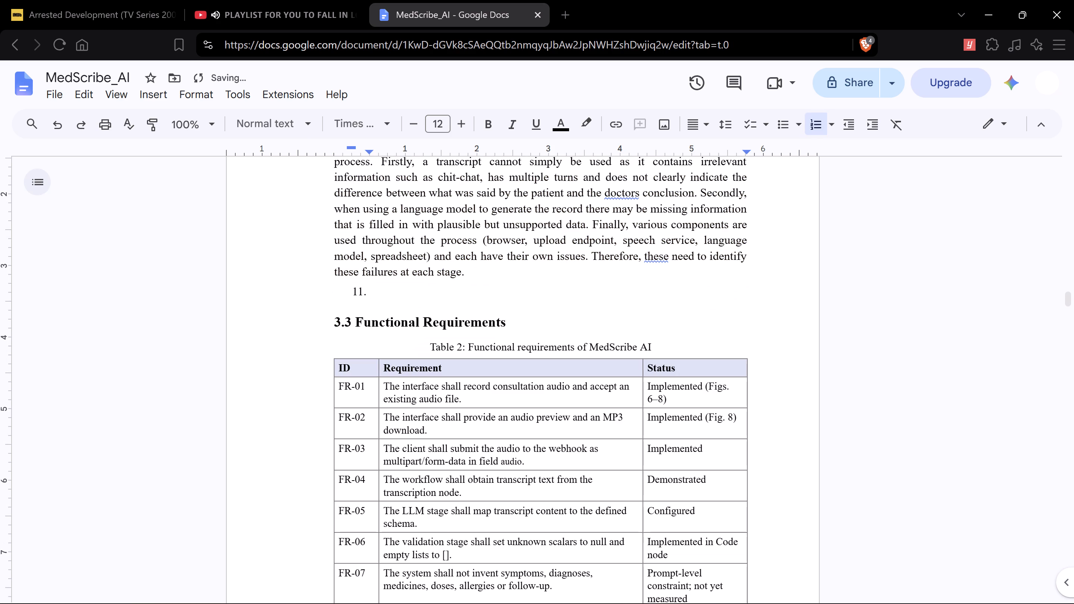
pyautogui.press('BackSpace')
pyautogui.press('BackSpace')
pyautogui.press('BackSpace')
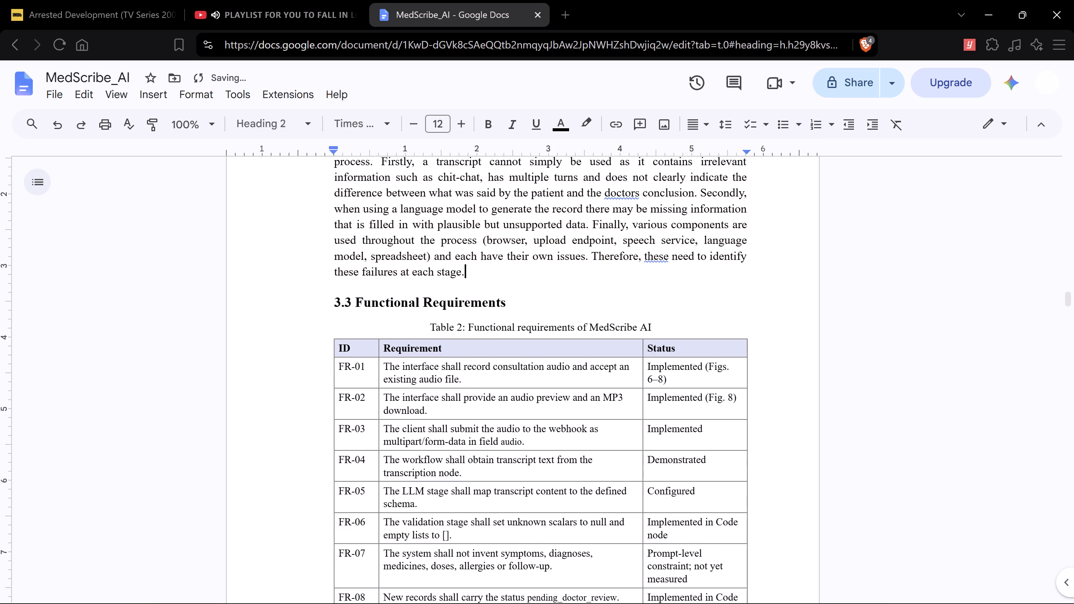
# Look through the report from section 3.1 Problem Definition to the start of chapter 5 for content to cut.
pyautogui.scroll(-6, 475, 358)
pyautogui.scroll(1, 475, 358)
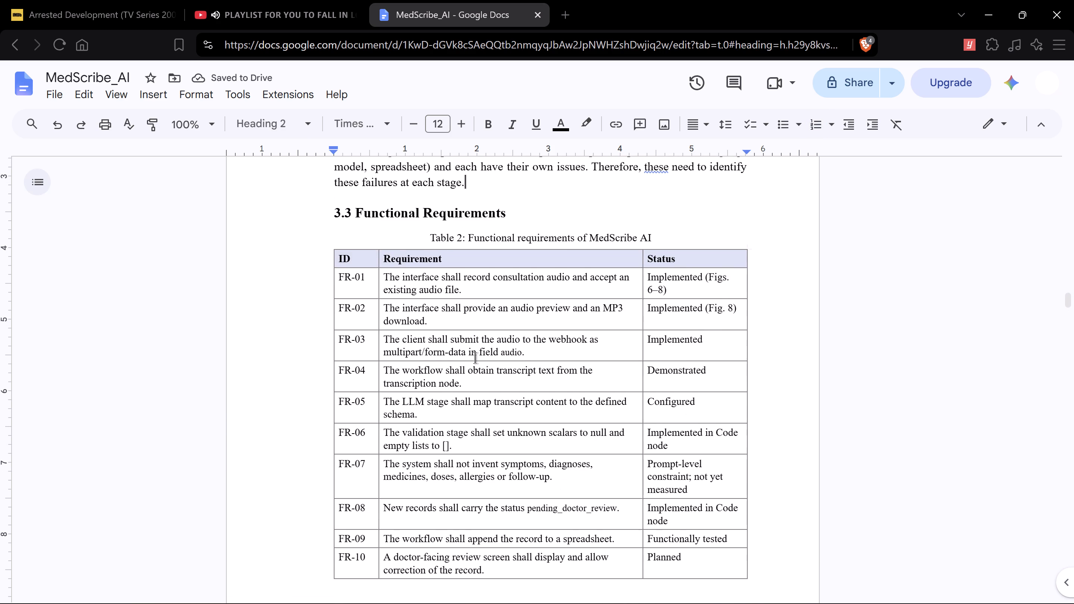
pyautogui.scroll(3, 475, 358)
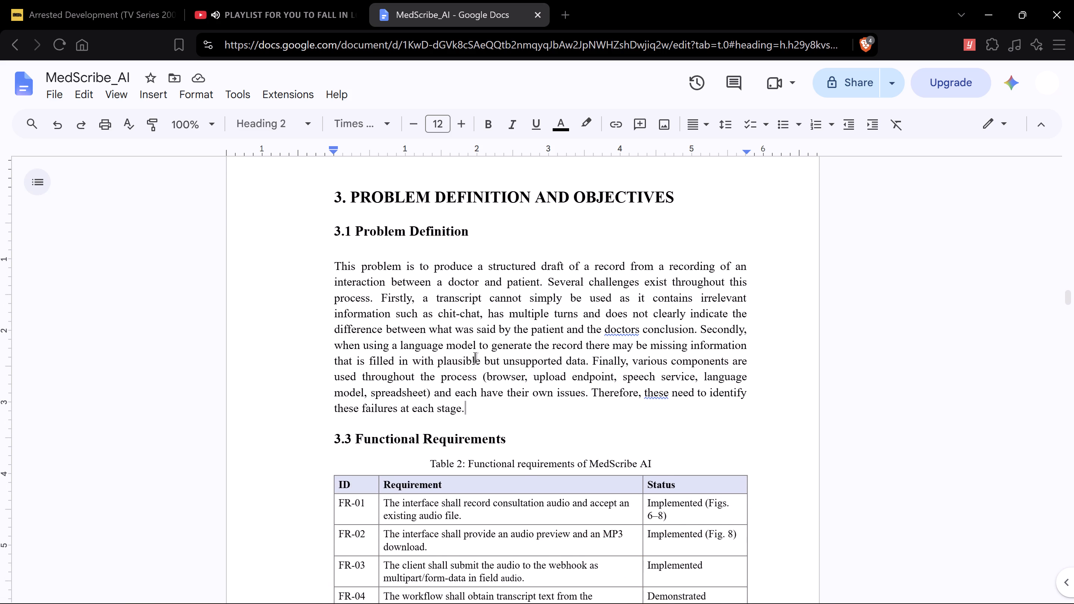
pyautogui.scroll(-6, 475, 358)
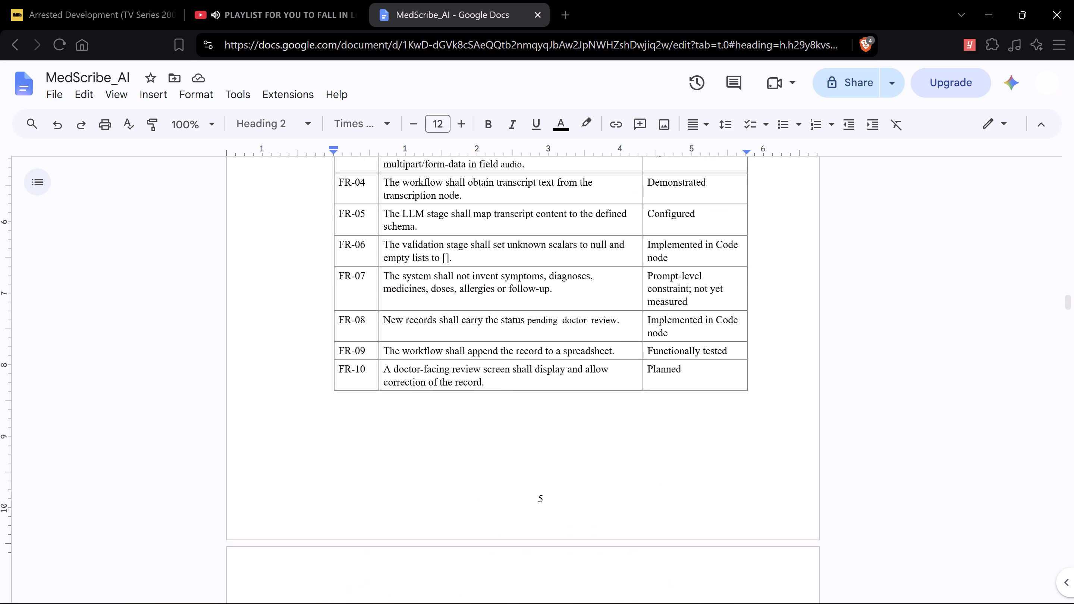
pyautogui.scroll(-6, 475, 358)
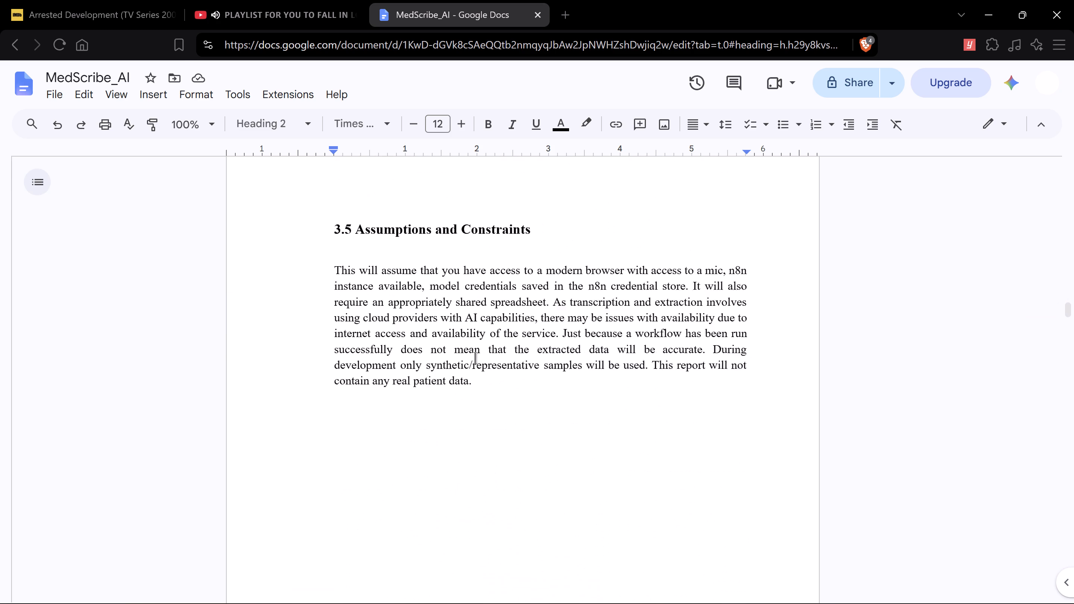
pyautogui.scroll(-4, 475, 358)
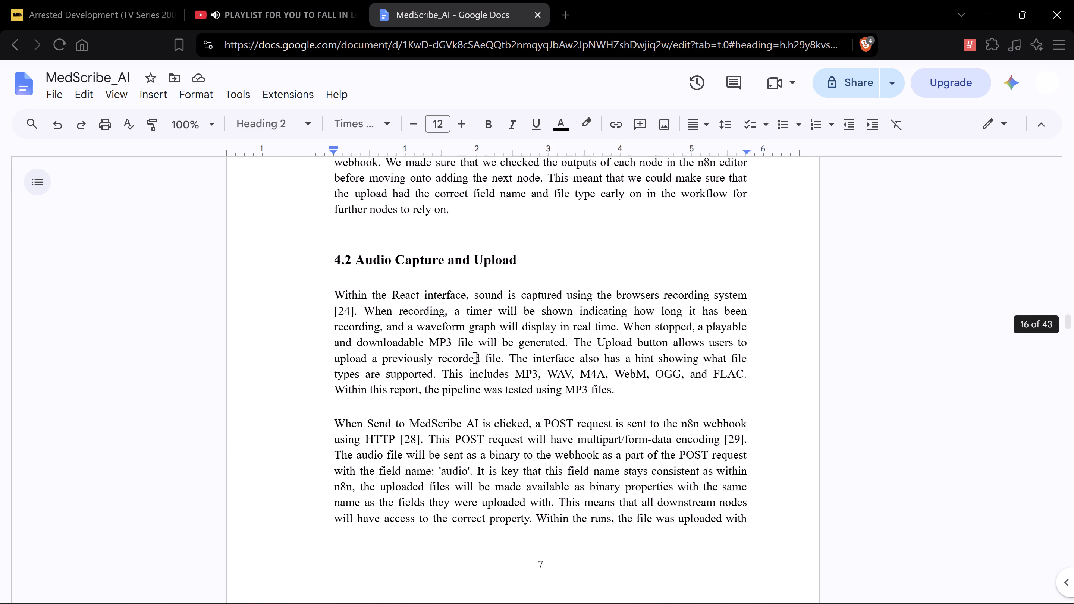
pyautogui.scroll(-13, 475, 358)
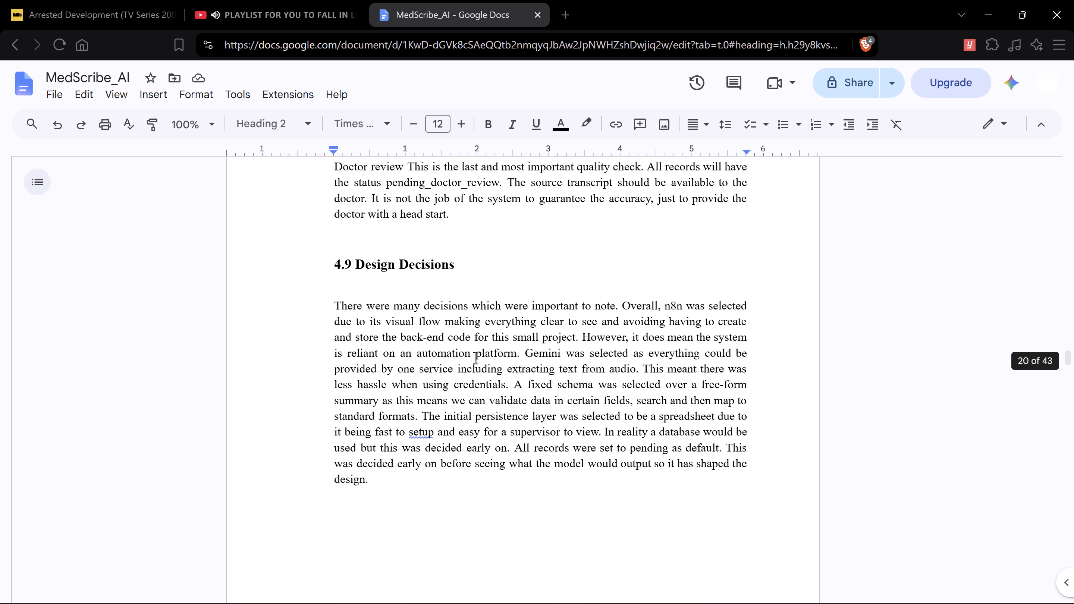
pyautogui.scroll(-2, 475, 358)
# Delete section 4.9 Design Decisions, heading and paragraph included.
pyautogui.scroll(3, 475, 358)
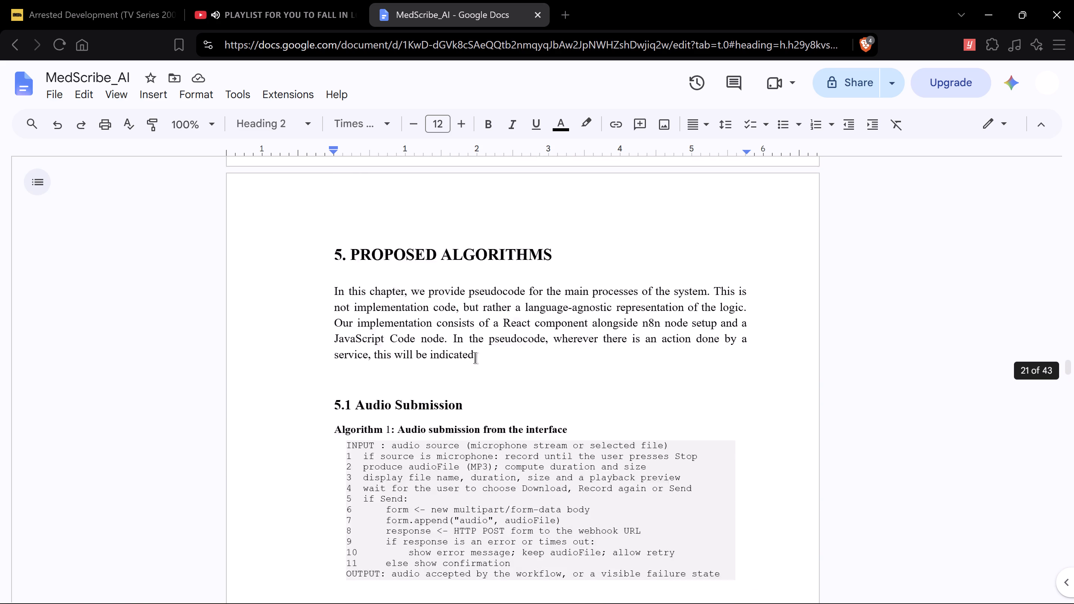
pyautogui.scroll(6, 475, 358)
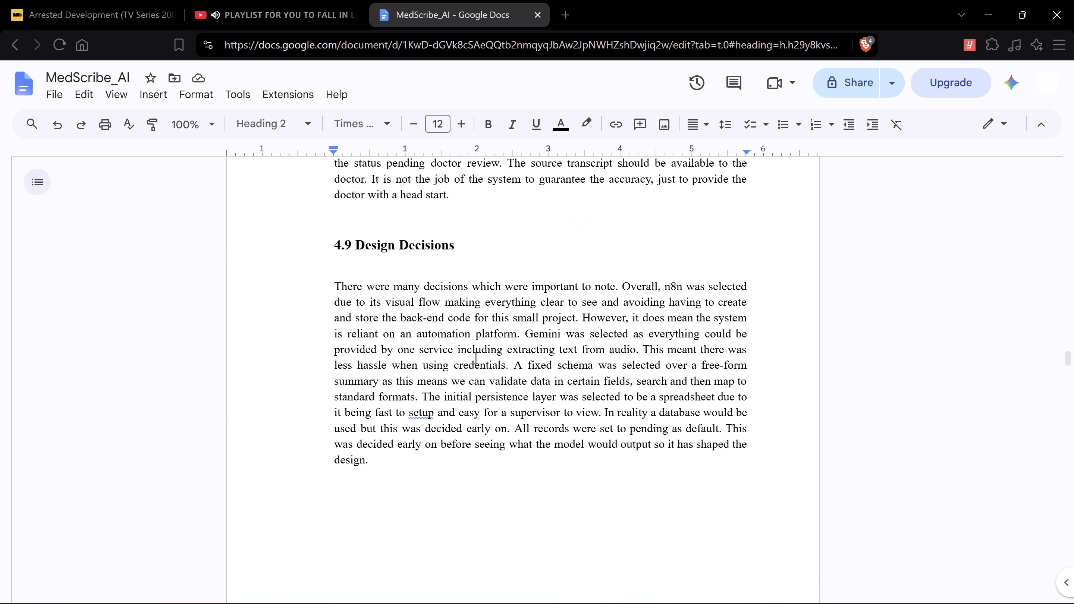
pyautogui.scroll(1, 475, 358)
pyautogui.moveTo(388, 520); pyautogui.dragTo(336, 314)
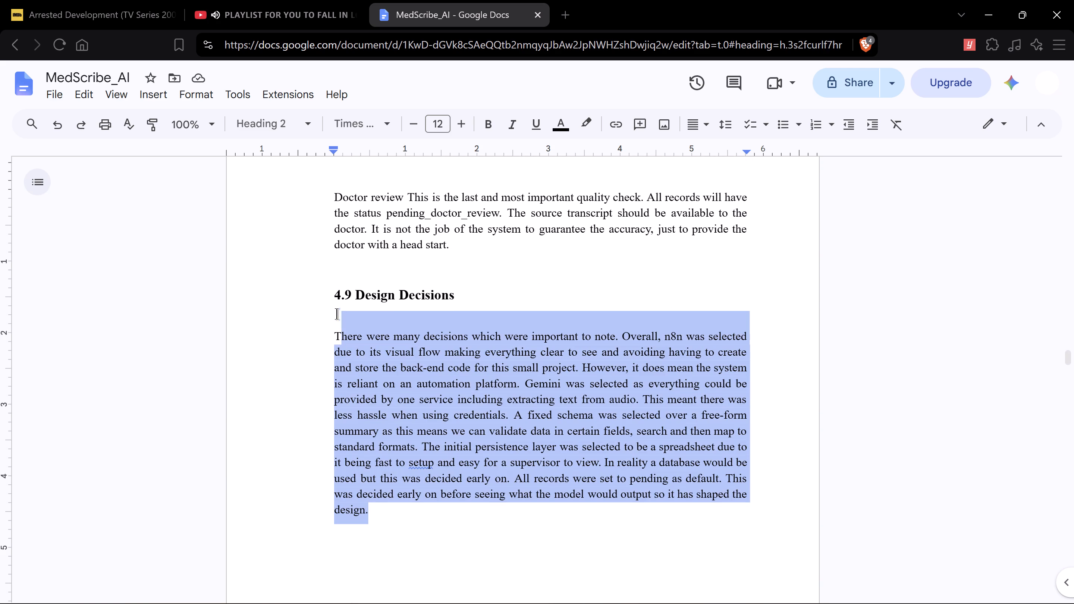
pyautogui.moveTo(336, 314); pyautogui.dragTo(332, 302)
pyautogui.press('BackSpace')
# Delete section 4.8 Error Handling and Doctor Review, including Table 4 and the closing paragraph beginning "Doctor review".
pyautogui.scroll(3, 332, 302)
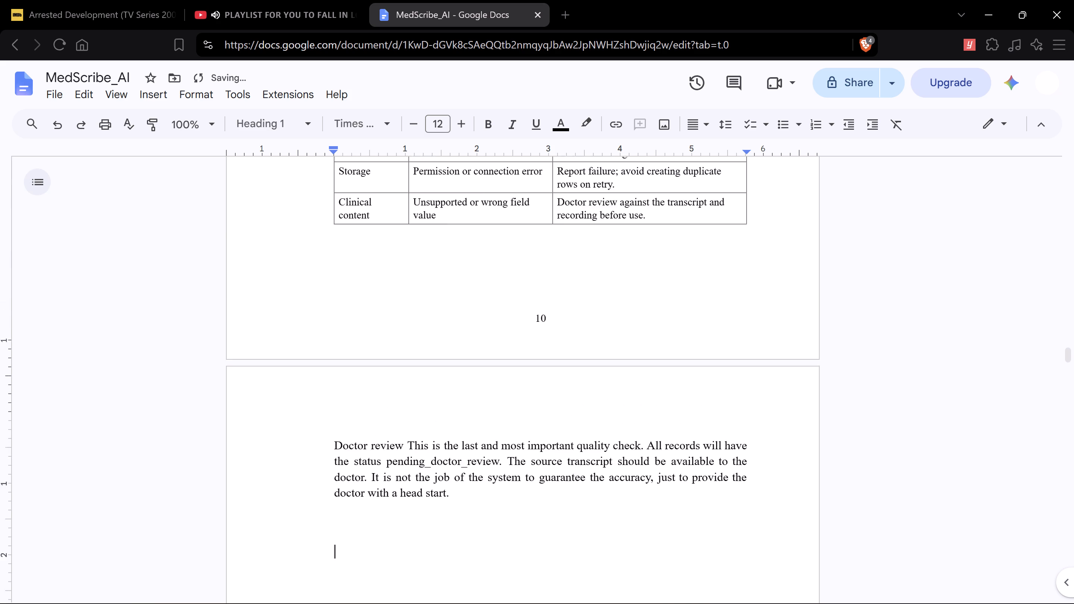
pyautogui.scroll(1, 332, 302)
pyautogui.scroll(4, 470, 225)
pyautogui.scroll(-1, 470, 225)
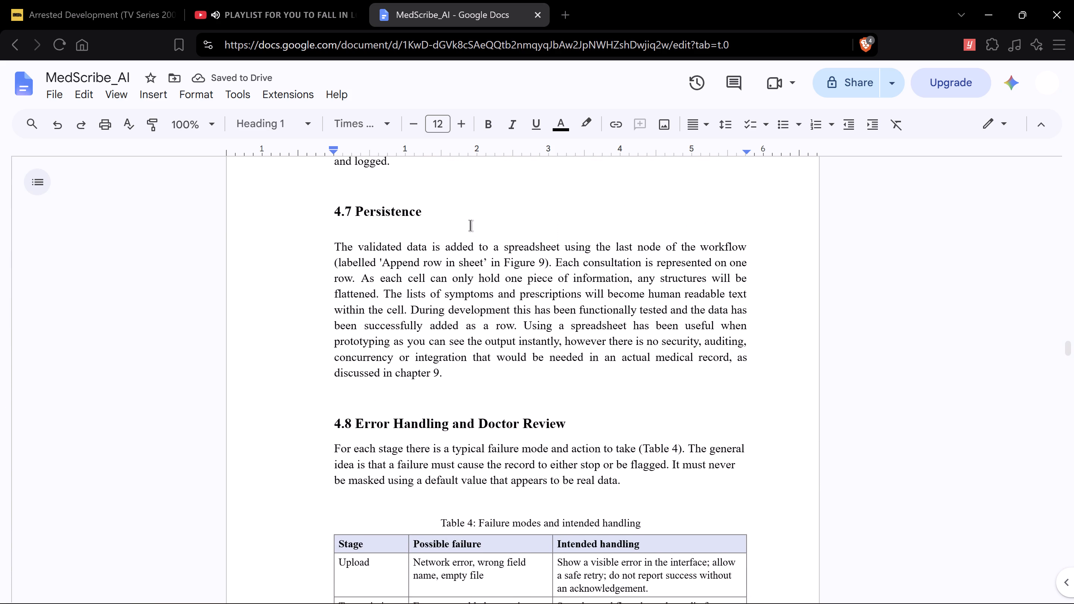
pyautogui.scroll(-1, 470, 225)
pyautogui.moveTo(334, 174); pyautogui.dragTo(545, 595)
pyautogui.press('BackSpace')
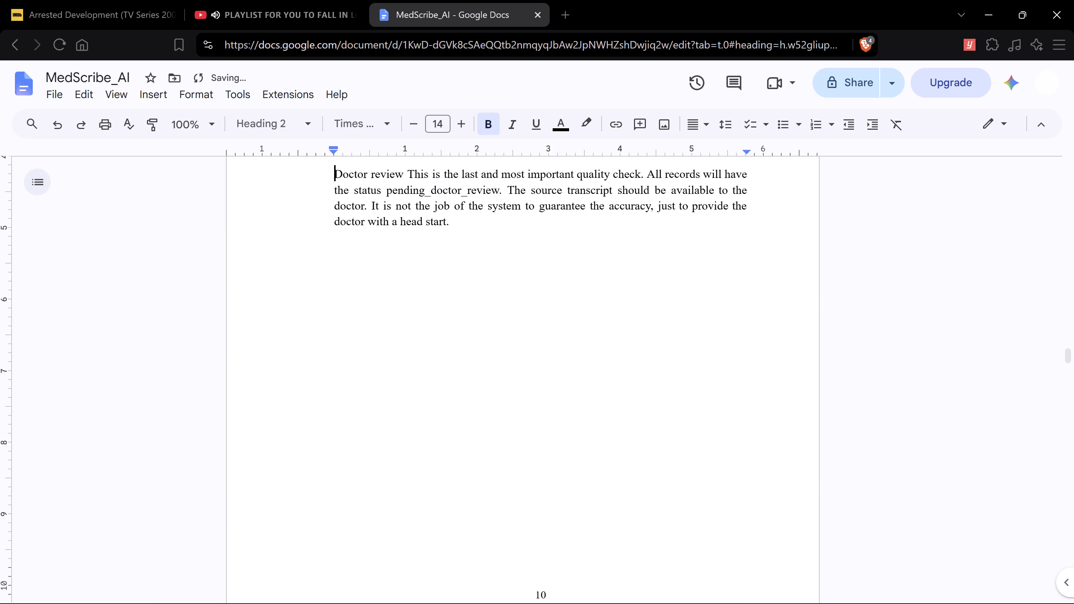
pyautogui.moveTo(332, 175); pyautogui.dragTo(427, 223)
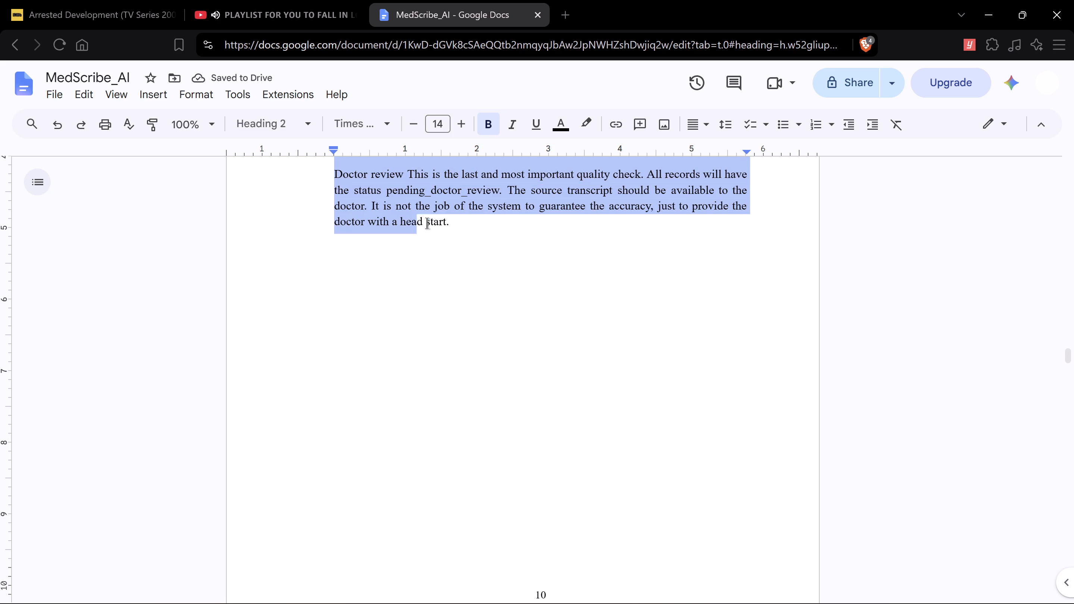
pyautogui.moveTo(427, 223); pyautogui.dragTo(451, 233)
pyautogui.press('BackSpace')
# Delete section 4.7 Persistence, heading and paragraph included.
pyautogui.scroll(4, 451, 233)
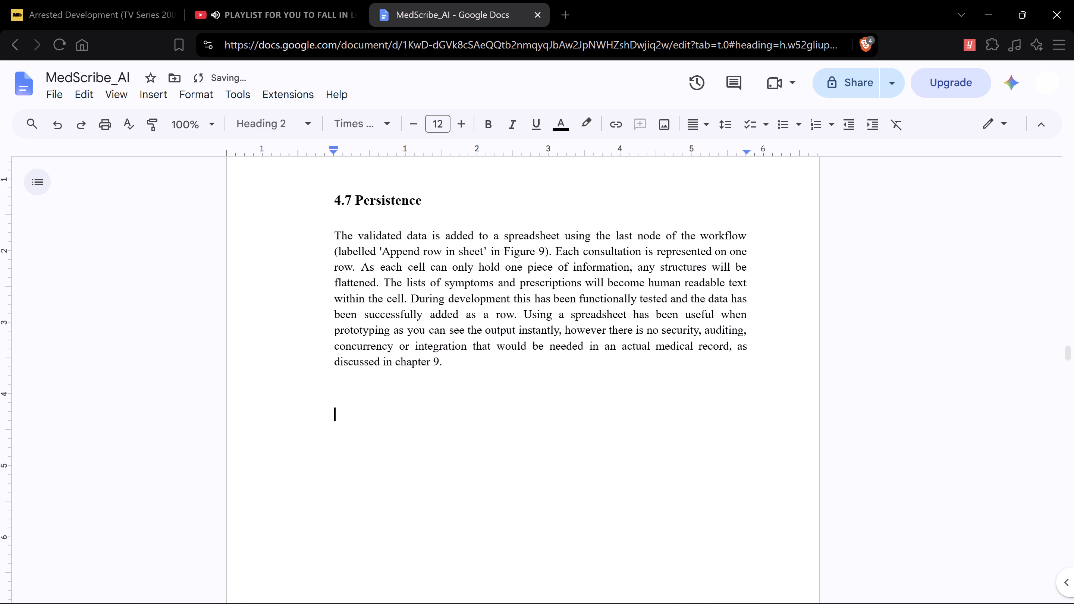
pyautogui.scroll(1, 451, 233)
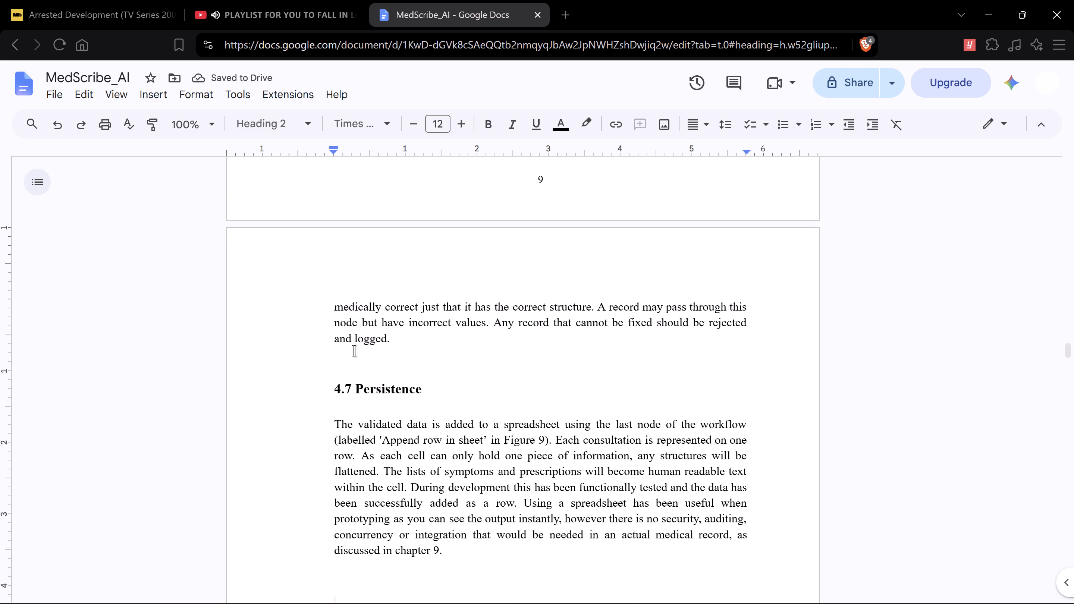
pyautogui.moveTo(335, 379); pyautogui.dragTo(497, 565)
pyautogui.press('BackSpace')
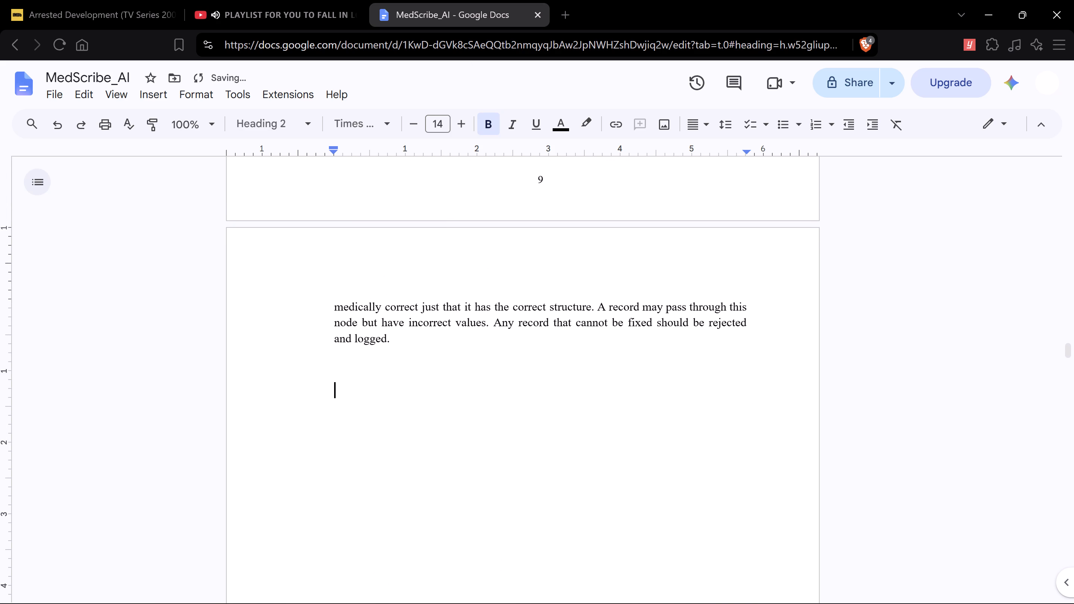
# Delete section 4.6 Validation and Normalisation, including the part of its paragraph that runs onto the following page.
pyautogui.scroll(5, 487, 432)
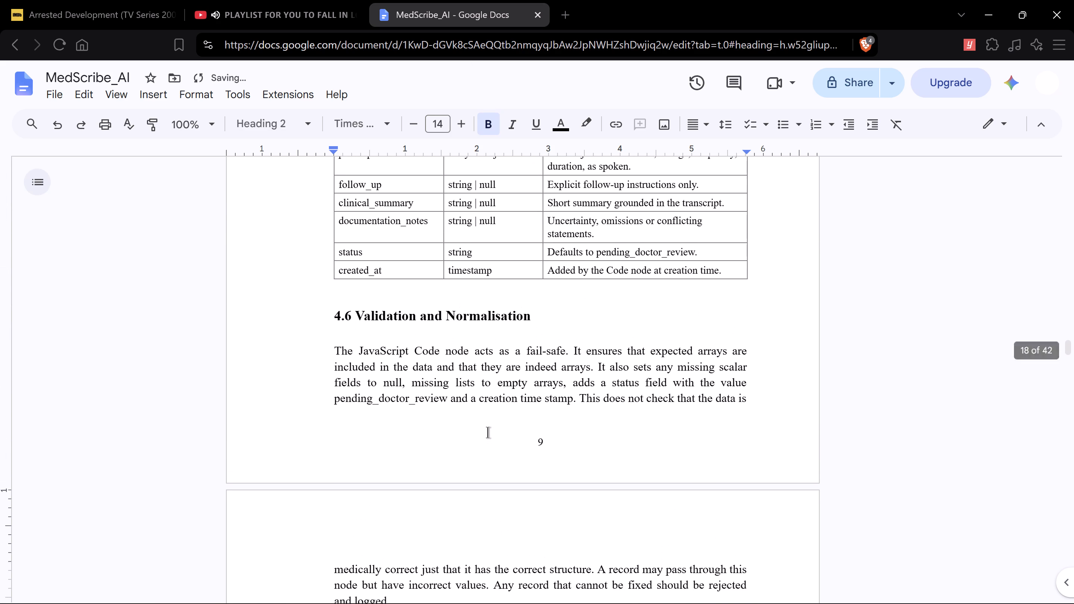
pyautogui.scroll(1, 487, 432)
pyautogui.moveTo(335, 314); pyautogui.dragTo(485, 587)
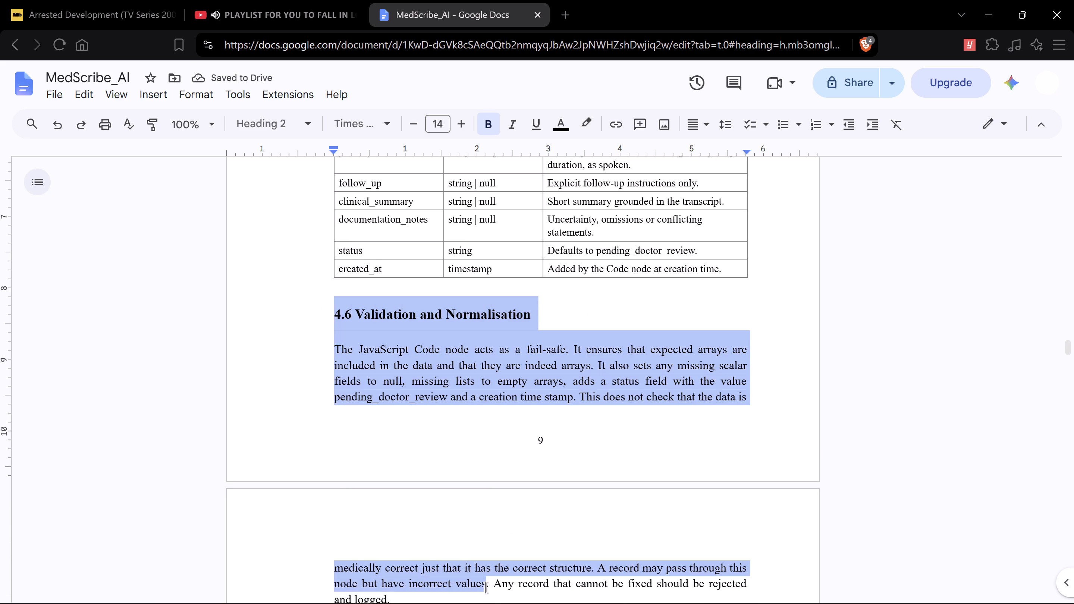
pyautogui.moveTo(485, 587); pyautogui.dragTo(490, 600)
pyautogui.press('BackSpace')
# Look over the remaining chapter 4 sections and the start of chapter 5, Proposed Algorithms.
pyautogui.scroll(1, 455, 402)
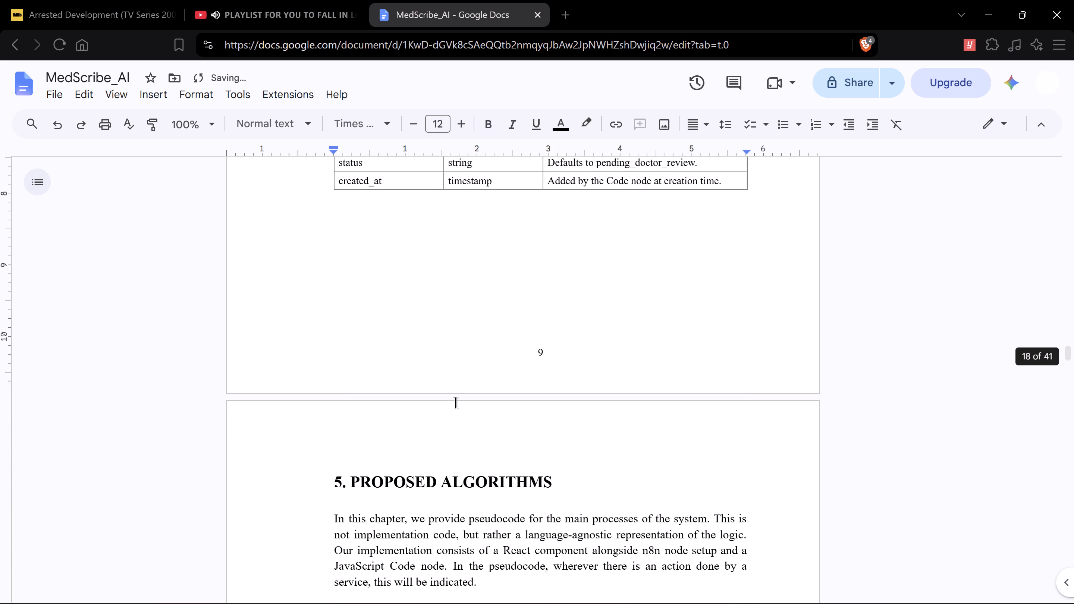
pyautogui.scroll(8, 455, 402)
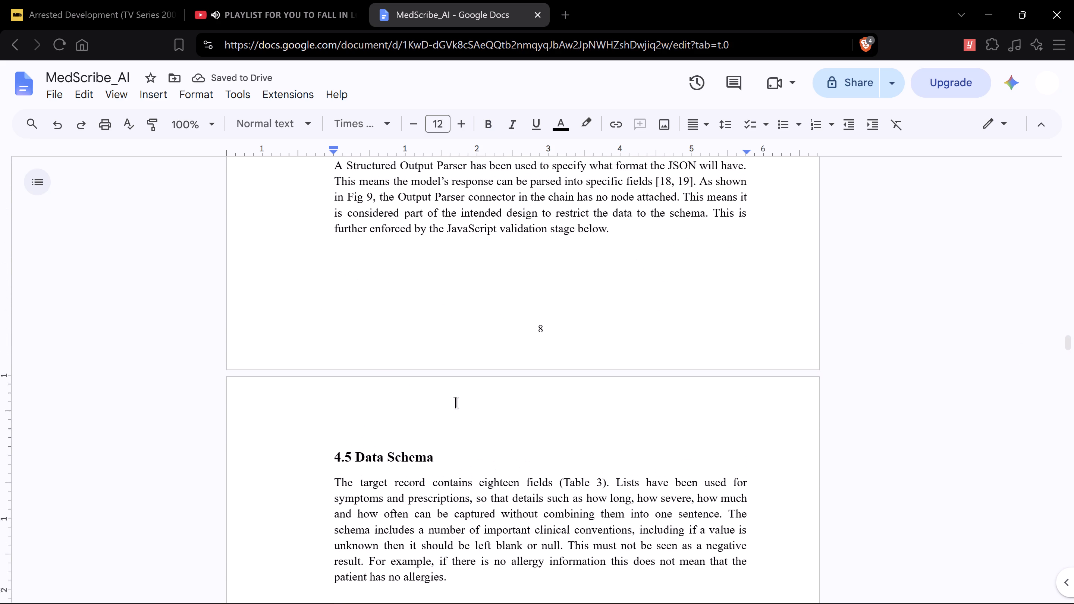
pyautogui.scroll(3, 455, 402)
pyautogui.hscroll(1, 455, 402)
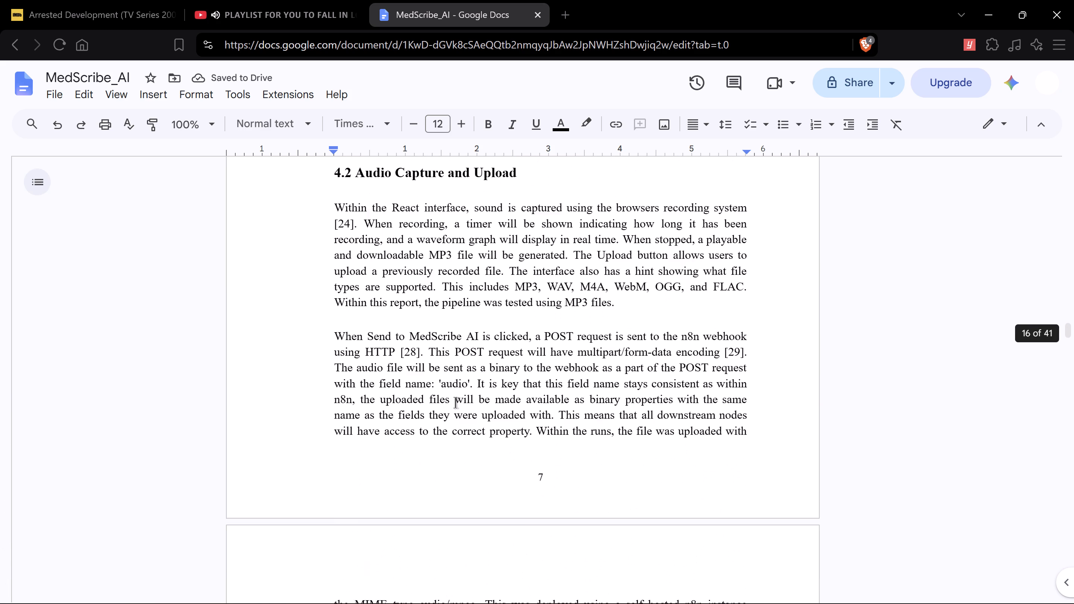
pyautogui.hscroll(1, 455, 402)
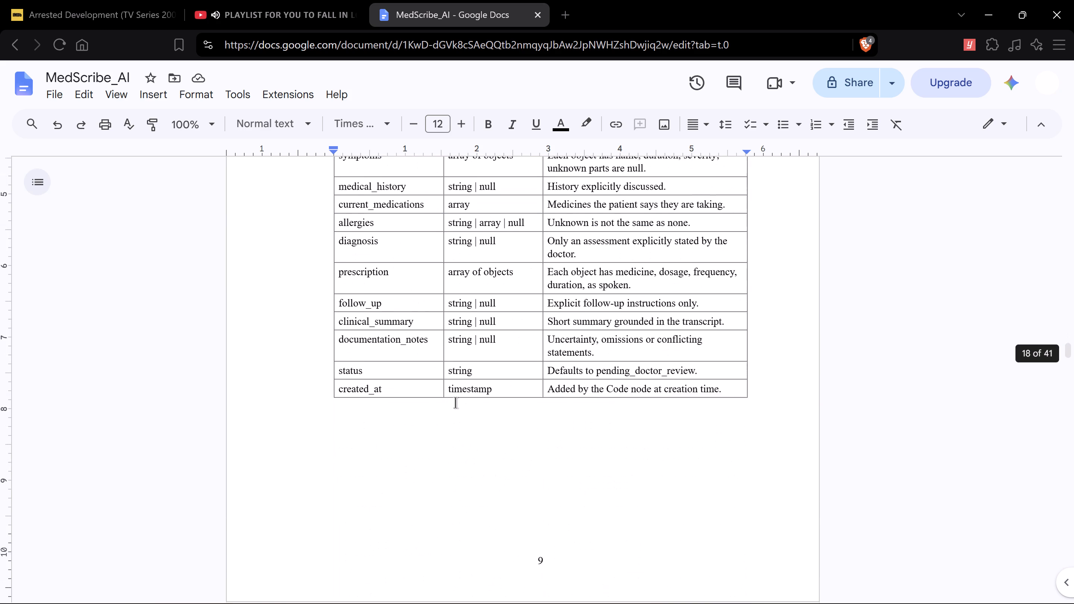
pyautogui.hscroll(1, 455, 402)
pyautogui.scroll(-1, 455, 402)
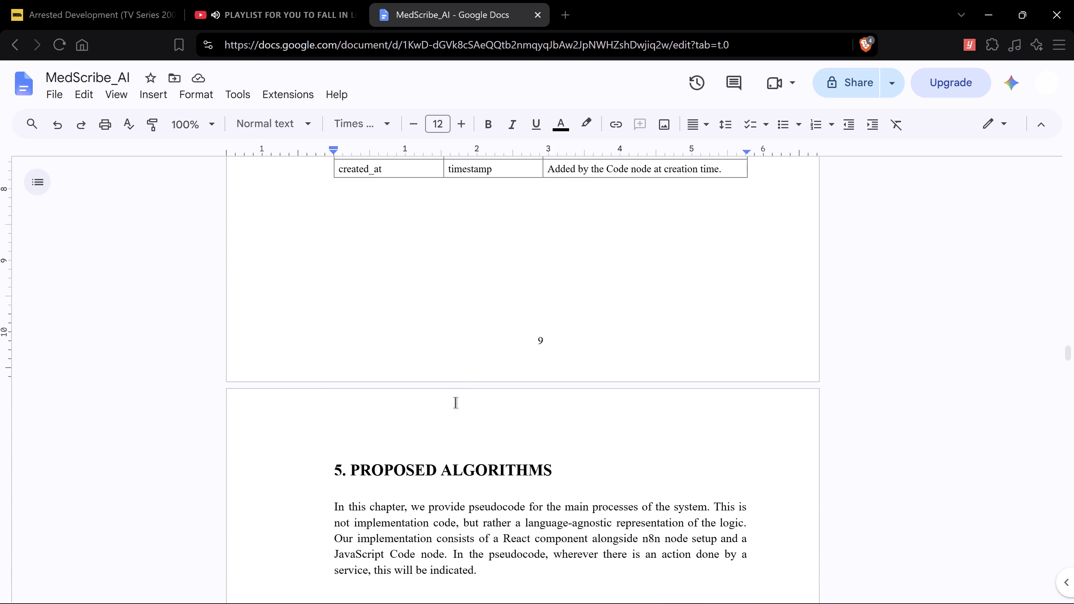
pyautogui.scroll(-5, 455, 402)
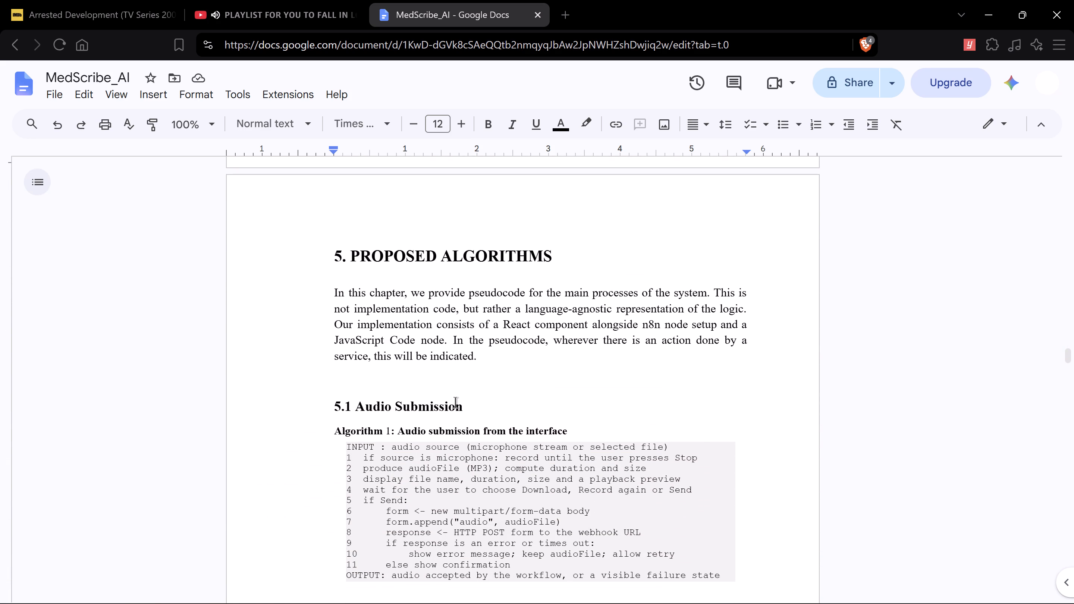
# Delete section 5.6 Error Handling from chapter 5, including its heading and the Algorithm 6 pseudocode block.
pyautogui.scroll(-2, 455, 402)
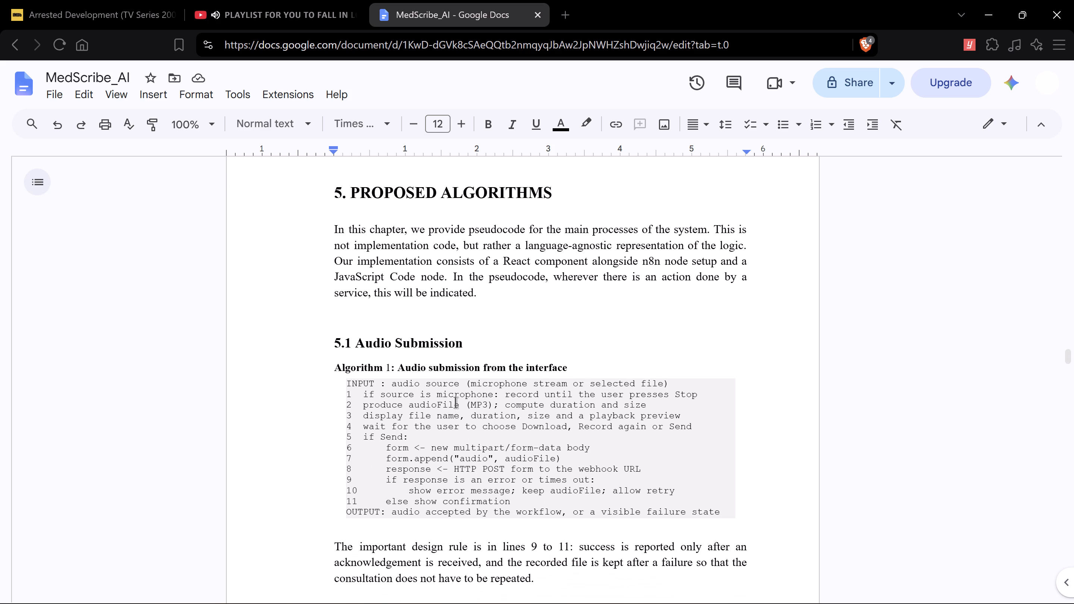
pyautogui.scroll(-3, 455, 402)
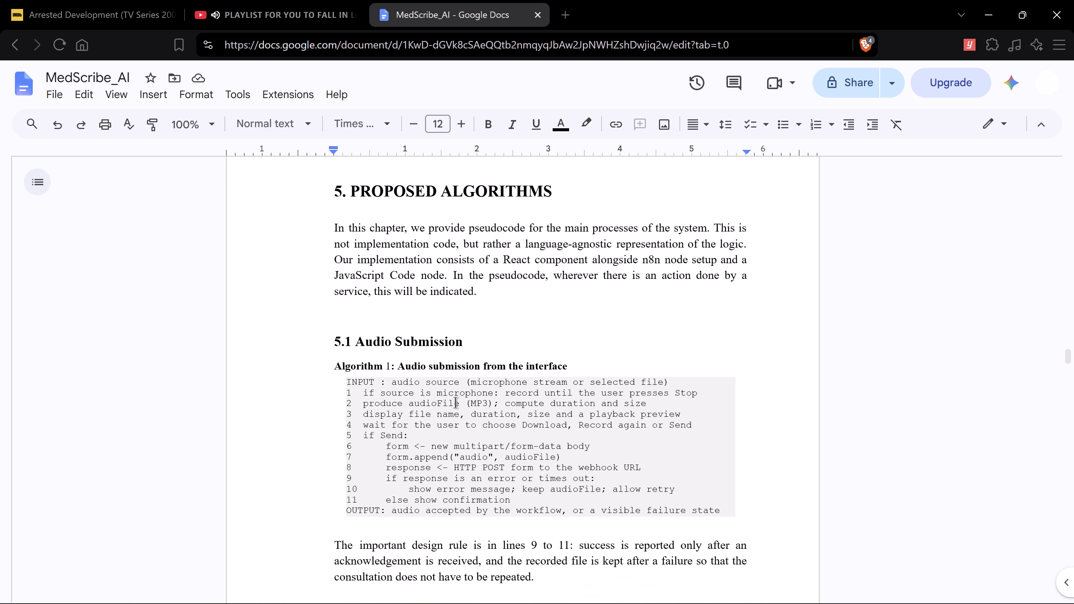
pyautogui.scroll(-6, 455, 402)
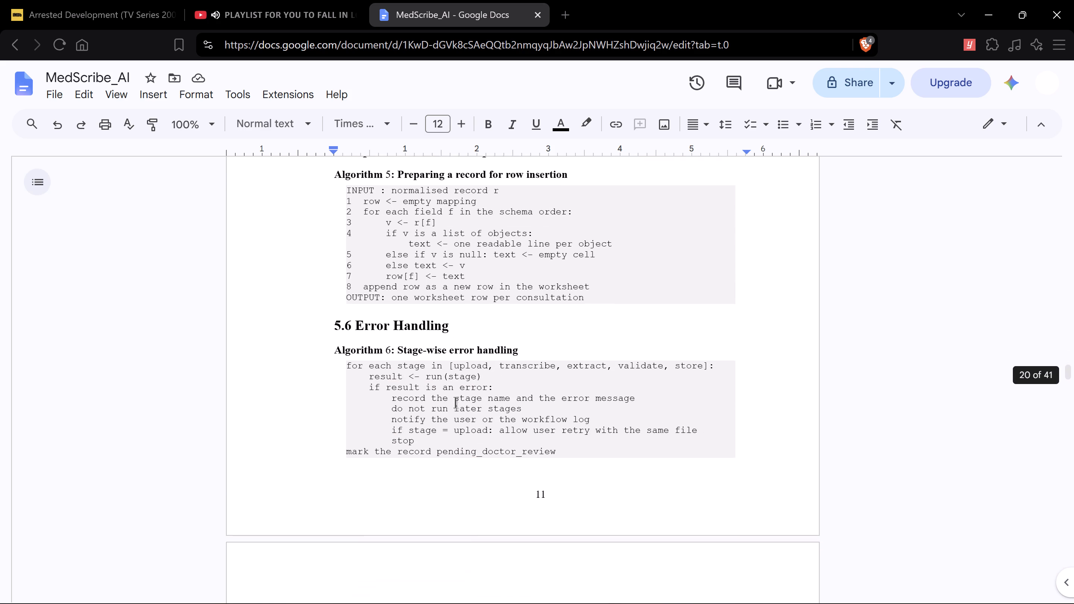
pyautogui.scroll(-2, 455, 402)
pyautogui.scroll(3, 455, 402)
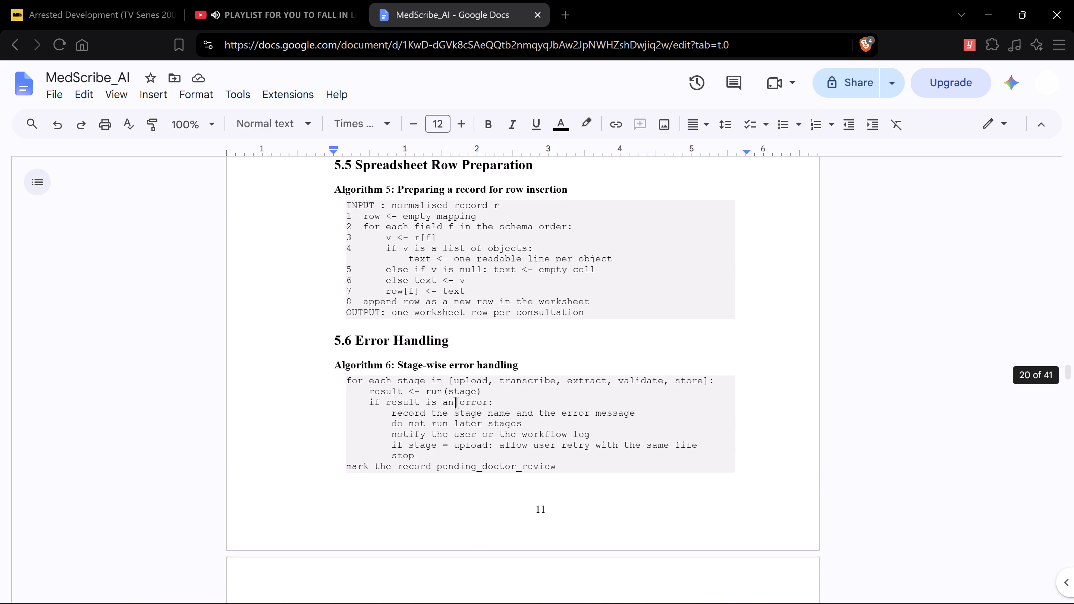
pyautogui.scroll(4, 455, 402)
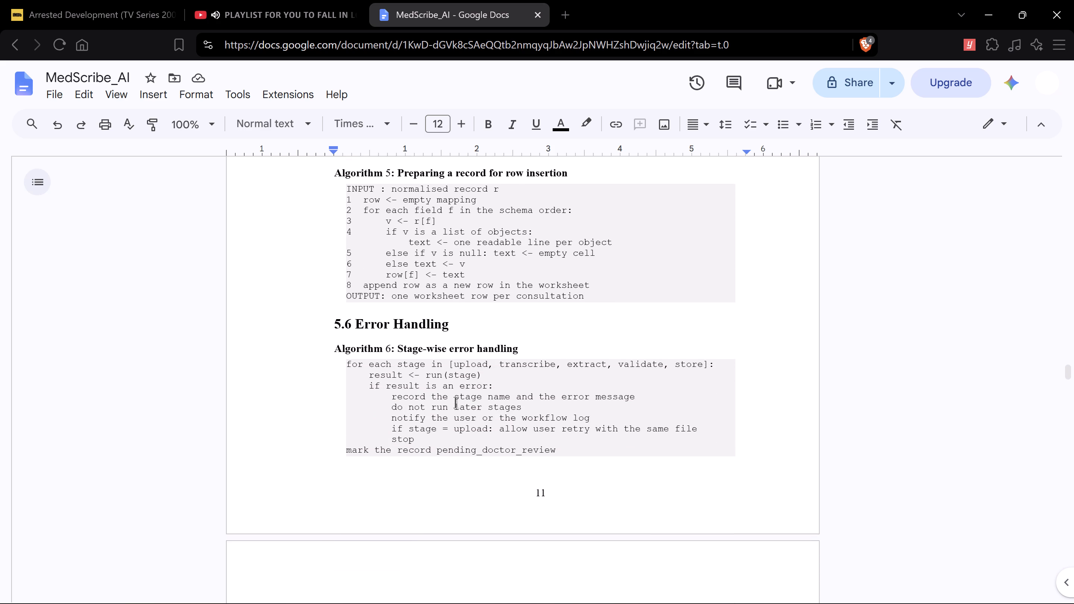
pyautogui.scroll(3, 455, 402)
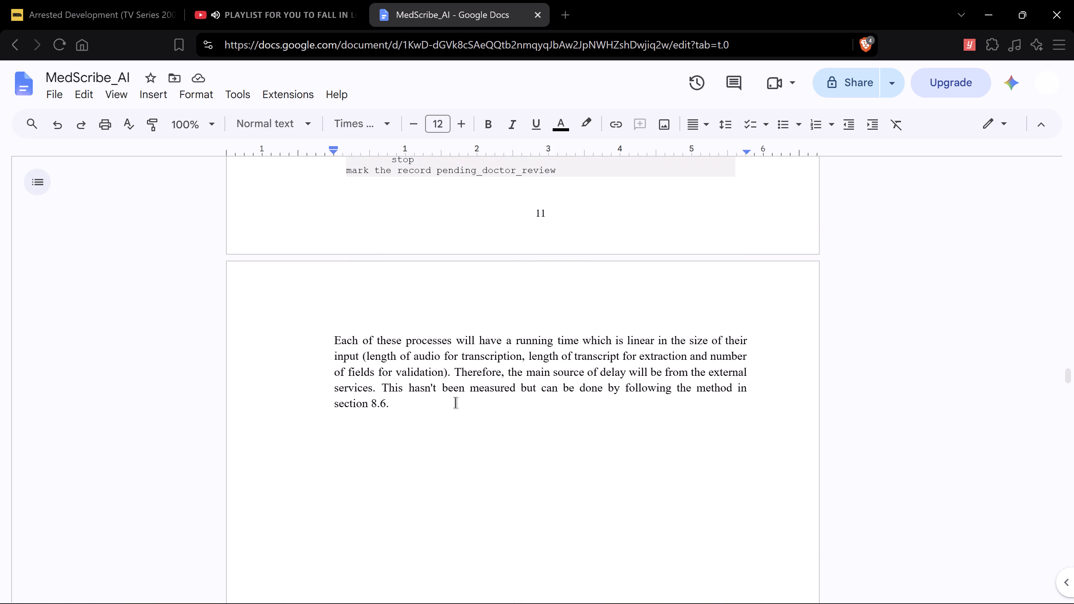
pyautogui.scroll(1, 455, 402)
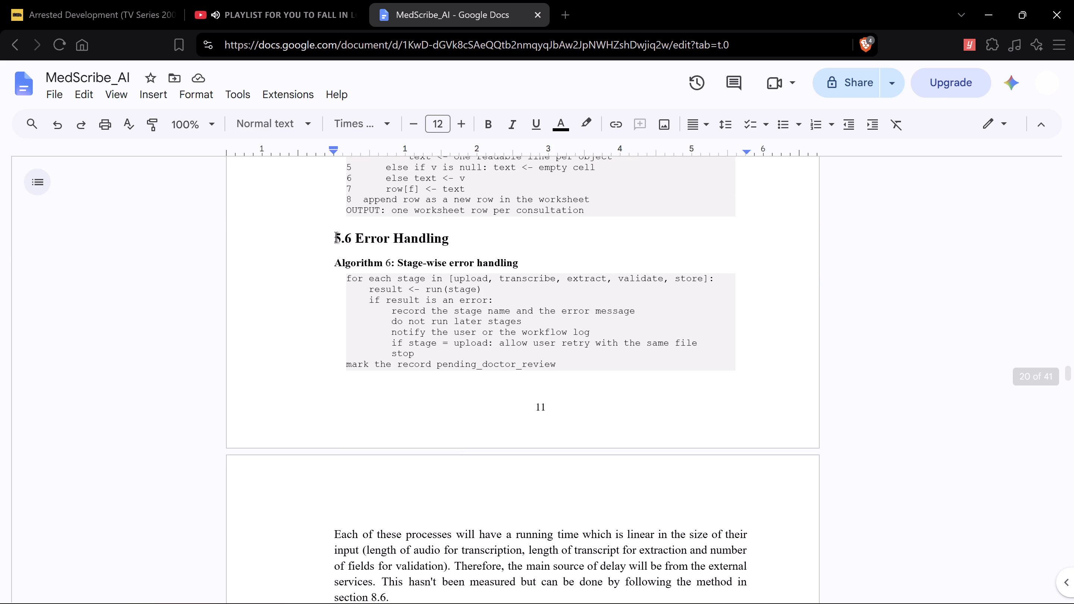
pyautogui.moveTo(336, 237); pyautogui.dragTo(625, 371)
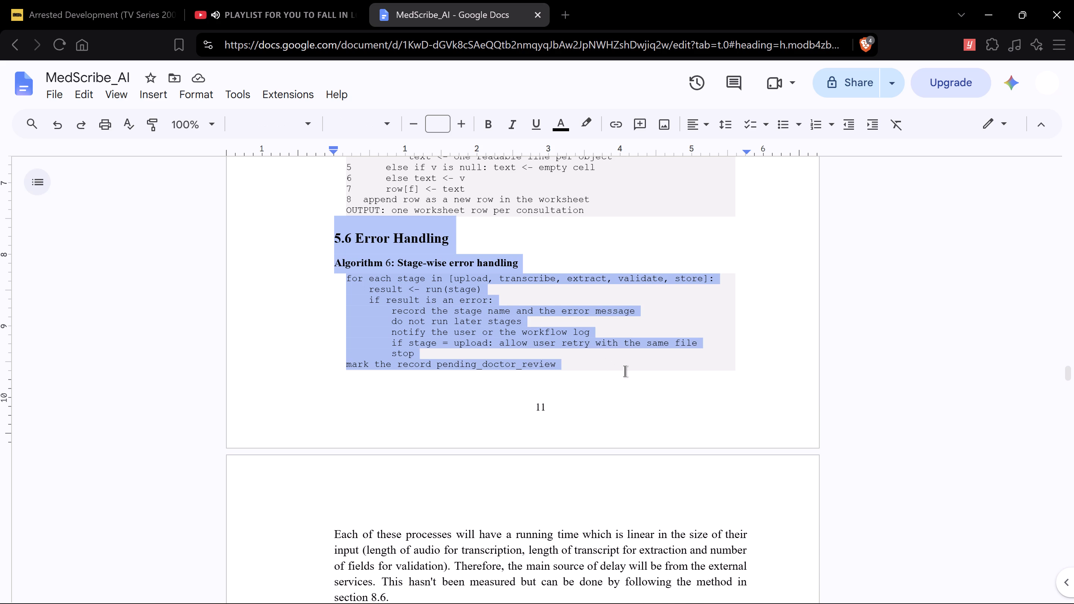
pyautogui.press('BackSpace')
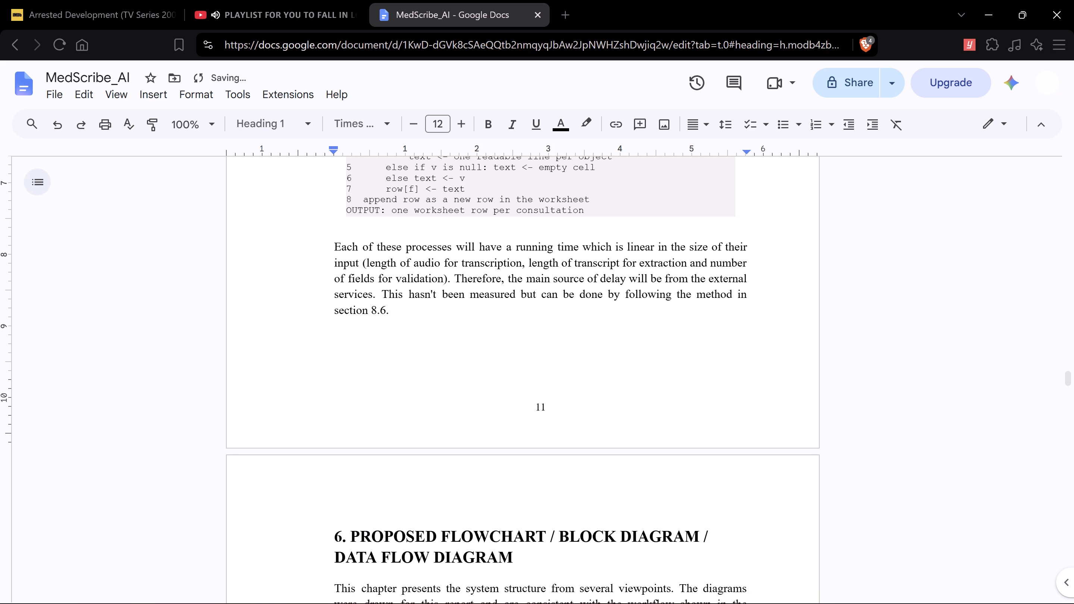
# Delete section 6.6 Trust Boundaries at the end of chapter 6, heading and paragraph included.
pyautogui.scroll(-1, 542, 290)
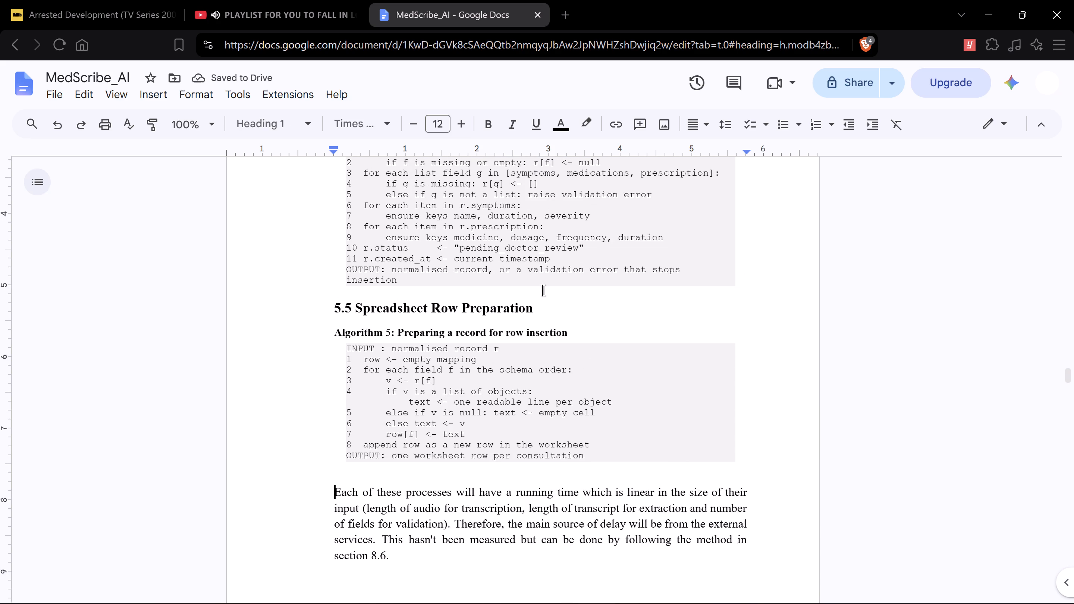
pyautogui.scroll(-2, 542, 290)
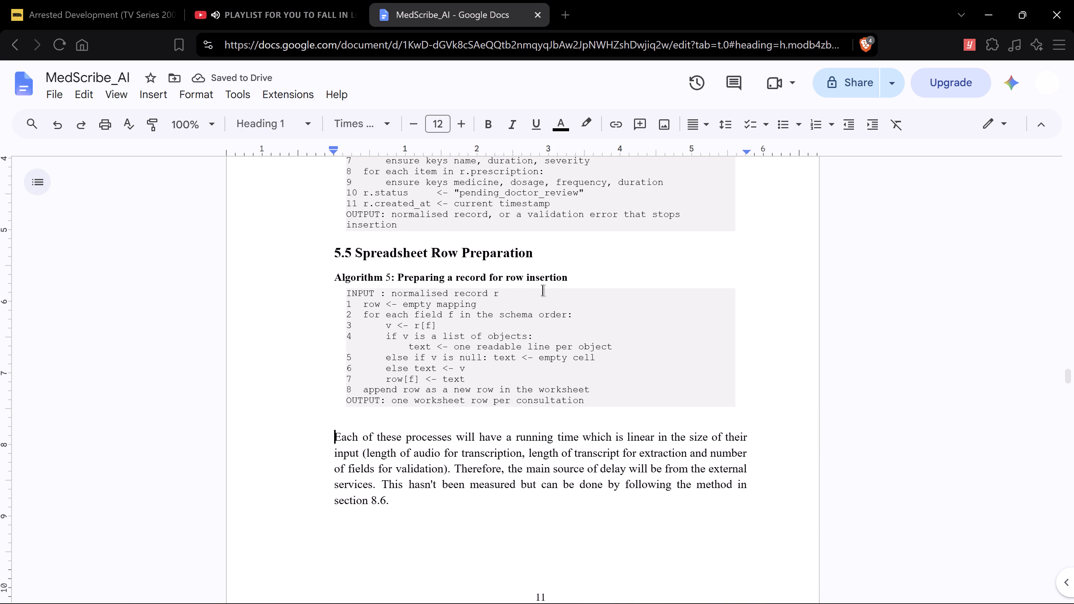
pyautogui.scroll(-2, 542, 290)
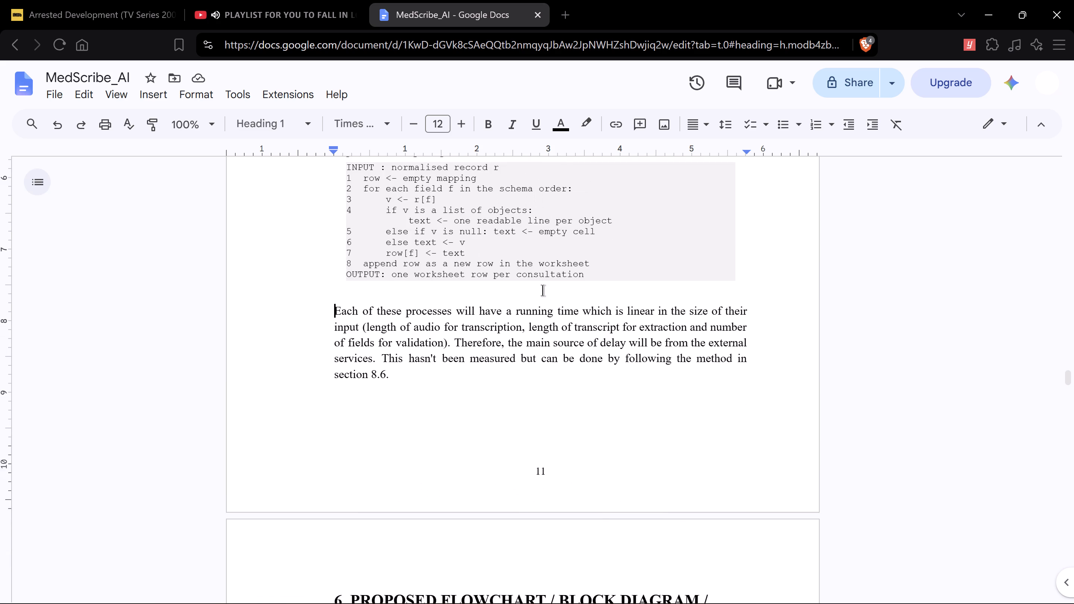
pyautogui.scroll(-2, 542, 290)
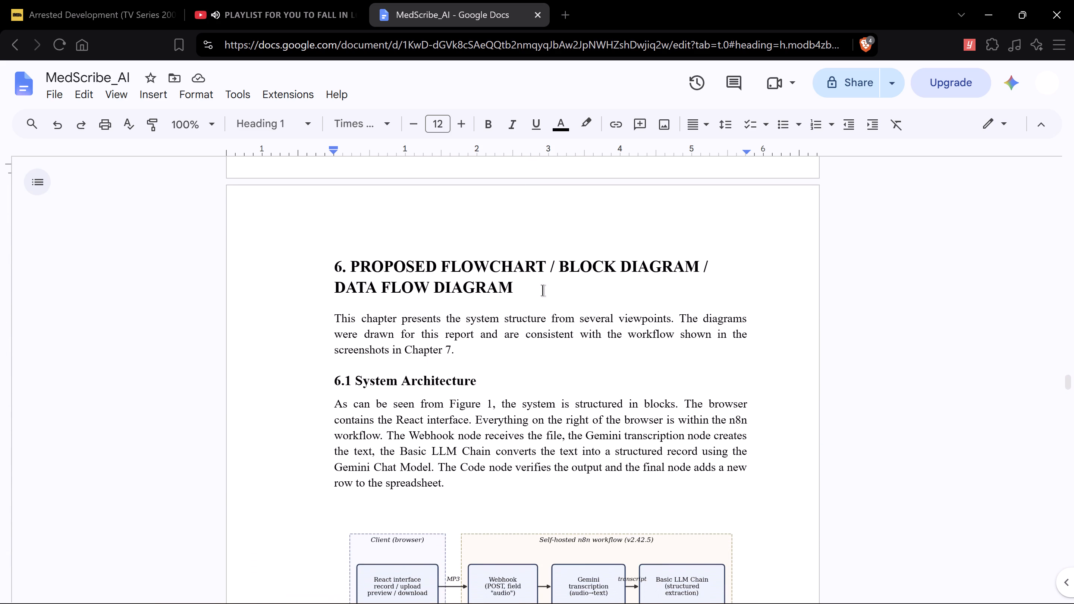
pyautogui.scroll(-2, 542, 290)
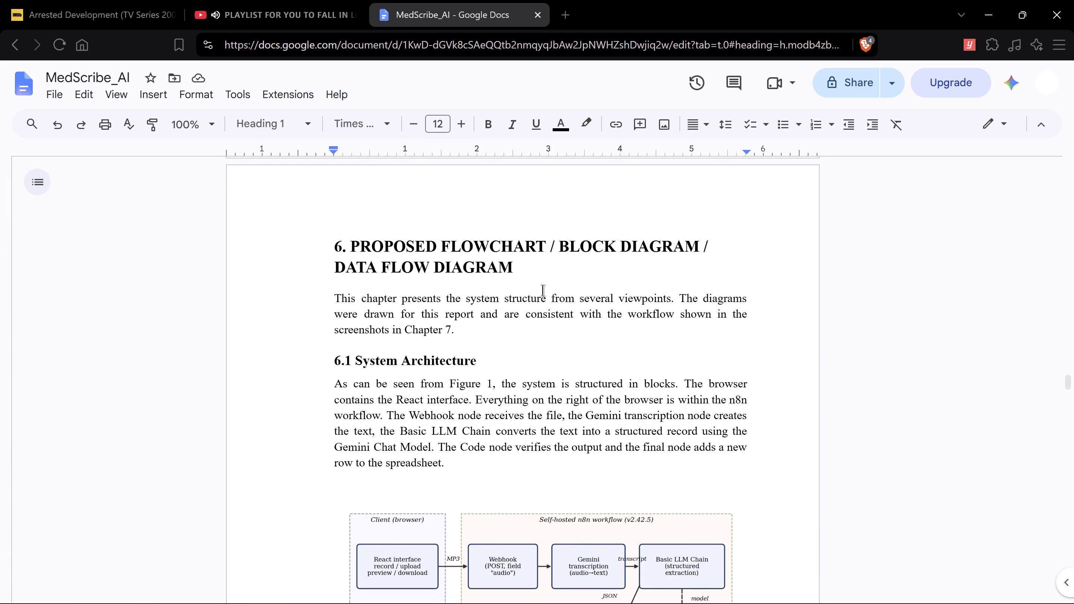
pyautogui.scroll(-2, 542, 290)
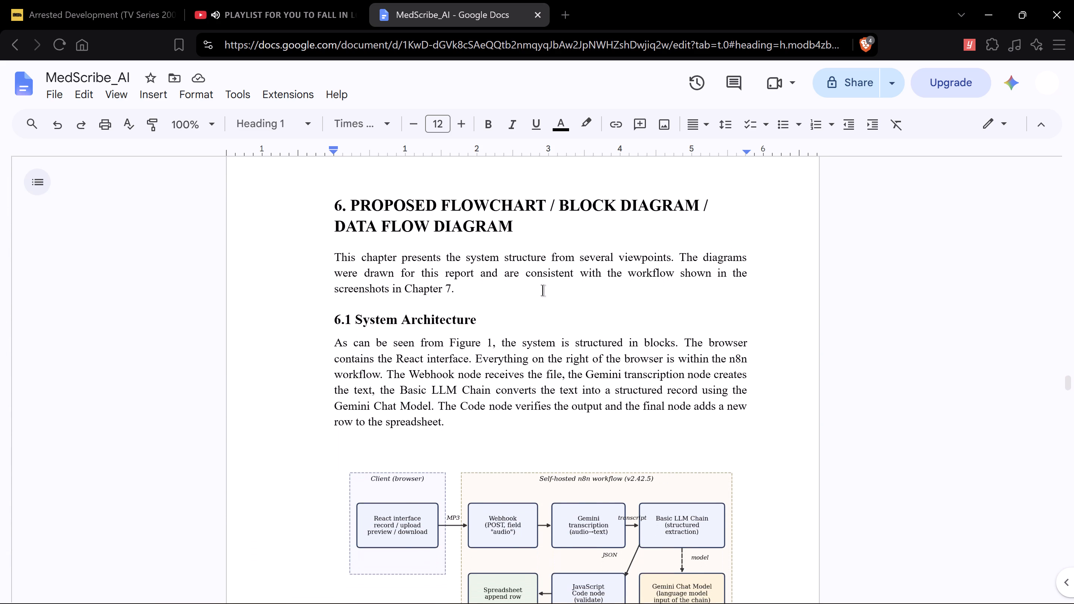
pyautogui.scroll(-7, 542, 290)
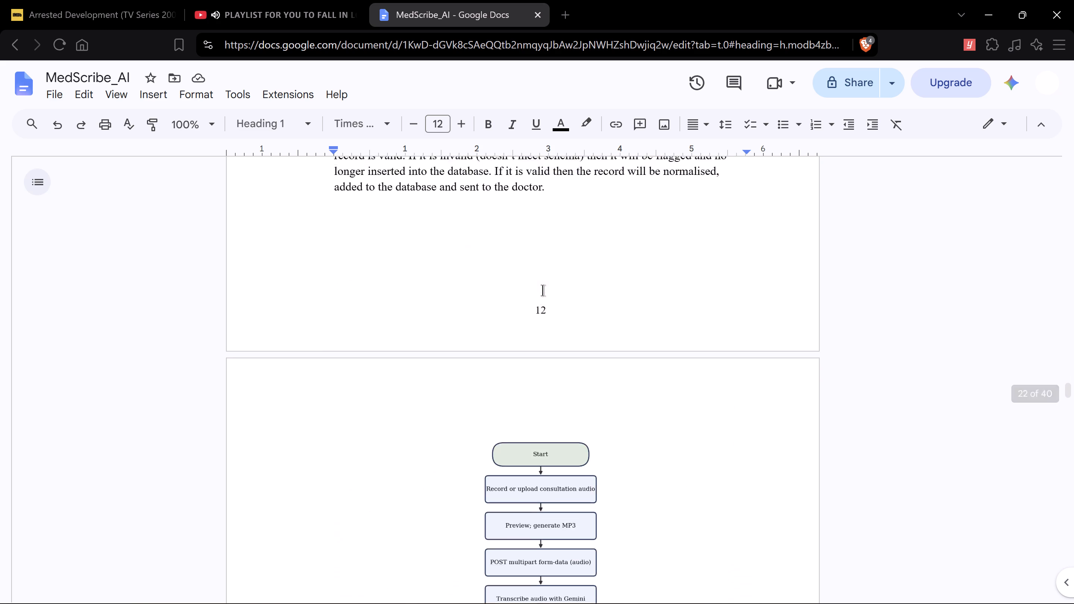
pyautogui.scroll(-8, 542, 290)
pyautogui.scroll(2, 542, 290)
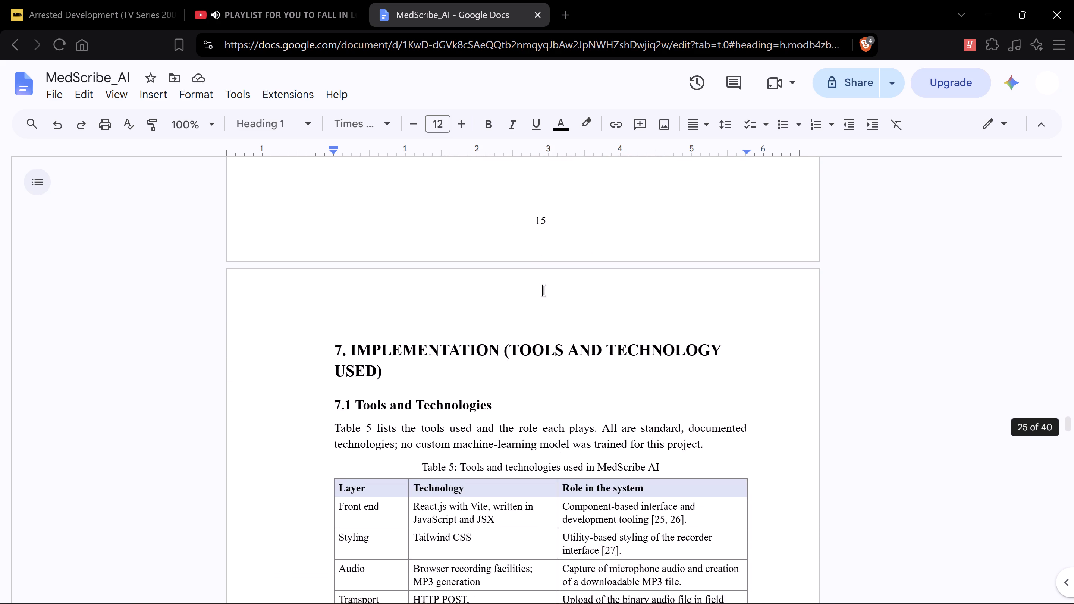
pyautogui.scroll(4, 542, 290)
pyautogui.scroll(-1, 542, 290)
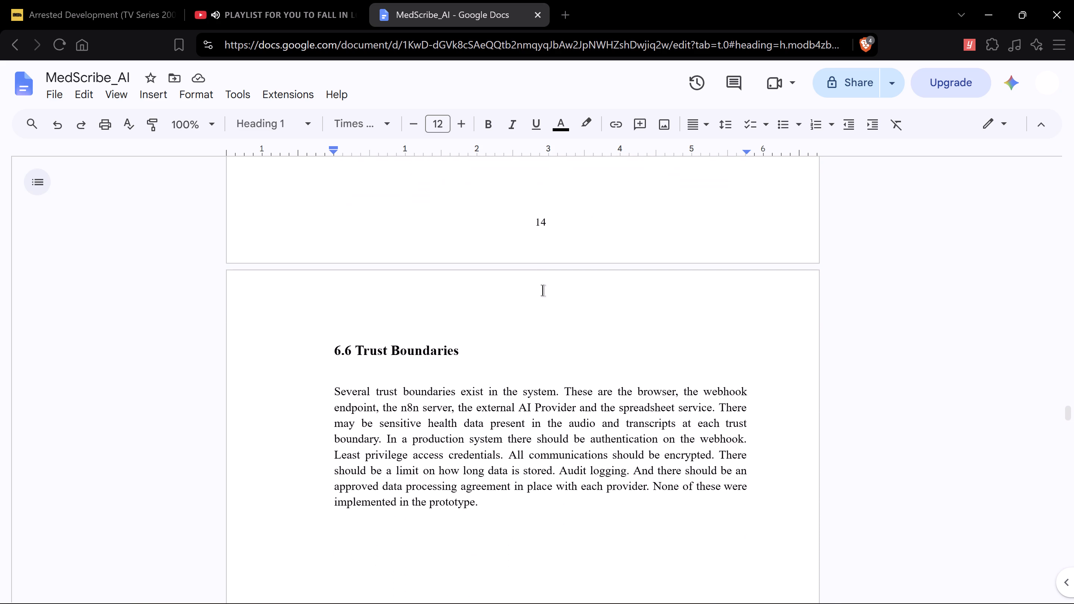
pyautogui.scroll(-1, 542, 290)
pyautogui.moveTo(333, 344); pyautogui.dragTo(562, 557)
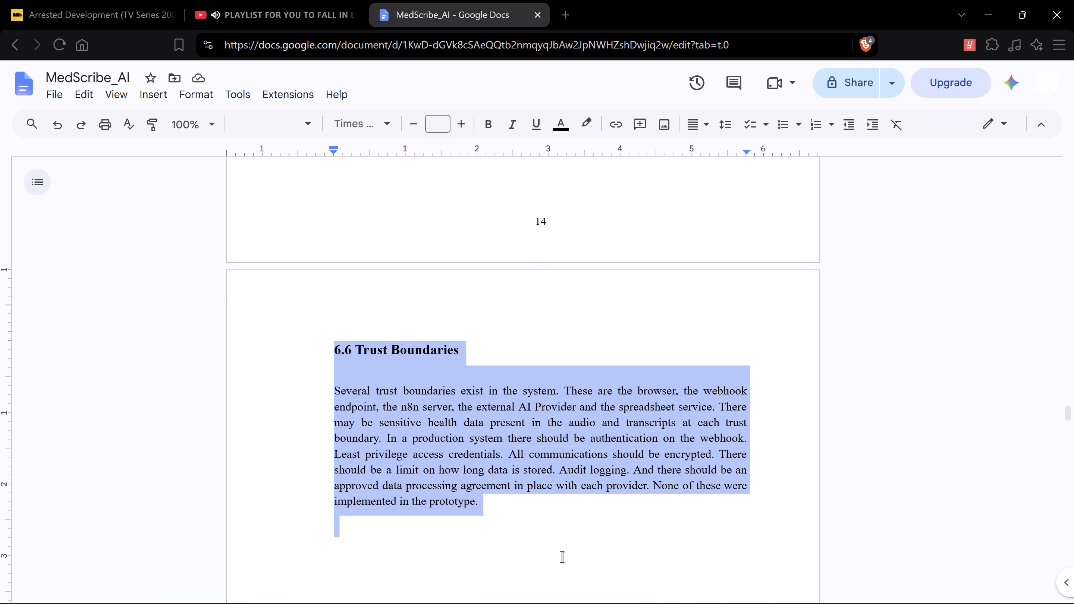
pyautogui.press('BackSpace')
# Review the end of chapter 6 and the Tools and Technologies section that opens chapter 7, Implementation.
pyautogui.scroll(4, 562, 557)
pyautogui.scroll(-1, 562, 557)
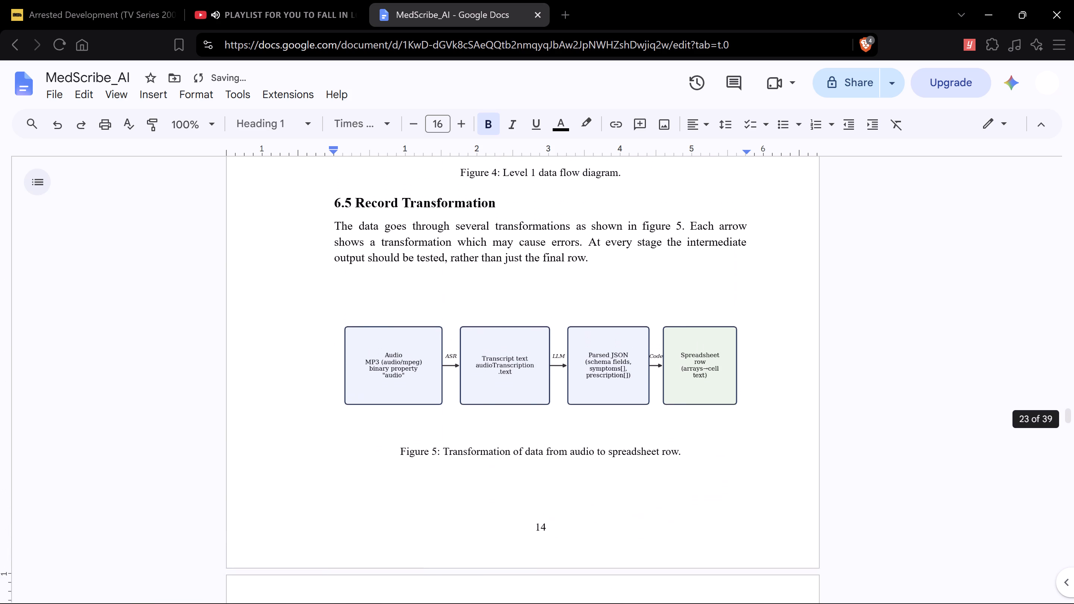
pyautogui.scroll(-1, 562, 557)
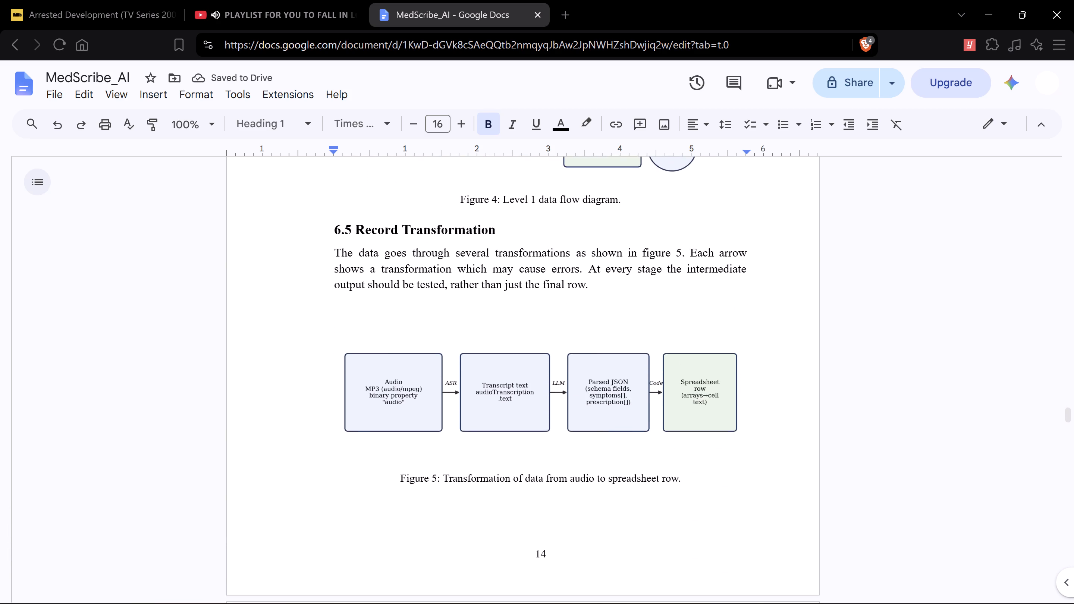
pyautogui.scroll(-2, 562, 557)
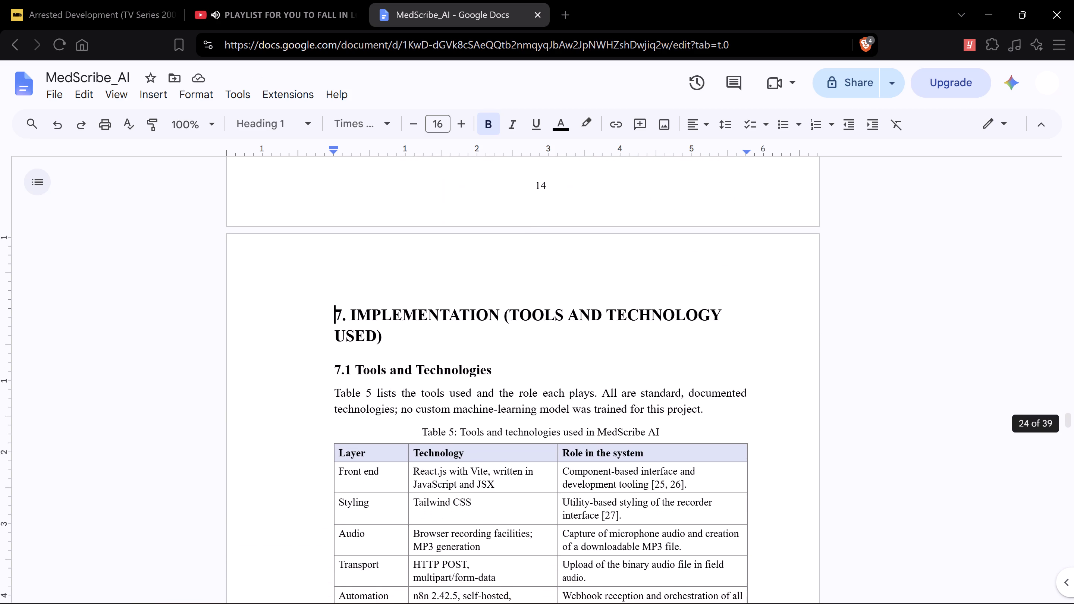
pyautogui.scroll(-1, 562, 557)
pyautogui.scroll(1, 562, 557)
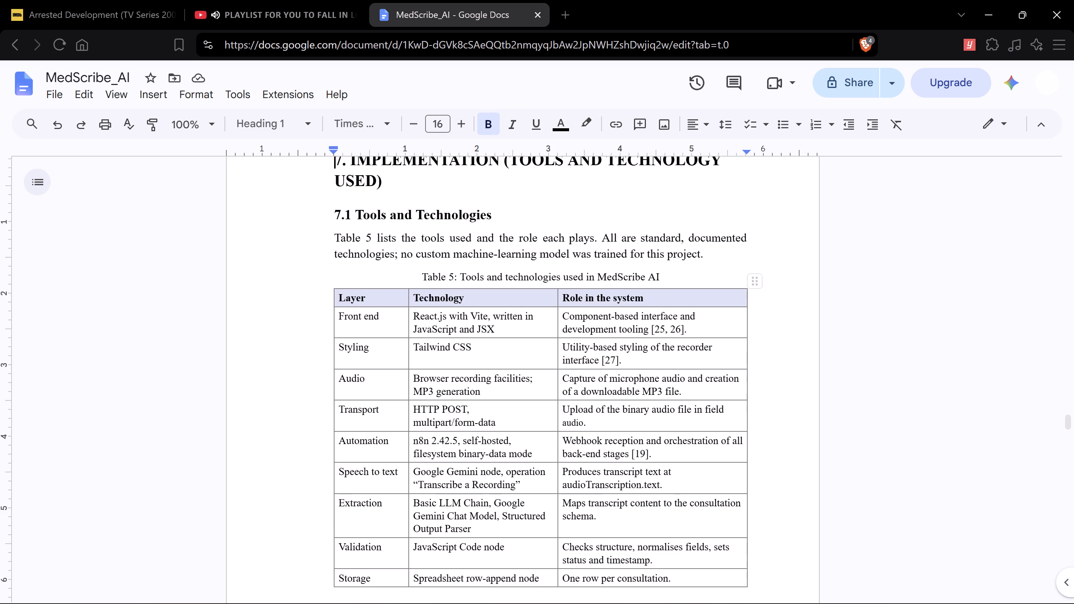
pyautogui.scroll(1, 562, 557)
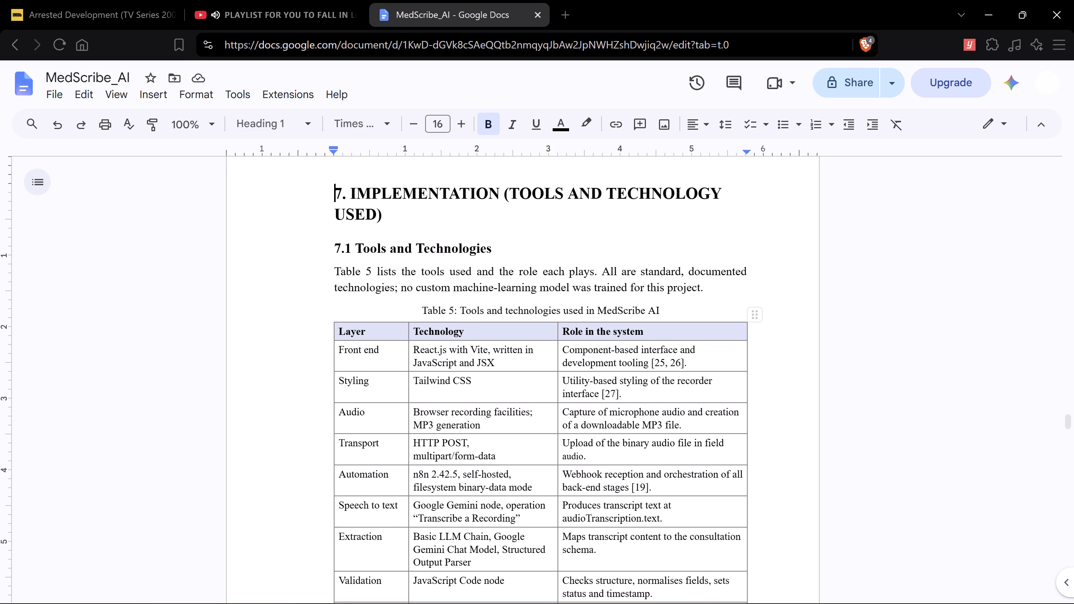
pyautogui.scroll(1, 562, 557)
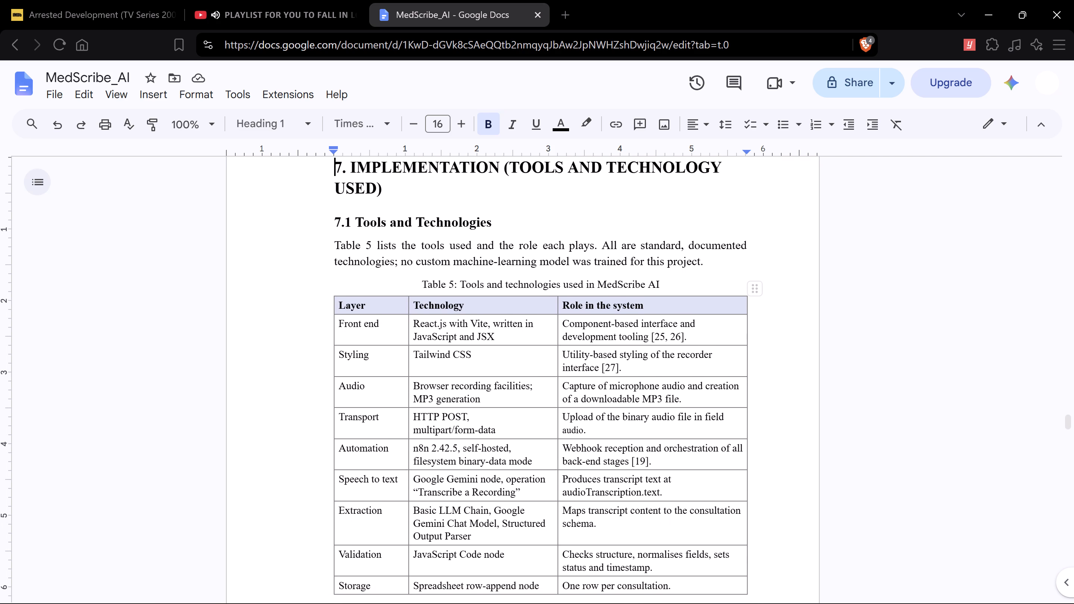
pyautogui.scroll(1, 562, 557)
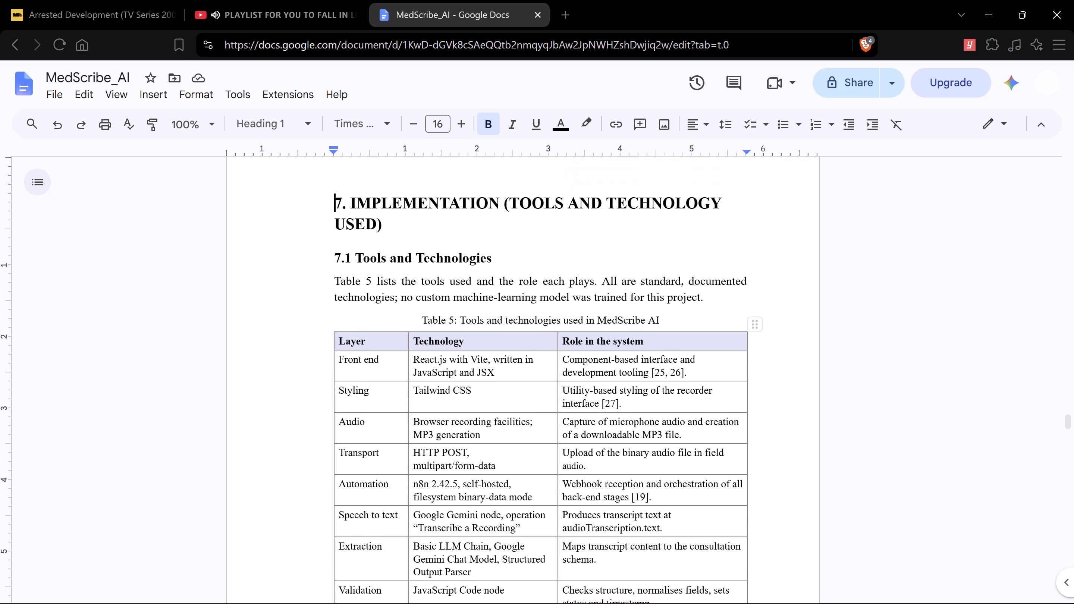
pyautogui.scroll(1, 562, 557)
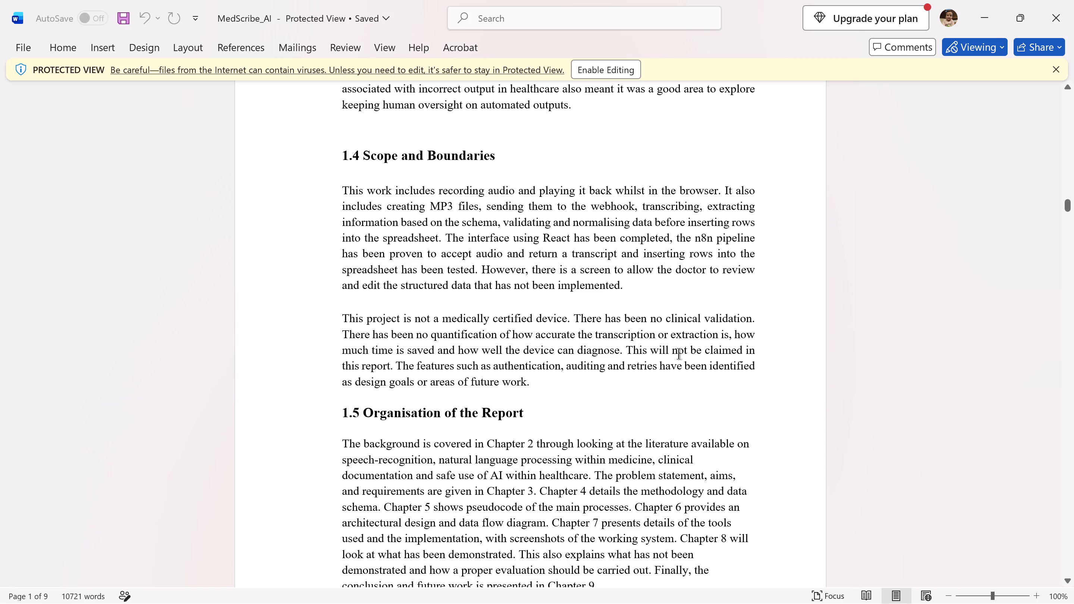
# Switch to Word and consult the B.Tech Project format document's front matter, from the list of tables back to the declaration.
pyautogui.scroll(-3, 678, 353)
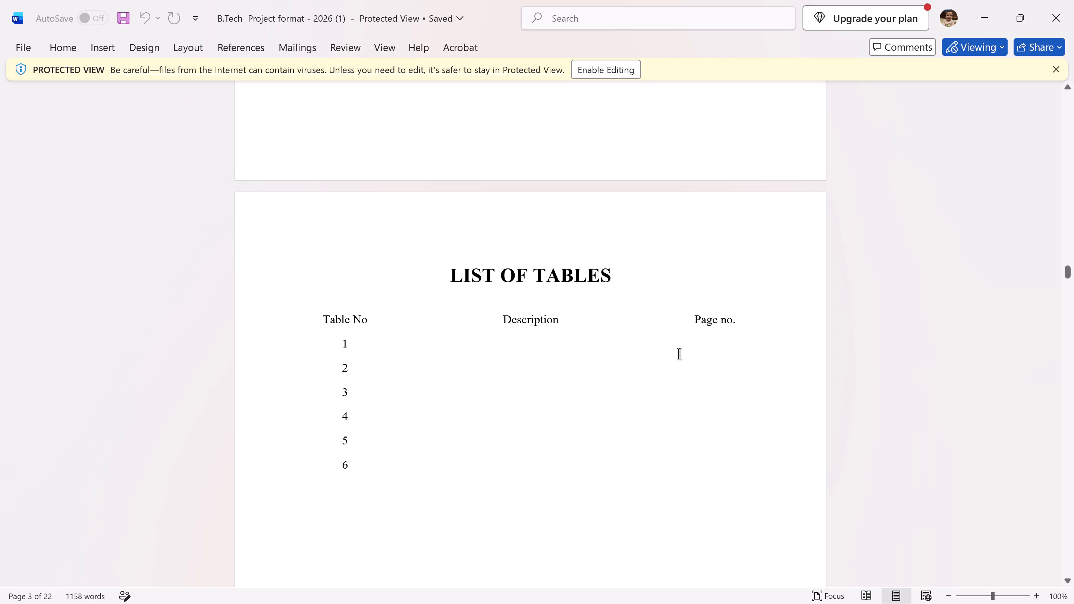
pyautogui.scroll(2, 678, 353)
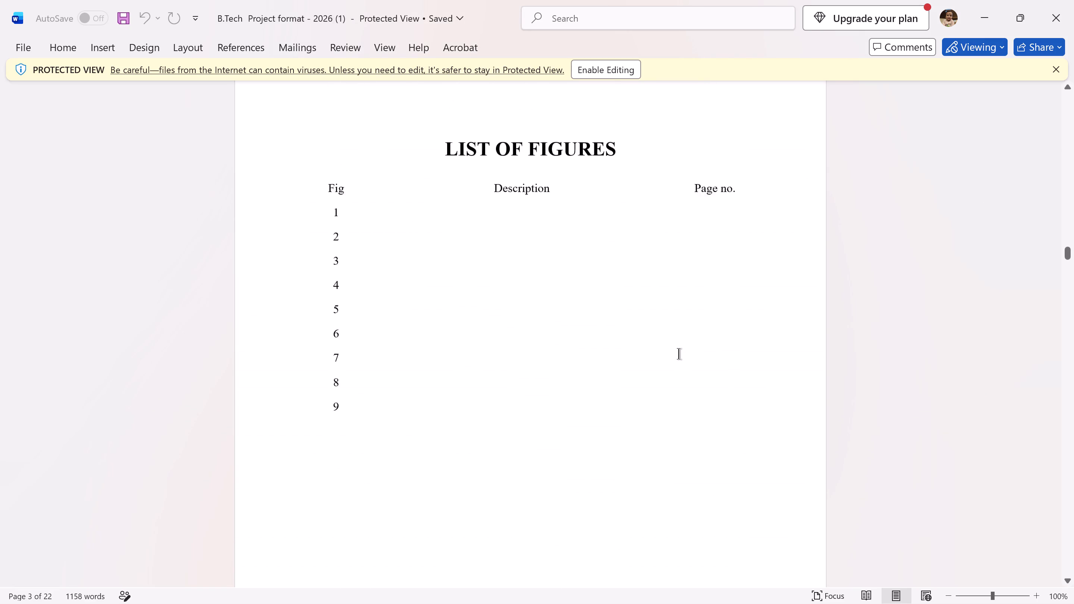
pyautogui.scroll(2, 678, 353)
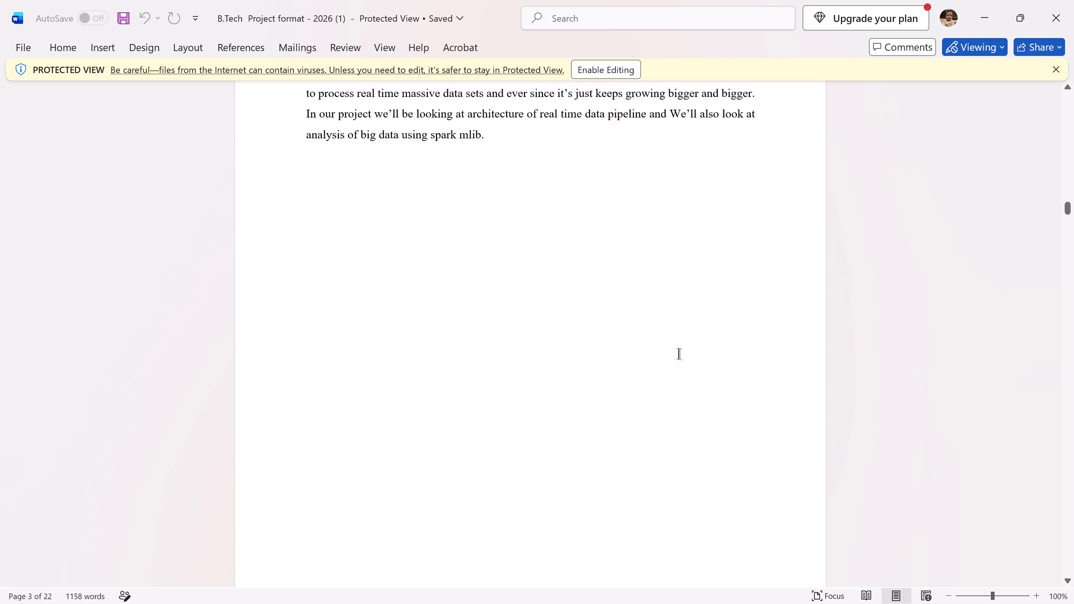
pyautogui.scroll(2, 678, 353)
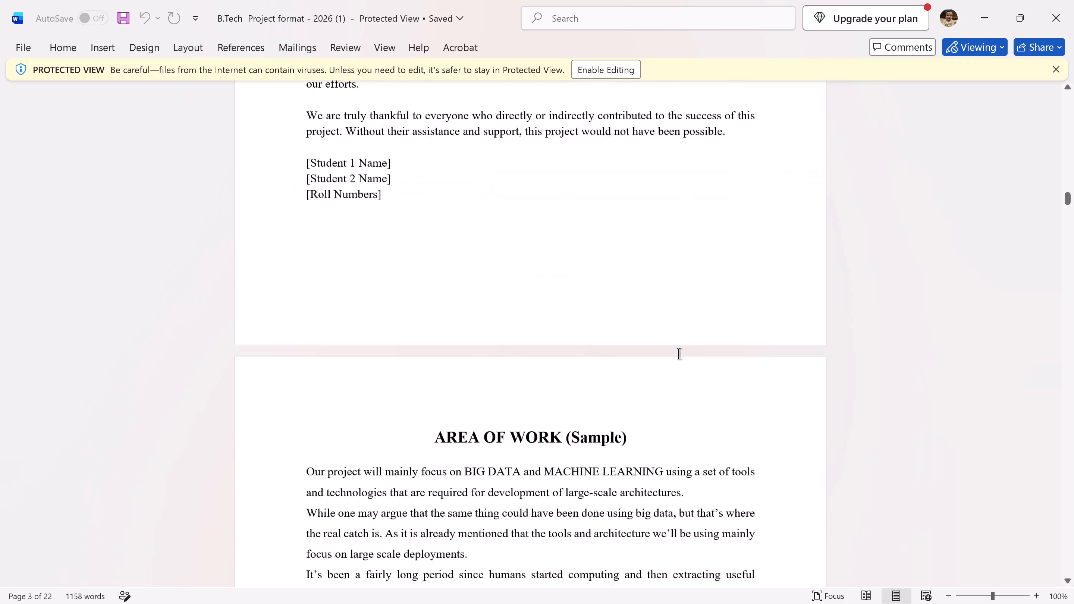
pyautogui.scroll(1, 678, 353)
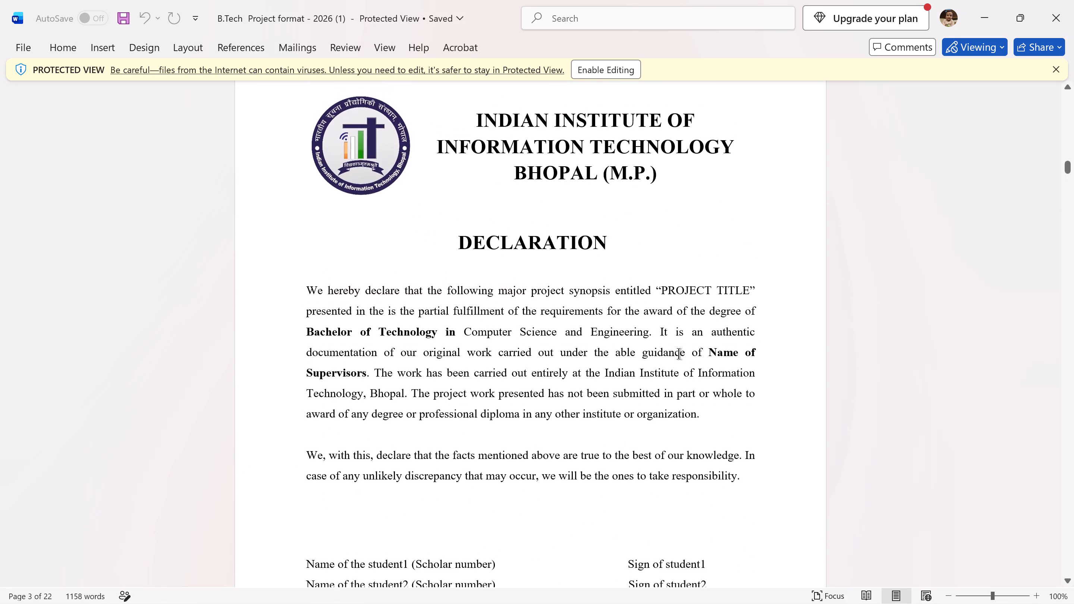
pyautogui.scroll(3, 678, 353)
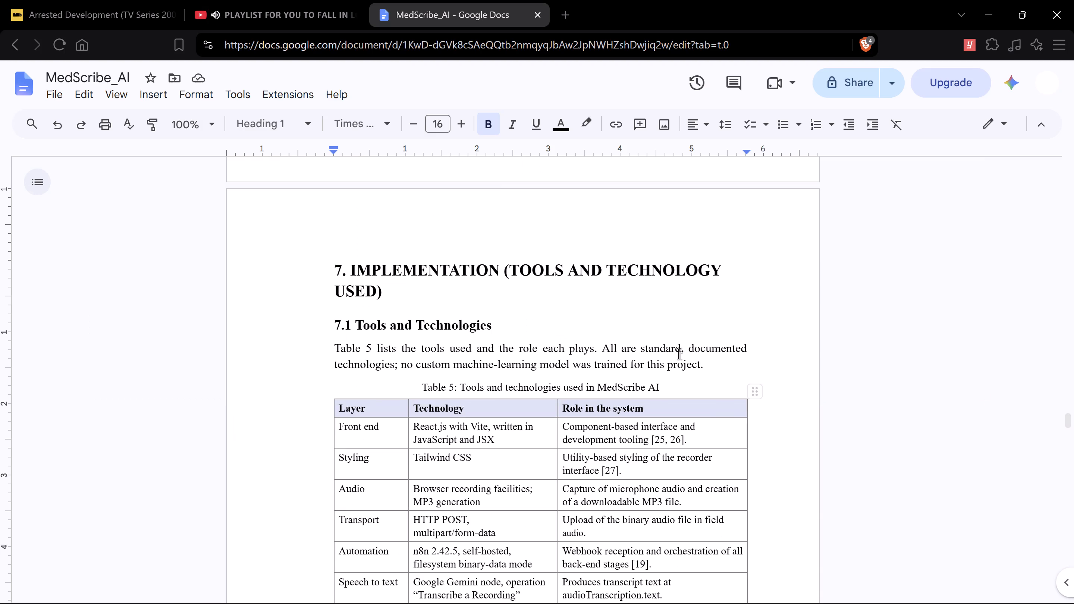
# Skim chapter 7 from 7.1 Tools and Technologies to 7.8 and back, checking the page ranges in Word's B.Tech Project format document.
pyautogui.scroll(-6, 678, 353)
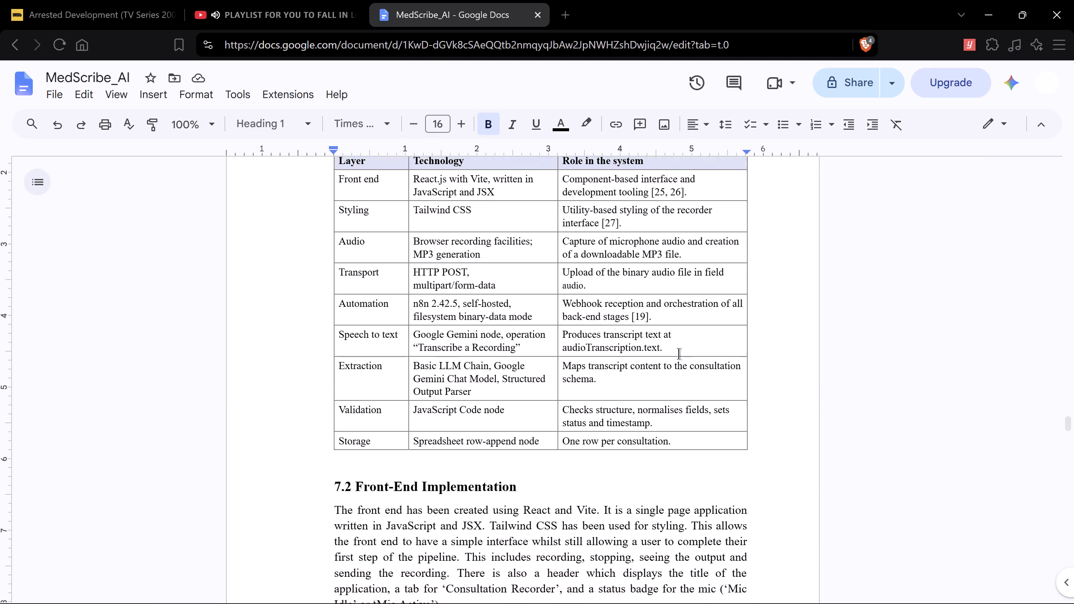
pyautogui.scroll(-13, 678, 353)
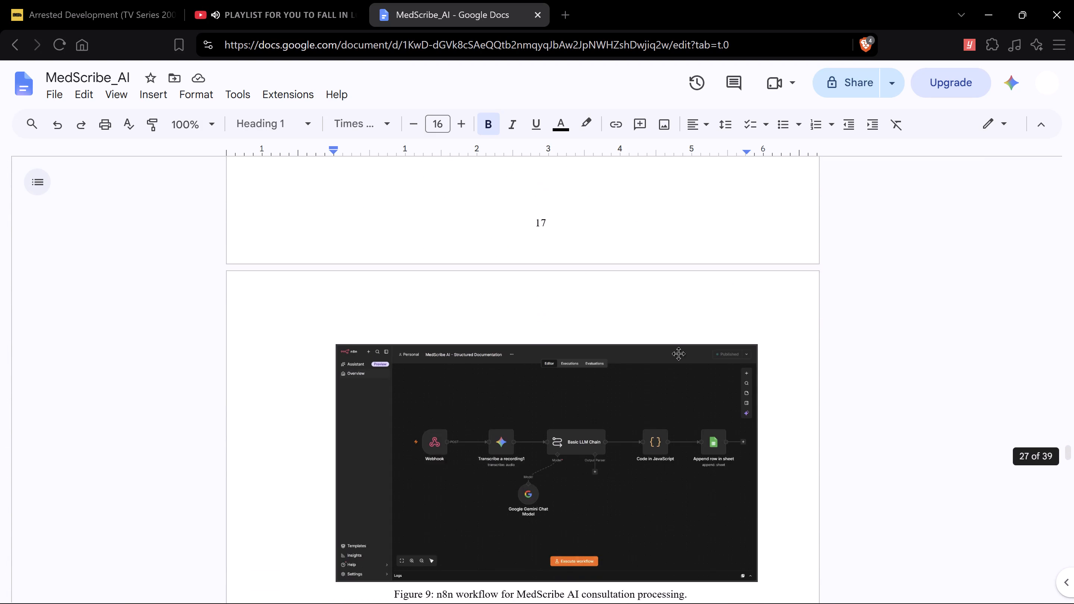
pyautogui.scroll(-2, 678, 353)
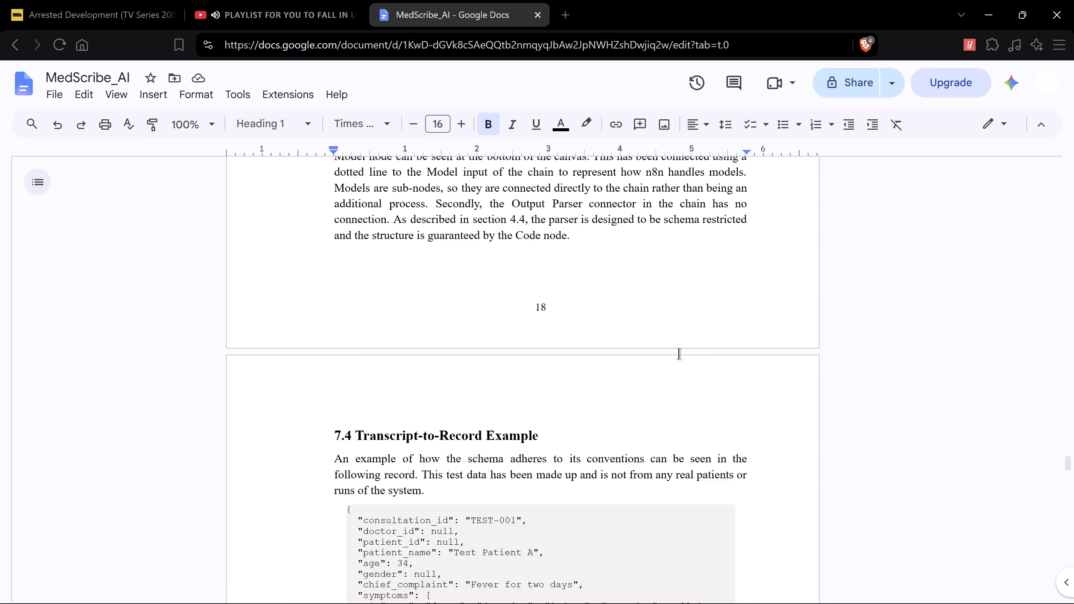
pyautogui.scroll(-1, 678, 353)
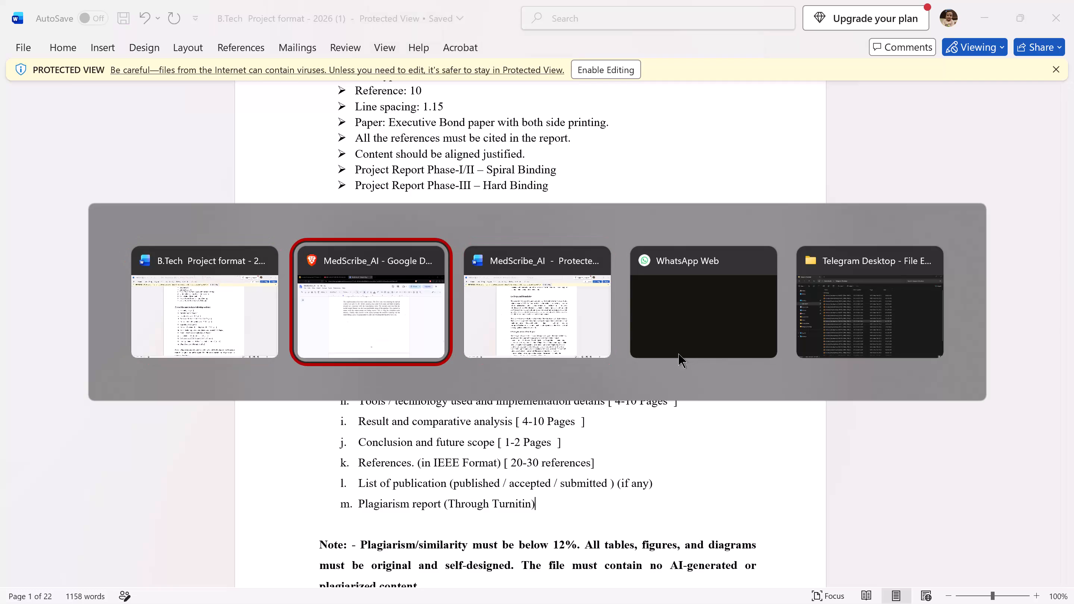
pyautogui.scroll(3, 678, 353)
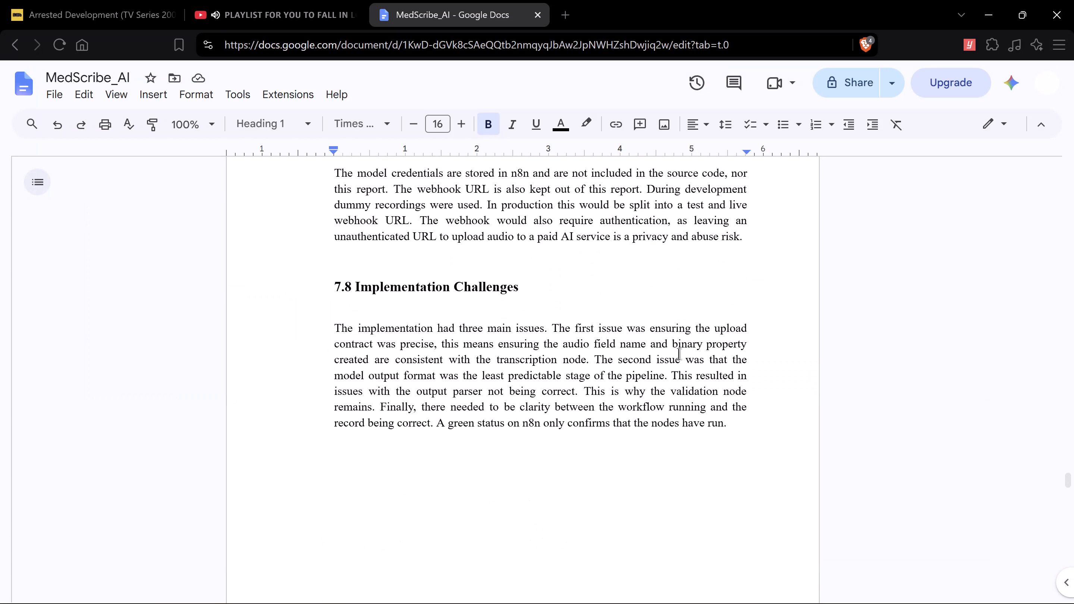
pyautogui.scroll(10, 678, 353)
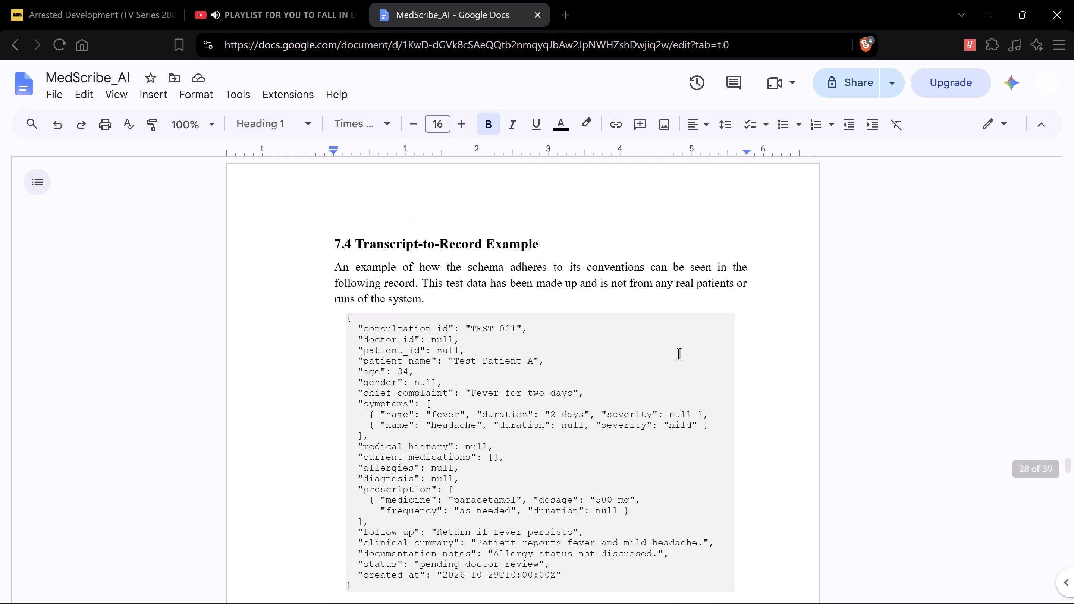
pyautogui.scroll(7, 678, 353)
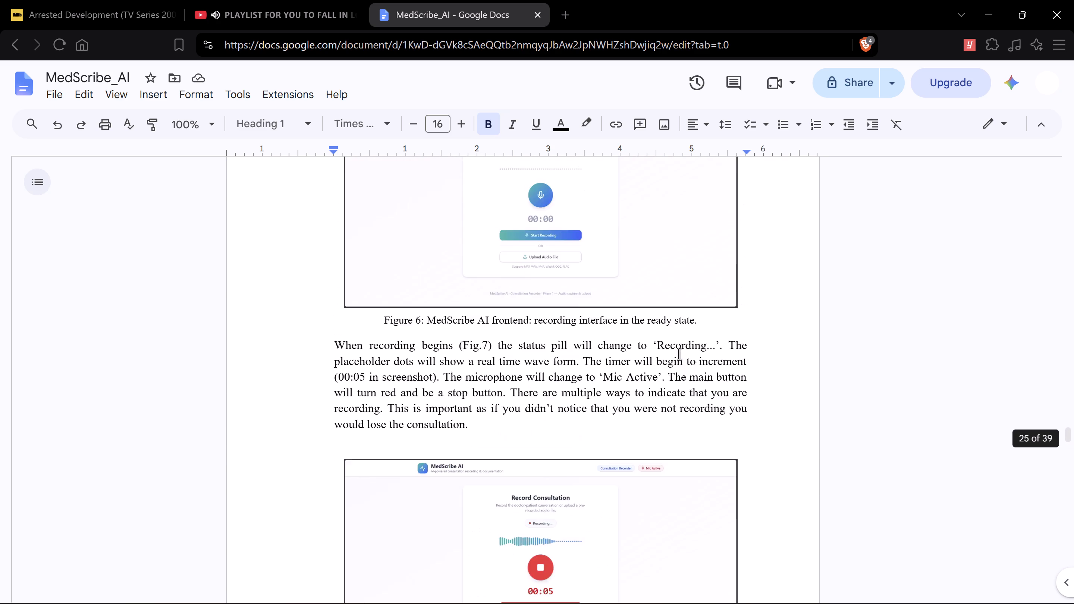
pyautogui.scroll(2, 678, 353)
pyautogui.hscroll(1, 678, 353)
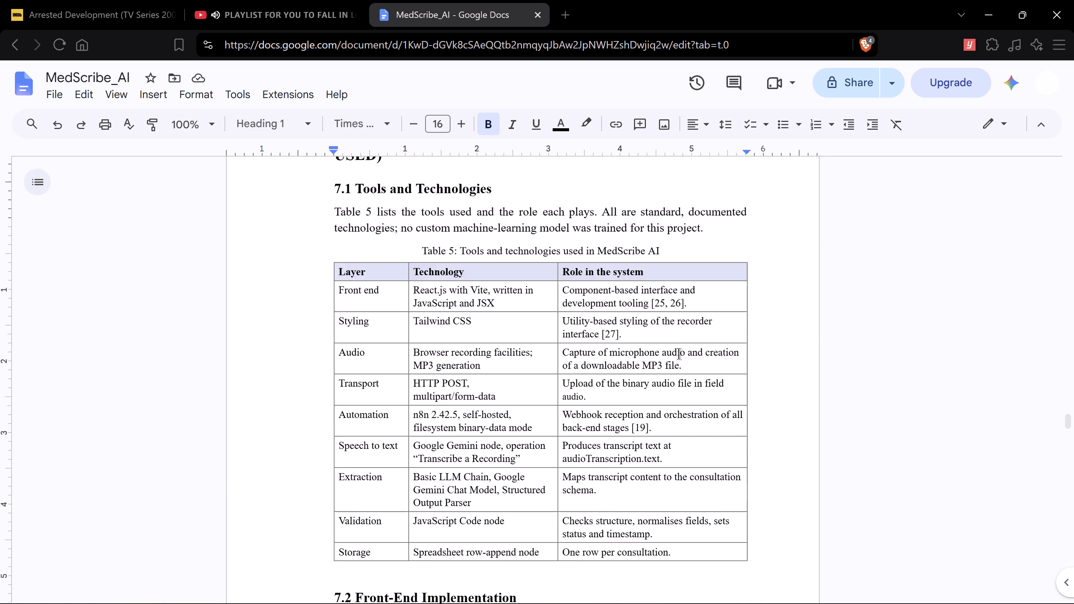
pyautogui.hscroll(1, 678, 353)
# Review chapter 7 from the front-end figures through the n8n workflow, record example, validation and spreadsheet sections to 7.8 Implementation Challenges.
pyautogui.scroll(-6, 678, 353)
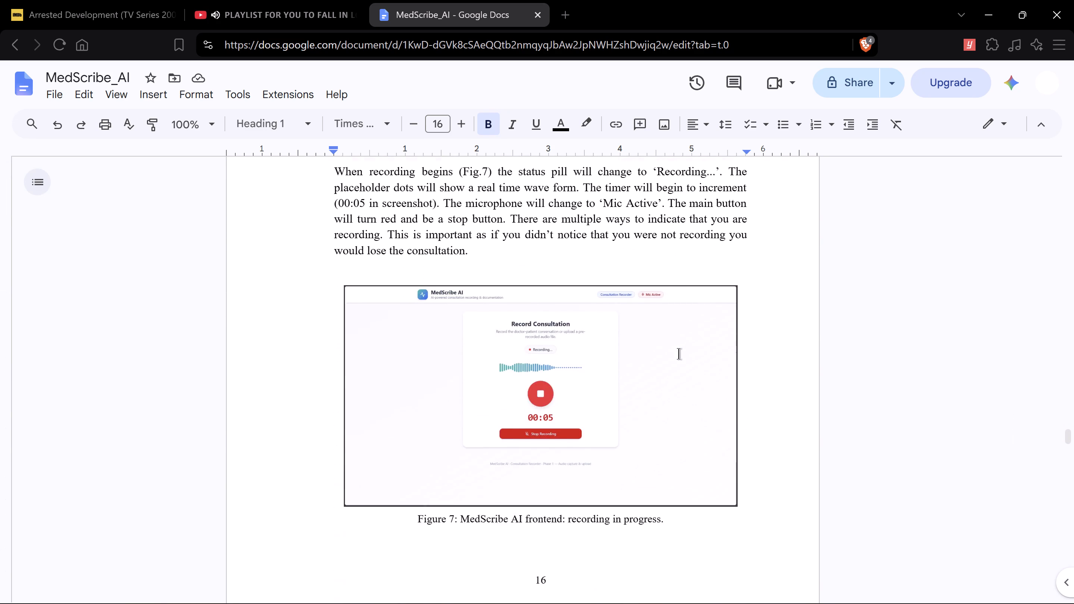
pyautogui.scroll(-8, 678, 353)
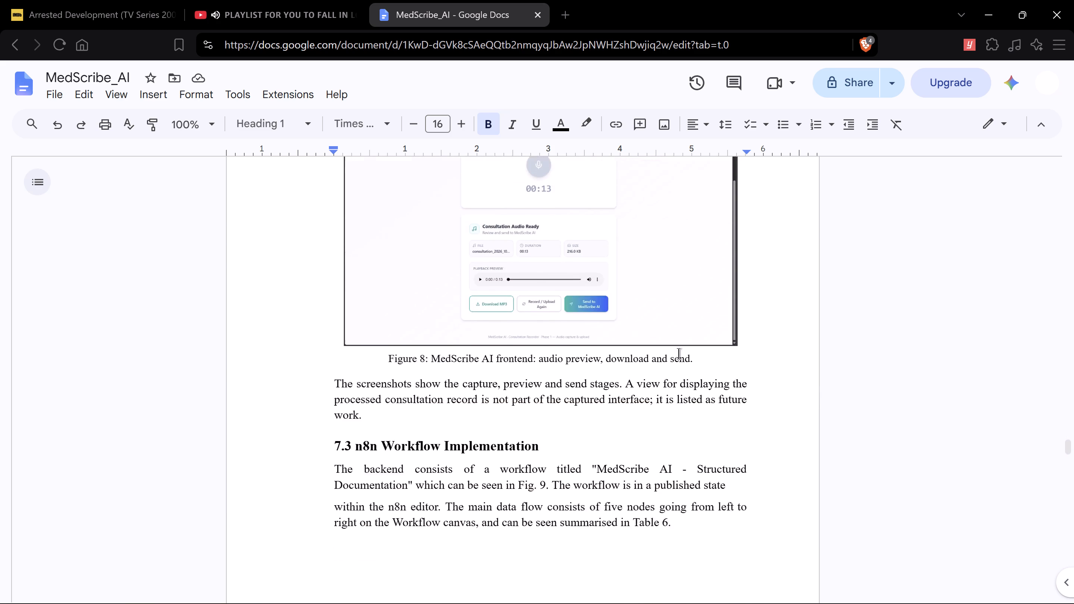
pyautogui.scroll(-11, 678, 353)
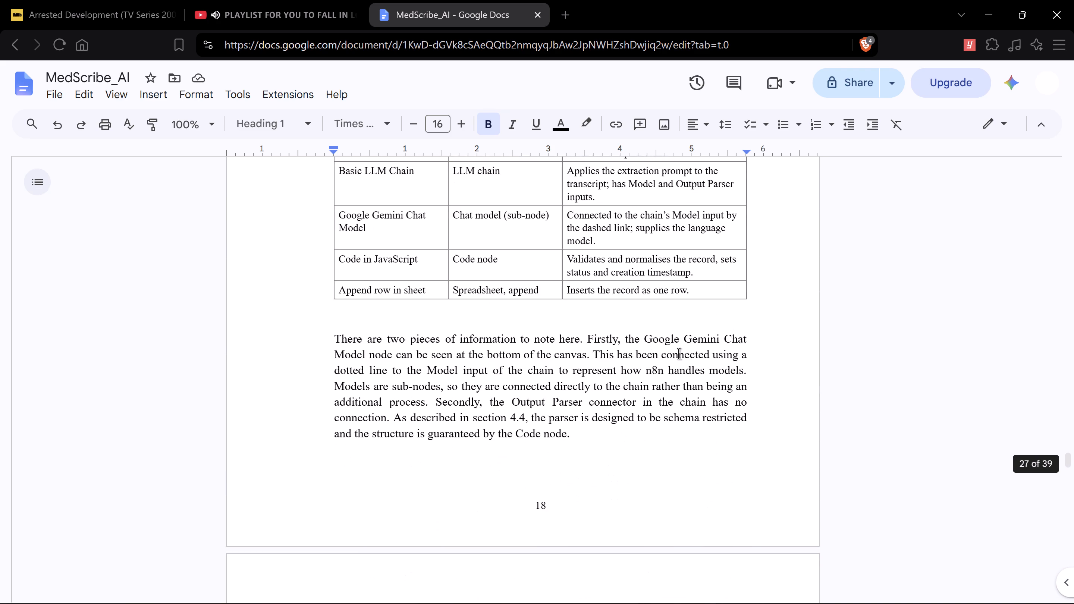
pyautogui.scroll(-8, 678, 353)
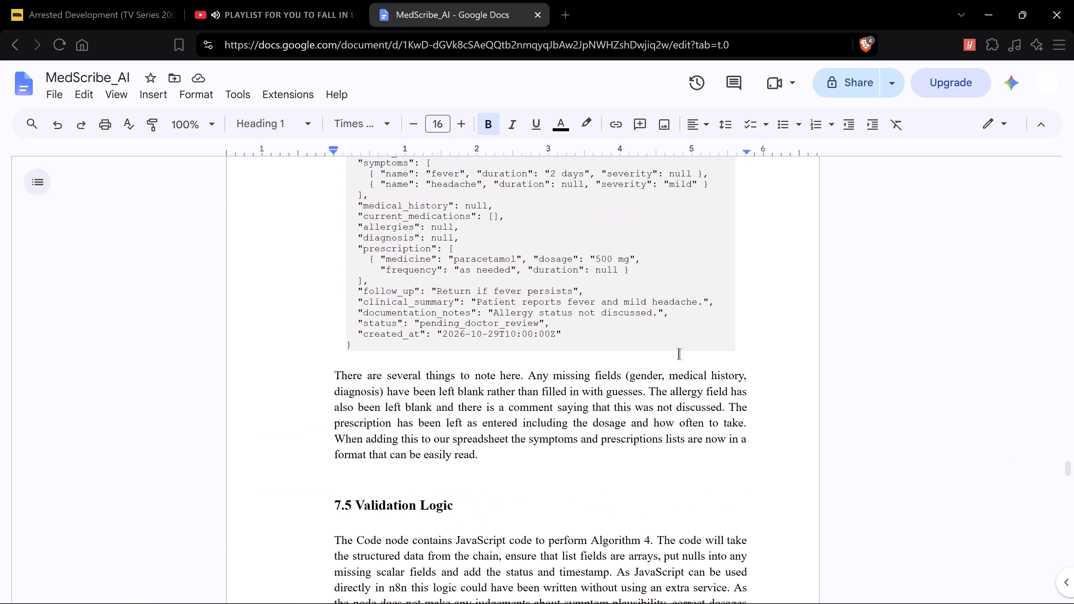
pyautogui.scroll(-5, 678, 353)
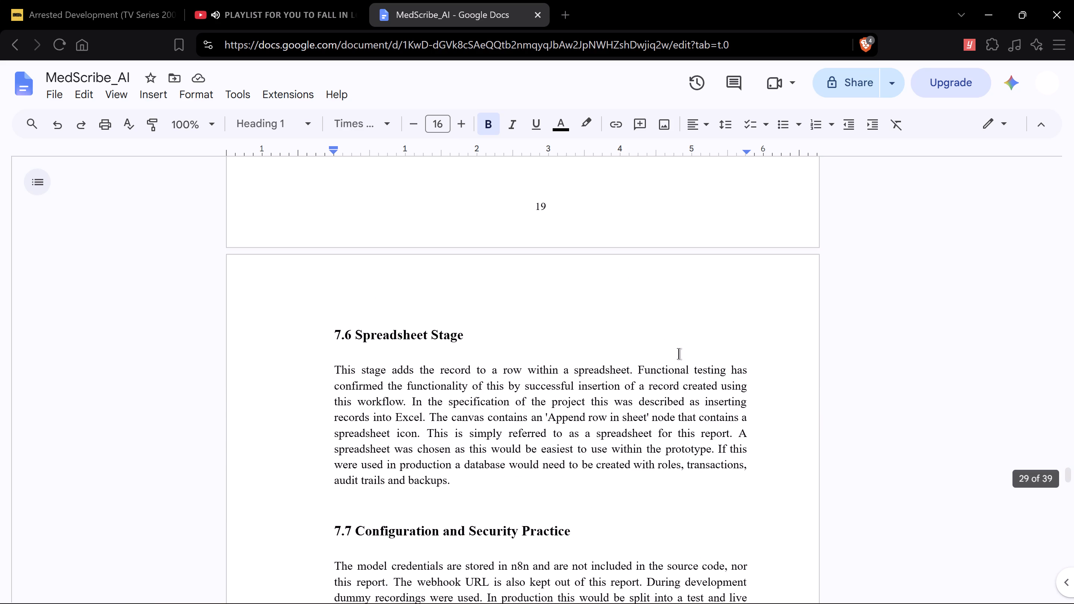
pyautogui.scroll(-4, 678, 353)
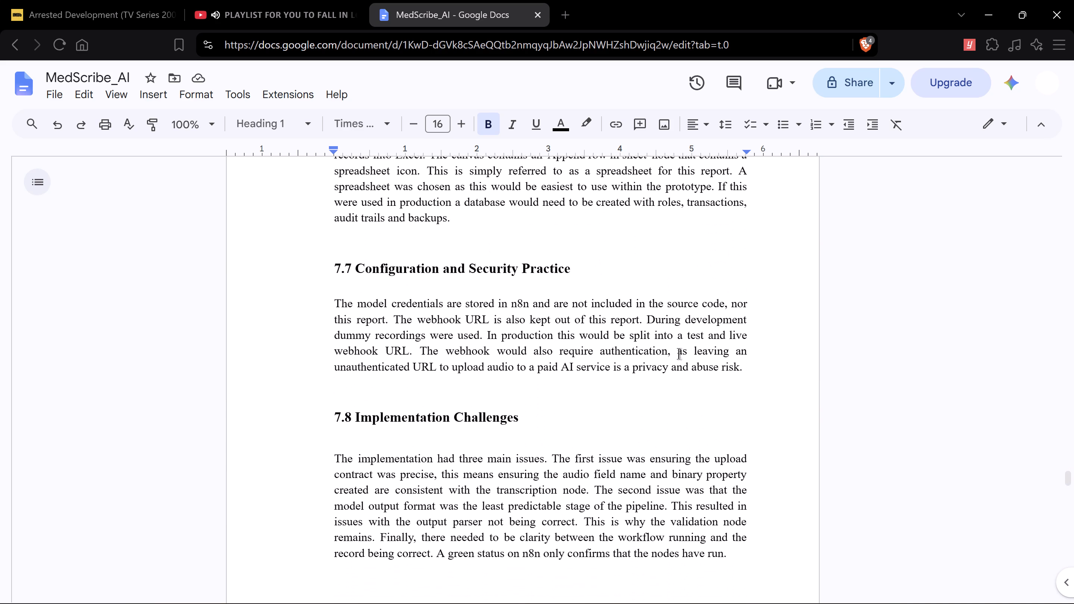
pyautogui.scroll(-1, 678, 353)
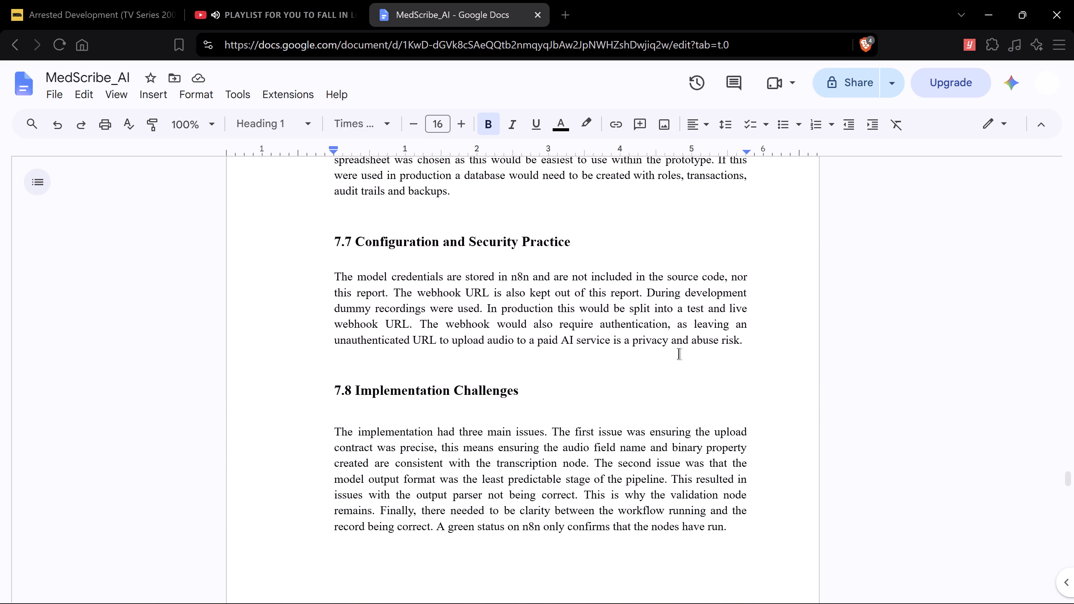
# Delete section 7.7 Configuration and Security Practice from chapter 7, including its heading and paragraph.
pyautogui.scroll(-5, 678, 353)
pyautogui.moveTo(329, 241); pyautogui.dragTo(558, 367)
pyautogui.press('BackSpace')
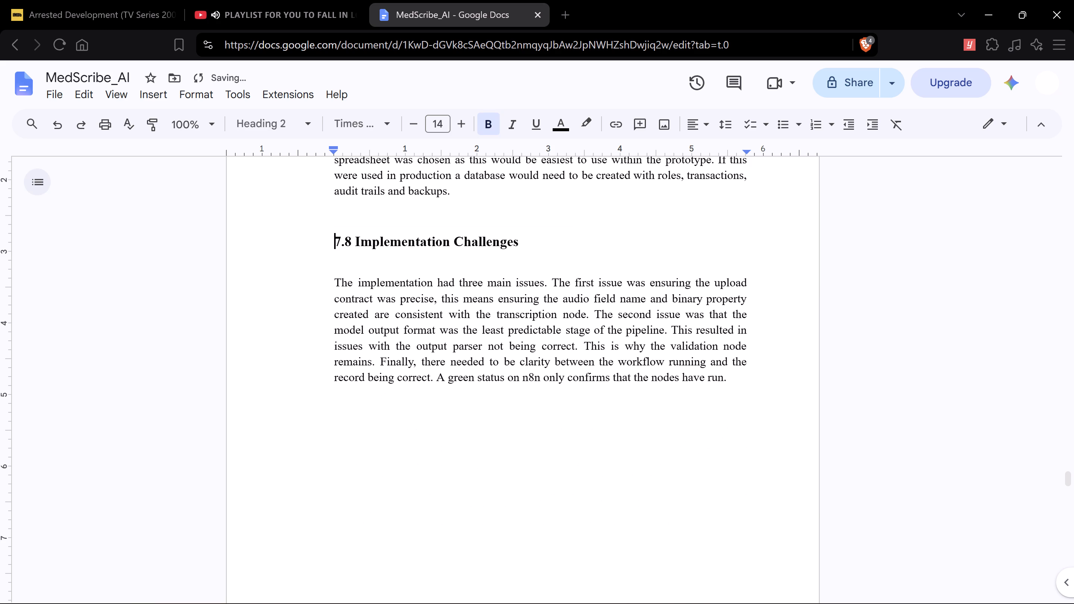
# Review the opening of chapter 8, Result Discussion and Analysis, from section 8.1 Demonstrated Functionality to the functional test cases in 8.3.
pyautogui.scroll(-5, 716, 432)
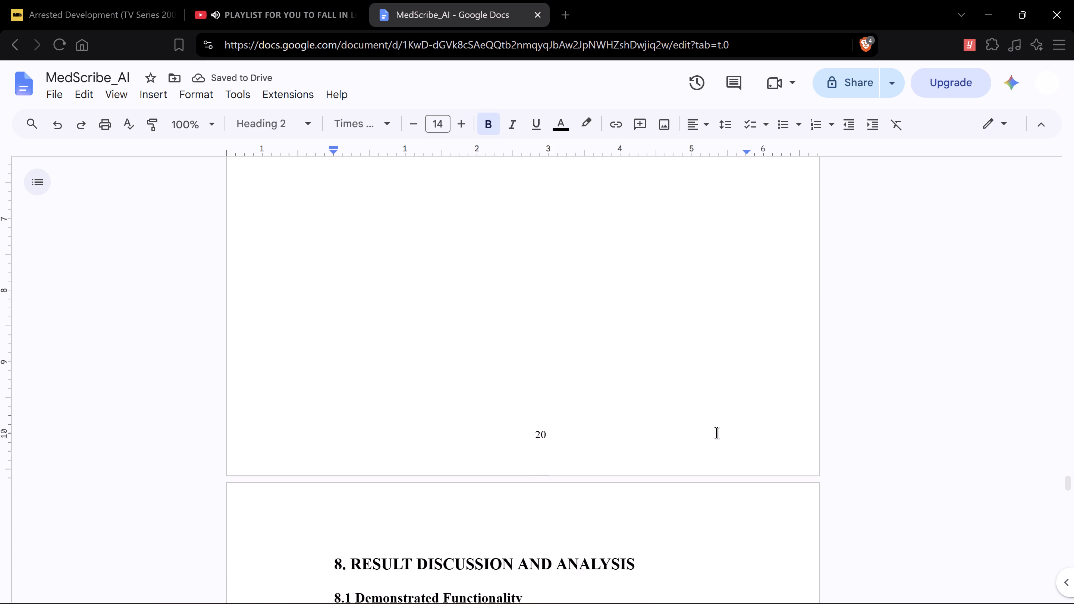
pyautogui.scroll(-1, 716, 432)
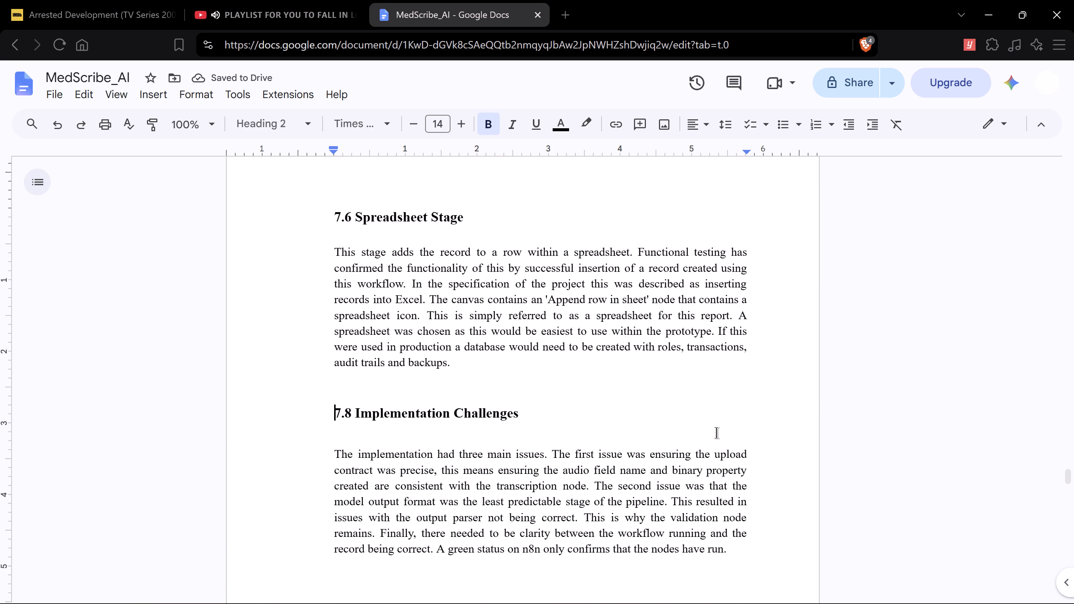
pyautogui.scroll(-5, 716, 432)
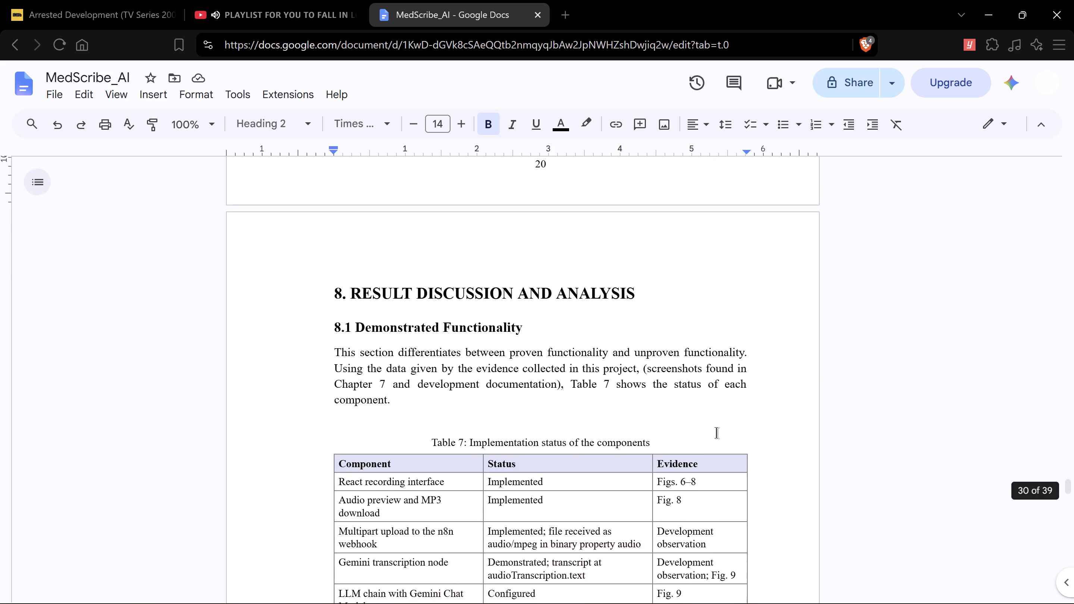
pyautogui.scroll(-4, 716, 432)
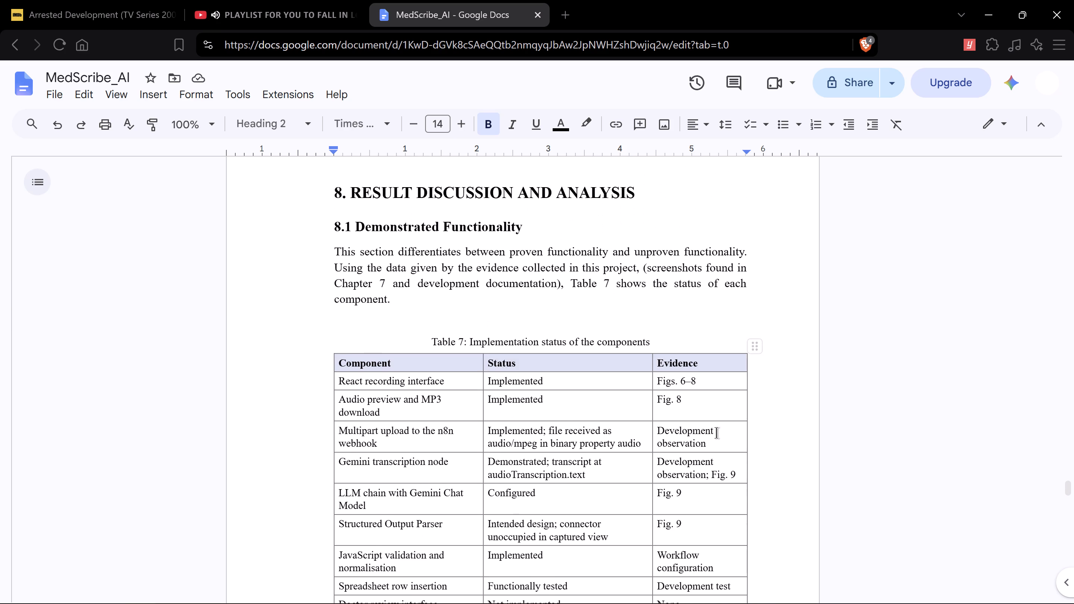
pyautogui.scroll(-1, 716, 432)
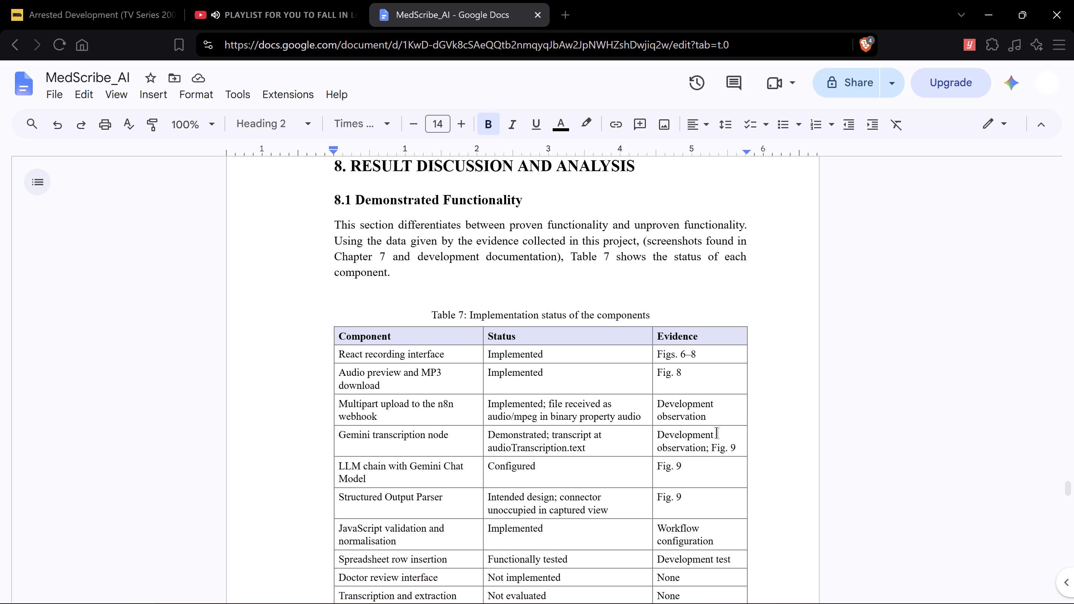
pyautogui.scroll(-5, 716, 432)
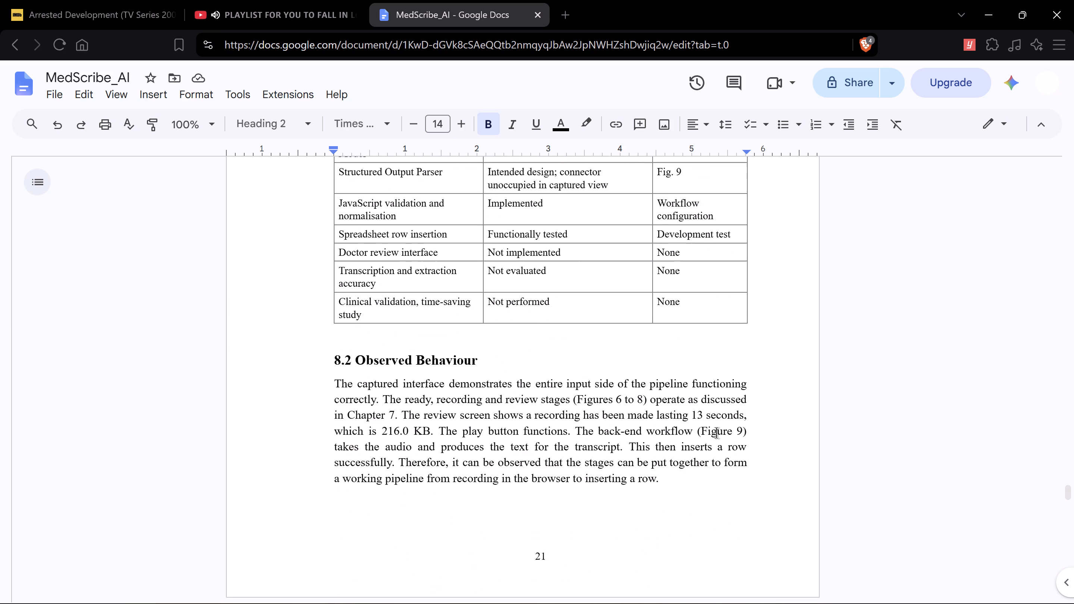
pyautogui.scroll(-3, 716, 432)
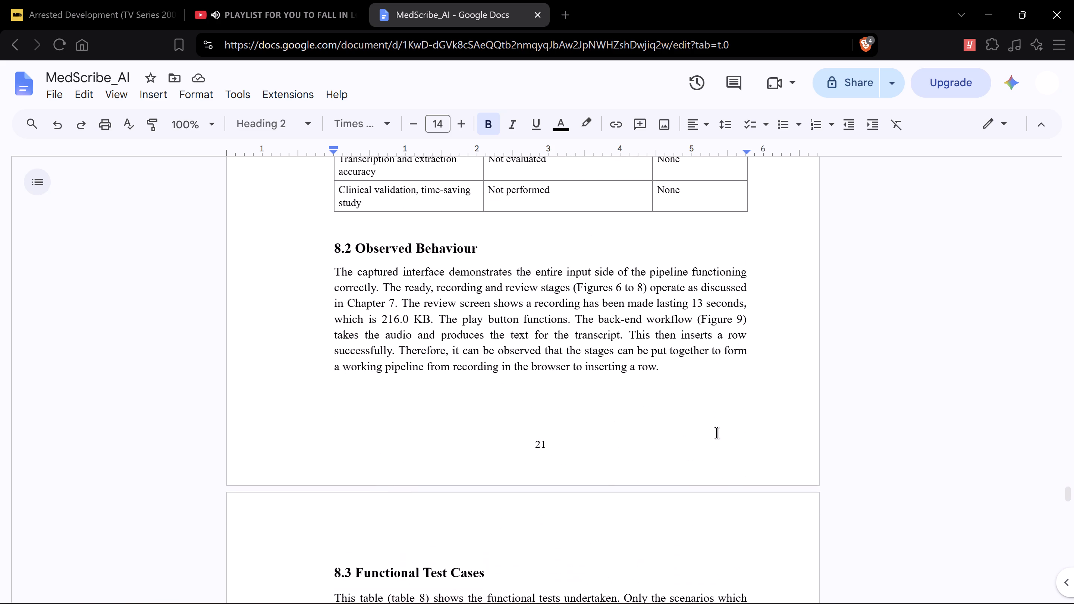
pyautogui.scroll(1, 716, 432)
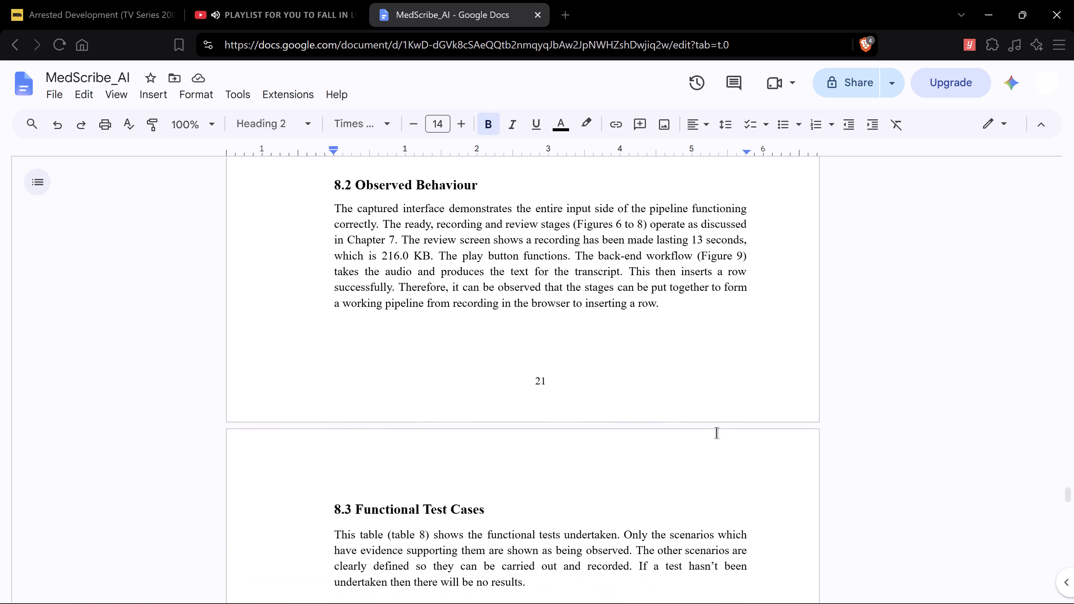
pyautogui.scroll(1, 716, 432)
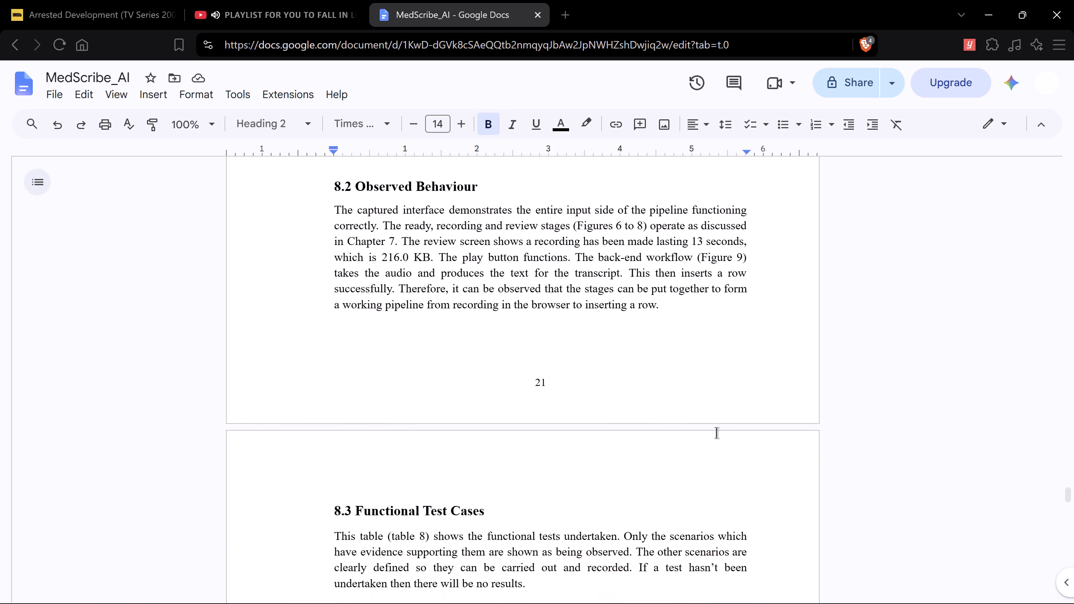
pyautogui.scroll(1, 716, 432)
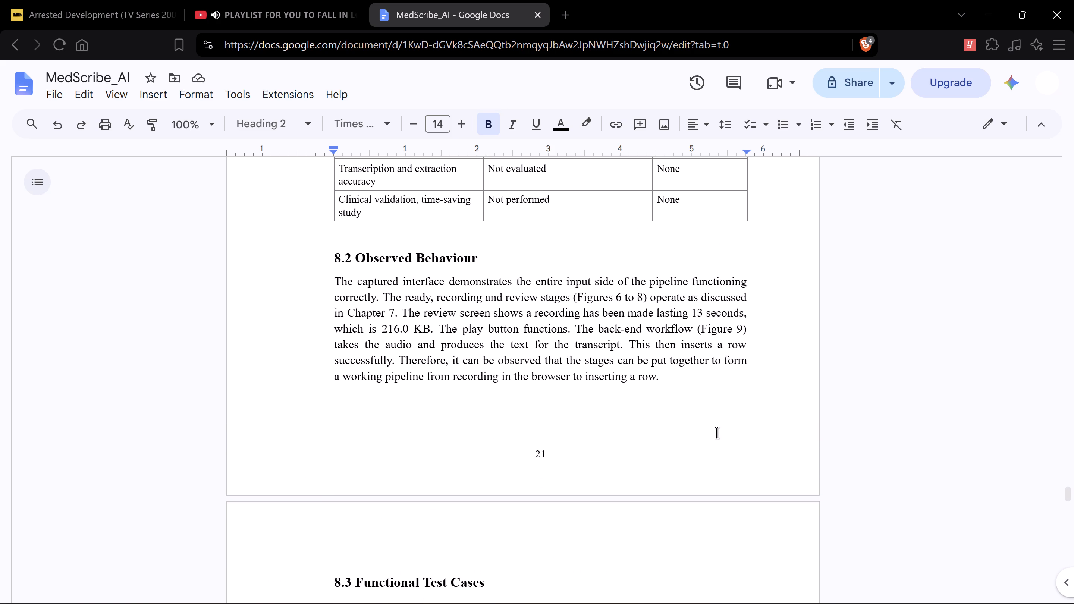
pyautogui.scroll(1, 716, 432)
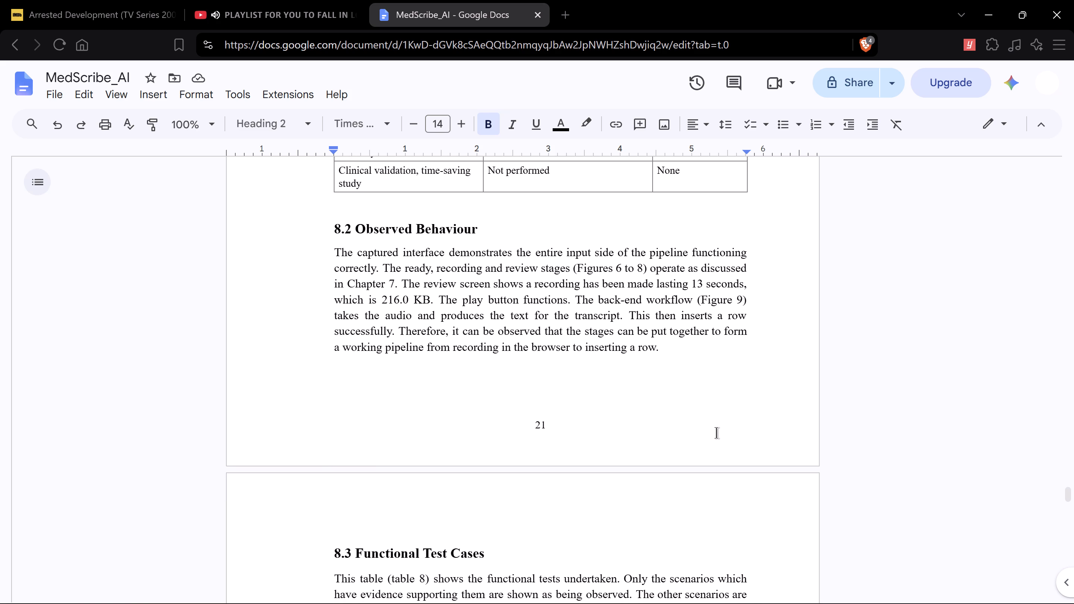
pyautogui.scroll(1, 716, 432)
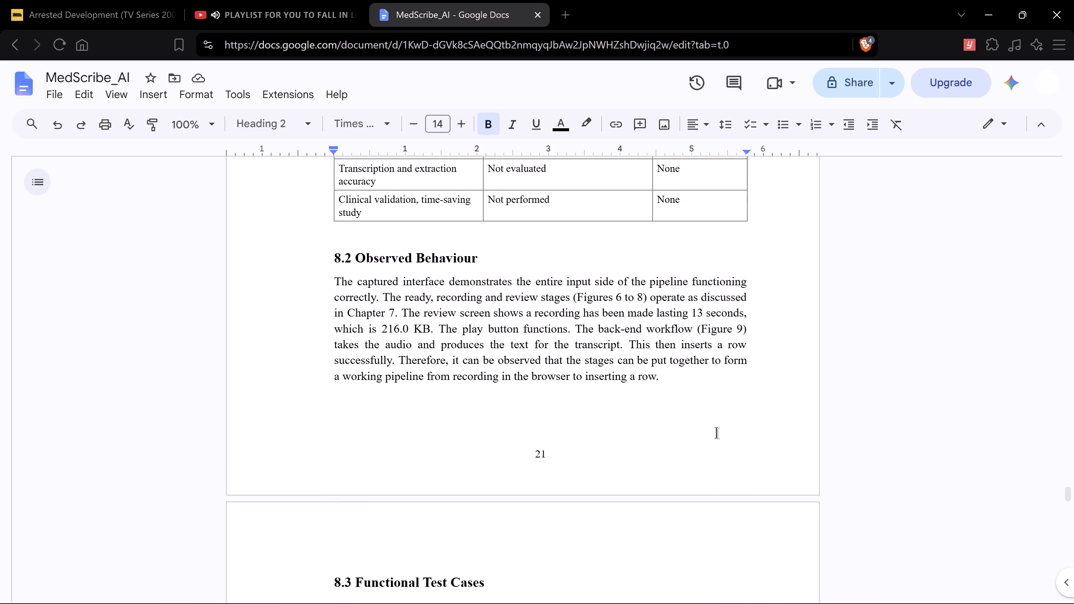
pyautogui.scroll(1, 716, 432)
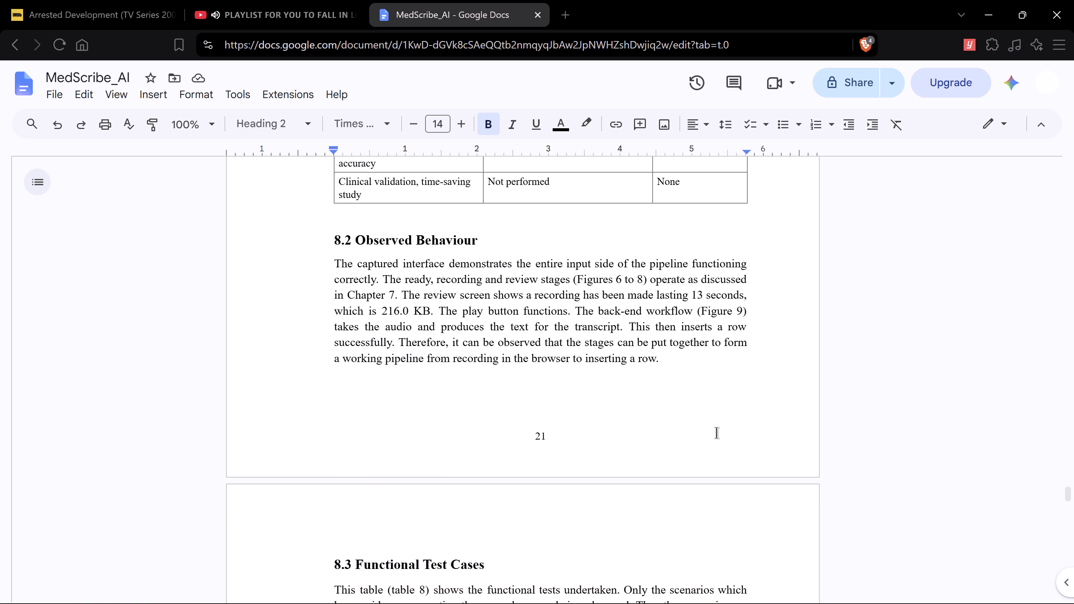
pyautogui.scroll(1, 716, 432)
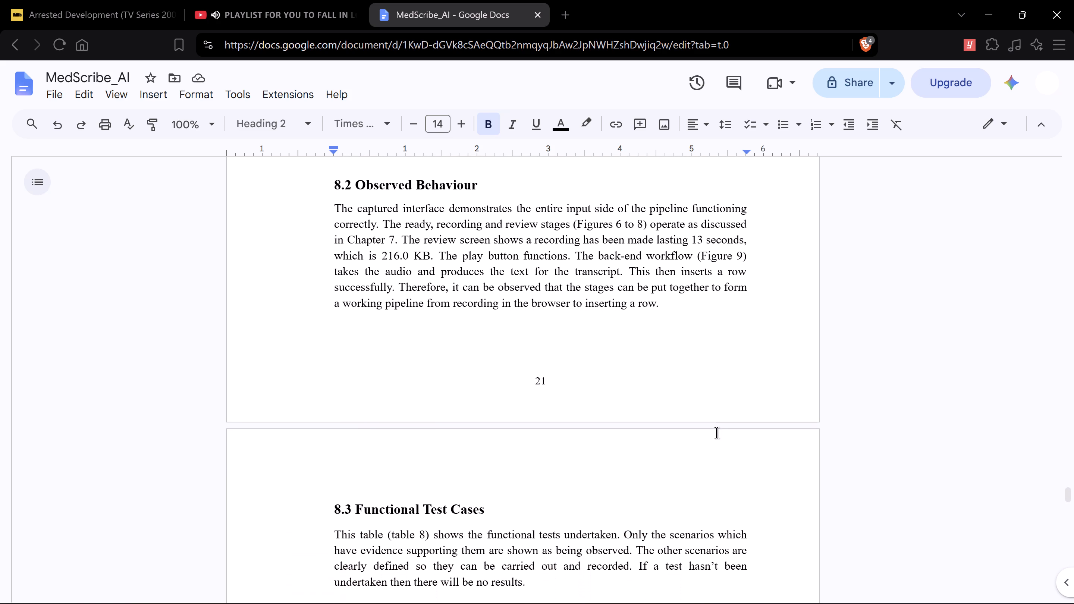
pyautogui.scroll(1, 716, 432)
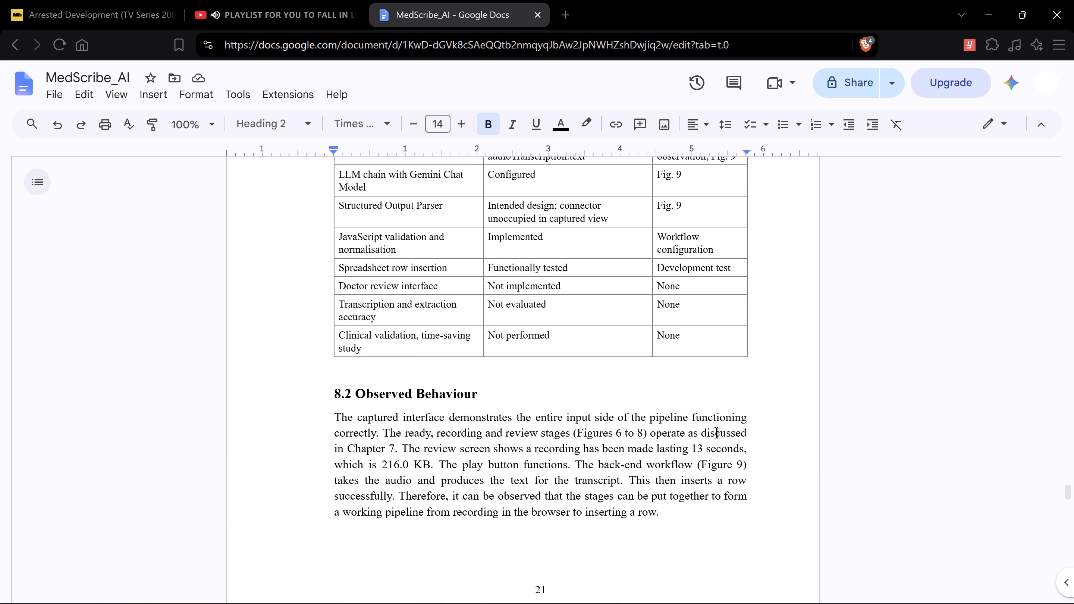
pyautogui.scroll(1, 716, 432)
pyautogui.scroll(-1, 716, 432)
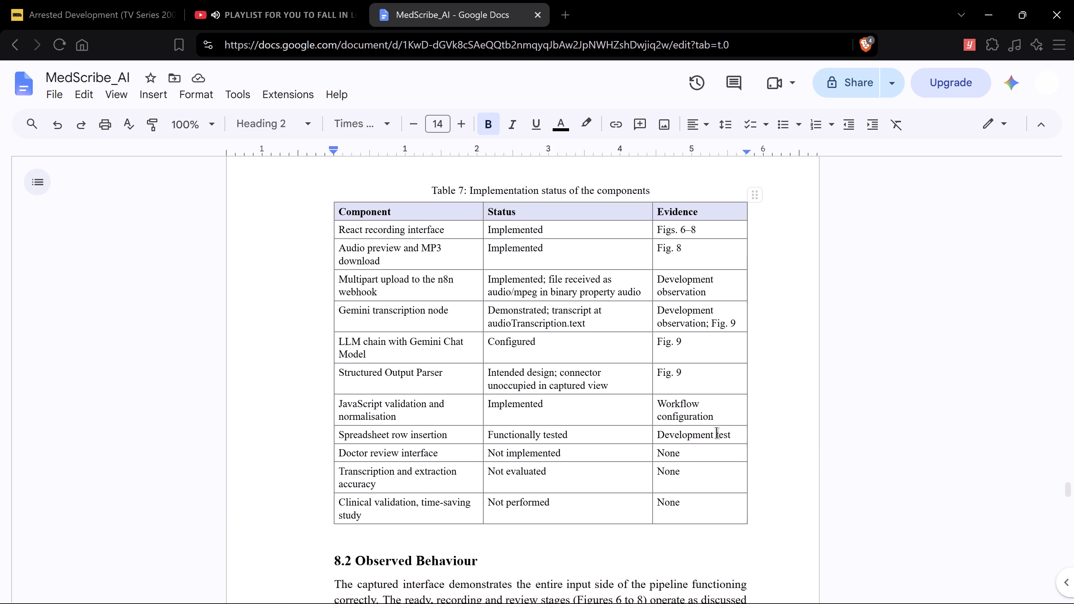
pyautogui.scroll(-2, 716, 432)
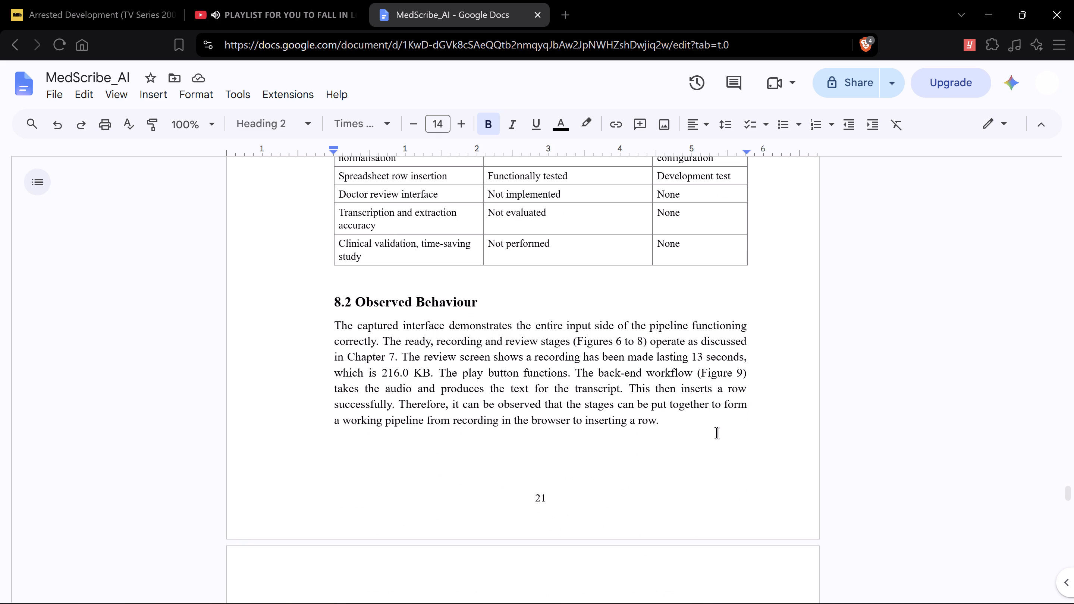
pyautogui.scroll(-7, 716, 432)
pyautogui.scroll(3, 716, 432)
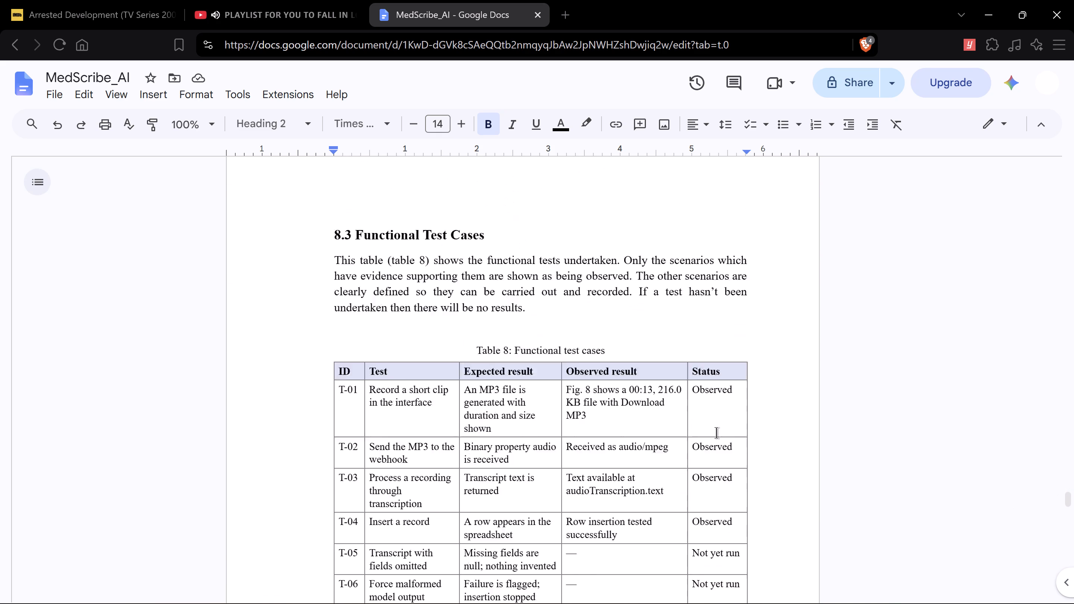
pyautogui.scroll(7, 716, 432)
# Skim the rest of chapter 8, from Functional Test Cases through Interpretation, to the start of chapter 9, Conclusion and Future Scope.
pyautogui.scroll(-2, 716, 432)
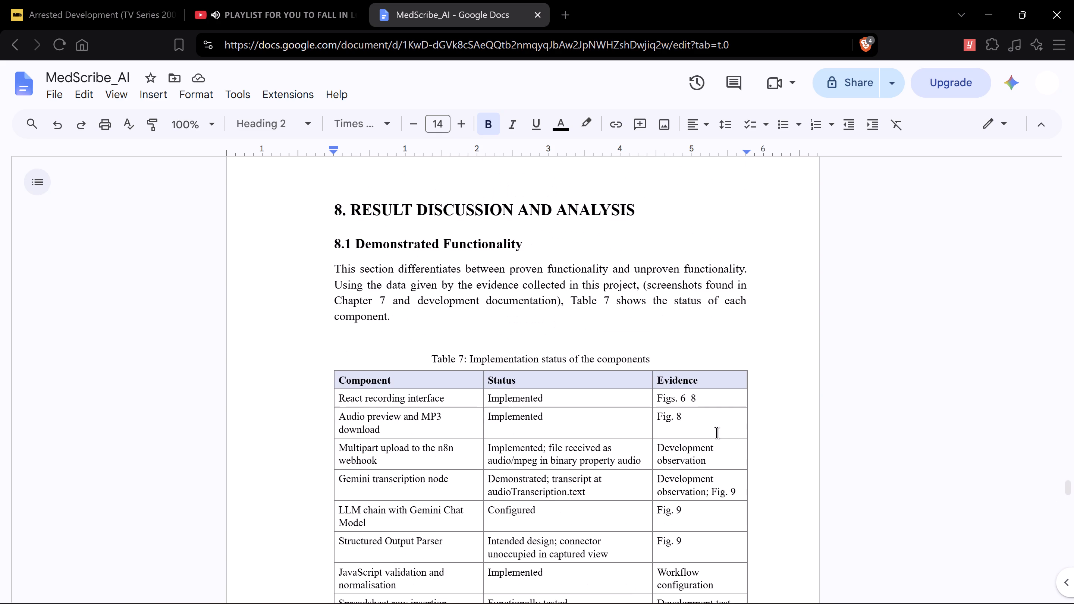
pyautogui.scroll(-3, 716, 432)
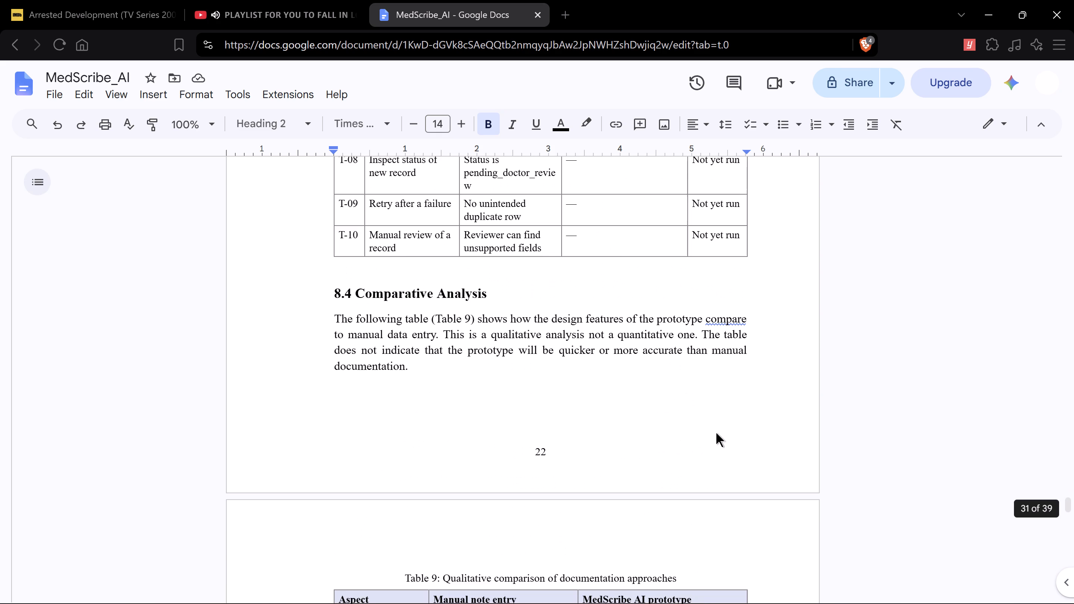
pyautogui.scroll(-11, 716, 432)
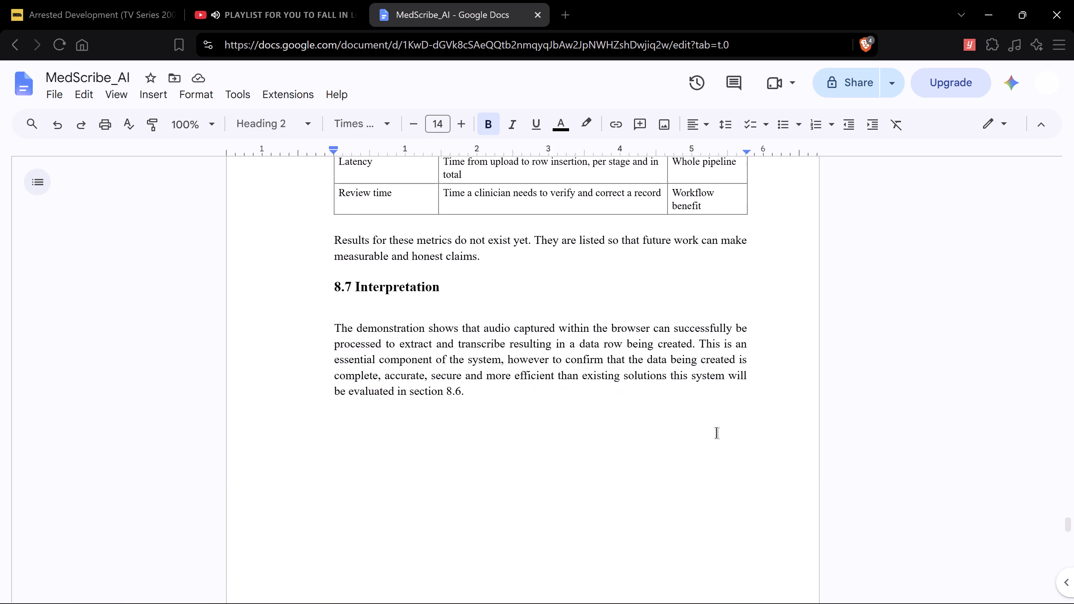
pyautogui.scroll(-4, 716, 432)
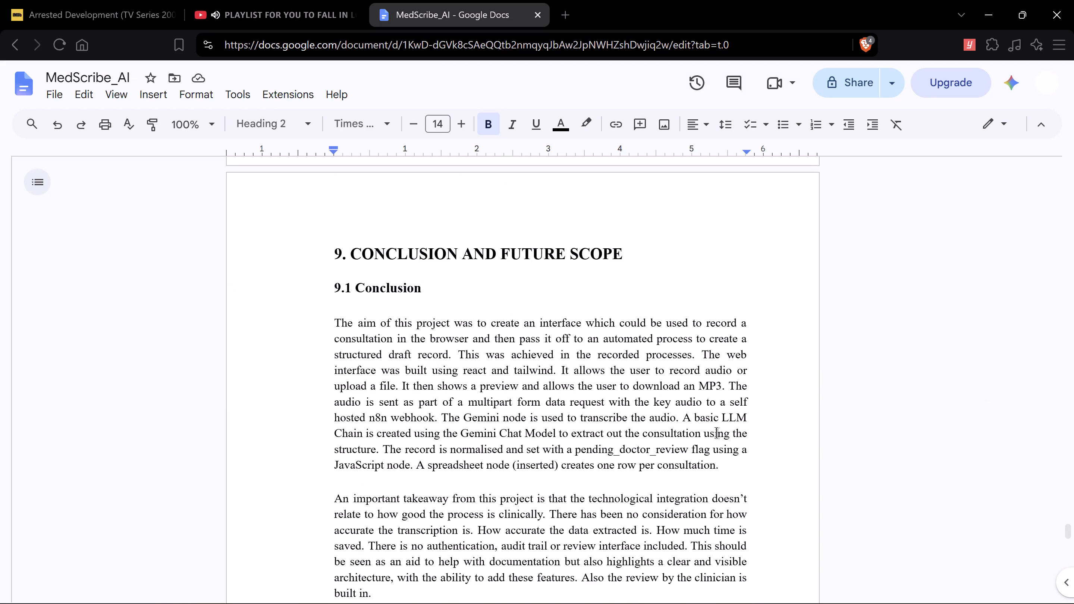
# Go back to the start of chapter 8 and reread sections 8.1 Demonstrated Functionality and 8.2 Observed Behaviour.
pyautogui.scroll(7, 716, 432)
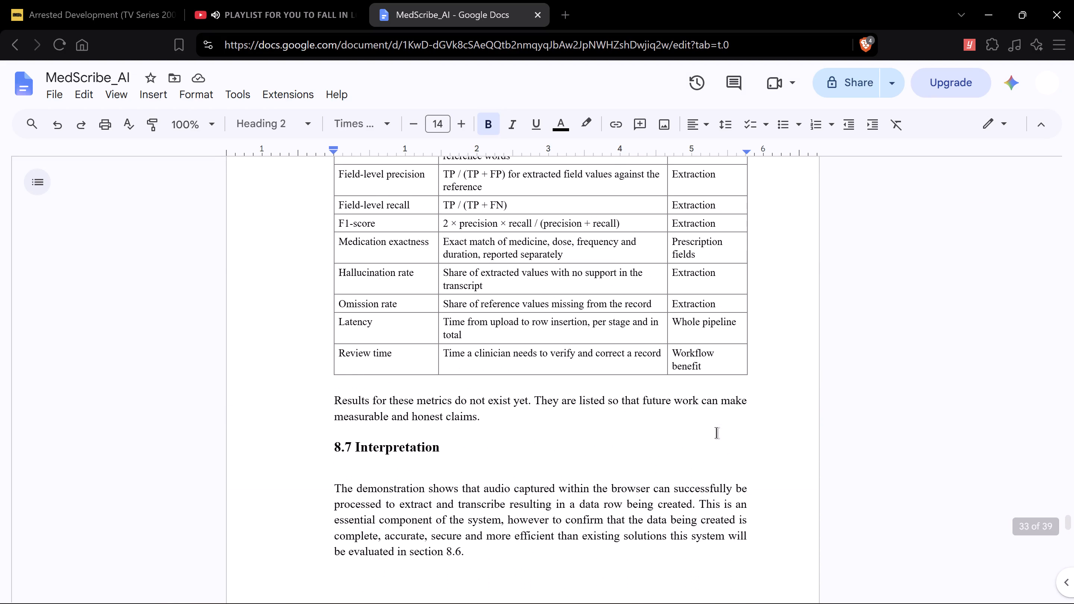
pyautogui.scroll(15, 716, 432)
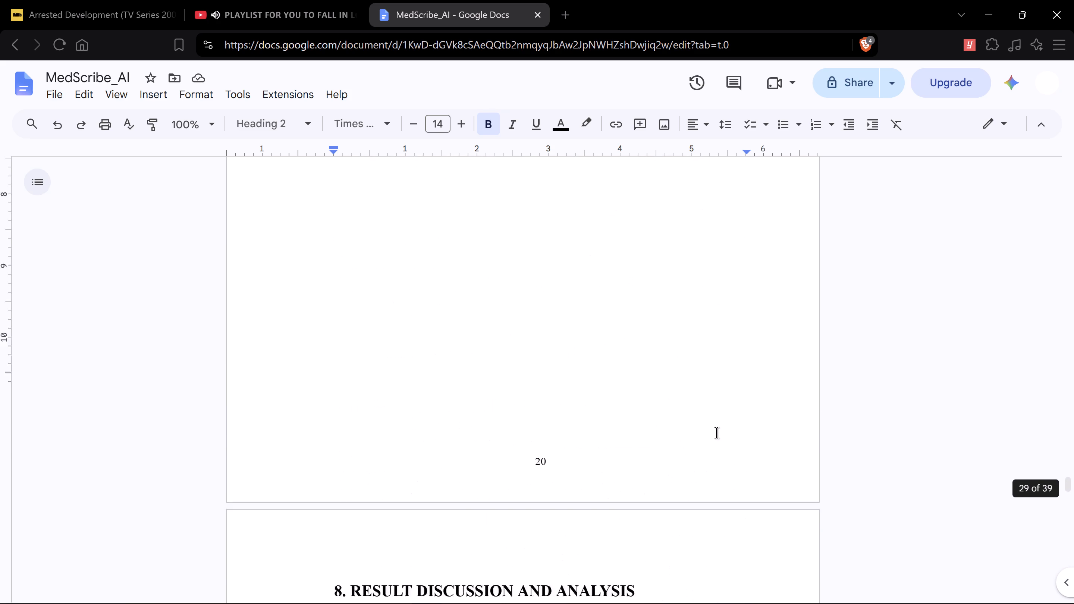
pyautogui.scroll(-9, 716, 432)
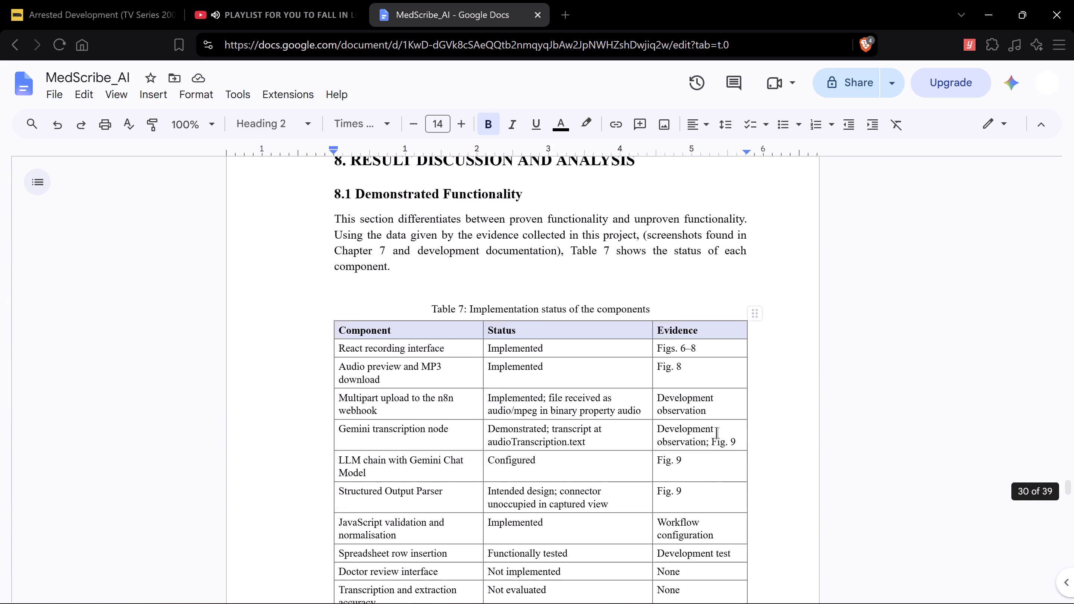
pyautogui.scroll(-2, 716, 432)
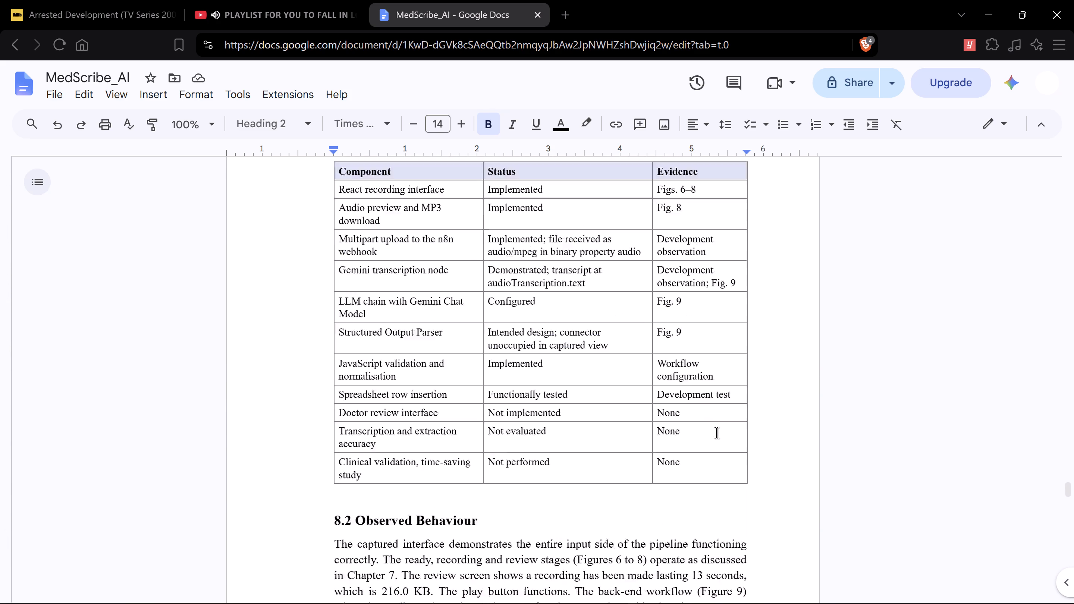
pyautogui.scroll(-4, 716, 432)
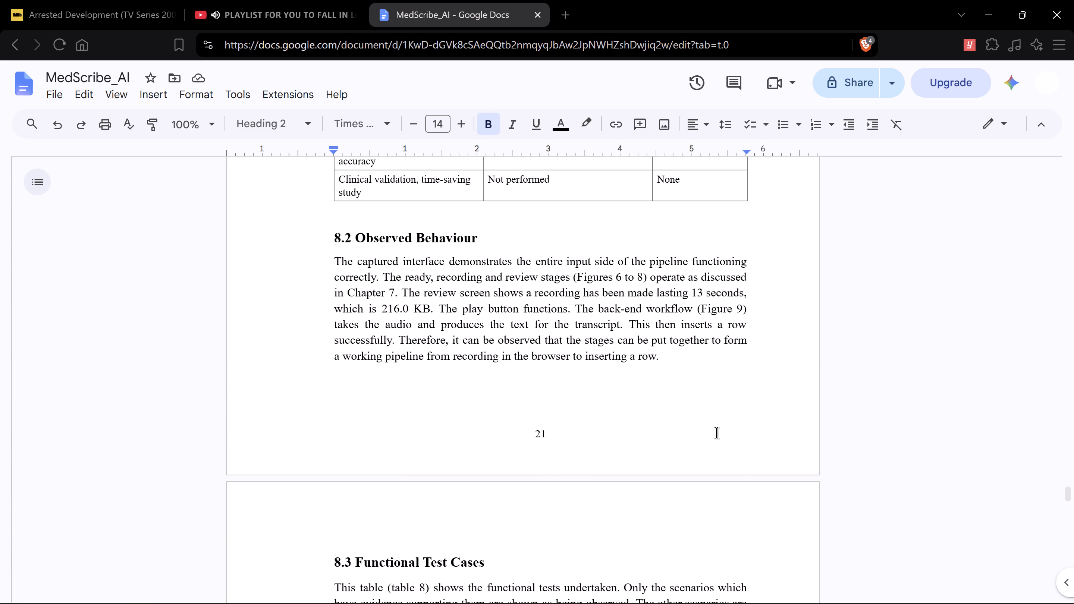
# Reread the rest of chapter 8, from 8.3 Functional Test Cases through 8.7 Interpretation.
pyautogui.scroll(-3, 716, 432)
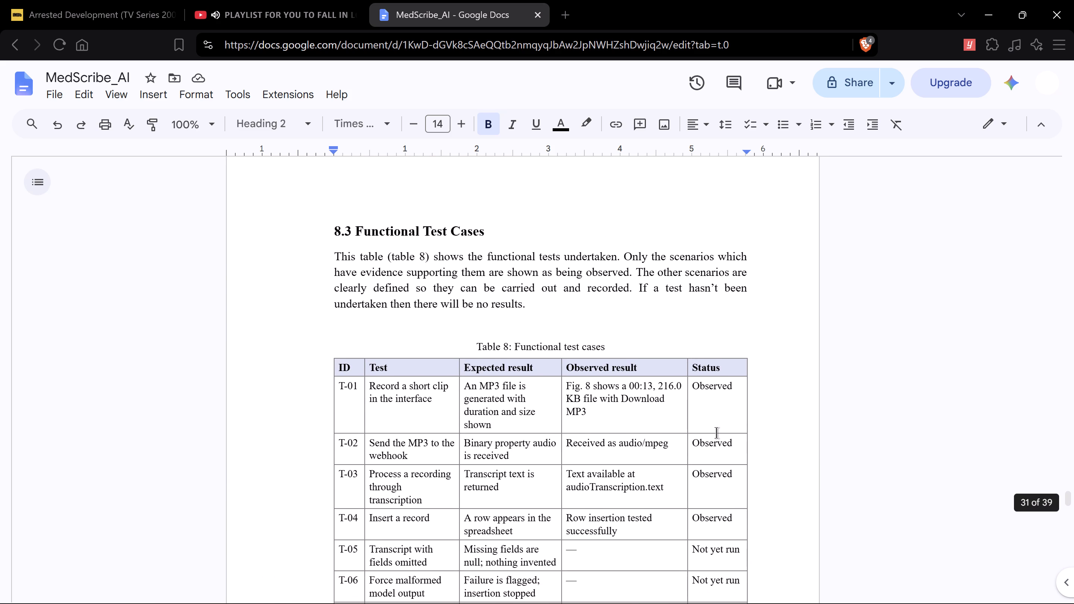
pyautogui.scroll(-2, 716, 432)
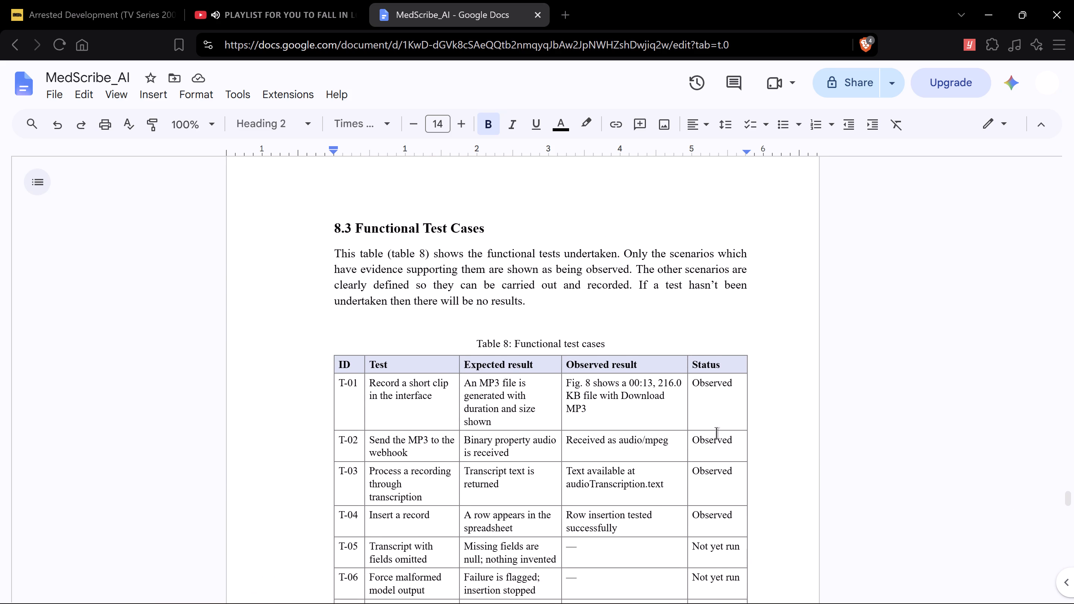
pyautogui.scroll(-2, 716, 432)
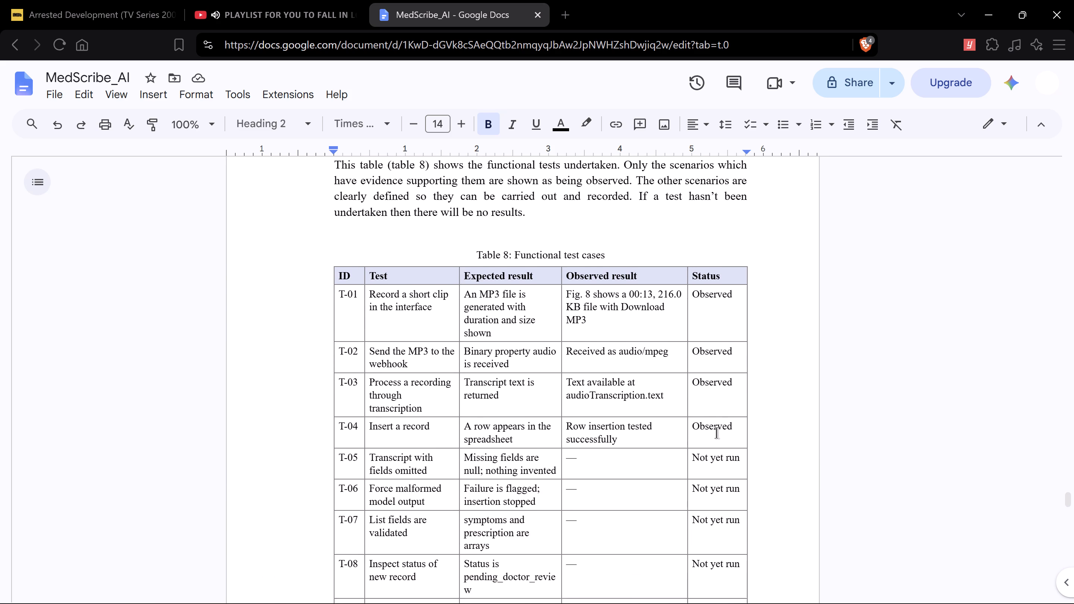
pyautogui.scroll(-5, 716, 432)
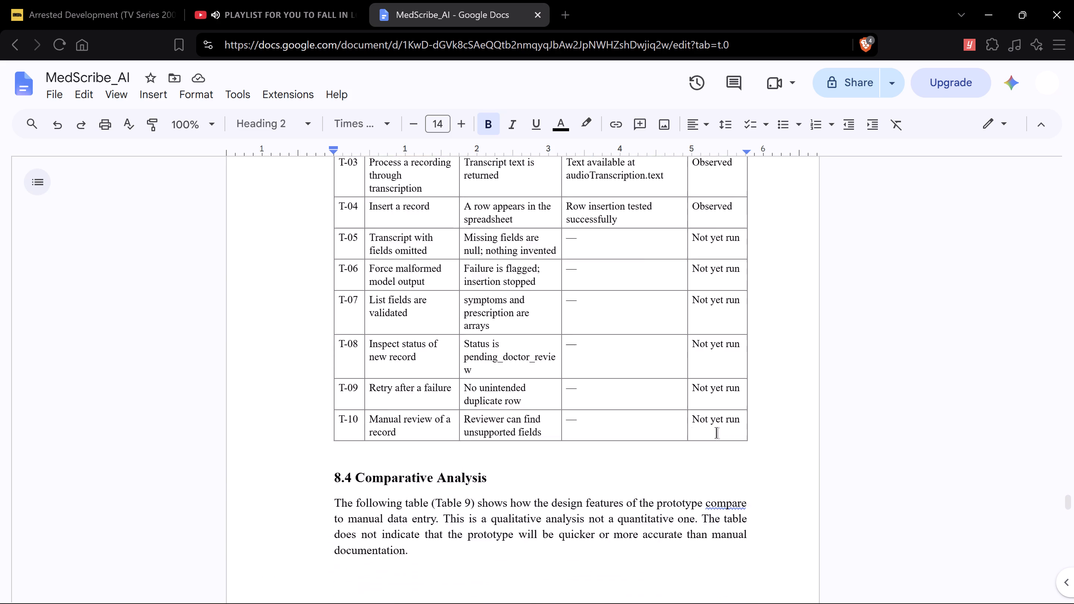
pyautogui.scroll(-9, 716, 432)
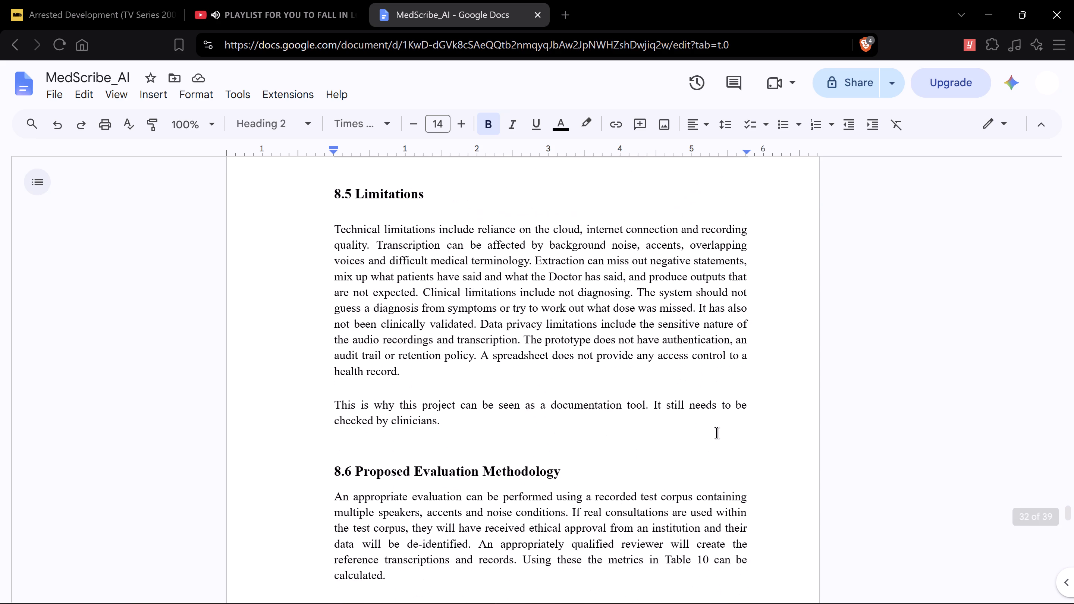
pyautogui.scroll(-6, 716, 432)
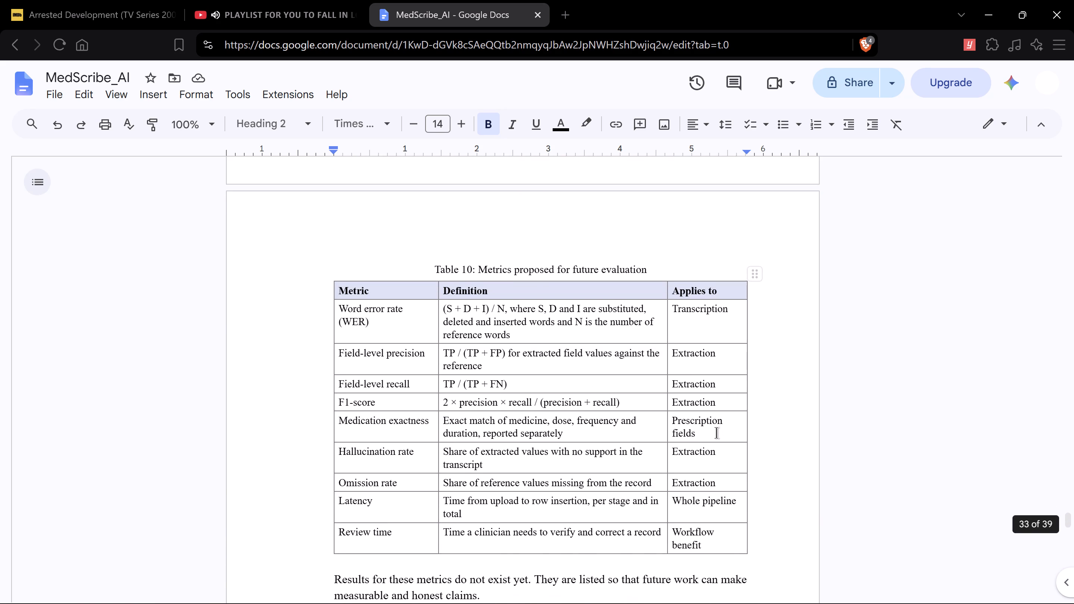
pyautogui.scroll(-4, 716, 432)
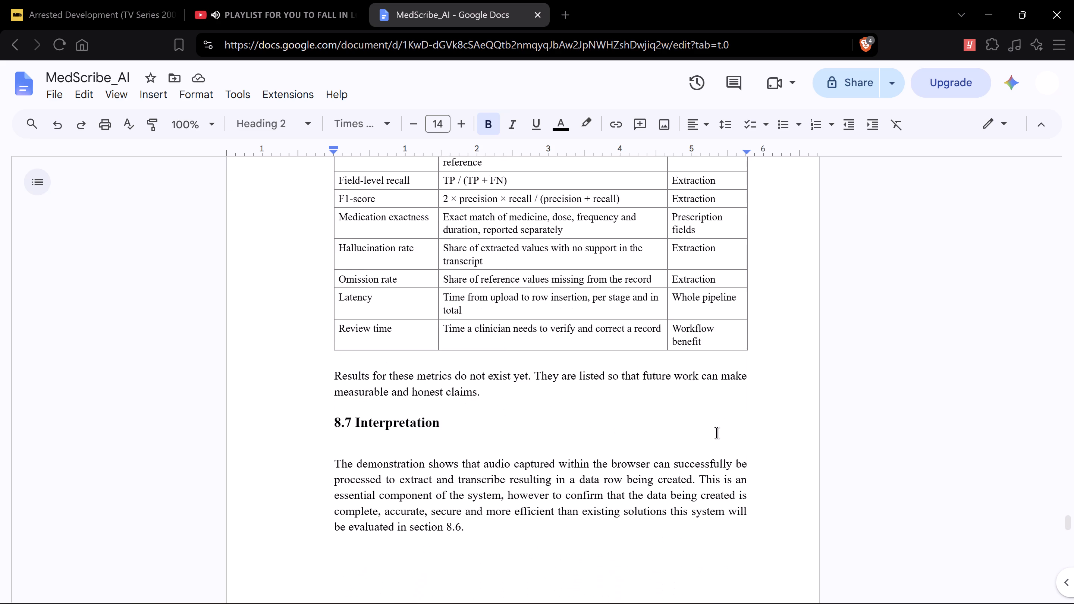
# Delete the subheading 9.1 Conclusion so its text directly follows the chapter 9 title.
pyautogui.scroll(-9, 716, 432)
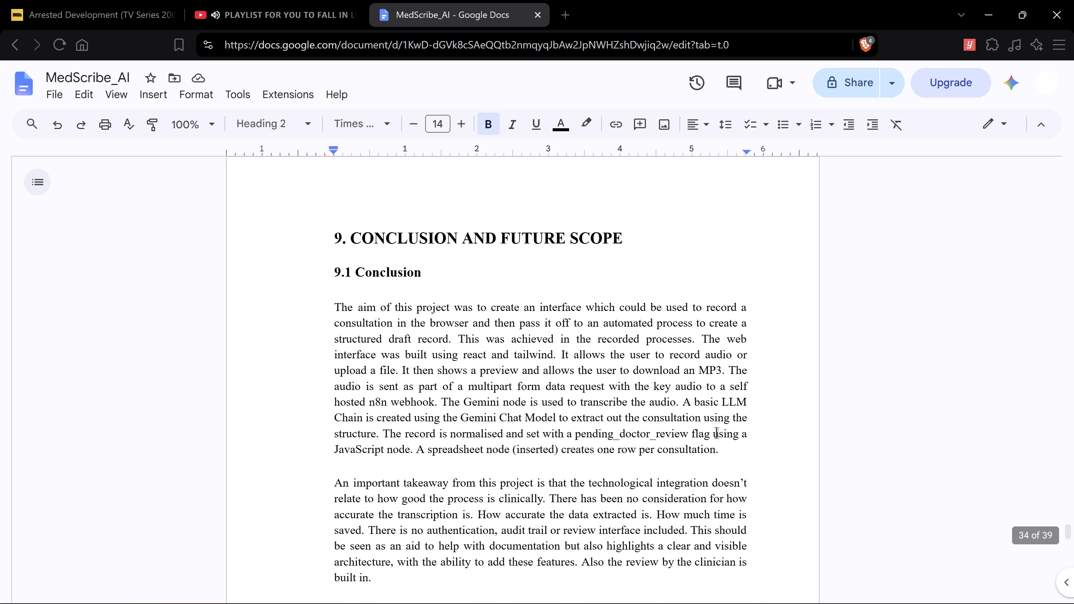
pyautogui.scroll(-1, 716, 432)
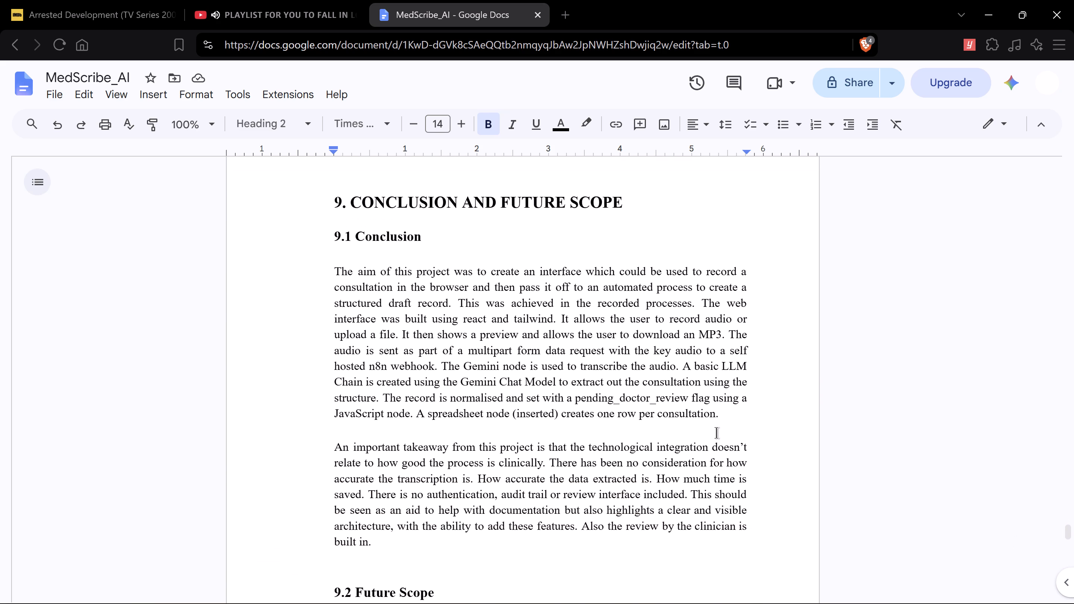
pyautogui.scroll(-1, 716, 432)
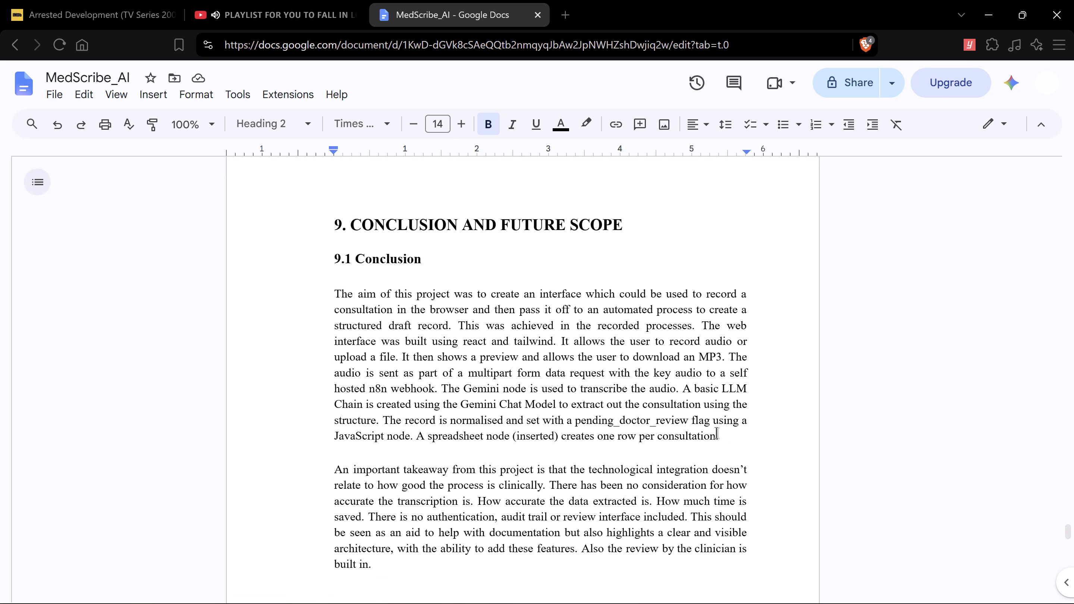
pyautogui.scroll(-2, 716, 432)
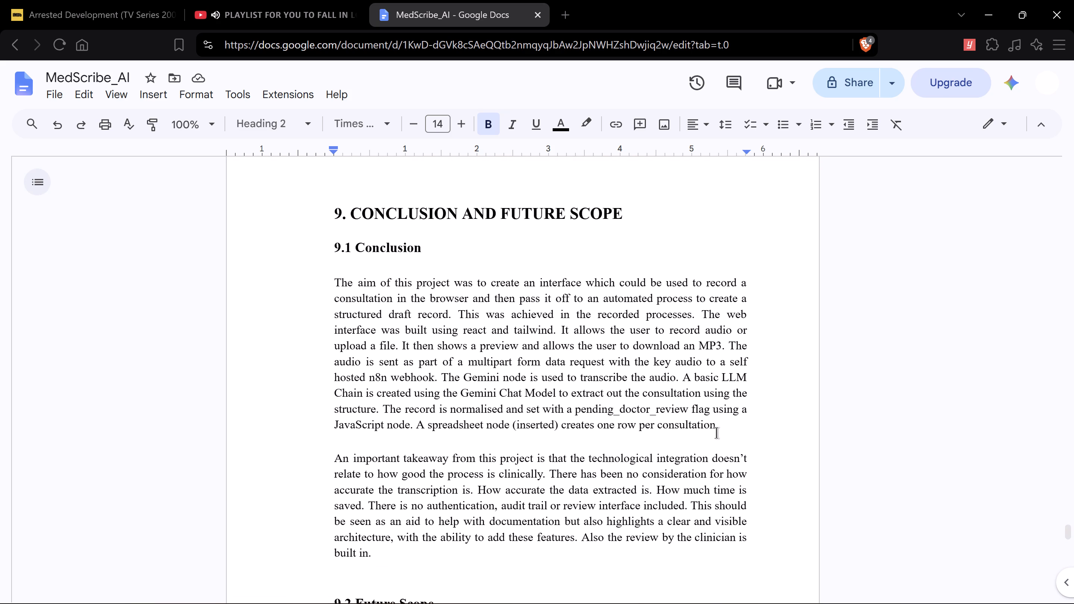
pyautogui.scroll(-3, 716, 432)
pyautogui.scroll(1, 716, 432)
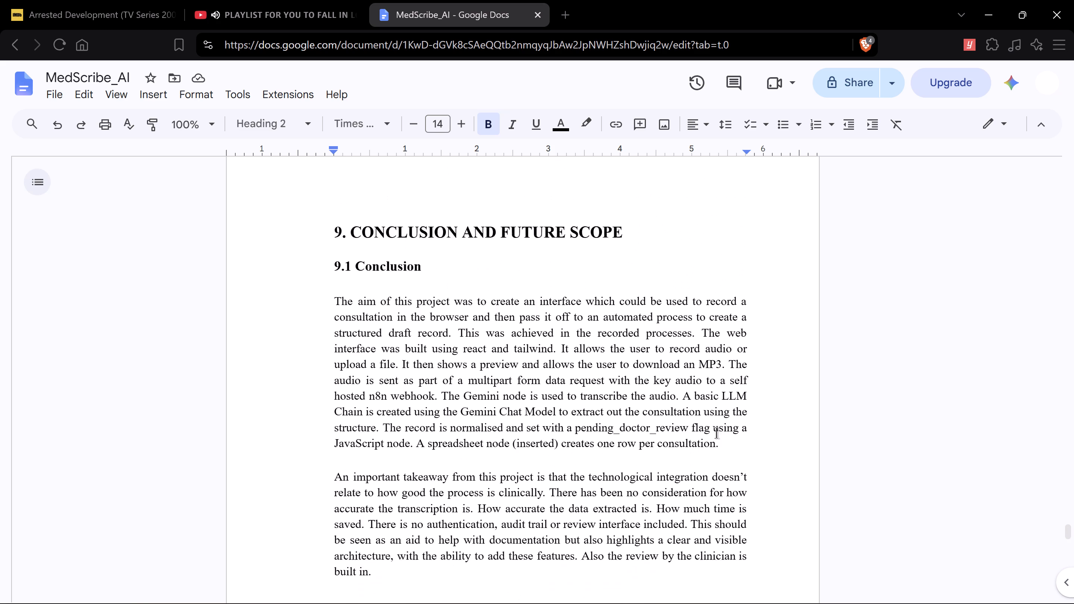
pyautogui.scroll(1, 716, 432)
pyautogui.moveTo(422, 290); pyautogui.dragTo(421, 290)
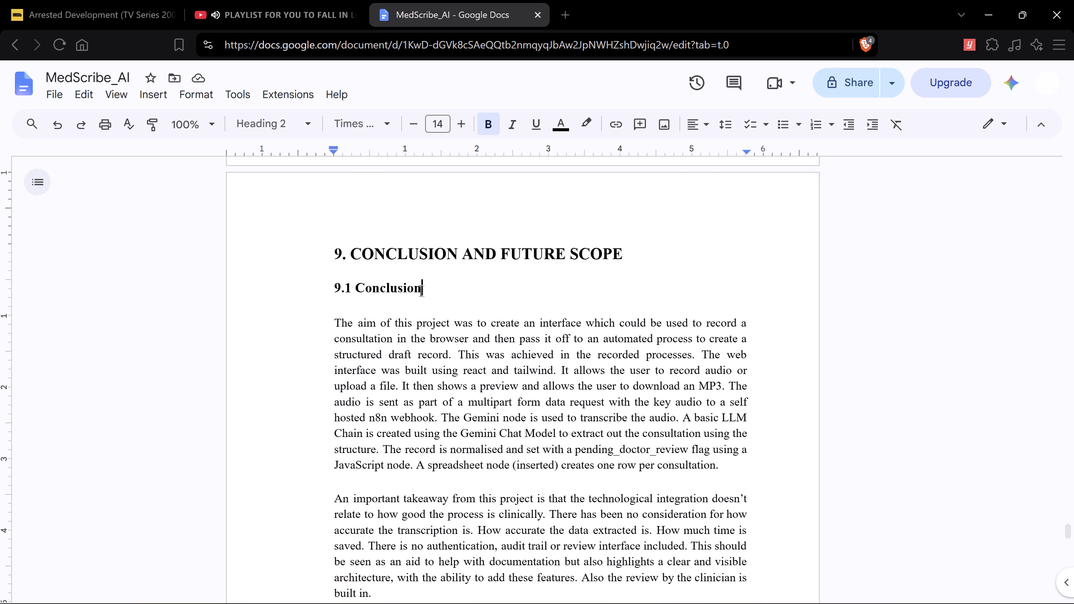
pyautogui.moveTo(421, 290); pyautogui.dragTo(321, 281)
pyautogui.press('BackSpace')
pyautogui.press('BackSpace')
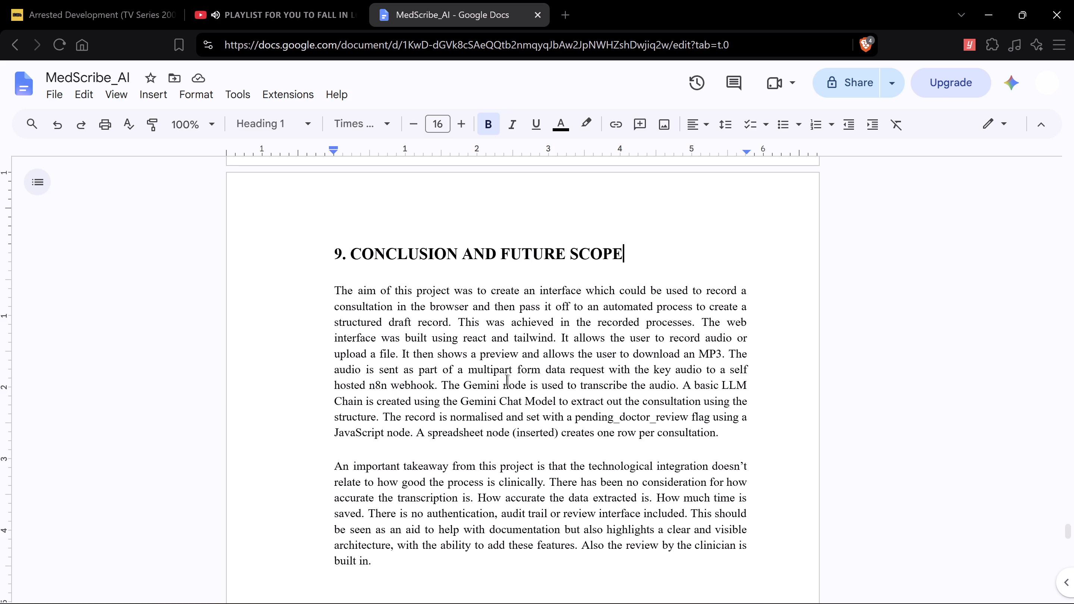
# Delete the subheading 9.2 Future Scope and the blank space above the planned-work text in chapter 9.
pyautogui.scroll(-4, 506, 380)
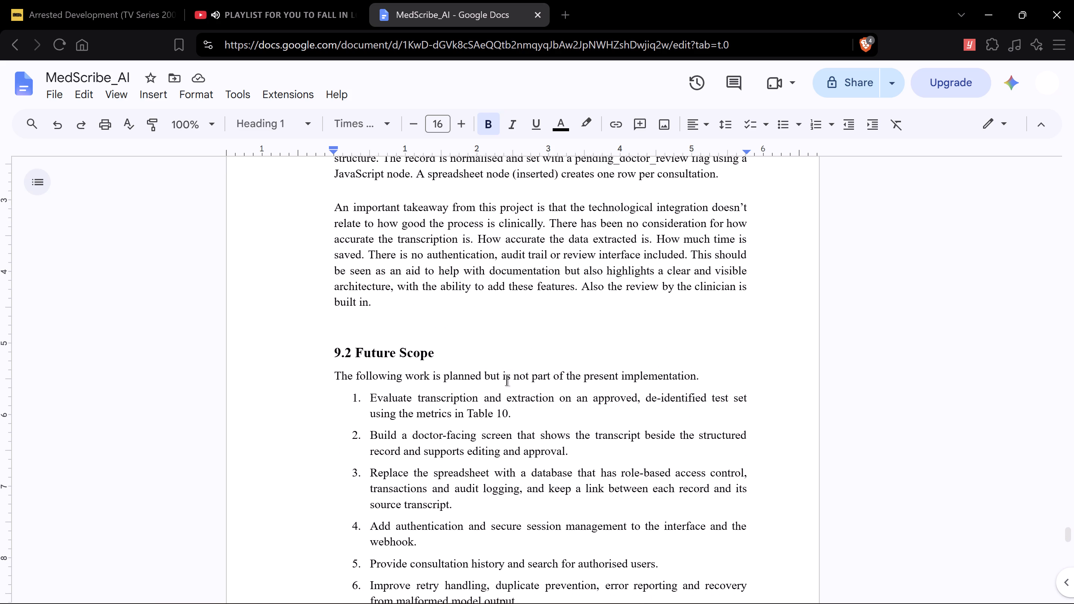
pyautogui.moveTo(434, 346); pyautogui.dragTo(335, 340)
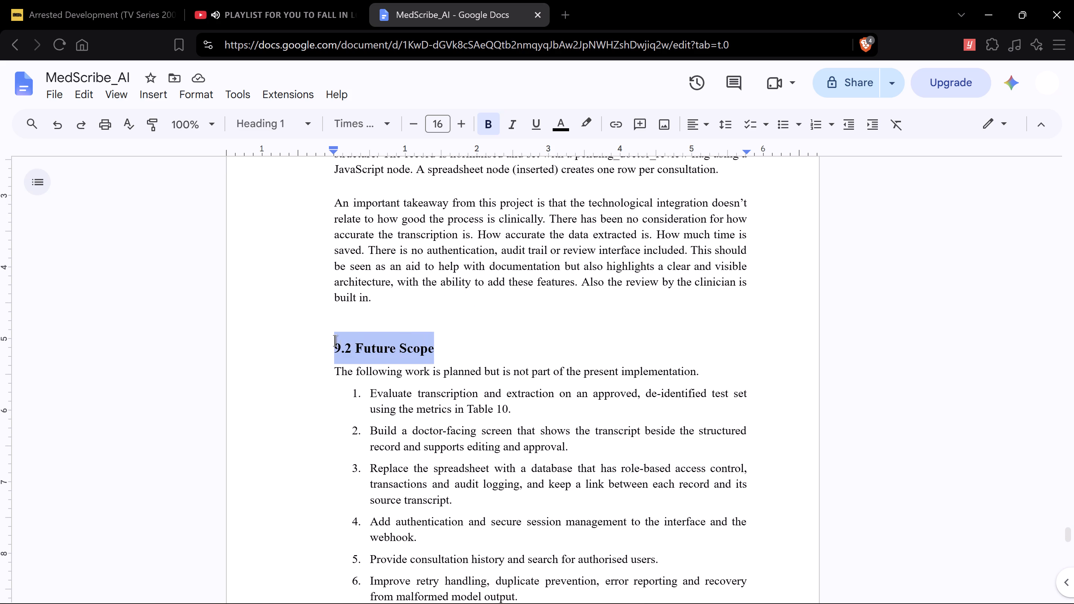
pyautogui.moveTo(335, 340); pyautogui.dragTo(331, 340)
pyautogui.press('BackSpace')
pyautogui.press('BackSpace')
pyautogui.press('BackSpace')
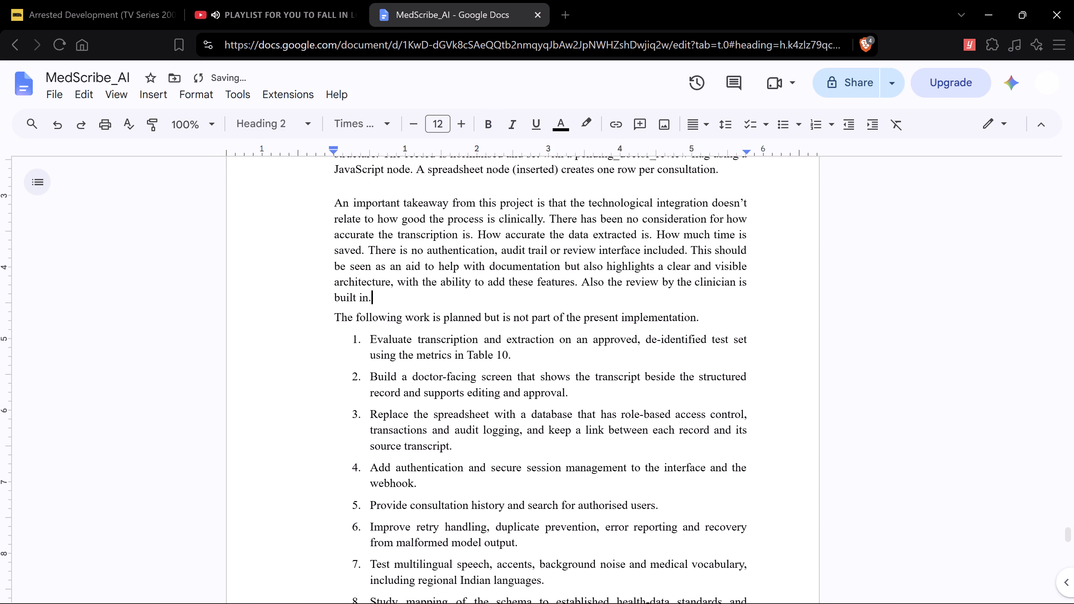
# Review chapter 9 from its title through the numbered planned-work list and its page break before item 9.
pyautogui.scroll(-10, 647, 468)
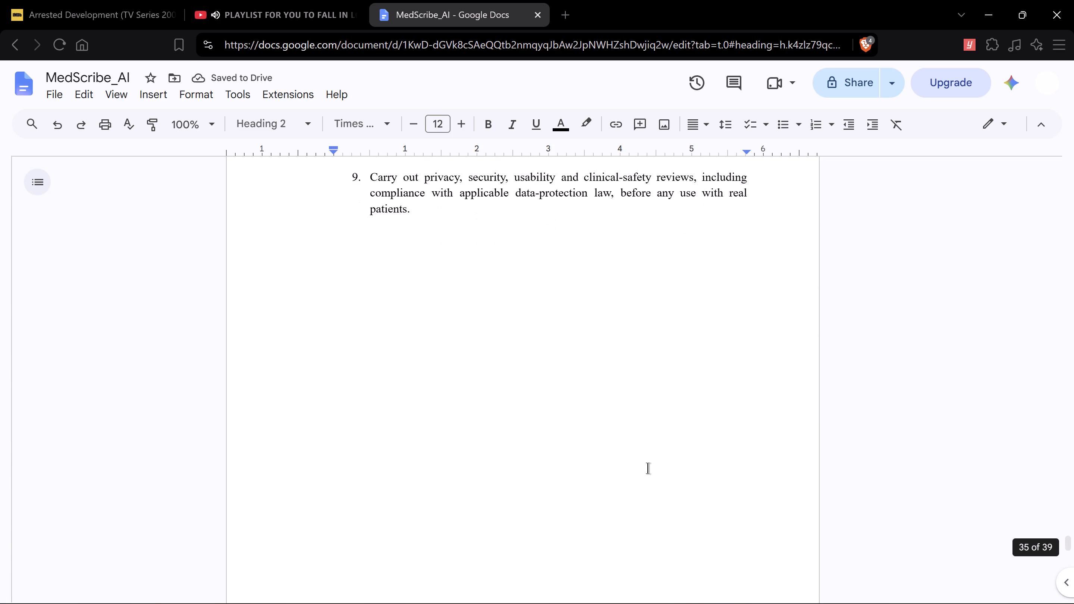
pyautogui.scroll(-4, 647, 468)
pyautogui.scroll(1, 647, 468)
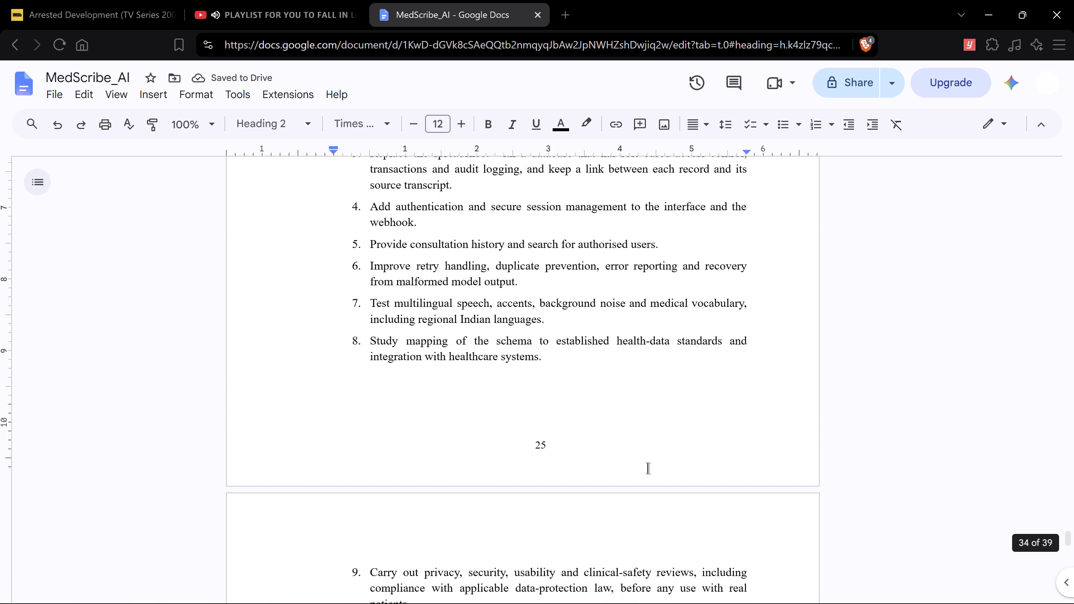
pyautogui.scroll(2, 647, 468)
pyautogui.scroll(-1, 647, 468)
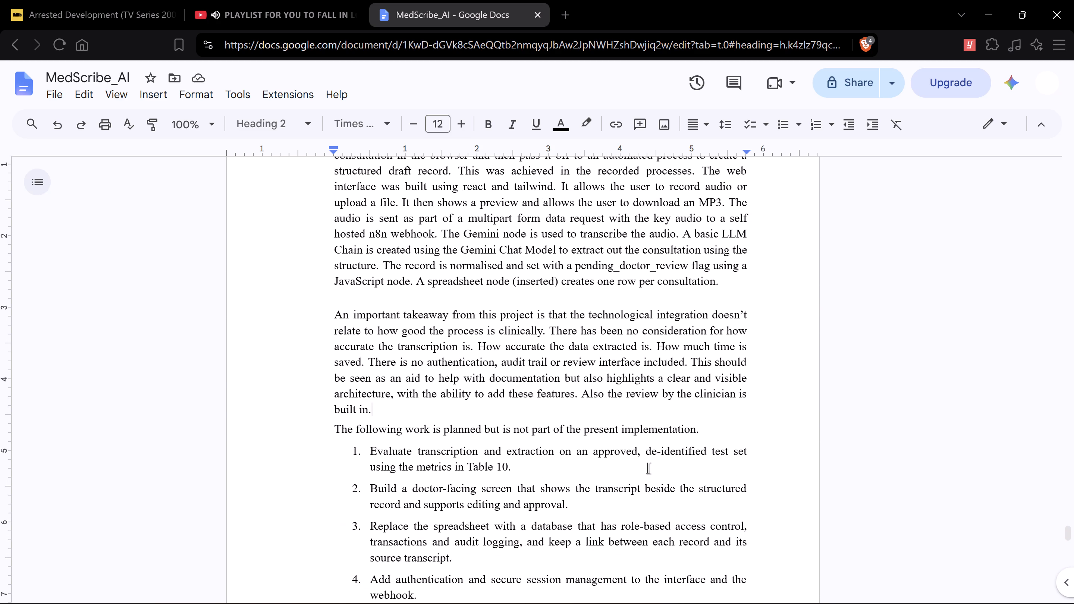
pyautogui.scroll(-1, 647, 468)
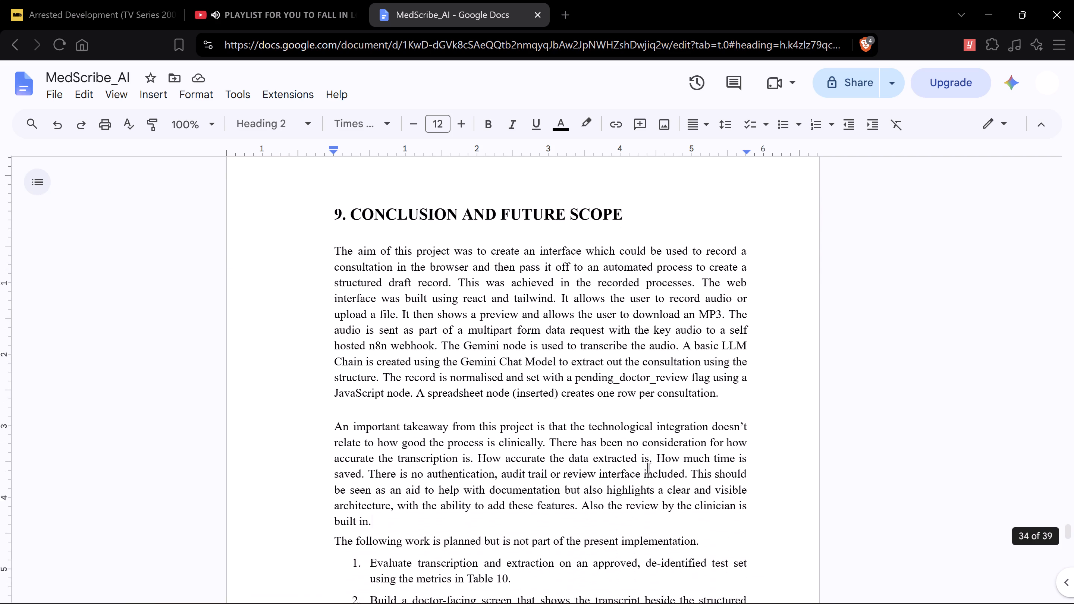
pyautogui.scroll(-1, 647, 468)
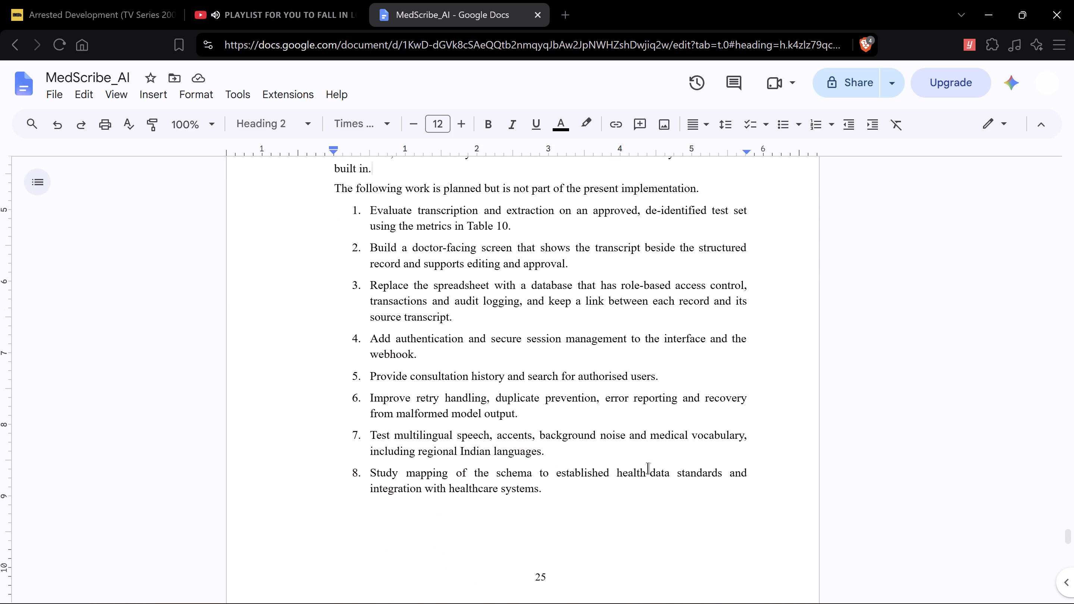
pyautogui.scroll(-1, 647, 468)
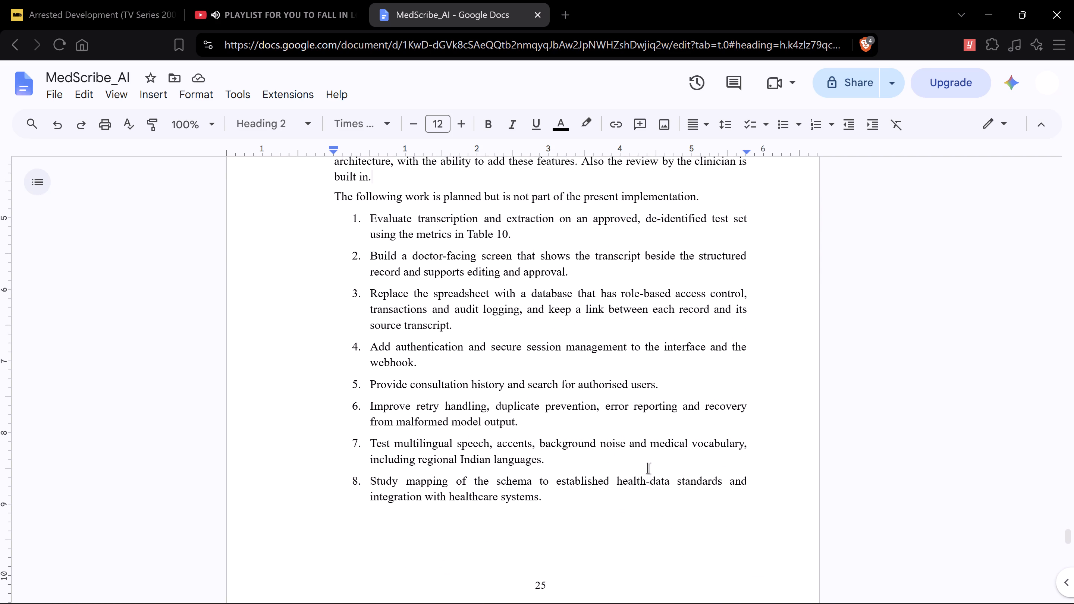
pyautogui.scroll(-1, 647, 468)
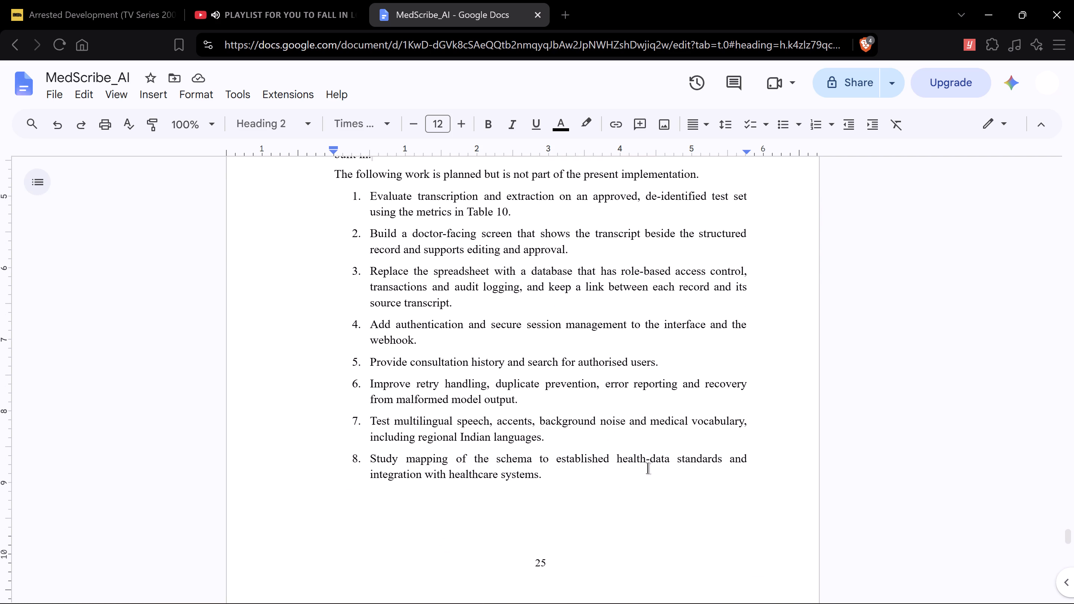
pyautogui.scroll(-6, 647, 468)
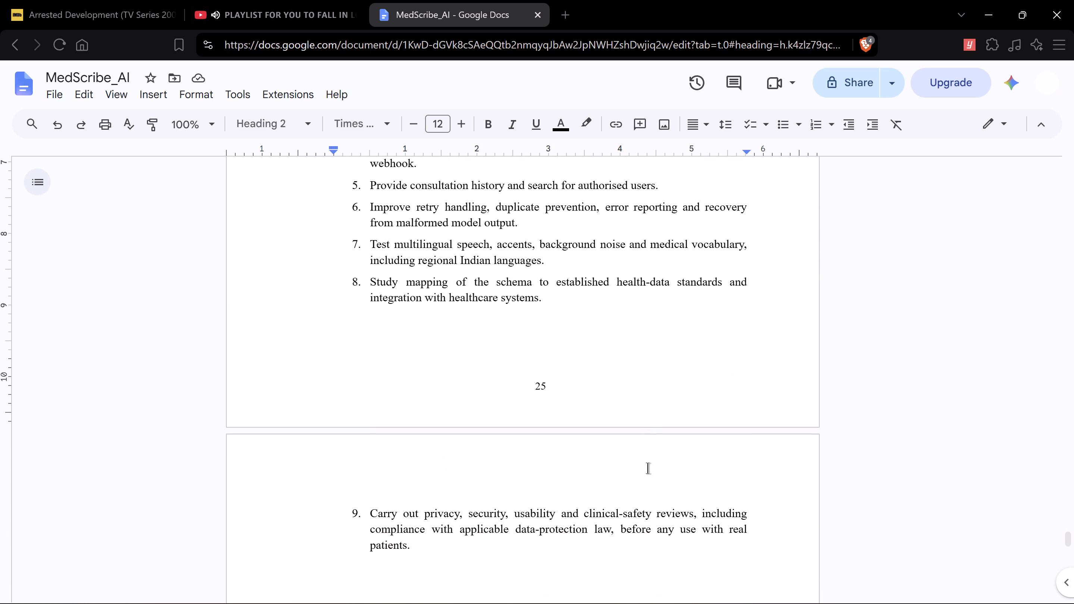
pyautogui.scroll(1, 647, 468)
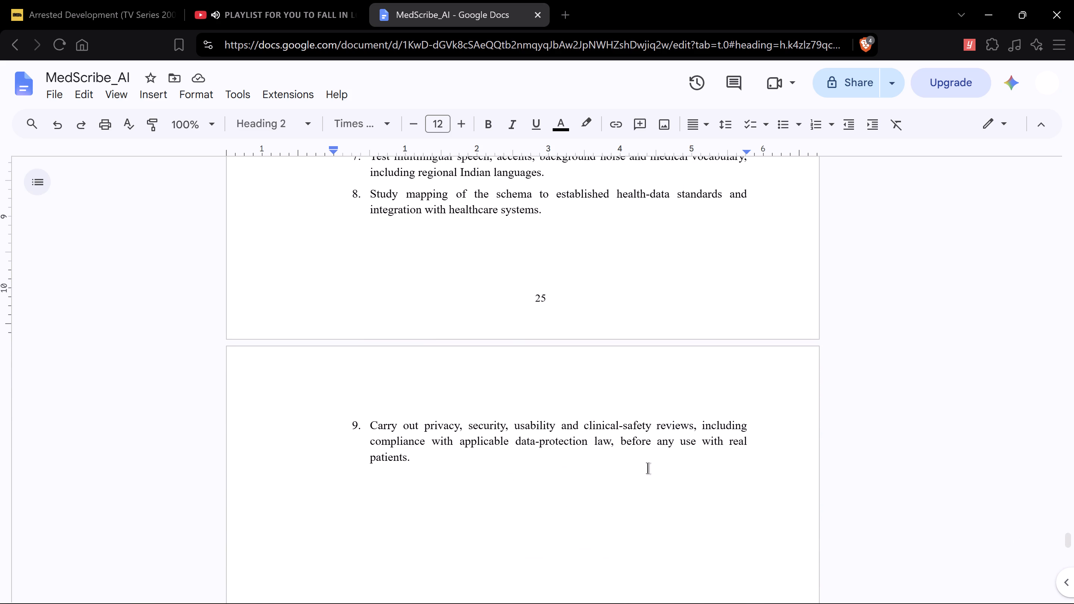
pyautogui.scroll(1, 647, 468)
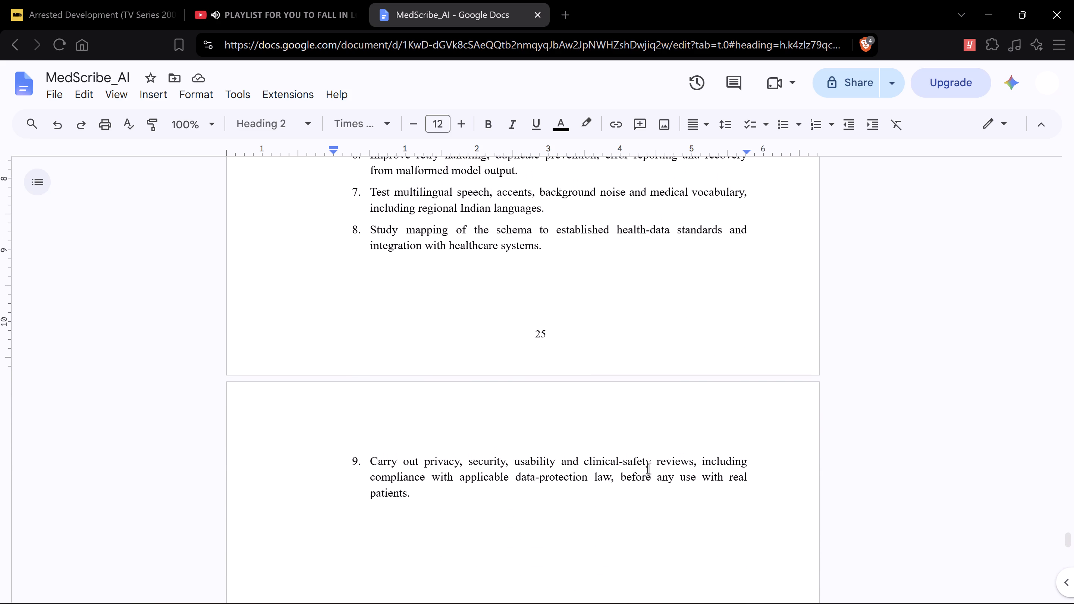
pyautogui.scroll(1, 647, 468)
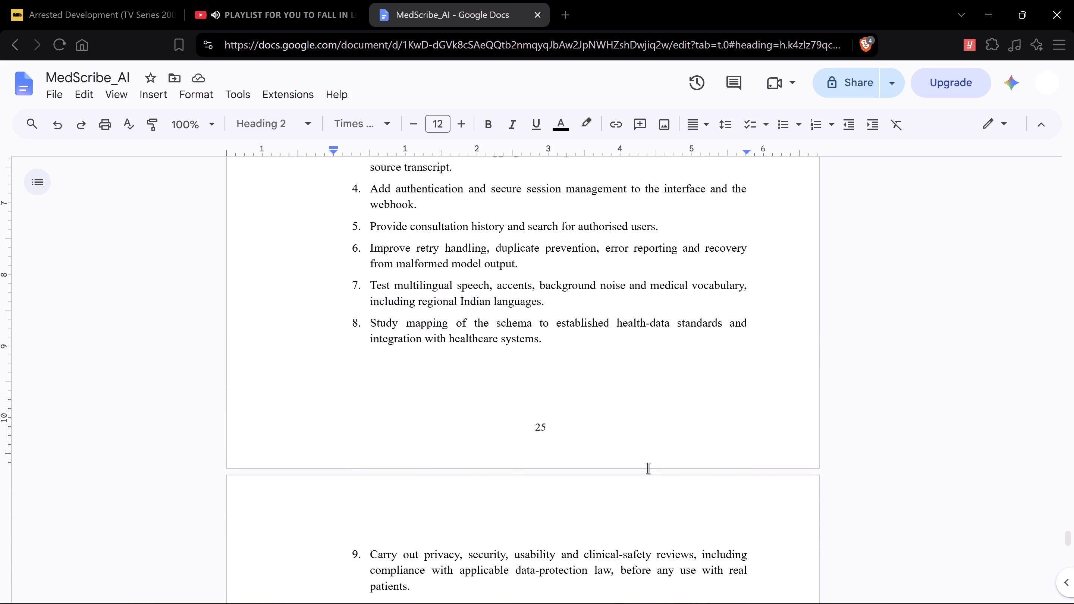
pyautogui.scroll(1, 647, 468)
pyautogui.scroll(-1, 647, 468)
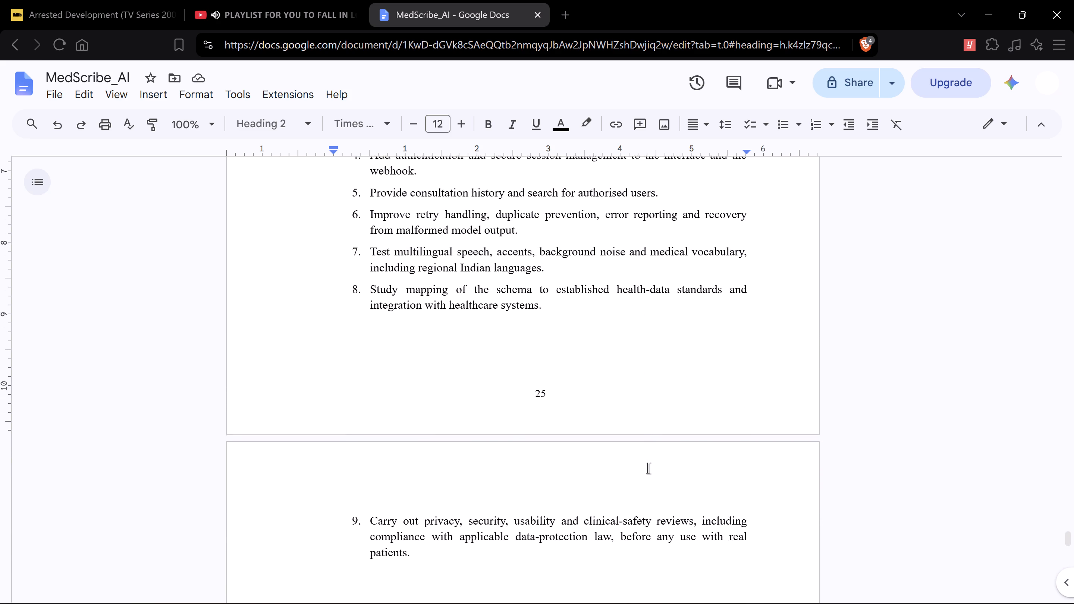
pyautogui.scroll(-2, 647, 468)
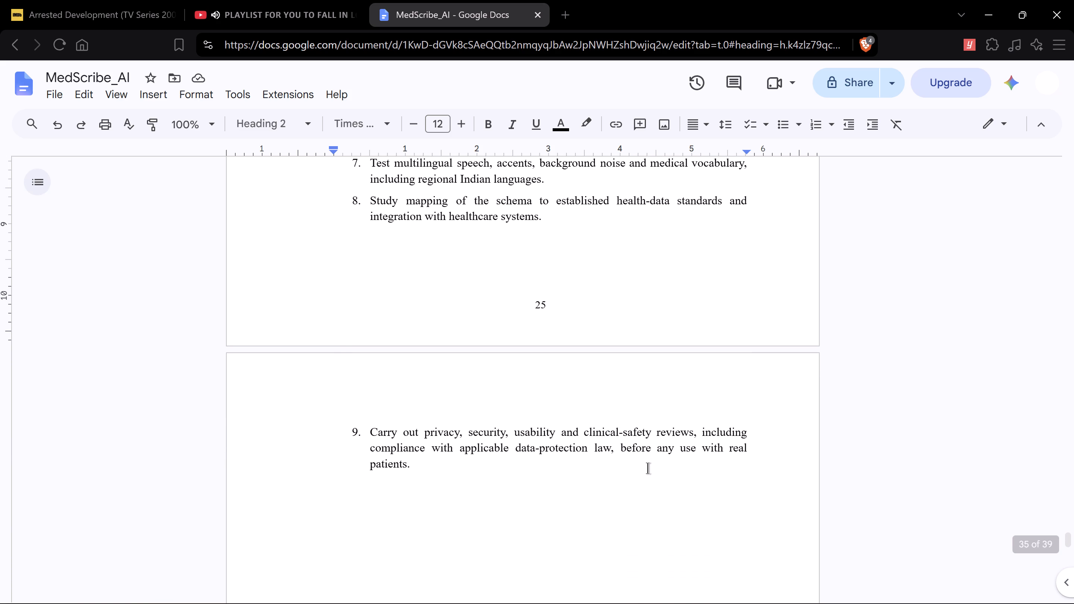
# Delete item 8 on mapping the schema to health-data standards, with its empty line, from the chapter 9 planned-work list.
pyautogui.scroll(4, 647, 468)
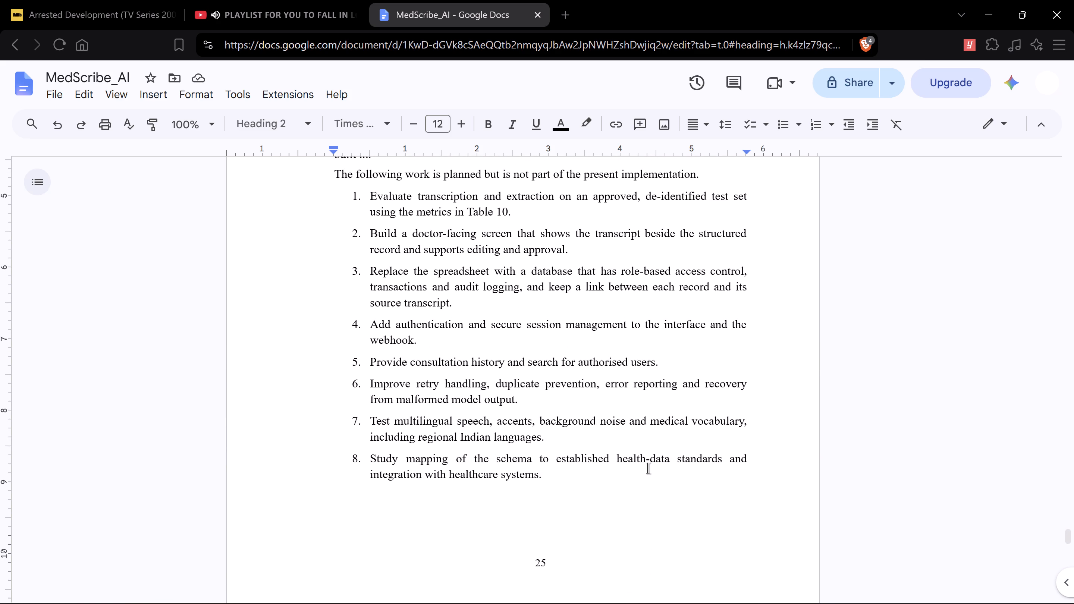
pyautogui.scroll(1, 647, 468)
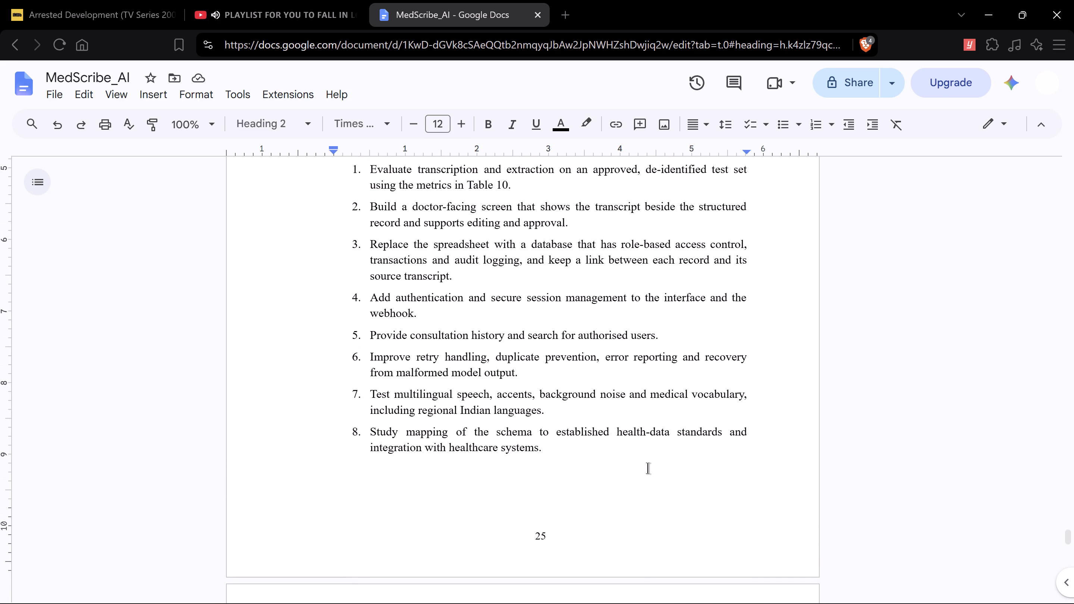
pyautogui.scroll(2, 647, 468)
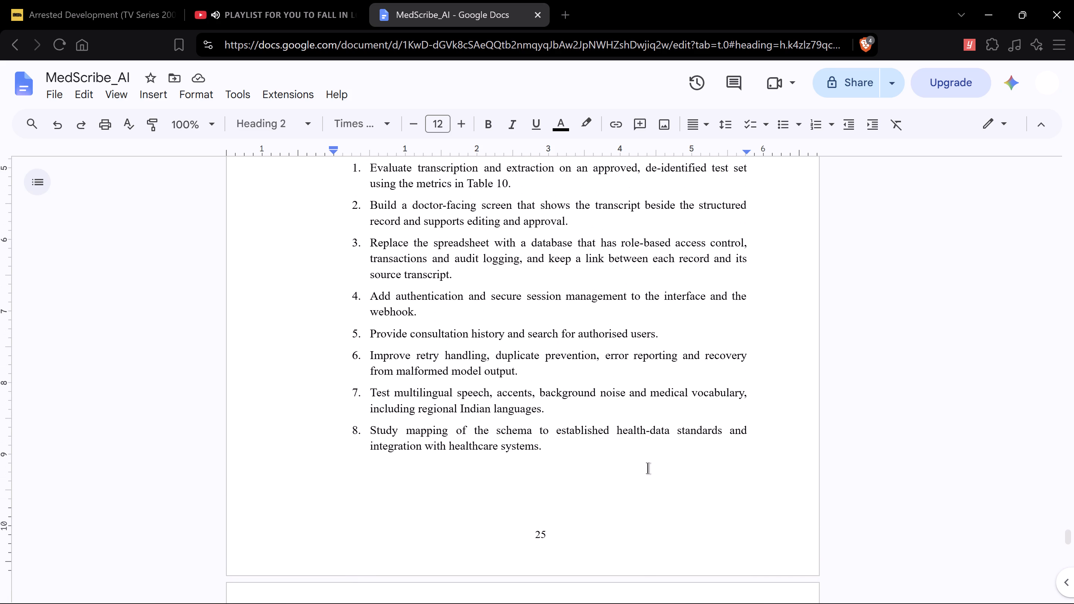
pyautogui.scroll(3, 647, 468)
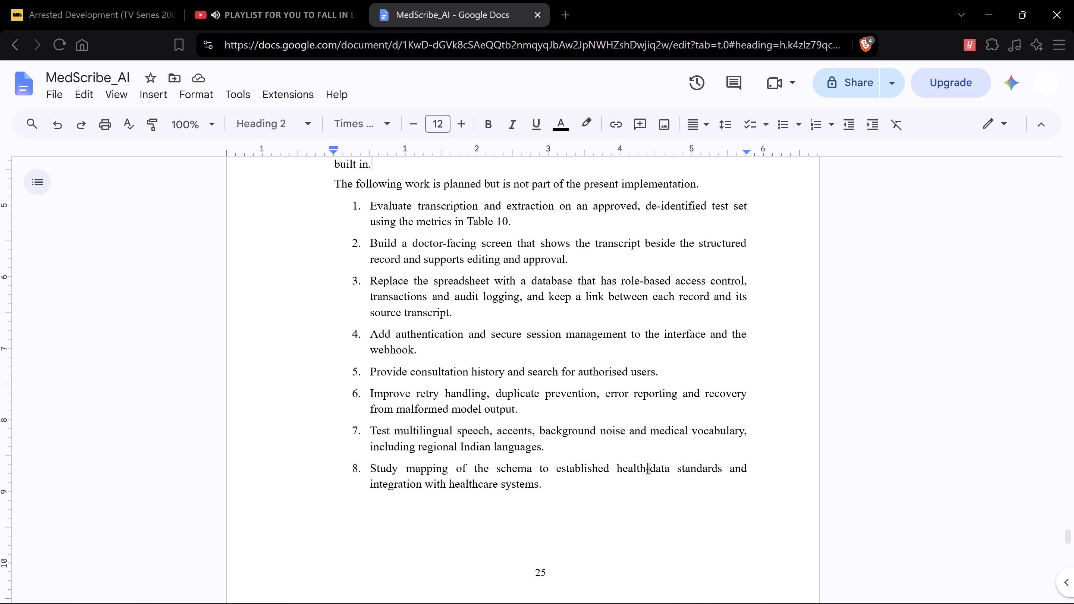
pyautogui.scroll(-1, 647, 468)
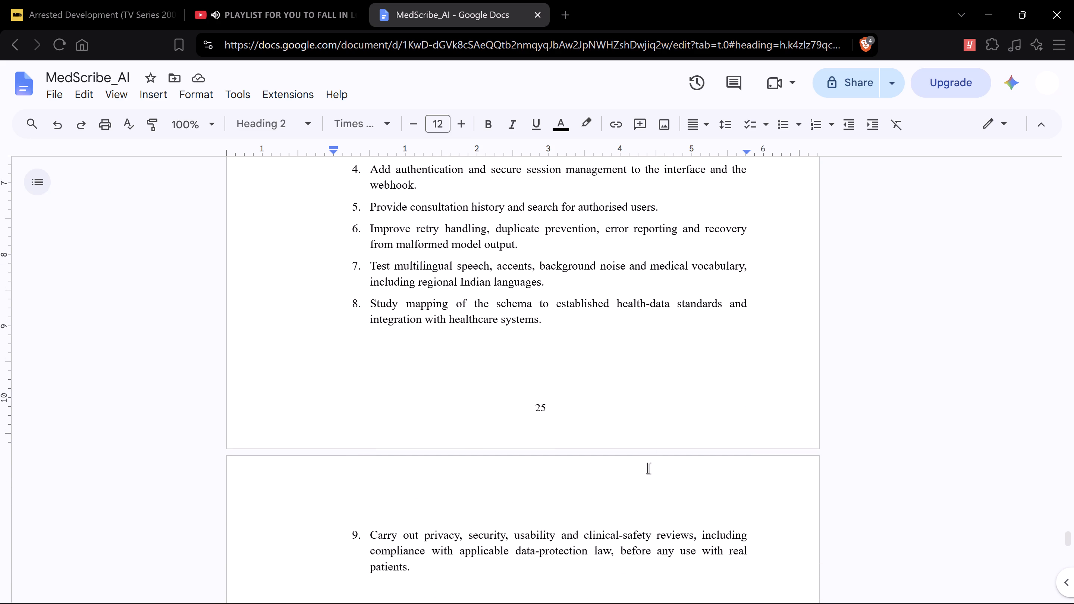
pyautogui.scroll(-1, 647, 468)
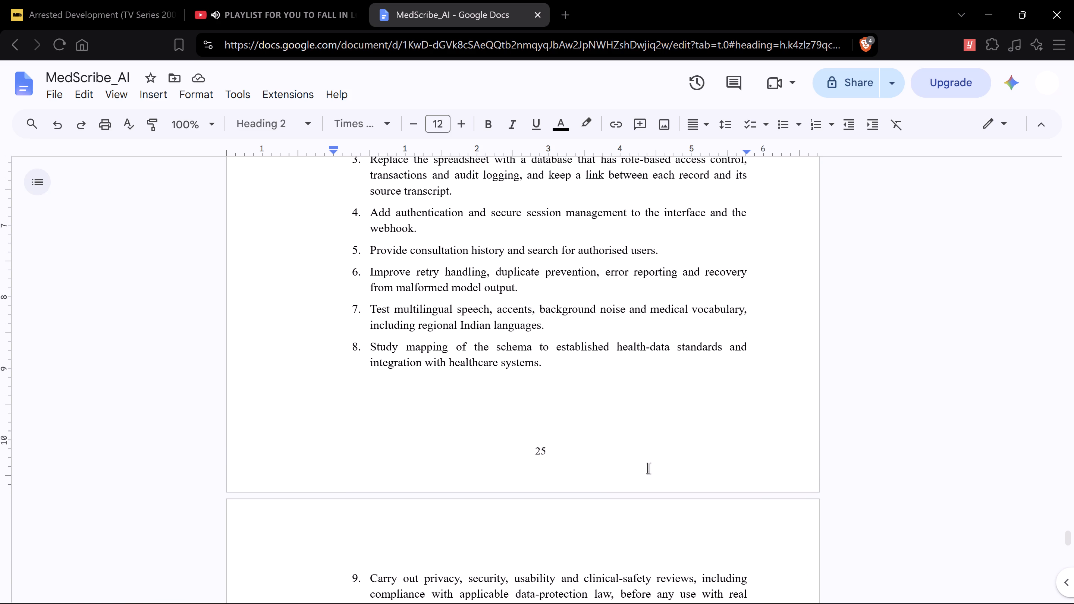
pyautogui.moveTo(543, 364); pyautogui.dragTo(371, 349)
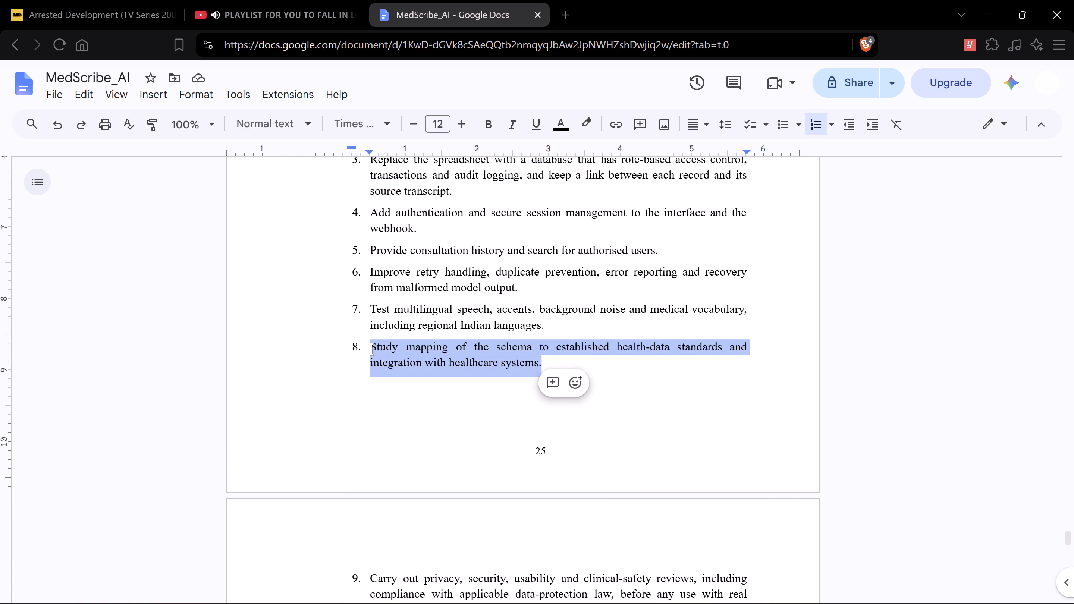
pyautogui.press('BackSpace')
pyautogui.press('BackSpace')
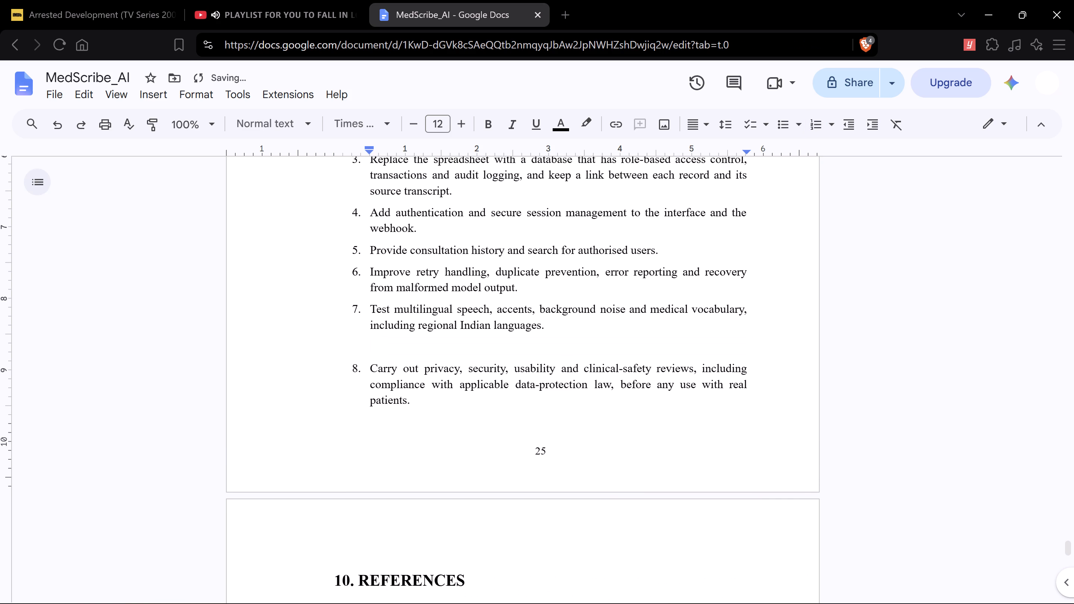
pyautogui.press('BackSpace')
pyautogui.press('BackSpace')
# Review the end of the report, from chapter 10 References through List of Publications to the Plagiarism Report page.
pyautogui.scroll(-2, 371, 349)
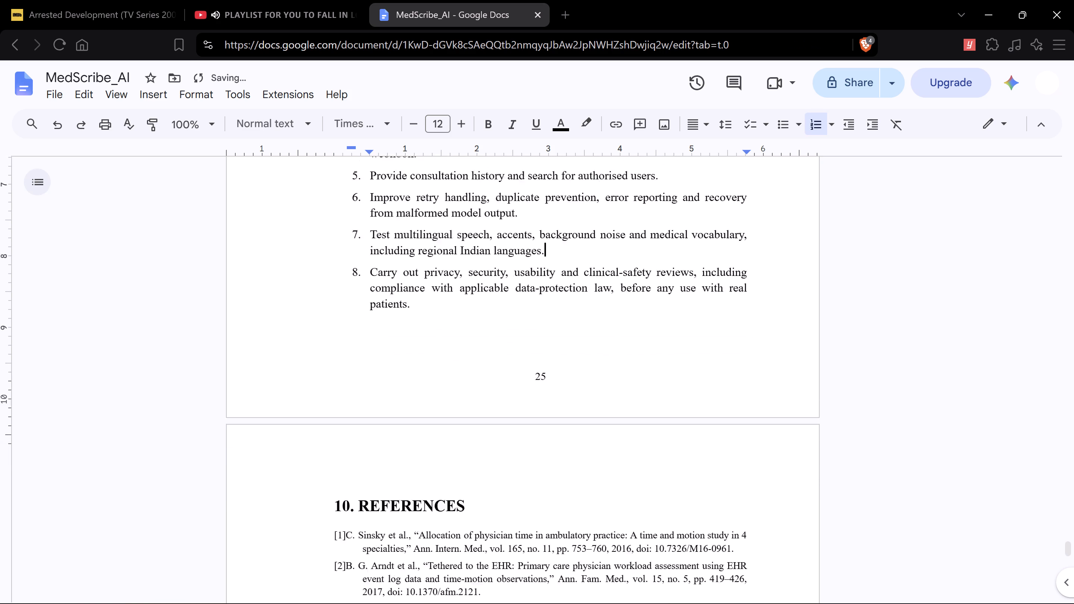
pyautogui.scroll(-3, 371, 349)
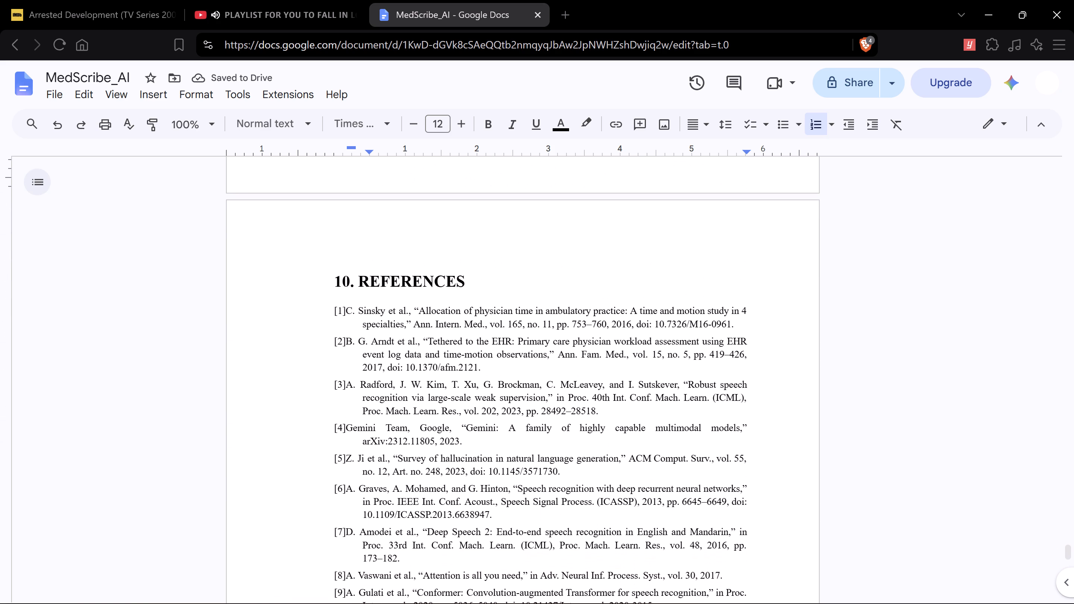
pyautogui.scroll(-4, 371, 349)
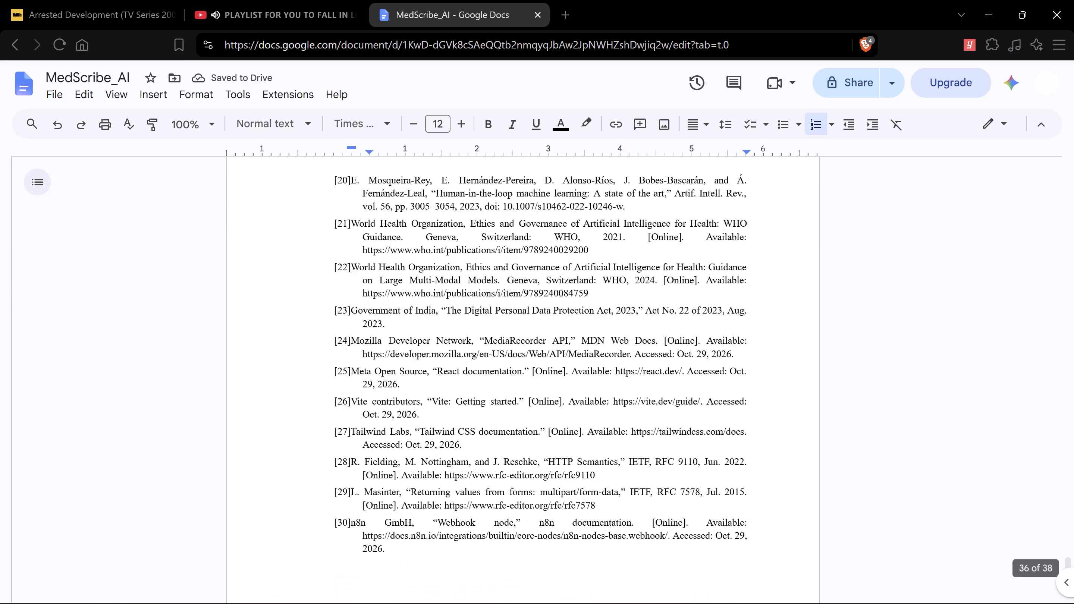
pyautogui.scroll(-4, 371, 349)
pyautogui.scroll(6, 371, 349)
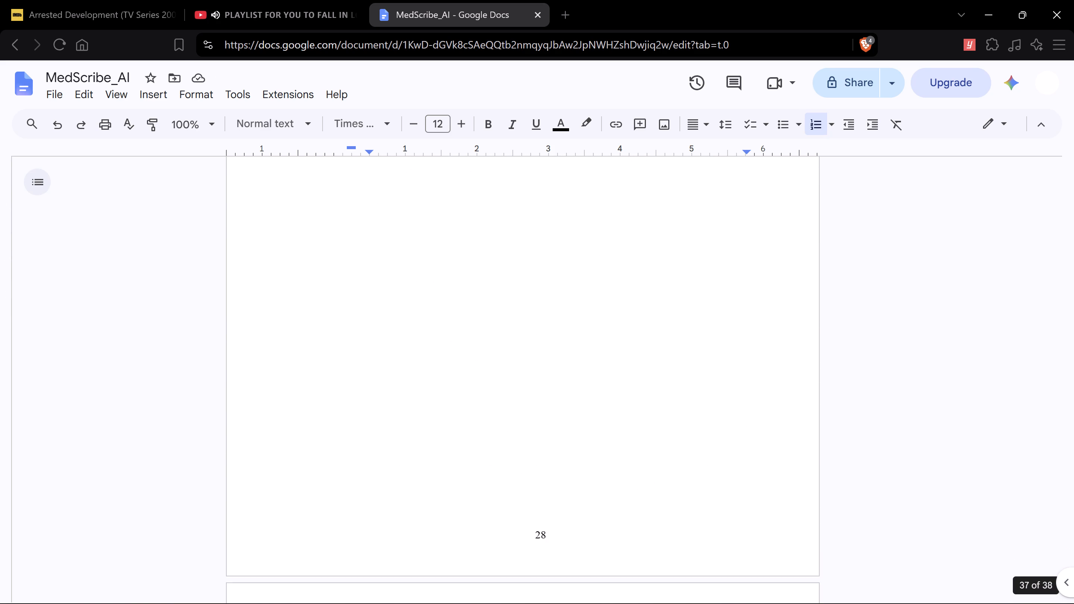
pyautogui.scroll(6, 371, 349)
pyautogui.scroll(-1, 371, 349)
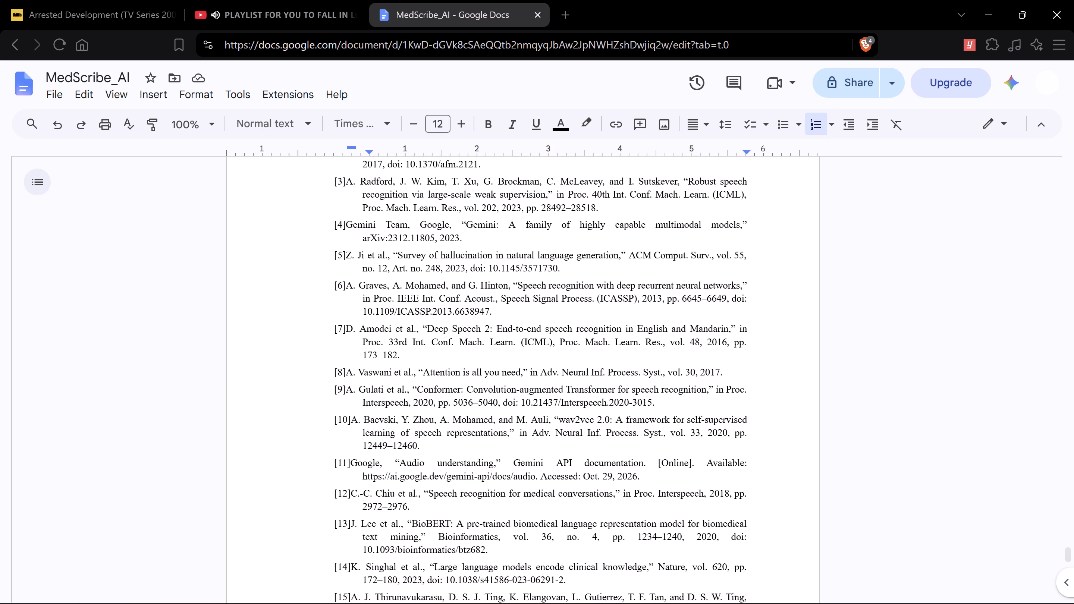
pyautogui.scroll(-1, 371, 349)
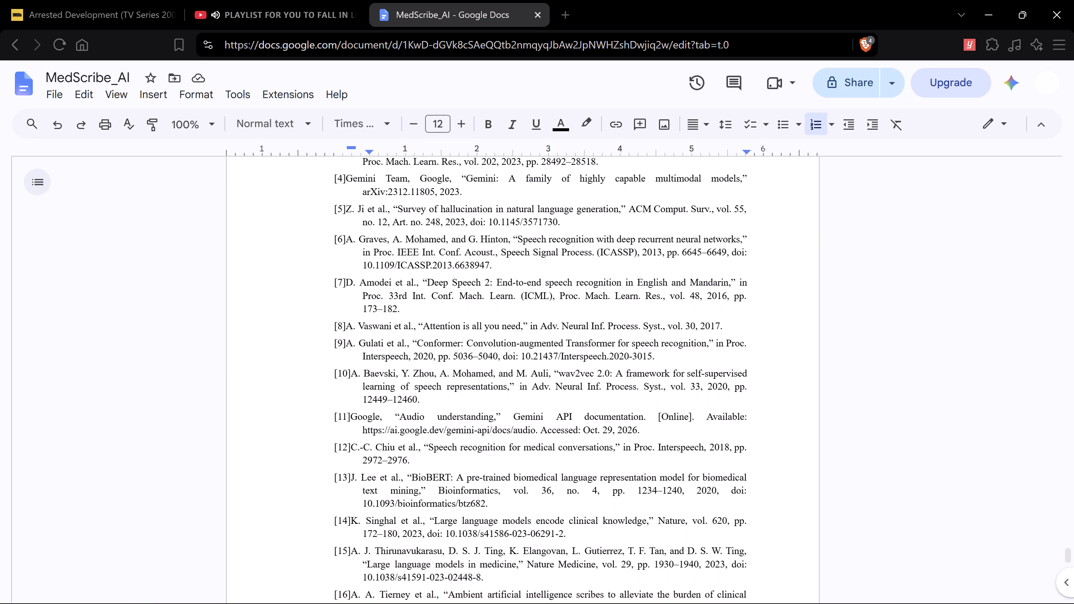
pyautogui.scroll(-3, 371, 349)
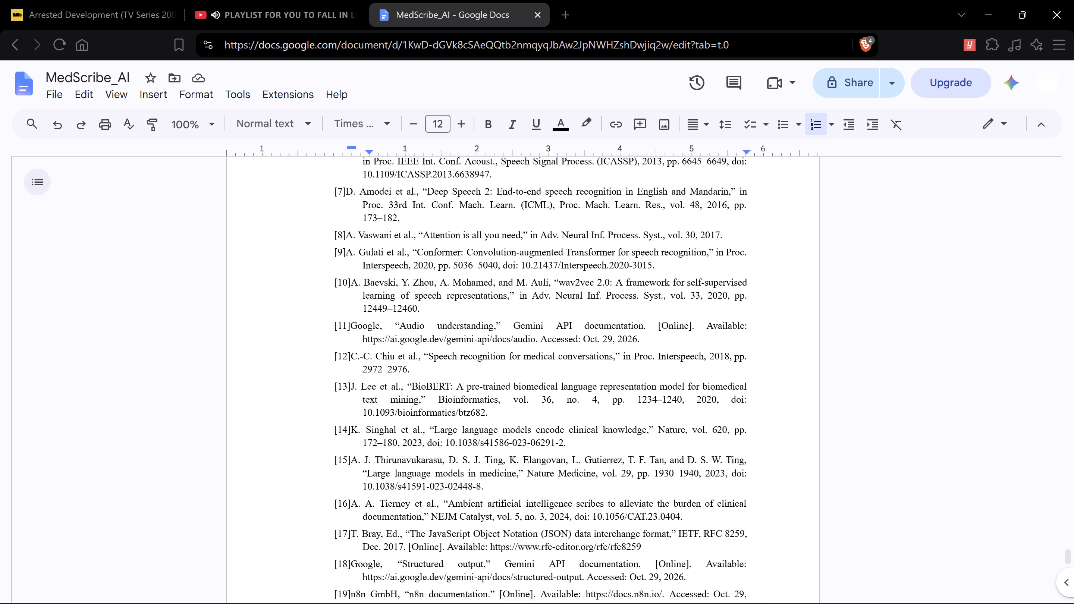
pyautogui.scroll(-4, 371, 349)
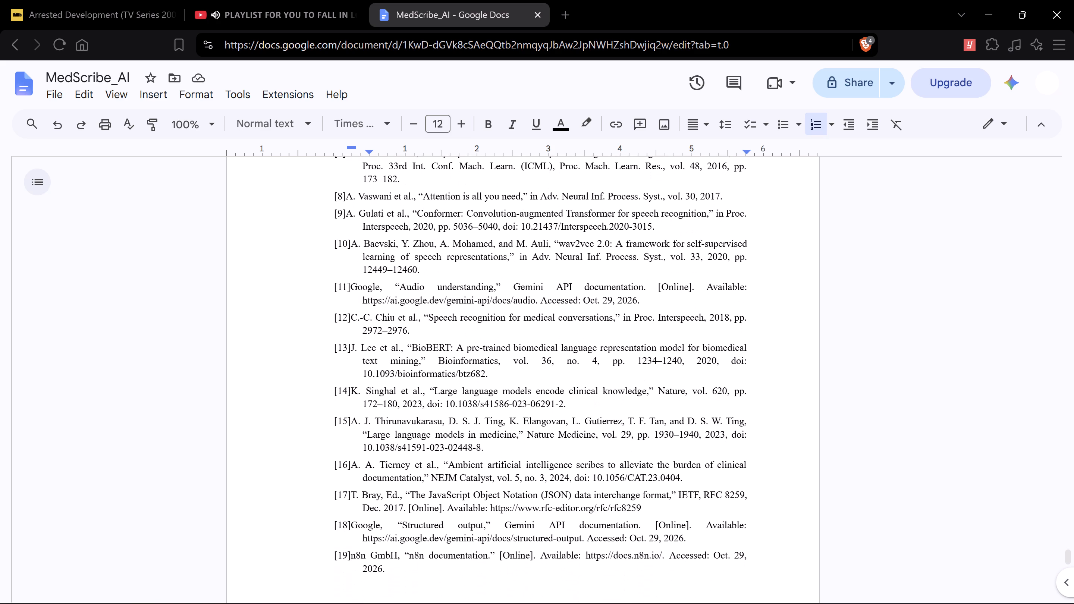
pyautogui.scroll(-7, 371, 349)
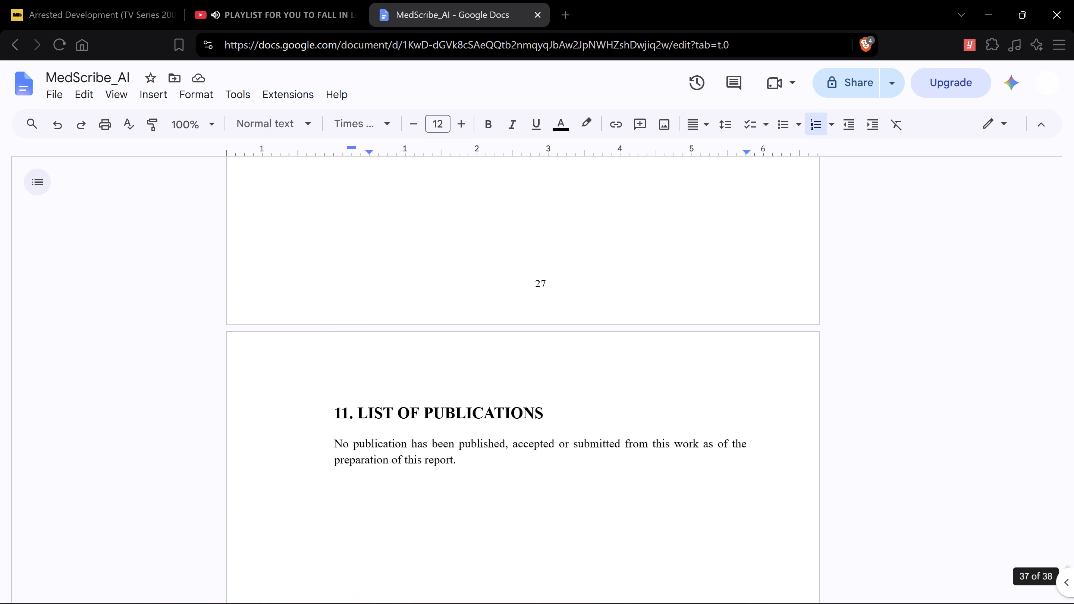
pyautogui.scroll(-4, 371, 349)
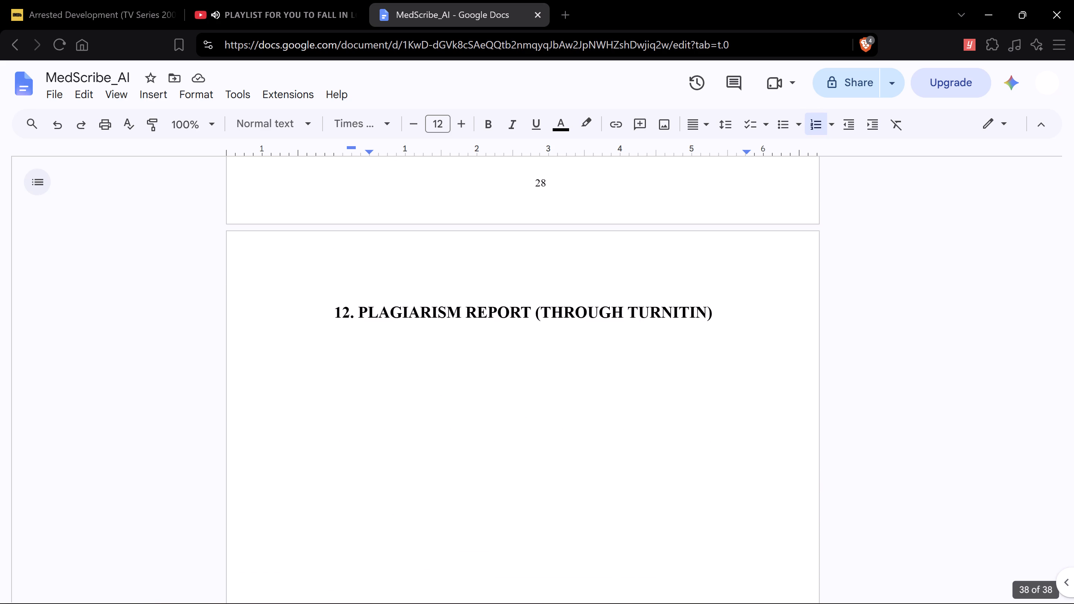
pyautogui.scroll(1, 371, 349)
pyautogui.scroll(-8, 371, 349)
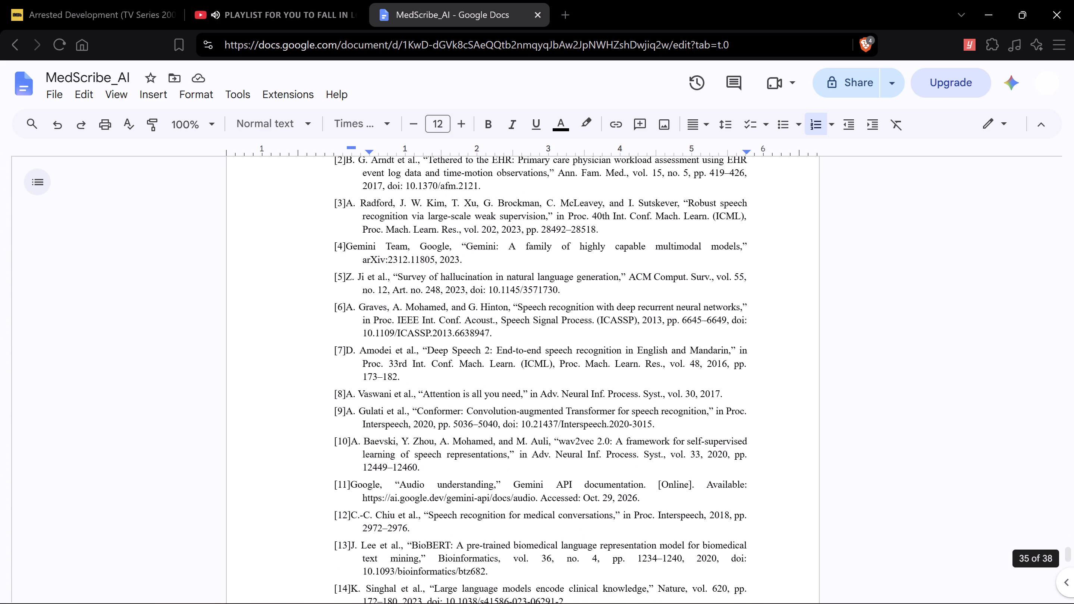
pyautogui.scroll(-7, 371, 349)
# Return to the start of the report and check the cover page, certificate and declaration pages.
pyautogui.scroll(20, 371, 349)
pyautogui.scroll(20, 371, 349)
pyautogui.scroll(1, 371, 349)
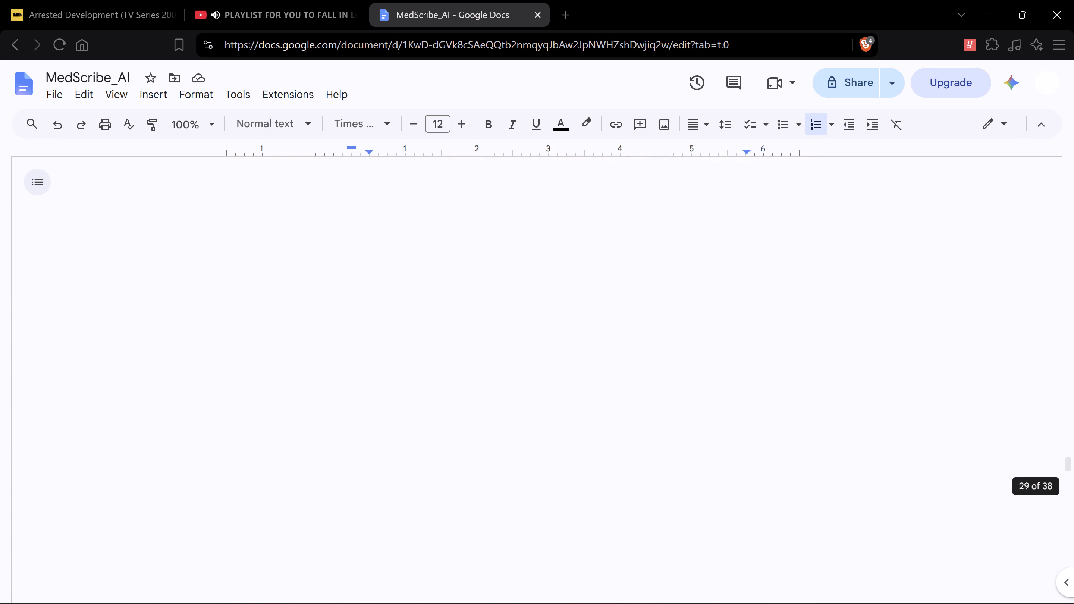
pyautogui.scroll(20, 371, 349)
pyautogui.scroll(20, 371, 349)
pyautogui.scroll(14, 371, 349)
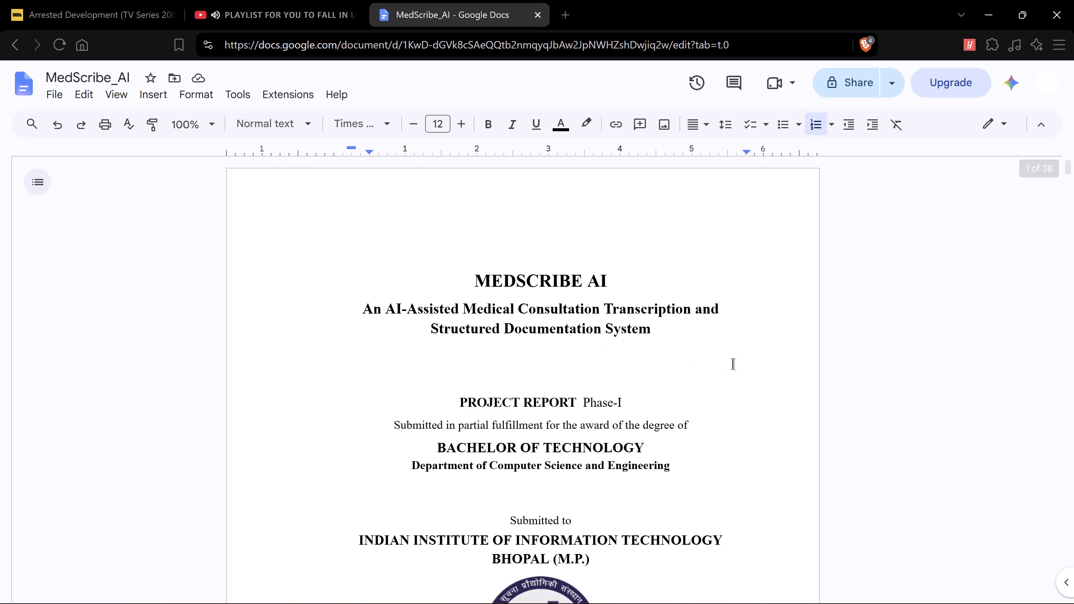
pyautogui.scroll(-2, 732, 364)
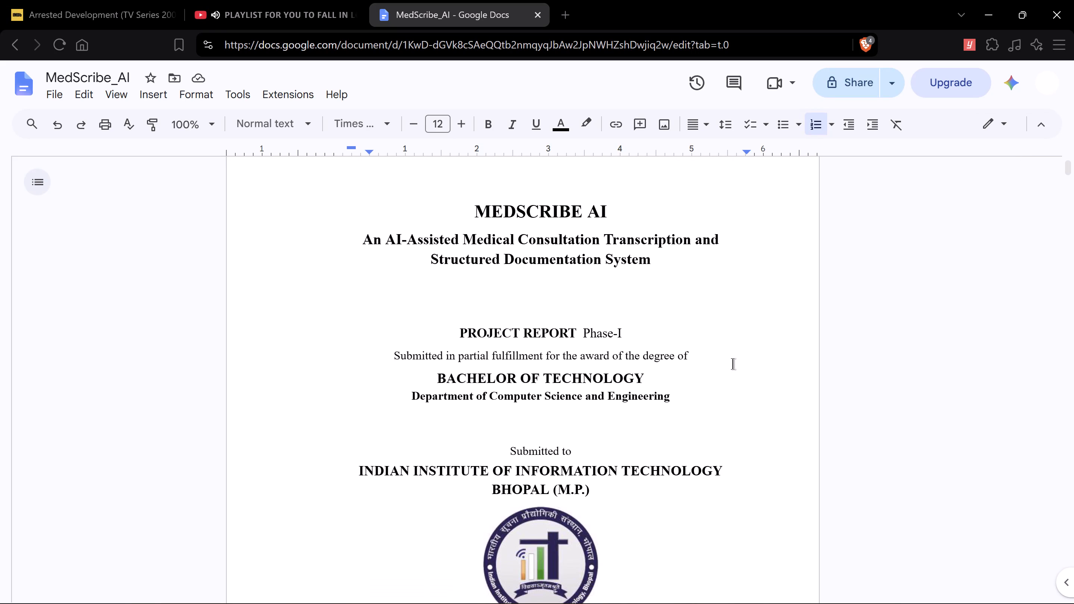
pyautogui.scroll(-4, 732, 364)
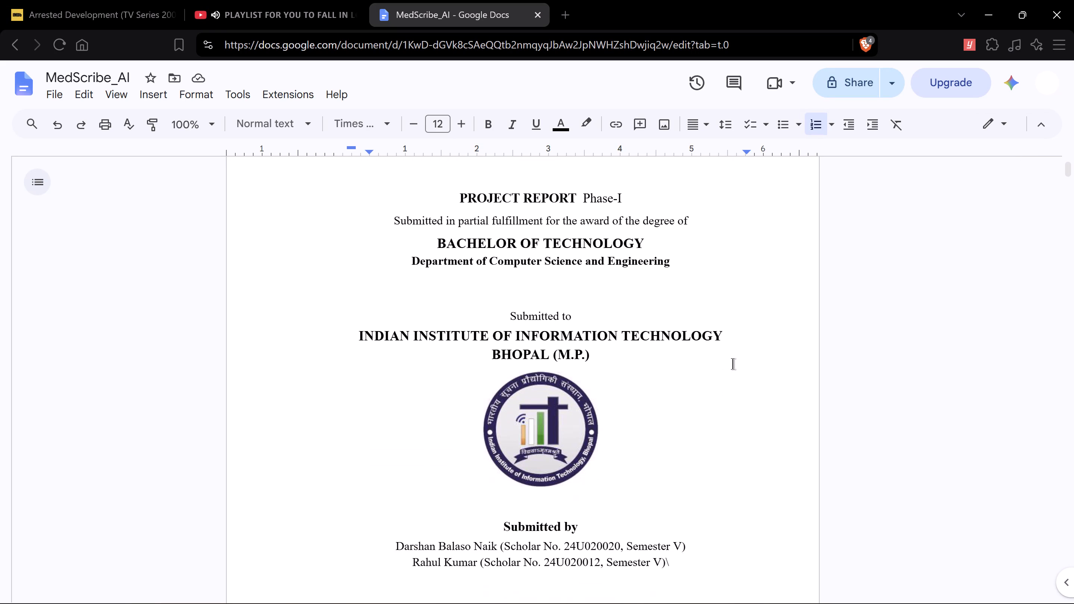
pyautogui.scroll(-3, 732, 364)
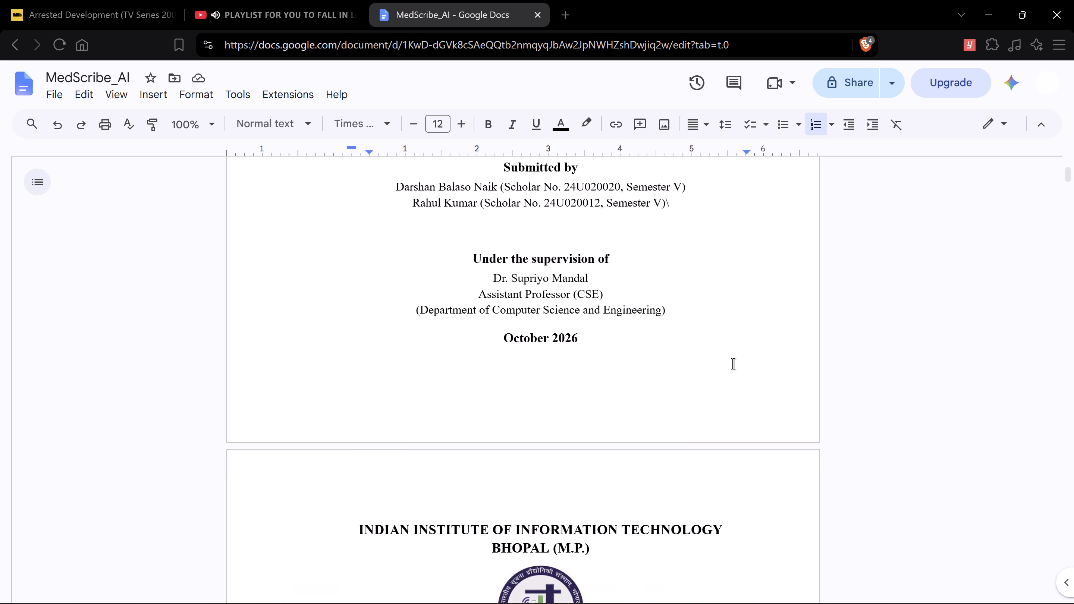
pyautogui.scroll(-6, 732, 364)
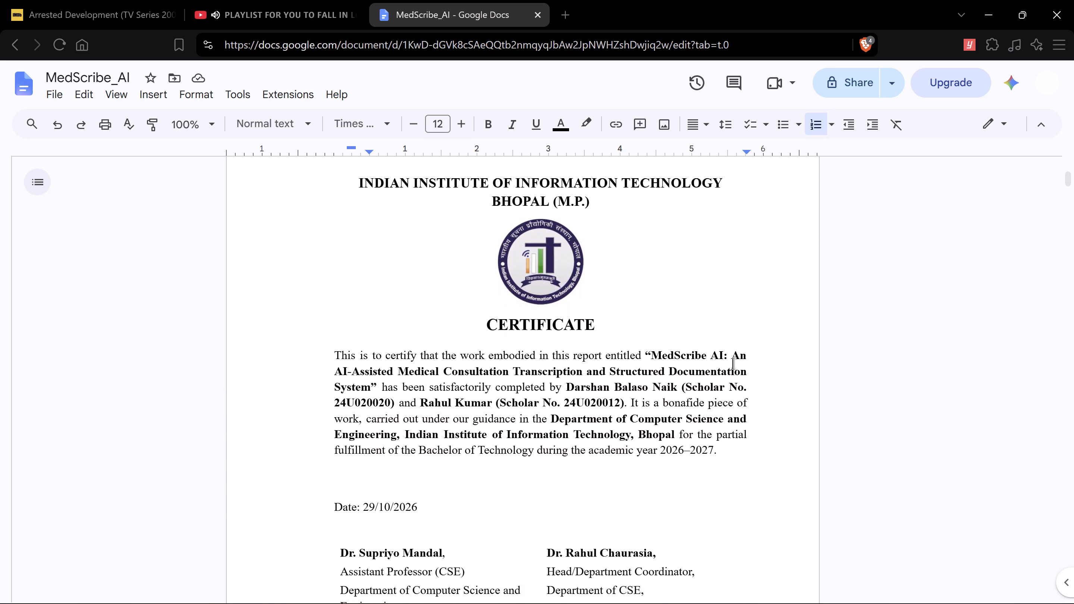
pyautogui.scroll(-4, 732, 364)
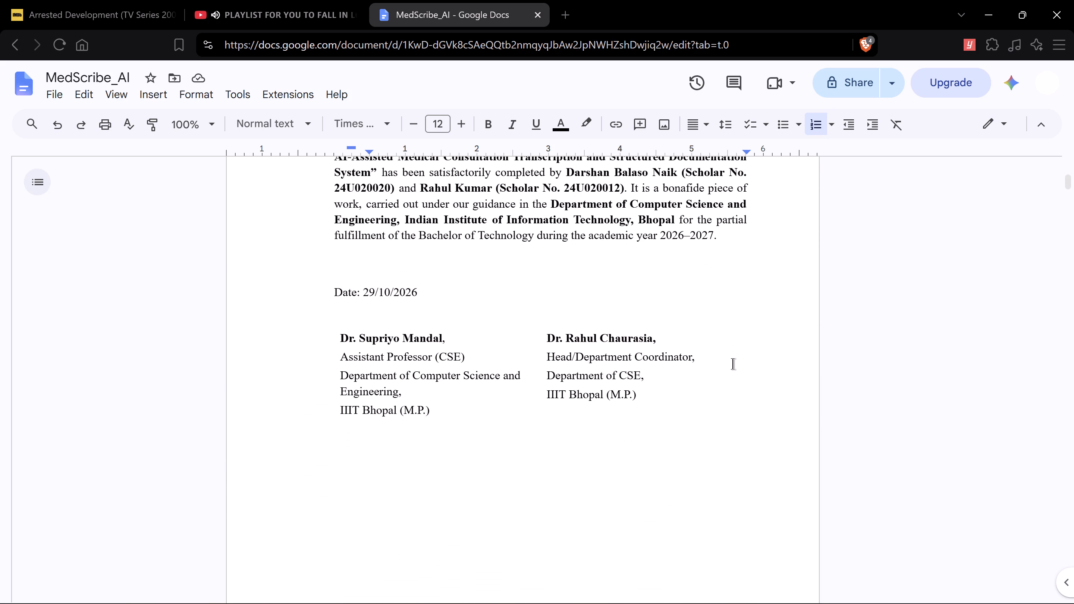
pyautogui.scroll(-5, 732, 364)
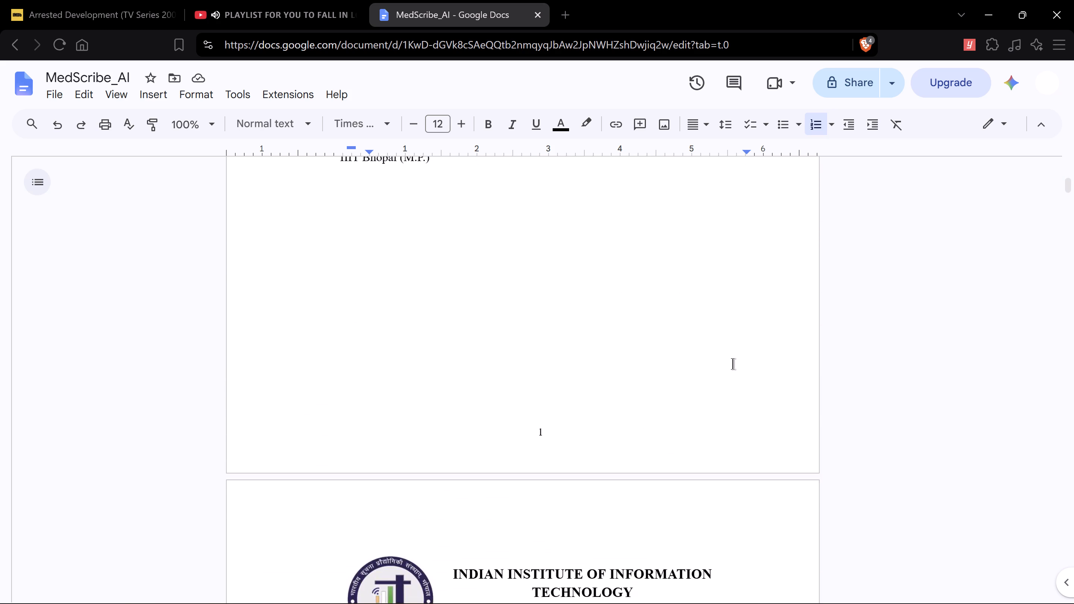
pyautogui.scroll(-6, 732, 364)
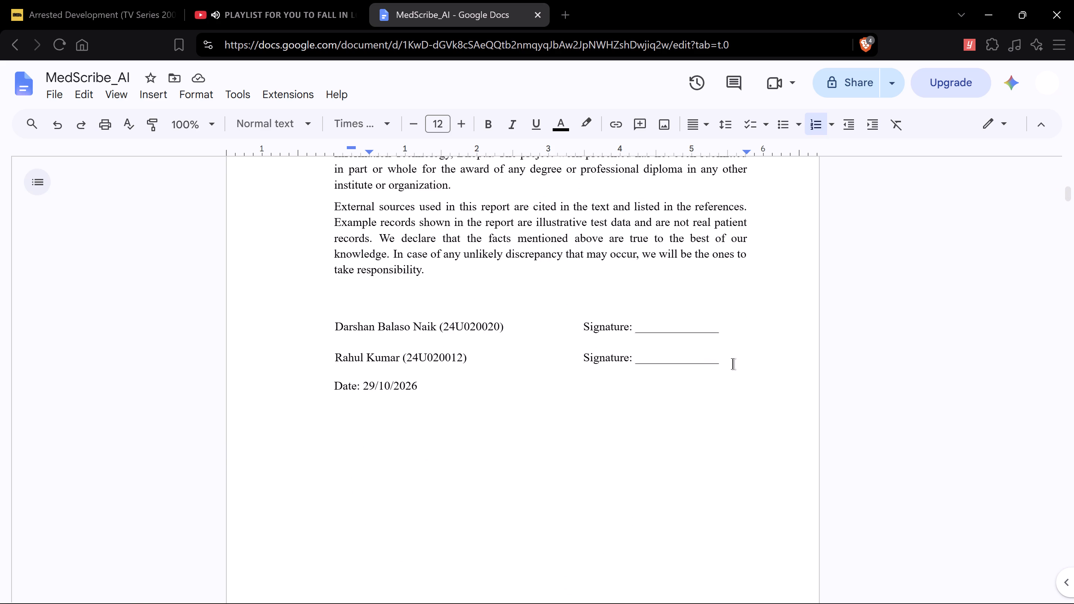
pyautogui.scroll(-6, 732, 364)
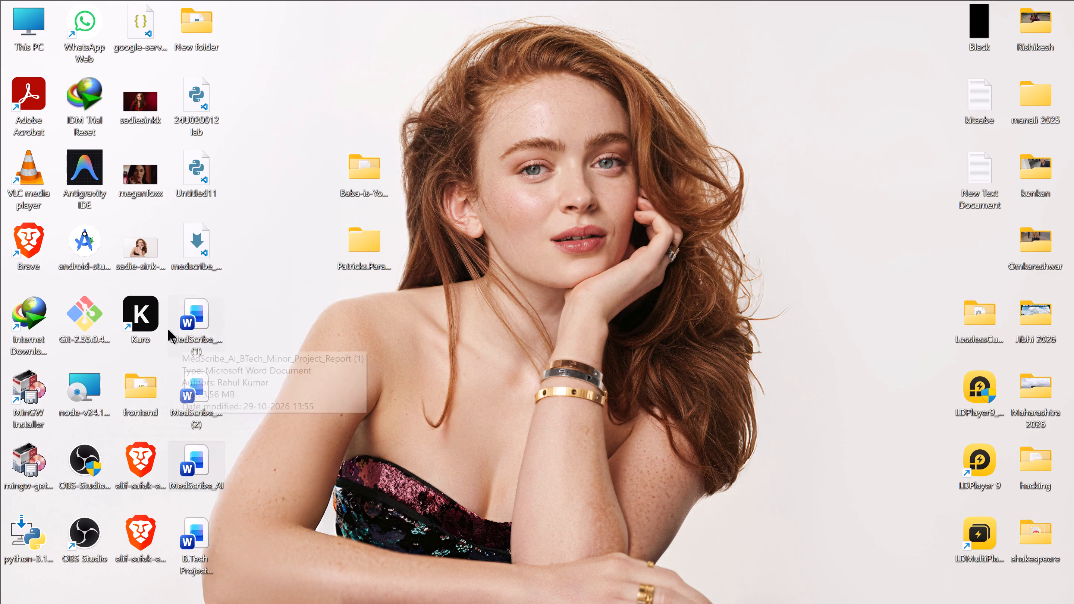
# Open the earlier MedScribe_AI_BTech_Minor_Project_Report (1) document and check its front matter up to the List of Figures page.
pyautogui.doubleClick(192, 324)
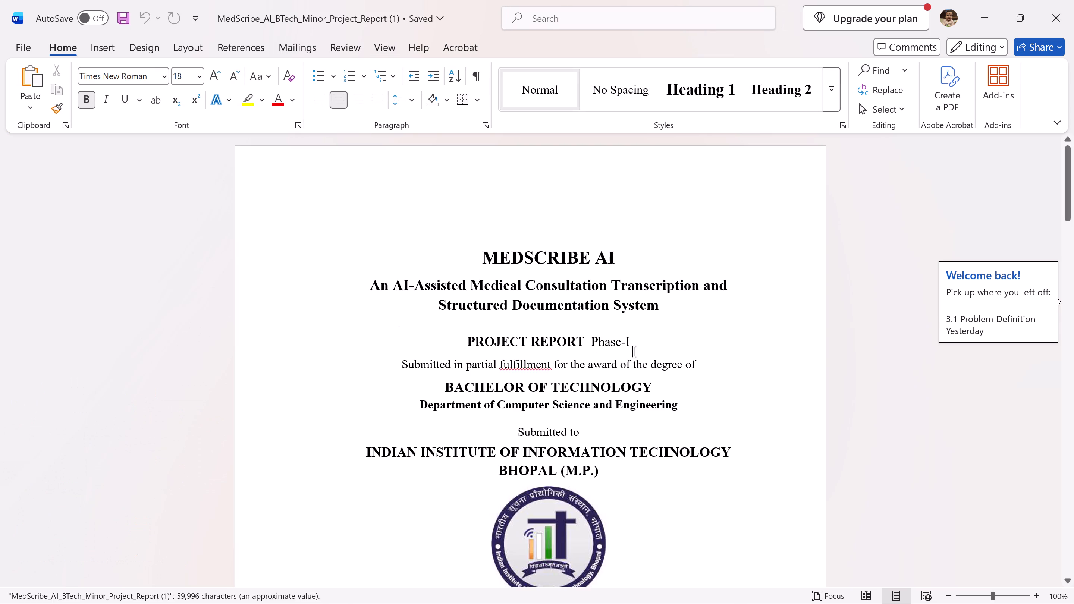
pyautogui.scroll(2, 632, 351)
pyautogui.scroll(-5, 632, 351)
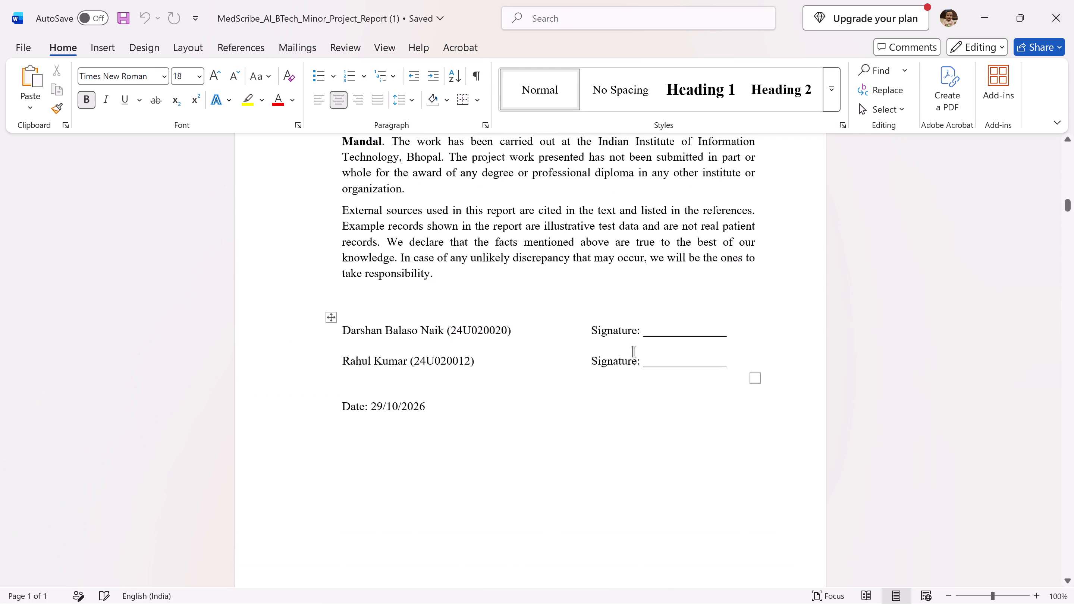
pyautogui.scroll(-1, 632, 351)
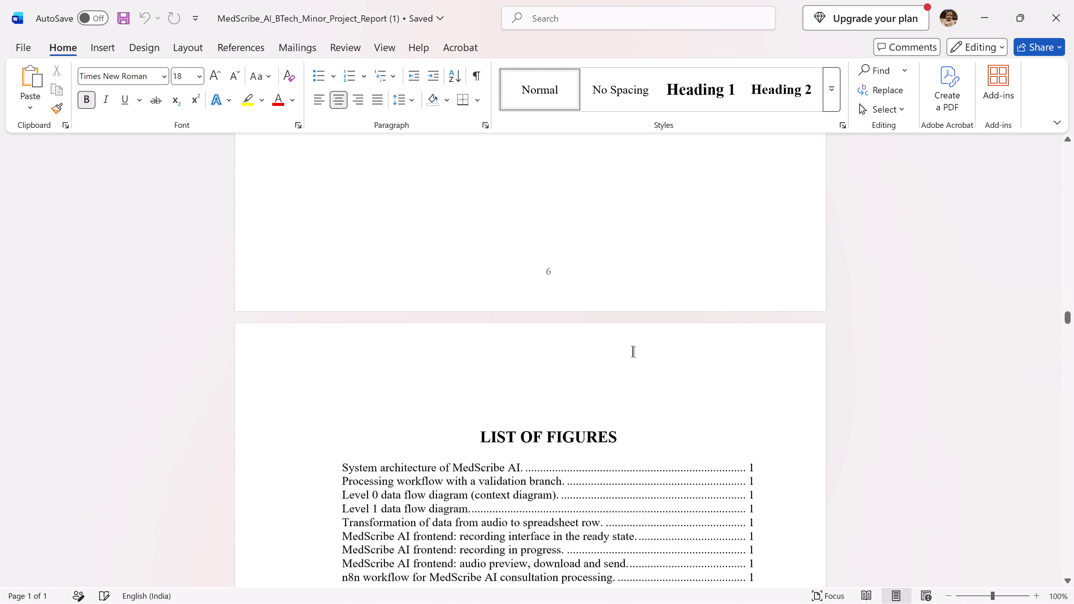
pyautogui.scroll(-1, 632, 351)
pyautogui.scroll(1, 632, 351)
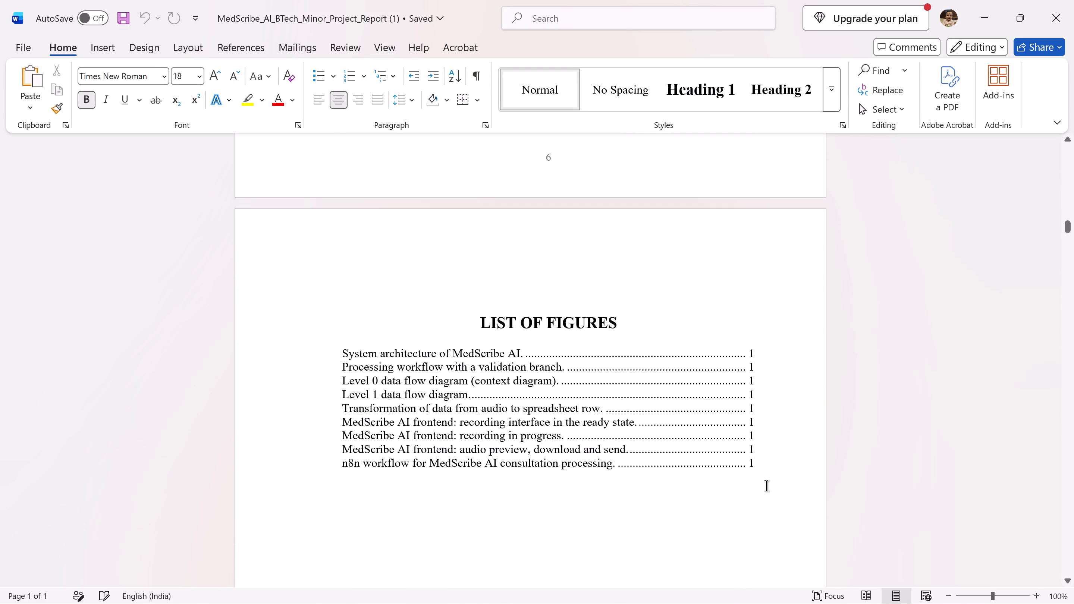
# Copy the complete List of Tables, including its heading, from the earlier report.
pyautogui.scroll(-1, 764, 478)
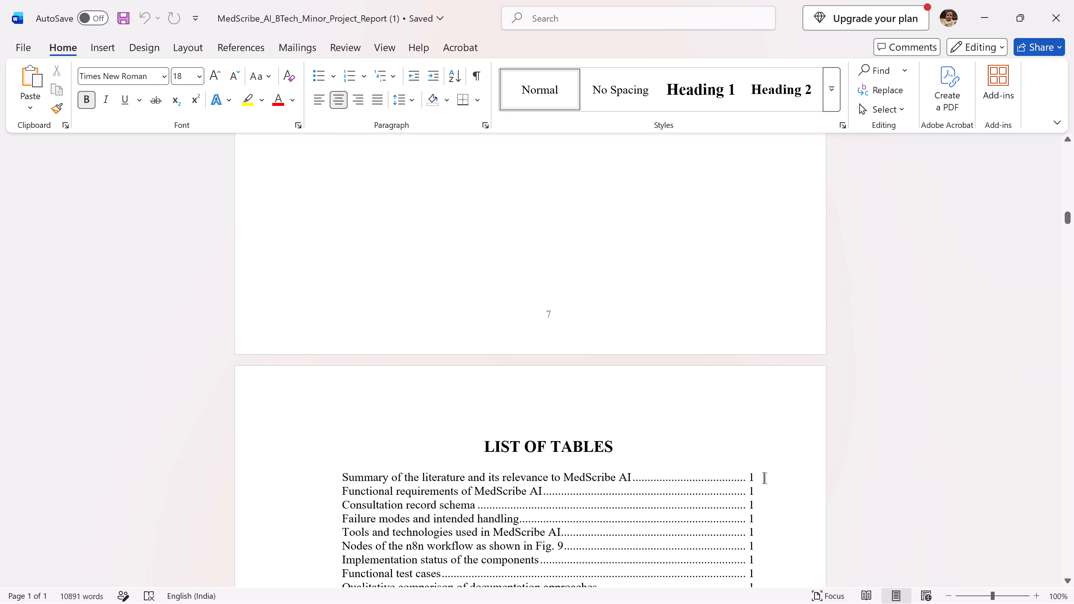
pyautogui.scroll(-1, 764, 478)
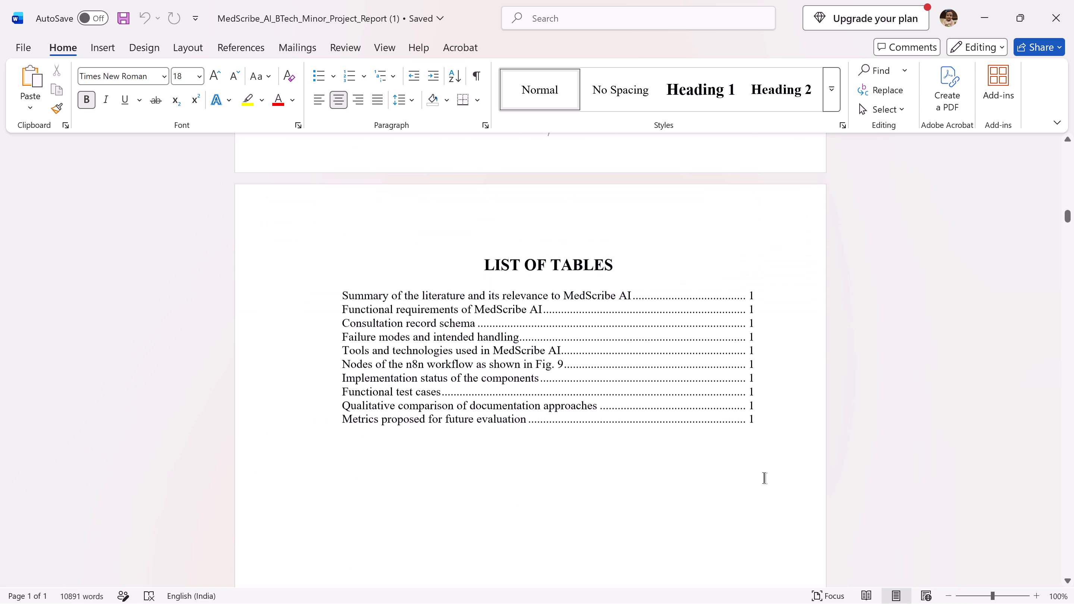
pyautogui.scroll(-2, 764, 478)
pyautogui.moveTo(764, 478); pyautogui.dragTo(738, 451)
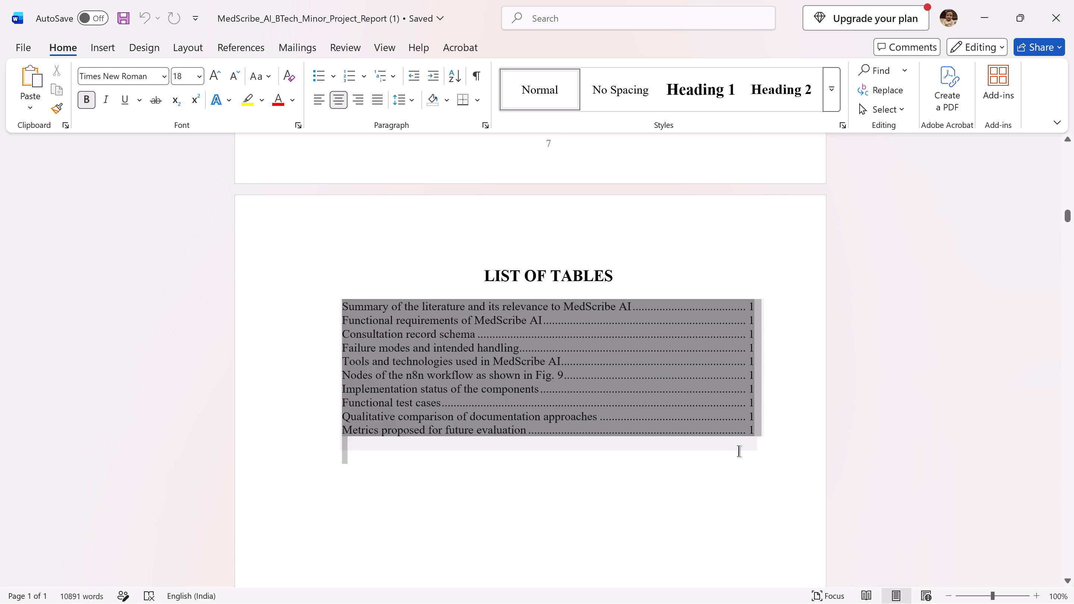
pyautogui.moveTo(738, 451); pyautogui.dragTo(480, 271)
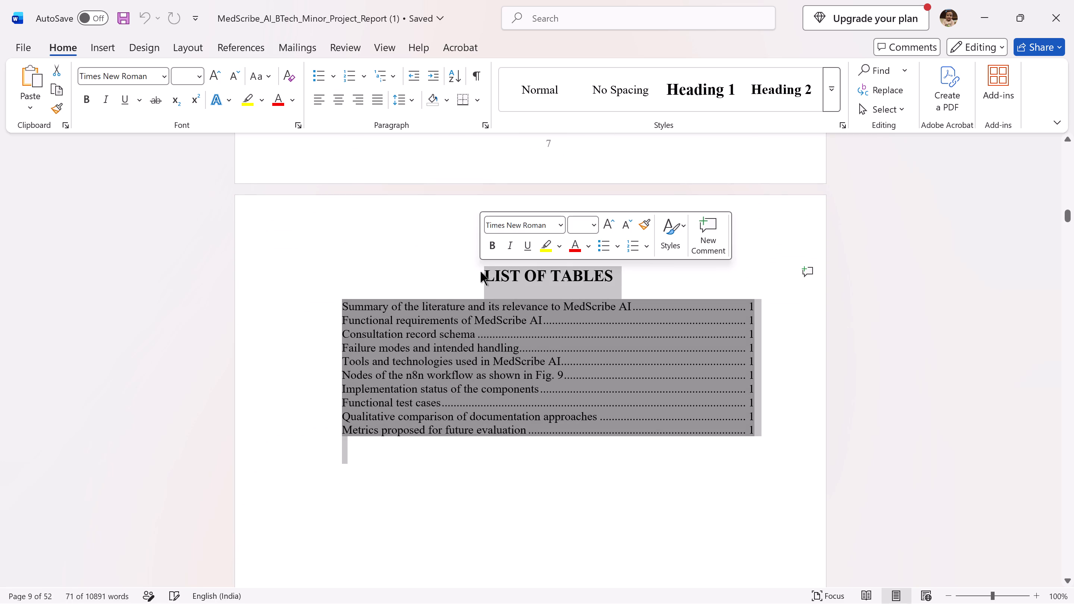
pyautogui.hotkey('ctrl', 'c')
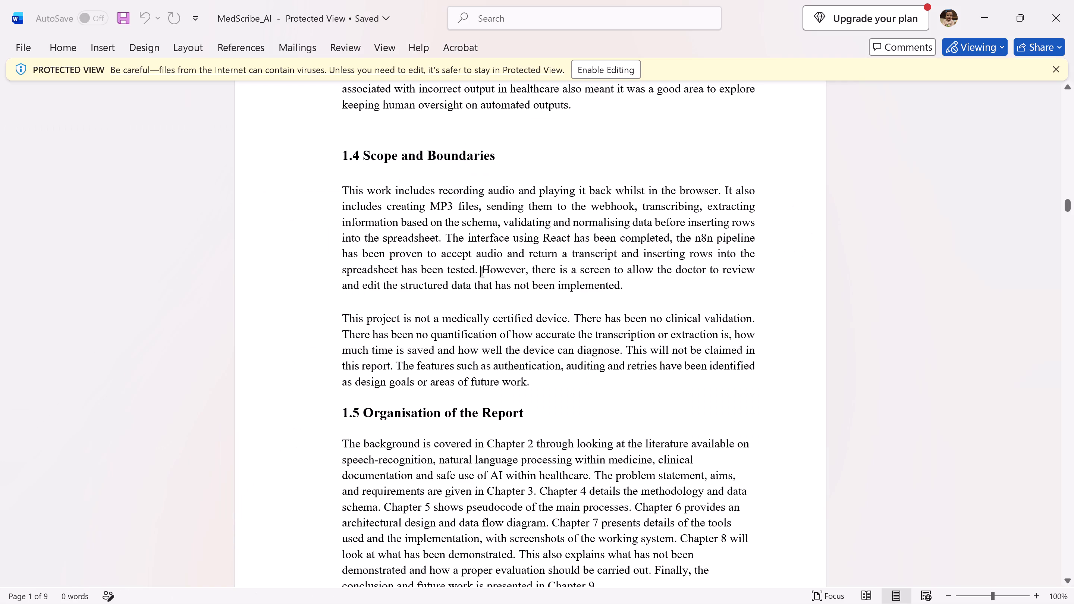
# Compare the order of the contents, figures, tables and abbreviations pages between MedScribe_AI and the earlier report.
pyautogui.scroll(5, 480, 271)
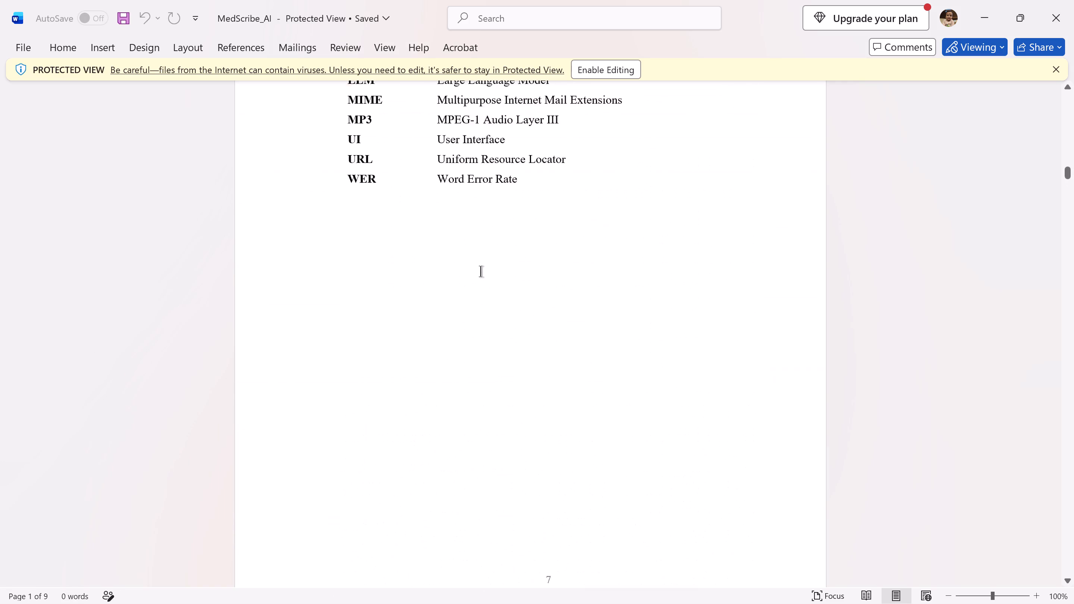
pyautogui.scroll(3, 480, 271)
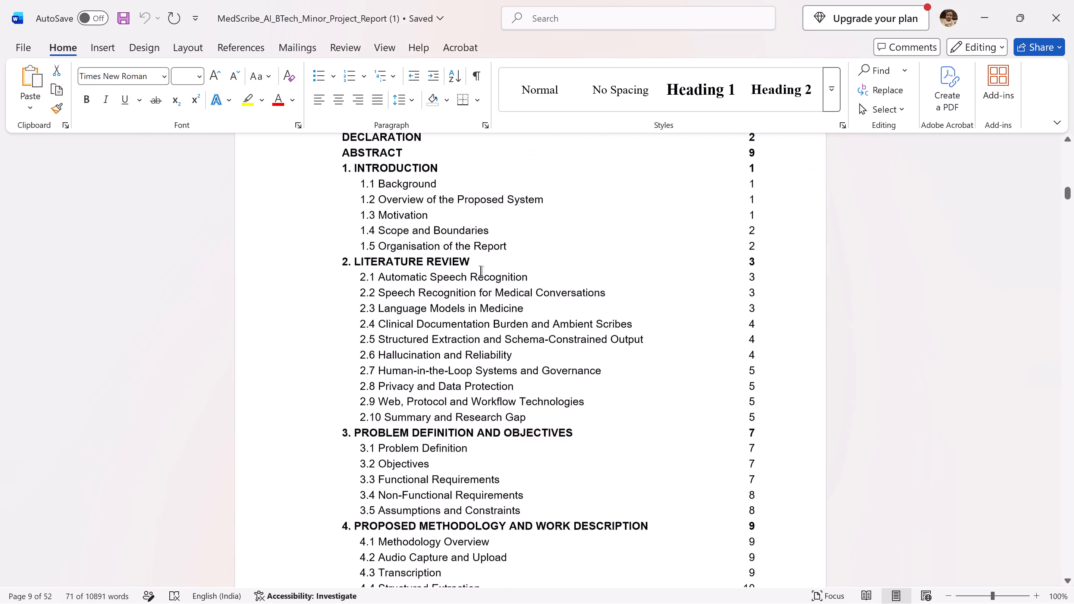
pyautogui.scroll(-2, 480, 271)
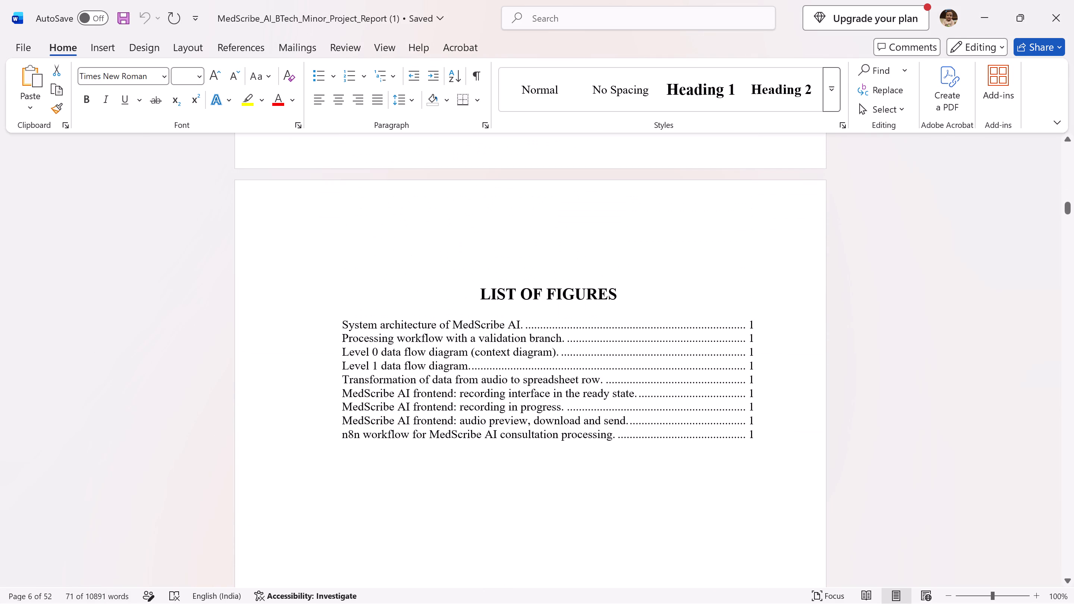
pyautogui.scroll(1, 480, 271)
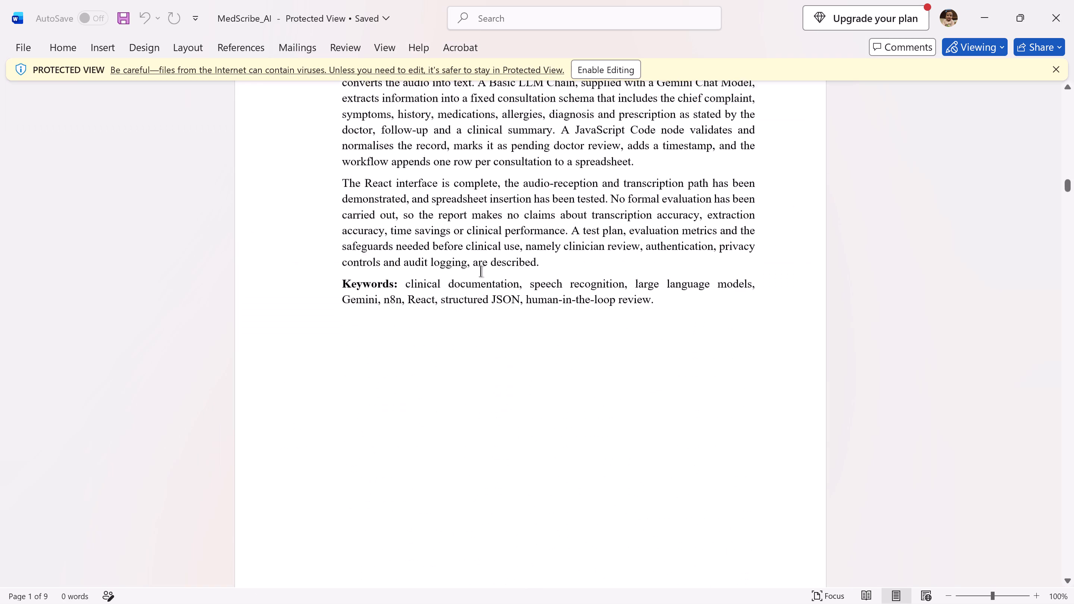
pyautogui.scroll(1, 480, 271)
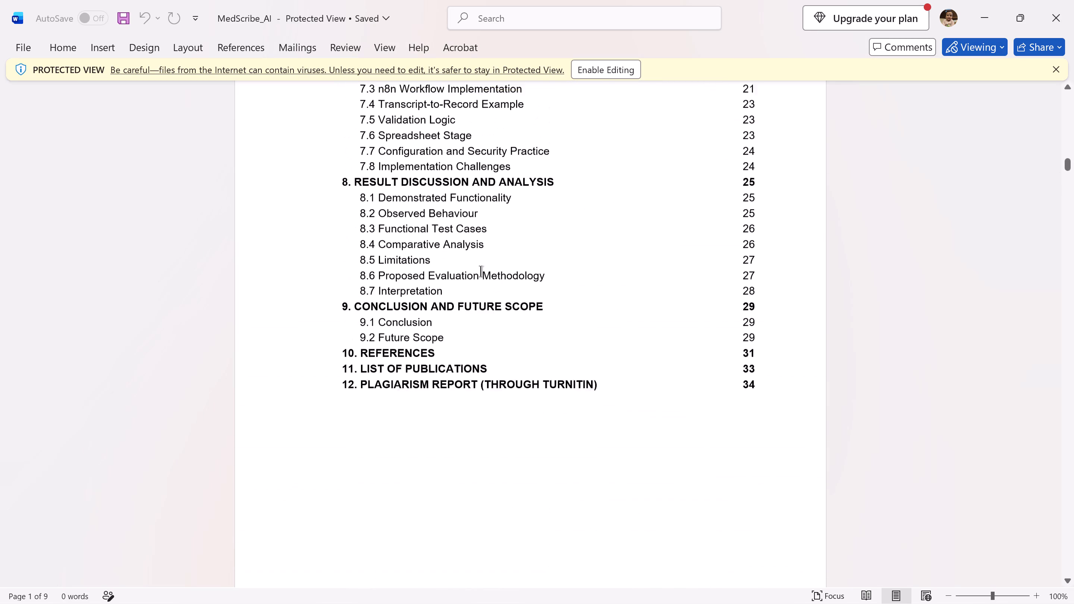
pyautogui.scroll(1, 480, 271)
pyautogui.scroll(-1, 480, 271)
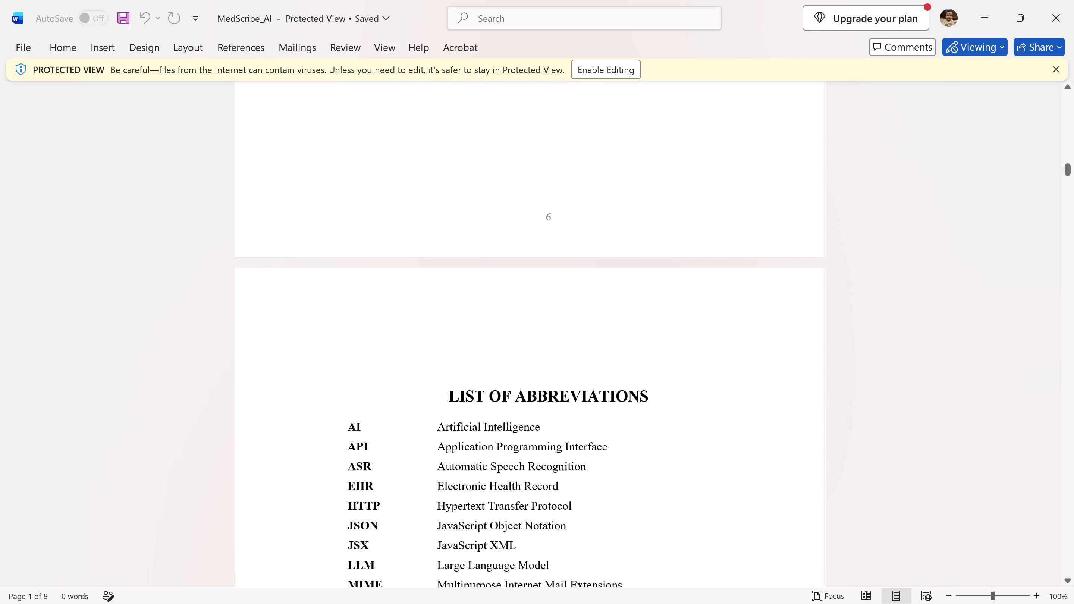
pyautogui.scroll(-1, 480, 271)
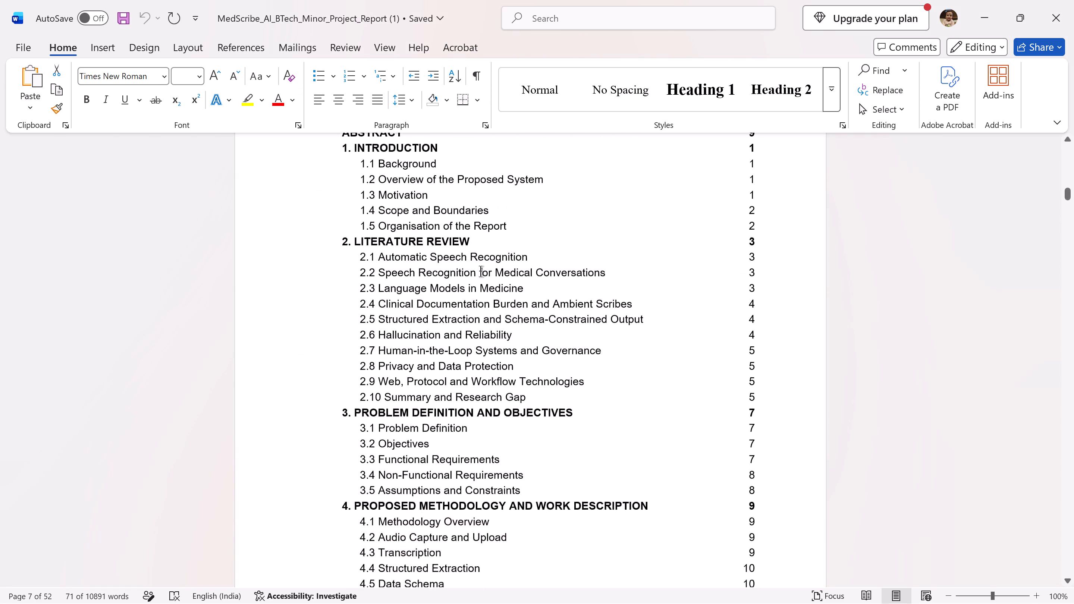
pyautogui.scroll(-1, 480, 271)
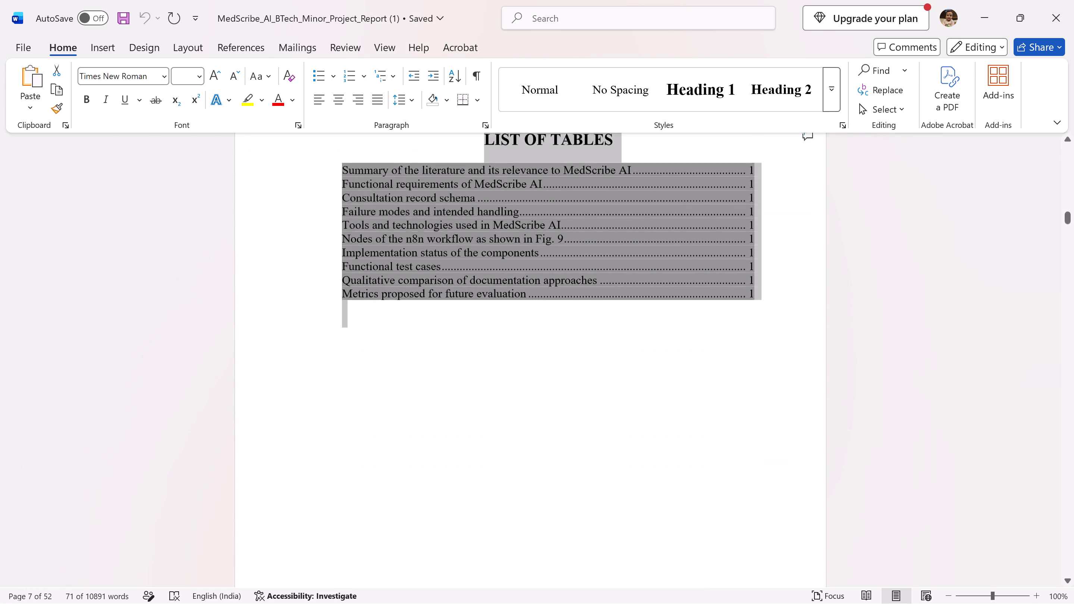
pyautogui.scroll(-1, 480, 271)
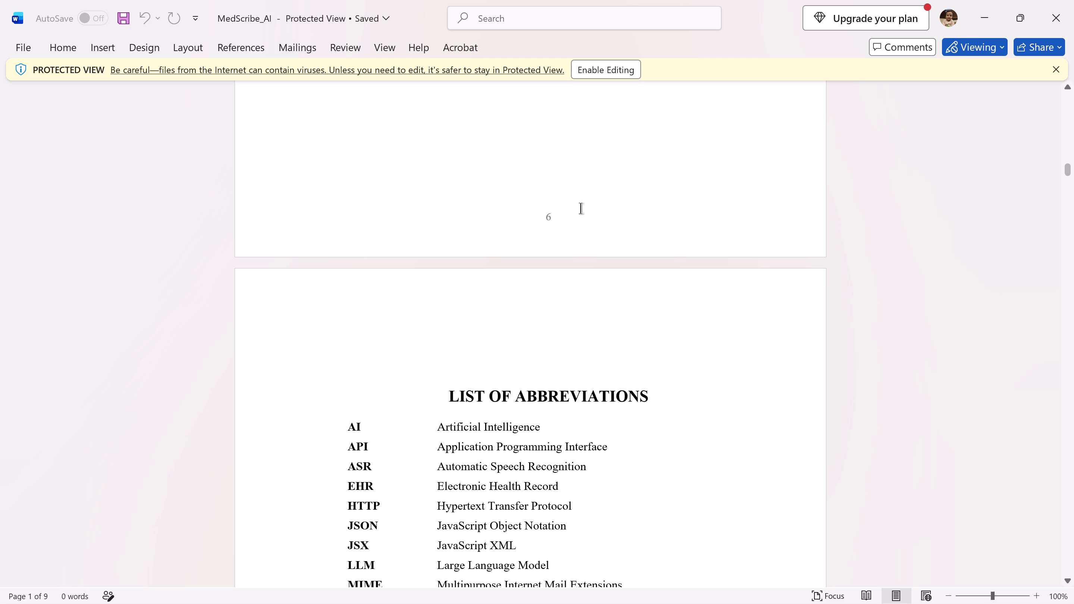
# In the MedScribe_AI document, select the empty line directly above the List of Abbreviations heading.
pyautogui.click(446, 367)
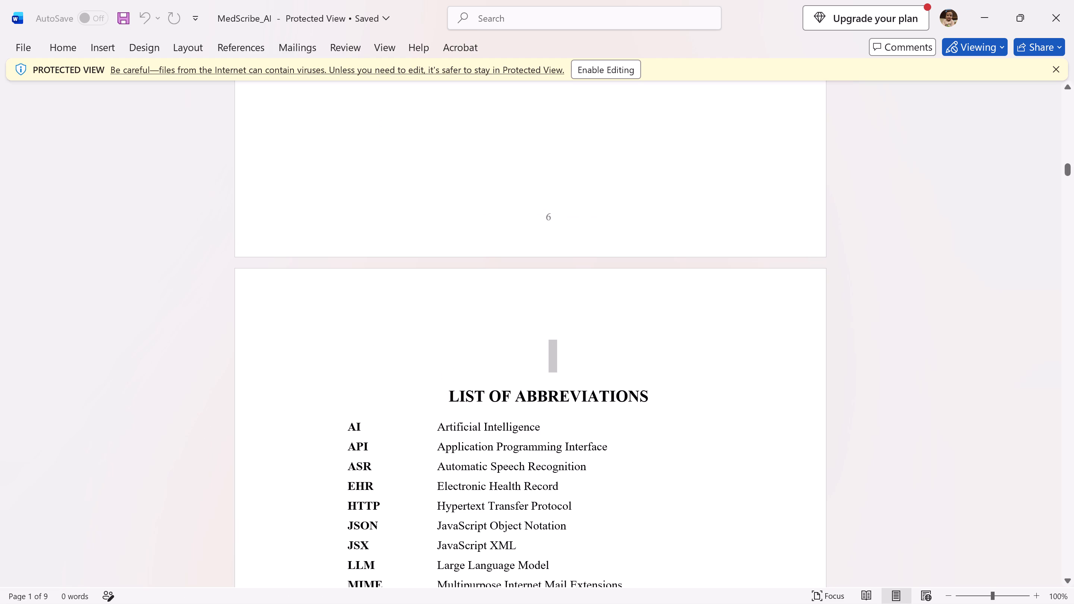
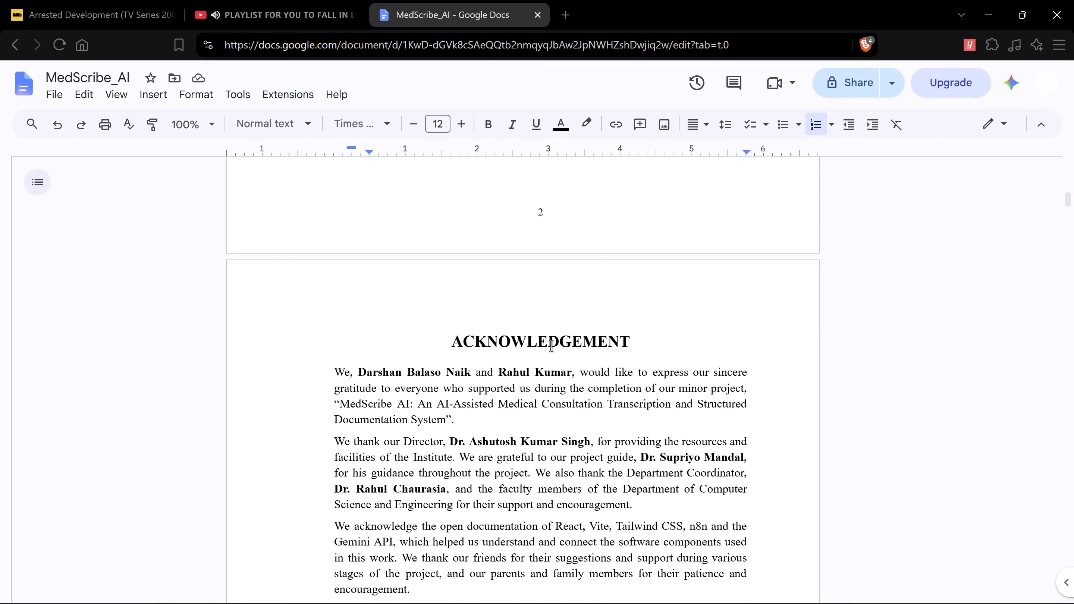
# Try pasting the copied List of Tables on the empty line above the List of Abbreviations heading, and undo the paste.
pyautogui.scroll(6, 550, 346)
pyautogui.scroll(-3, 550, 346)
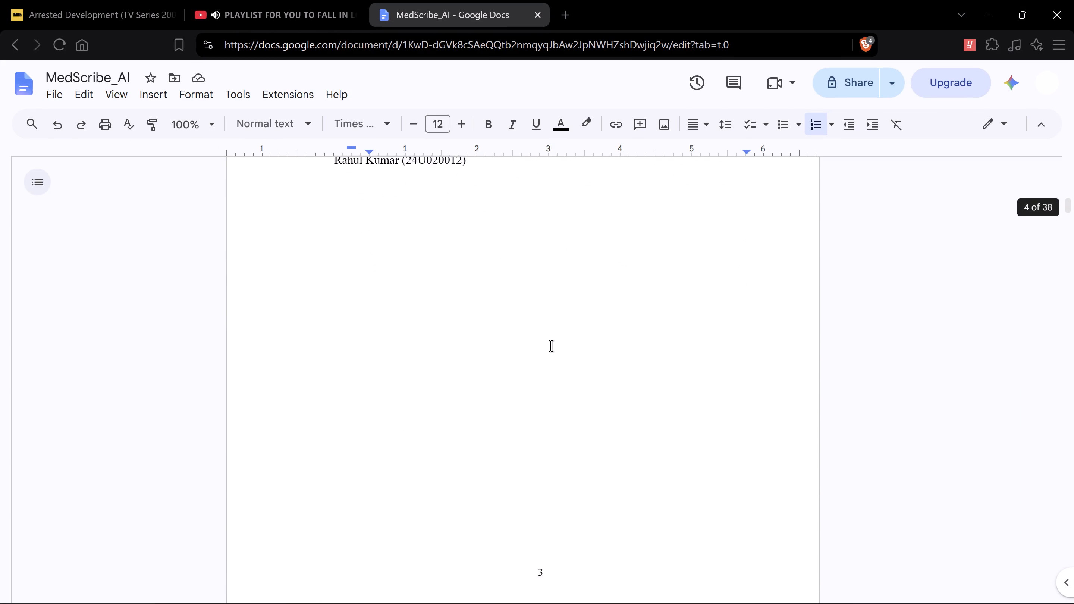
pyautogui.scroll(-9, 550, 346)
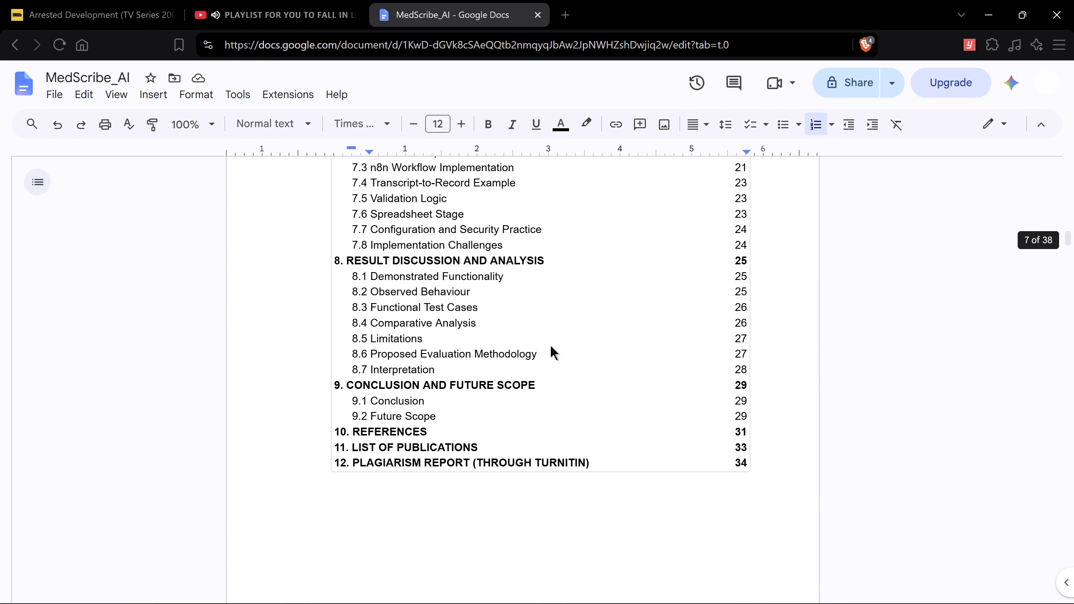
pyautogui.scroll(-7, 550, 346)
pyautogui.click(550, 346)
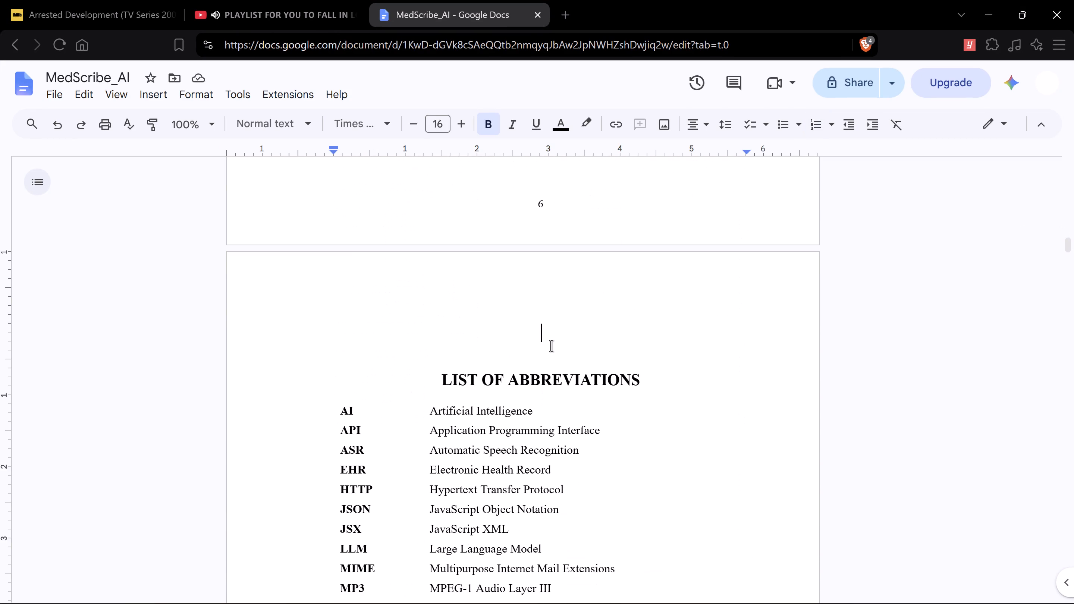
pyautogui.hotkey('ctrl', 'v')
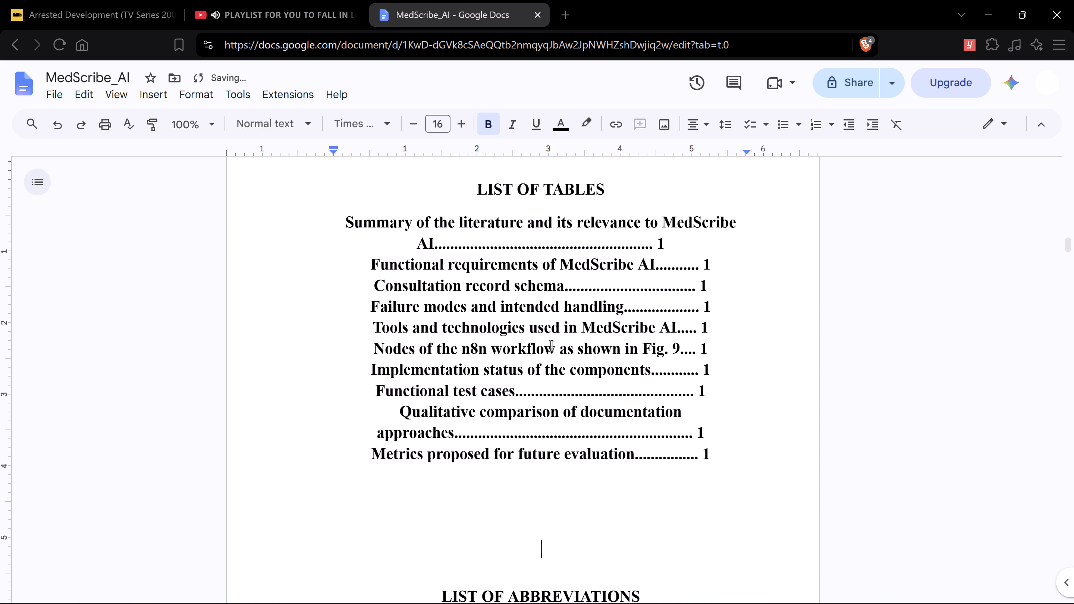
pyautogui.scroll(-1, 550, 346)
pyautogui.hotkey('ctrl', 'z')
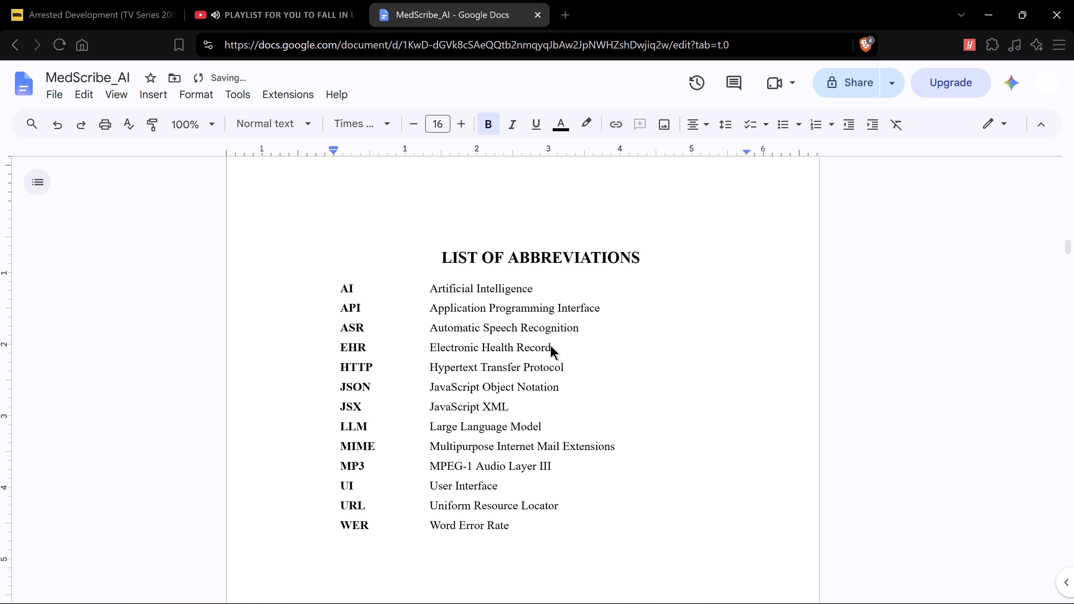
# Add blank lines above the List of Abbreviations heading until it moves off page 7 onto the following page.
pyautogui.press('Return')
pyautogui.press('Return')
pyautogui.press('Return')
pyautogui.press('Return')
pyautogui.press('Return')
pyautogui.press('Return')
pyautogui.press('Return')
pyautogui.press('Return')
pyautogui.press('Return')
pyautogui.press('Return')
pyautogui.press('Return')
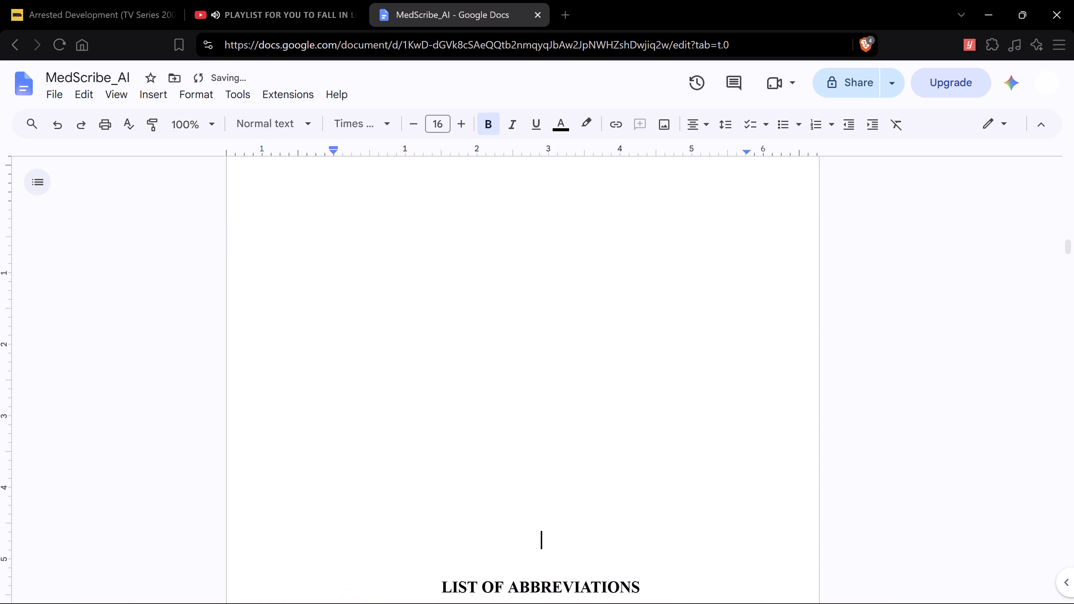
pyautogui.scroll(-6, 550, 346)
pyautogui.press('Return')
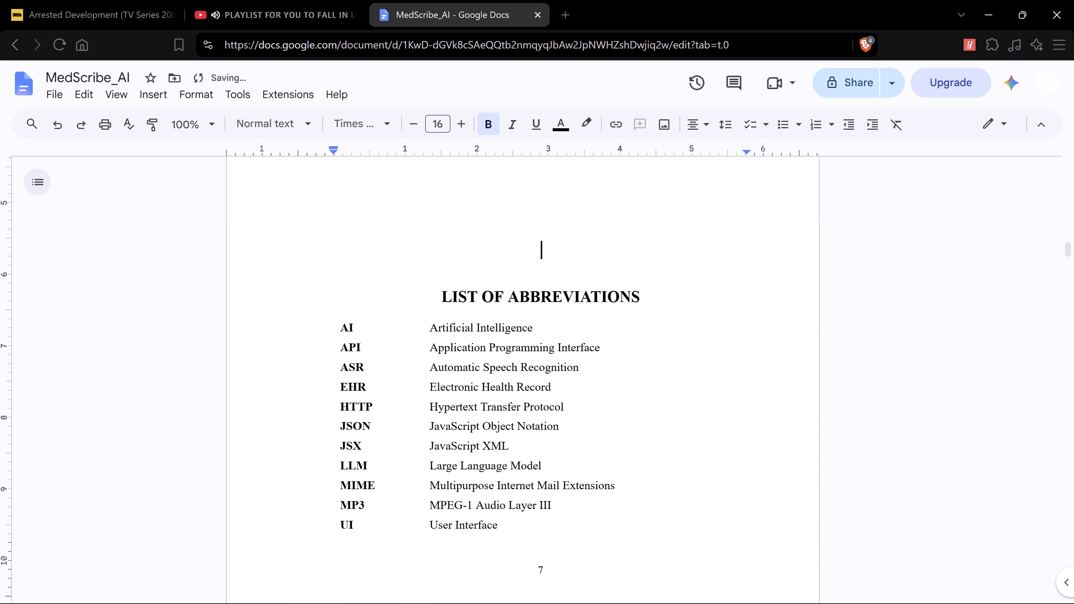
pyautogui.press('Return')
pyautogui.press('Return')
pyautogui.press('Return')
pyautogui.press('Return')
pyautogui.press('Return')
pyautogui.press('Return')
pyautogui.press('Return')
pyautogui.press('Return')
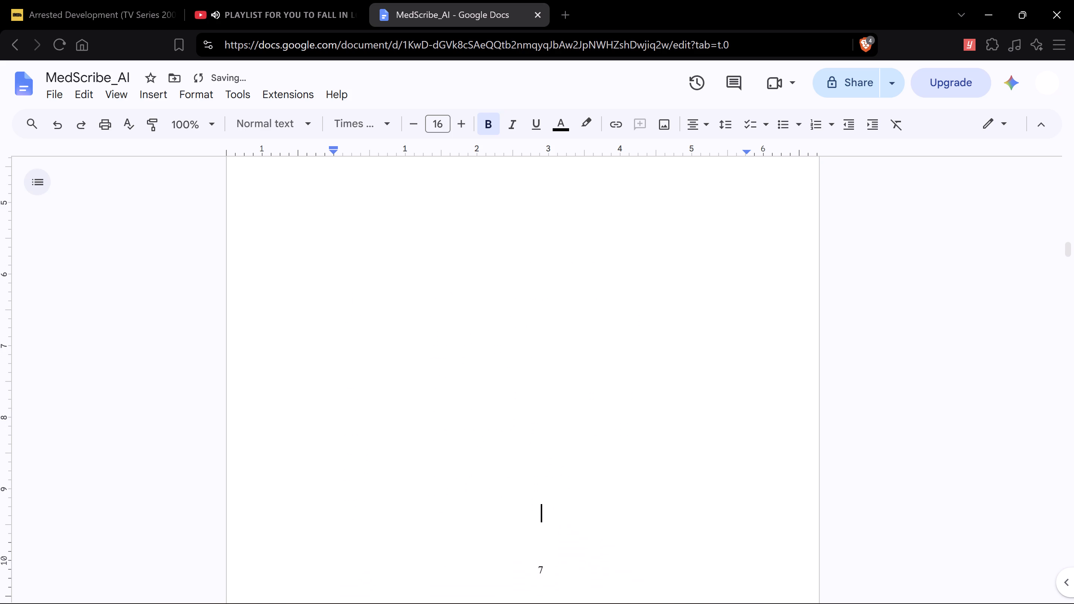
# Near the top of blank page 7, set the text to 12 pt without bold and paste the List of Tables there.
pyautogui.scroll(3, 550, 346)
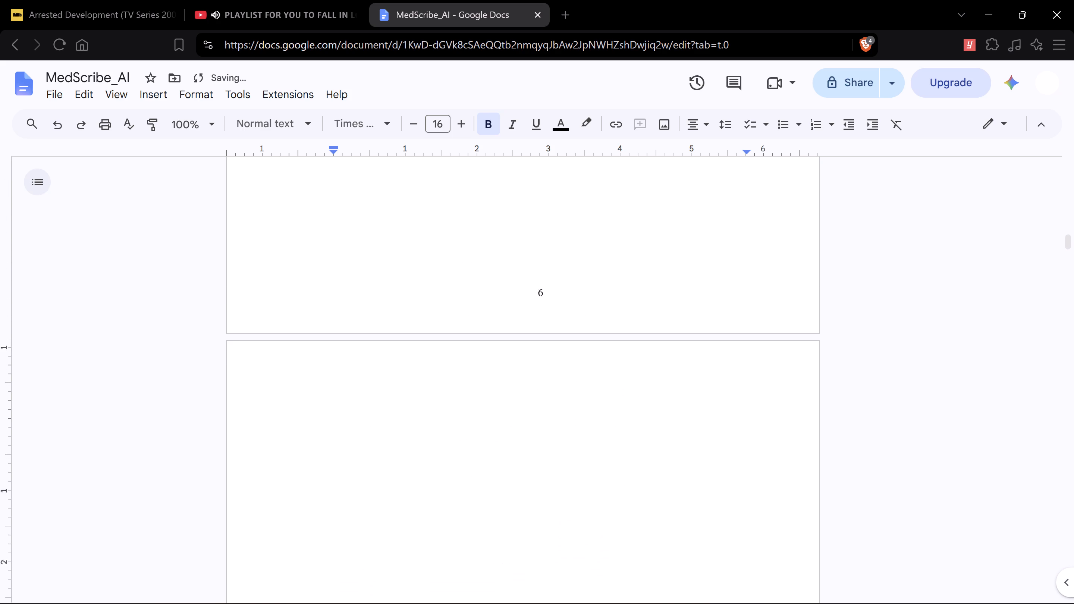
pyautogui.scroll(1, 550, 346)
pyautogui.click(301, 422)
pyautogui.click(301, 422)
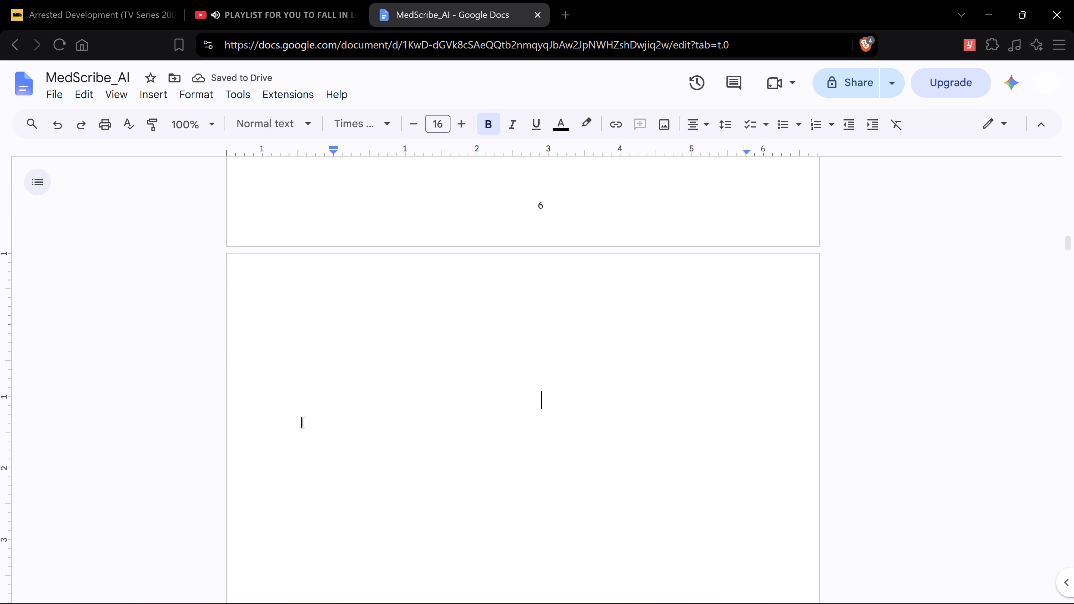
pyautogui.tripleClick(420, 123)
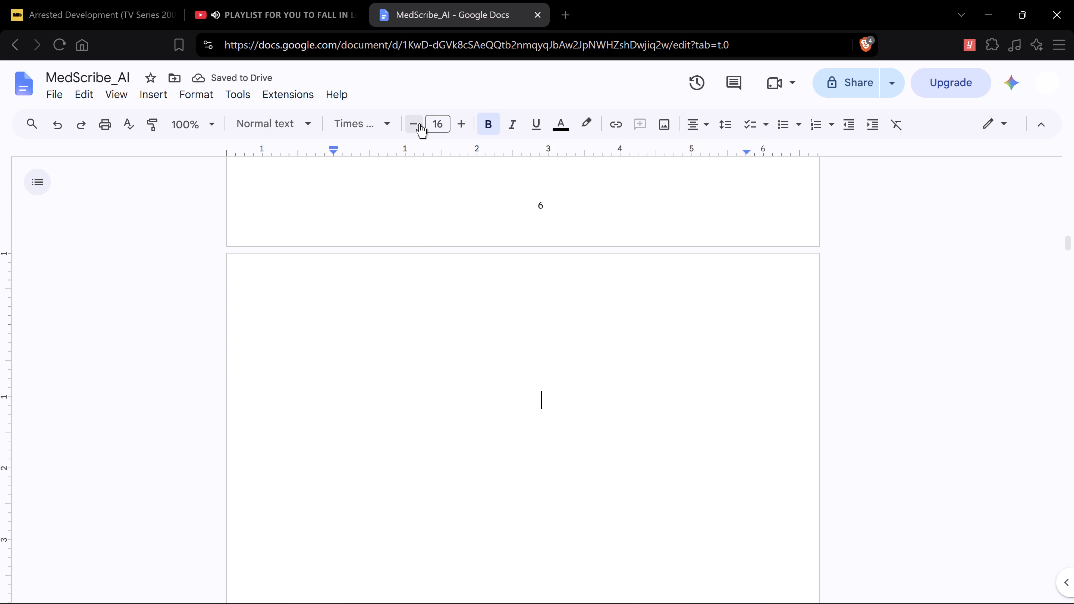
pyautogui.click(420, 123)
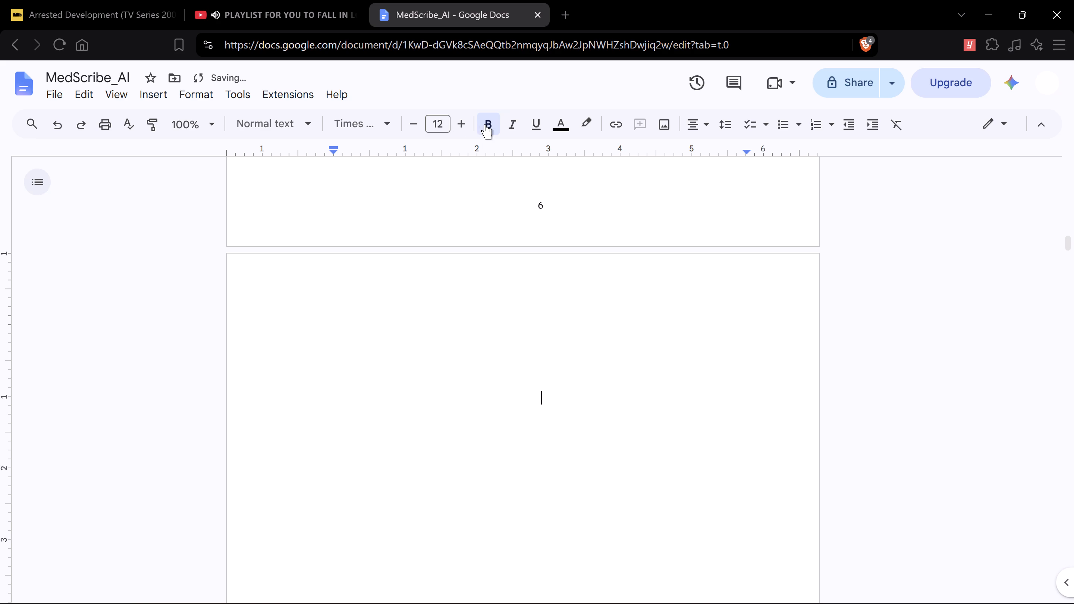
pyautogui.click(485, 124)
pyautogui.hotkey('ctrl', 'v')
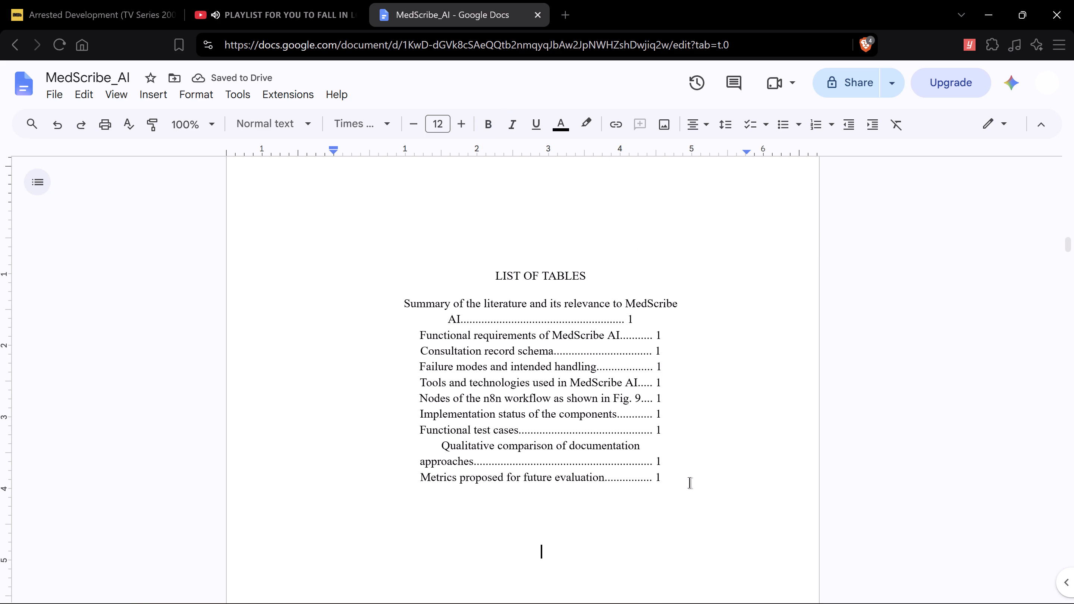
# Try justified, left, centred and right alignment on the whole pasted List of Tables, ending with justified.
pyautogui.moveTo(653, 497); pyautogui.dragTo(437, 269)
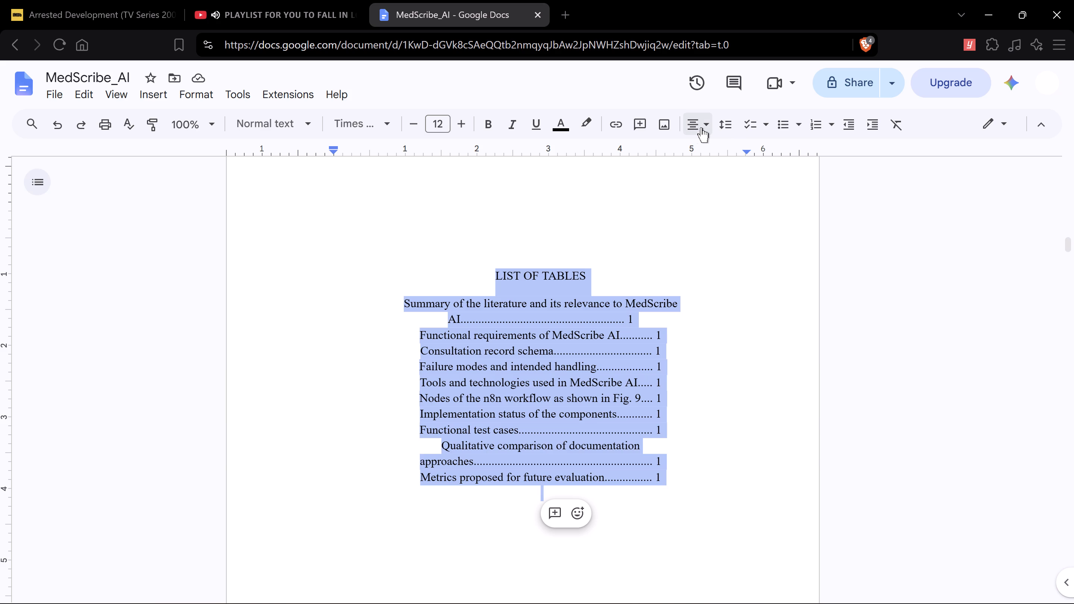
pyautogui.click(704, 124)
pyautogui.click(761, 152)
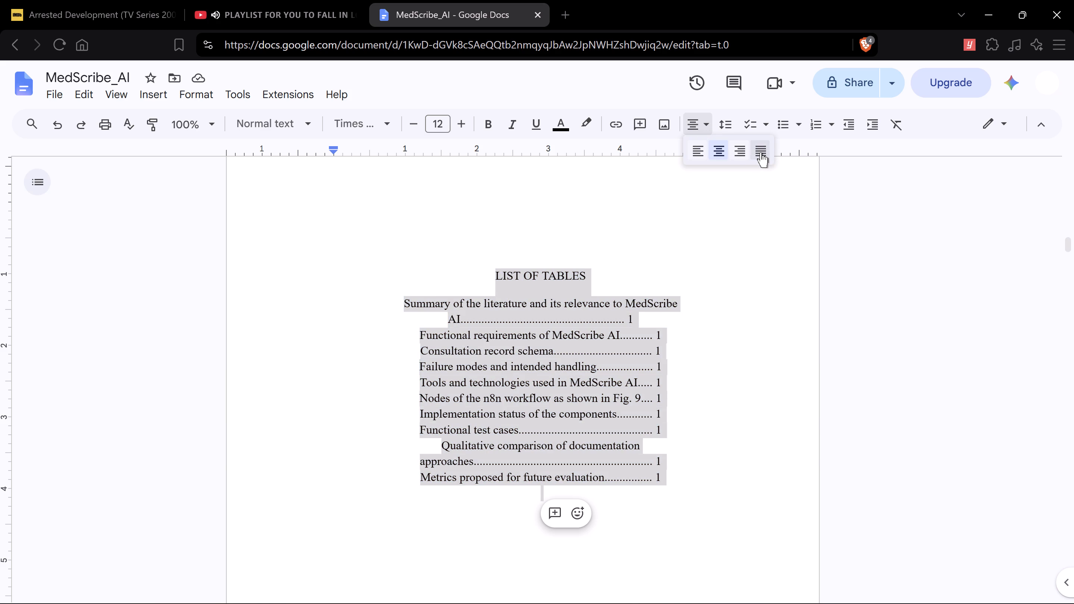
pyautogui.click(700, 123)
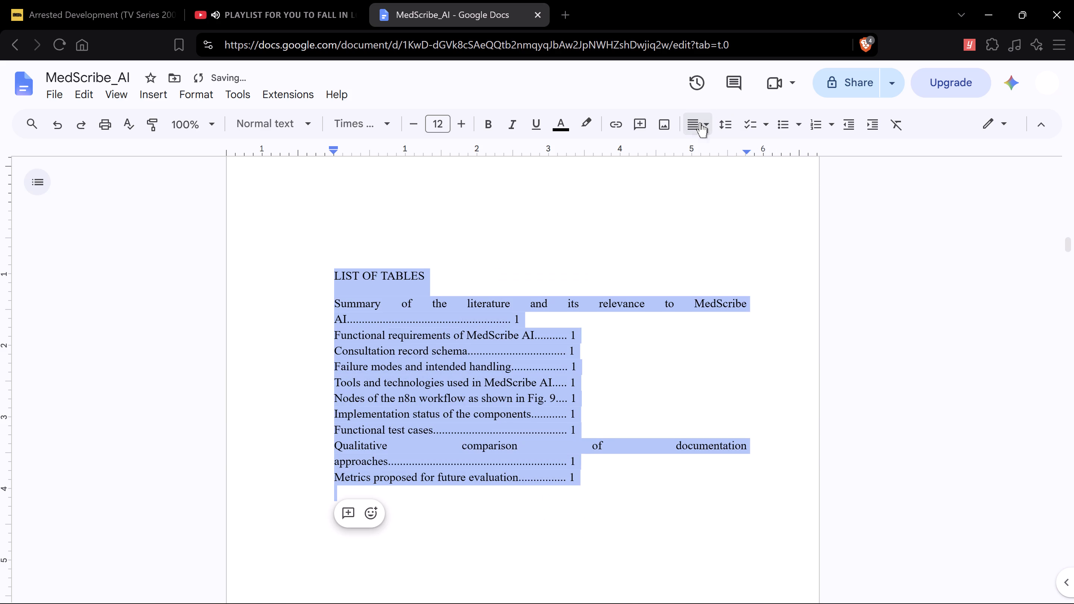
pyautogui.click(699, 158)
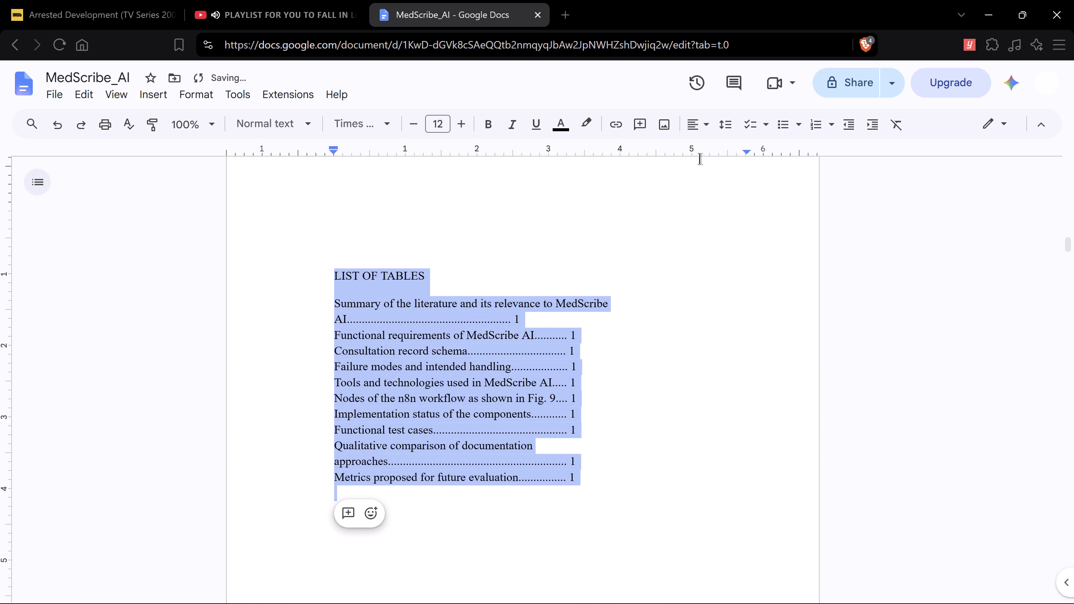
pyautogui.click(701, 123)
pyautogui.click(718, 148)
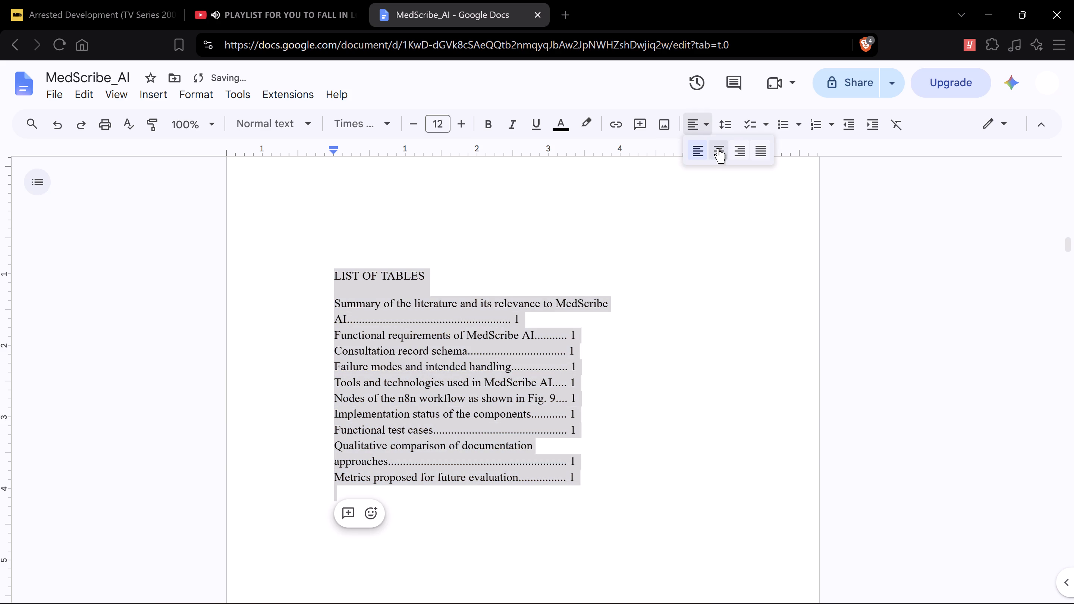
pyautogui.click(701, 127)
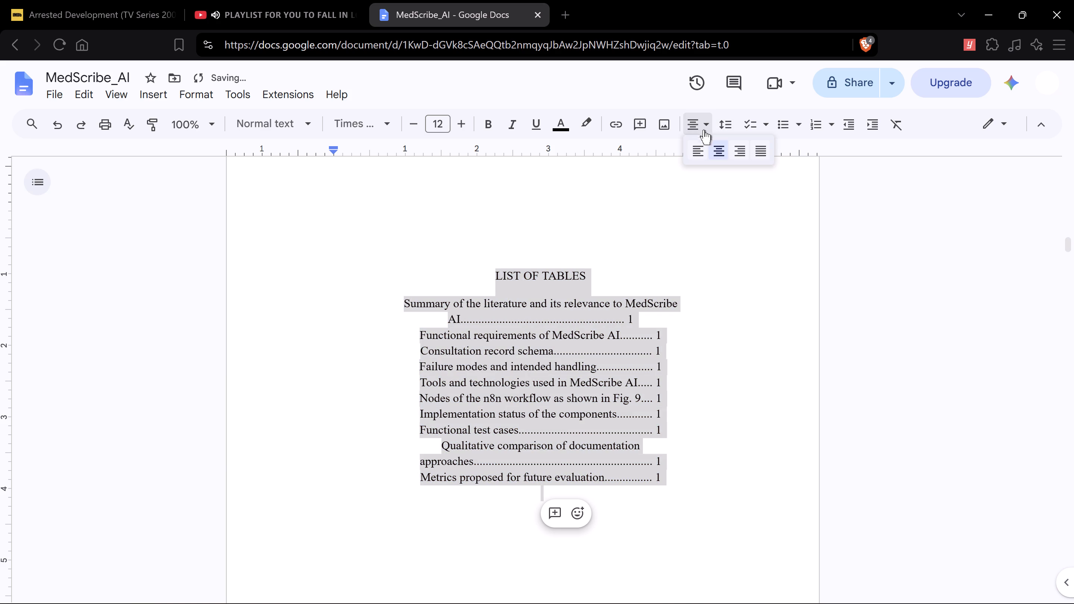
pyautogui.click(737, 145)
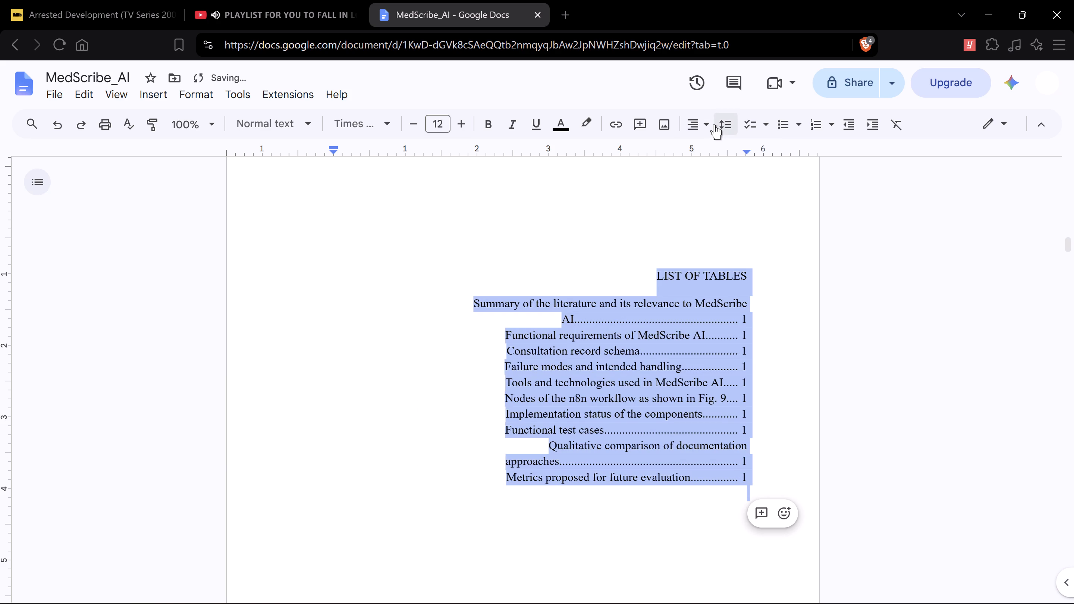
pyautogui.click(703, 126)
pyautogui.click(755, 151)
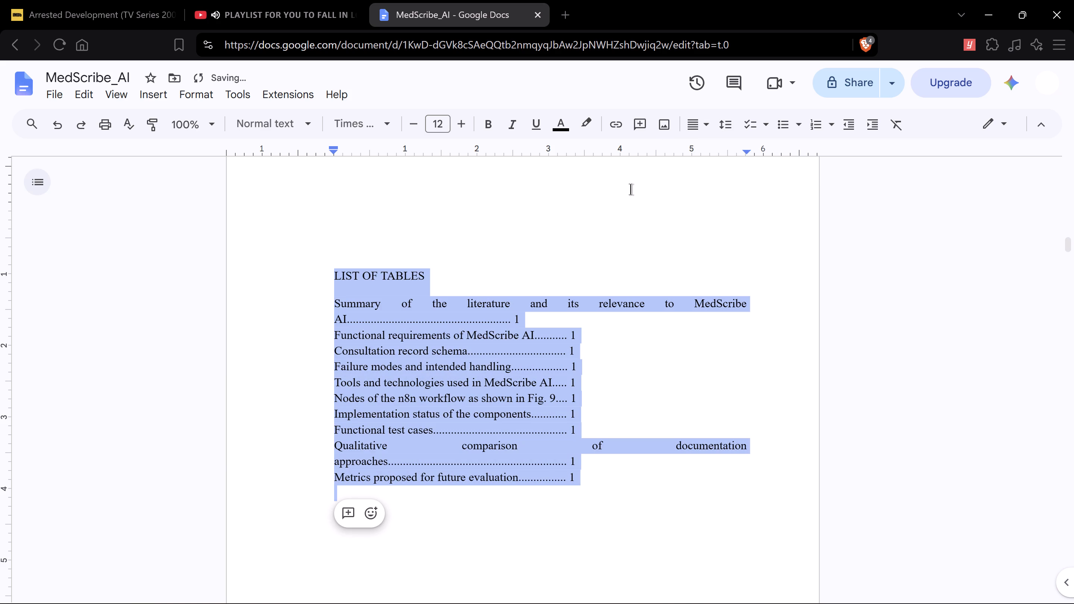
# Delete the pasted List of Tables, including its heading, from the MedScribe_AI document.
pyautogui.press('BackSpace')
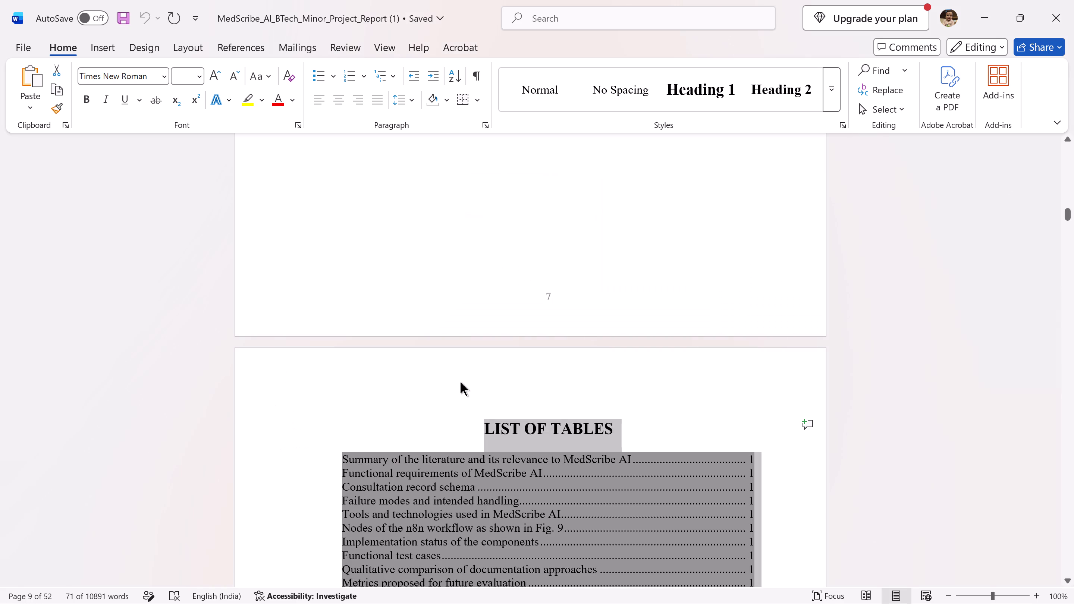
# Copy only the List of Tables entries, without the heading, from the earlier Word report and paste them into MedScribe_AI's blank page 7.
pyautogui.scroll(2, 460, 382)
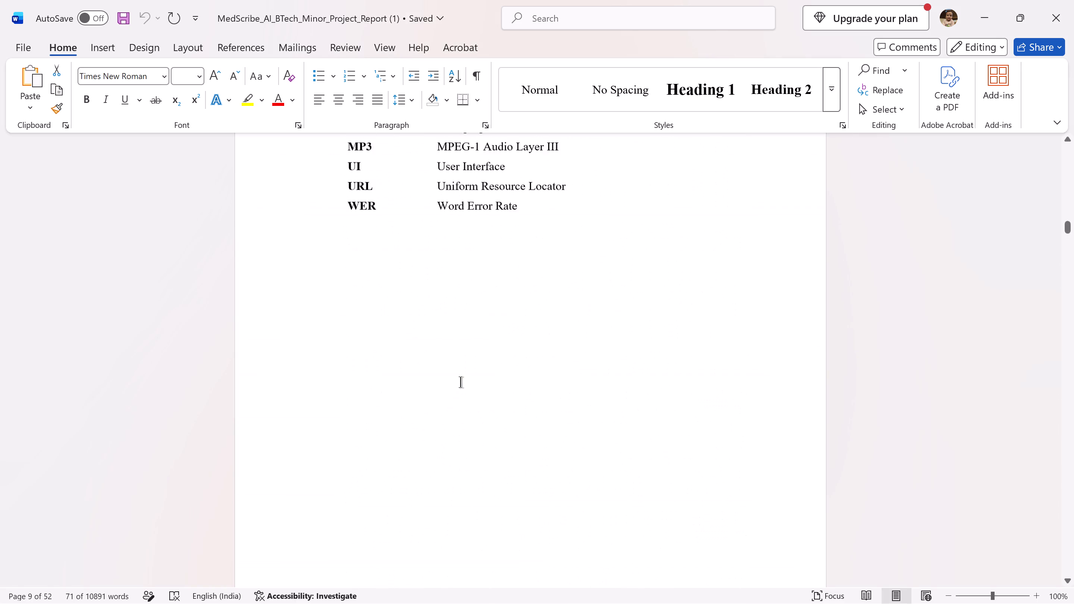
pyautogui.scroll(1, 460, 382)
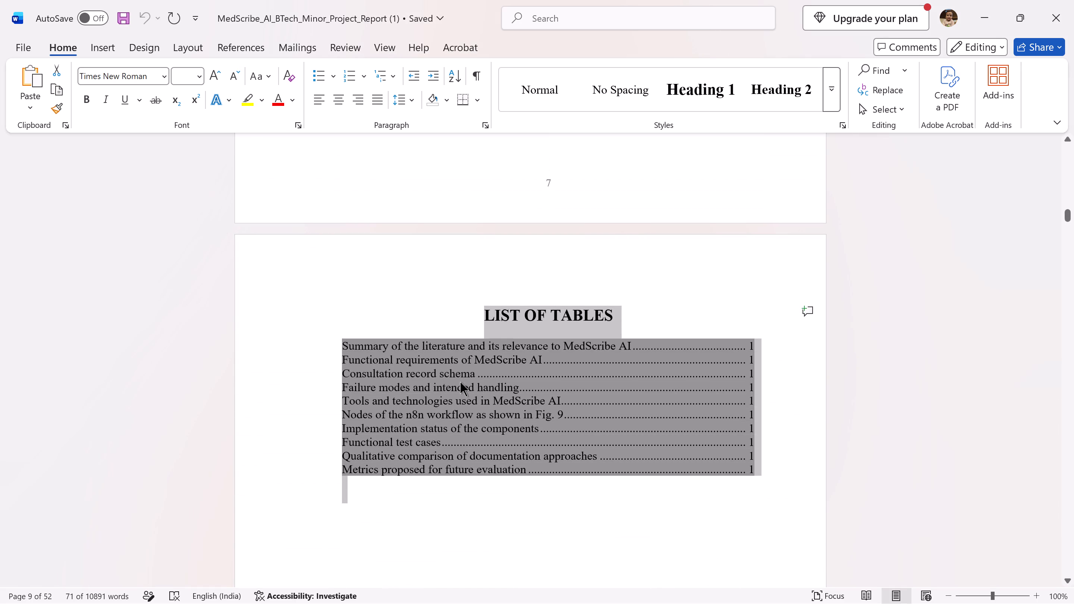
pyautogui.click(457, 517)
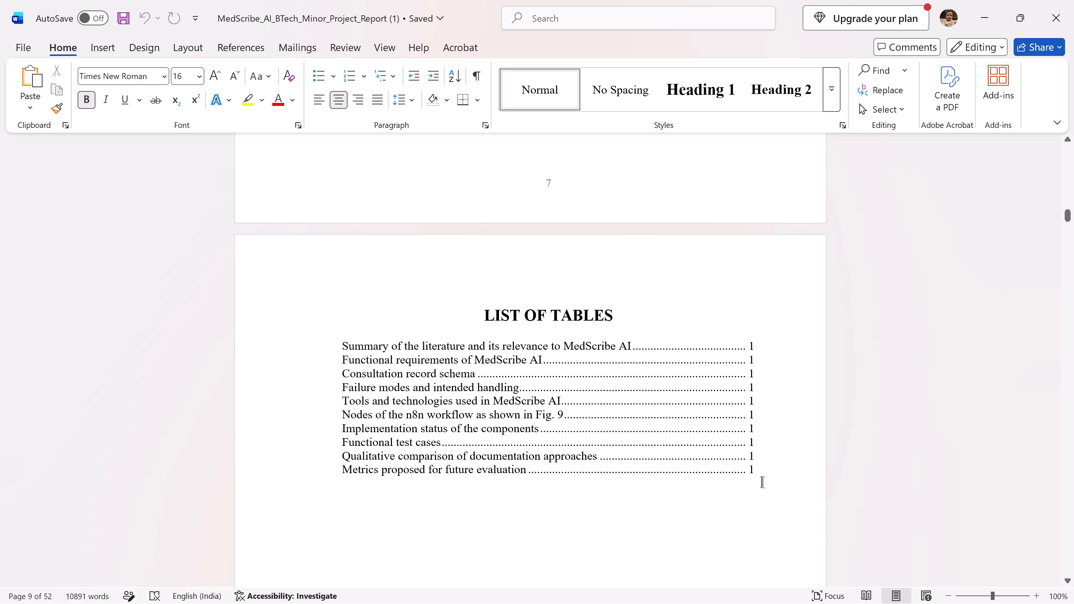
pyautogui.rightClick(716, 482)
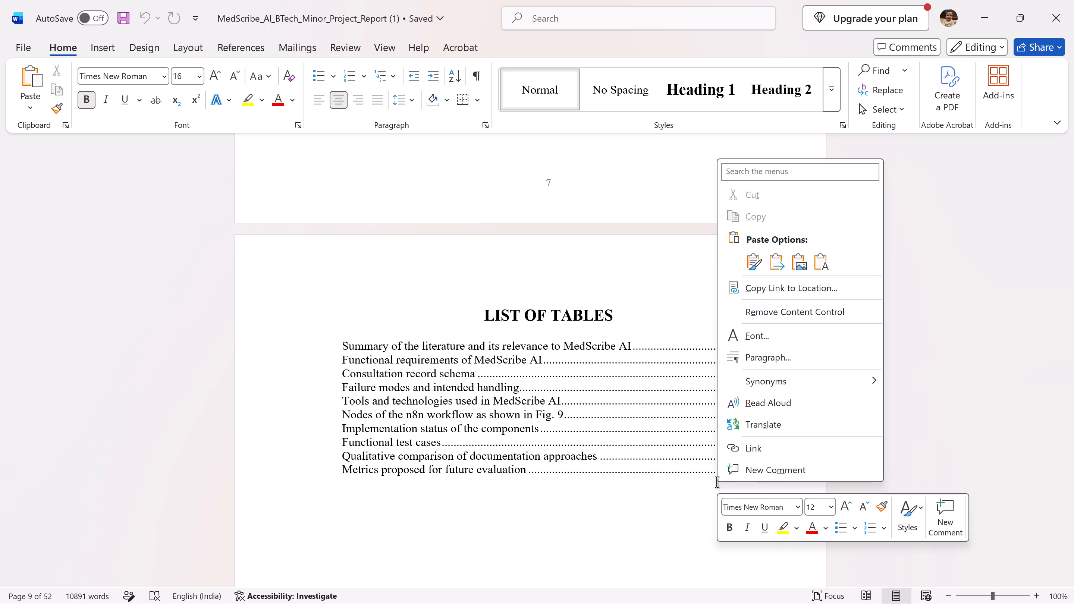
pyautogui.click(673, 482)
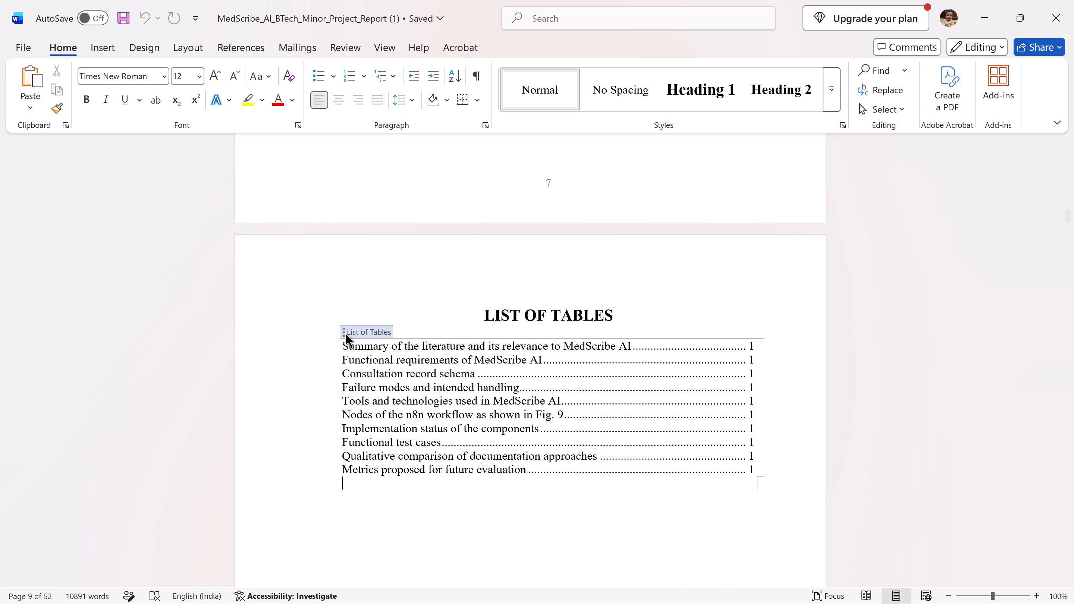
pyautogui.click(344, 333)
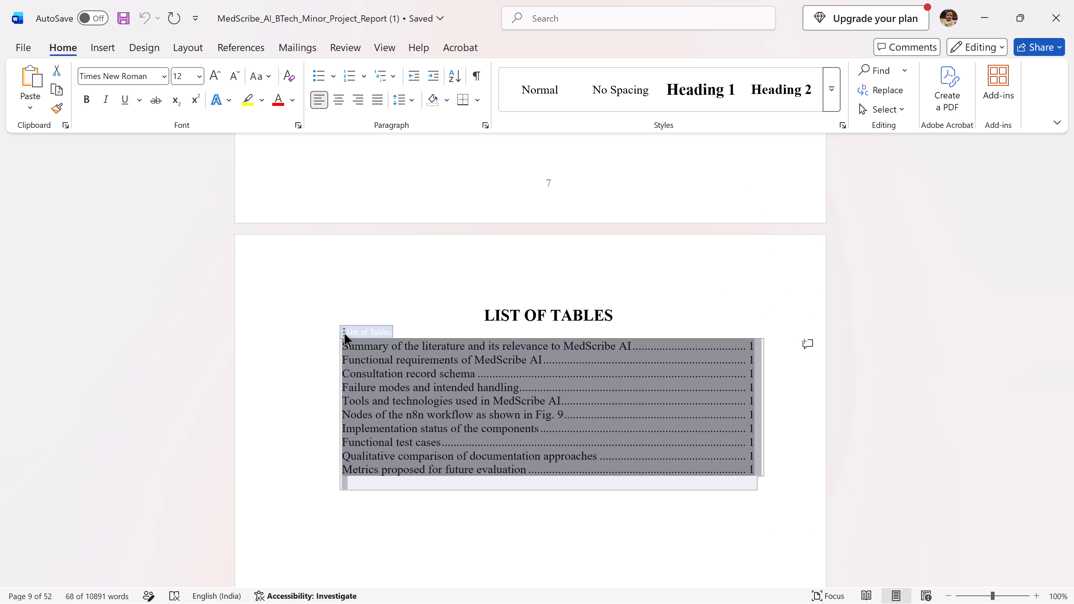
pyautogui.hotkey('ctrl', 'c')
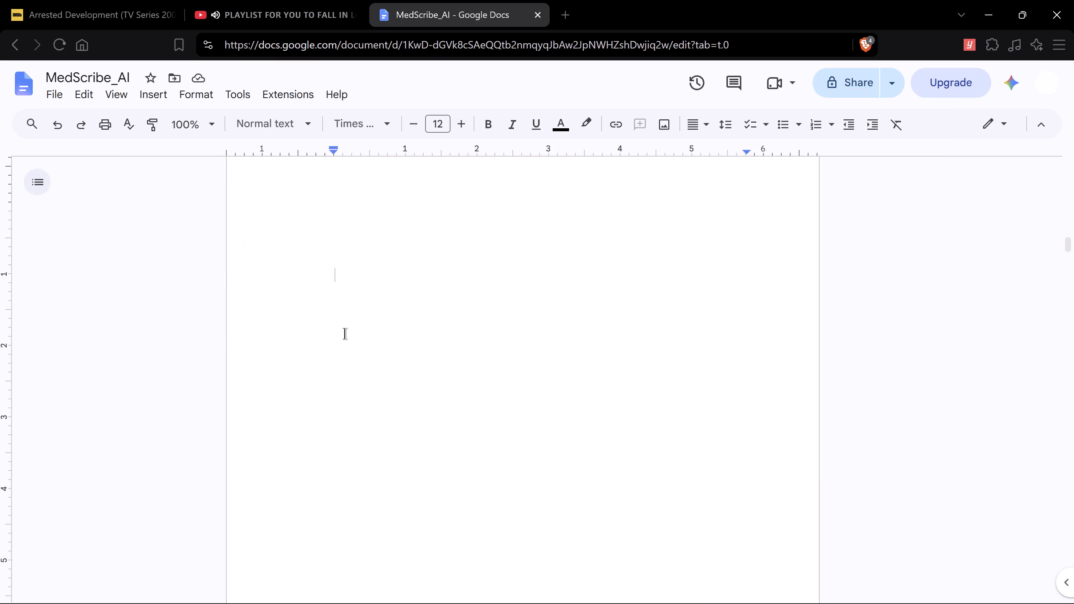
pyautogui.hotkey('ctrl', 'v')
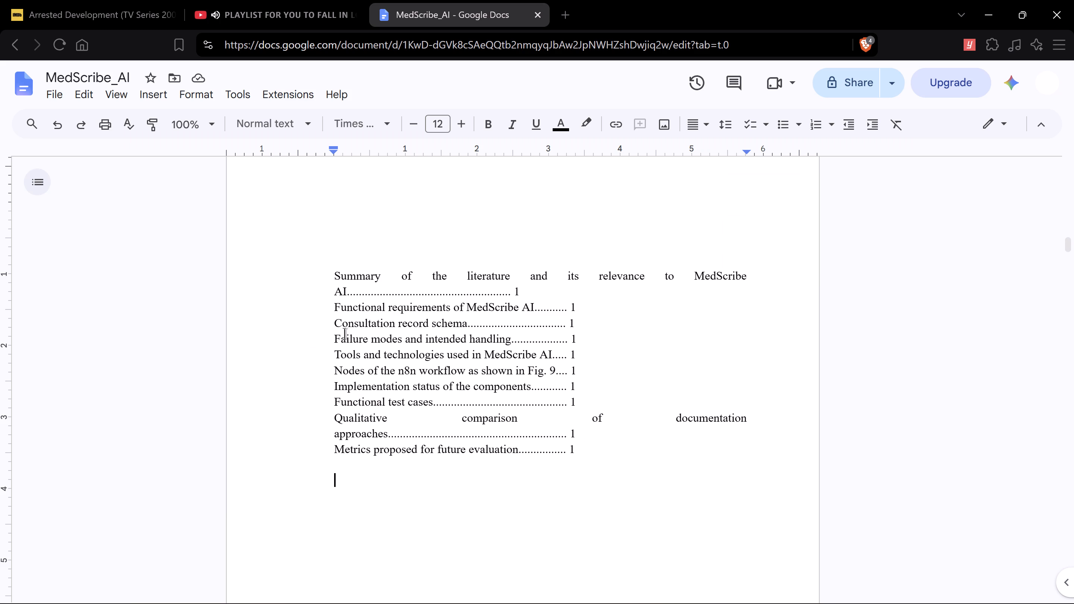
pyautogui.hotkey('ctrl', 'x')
# Undo the pasted List of Tables and its formatting changes, going back to the blank 16 pt bold lines before the abbreviations.
pyautogui.hotkey('ctrl', 'z')
pyautogui.hotkey('ctrl', 'z')
pyautogui.hotkey('ctrl', 'z')
pyautogui.hotkey('ctrl', 'z')
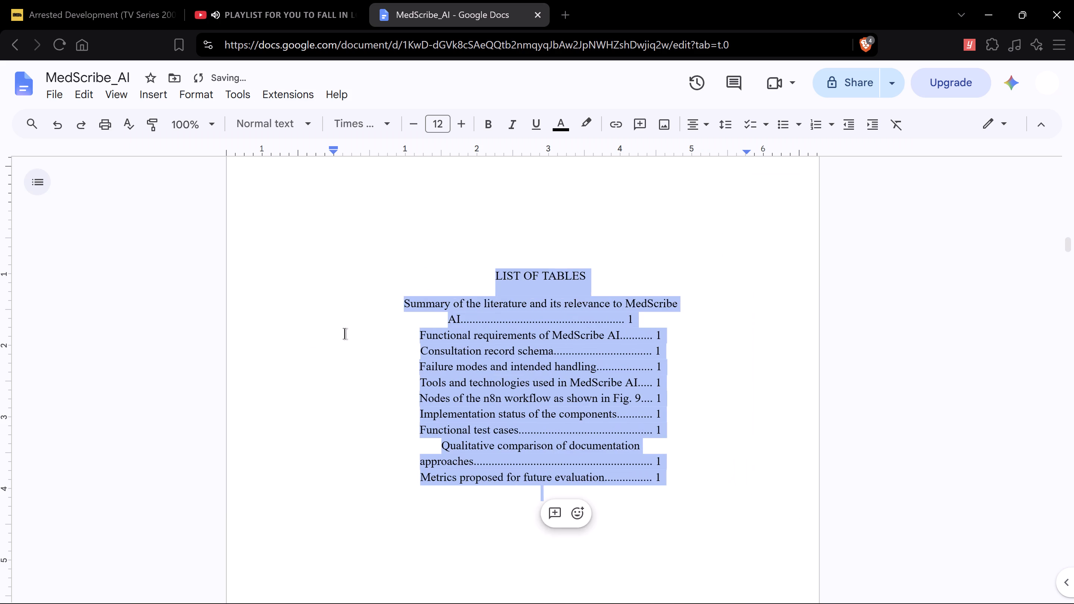
pyautogui.hotkey('ctrl', 'z')
pyautogui.hotkey('ctrl', 'z')
pyautogui.hotkey('ctrl', 'z')
pyautogui.hotkey('ctrl', 'z')
pyautogui.hotkey('ctrl', 'z')
pyautogui.hotkey('ctrl', 'z')
pyautogui.hotkey('ctrl', 'z')
pyautogui.hotkey('ctrl', 'z')
pyautogui.hotkey('ctrl', 'z')
pyautogui.hotkey('ctrl', 'z')
pyautogui.hotkey('ctrl', 'z')
pyautogui.hotkey('ctrl', 'z')
pyautogui.hotkey('ctrl', 'z')
pyautogui.hotkey('ctrl', 'z')
pyautogui.hotkey('ctrl', 'z')
pyautogui.hotkey('ctrl', 'z')
pyautogui.hotkey('ctrl', 'z')
pyautogui.hotkey('ctrl', 'z')
pyautogui.hotkey('ctrl', 'z')
pyautogui.hotkey('ctrl', 'z')
pyautogui.hotkey('ctrl', 'z')
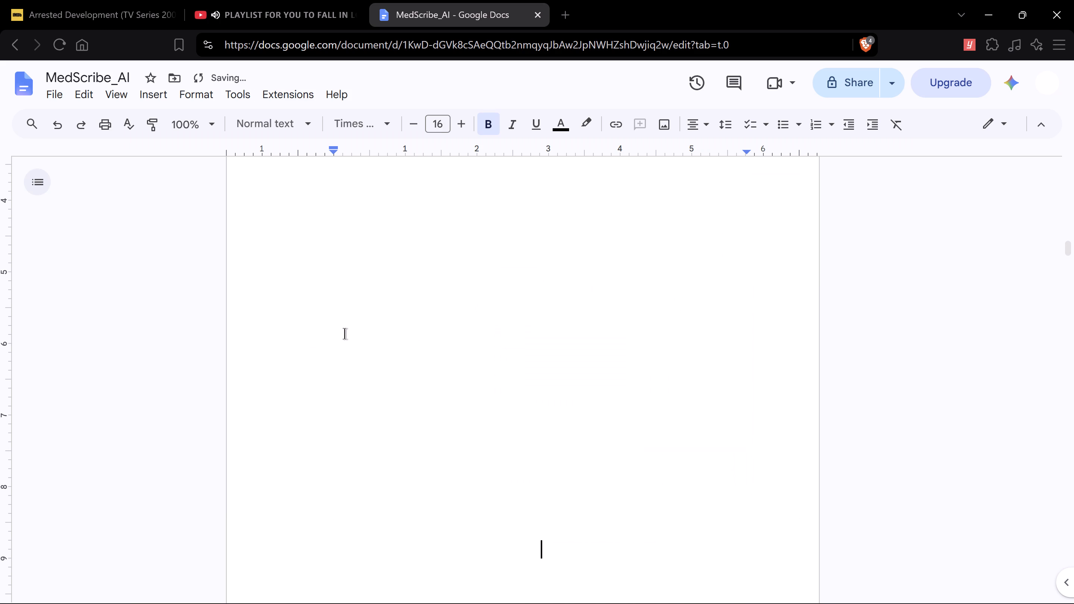
# Undo the blank lines and page added before LIST OF ABBREVIATIONS, so that its heading starts the page.
pyautogui.scroll(2, 344, 333)
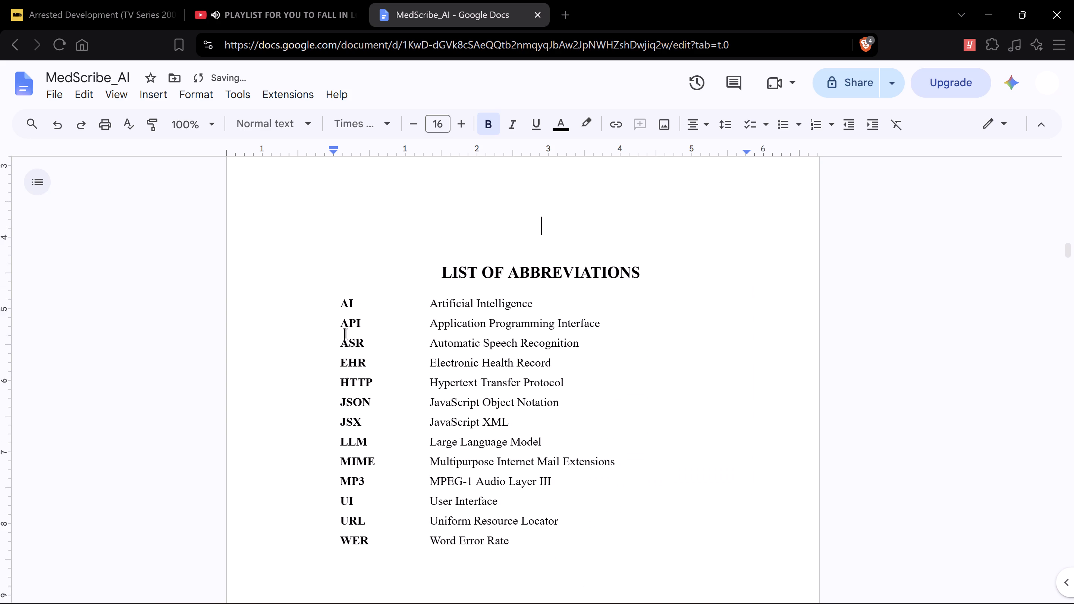
pyautogui.scroll(1, 344, 333)
pyautogui.hotkey('ctrl', 'z')
pyautogui.hotkey('ctrl', 'z')
pyautogui.hotkey('ctrl', 'z')
pyautogui.hotkey('ctrl', 'z')
pyautogui.scroll(3, 344, 333)
pyautogui.hotkey('ctrl', 'z')
pyautogui.hotkey('ctrl', 'z')
pyautogui.hotkey('ctrl', 'z')
pyautogui.scroll(4, 344, 333)
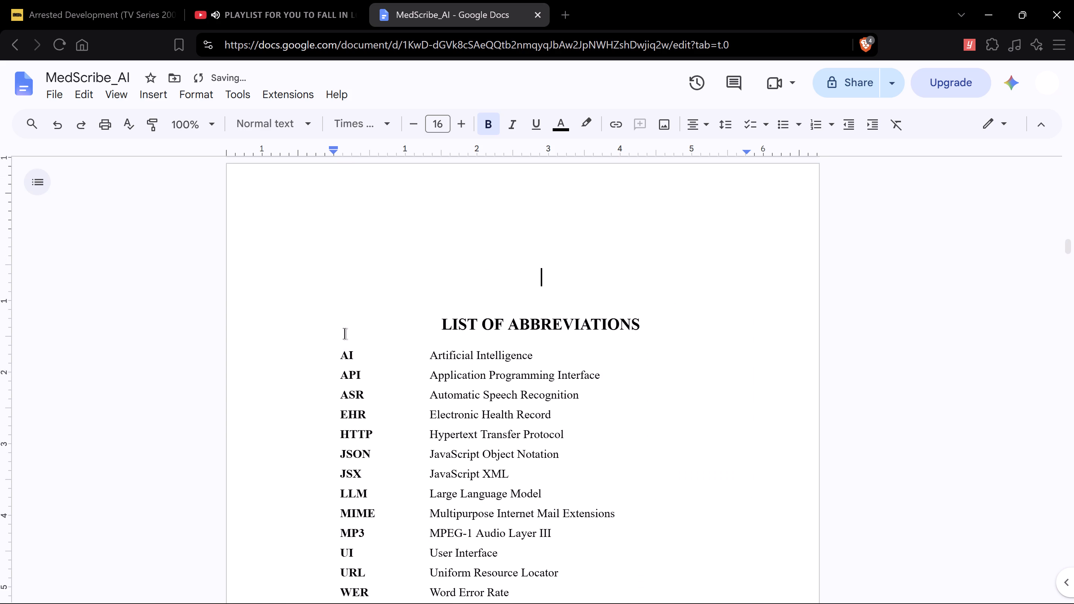
pyautogui.scroll(1, 344, 333)
pyautogui.hotkey('ctrl', 'z')
pyautogui.hotkey('ctrl', 'z')
pyautogui.hotkey('ctrl', 'y')
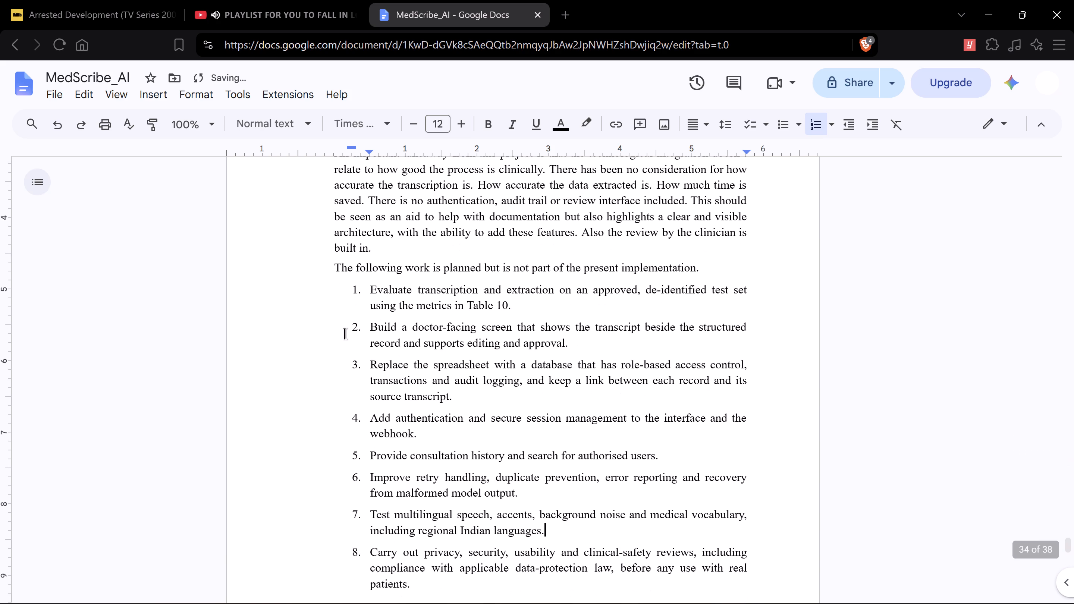
pyautogui.hotkey('ctrl', 'y')
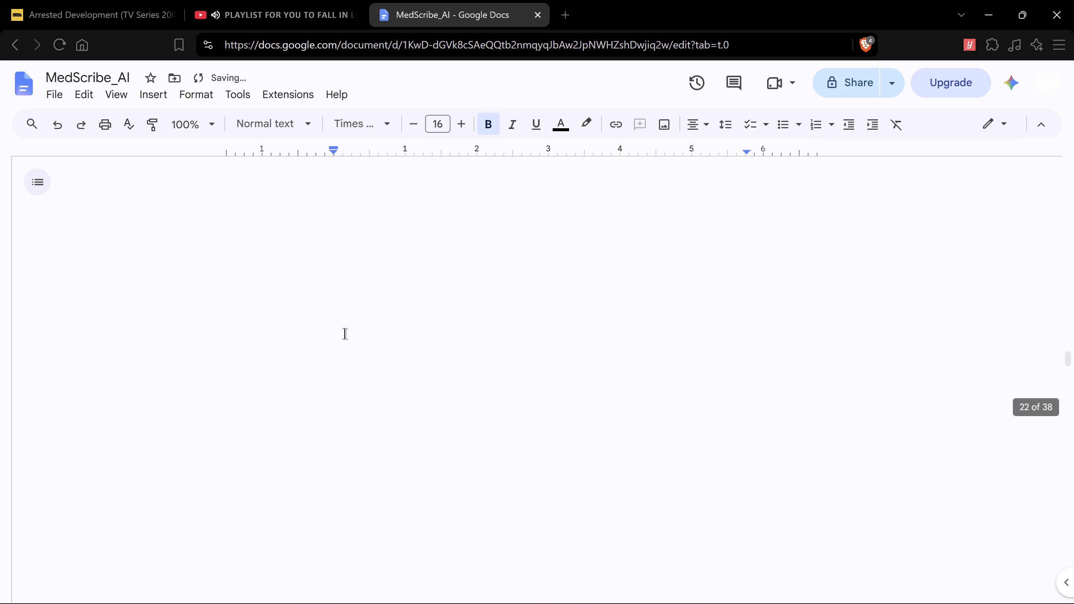
pyautogui.hotkey('ctrl', 'z')
pyautogui.scroll(2, 344, 333)
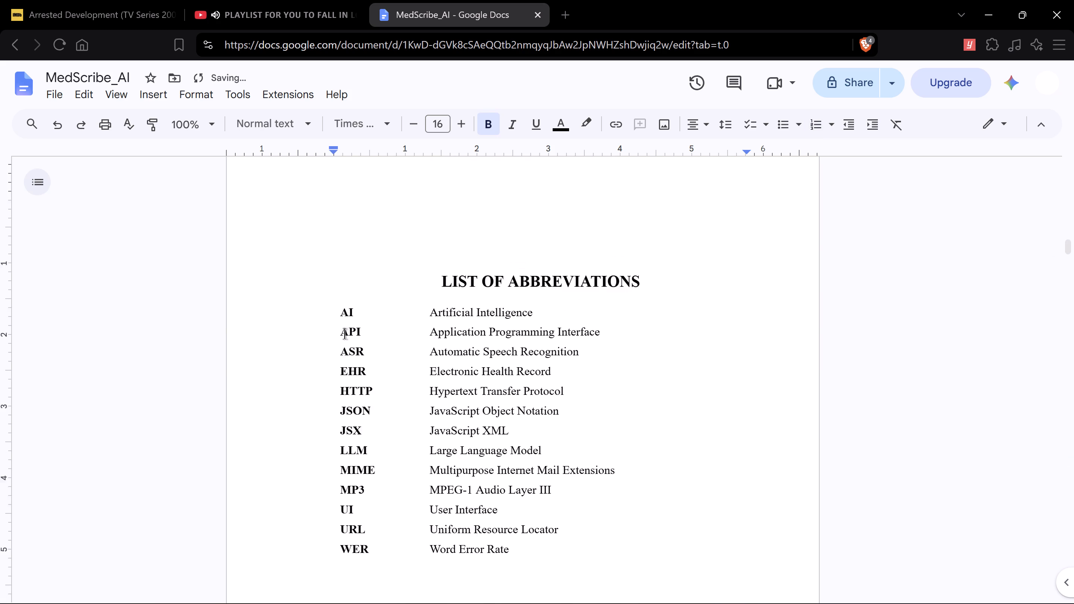
# Delete subsection entries 1.1 to 1.5 from the table of contents, keeping 1. INTRODUCTION and 2. LITERATURE REVIEW on separate lines.
pyautogui.scroll(7, 344, 333)
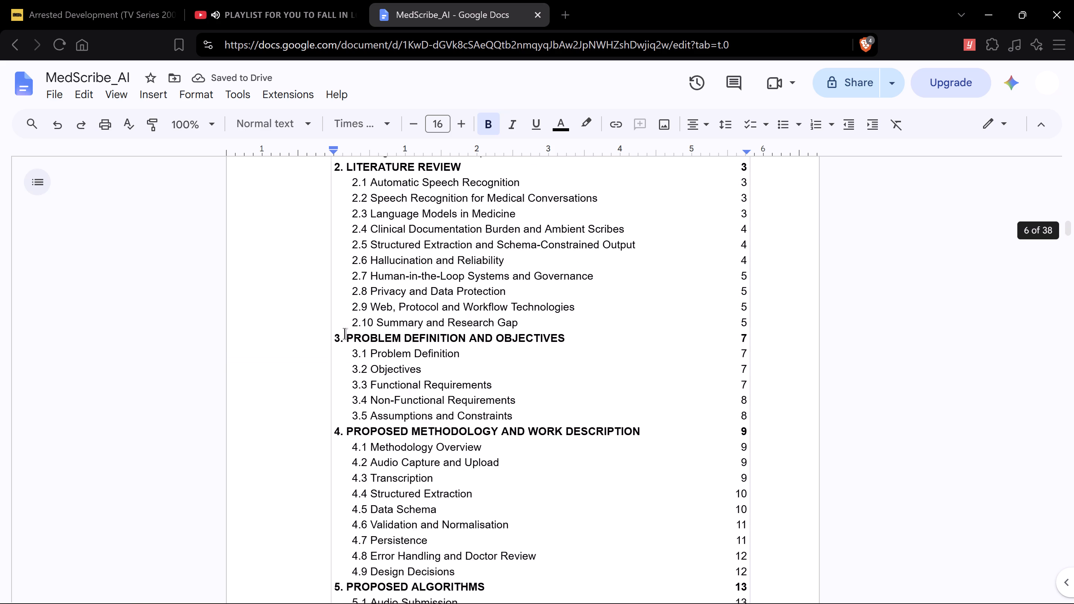
pyautogui.scroll(7, 344, 333)
pyautogui.scroll(-1, 344, 333)
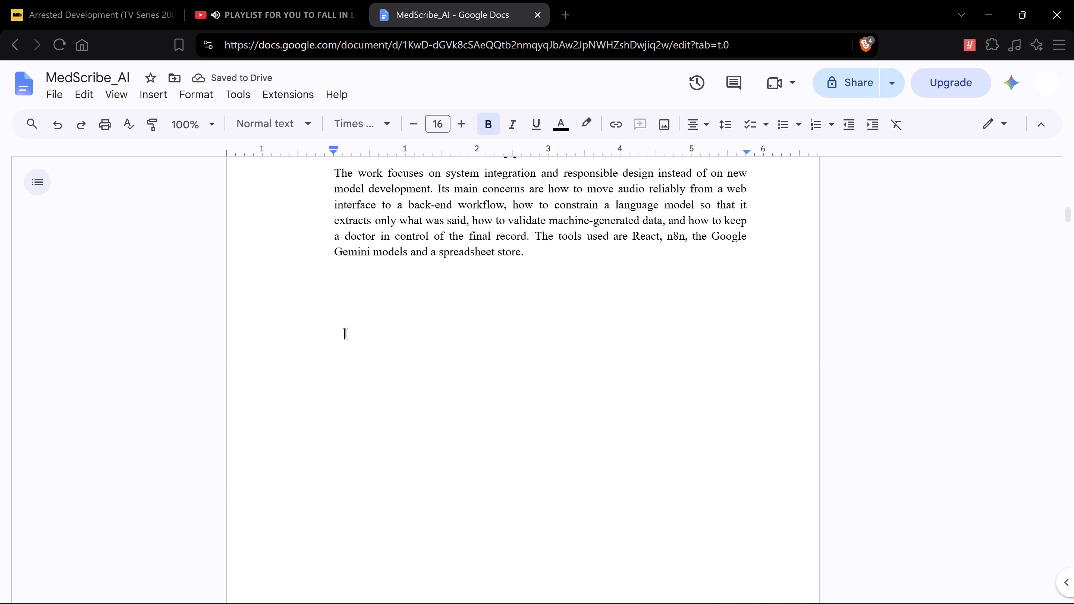
pyautogui.scroll(-2, 344, 333)
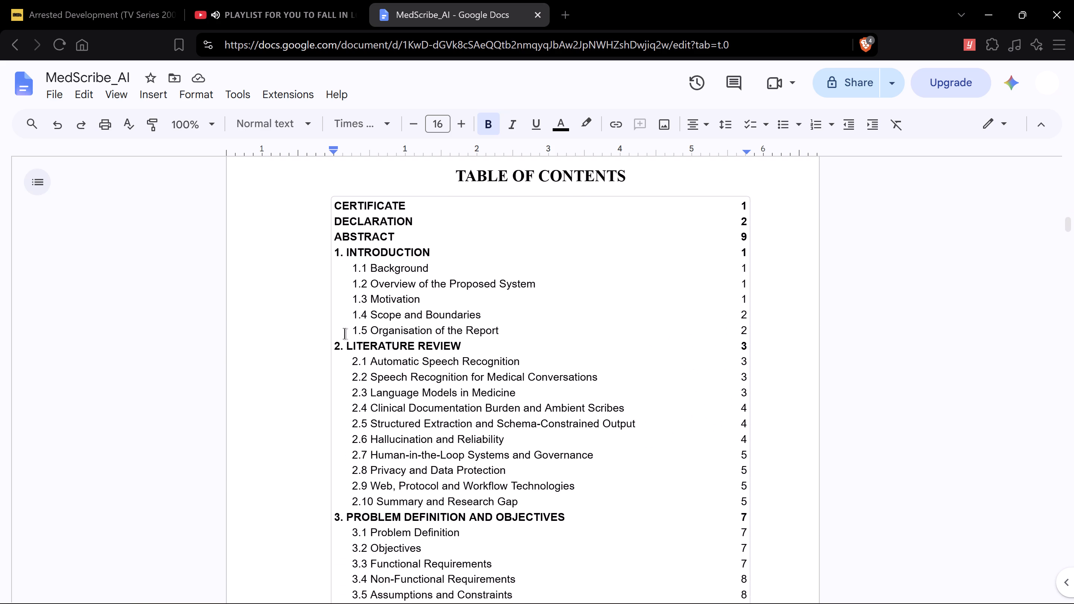
pyautogui.scroll(-1, 344, 333)
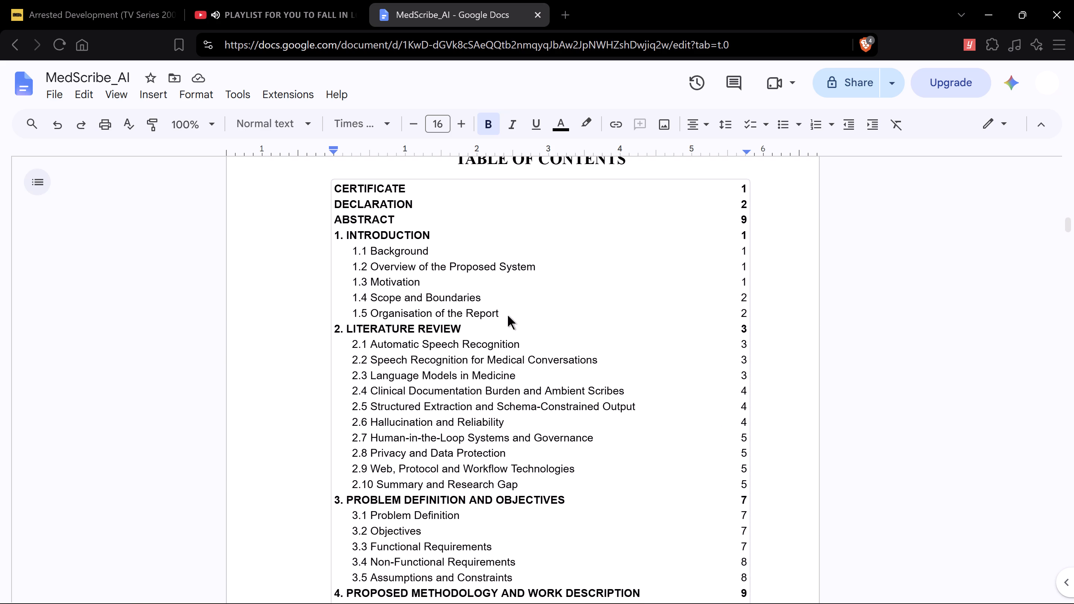
pyautogui.click(496, 314)
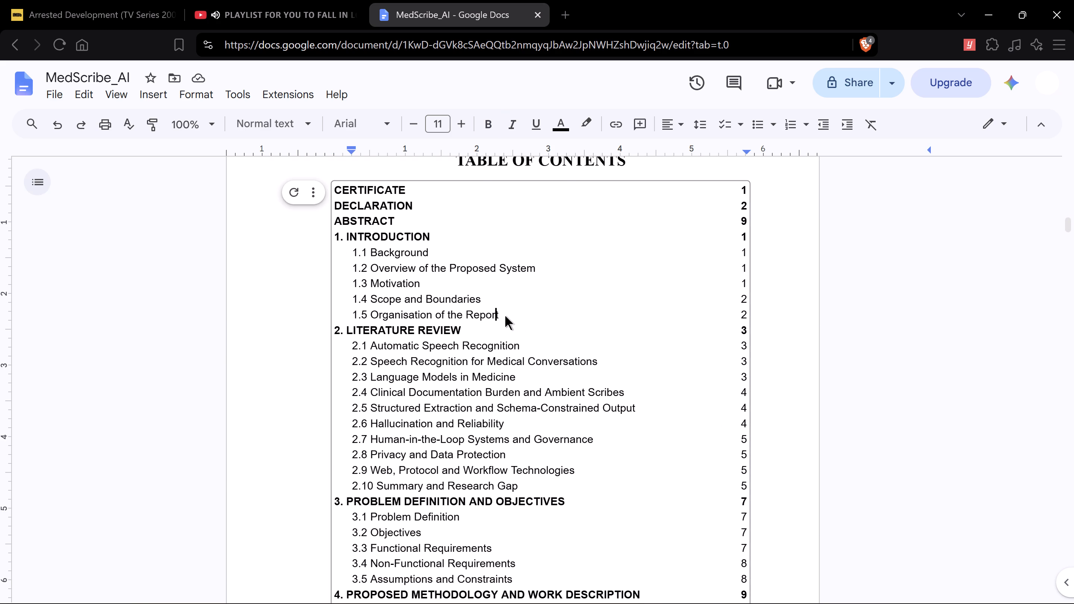
pyautogui.click(505, 315)
pyautogui.moveTo(505, 315); pyautogui.dragTo(356, 254)
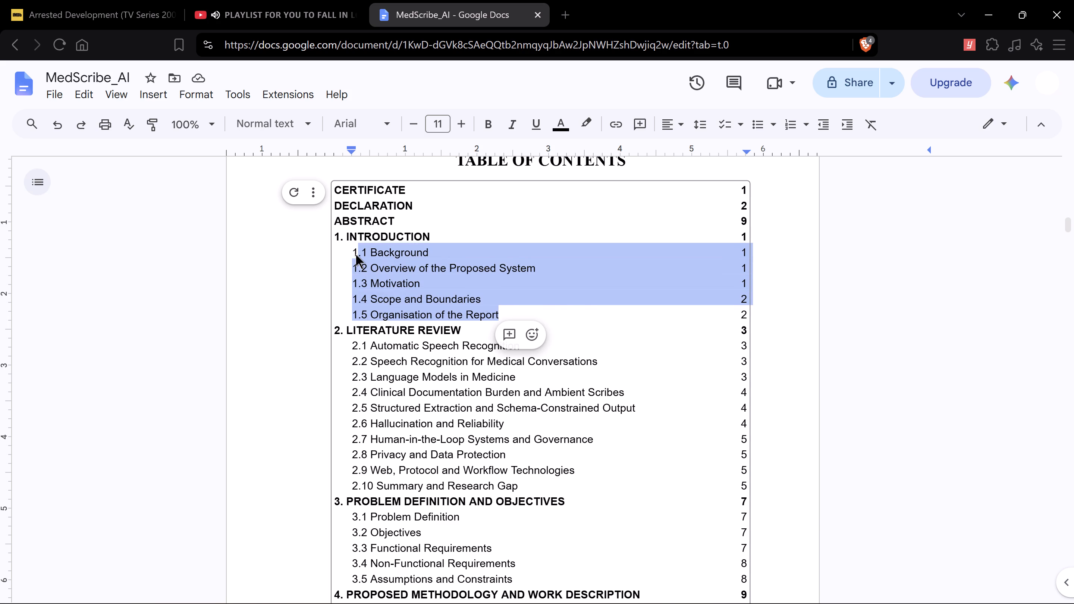
pyautogui.press('BackSpace')
pyautogui.press('BackSpace')
pyautogui.press('BackSpace')
pyautogui.press('BackSpace')
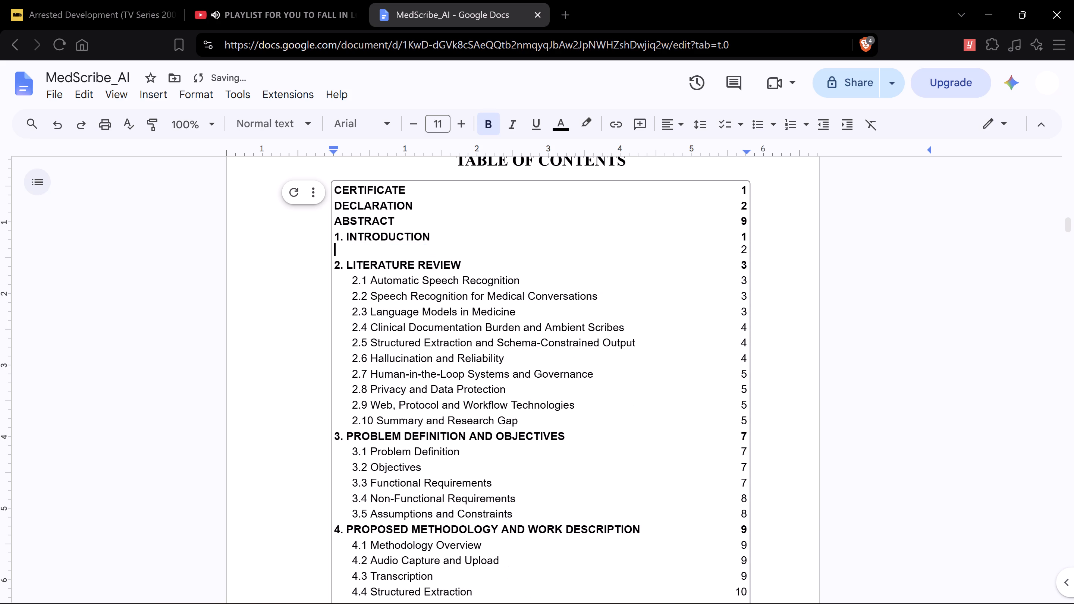
pyautogui.press('BackSpace')
pyautogui.press('Down')
pyautogui.press('BackSpace')
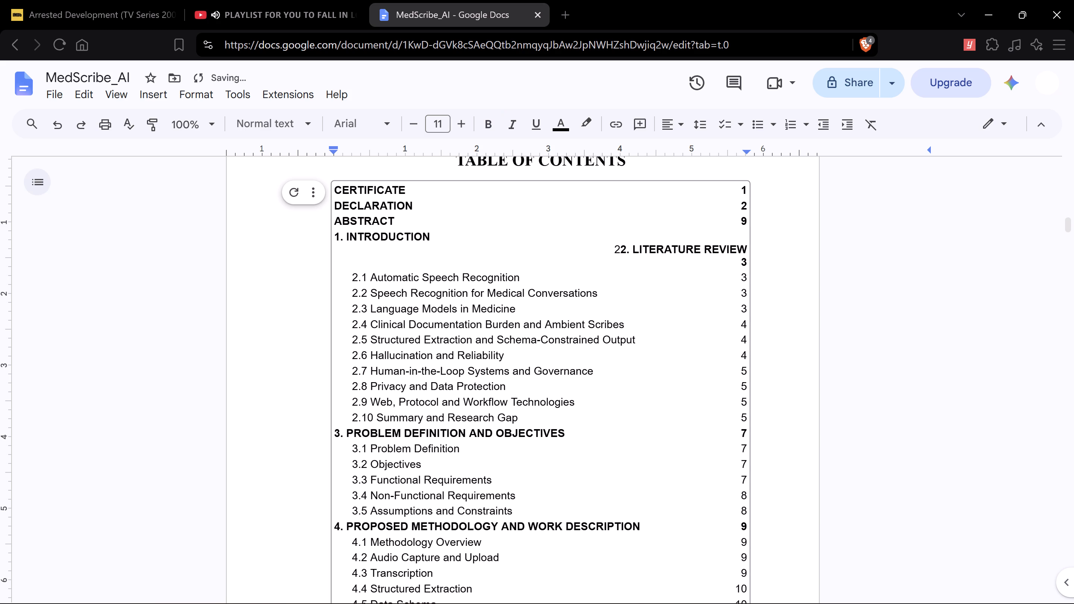
pyautogui.press('BackSpace')
pyautogui.press('BackSpace')
pyautogui.press('BackSpace')
pyautogui.press('BackSpace')
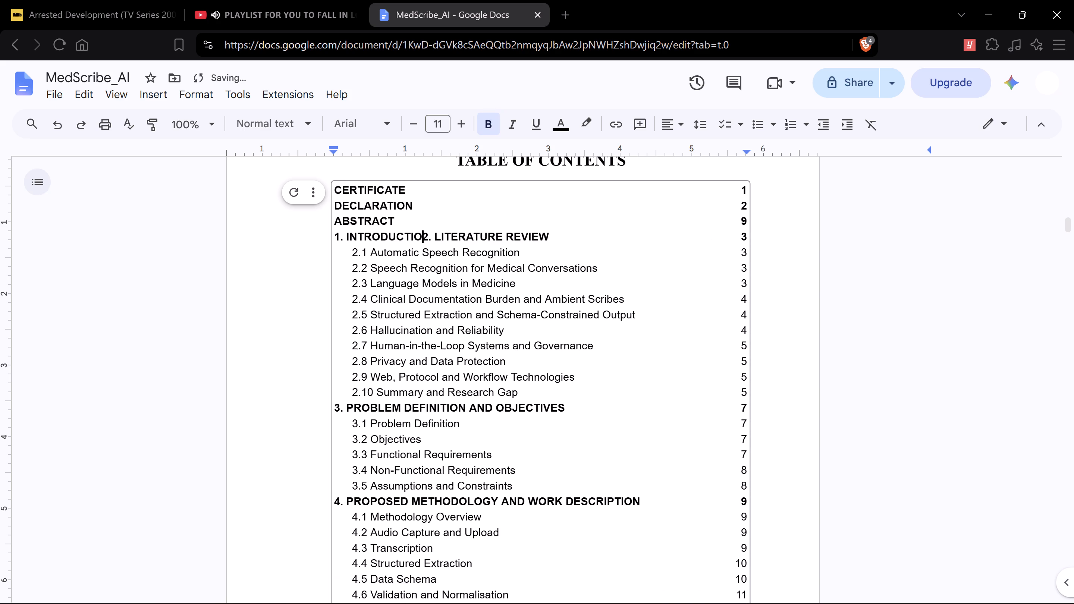
pyautogui.hotkey('shift', 'n')
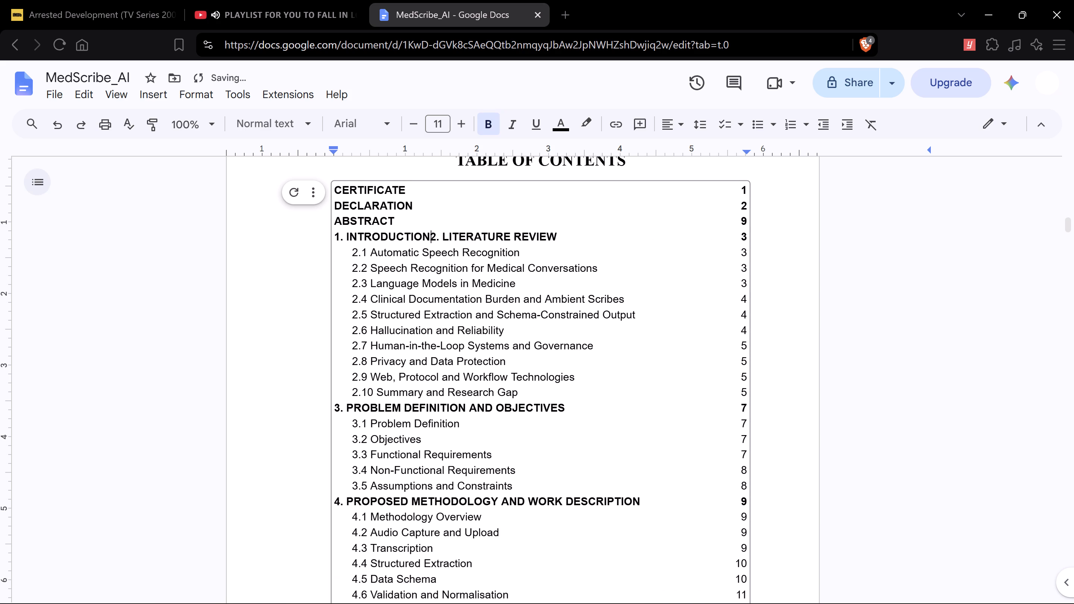
pyautogui.press('Return')
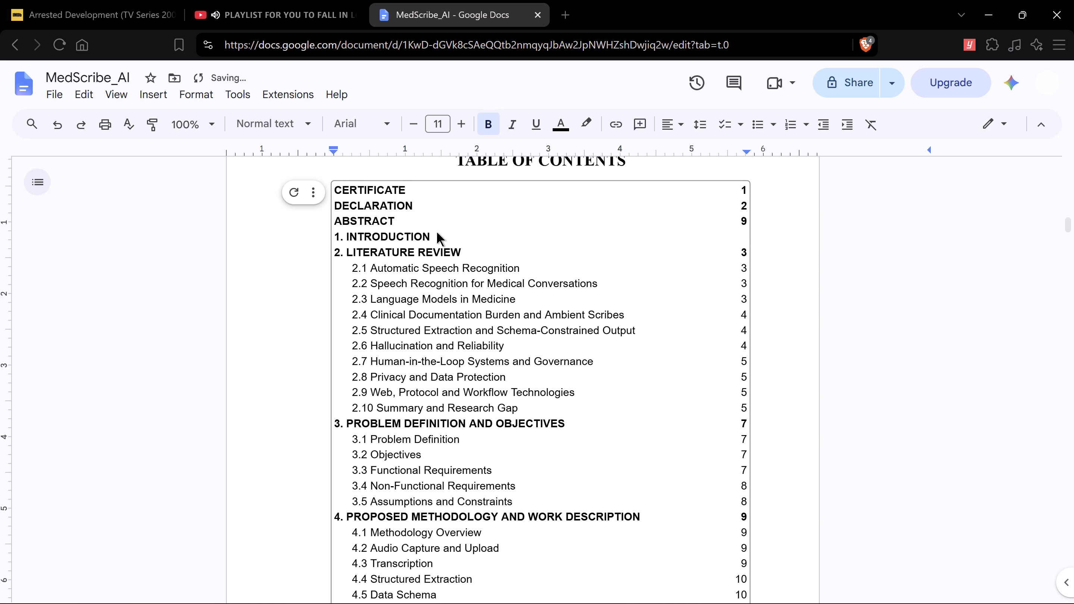
# Give the 1. INTRODUCTION entry in the table of contents the page number 4, aligned with the other page numbers.
pyautogui.click(437, 232)
pyautogui.press('Tab')
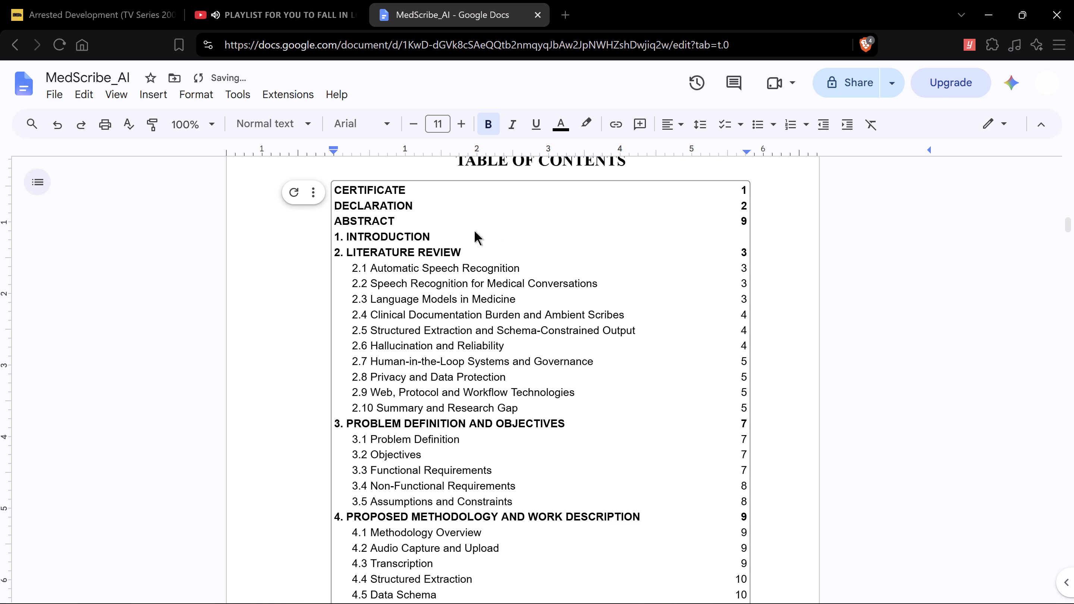
pyautogui.press('4')
pyautogui.click(883, 318)
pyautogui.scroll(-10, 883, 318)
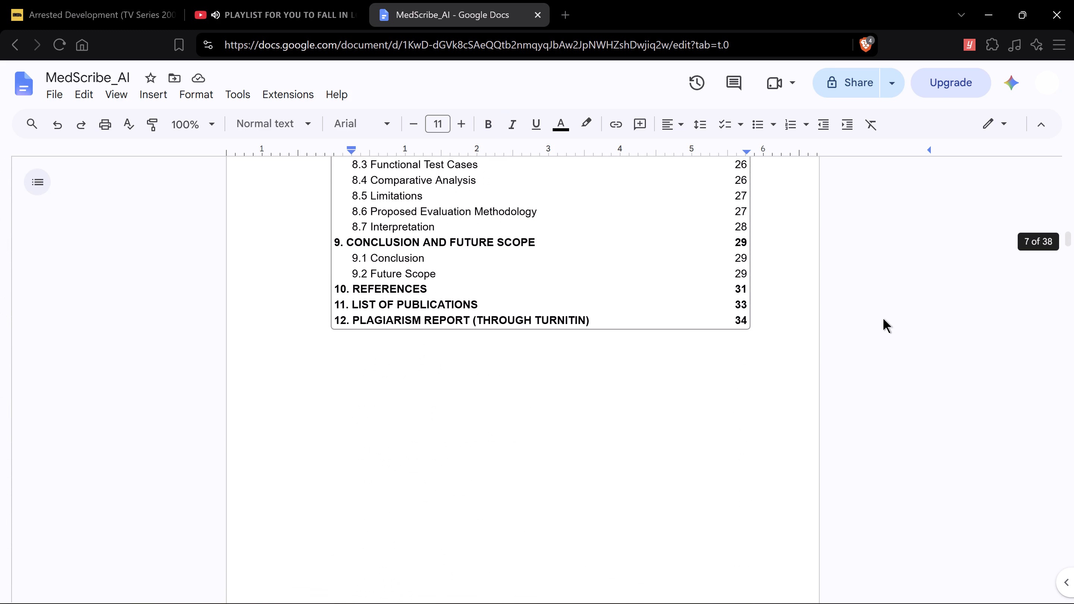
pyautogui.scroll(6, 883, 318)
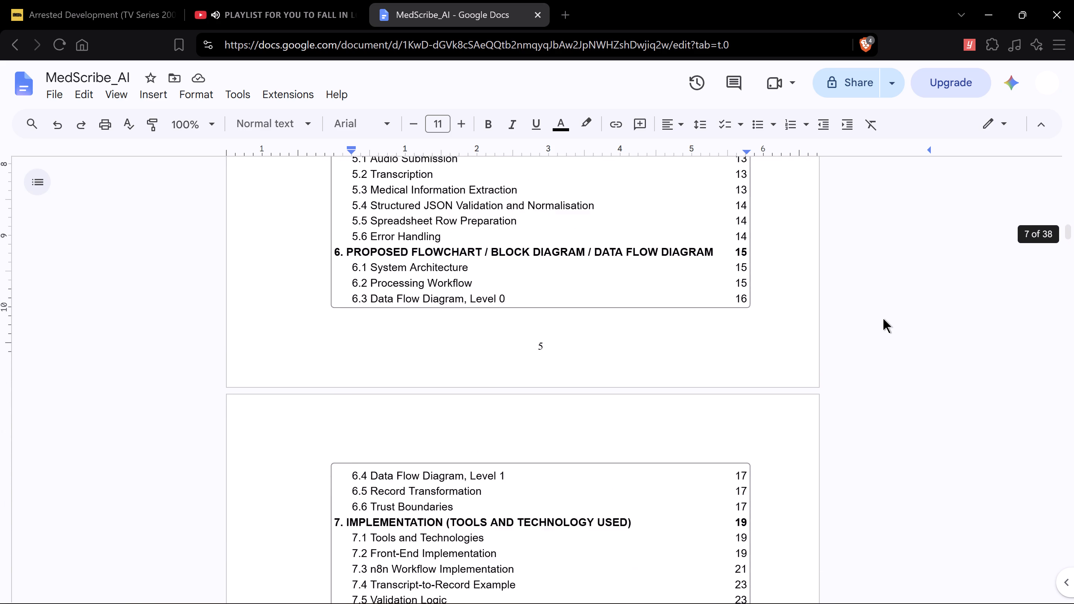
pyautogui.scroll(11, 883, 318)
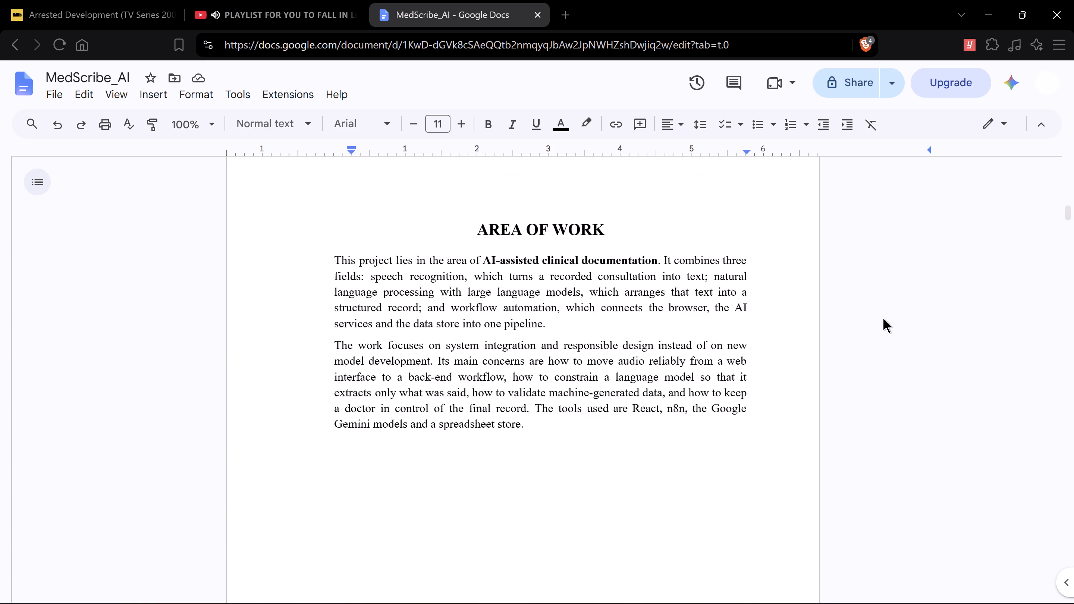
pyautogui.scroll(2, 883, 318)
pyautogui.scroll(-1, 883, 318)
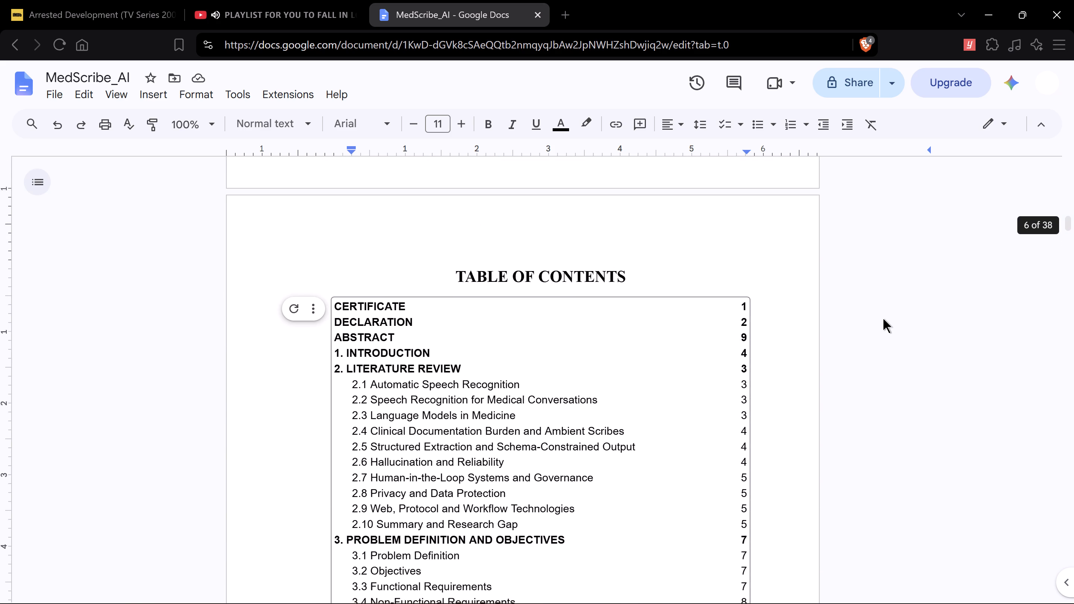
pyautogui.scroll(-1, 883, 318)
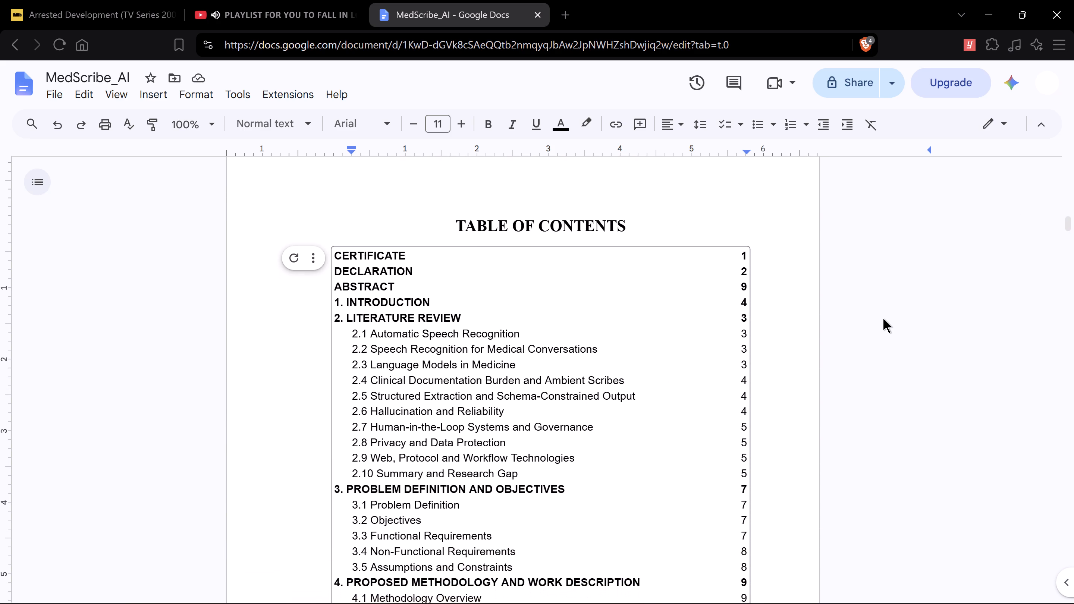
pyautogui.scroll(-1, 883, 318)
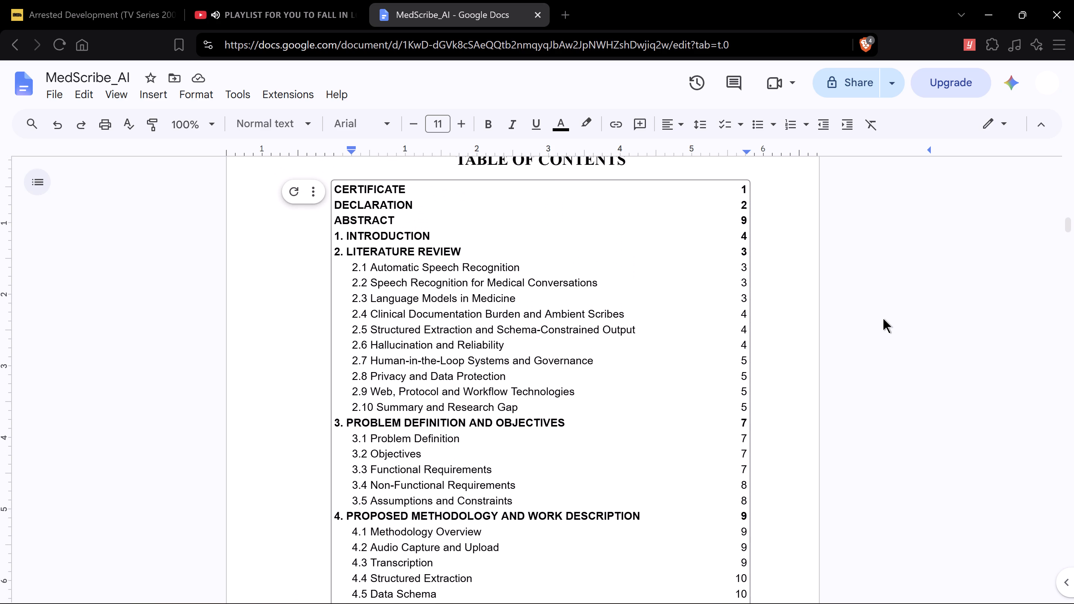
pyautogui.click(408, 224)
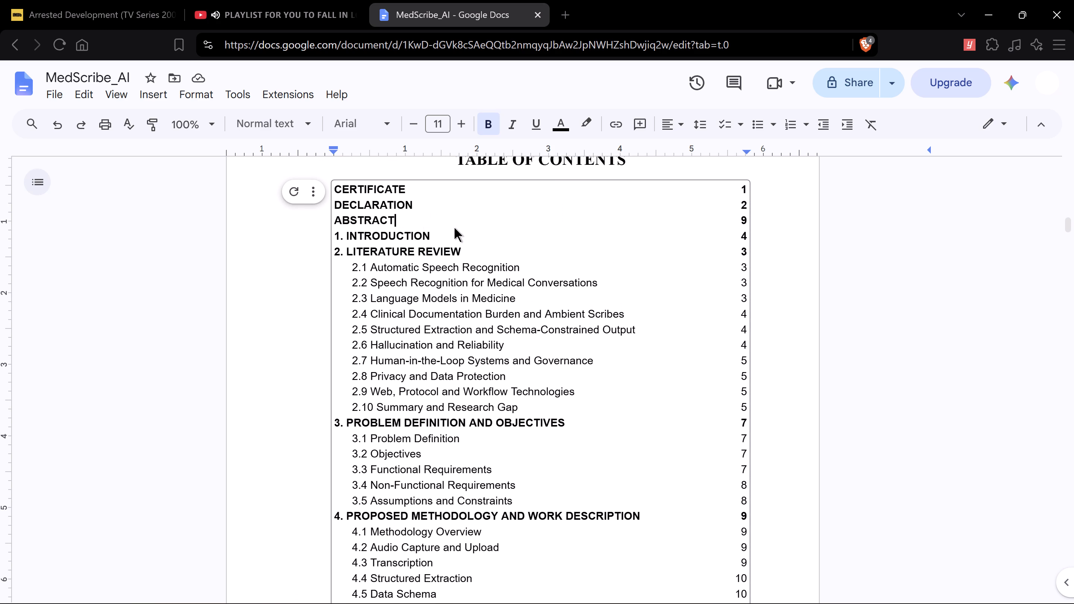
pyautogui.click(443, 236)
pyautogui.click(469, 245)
# Check the headings in the Introduction and Literature Review chapters against their entries in the table of contents.
pyautogui.scroll(-8, 910, 425)
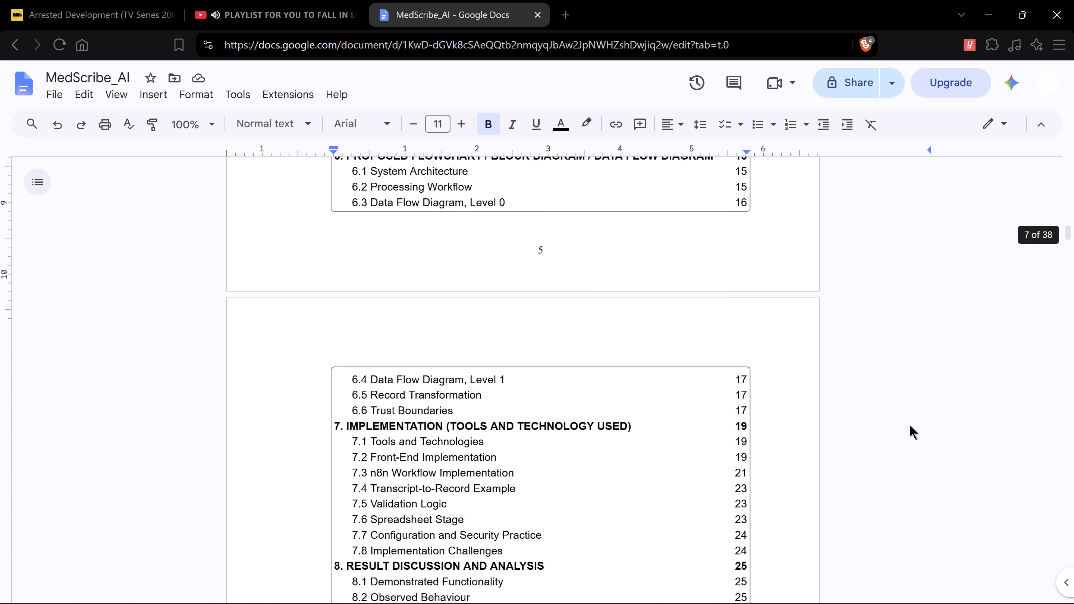
pyautogui.scroll(-10, 910, 425)
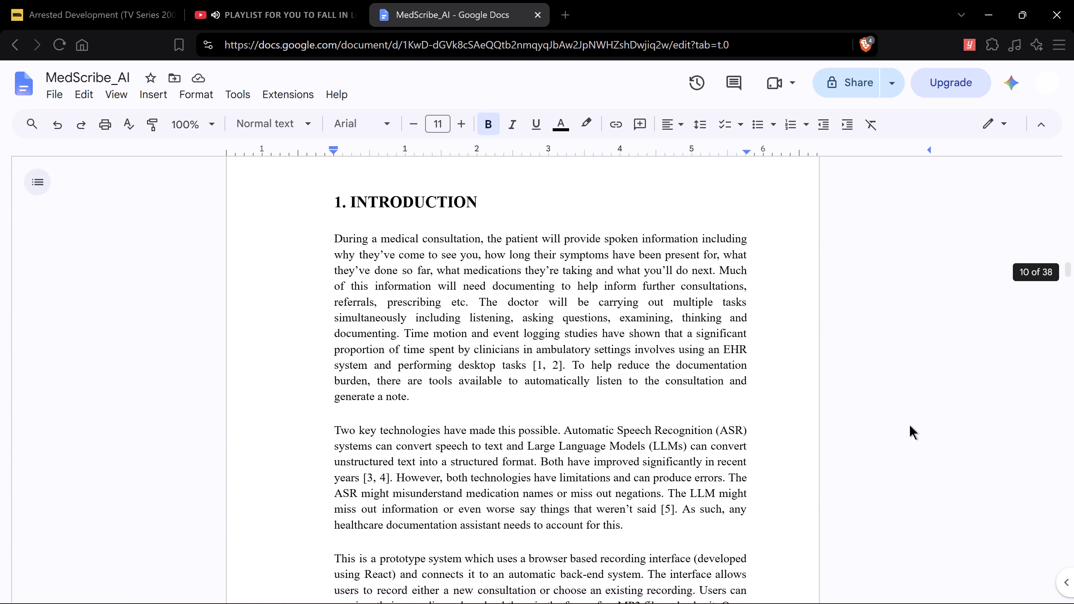
pyautogui.scroll(-1, 910, 425)
pyautogui.scroll(1, 910, 425)
pyautogui.scroll(-3, 910, 425)
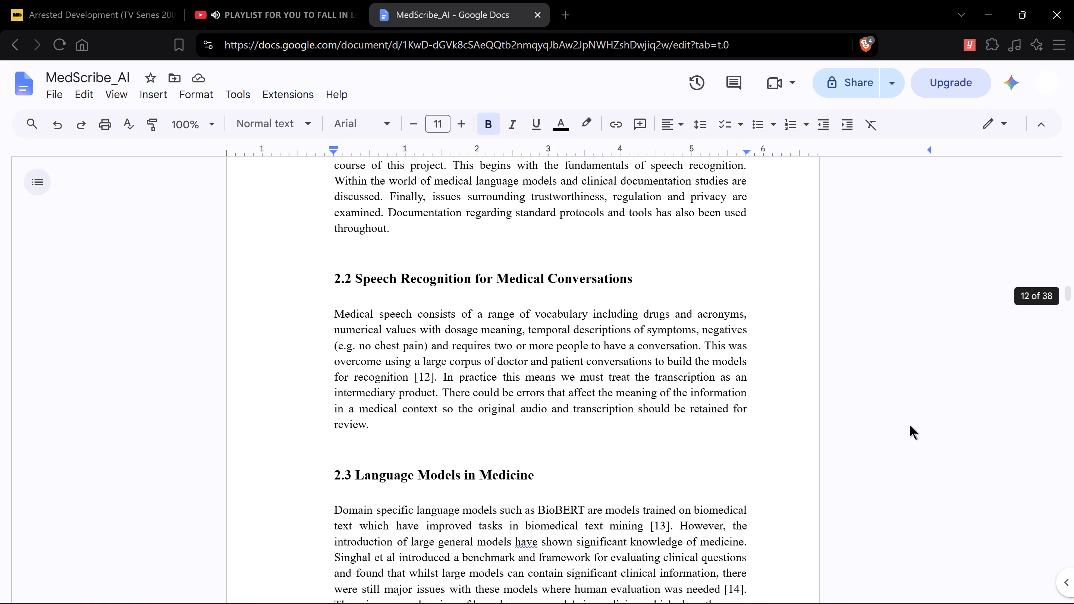
pyautogui.scroll(-1, 910, 425)
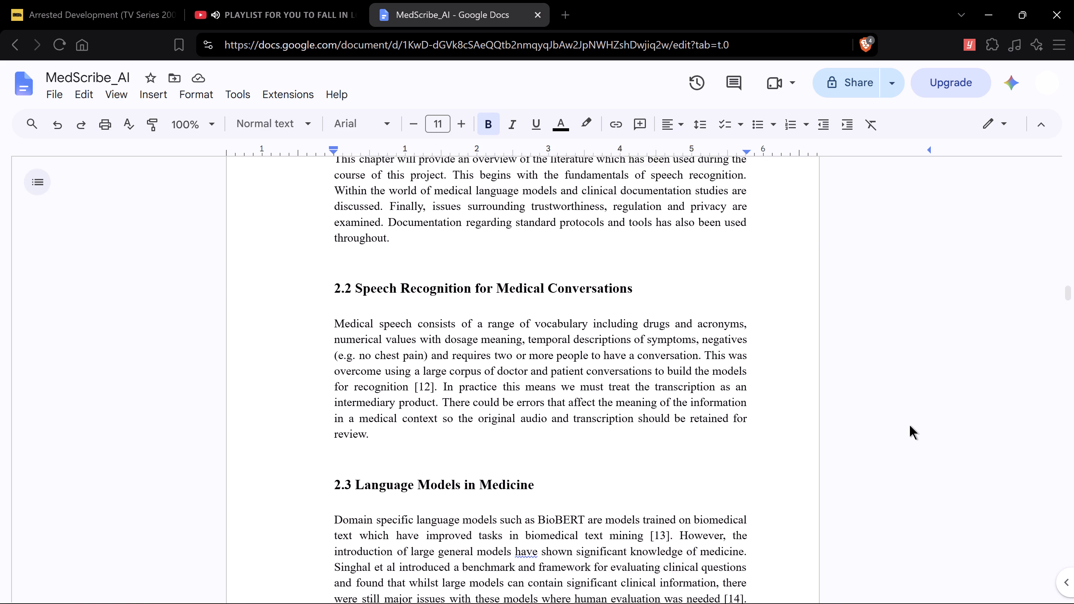
pyautogui.scroll(-7, 910, 425)
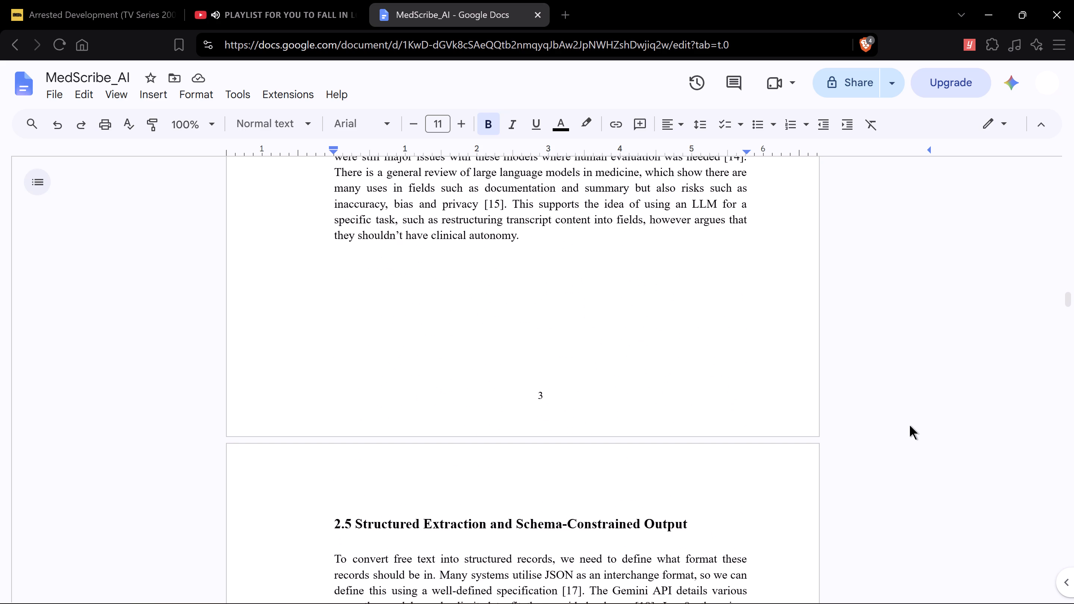
pyautogui.scroll(-3, 910, 425)
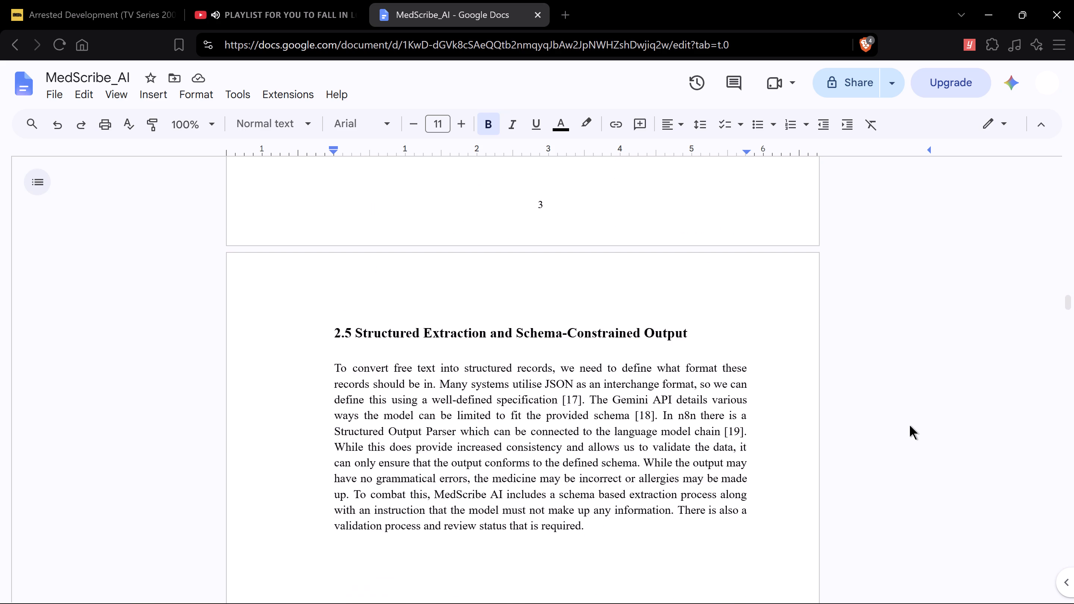
pyautogui.scroll(10, 910, 425)
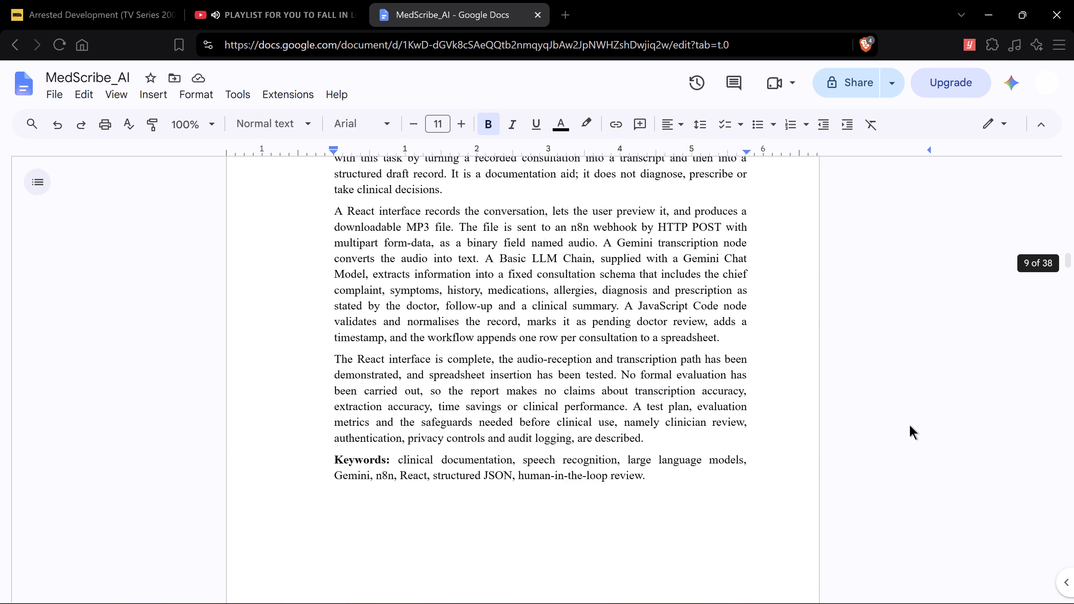
pyautogui.scroll(5, 910, 425)
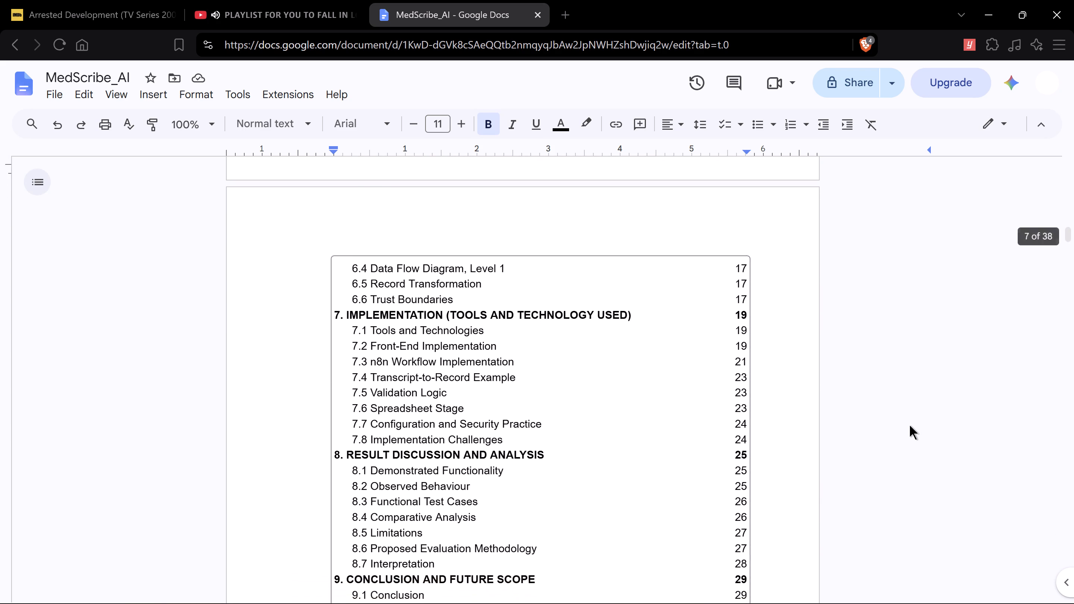
pyautogui.scroll(3, 910, 425)
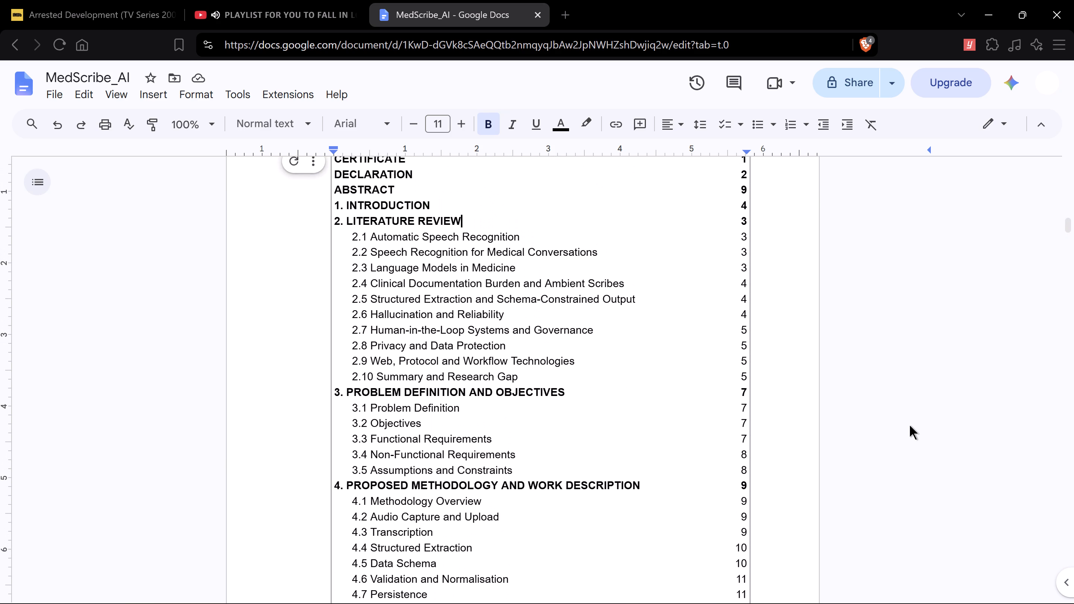
# Delete subsection entries 2.1 and 2.6 to 2.9, with their page numbers, from the table of contents.
pyautogui.click(522, 237)
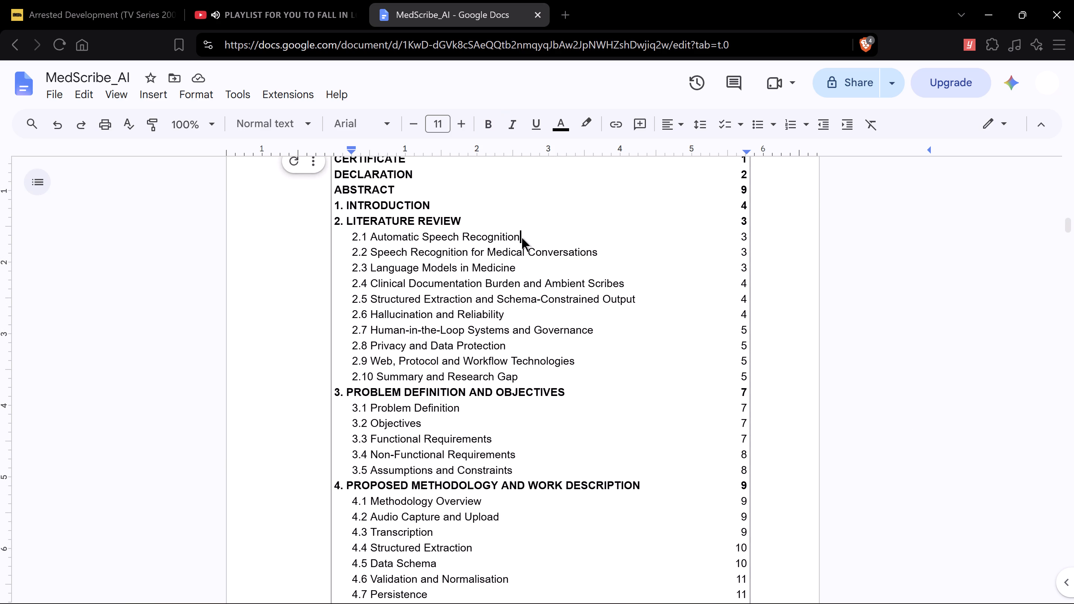
pyautogui.moveTo(522, 237); pyautogui.dragTo(518, 237)
pyautogui.moveTo(354, 236); pyautogui.dragTo(610, 220)
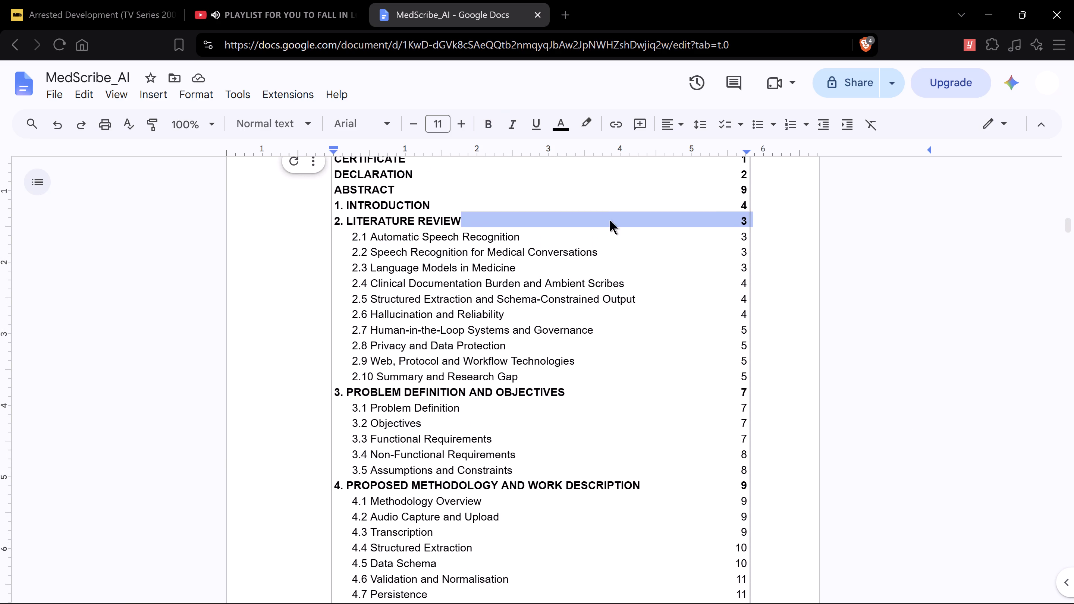
pyautogui.moveTo(610, 220); pyautogui.dragTo(751, 242)
pyautogui.press('BackSpace')
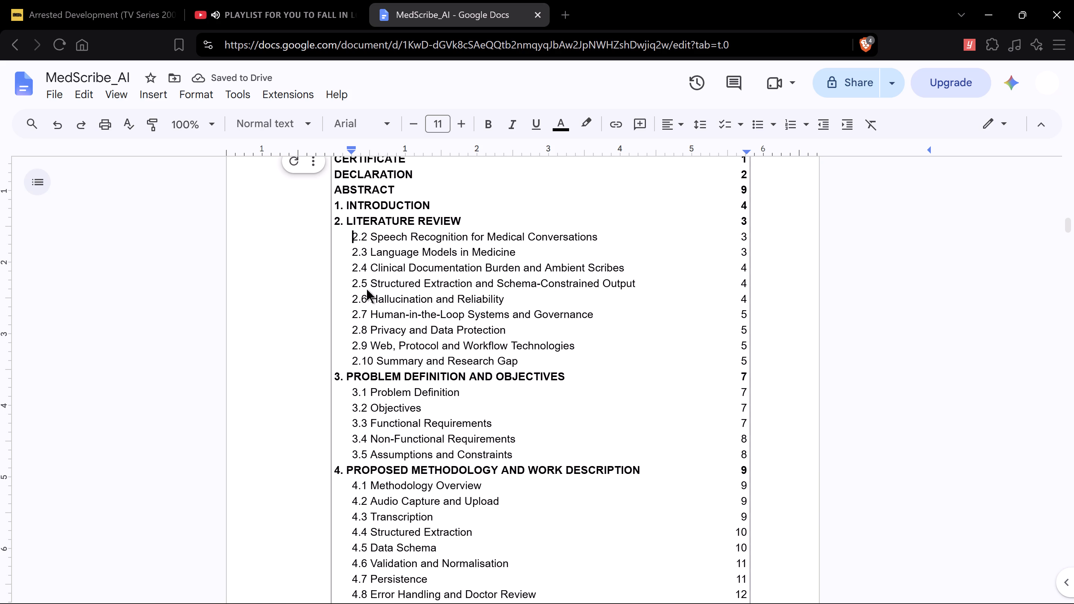
pyautogui.moveTo(346, 296); pyautogui.dragTo(484, 318)
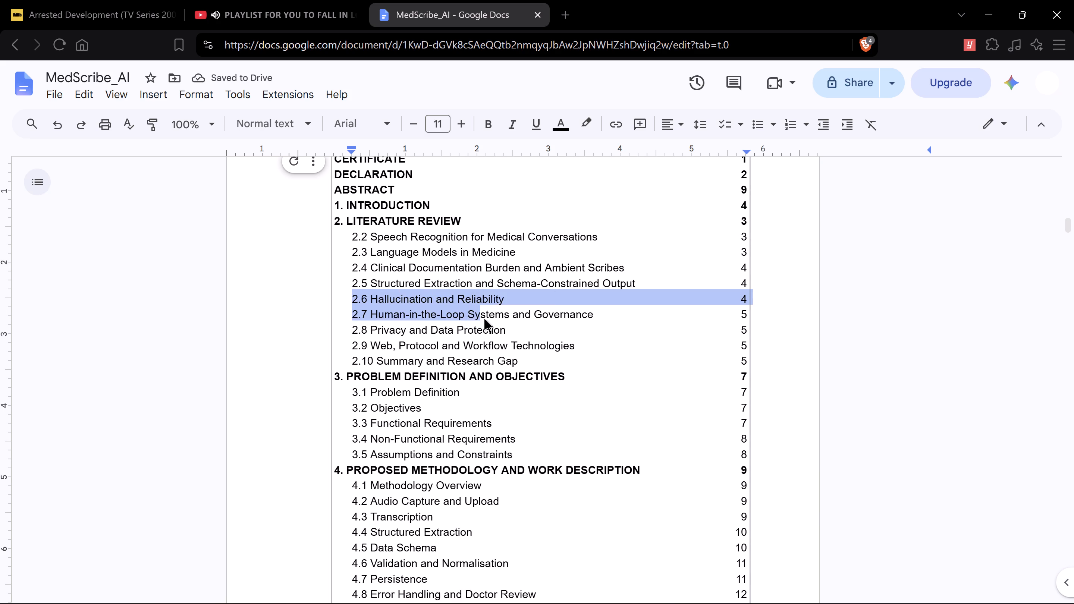
pyautogui.moveTo(484, 318); pyautogui.dragTo(768, 347)
pyautogui.press('BackSpace')
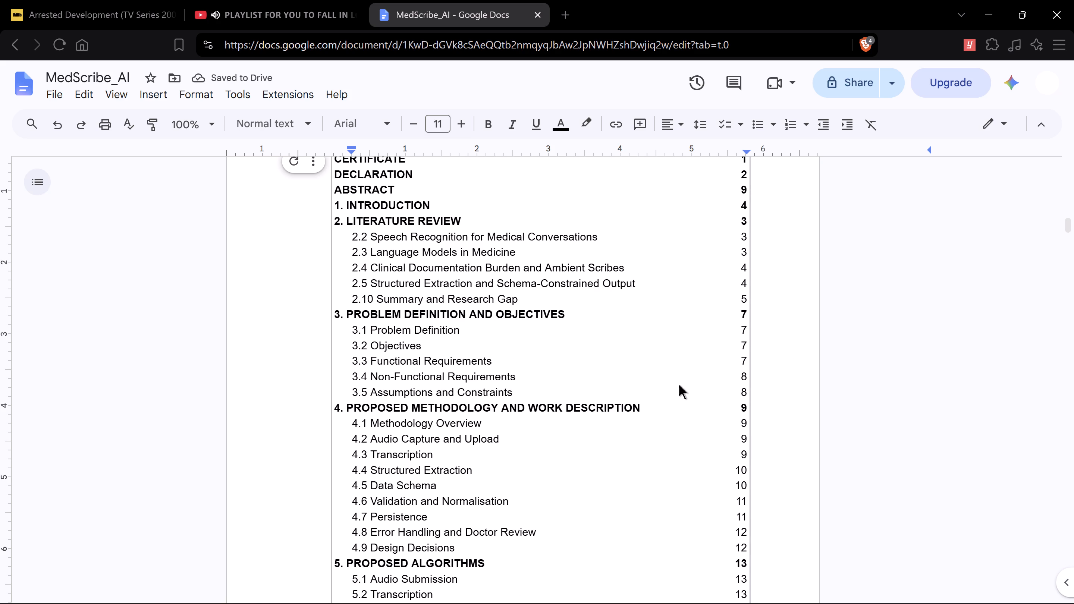
# Check which subsection headings the Literature Review chapter contains, up to the start of chapter 3, against the table of contents.
pyautogui.scroll(-15, 679, 384)
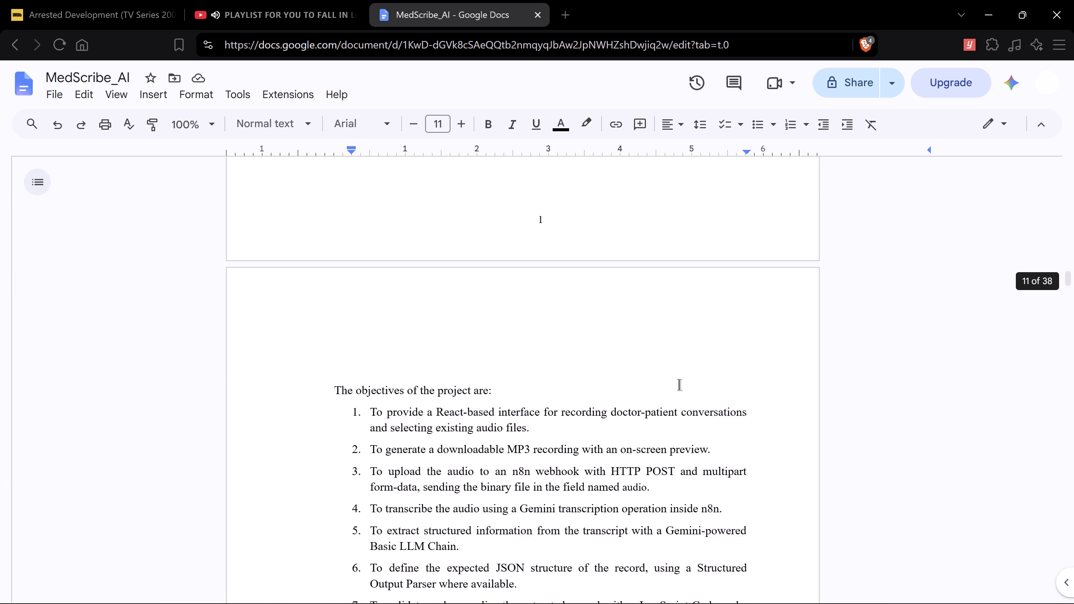
pyautogui.scroll(-2, 679, 384)
pyautogui.scroll(1, 679, 384)
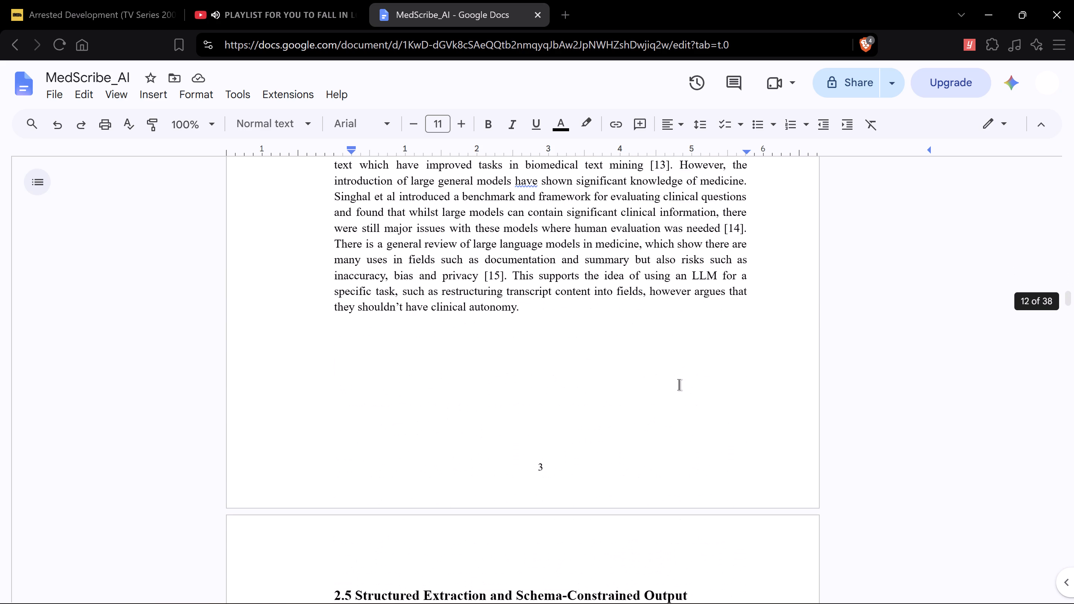
pyautogui.scroll(1, 679, 384)
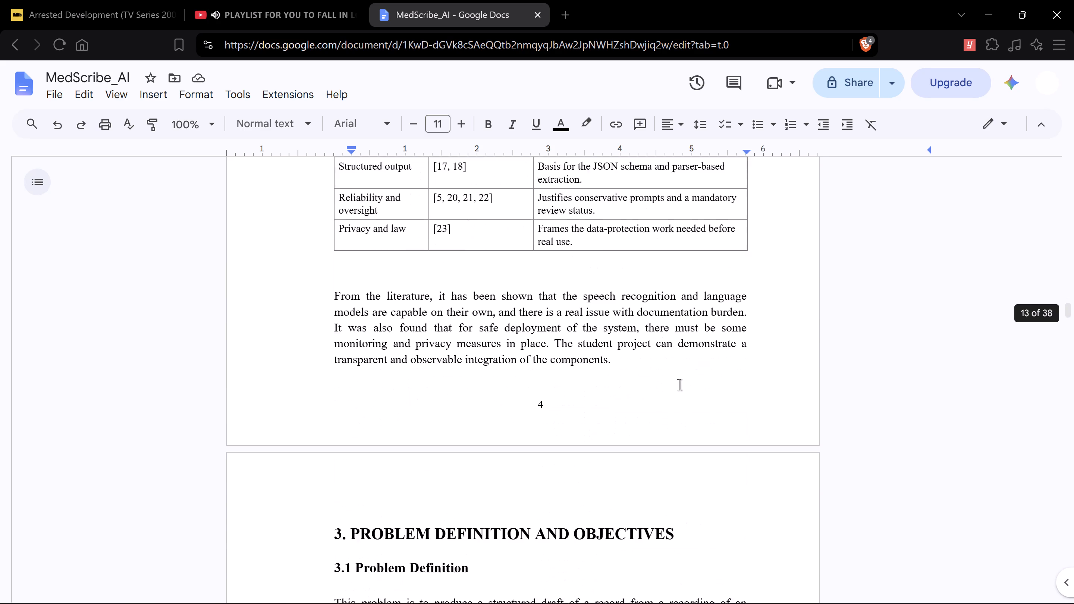
pyautogui.scroll(9, 679, 384)
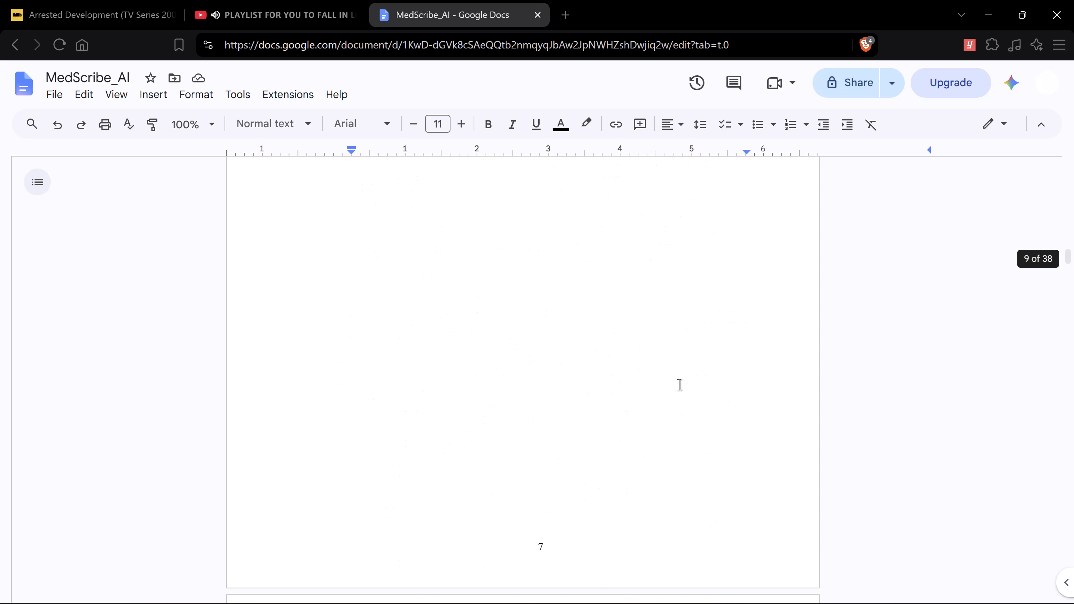
pyautogui.scroll(3, 679, 384)
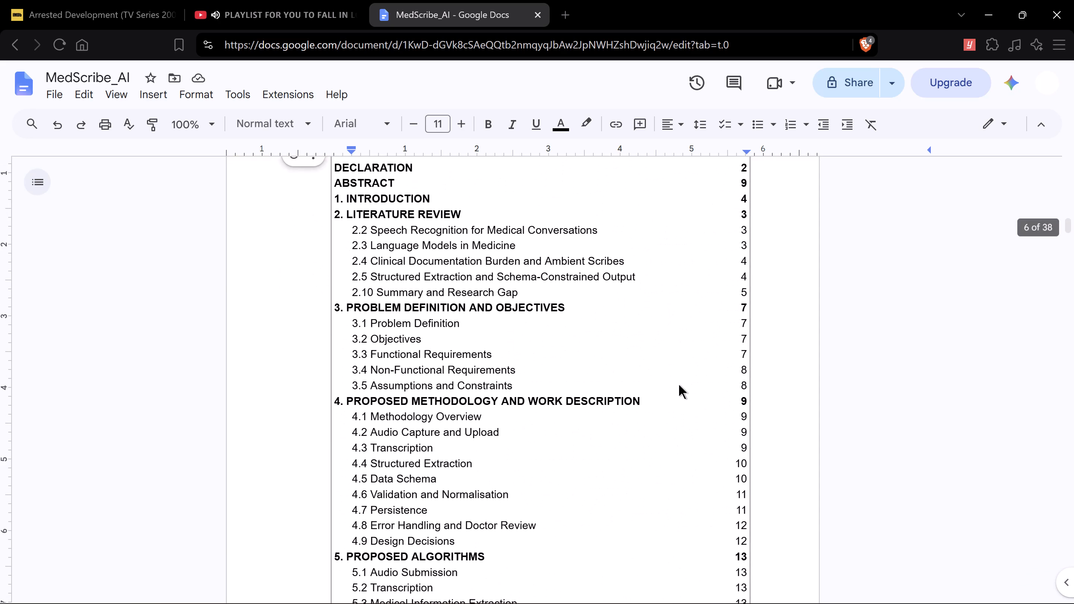
pyautogui.scroll(1, 679, 384)
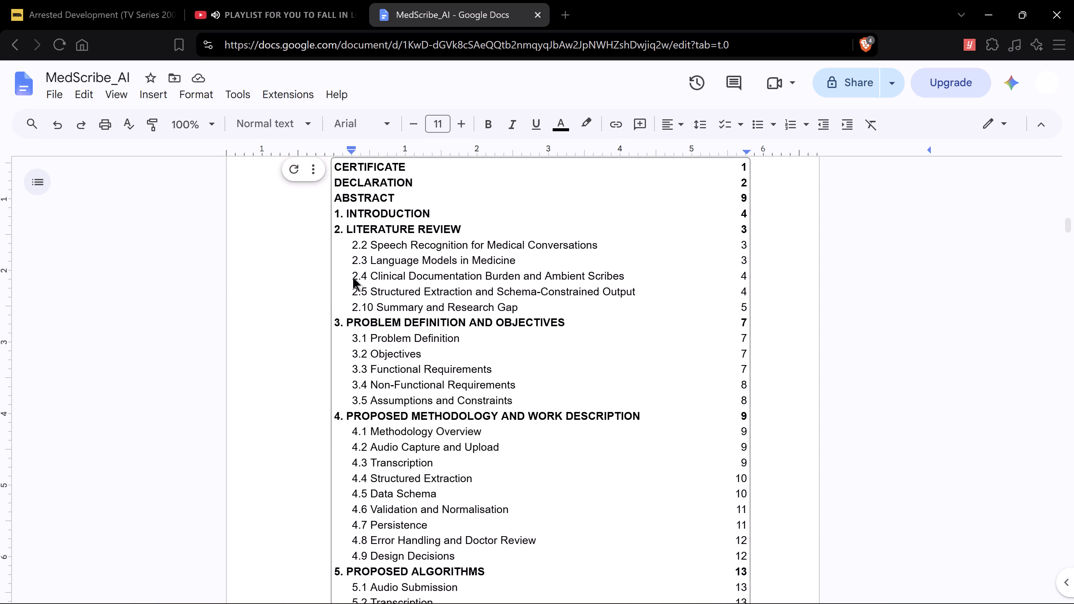
# Delete the entry 2.4 Clinical Documentation Burden and Ambient Scribes from the table of contents, leaving no blank line.
pyautogui.moveTo(350, 277); pyautogui.dragTo(747, 271)
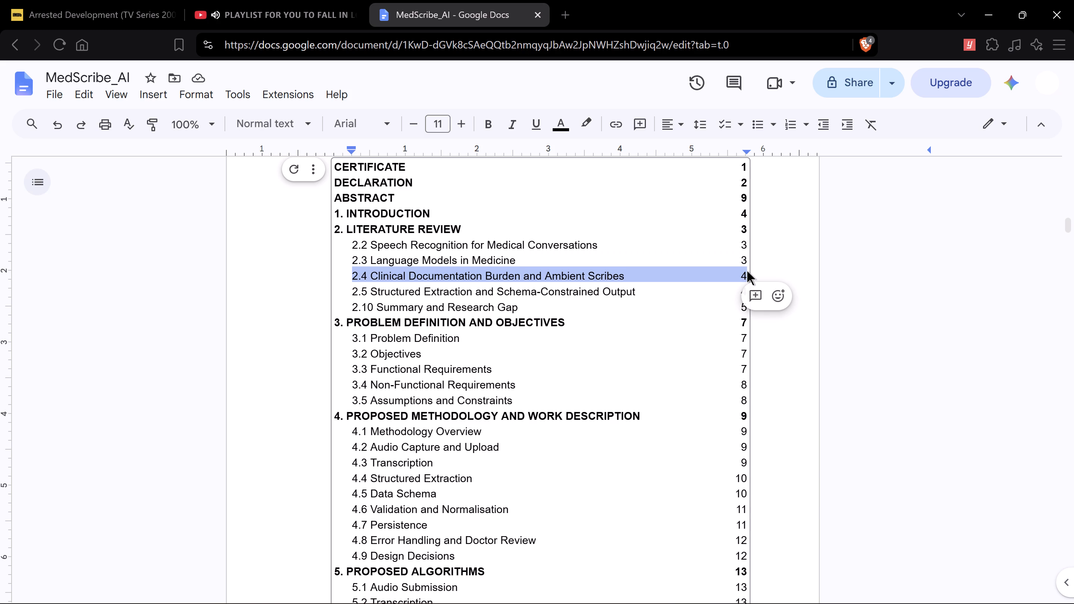
pyautogui.press('BackSpace')
pyautogui.press('BackSpace')
pyautogui.press('BackSpace')
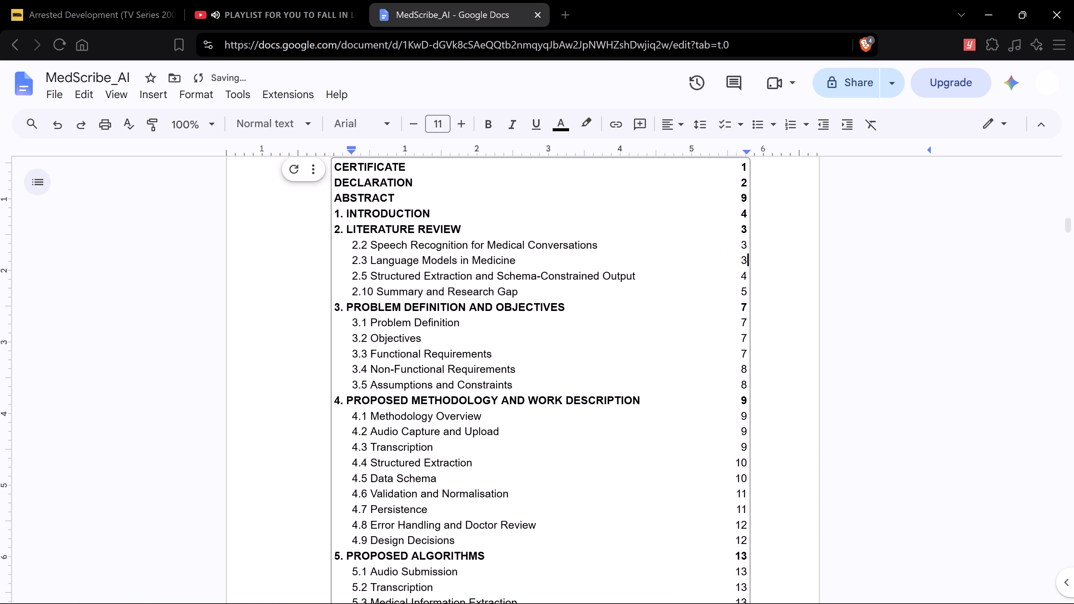
# Delete the entry 3.2 Objectives, with its page number, from the table of contents.
pyautogui.moveTo(336, 308); pyautogui.dragTo(567, 306)
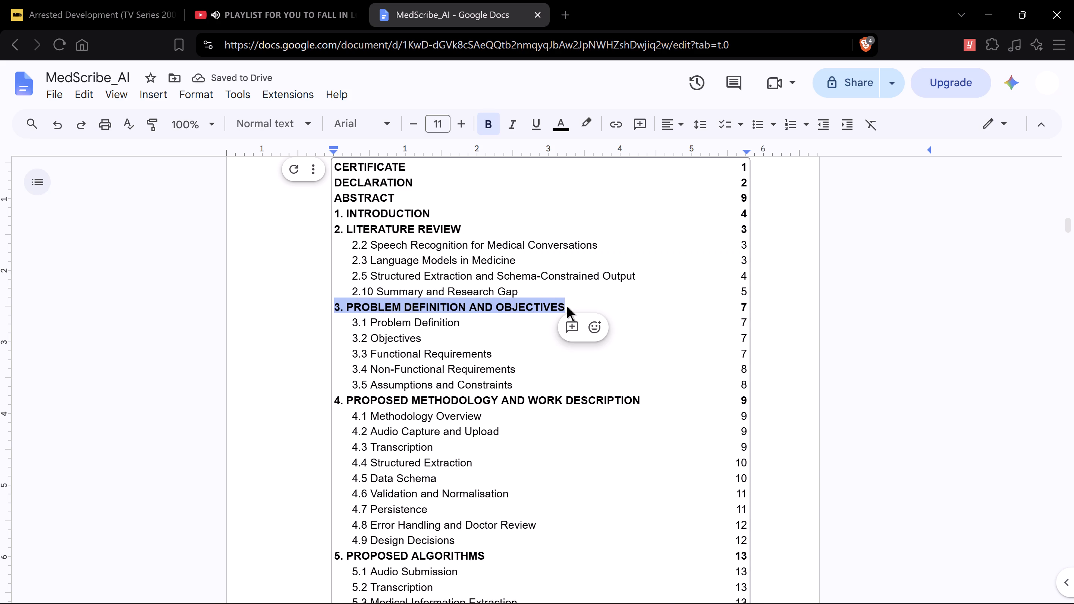
pyautogui.click(567, 306)
pyautogui.moveTo(428, 340); pyautogui.dragTo(314, 328)
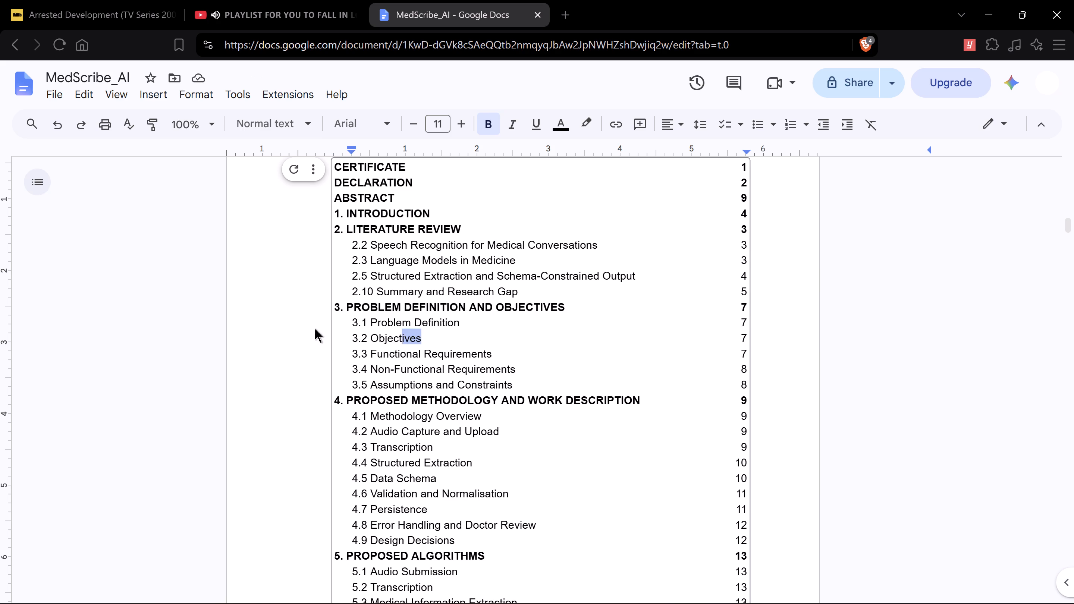
pyautogui.moveTo(314, 328); pyautogui.dragTo(301, 349)
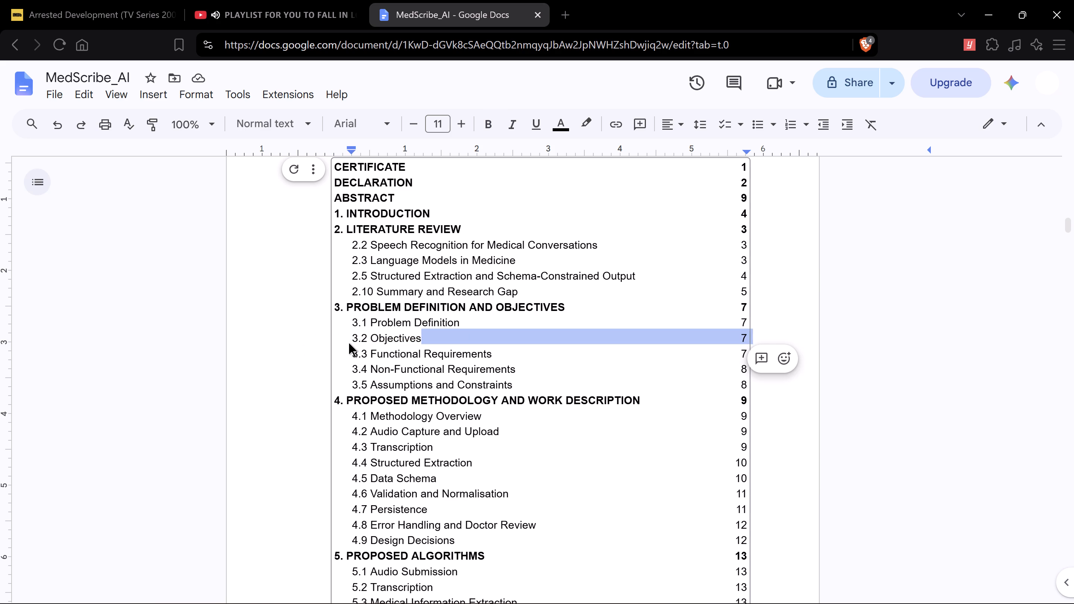
pyautogui.click(349, 343)
pyautogui.moveTo(349, 343); pyautogui.dragTo(795, 341)
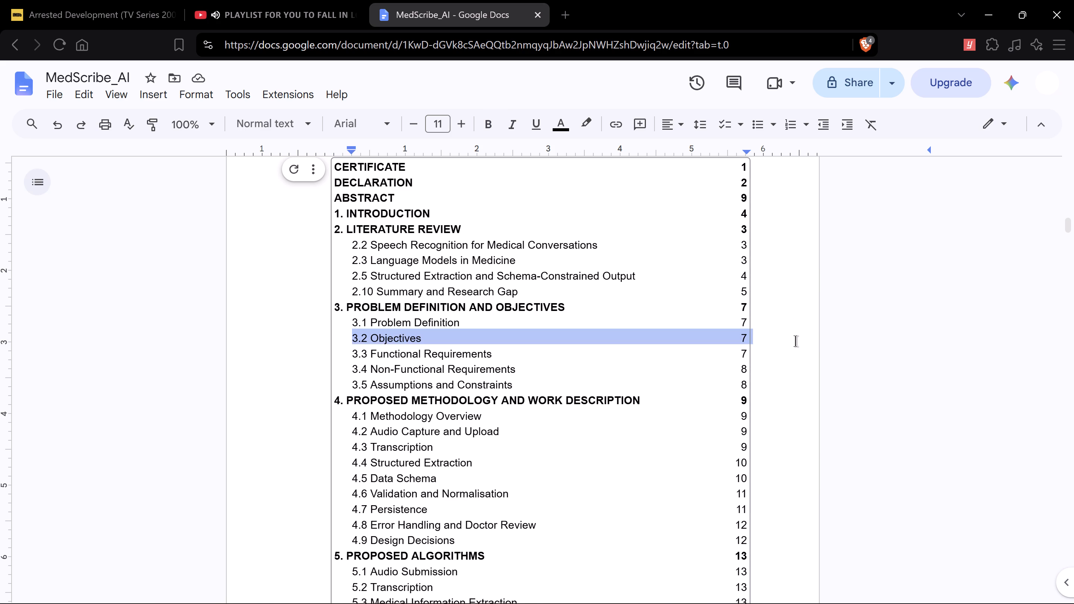
pyautogui.press('BackSpace')
# Check the subsection headings in chapter 3, Problem Definition and Objectives, against their entries in the table of contents.
pyautogui.scroll(-8, 694, 361)
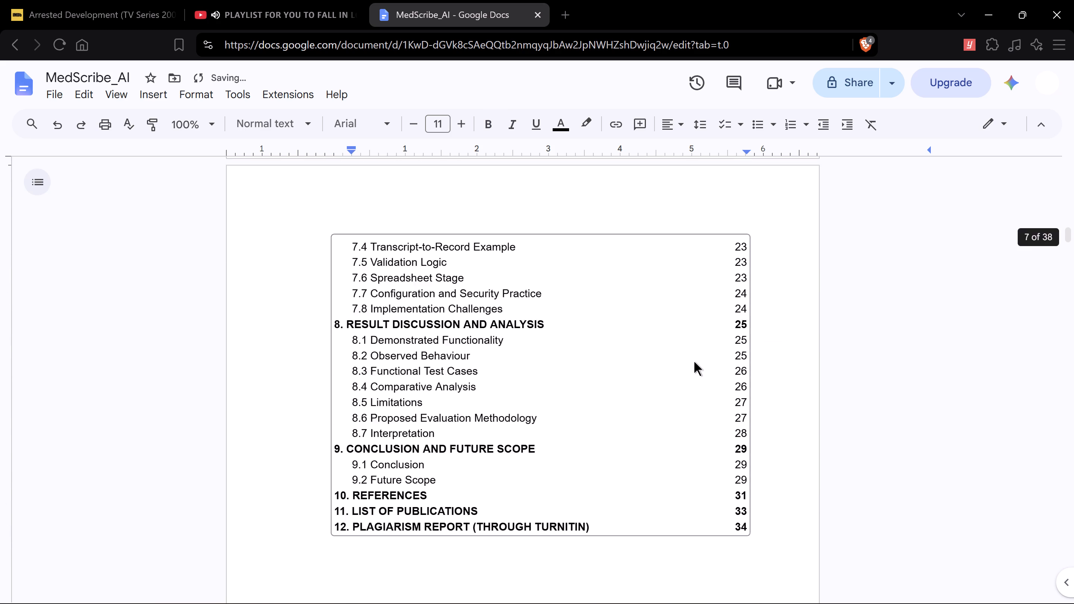
pyautogui.scroll(-16, 694, 361)
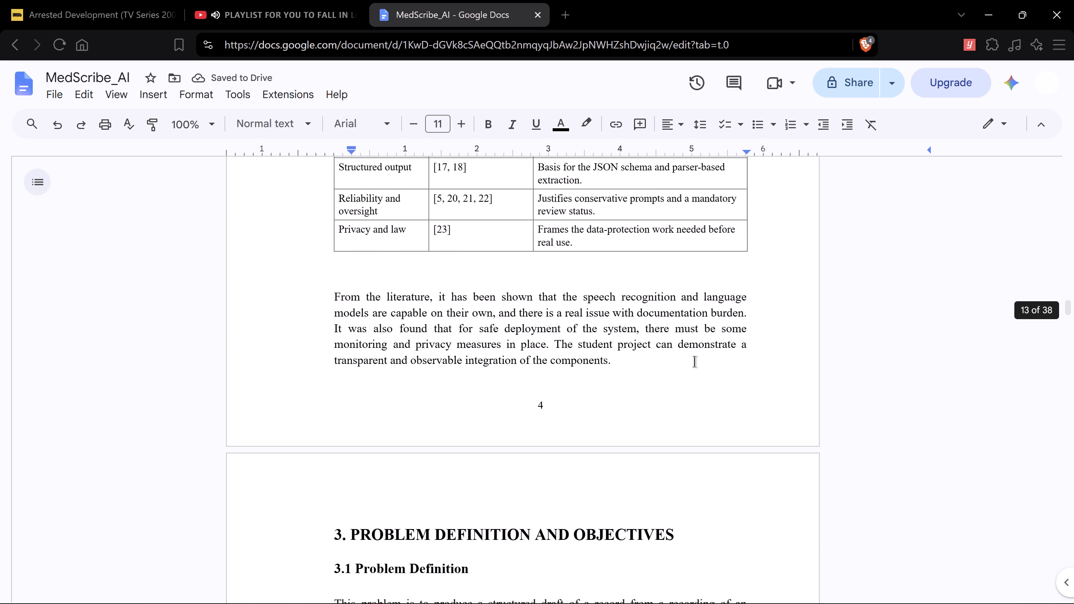
pyautogui.scroll(1, 694, 361)
pyautogui.scroll(-1, 694, 361)
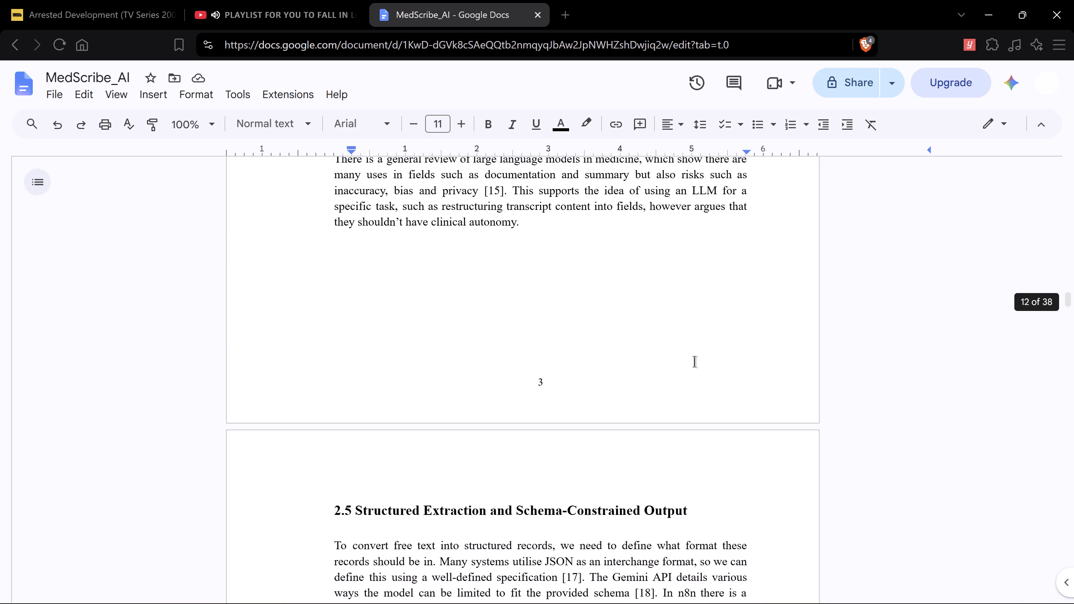
pyautogui.scroll(-1, 694, 361)
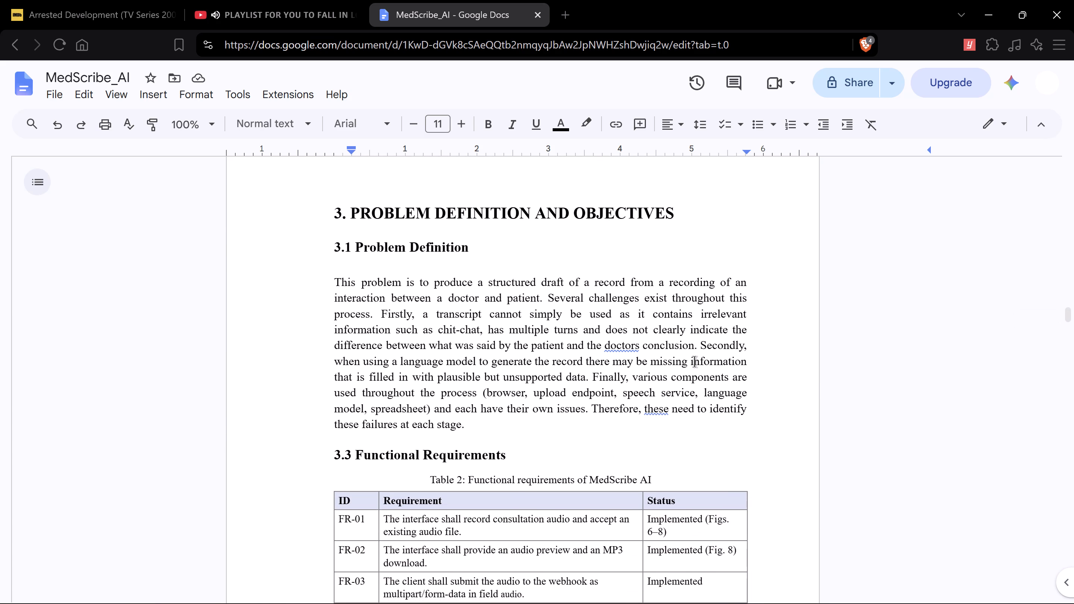
pyautogui.scroll(-9, 694, 361)
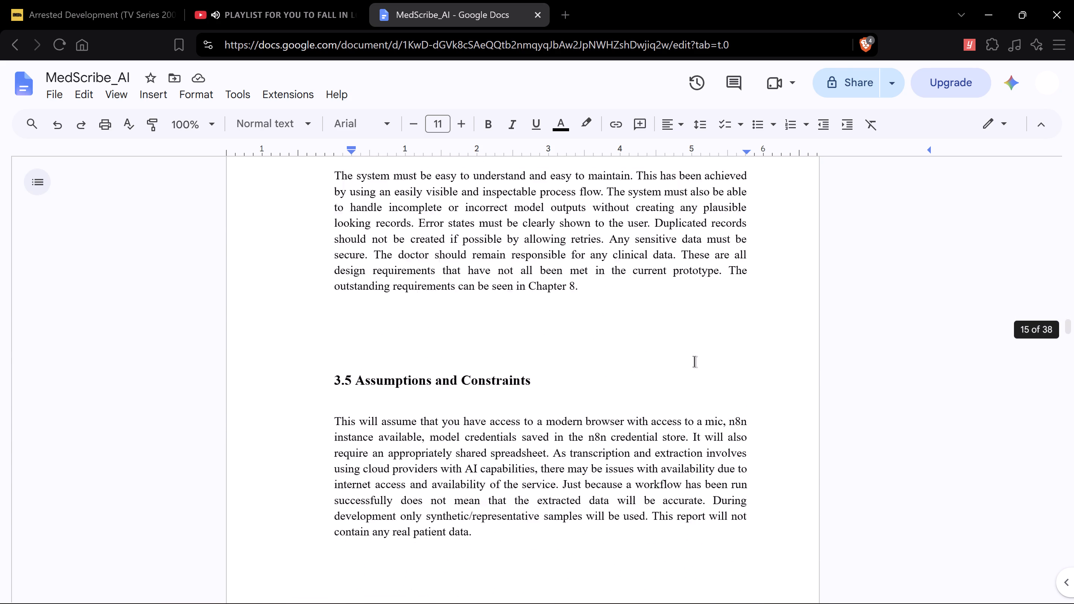
pyautogui.scroll(-3, 694, 361)
pyautogui.scroll(18, 694, 361)
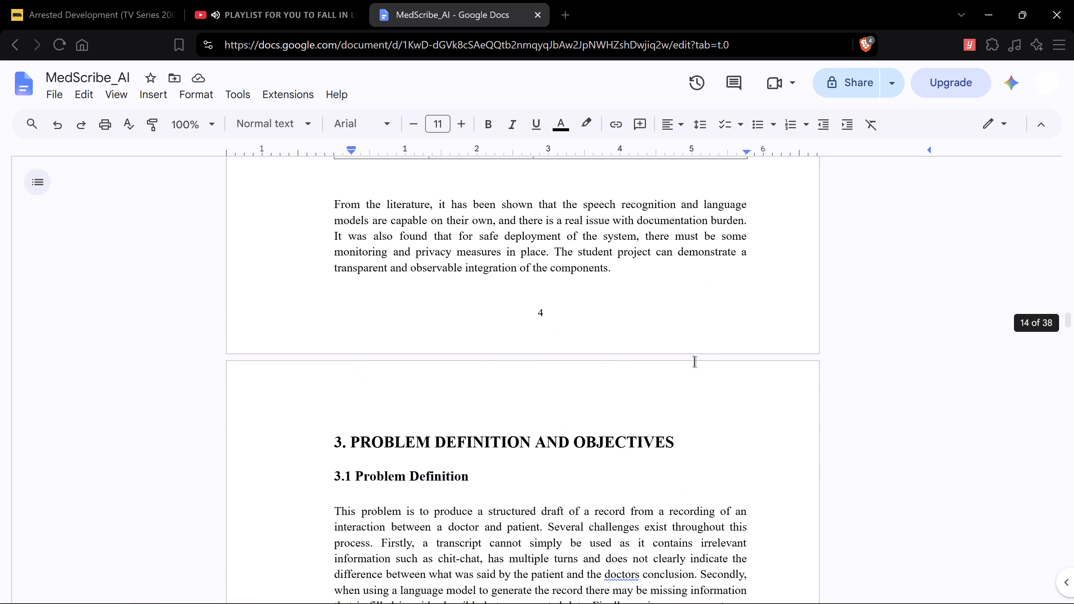
pyautogui.scroll(19, 694, 361)
pyautogui.scroll(2, 694, 361)
pyautogui.scroll(-10, 694, 361)
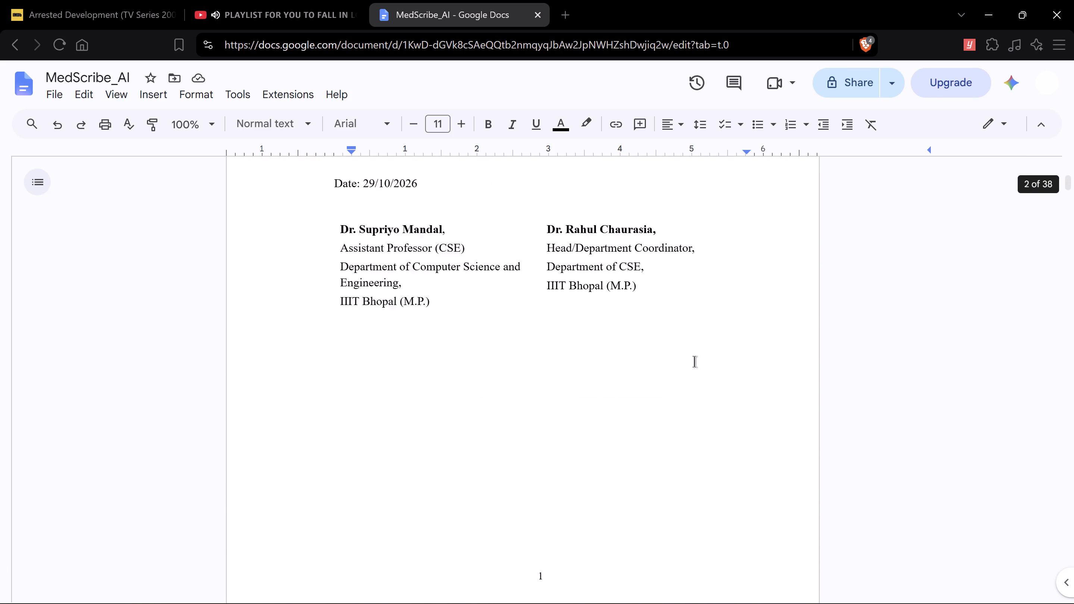
pyautogui.scroll(-13, 694, 361)
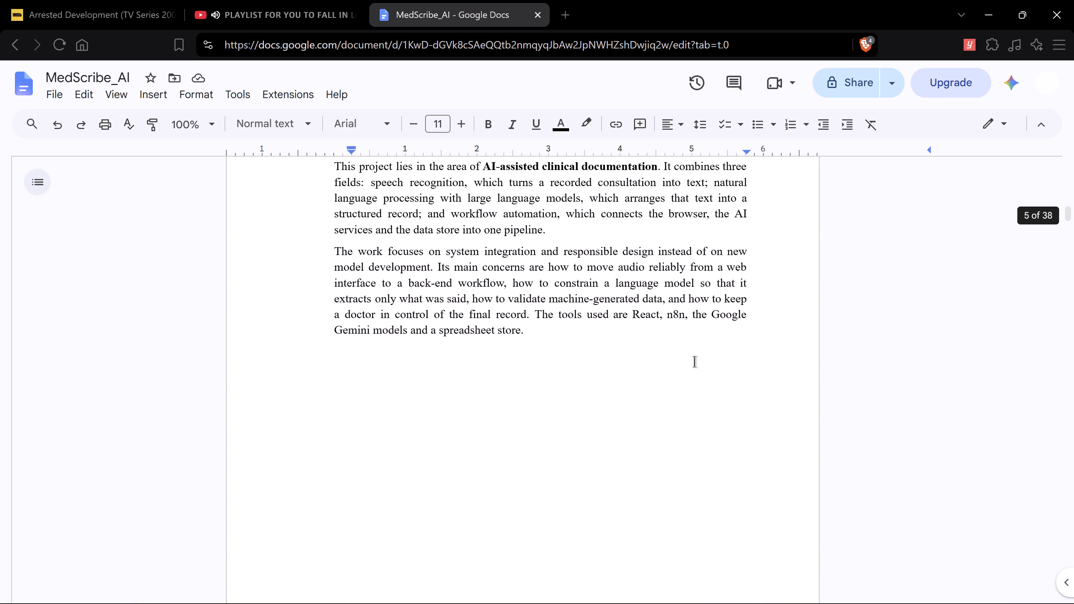
pyautogui.scroll(-3, 694, 361)
pyautogui.scroll(3, 694, 361)
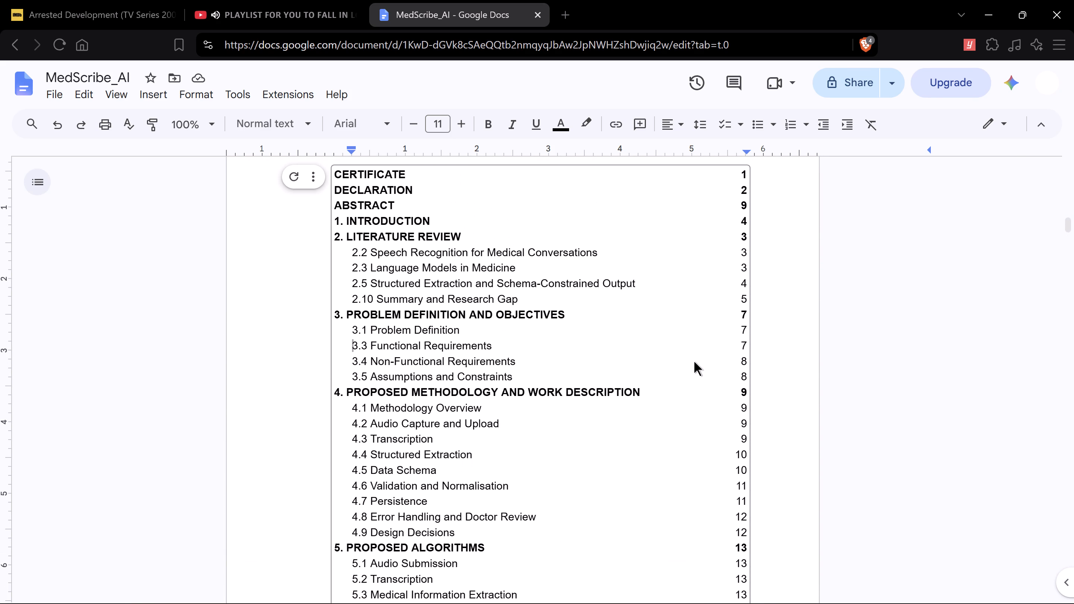
pyautogui.scroll(1, 694, 361)
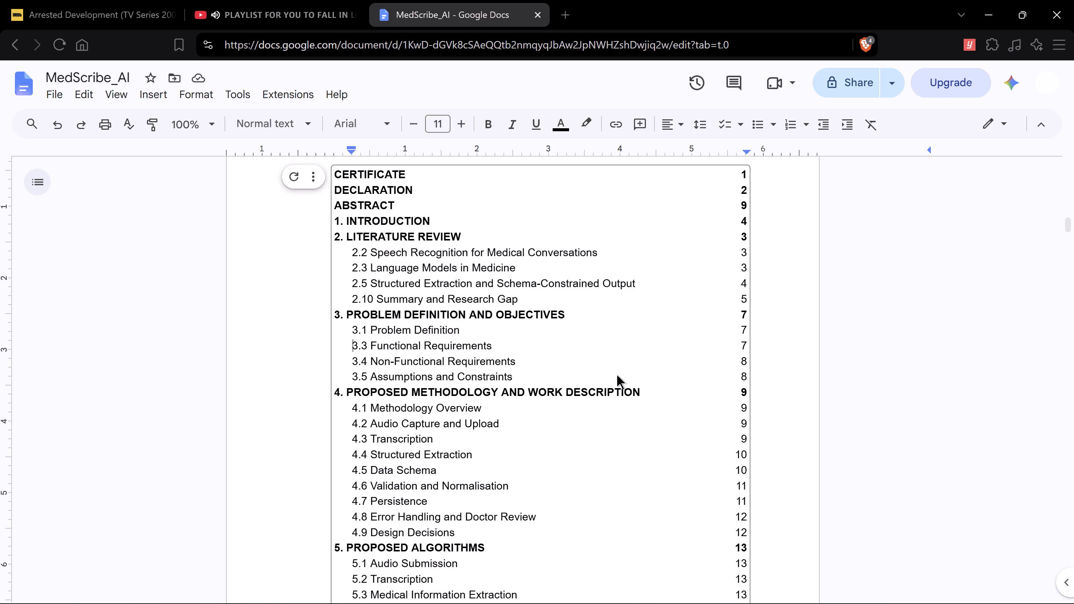
# Check which subsection headings the Proposed Methodology and Work Description chapter contains against the table of contents.
pyautogui.scroll(-3, 617, 375)
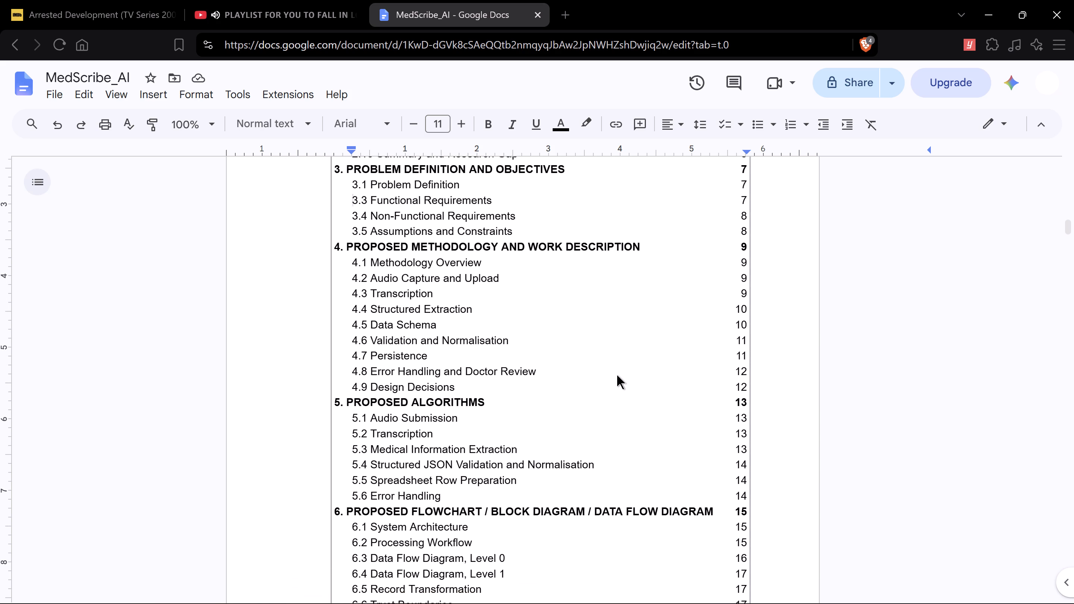
pyautogui.scroll(-16, 617, 375)
pyautogui.scroll(-9, 617, 375)
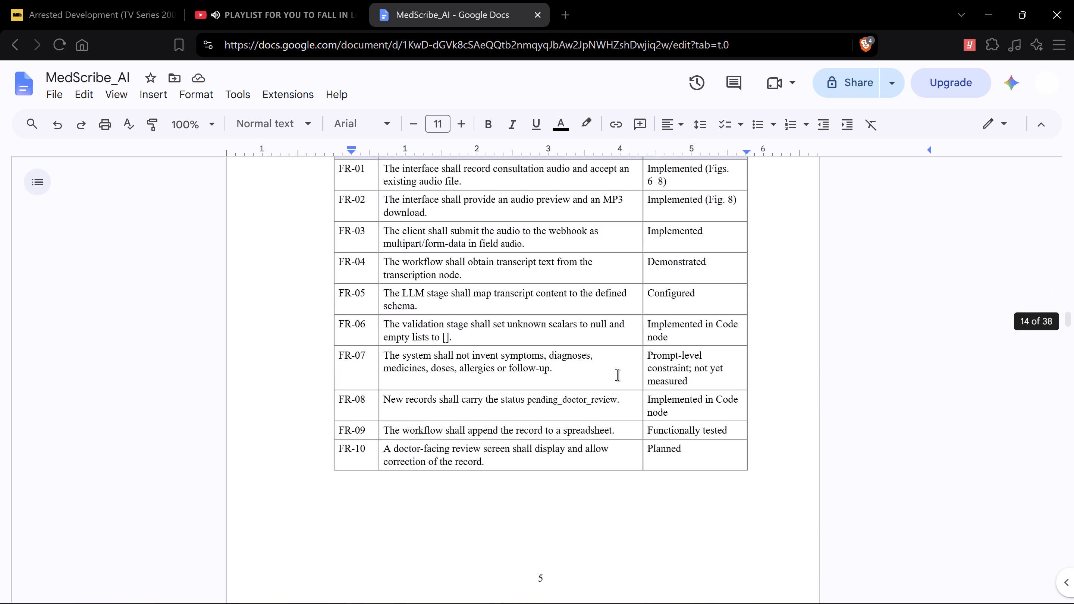
pyautogui.scroll(-4, 617, 375)
pyautogui.scroll(11, 617, 375)
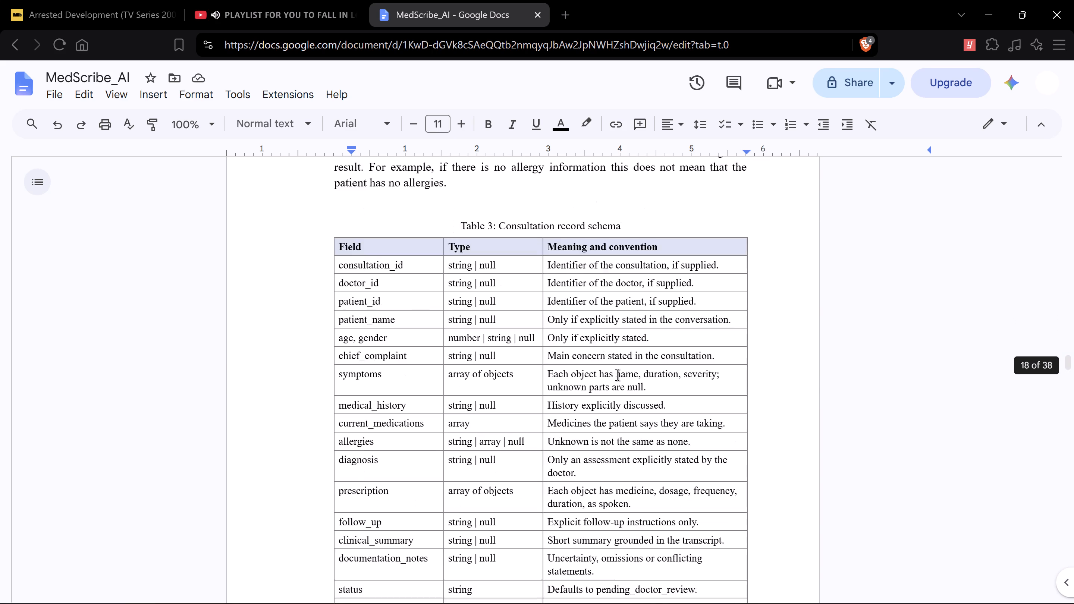
pyautogui.scroll(8, 617, 375)
pyautogui.scroll(-1, 617, 375)
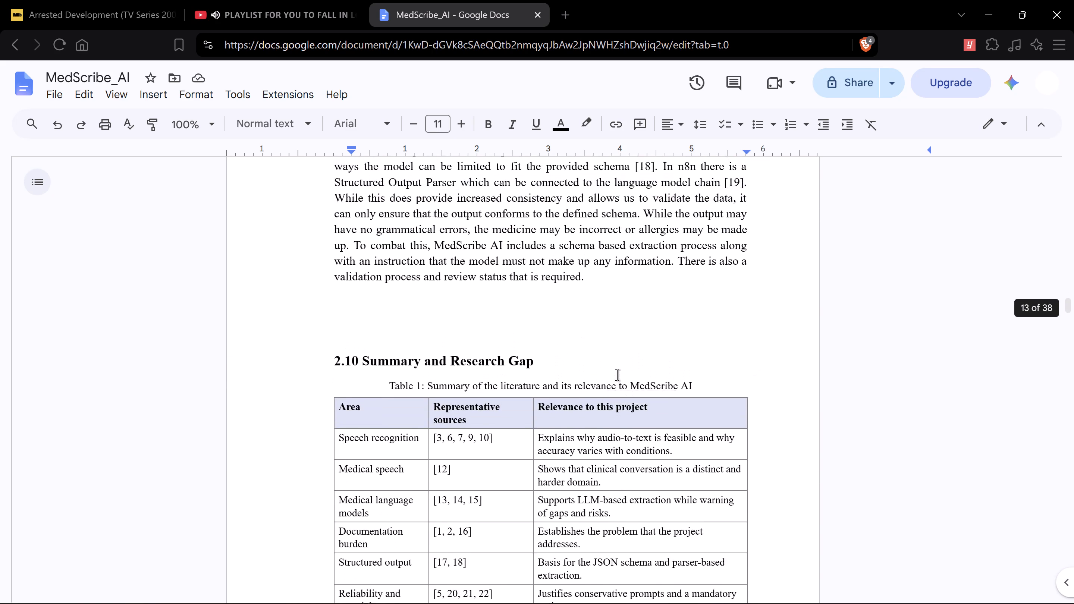
pyautogui.scroll(-12, 617, 375)
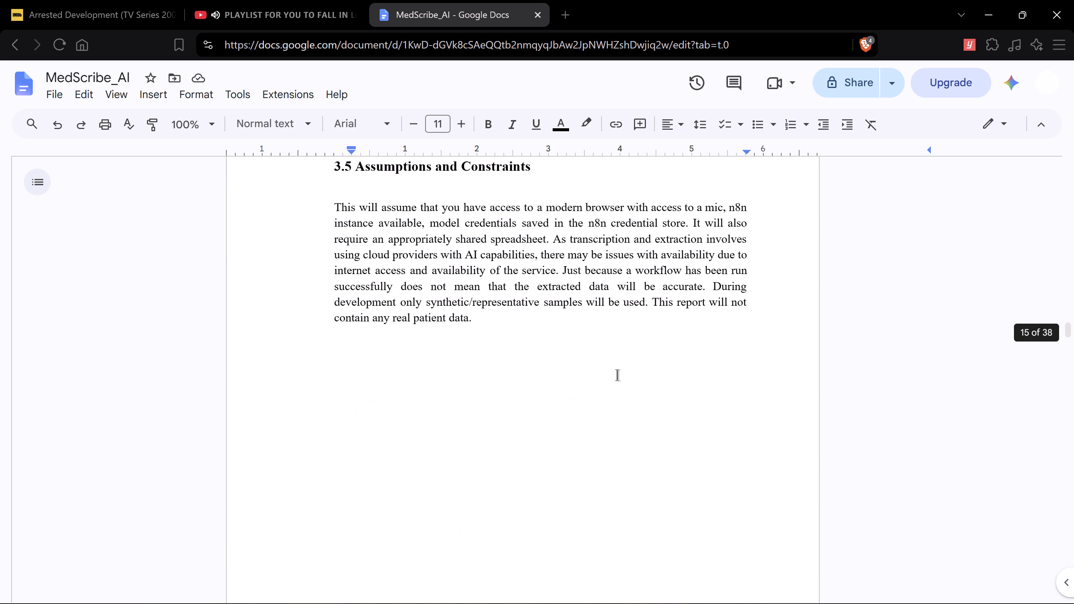
pyautogui.scroll(-11, 617, 375)
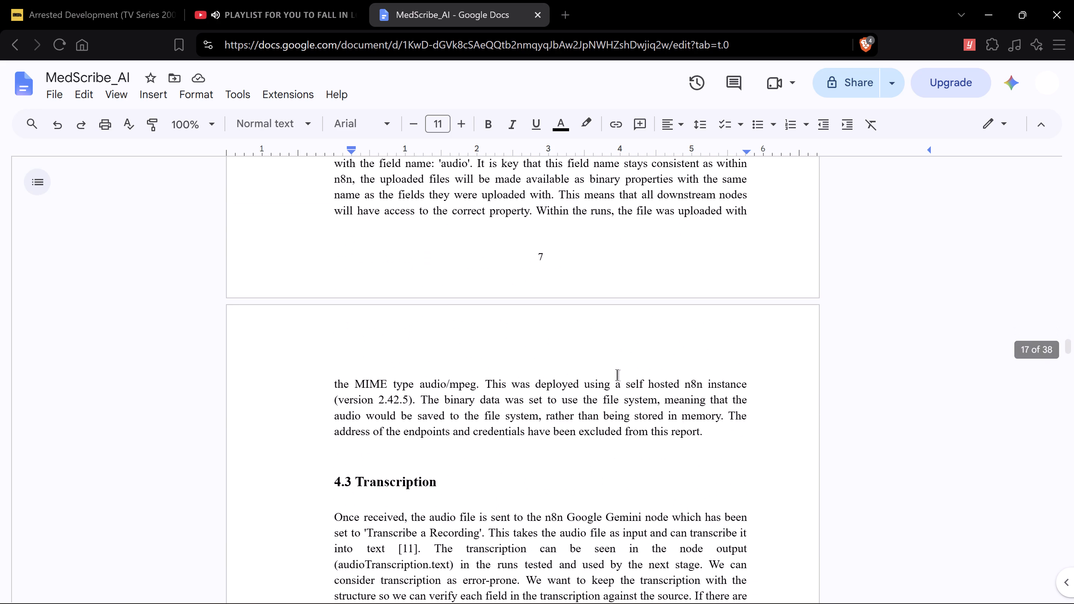
pyautogui.scroll(-9, 617, 375)
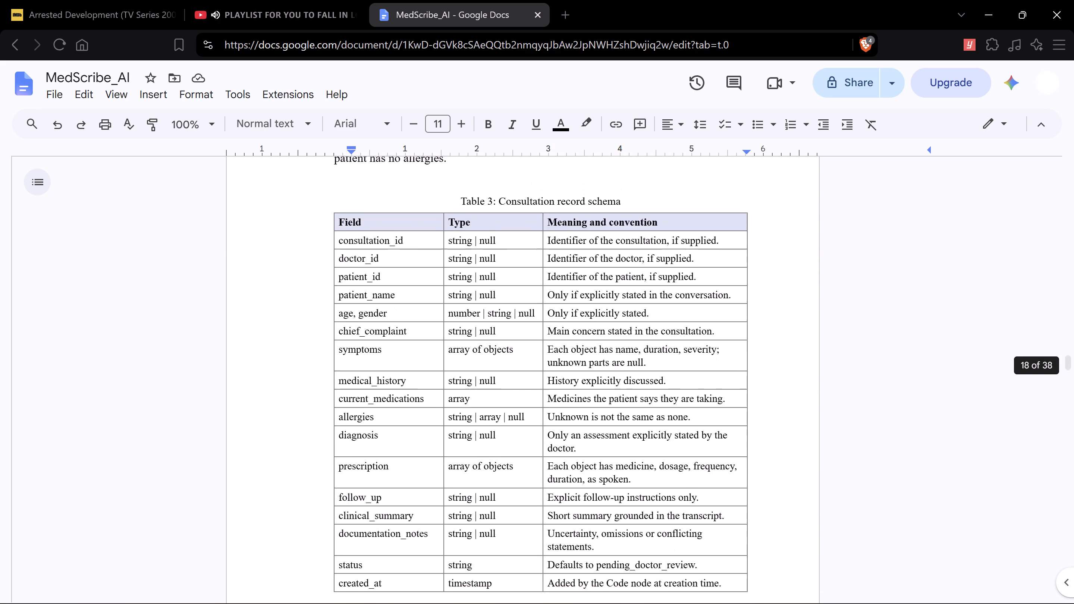
pyautogui.scroll(-3, 617, 375)
pyautogui.scroll(11, 617, 375)
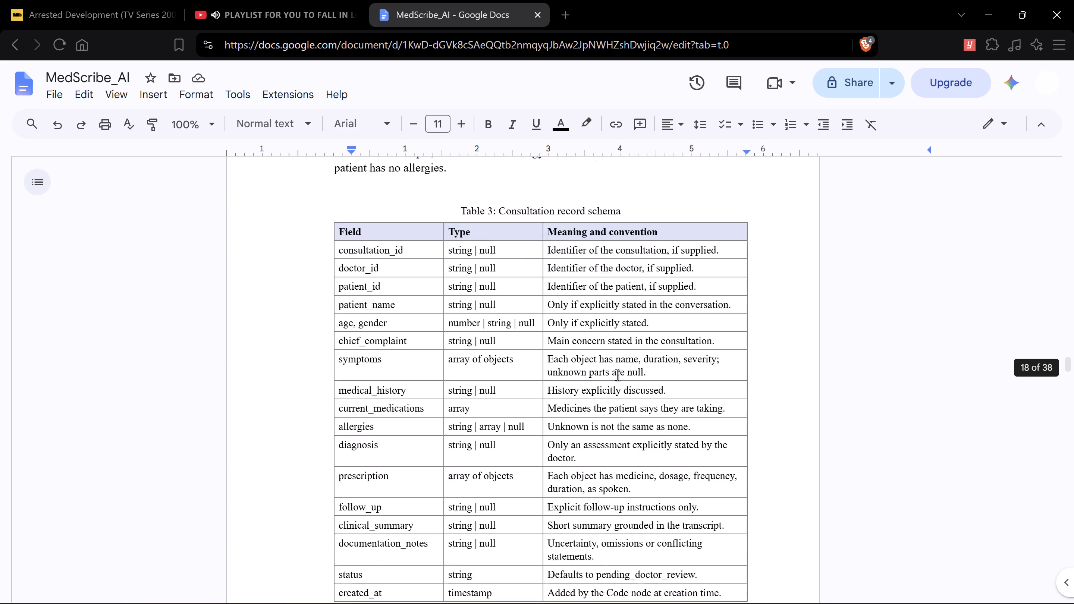
pyautogui.scroll(4, 617, 375)
pyautogui.scroll(20, 617, 375)
pyautogui.scroll(8, 617, 375)
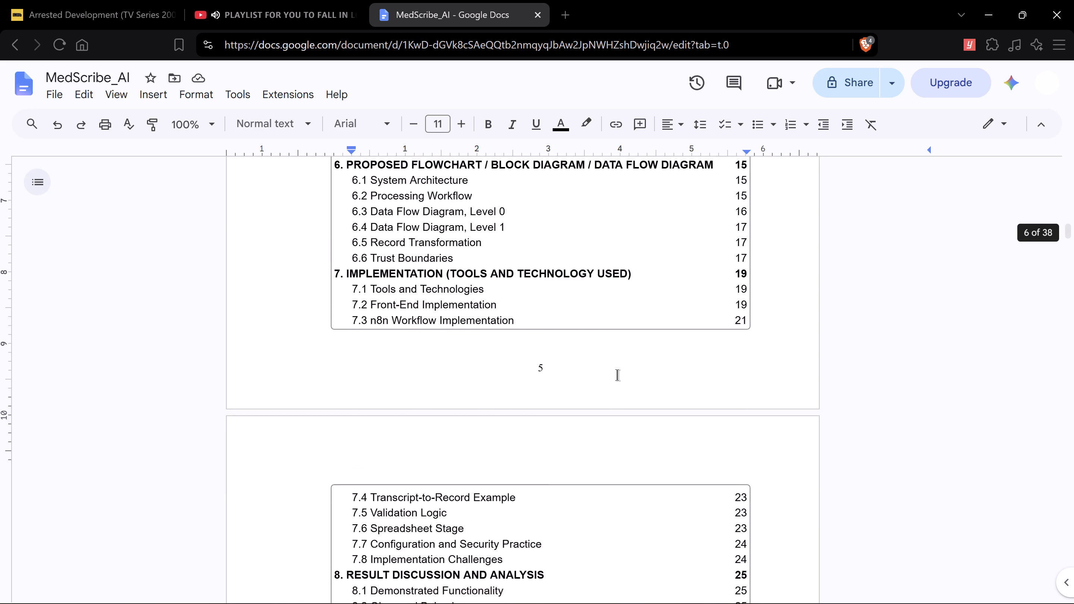
pyautogui.scroll(2, 617, 375)
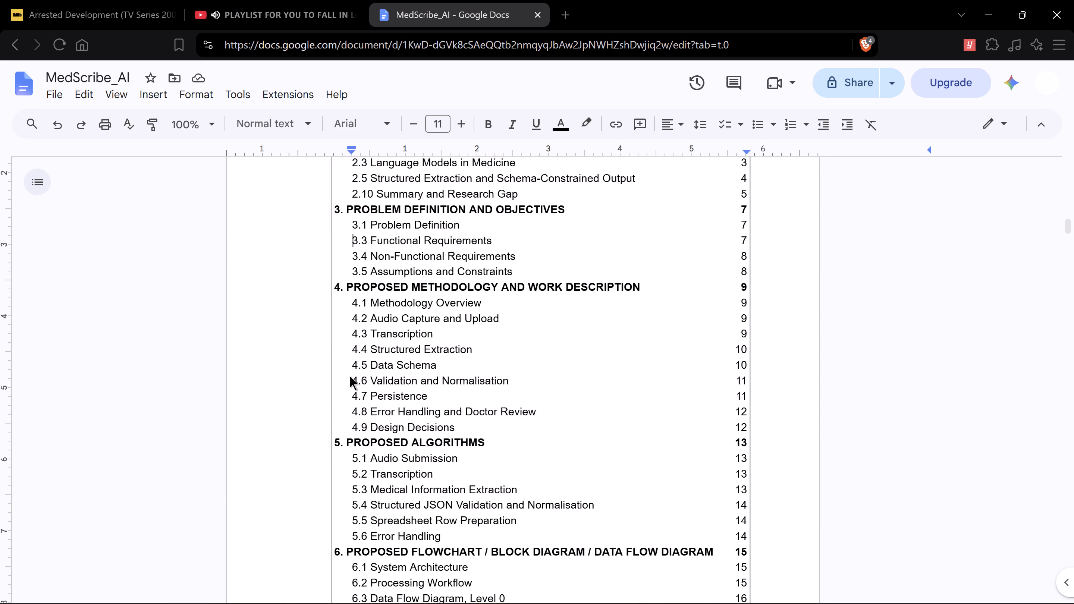
# Delete subsection entries 4.6 to 4.9, with their page numbers, from the table of contents.
pyautogui.moveTo(352, 376); pyautogui.dragTo(754, 430)
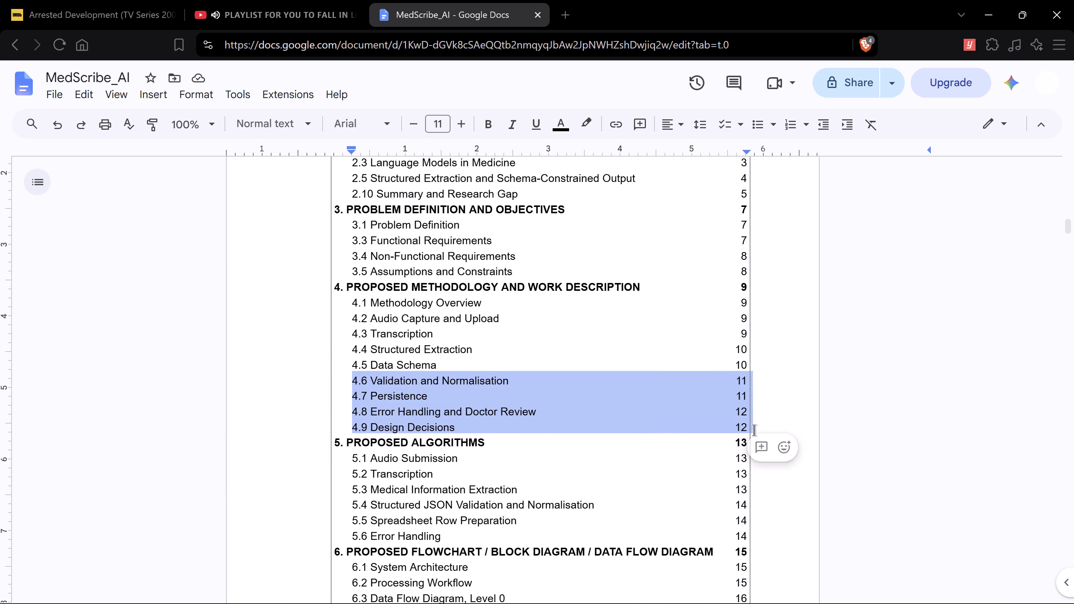
pyautogui.press('BackSpace')
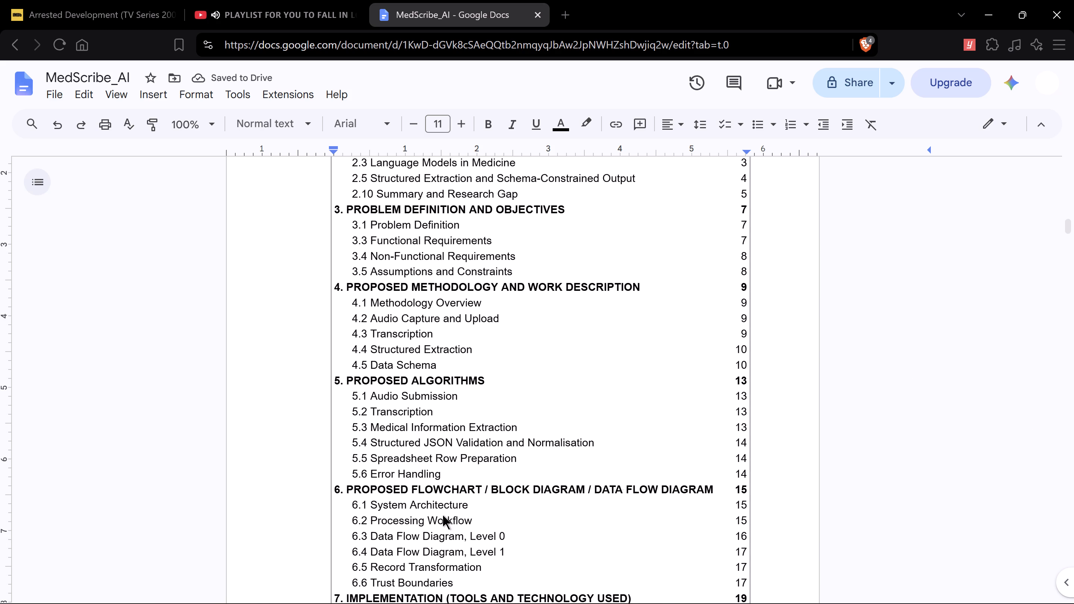
# Delete the entry 5.6 Error Handling, with its page number, from the table of contents.
pyautogui.moveTo(350, 476); pyautogui.dragTo(748, 462)
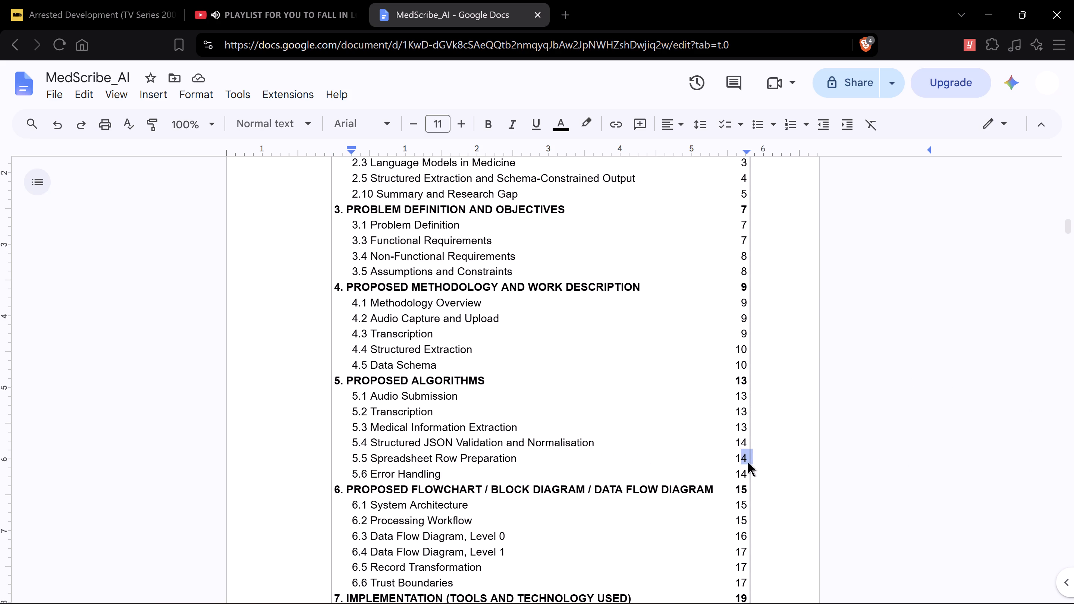
pyautogui.moveTo(748, 462); pyautogui.dragTo(760, 470)
pyautogui.press('BackSpace')
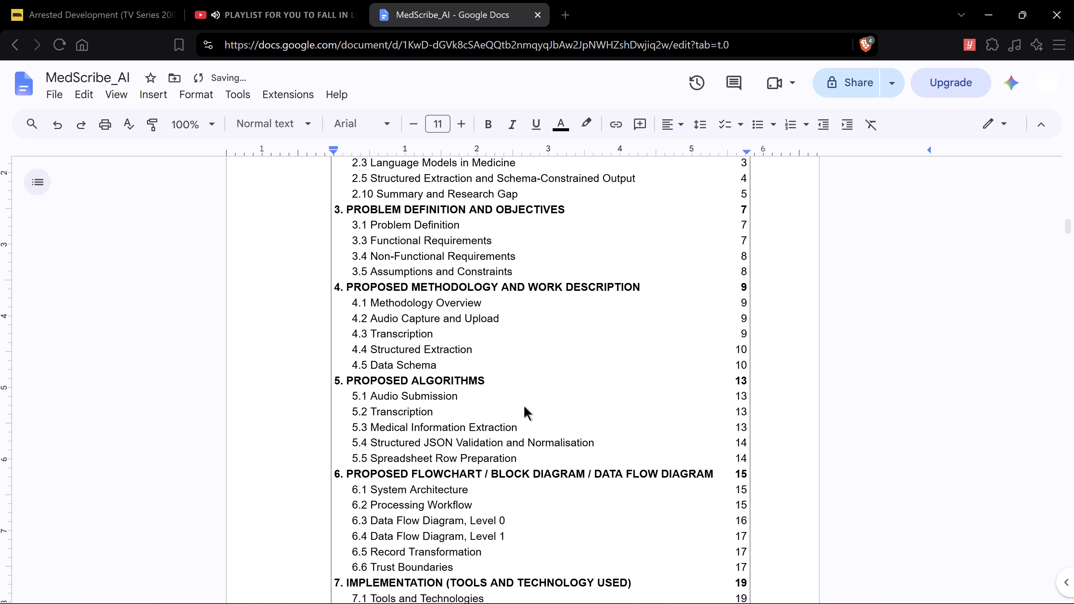
# Check the subsection headings in chapter 6, Proposed Flowchart / Block Diagram / Data Flow Diagram, against their table of contents entries.
pyautogui.scroll(-3, 526, 408)
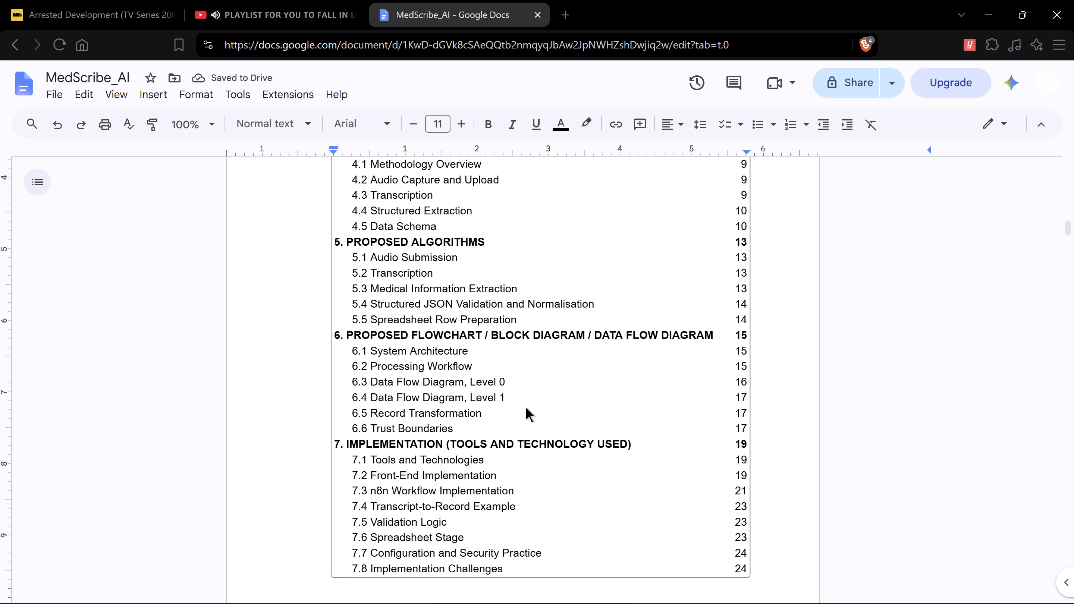
pyautogui.scroll(-20, 526, 408)
pyautogui.scroll(-9, 526, 408)
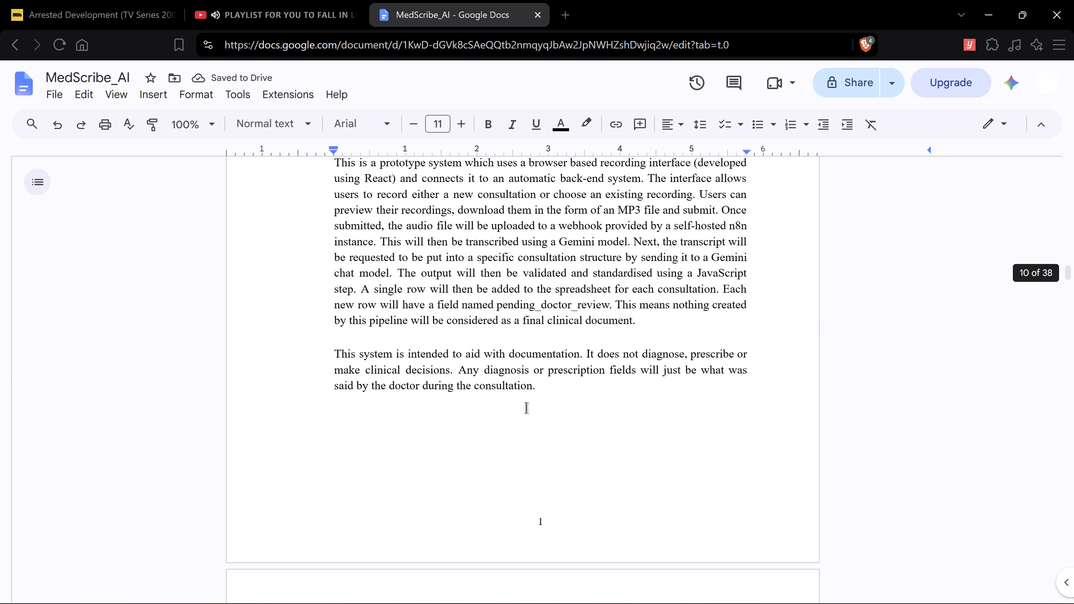
pyautogui.scroll(-20, 526, 408)
pyautogui.scroll(-6, 526, 408)
pyautogui.scroll(3, 526, 408)
pyautogui.scroll(-1, 526, 408)
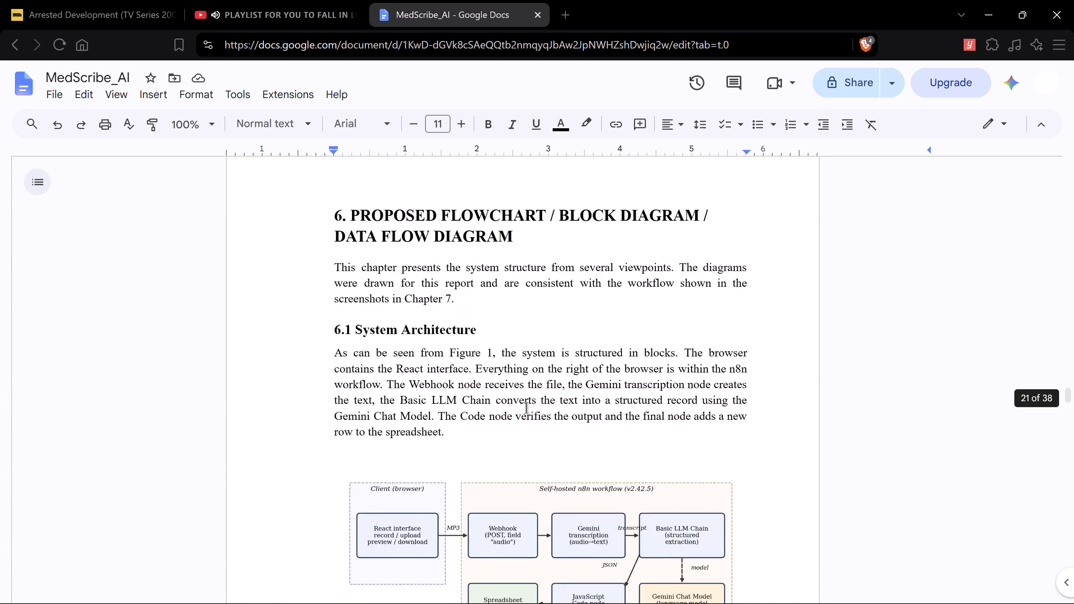
pyautogui.scroll(-1, 526, 408)
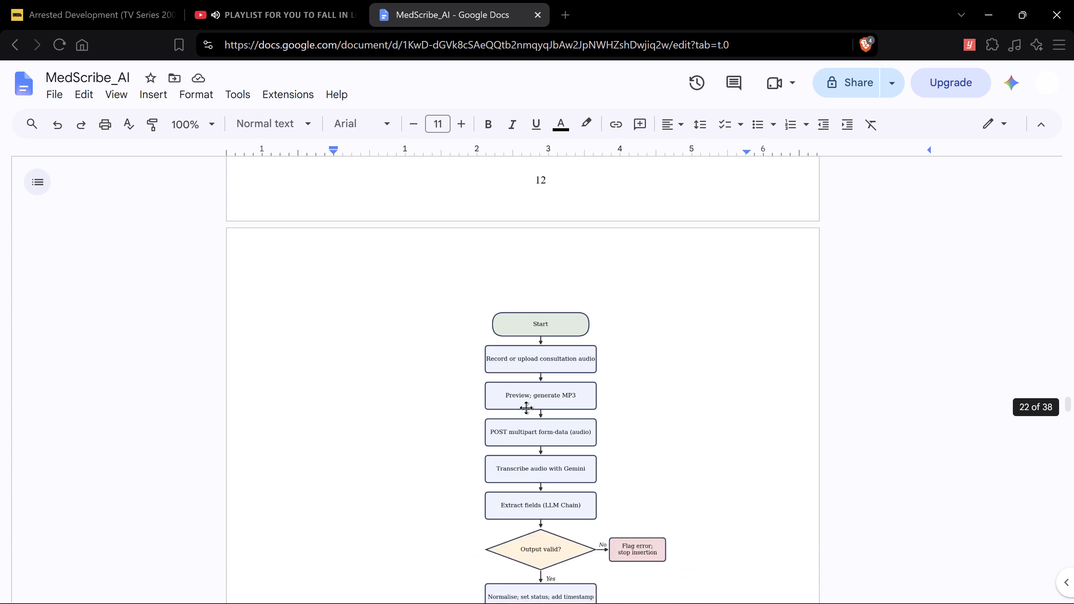
pyautogui.scroll(6, 526, 408)
pyautogui.scroll(-3, 526, 408)
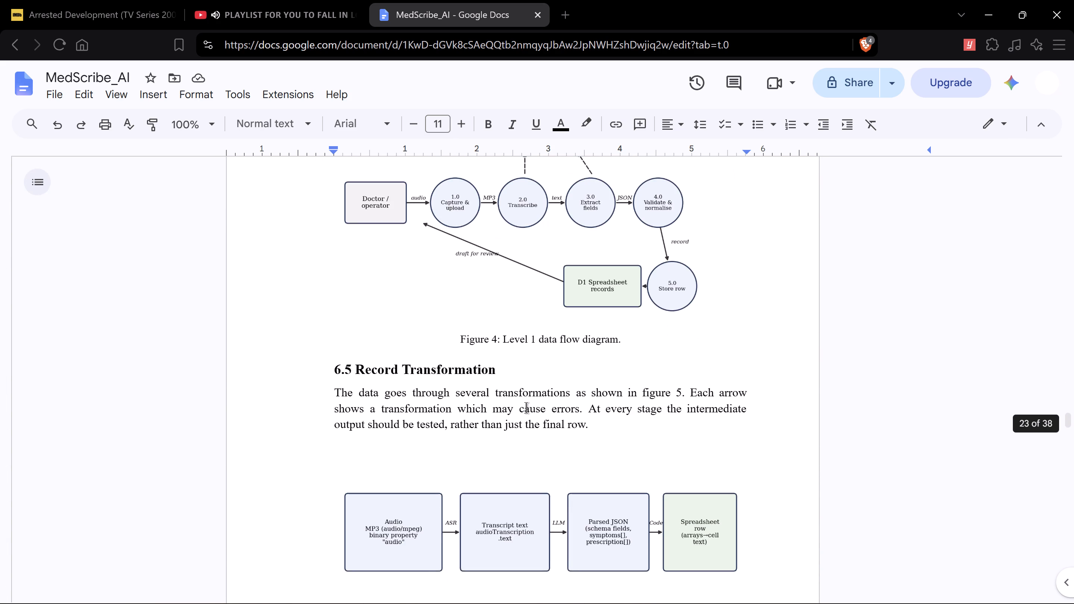
pyautogui.scroll(-5, 526, 408)
pyautogui.scroll(11, 526, 408)
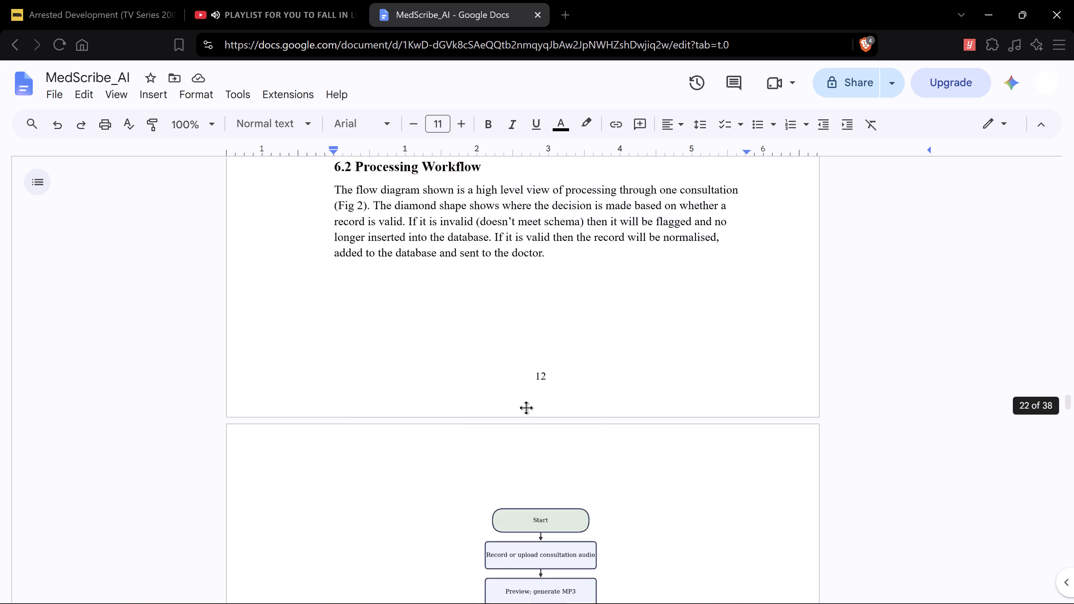
pyautogui.scroll(2, 526, 408)
pyautogui.scroll(-2, 526, 408)
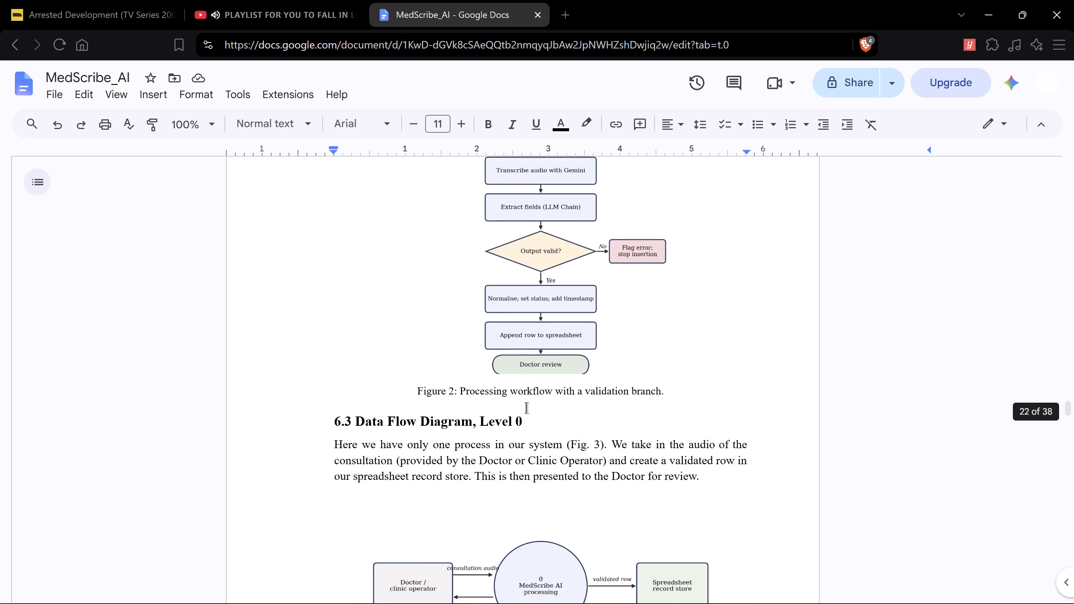
pyautogui.scroll(-3, 526, 408)
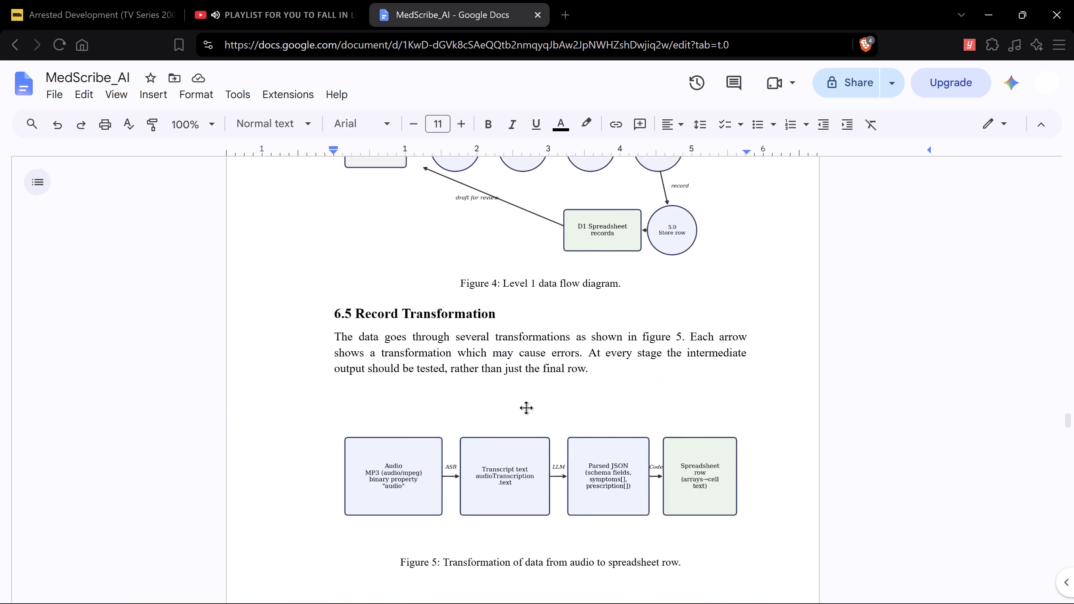
pyautogui.scroll(-1, 526, 408)
pyautogui.scroll(1, 526, 408)
pyautogui.scroll(-8, 526, 408)
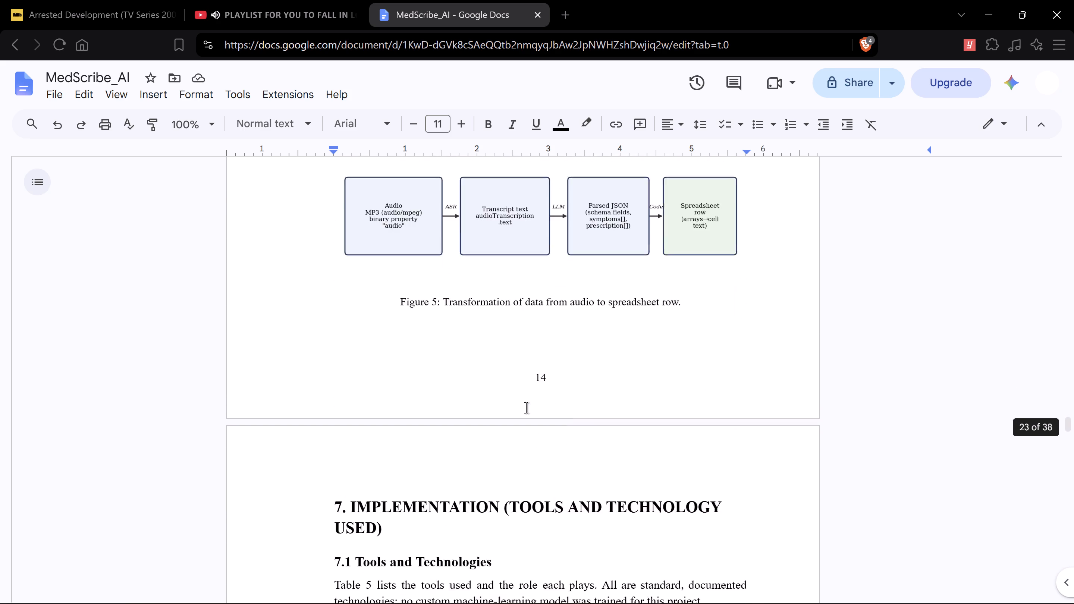
# Check the subsection headings in chapter 7, Implementation (Tools and Technology Used), against their table of contents entries.
pyautogui.scroll(-14, 526, 408)
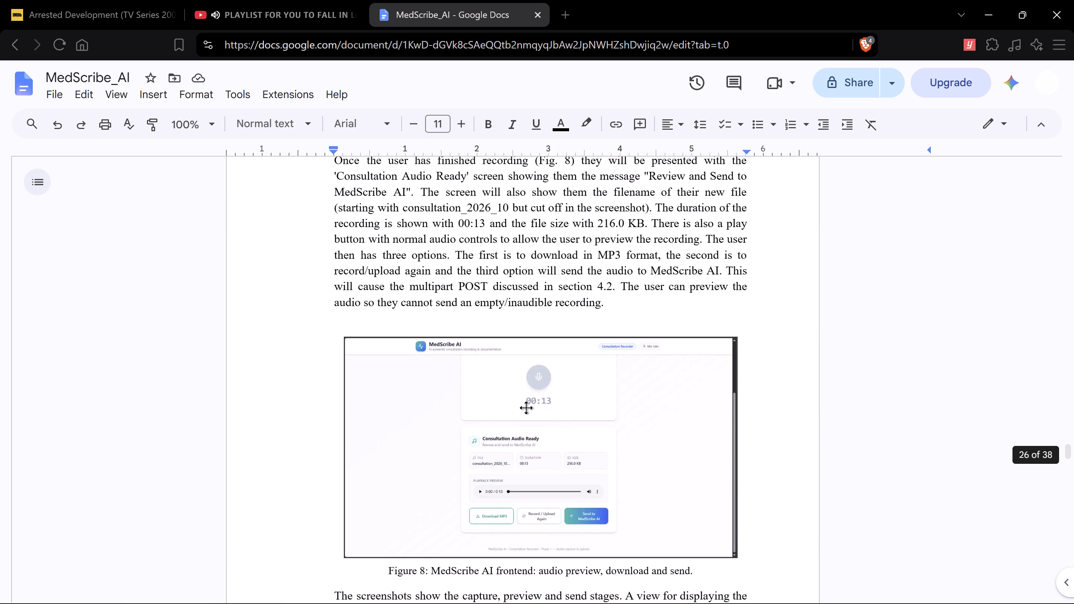
pyautogui.scroll(-13, 526, 408)
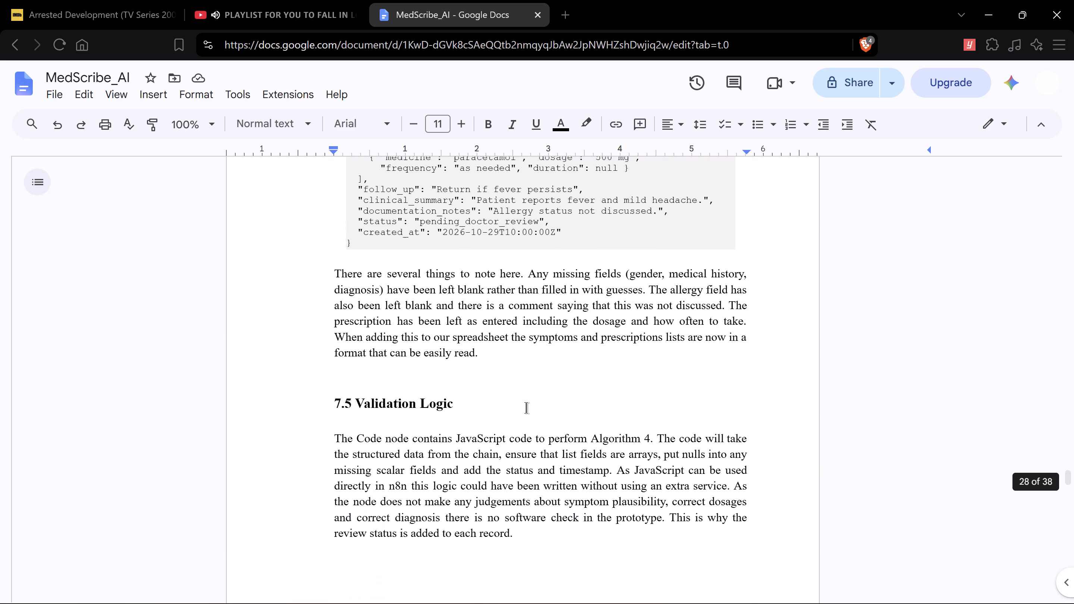
pyautogui.scroll(-8, 526, 408)
pyautogui.scroll(4, 526, 408)
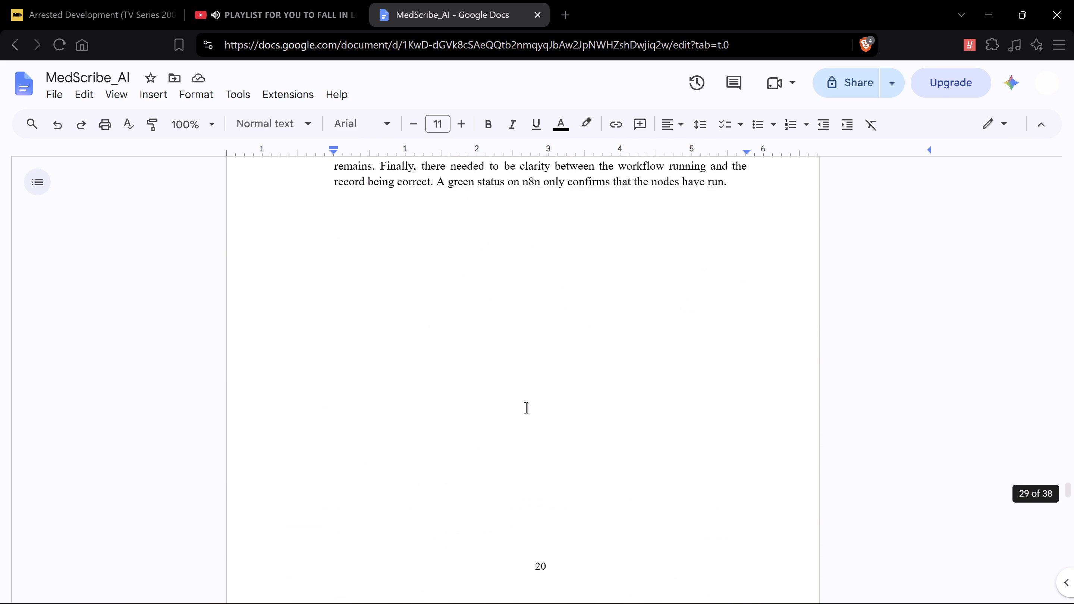
pyautogui.scroll(-1, 526, 408)
# Delete the entry 6.6 Trust Boundaries, with its page number, from the table of contents.
pyautogui.scroll(20, 526, 408)
pyautogui.scroll(6, 526, 408)
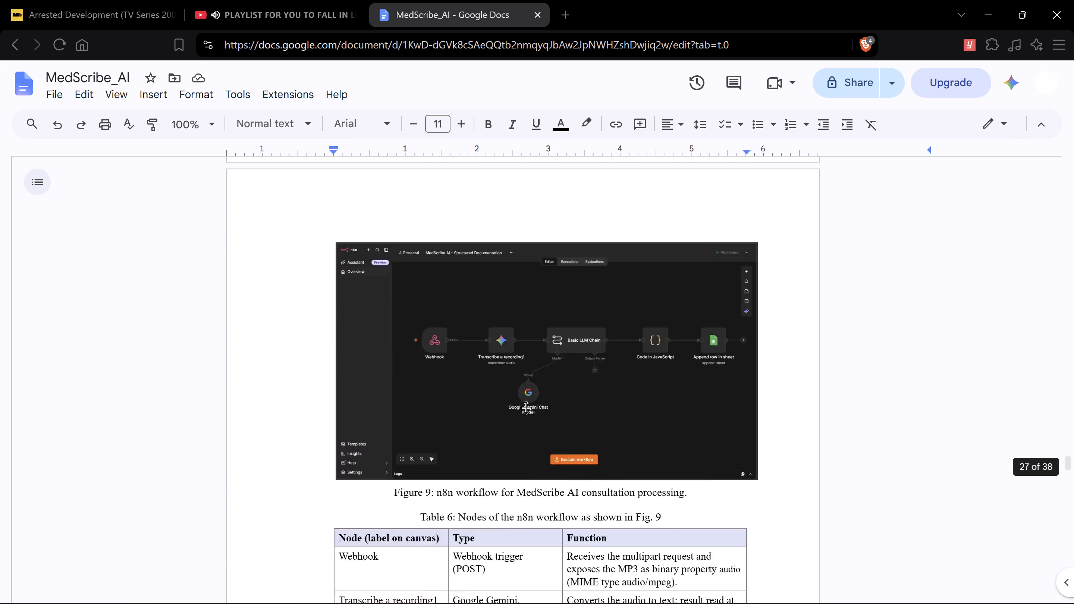
pyautogui.scroll(20, 526, 408)
pyautogui.scroll(20, 526, 408)
pyautogui.scroll(1, 526, 408)
pyautogui.scroll(-7, 526, 408)
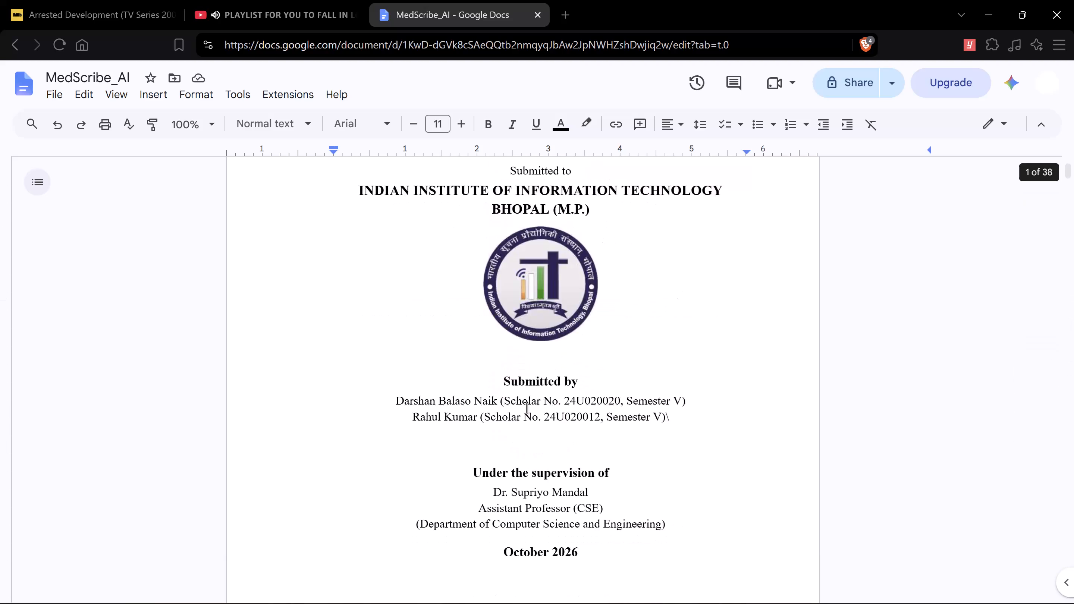
pyautogui.scroll(-14, 526, 408)
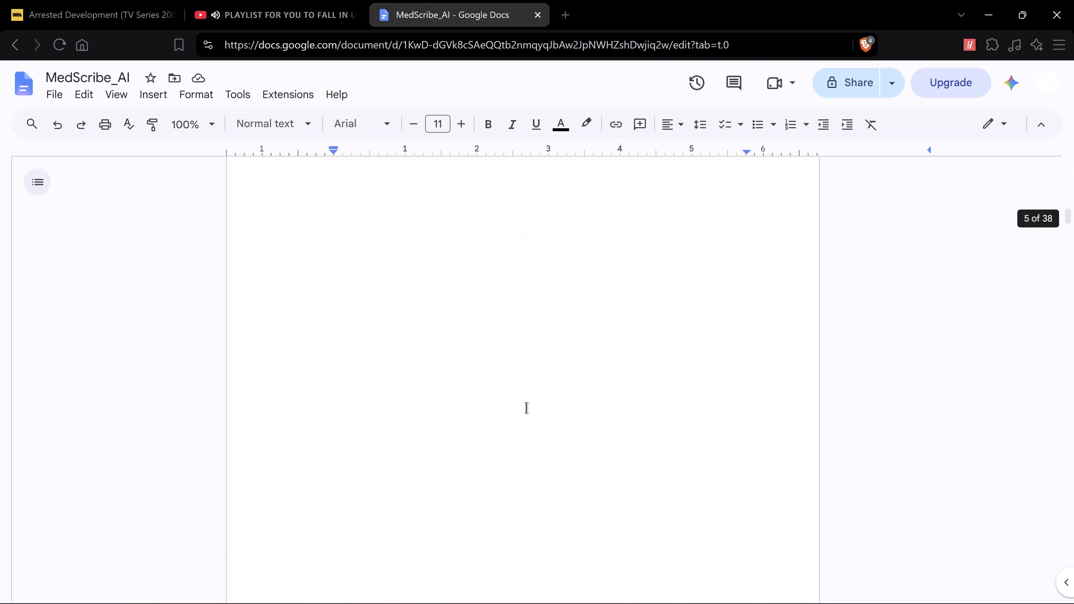
pyautogui.scroll(-2, 526, 408)
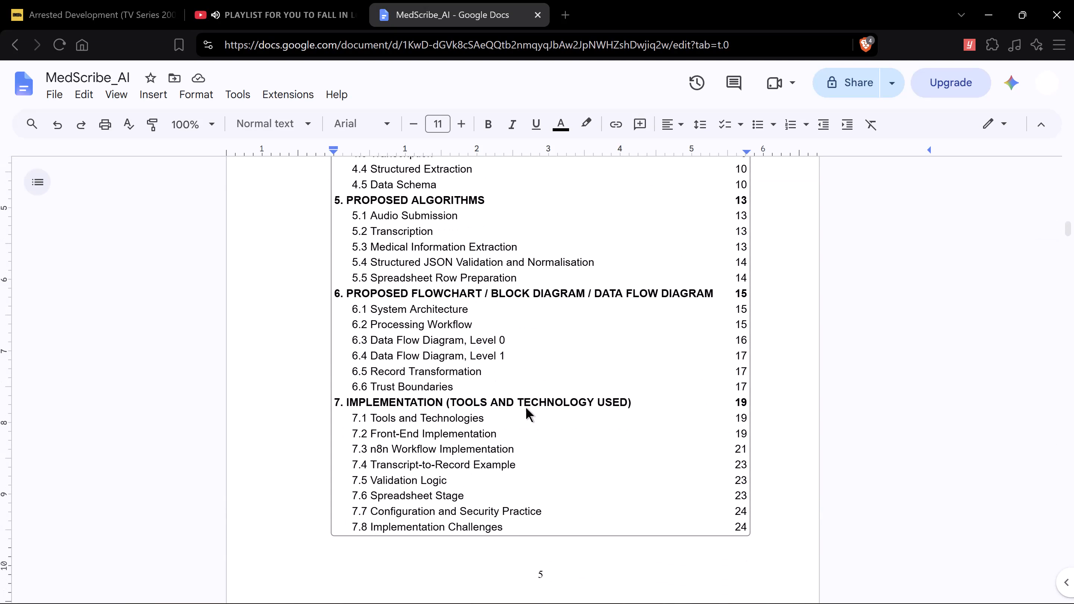
pyautogui.scroll(-1, 526, 408)
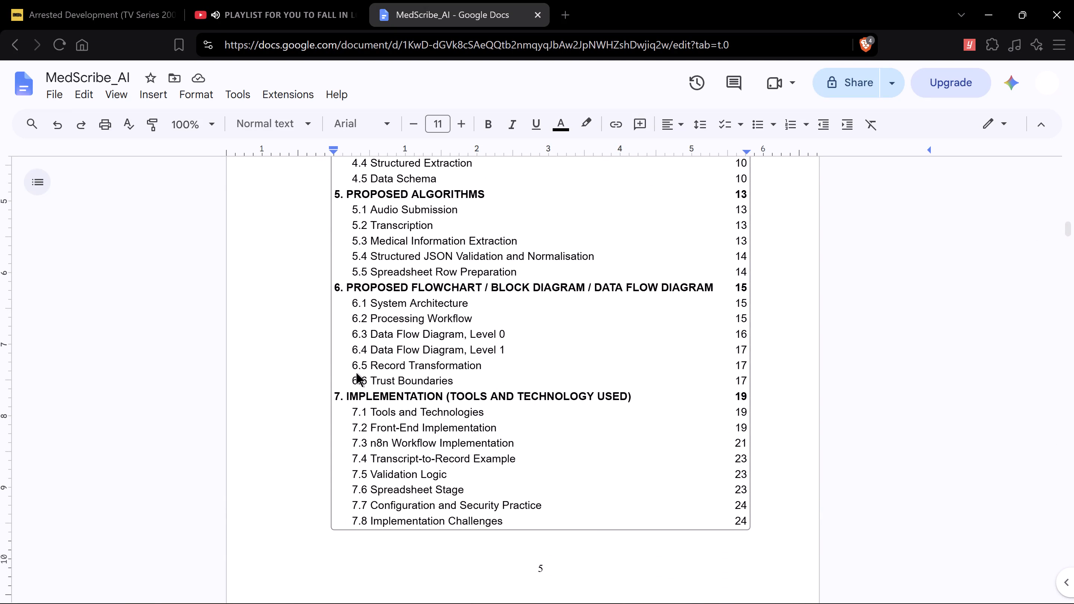
pyautogui.moveTo(352, 376); pyautogui.dragTo(761, 379)
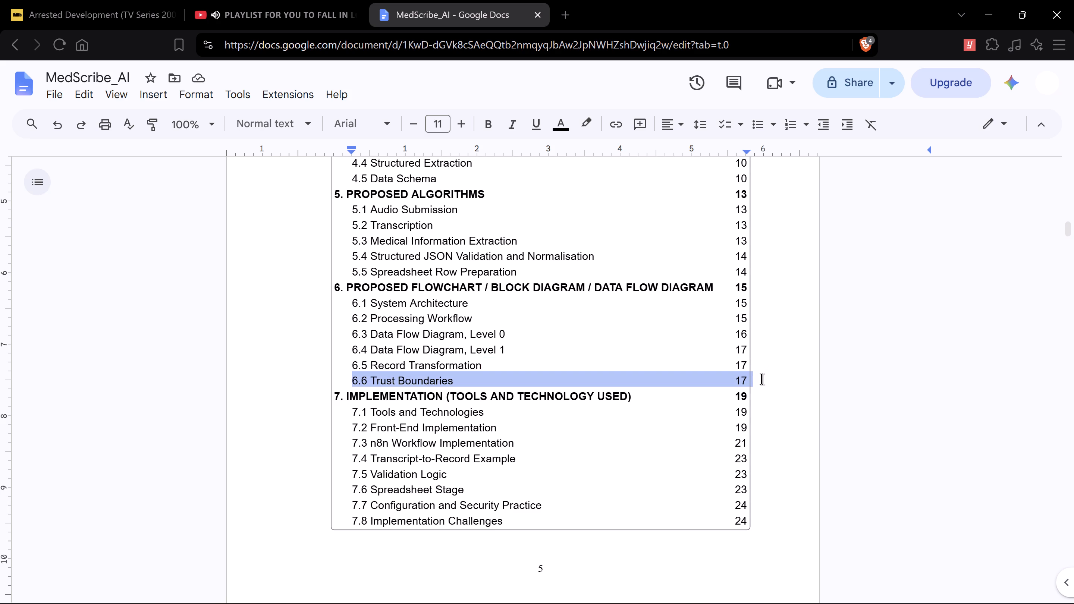
pyautogui.press('BackSpace')
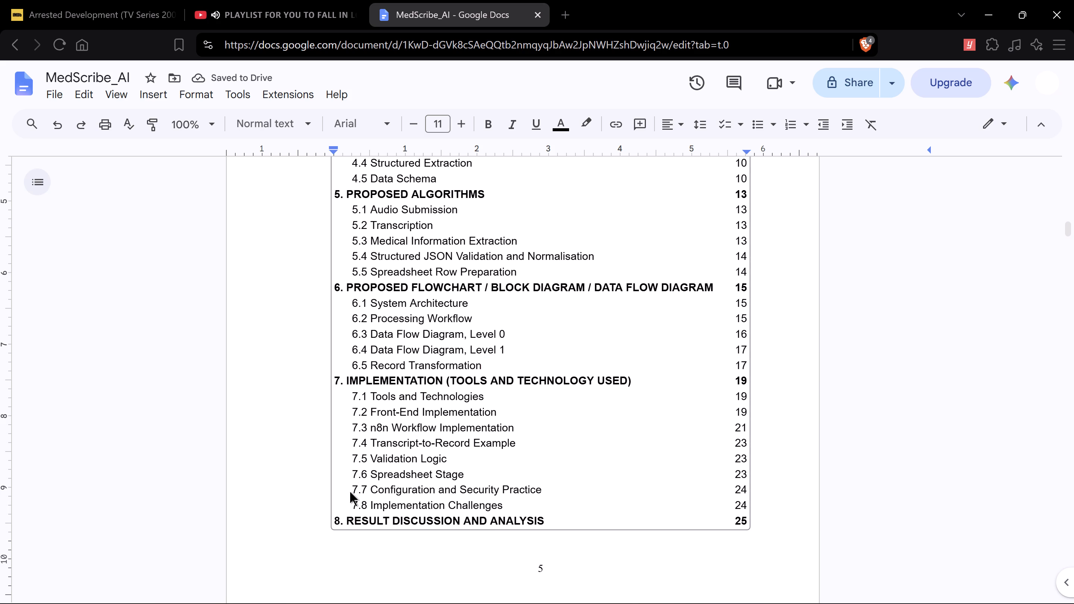
# Delete the entry 7.7 Configuration and Security Practice, with its page number, from the table of contents.
pyautogui.moveTo(350, 490); pyautogui.dragTo(755, 489)
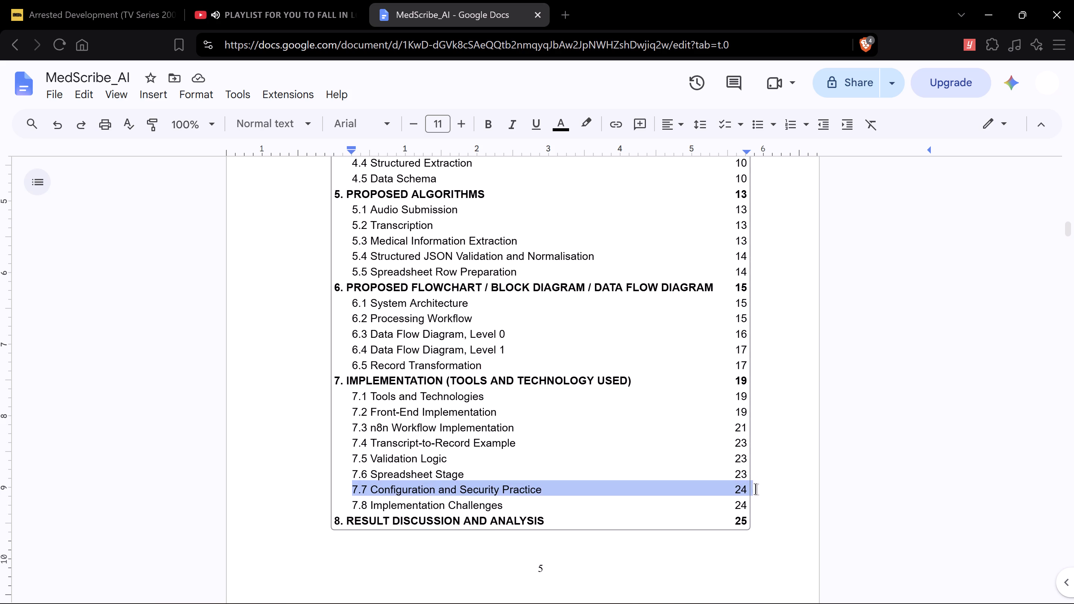
pyautogui.moveTo(755, 489); pyautogui.dragTo(754, 490)
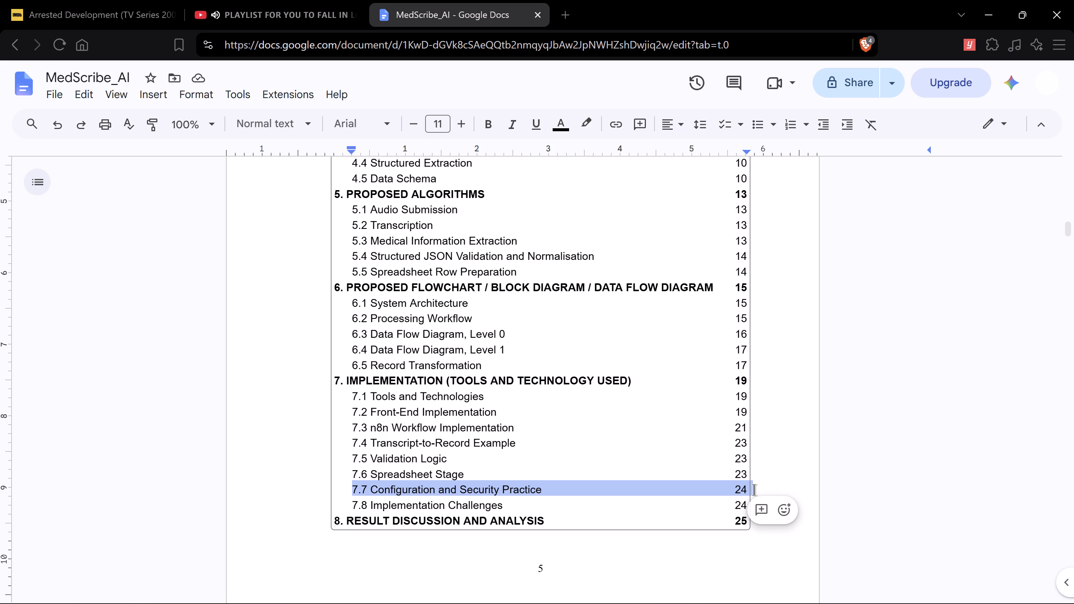
pyautogui.press('BackSpace')
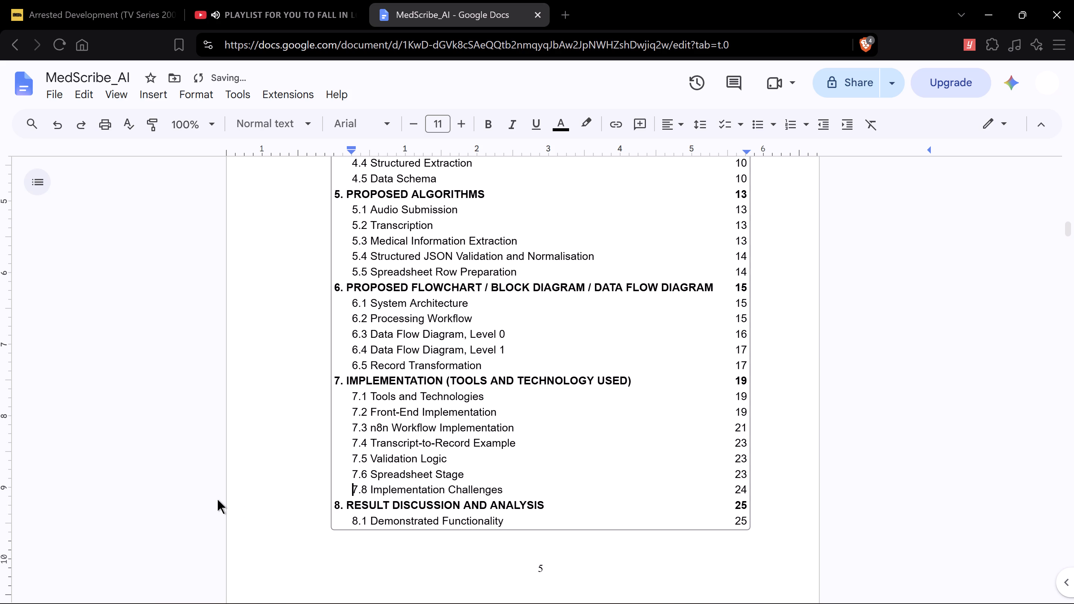
# Recheck the last subsection headings of the Implementation chapter against the edited table of contents.
pyautogui.scroll(-17, 217, 499)
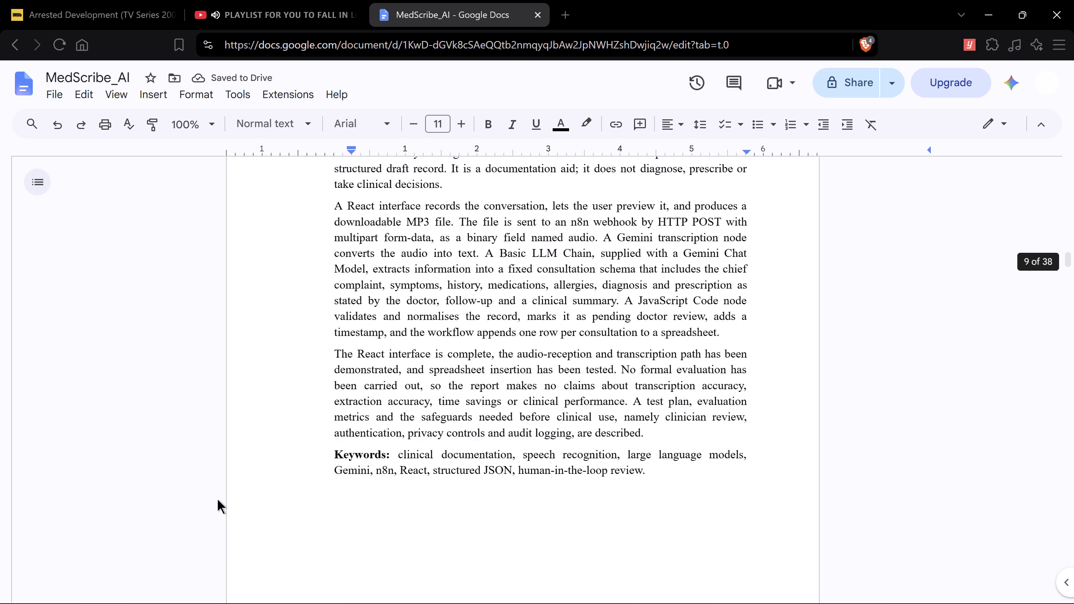
pyautogui.scroll(-18, 217, 499)
pyautogui.scroll(-16, 217, 499)
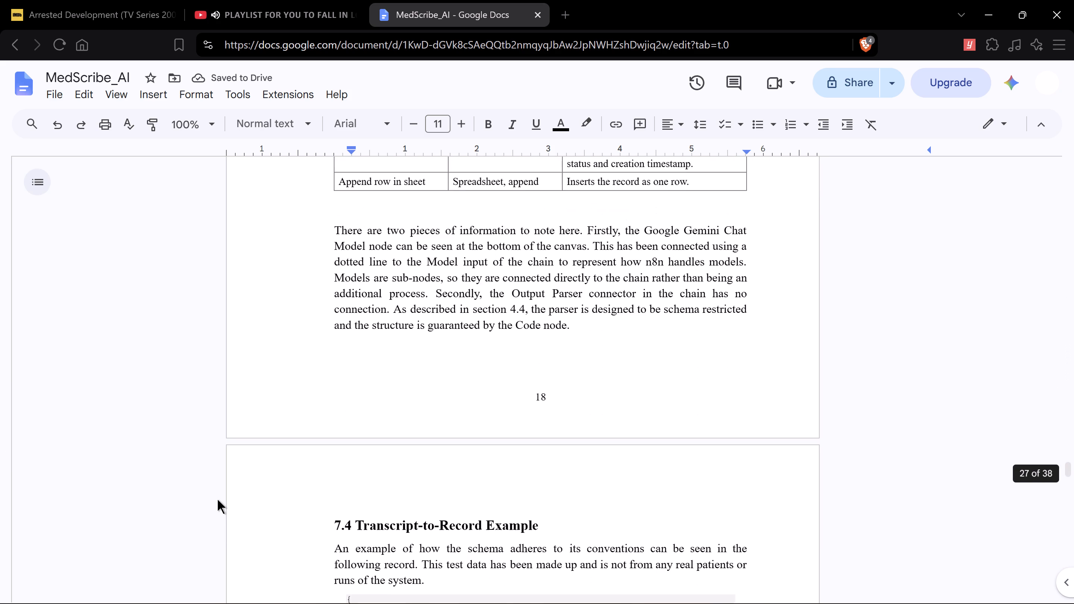
pyautogui.scroll(-5, 217, 499)
pyautogui.scroll(8, 217, 499)
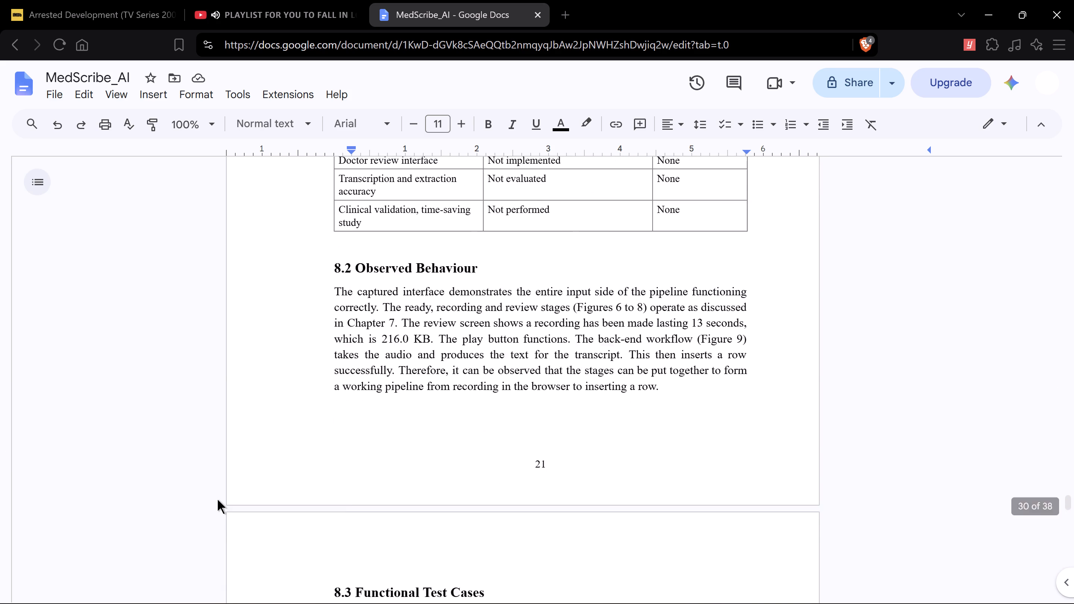
pyautogui.scroll(13, 217, 499)
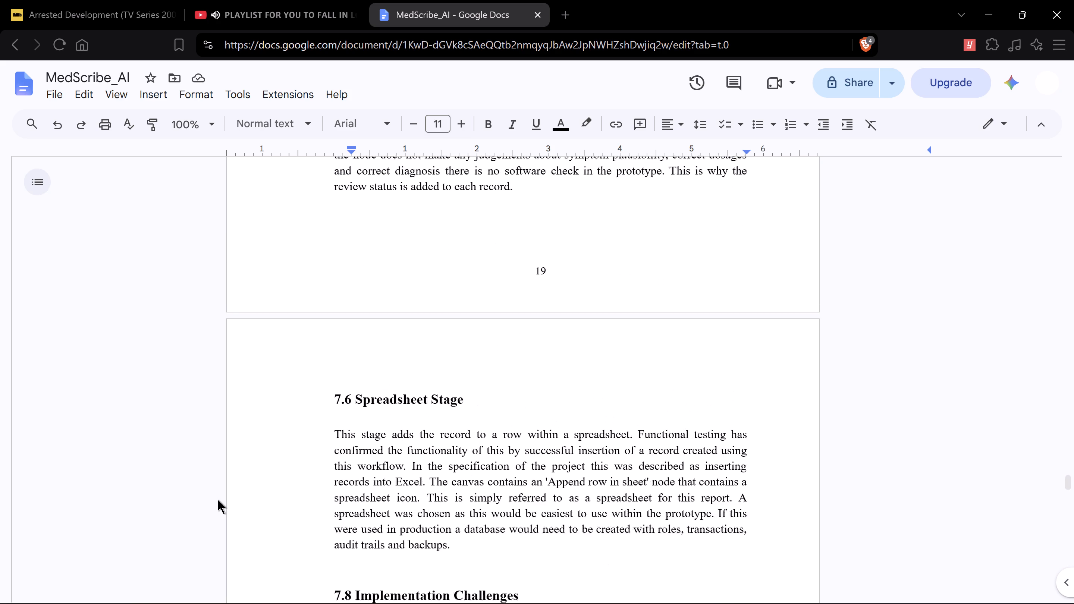
pyautogui.scroll(1, 217, 499)
pyautogui.hscroll(1, 217, 499)
# Check the headings from chapter 8, Result Discussion and Analysis, through to the start of the References chapter.
pyautogui.scroll(-5, 217, 499)
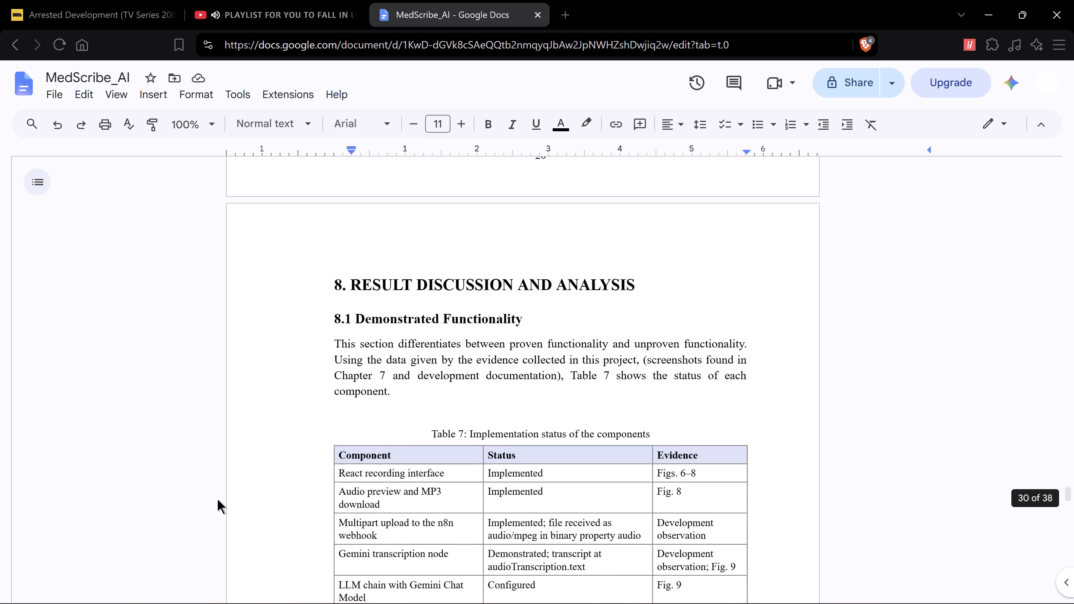
pyautogui.scroll(-4, 217, 499)
pyautogui.scroll(6, 217, 499)
pyautogui.scroll(-1, 217, 499)
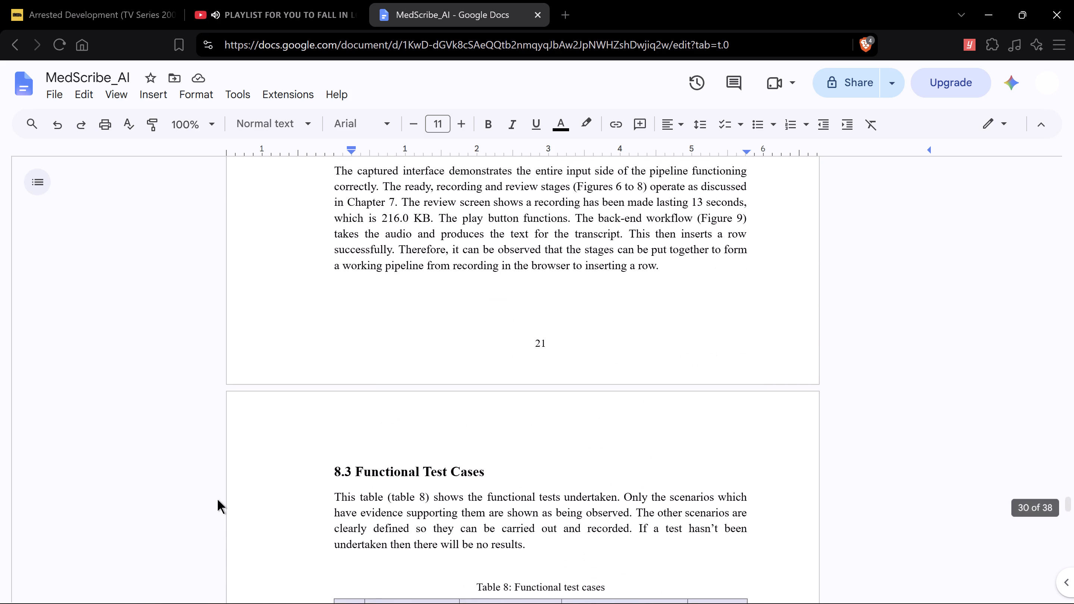
pyautogui.scroll(-4, 217, 499)
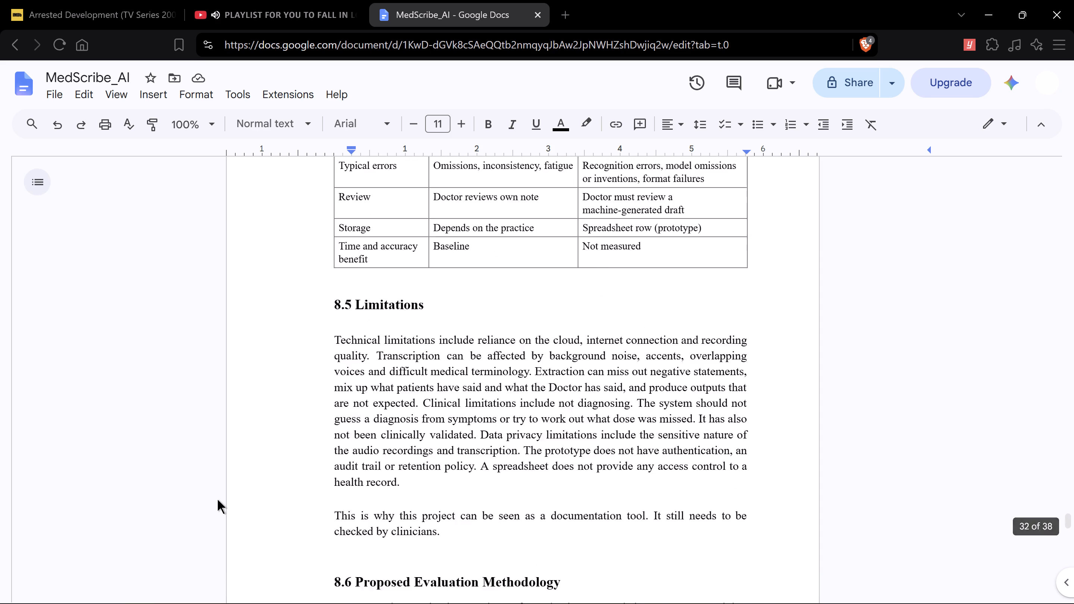
pyautogui.scroll(-8, 217, 499)
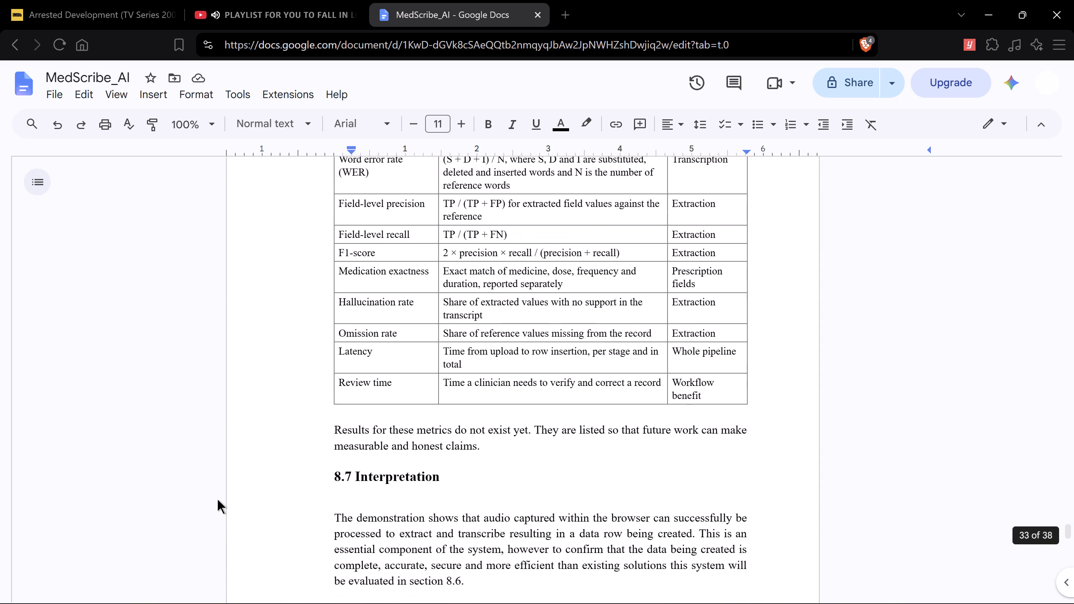
pyautogui.scroll(-8, 217, 499)
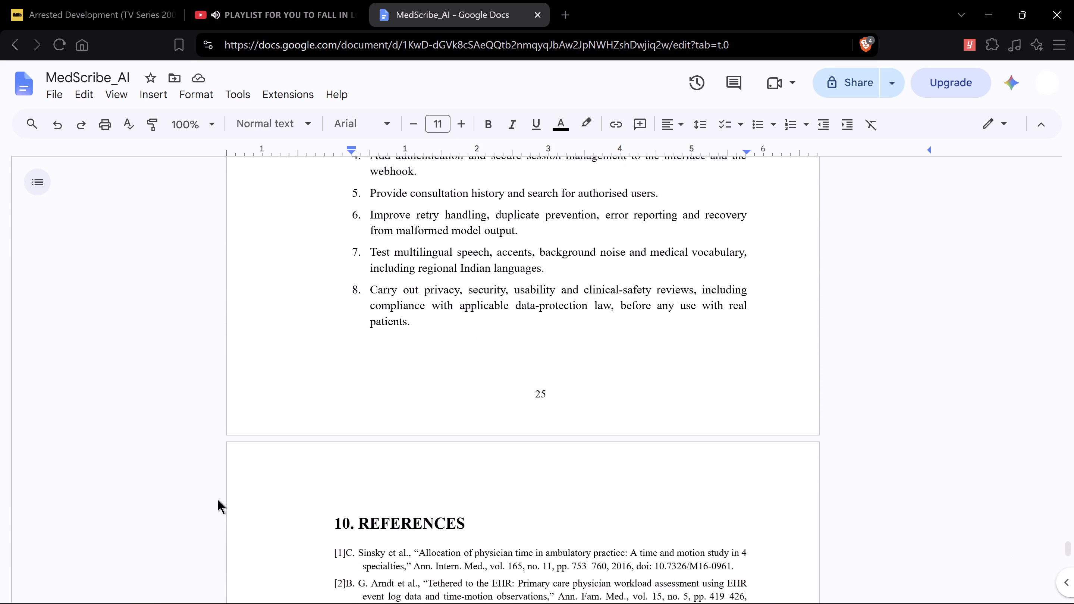
# Review the table of contents entries for chapters 8 to 12 against the headings in the report body.
pyautogui.scroll(20, 217, 499)
pyautogui.scroll(20, 217, 499)
pyautogui.scroll(20, 217, 499)
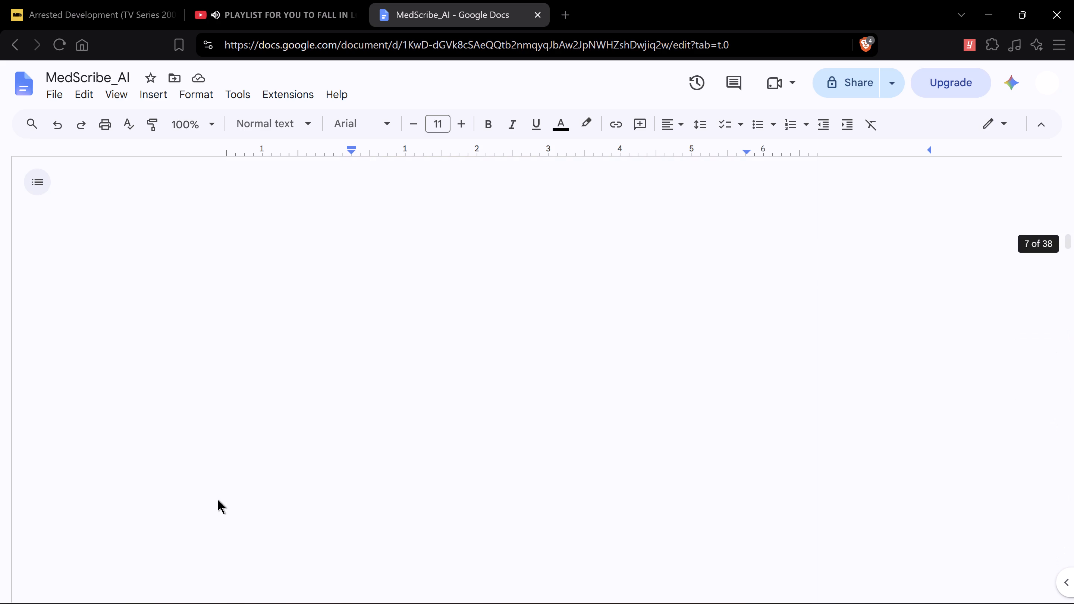
pyautogui.scroll(16, 217, 499)
pyautogui.scroll(-13, 217, 499)
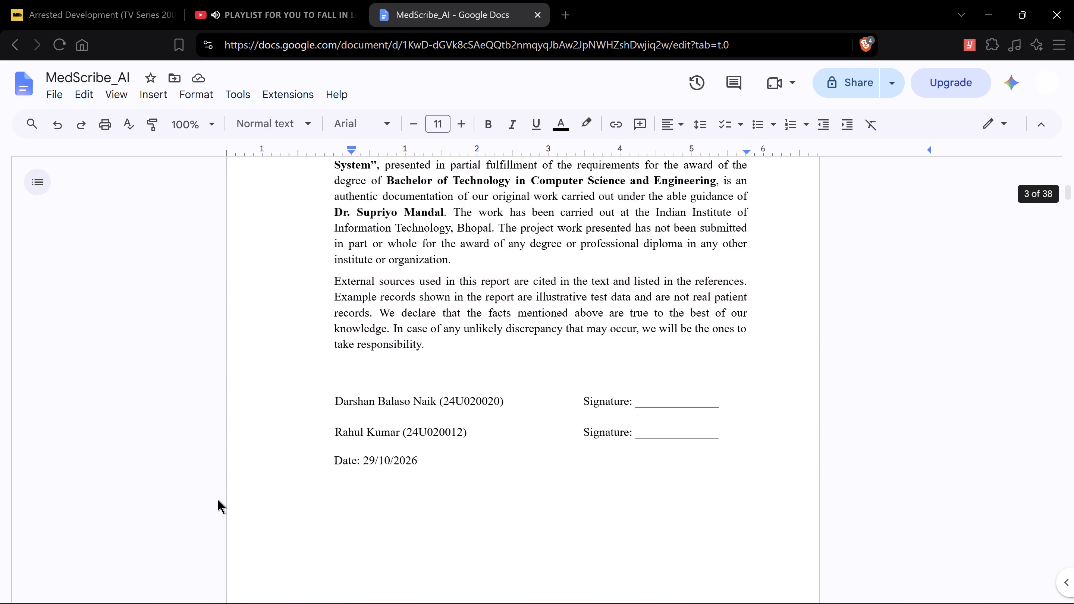
pyautogui.scroll(-11, 217, 499)
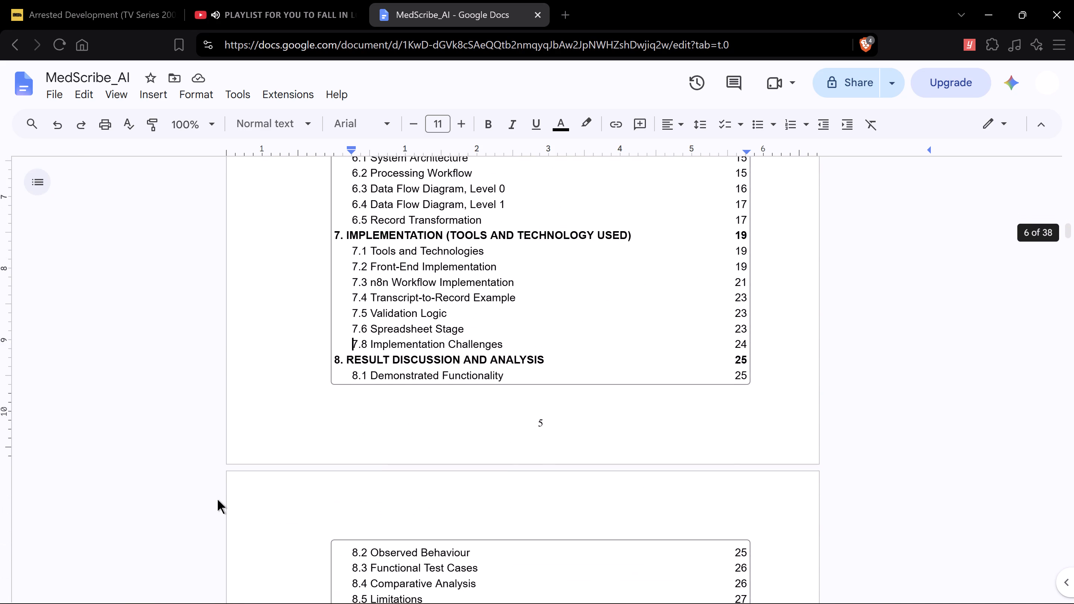
pyautogui.scroll(-1, 217, 499)
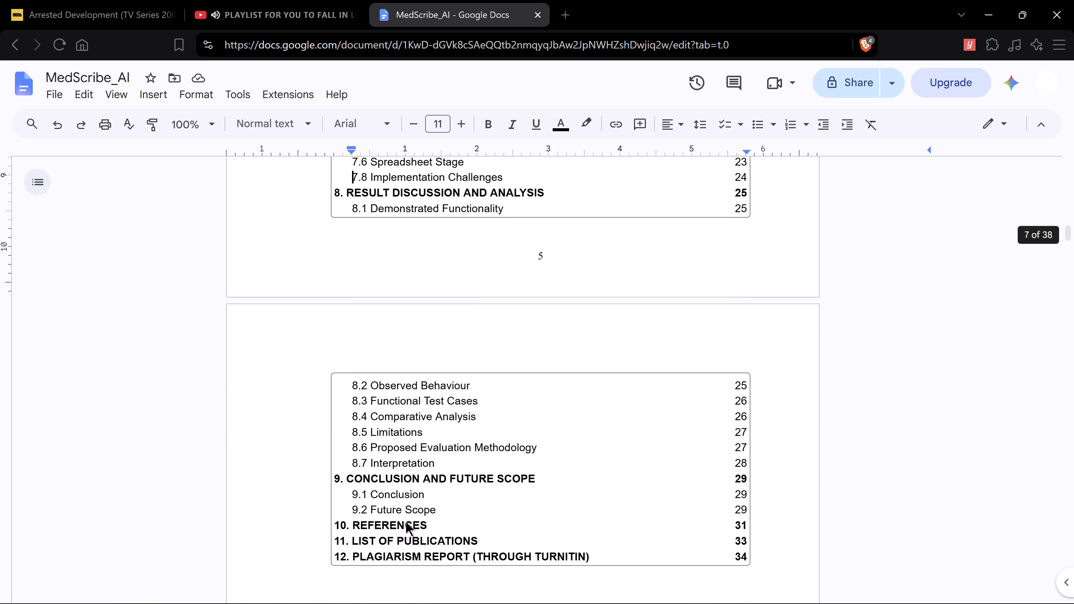
# Delete the entries 9.1 Conclusion and 9.2 Future Scope, with their page numbers, from the table of contents.
pyautogui.scroll(-1, 522, 463)
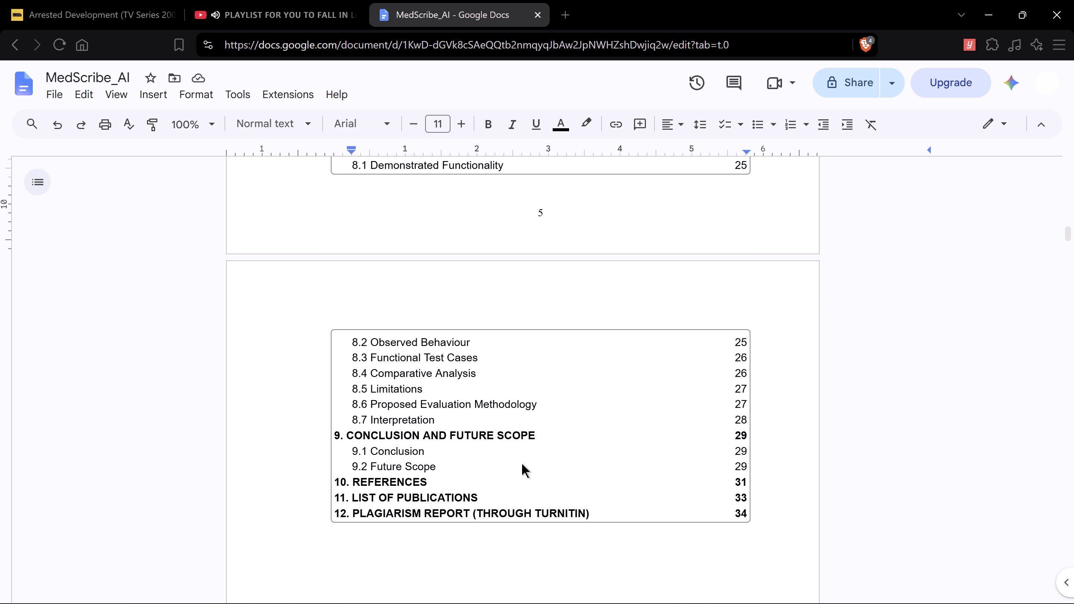
pyautogui.moveTo(431, 469); pyautogui.dragTo(343, 452)
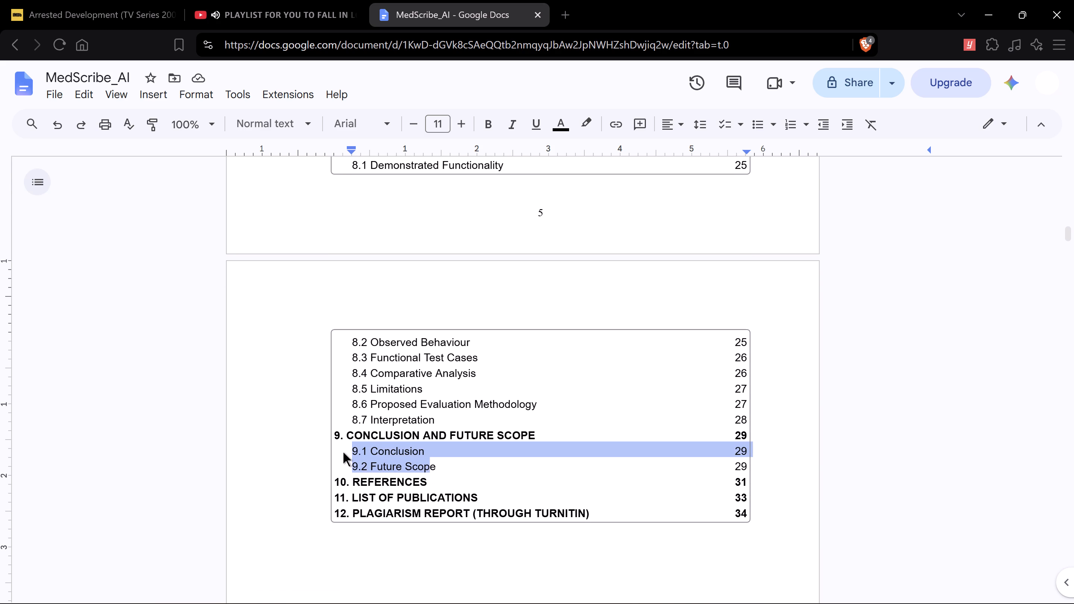
pyautogui.click(343, 452)
pyautogui.moveTo(343, 452); pyautogui.dragTo(775, 492)
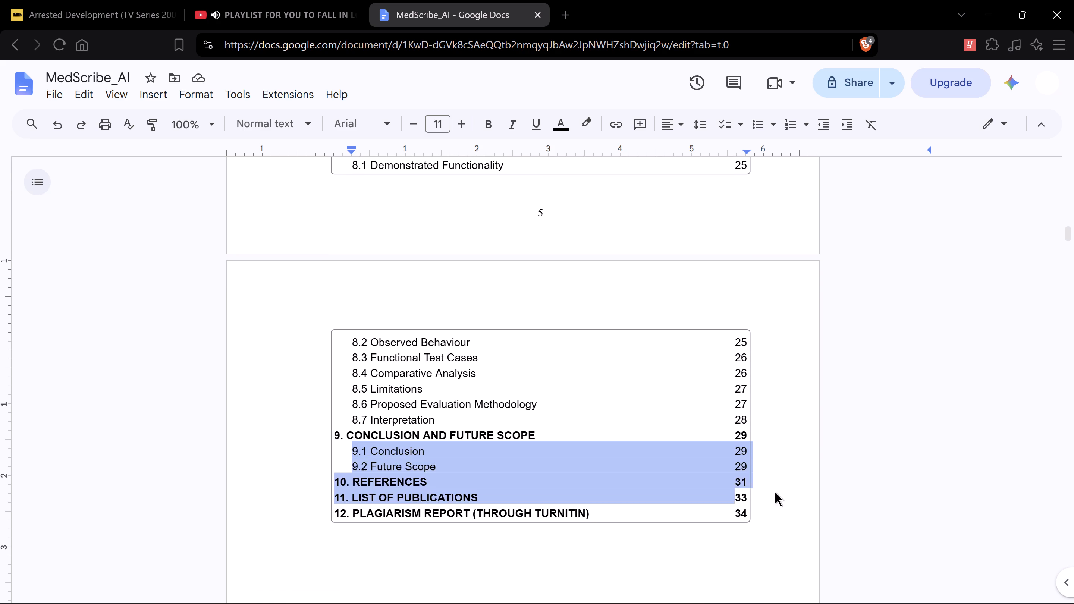
pyautogui.moveTo(775, 492); pyautogui.dragTo(801, 467)
pyautogui.press('BackSpace')
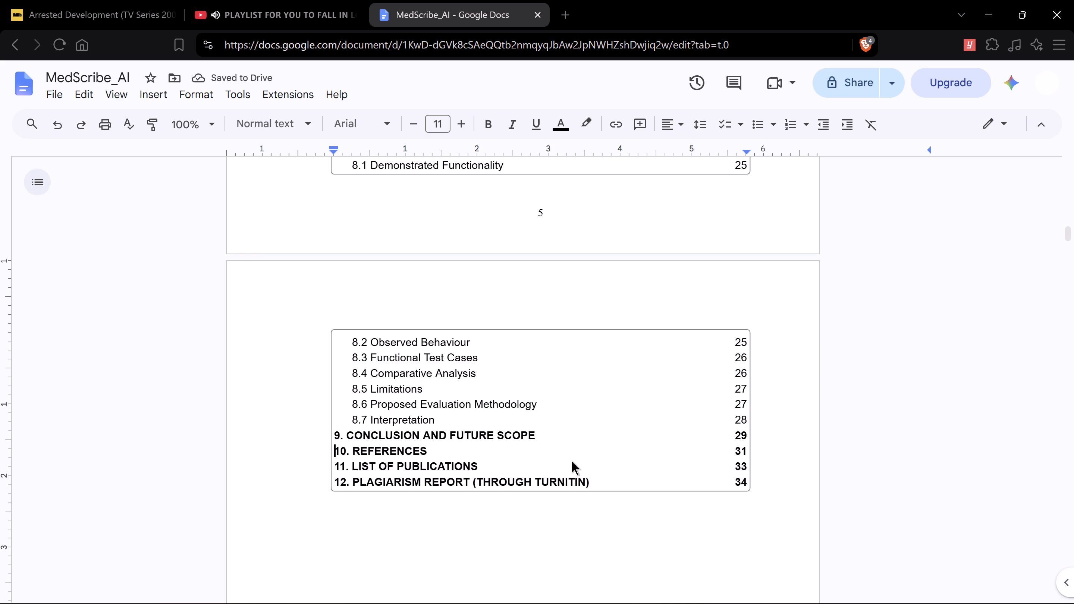
# Skim the report from the abstract to its last page and back up to the title page.
pyautogui.scroll(4, 903, 405)
pyautogui.scroll(-14, 903, 405)
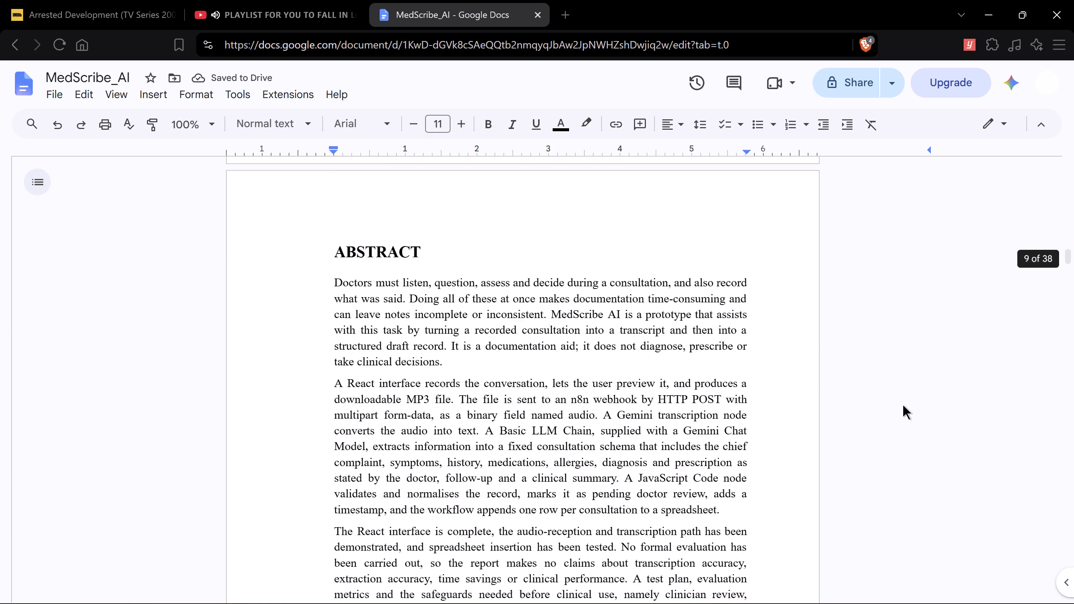
pyautogui.moveTo(1070, 259); pyautogui.dragTo(1073, 603)
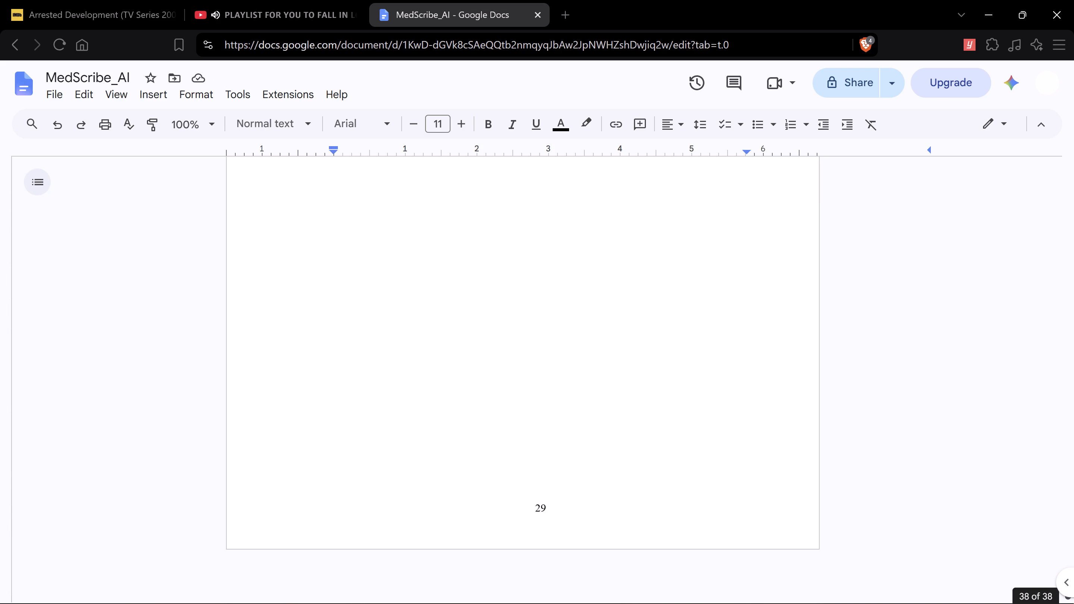
pyautogui.moveTo(1073, 603); pyautogui.dragTo(1061, 462)
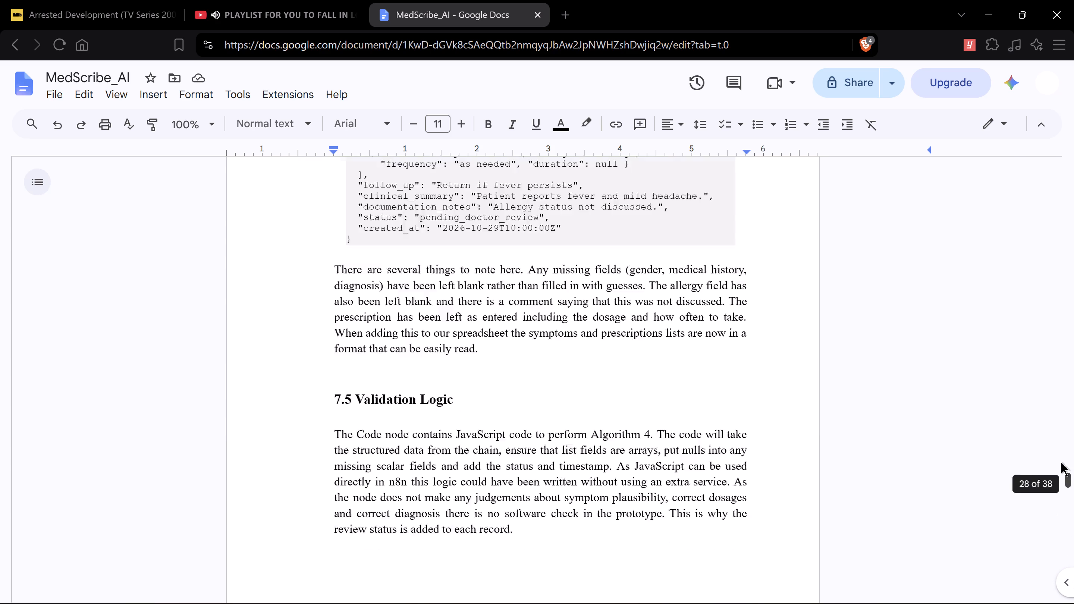
pyautogui.moveTo(1061, 462); pyautogui.dragTo(1067, 168)
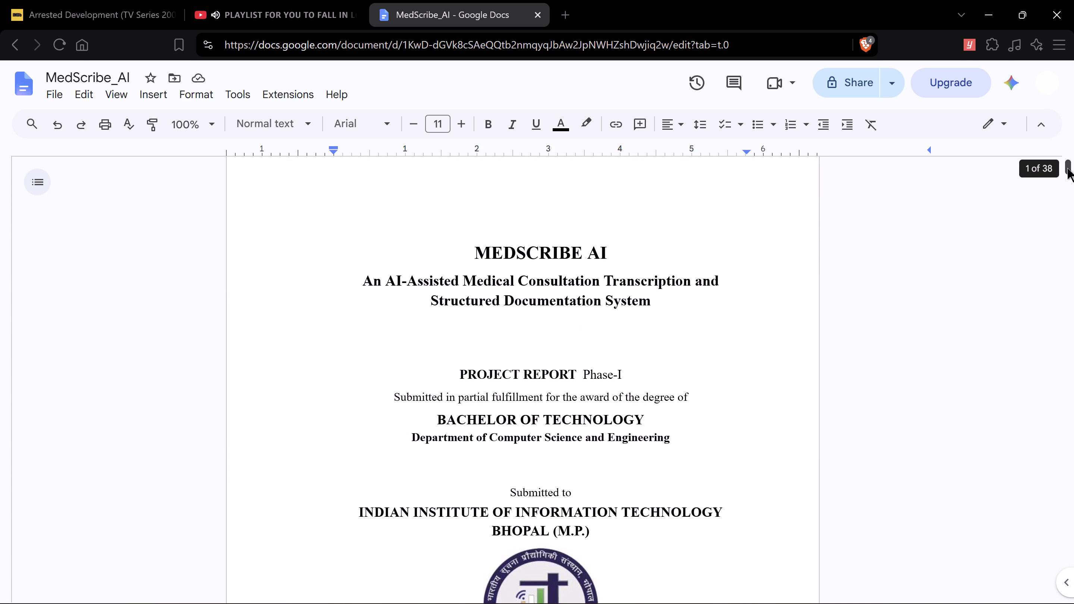
pyautogui.moveTo(1067, 168); pyautogui.dragTo(1066, 163)
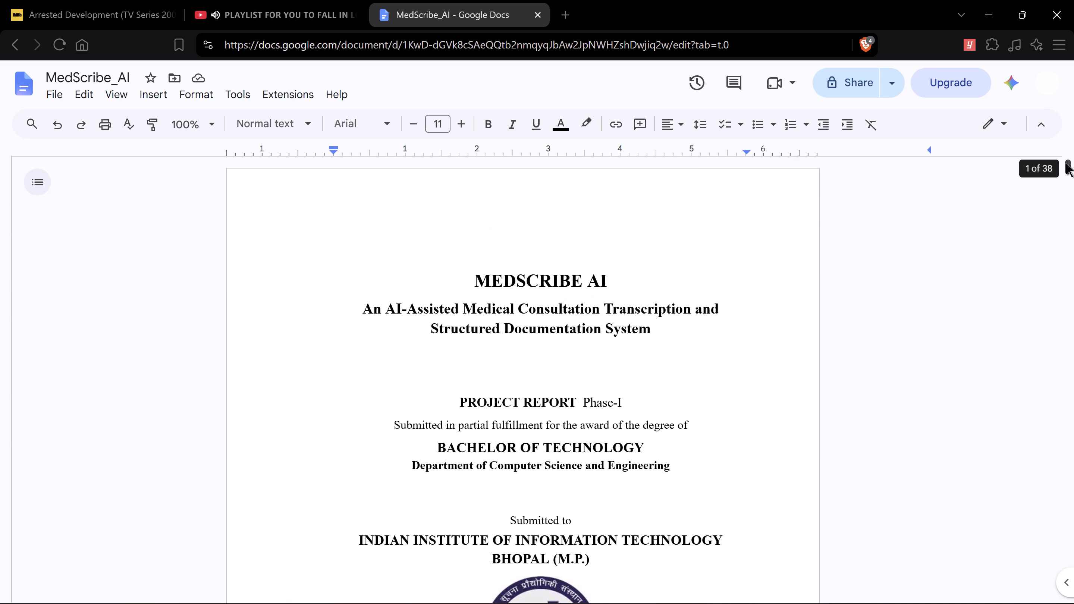
pyautogui.moveTo(1066, 163); pyautogui.dragTo(1066, 165)
# Renumber the four Literature Review subsections in the table of contents consecutively as 2.1, 2.2, 2.3 and 2.4.
pyautogui.scroll(-11, 895, 563)
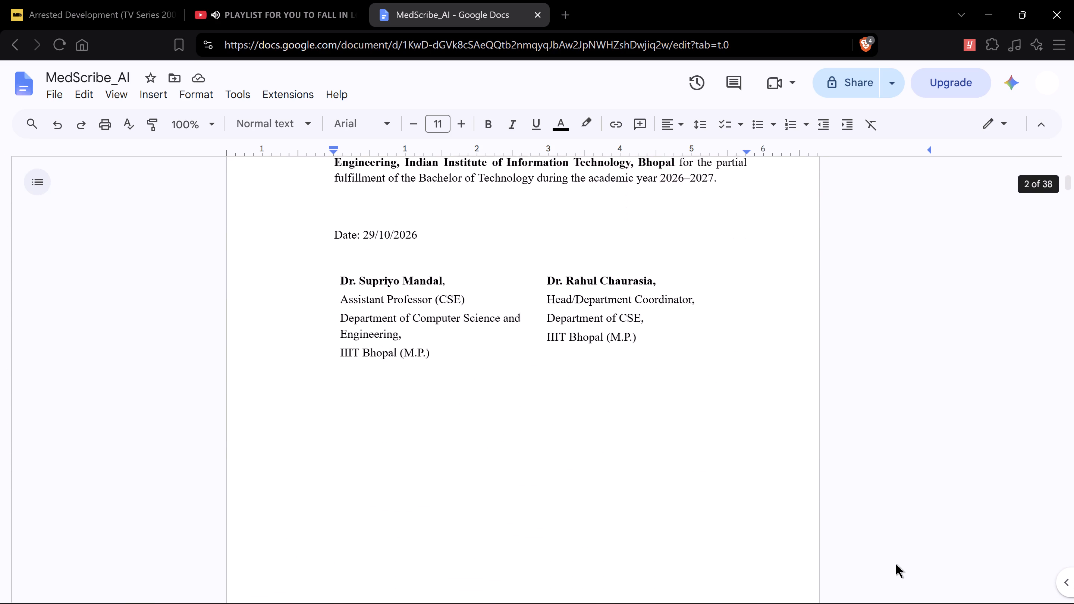
pyautogui.scroll(-9, 895, 563)
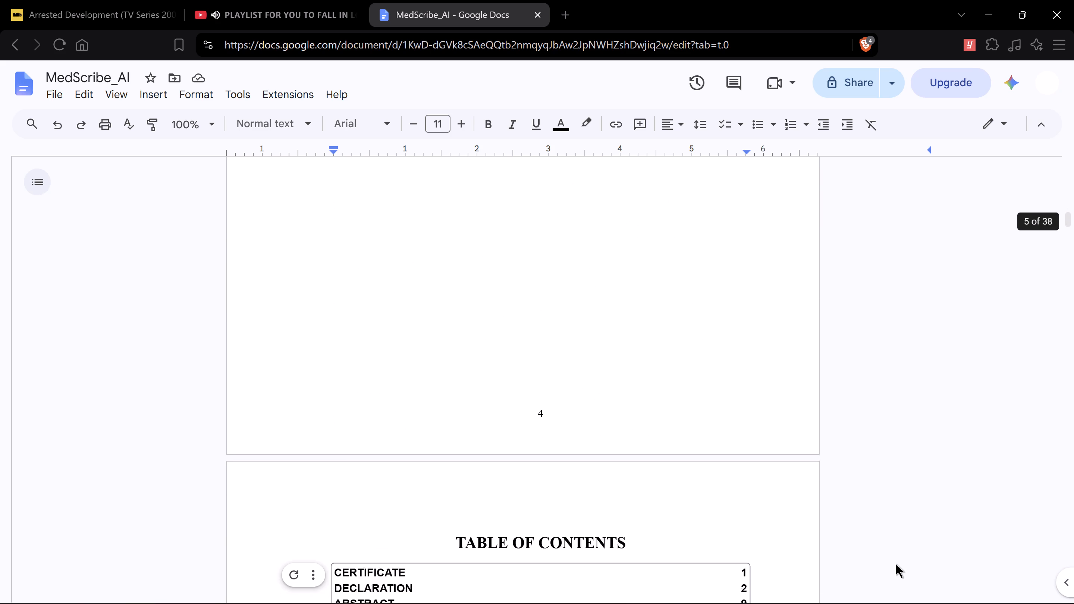
pyautogui.scroll(-6, 895, 563)
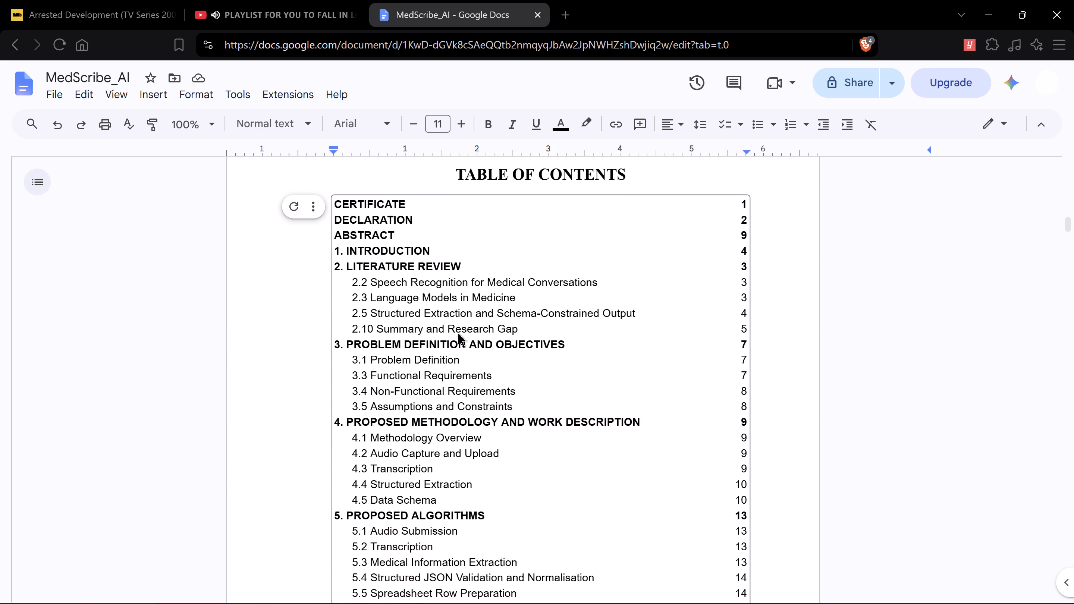
pyautogui.click(366, 281)
pyautogui.press('BackSpace')
pyautogui.press('1')
pyautogui.press('Down')
pyautogui.press('BackSpace')
pyautogui.press('2')
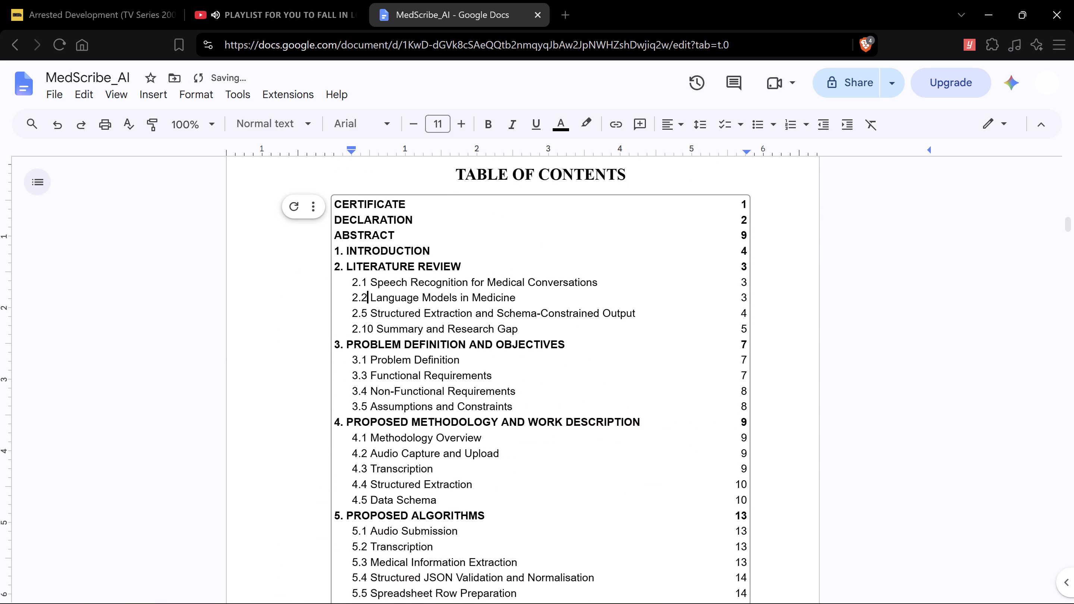
pyautogui.press('Down')
pyautogui.press('BackSpace')
pyautogui.press('2')
pyautogui.press('BackSpace')
pyautogui.press('3')
pyautogui.press('Down')
pyautogui.press('Right')
pyautogui.press('BackSpace')
pyautogui.press('BackSpace')
pyautogui.press('4')
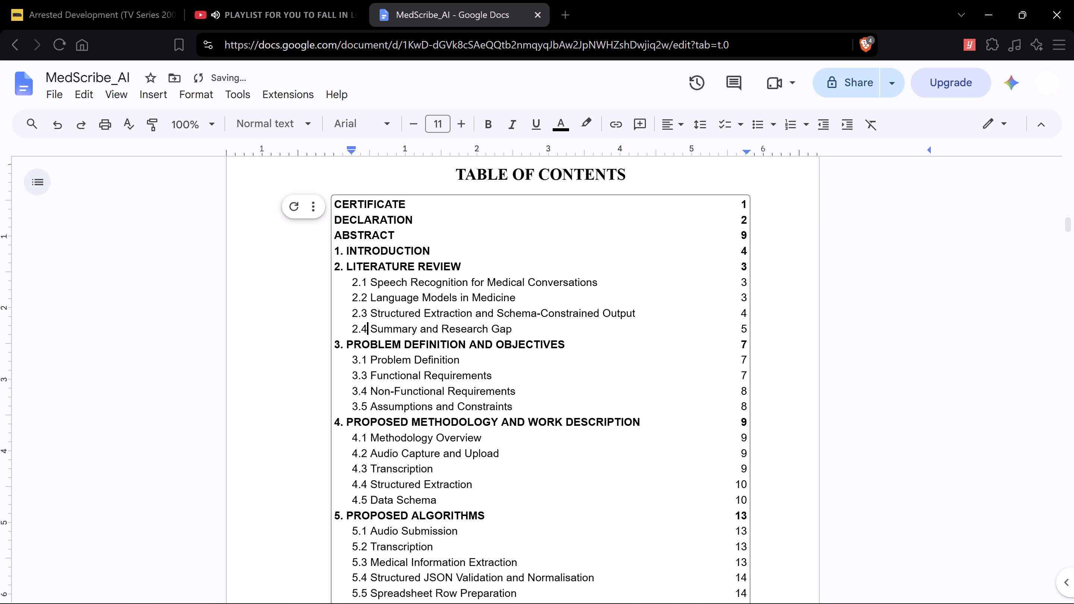
# Renumber Functional Requirements, Non-Functional Requirements and Assumptions and Constraints in the table of contents as 3.2, 3.3 and 3.4.
pyautogui.press('Down')
pyautogui.press('Down')
pyautogui.press('Down')
pyautogui.press('BackSpace')
pyautogui.press('2')
pyautogui.press('Down')
pyautogui.press('BackSpace')
pyautogui.press('3')
pyautogui.press('Down')
pyautogui.press('BackSpace')
pyautogui.press('4')
# Go through the entry numbering of chapters 4 to 7 in the table of contents and renumber Implementation Challenges as 7.7.
pyautogui.press('Down')
pyautogui.press('Down')
pyautogui.press('Down')
pyautogui.press('Down')
pyautogui.press('Down')
pyautogui.press('Down')
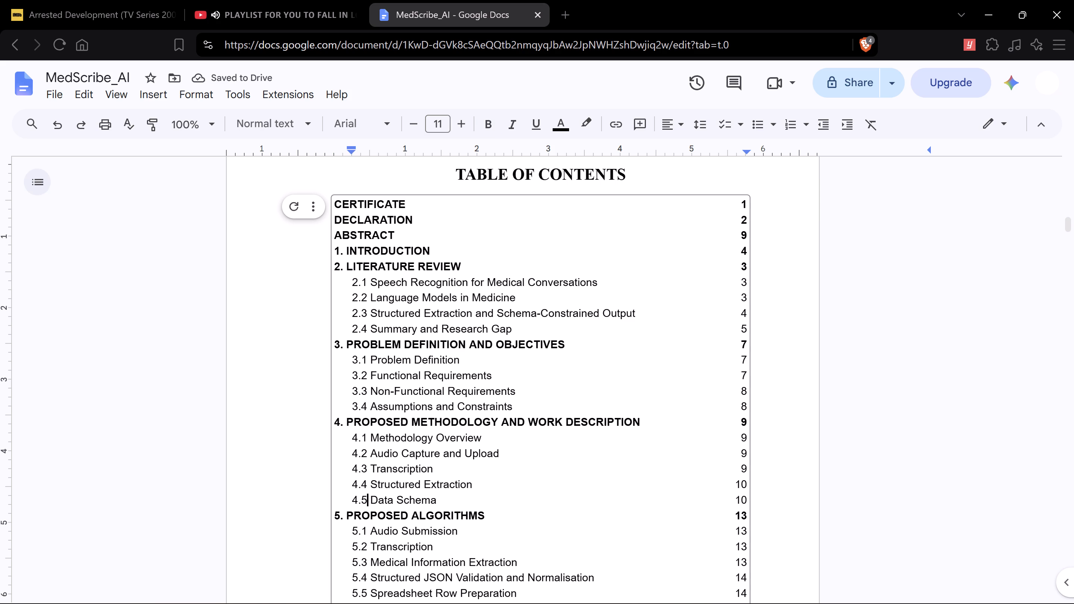
pyautogui.press('Down')
pyautogui.press('Down')
pyautogui.press('Down')
pyautogui.press('Down')
pyautogui.press('Down')
pyautogui.press('Down')
pyautogui.press('Down')
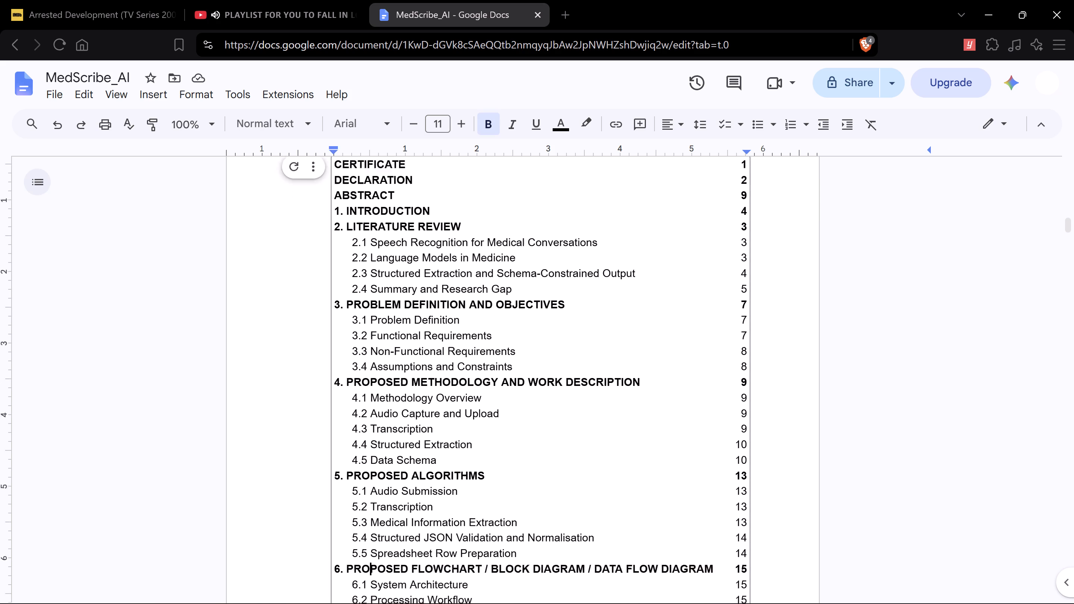
pyautogui.press('Down')
pyautogui.press('Down')
pyautogui.press('Down')
pyautogui.press('Down')
pyautogui.press('Down')
pyautogui.press('Down')
pyautogui.press('Down')
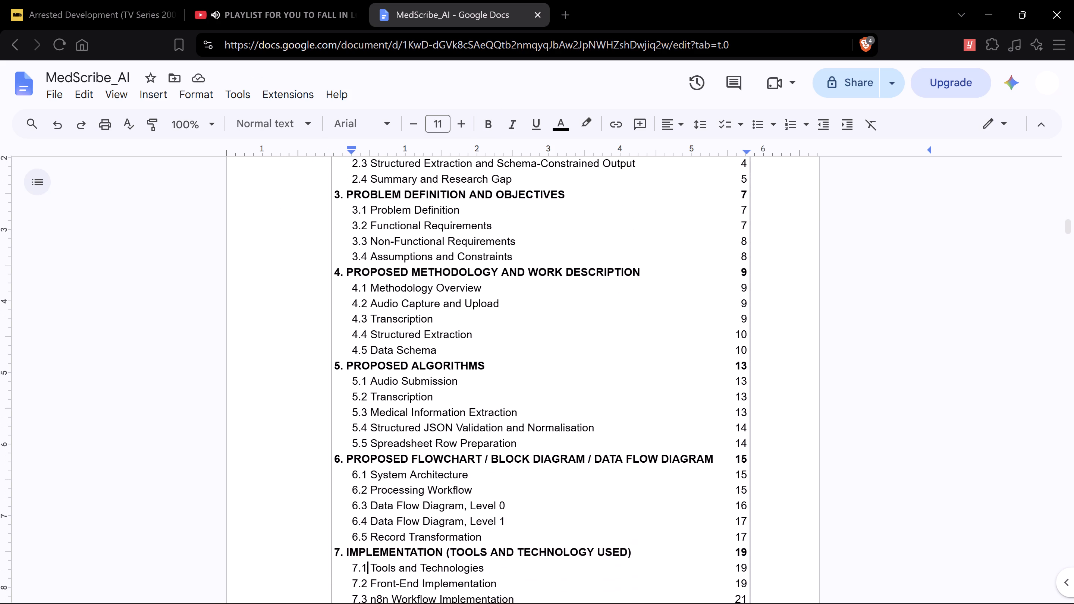
pyautogui.press('Down')
pyautogui.press('Down')
pyautogui.press('Down')
pyautogui.press('Down')
pyautogui.press('Down')
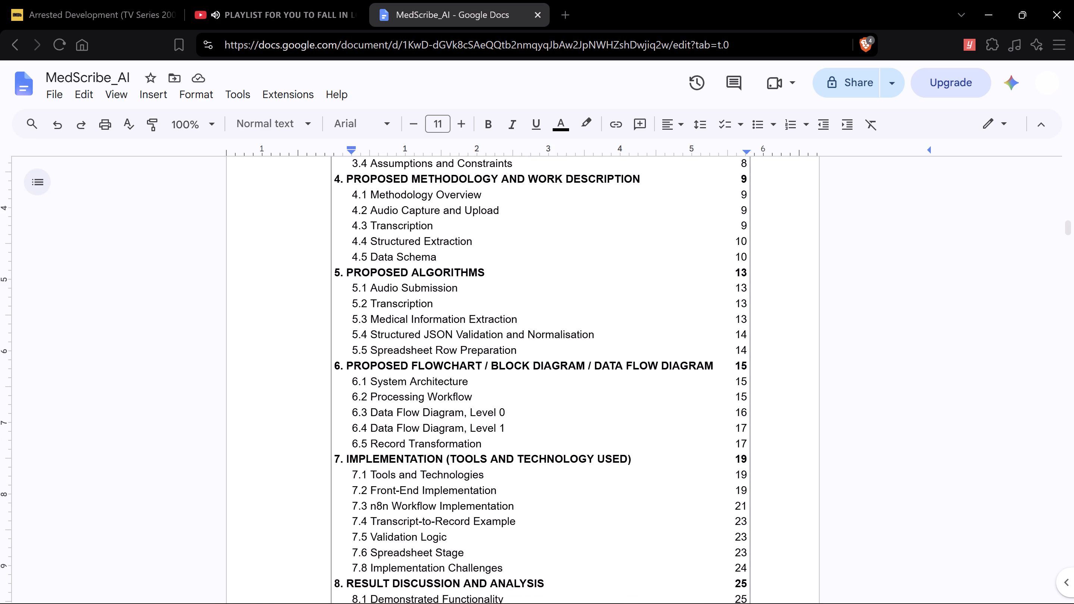
pyautogui.press('Down')
pyautogui.press('BackSpace')
pyautogui.press('7')
# Check the numbering of the table of contents entries from chapter 8 through chapter 12.
pyautogui.press('Down')
pyautogui.press('Down')
pyautogui.press('Down')
pyautogui.press('Down')
pyautogui.press('Down')
pyautogui.press('Down')
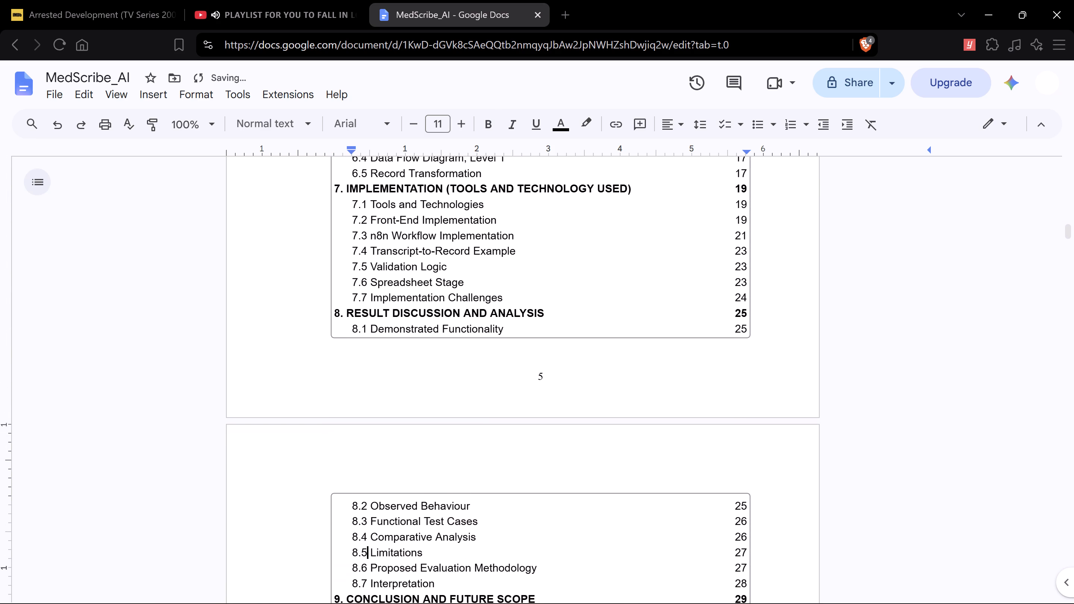
pyautogui.press('Down')
pyautogui.press('Down')
pyautogui.press('Down')
pyautogui.press('Down')
pyautogui.press('Down')
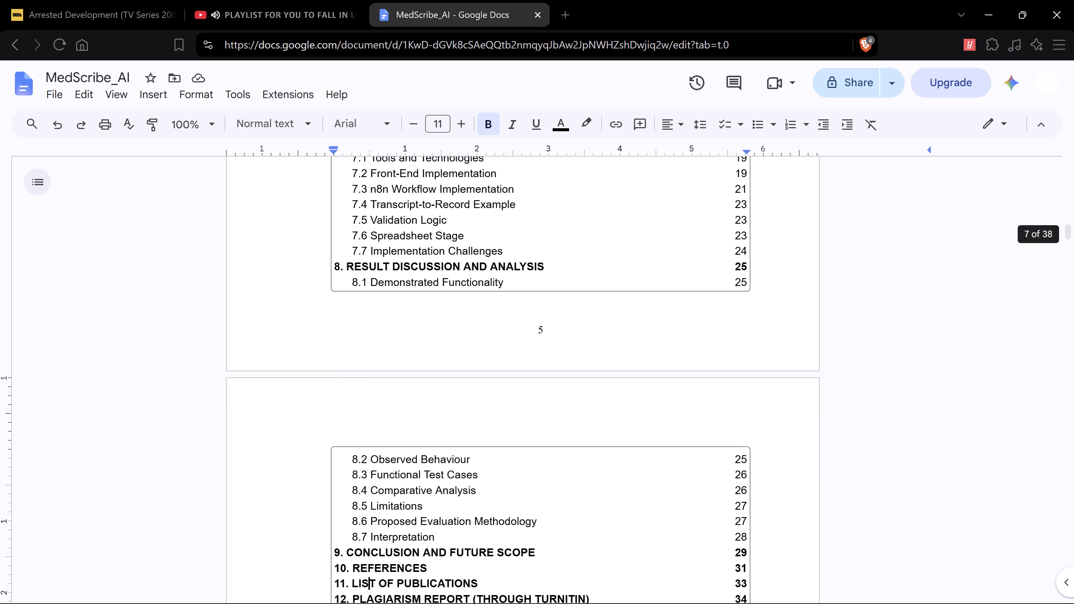
pyautogui.press('Down')
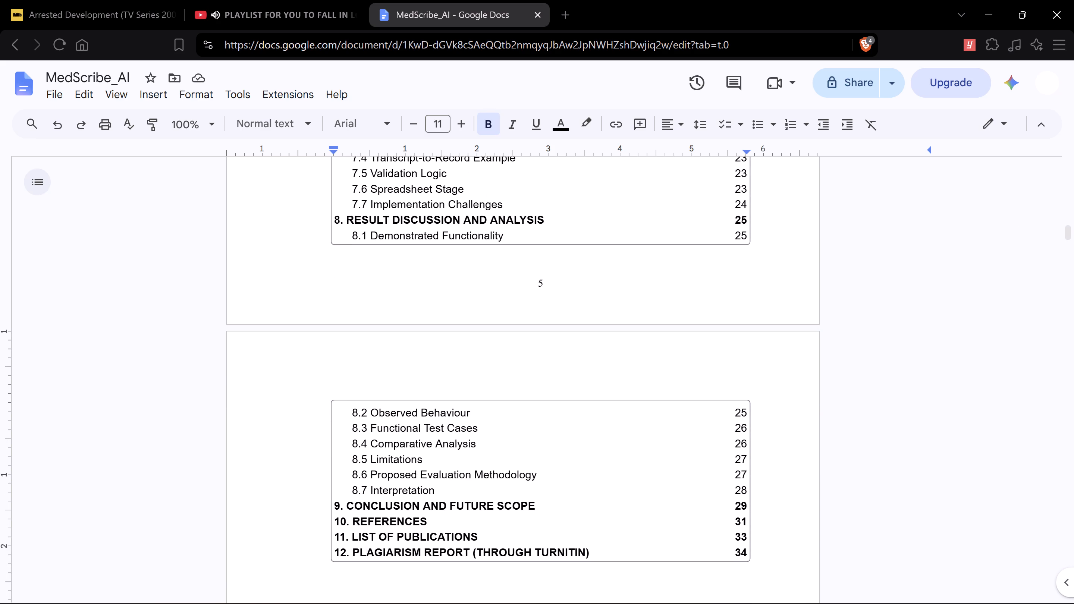
# Check the printed page numbers from the List of Abbreviations through the Abstract to the Introduction.
pyautogui.scroll(-6, 523, 242)
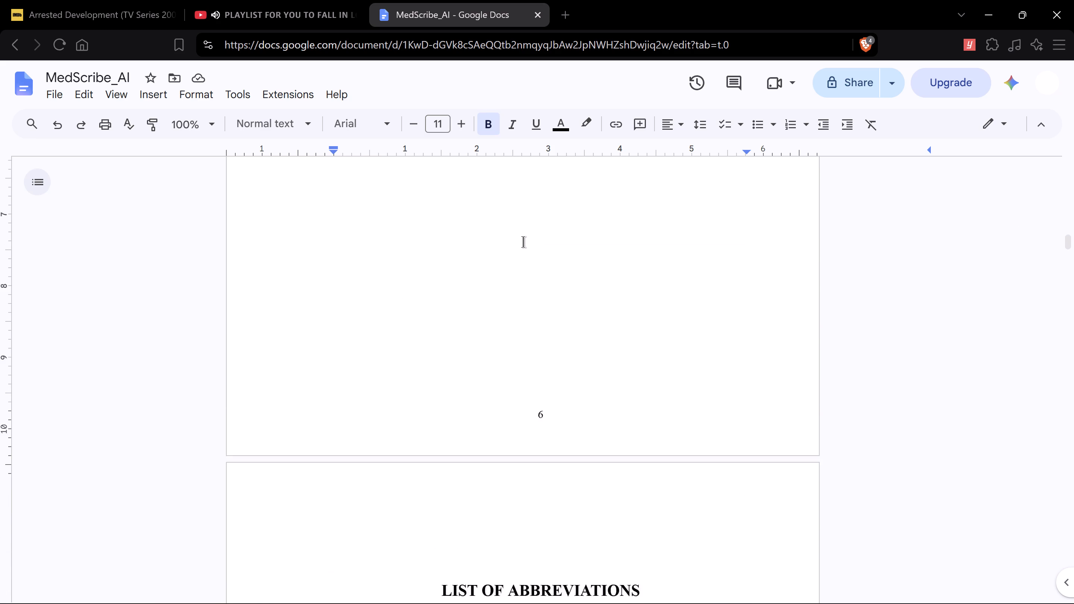
pyautogui.scroll(-10, 523, 242)
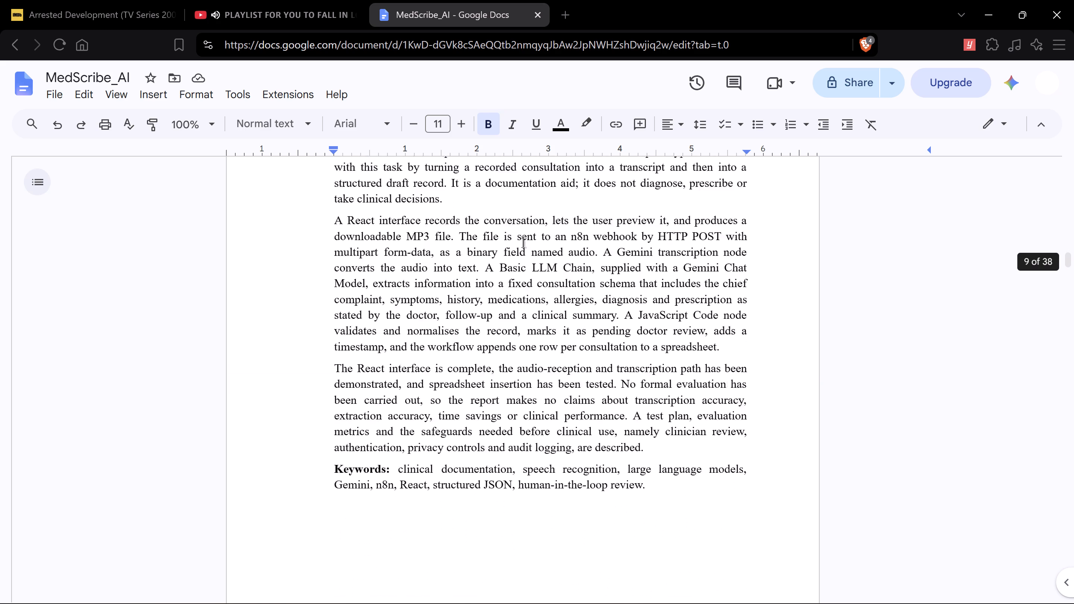
pyautogui.scroll(-1, 523, 242)
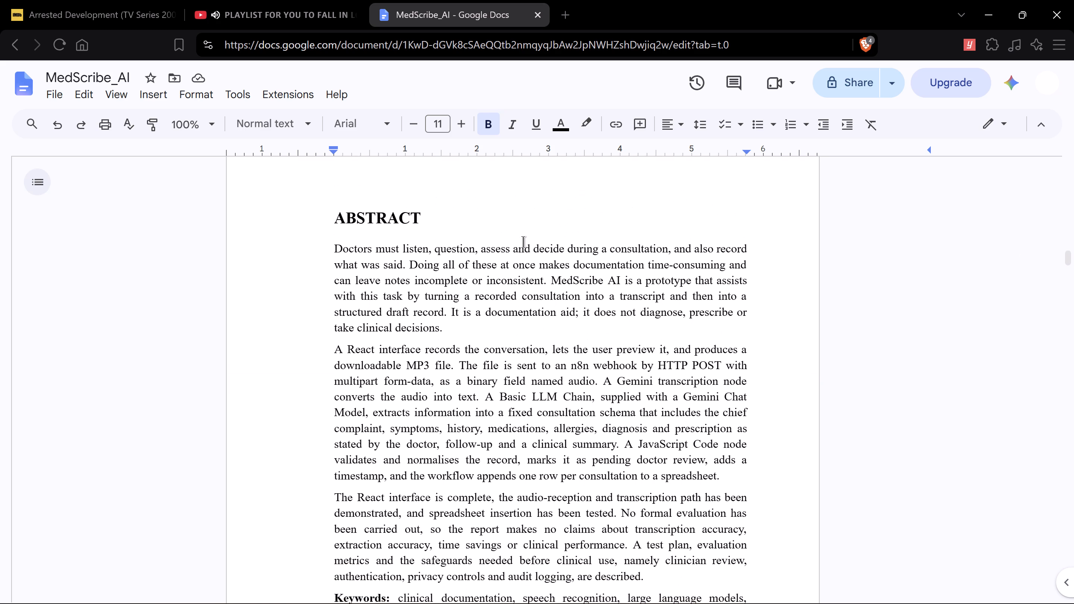
pyautogui.scroll(-6, 523, 242)
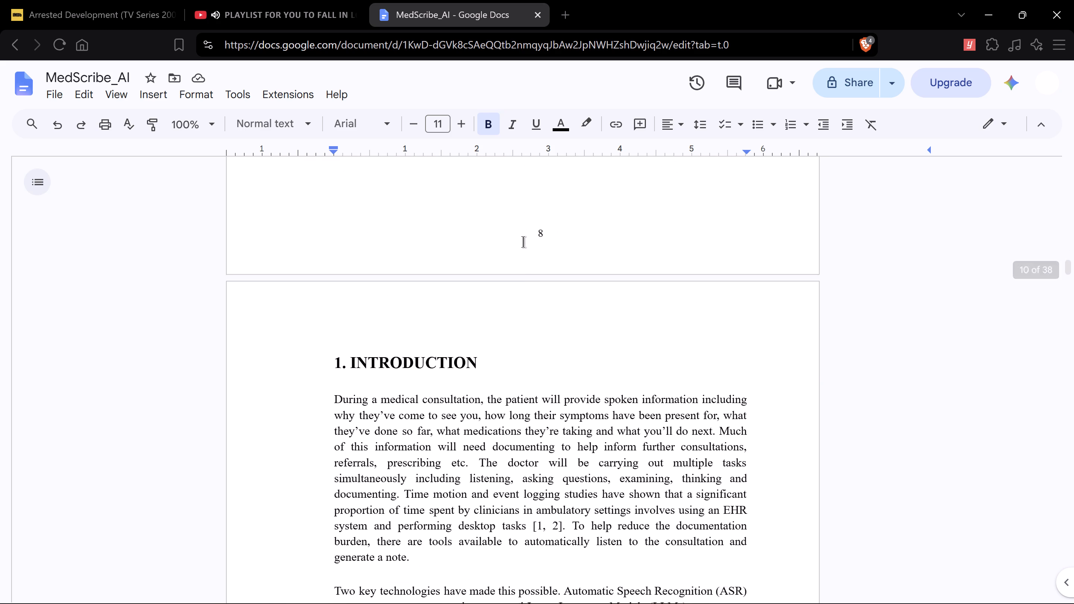
pyautogui.scroll(-2, 523, 242)
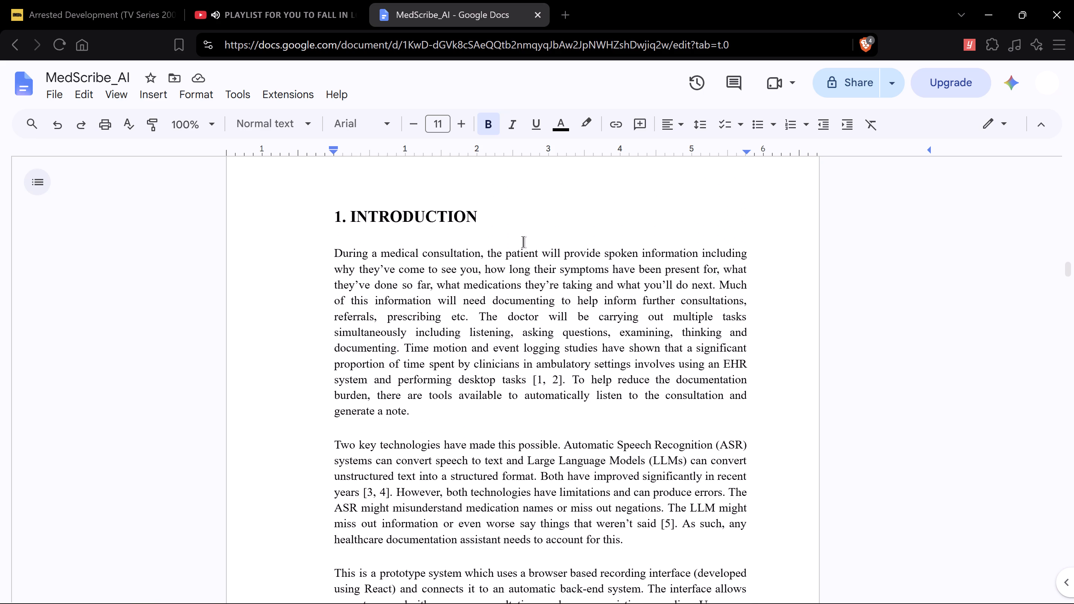
pyautogui.scroll(-4, 523, 242)
pyautogui.scroll(7, 523, 242)
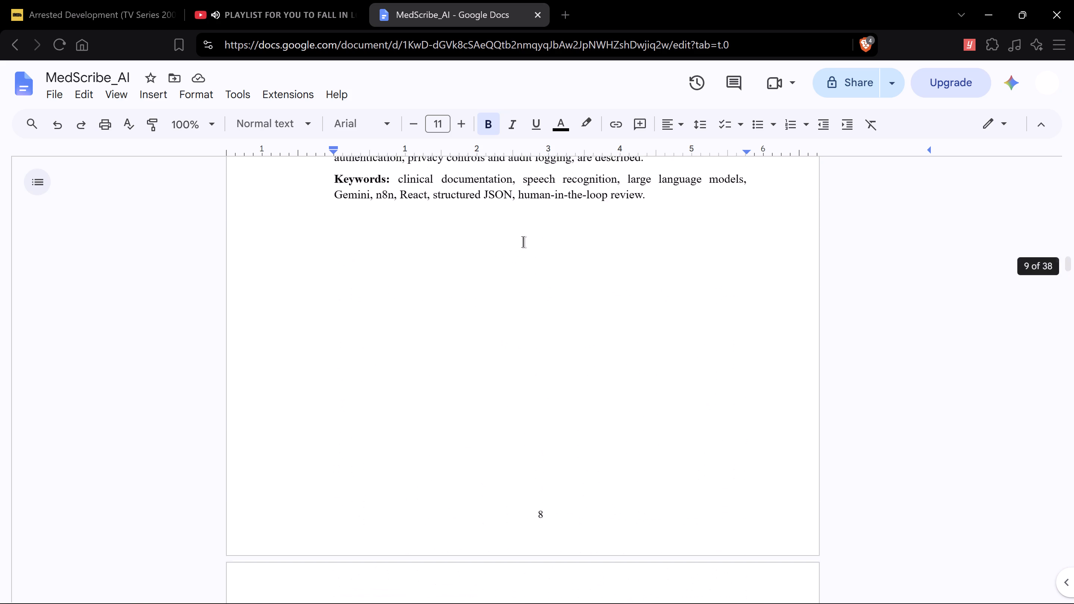
pyautogui.scroll(6, 523, 242)
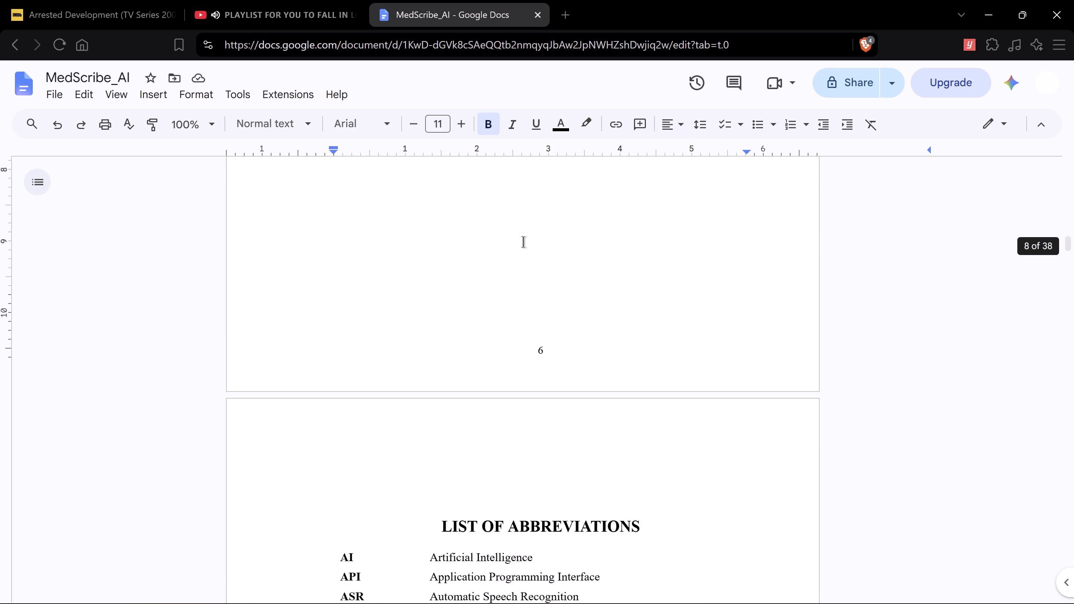
# Review the front matter from the Acknowledgement and Area of Work through the table of contents to the List of Abbreviations.
pyautogui.scroll(12, 523, 242)
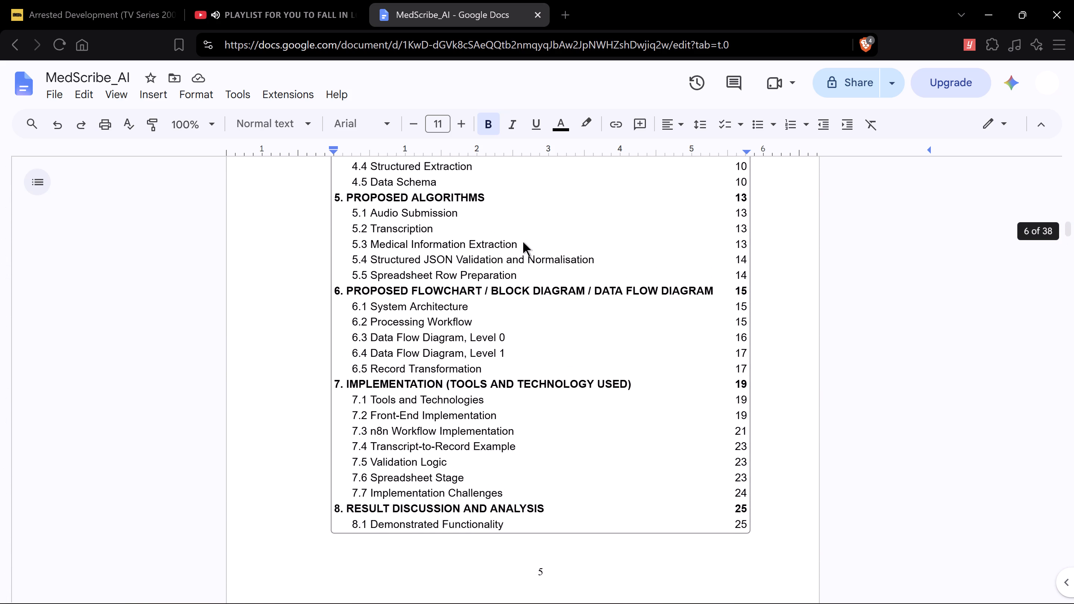
pyautogui.scroll(8, 523, 242)
pyautogui.scroll(-1, 523, 242)
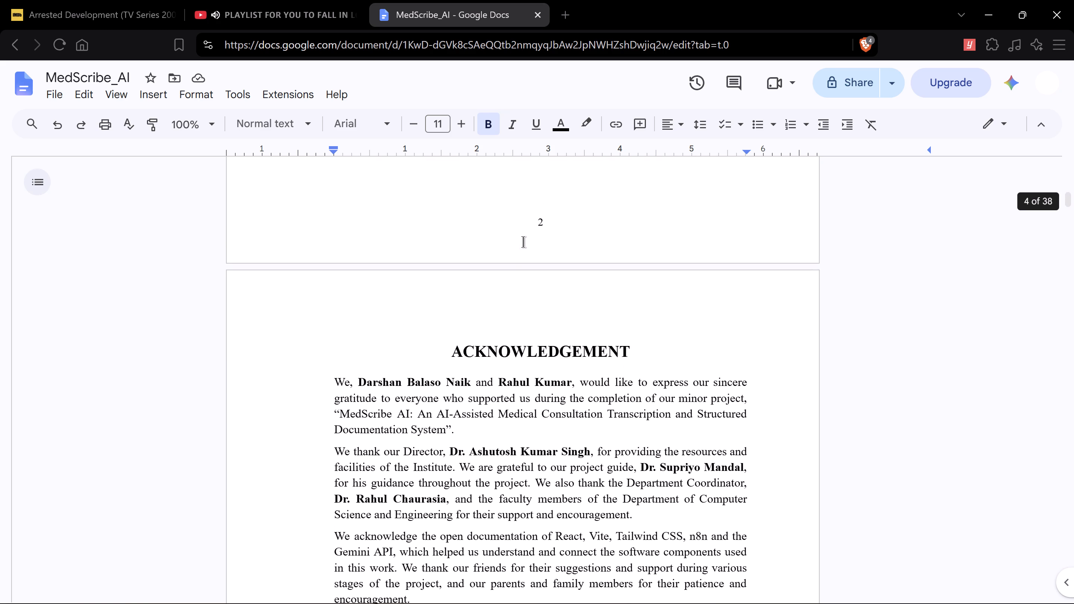
pyautogui.scroll(-6, 523, 242)
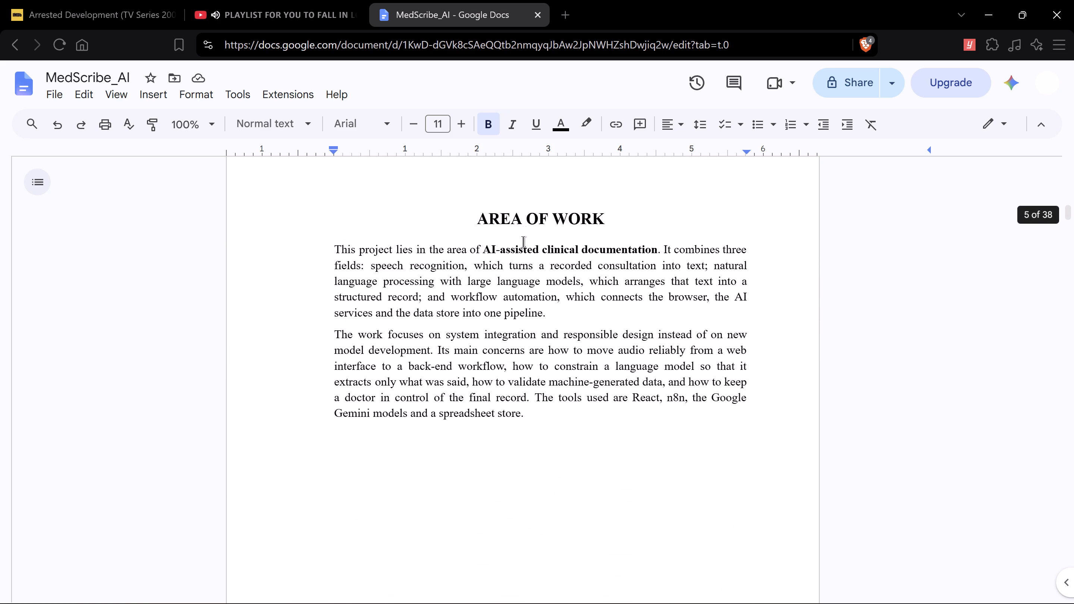
pyautogui.scroll(-5, 523, 242)
pyautogui.scroll(2, 523, 242)
pyautogui.scroll(-5, 523, 242)
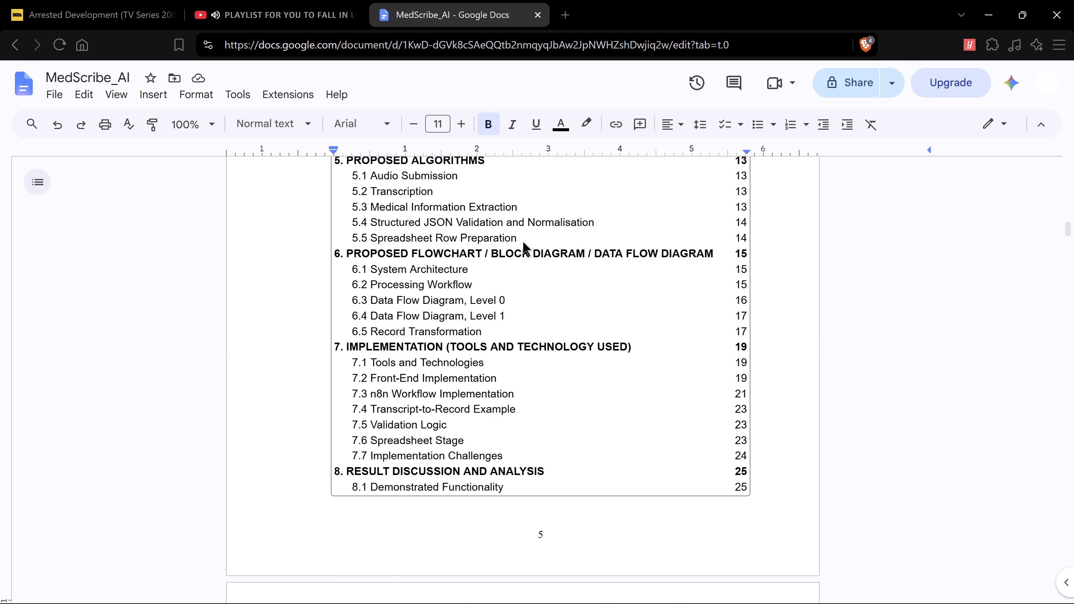
pyautogui.scroll(-6, 523, 242)
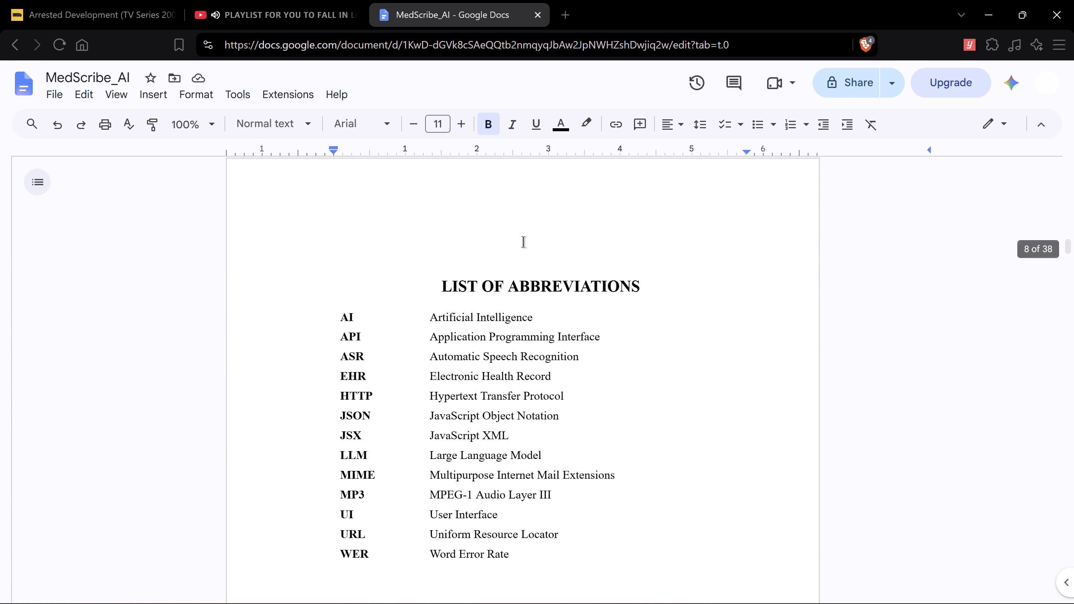
# Insert blank lines above the List of Abbreviations heading until the list moves onto the following page, leaving a blank page before it.
pyautogui.click(633, 328)
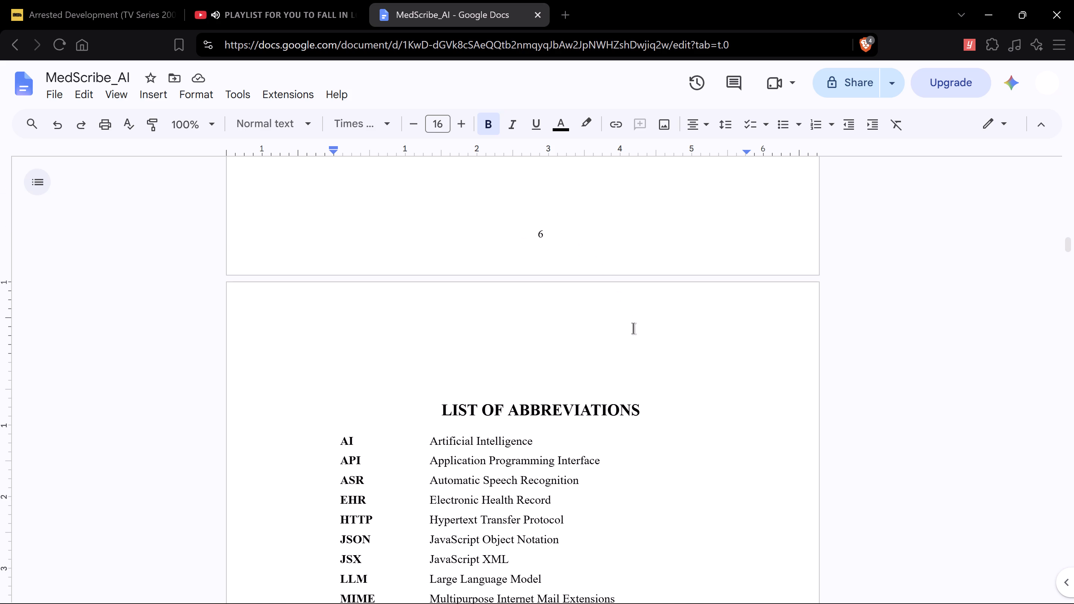
pyautogui.press('Return')
pyautogui.press('Return')
pyautogui.press('Return')
pyautogui.press('Return')
pyautogui.press('Return')
pyautogui.press('Return')
pyautogui.press('Return')
pyautogui.press('Return')
pyautogui.press('Return')
pyautogui.press('Return')
pyautogui.press('Return')
pyautogui.press('Return')
pyautogui.press('Return')
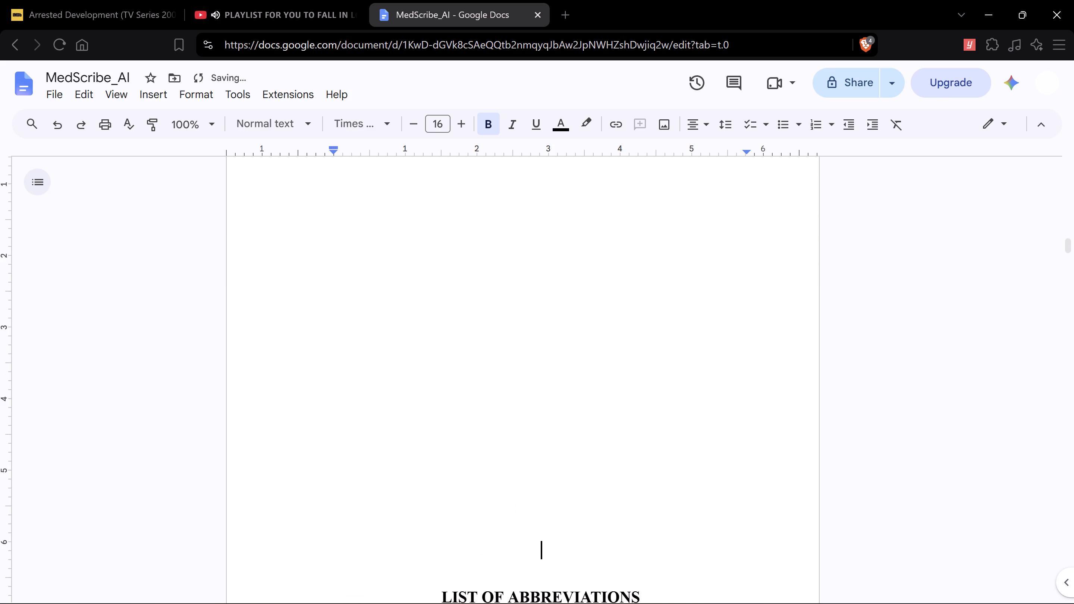
pyautogui.scroll(-5, 767, 411)
pyautogui.press('Return')
pyautogui.press('Return')
pyautogui.press('Return')
pyautogui.press('Return')
pyautogui.press('Return')
pyautogui.press('Return')
pyautogui.press('Return')
pyautogui.press('Return')
pyautogui.press('Return')
pyautogui.press('Return')
pyautogui.press('Return')
pyautogui.press('Return')
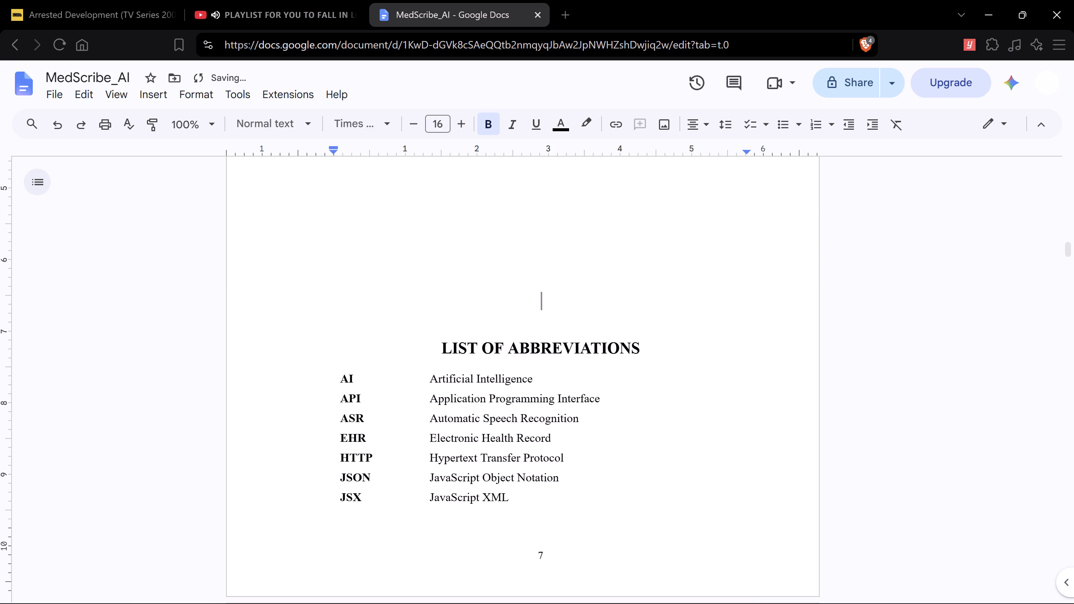
pyautogui.press('Return')
pyautogui.press('Return')
pyautogui.press('Return')
pyautogui.press('Return')
pyautogui.press('Return')
pyautogui.press('Return')
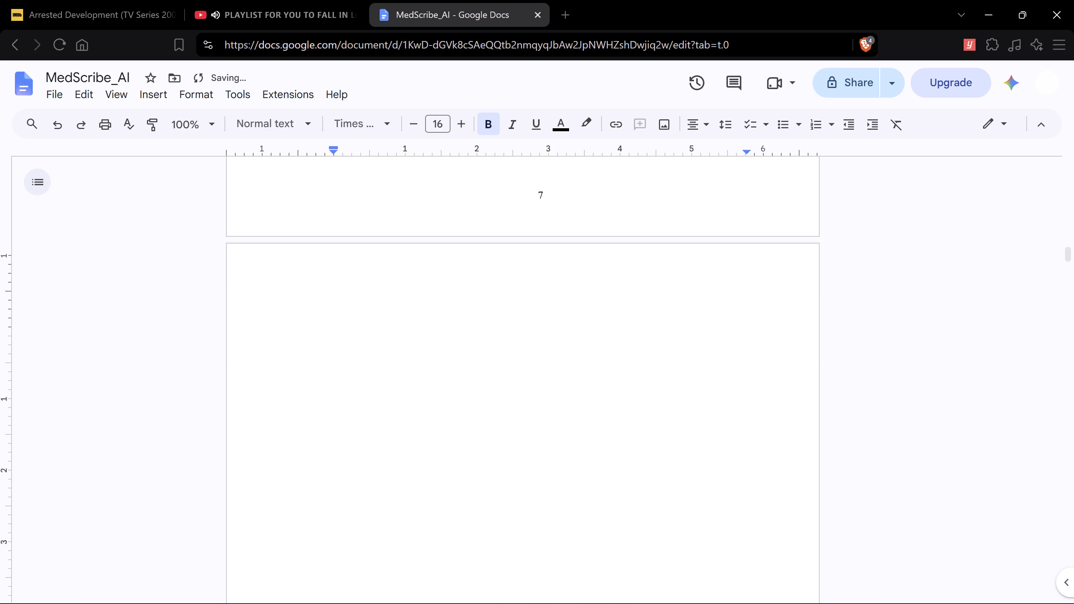
# Add a second blank page before the List of Abbreviations with more blank lines, and trim the surplus lines above its heading.
pyautogui.scroll(-5, 767, 411)
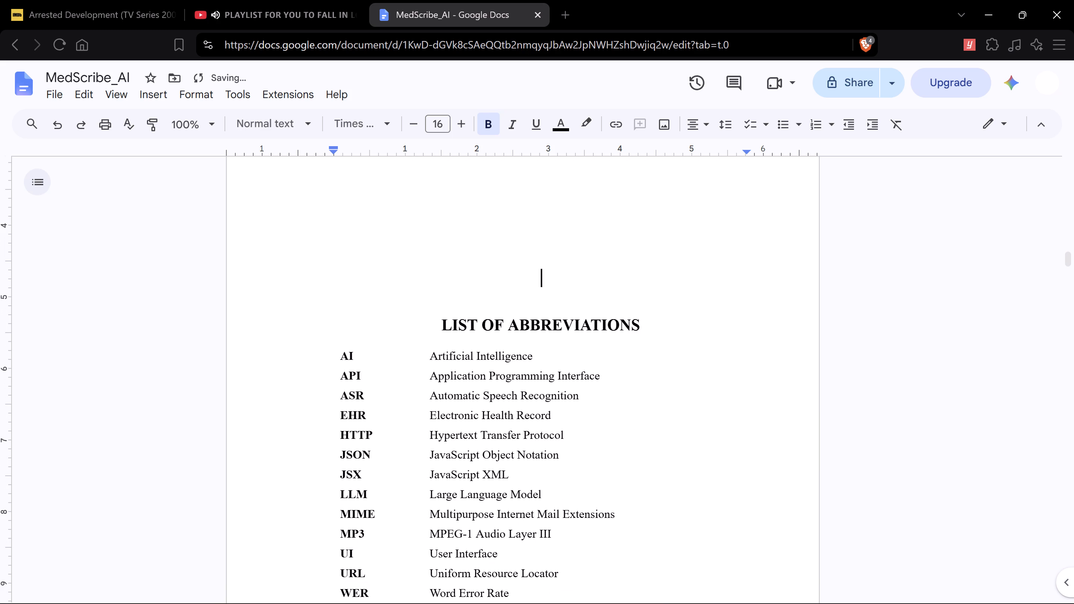
pyautogui.press('Return')
pyautogui.press('Return')
pyautogui.press('Return')
pyautogui.press('Return')
pyautogui.press('Return')
pyautogui.press('Return')
pyautogui.press('Return')
pyautogui.press('Return')
pyautogui.press('Return')
pyautogui.press('Return')
pyautogui.press('Return')
pyautogui.scroll(-2, 767, 411)
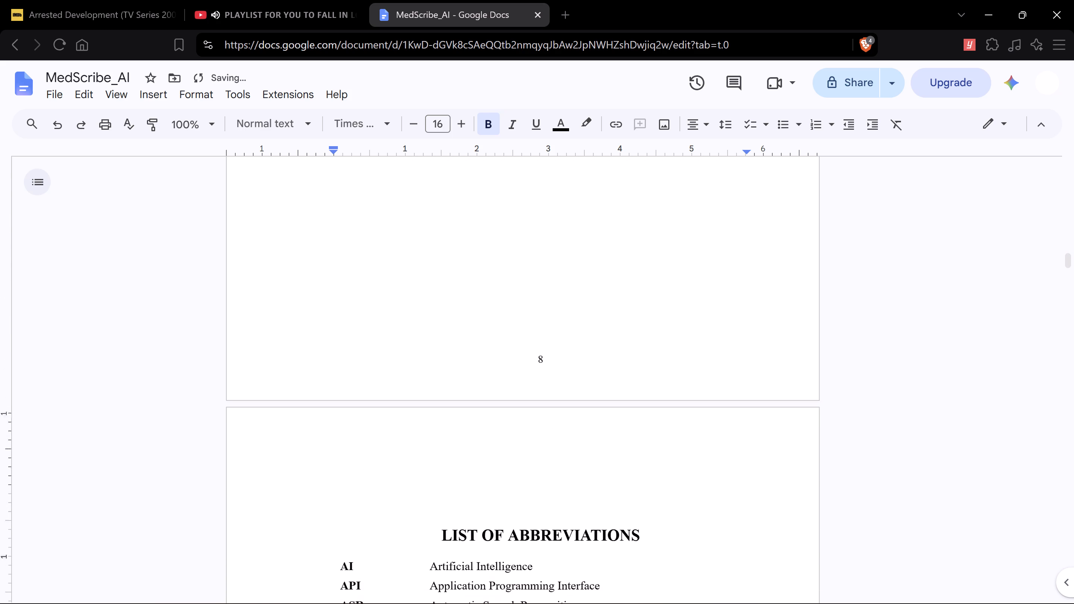
pyautogui.scroll(-2, 767, 411)
pyautogui.press('BackSpace')
pyautogui.press('BackSpace')
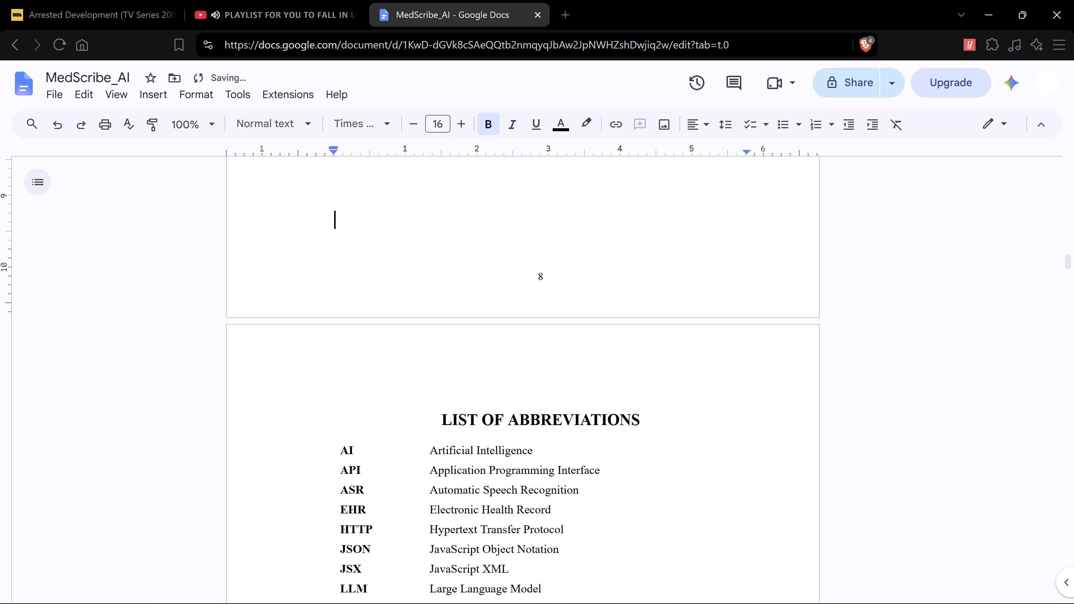
# Look over the blank pages between the end of the table of contents and the List of Abbreviations.
pyautogui.scroll(-2, 767, 411)
pyautogui.scroll(6, 767, 411)
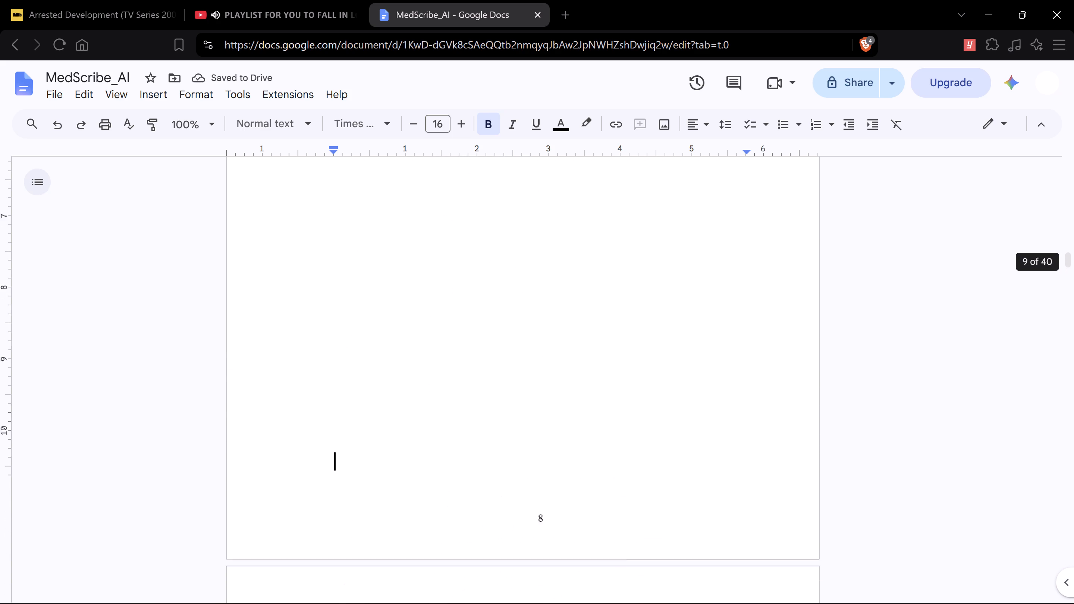
pyautogui.scroll(5, 767, 411)
pyautogui.scroll(-1, 767, 411)
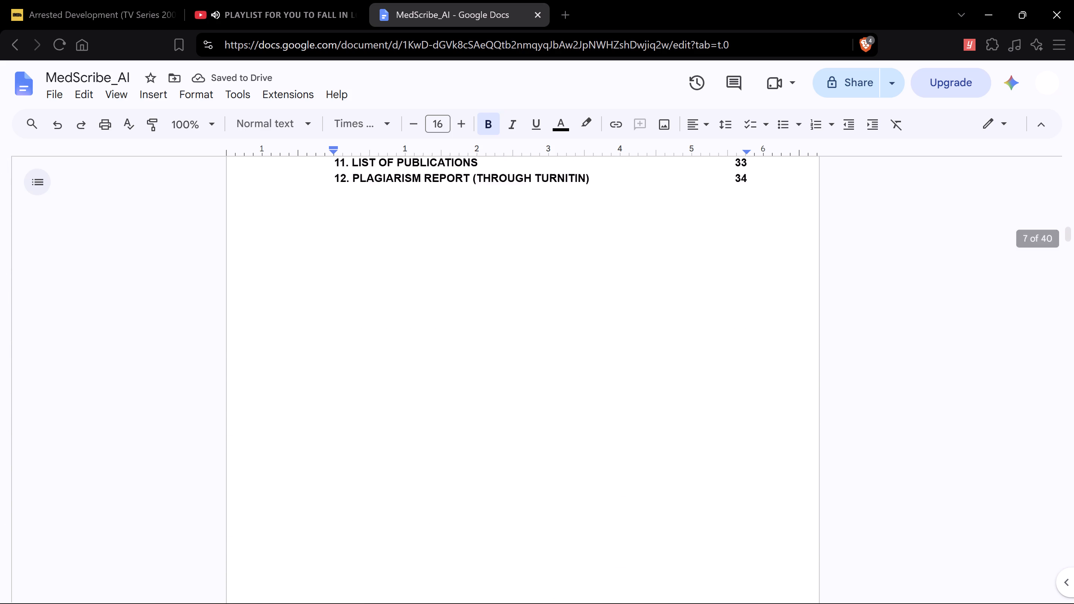
pyautogui.scroll(-1, 767, 411)
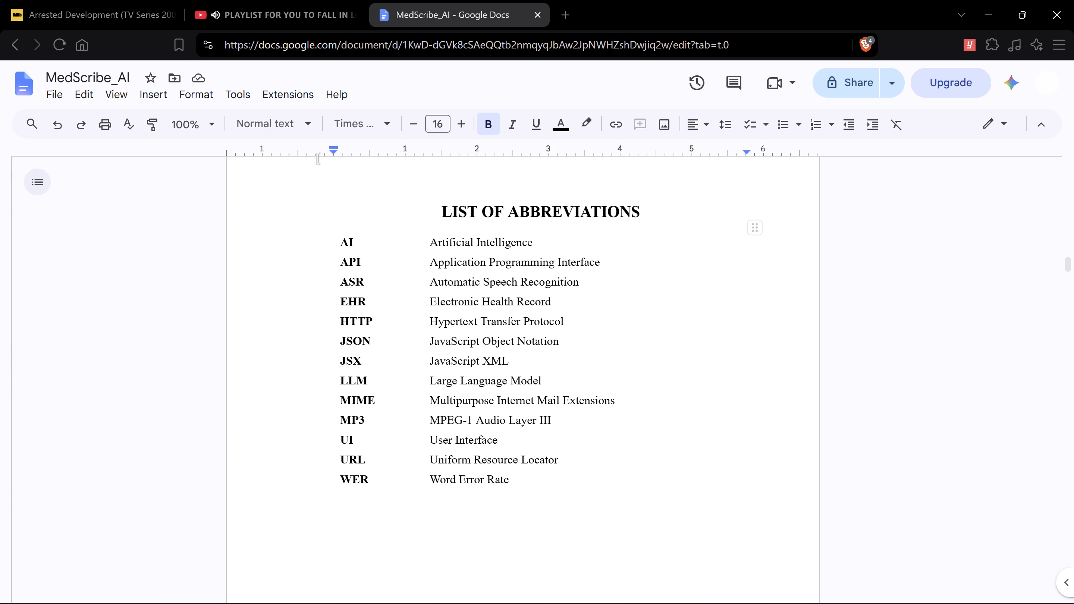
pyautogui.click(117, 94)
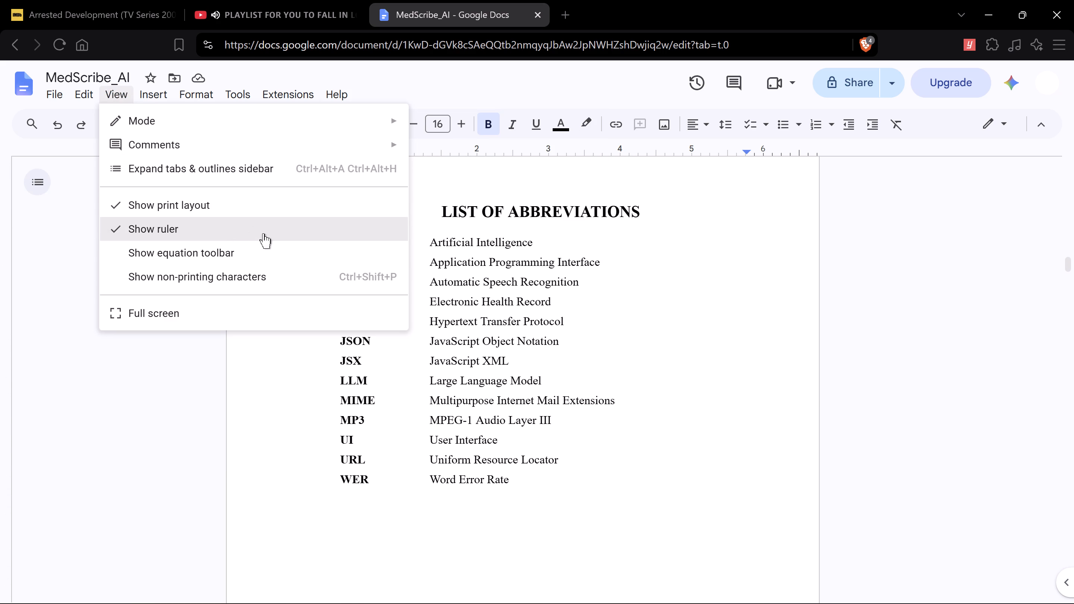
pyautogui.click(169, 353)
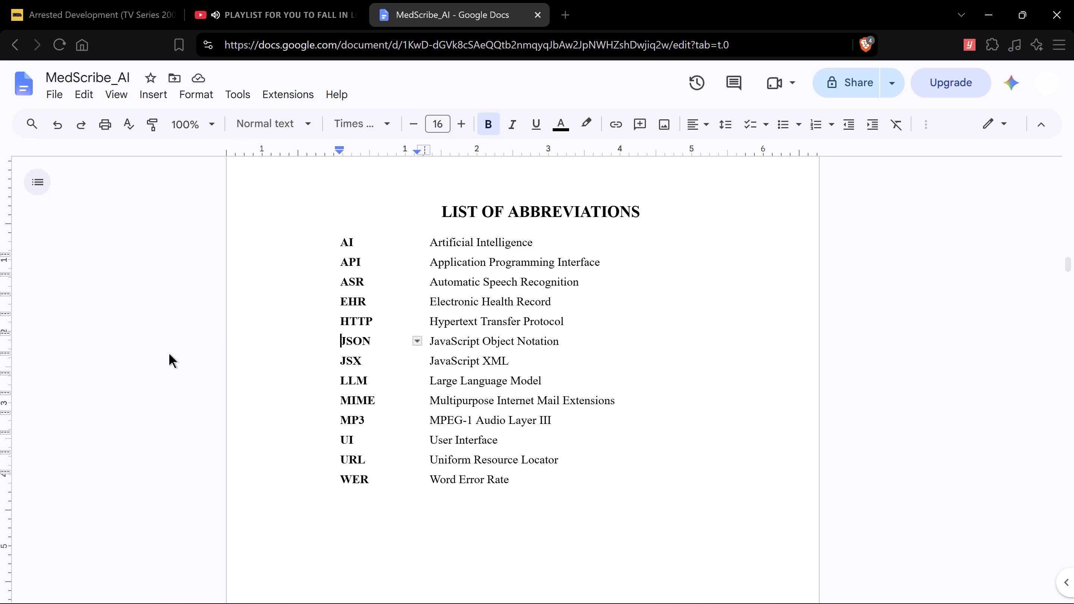
# Examine the document from end to start, checking the printed page numbers around the table of contents and the added blank pages.
pyautogui.scroll(-1, 864, 359)
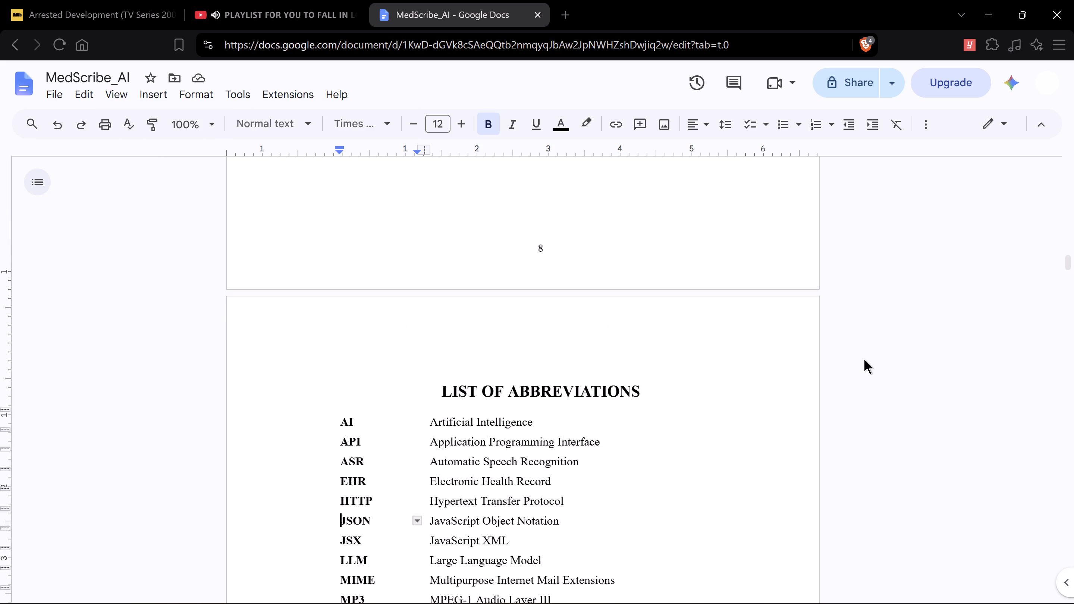
pyautogui.scroll(-1, 864, 359)
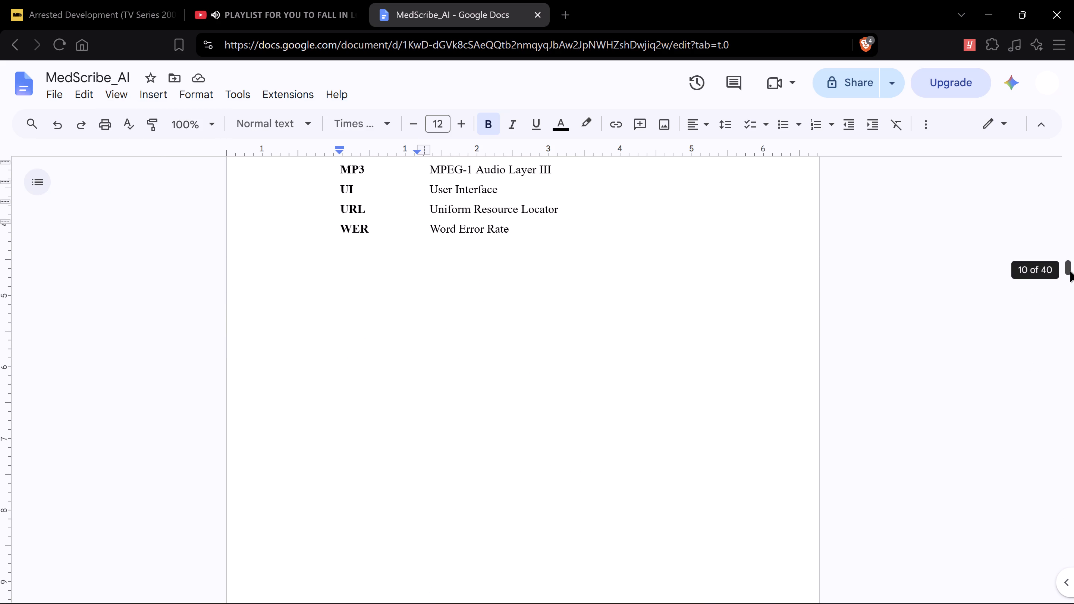
pyautogui.moveTo(1070, 271); pyautogui.dragTo(1073, 595)
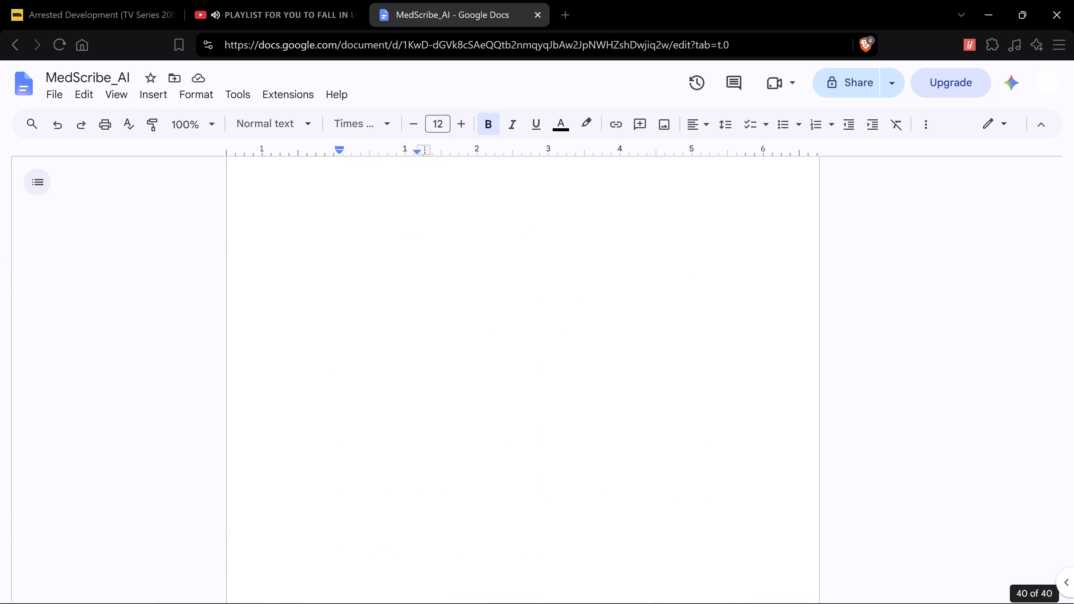
pyautogui.moveTo(1073, 595); pyautogui.dragTo(1071, 149)
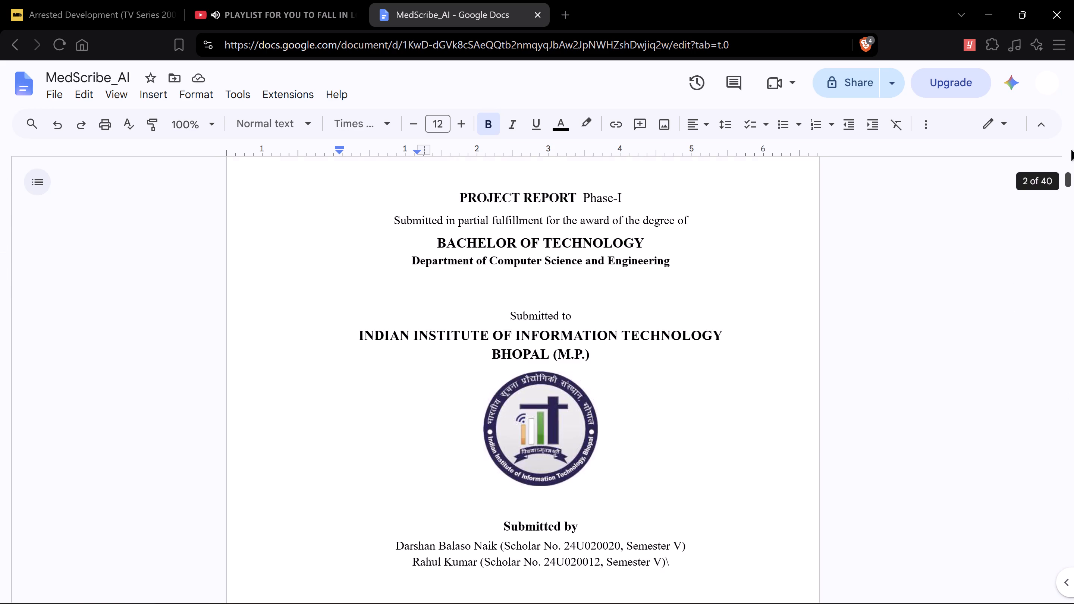
pyautogui.moveTo(1071, 149); pyautogui.dragTo(1073, 207)
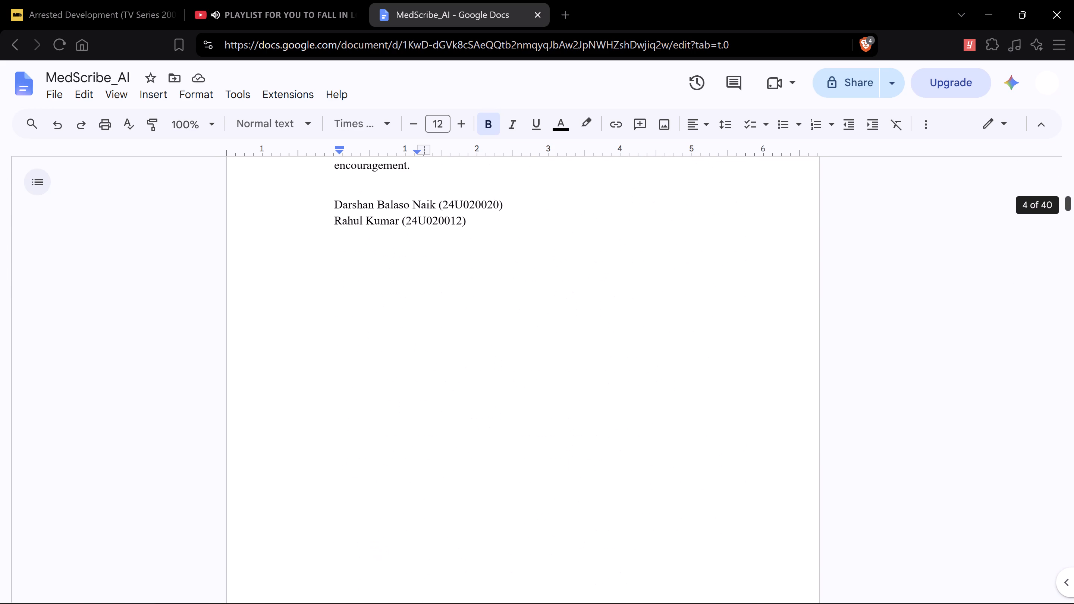
pyautogui.moveTo(1073, 207); pyautogui.dragTo(1073, 232)
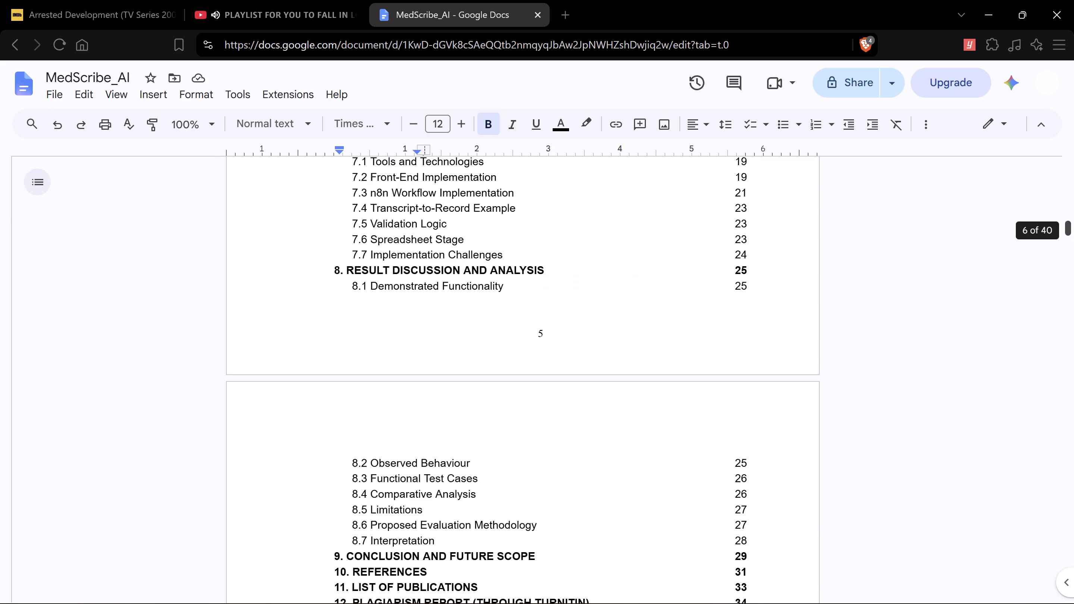
pyautogui.moveTo(1073, 232); pyautogui.dragTo(1071, 246)
pyautogui.scroll(-2, 792, 405)
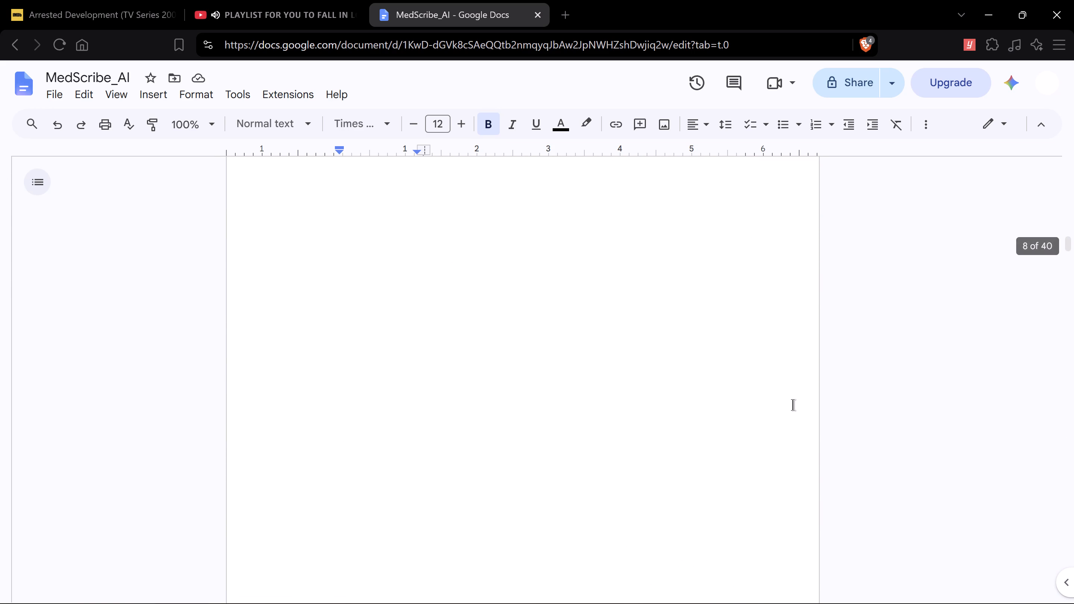
pyautogui.scroll(-2, 792, 405)
pyautogui.scroll(6, 901, 311)
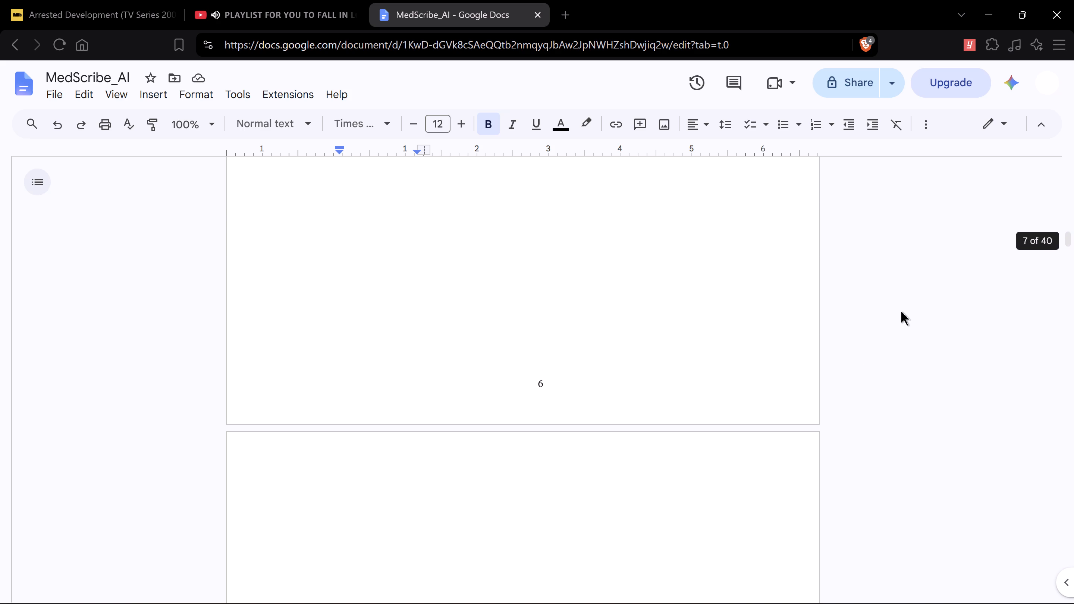
pyautogui.scroll(9, 901, 311)
pyautogui.scroll(-5, 901, 311)
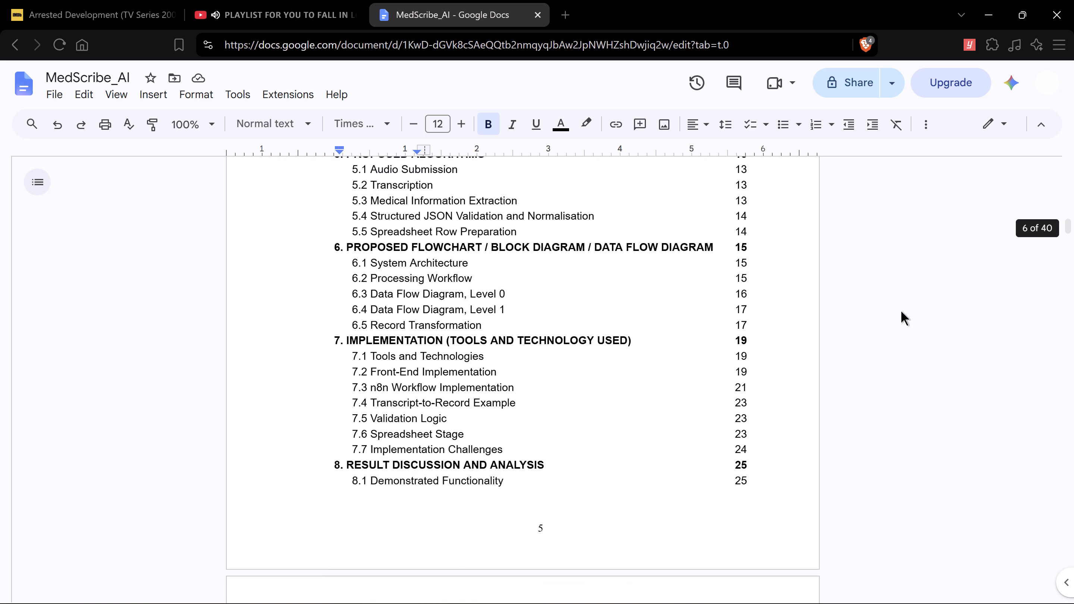
pyautogui.scroll(-9, 901, 311)
pyautogui.scroll(10, 901, 311)
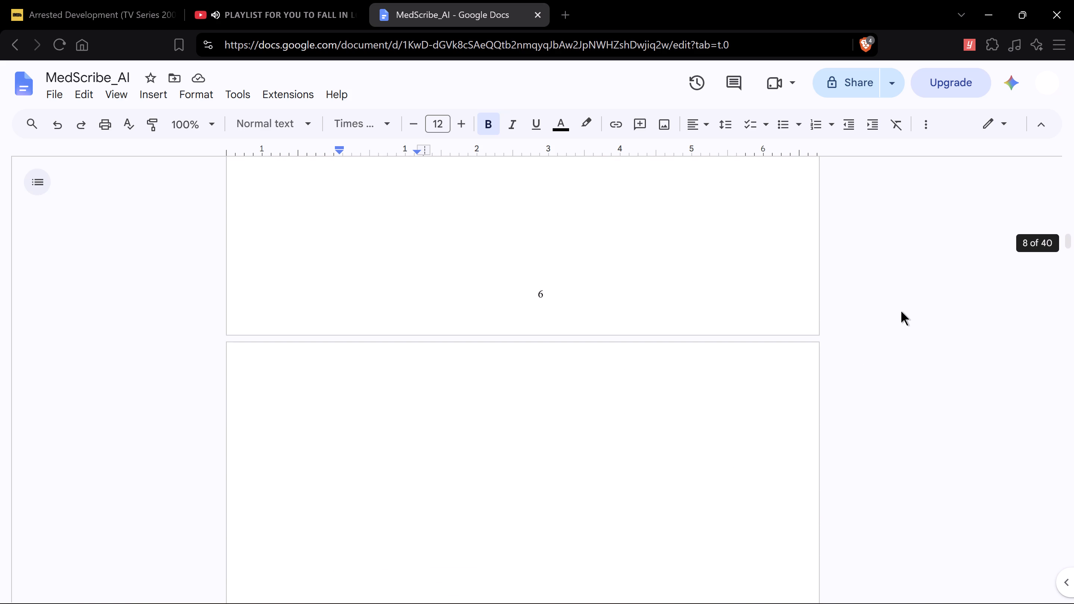
# Review the pages from the Certificate through the Acknowledgement to the Area of Work.
pyautogui.scroll(20, 901, 311)
pyautogui.scroll(12, 901, 311)
pyautogui.scroll(-8, 901, 311)
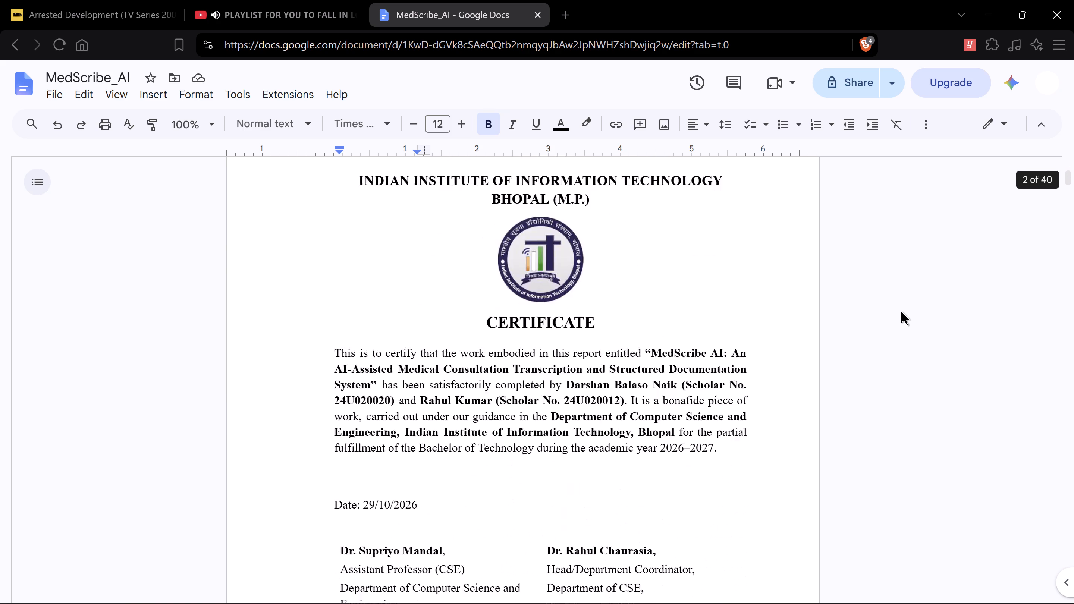
pyautogui.scroll(-14, 901, 311)
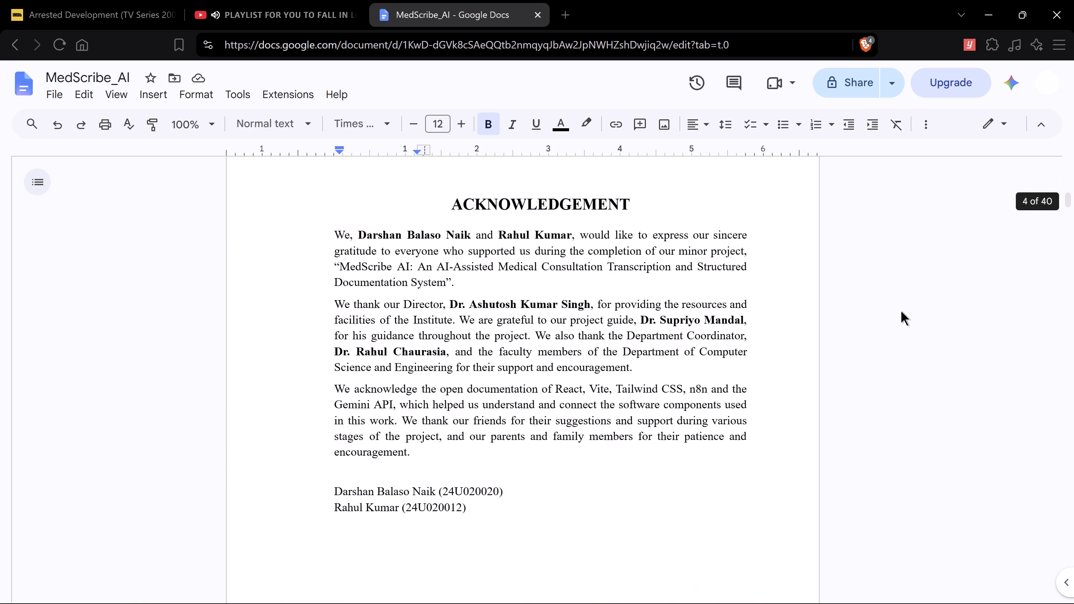
pyautogui.scroll(-7, 901, 311)
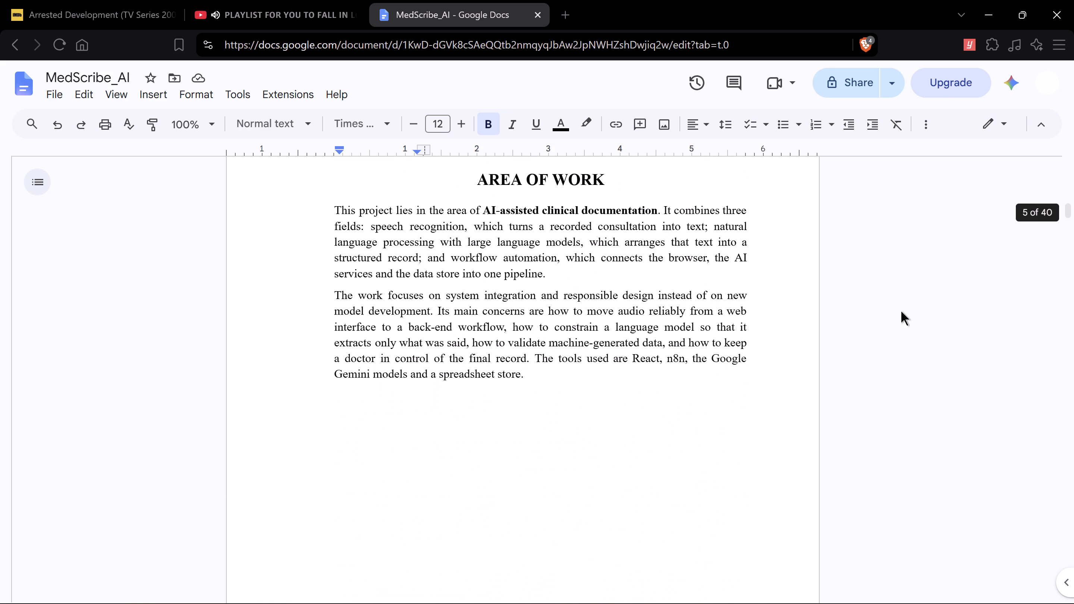
# Go through the report in order from the cover page past the table of contents and List of Abbreviations to the project objectives.
pyautogui.scroll(20, 901, 311)
pyautogui.scroll(6, 901, 311)
pyautogui.scroll(-4, 901, 311)
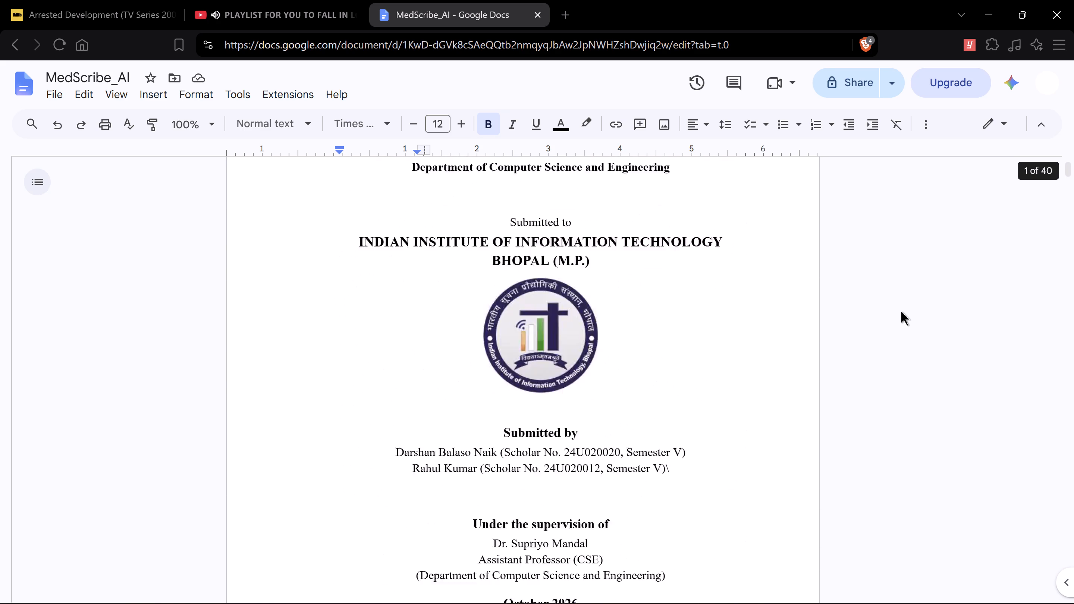
pyautogui.scroll(-10, 901, 311)
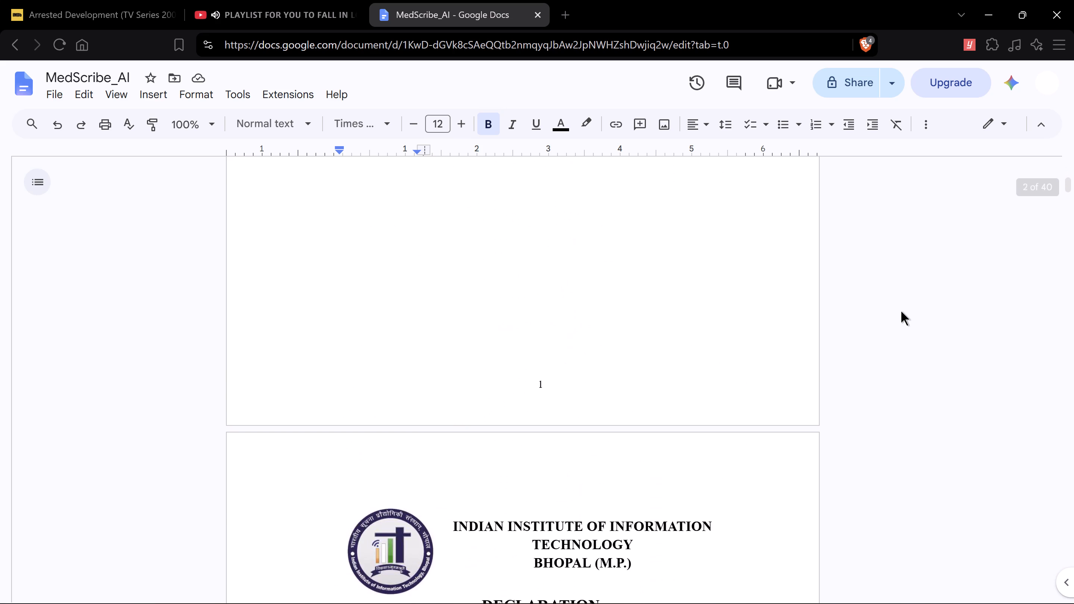
pyautogui.scroll(-15, 901, 311)
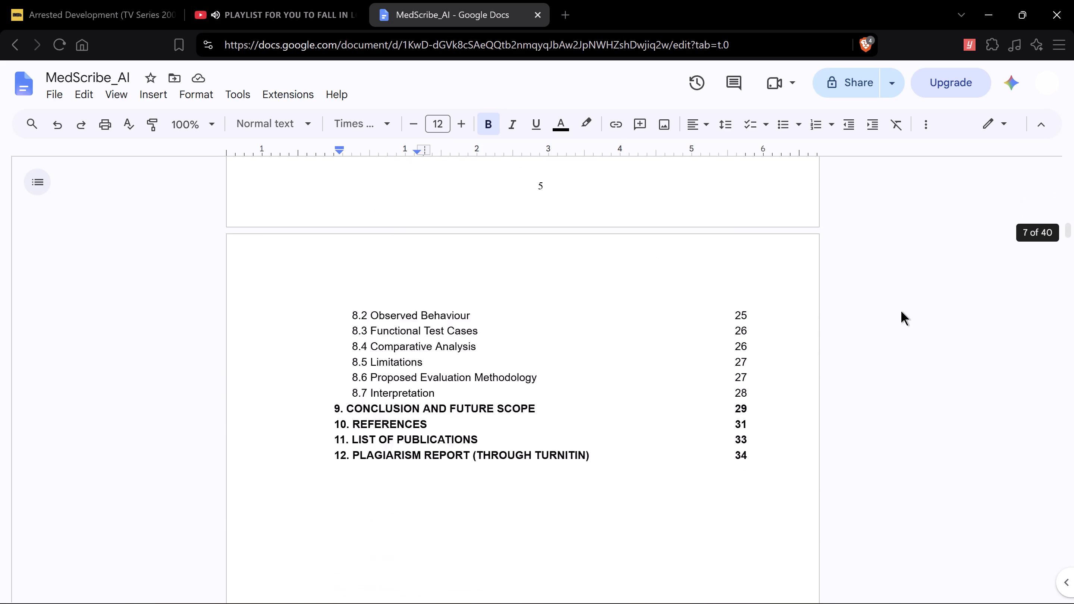
pyautogui.scroll(-20, 901, 311)
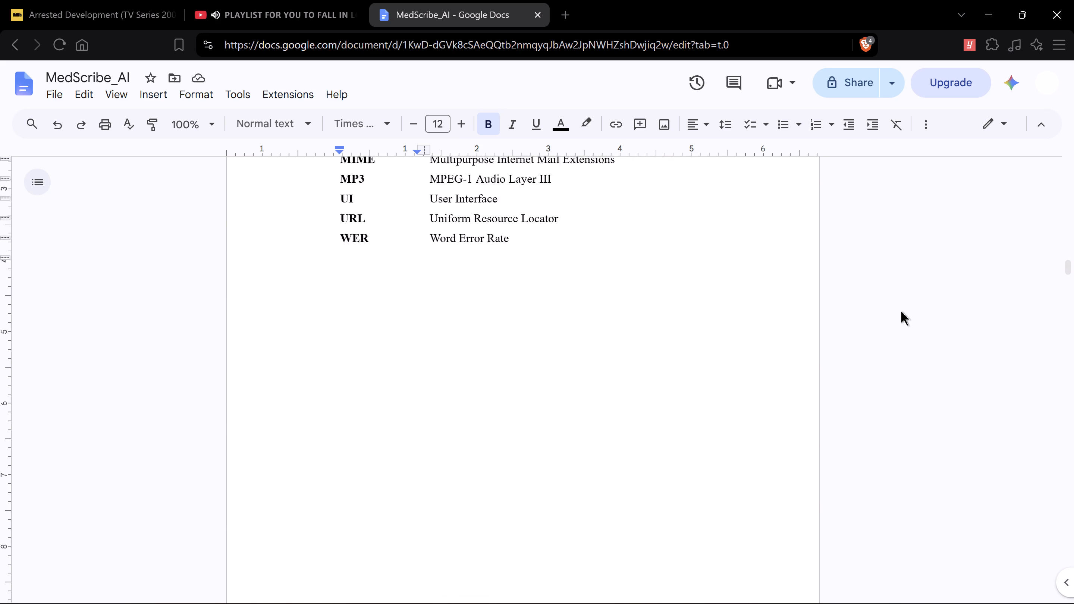
pyautogui.scroll(-6, 901, 311)
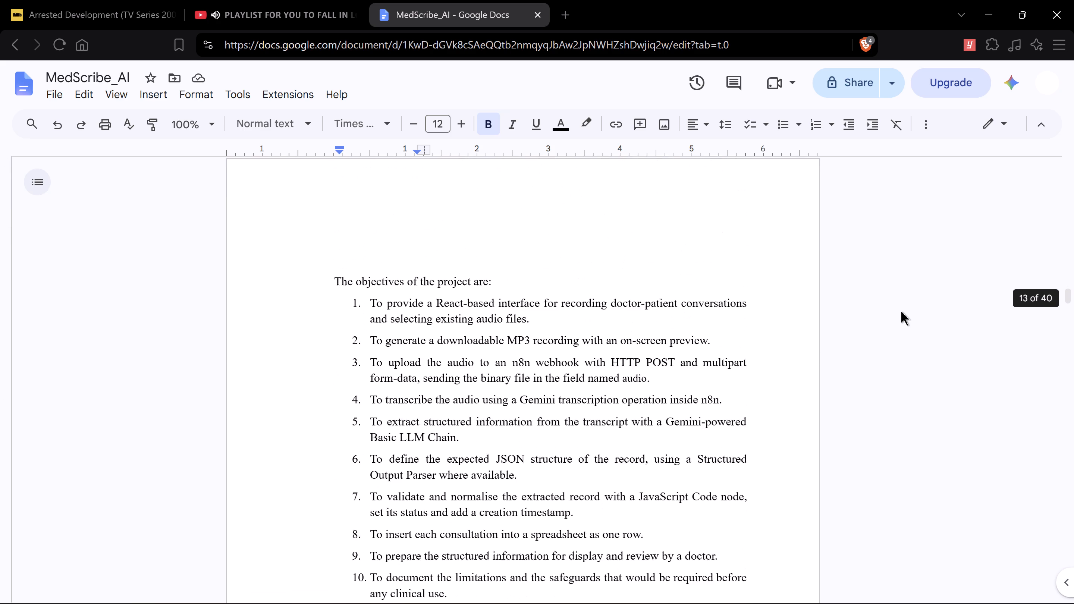
# Examine the chapters from the objectives to Proposed Methodology and back to the Introduction, checking the printed page numbers.
pyautogui.scroll(-18, 901, 311)
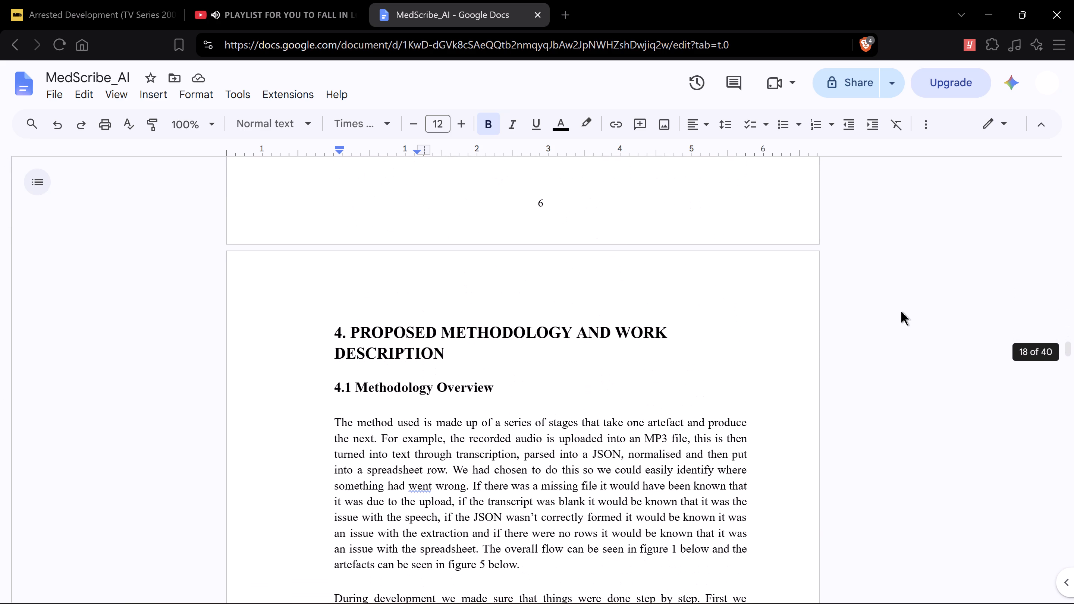
pyautogui.scroll(-1, 901, 311)
pyautogui.scroll(16, 901, 311)
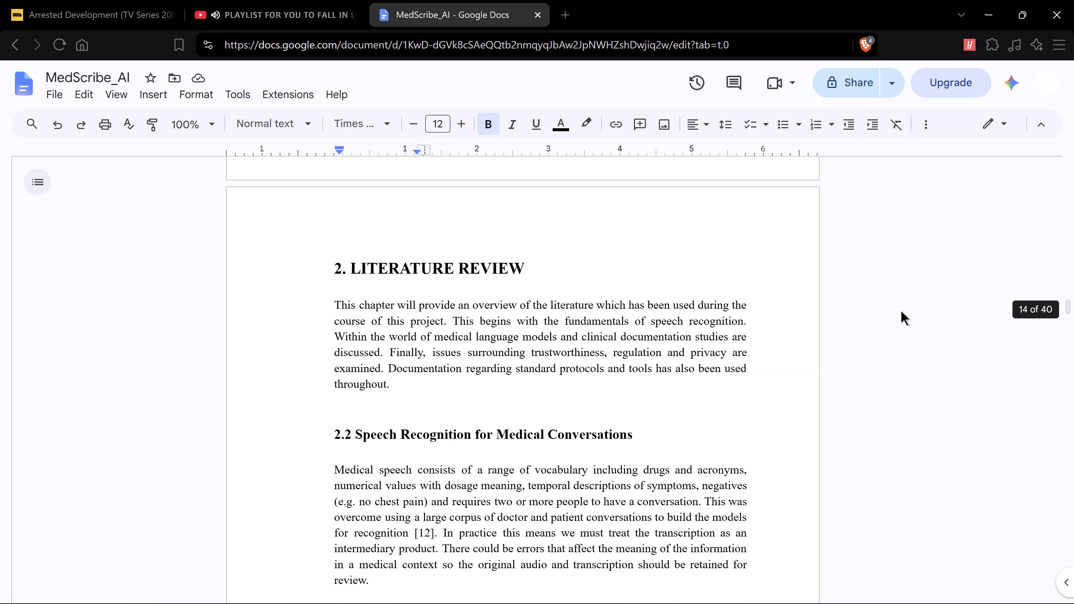
pyautogui.scroll(-8, 901, 311)
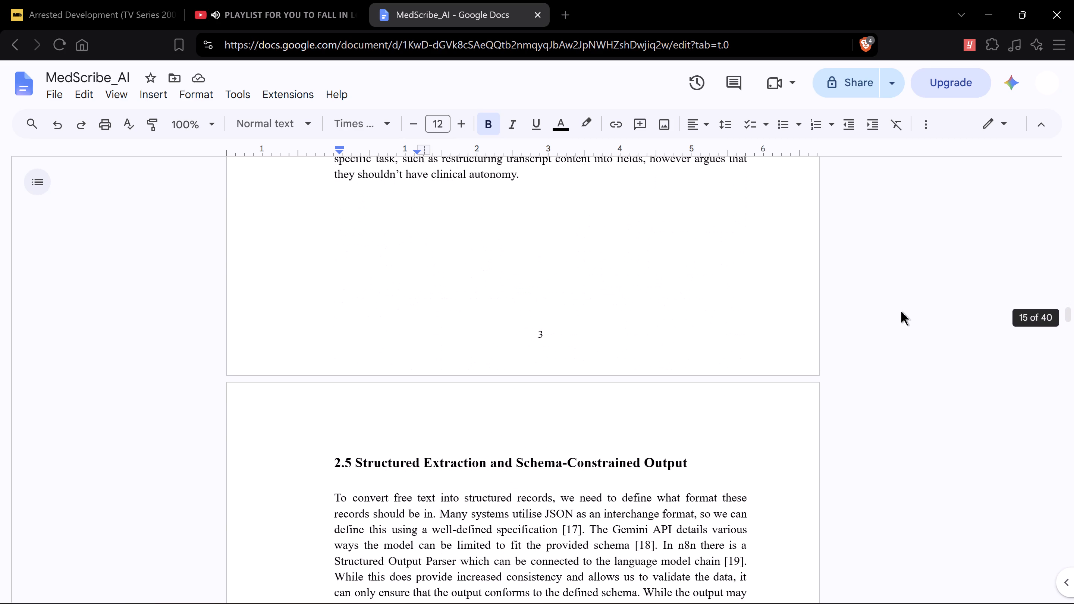
pyautogui.scroll(12, 901, 311)
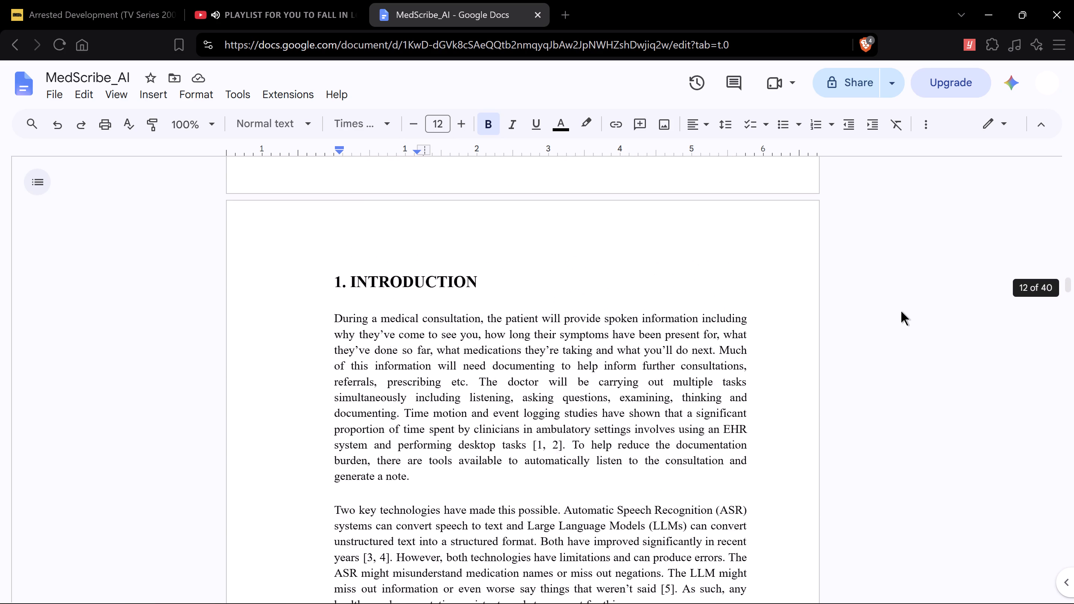
pyautogui.scroll(-1, 901, 311)
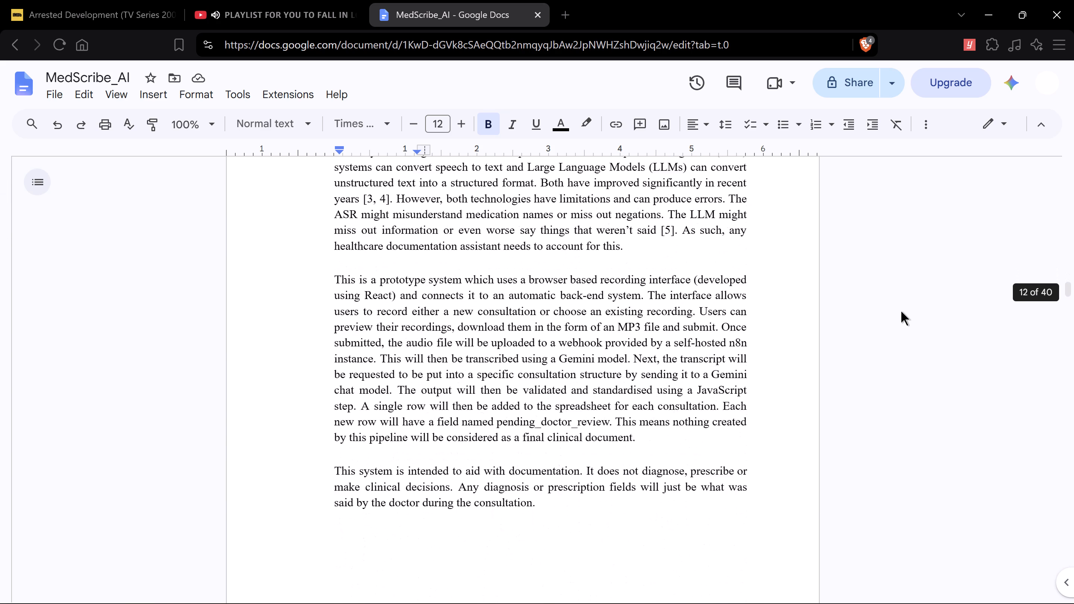
pyautogui.scroll(-1, 901, 311)
# Compare the table of contents entries with the pages that follow, up to the end of the Introduction text.
pyautogui.scroll(20, 901, 311)
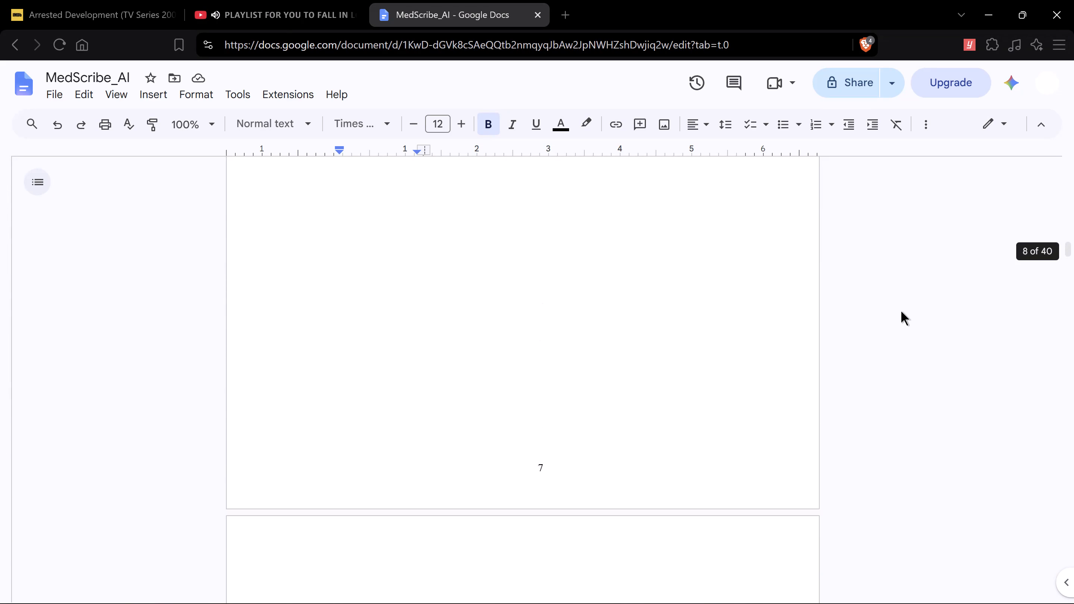
pyautogui.scroll(2, 901, 311)
pyautogui.scroll(-4, 901, 311)
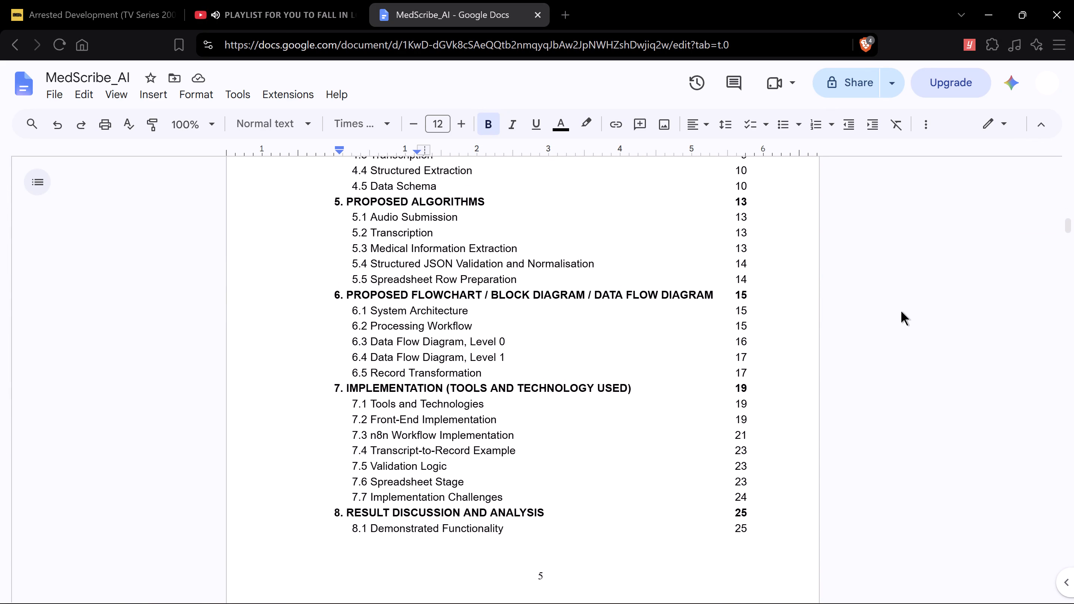
pyautogui.scroll(-11, 901, 311)
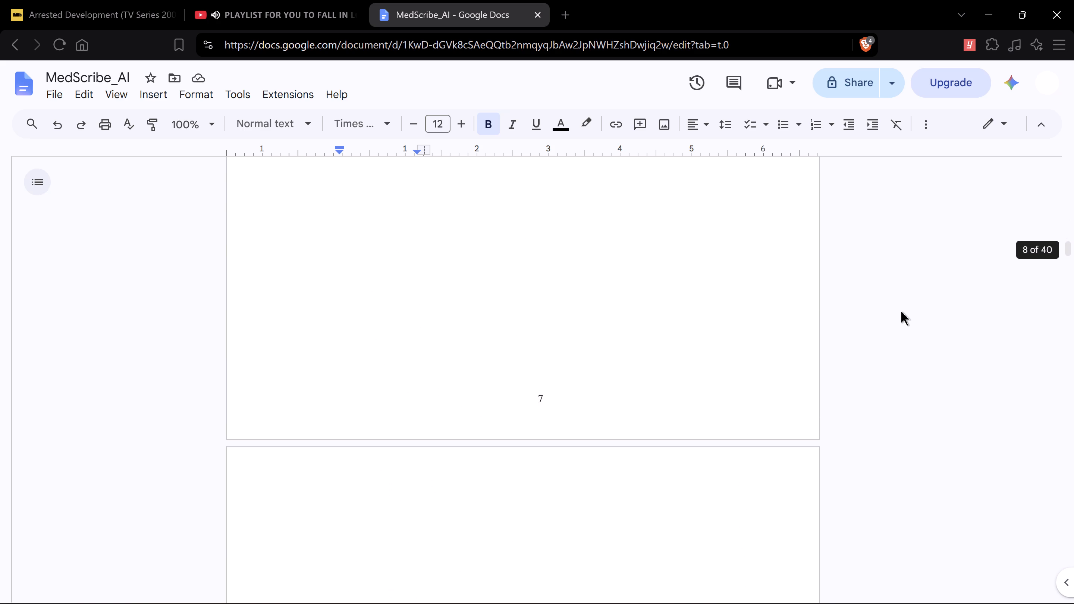
pyautogui.scroll(-7, 901, 311)
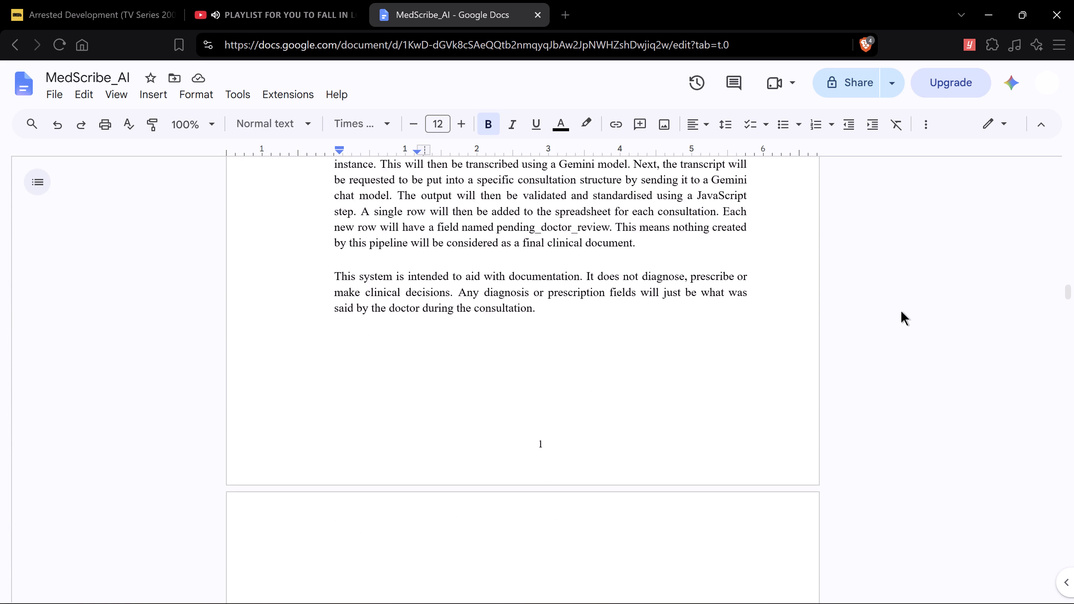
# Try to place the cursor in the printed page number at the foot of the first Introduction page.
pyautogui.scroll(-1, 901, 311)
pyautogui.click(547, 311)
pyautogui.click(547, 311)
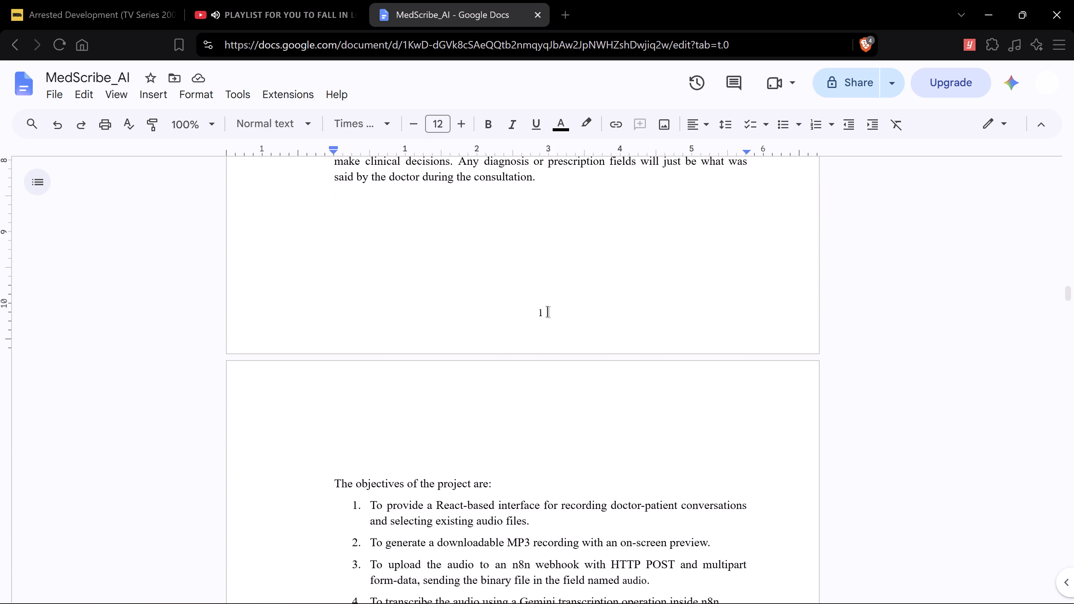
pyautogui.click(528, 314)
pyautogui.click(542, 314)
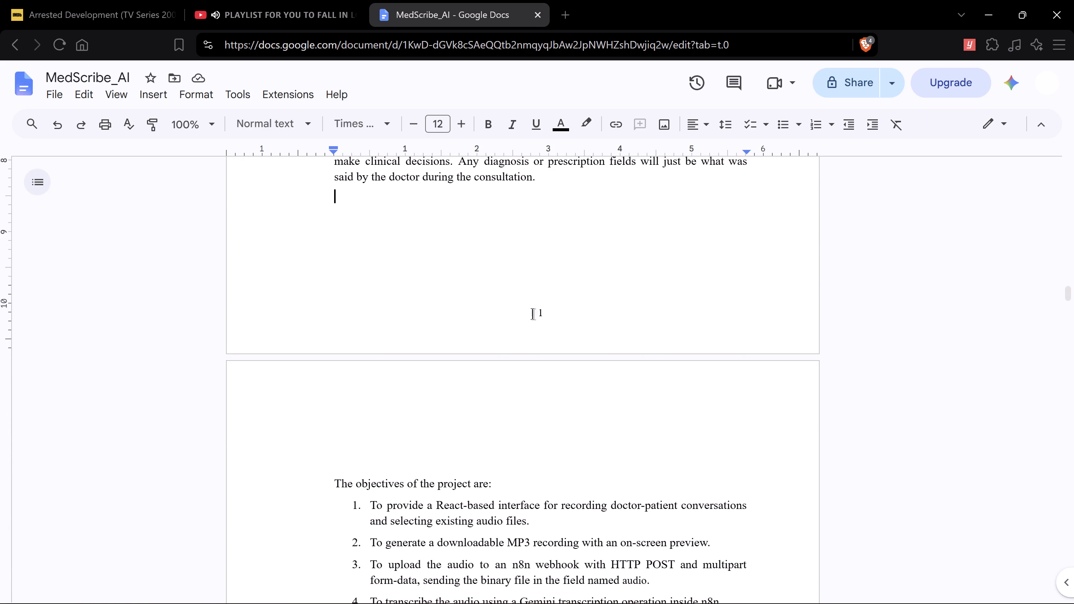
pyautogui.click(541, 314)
# Check the printed page numbers from the project objectives through the Literature Review to section 2.5.
pyautogui.scroll(-4, 802, 407)
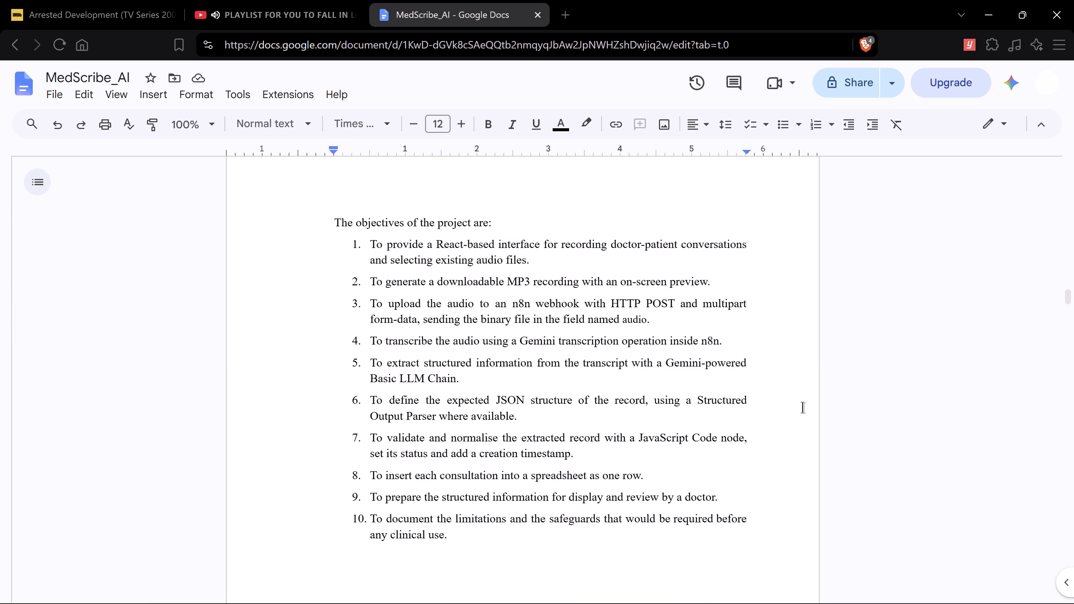
pyautogui.scroll(-4, 802, 407)
pyautogui.scroll(1, 802, 407)
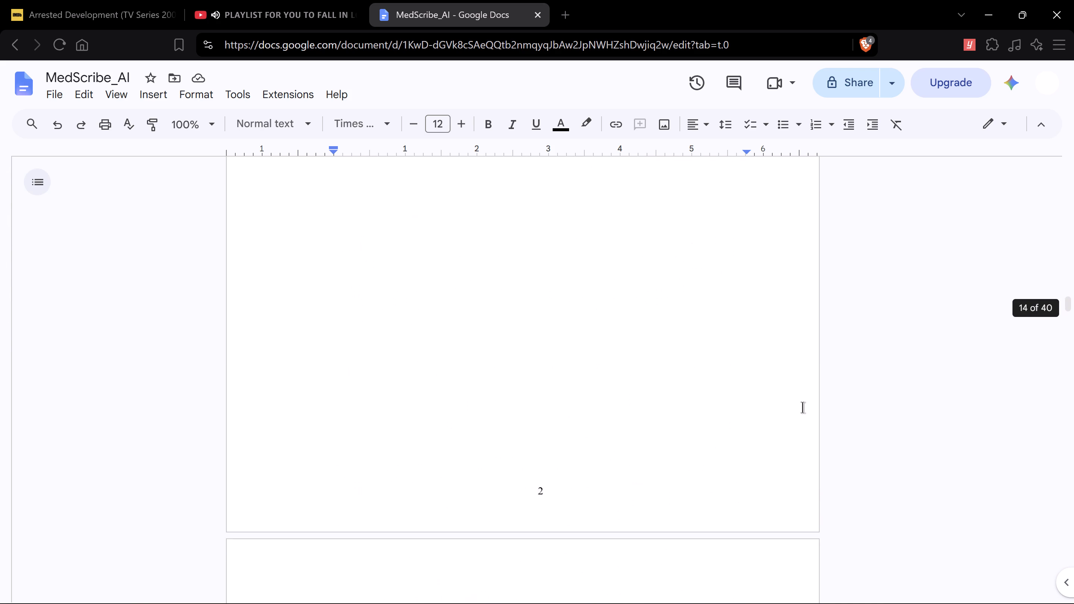
pyautogui.scroll(1, 802, 407)
pyautogui.scroll(-10, 802, 407)
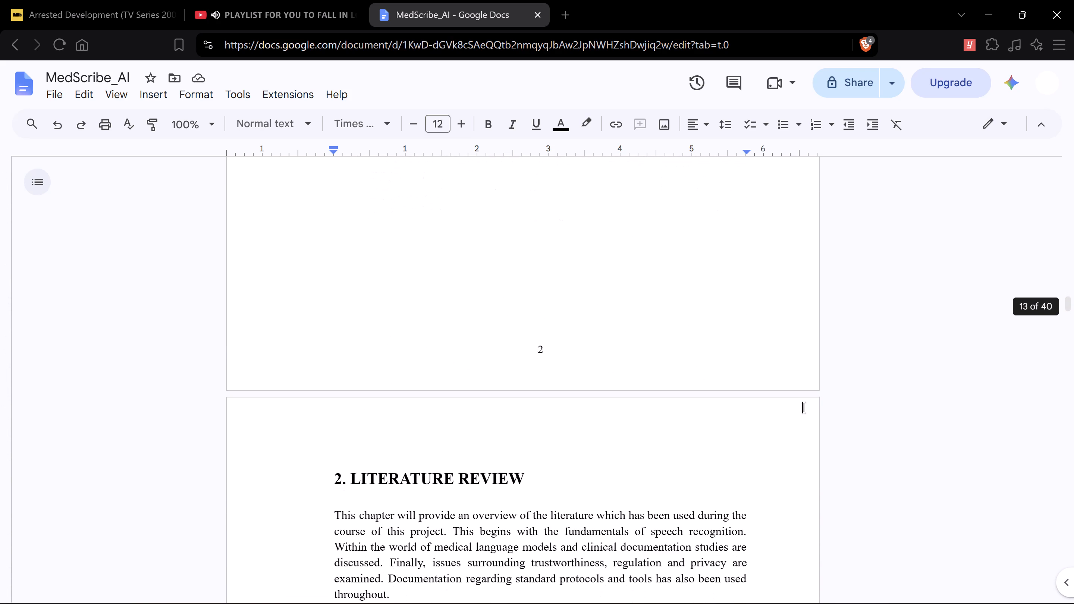
pyautogui.scroll(-6, 802, 407)
pyautogui.scroll(7, 802, 407)
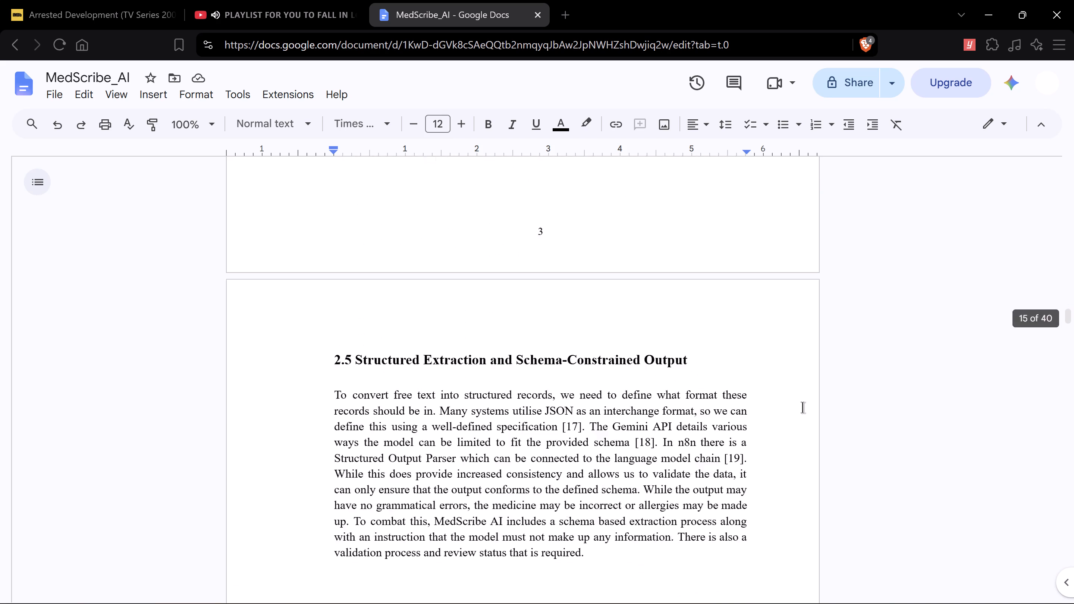
# Review the report from the cover page through the Declaration, and read the page numbers listed in the table of contents.
pyautogui.scroll(20, 802, 407)
pyautogui.scroll(2, 802, 407)
pyautogui.scroll(-6, 802, 407)
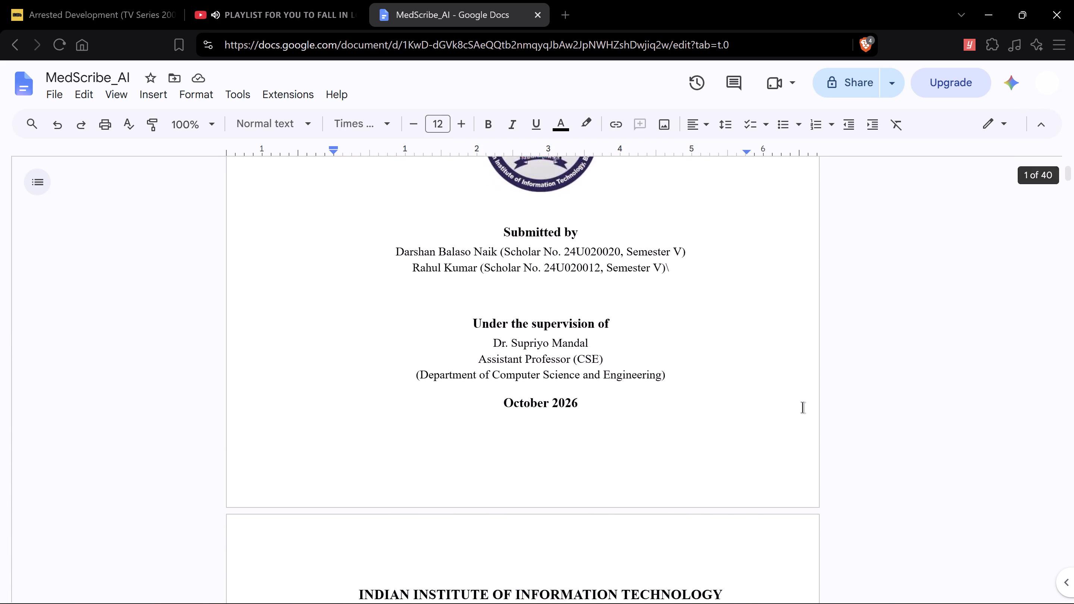
pyautogui.scroll(-11, 802, 407)
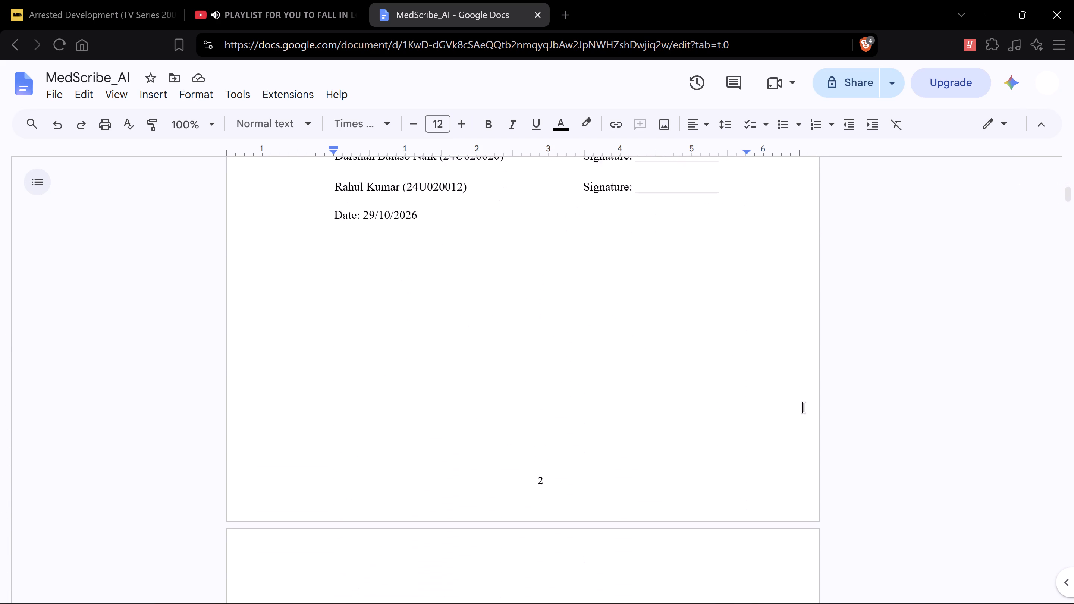
pyautogui.scroll(-6, 802, 407)
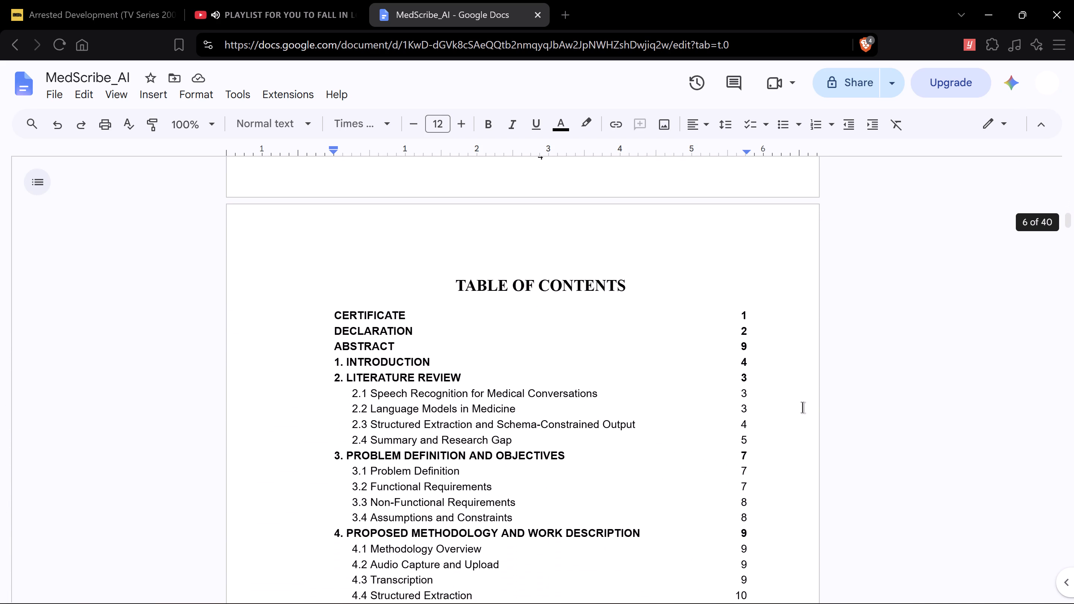
pyautogui.scroll(-1, 802, 407)
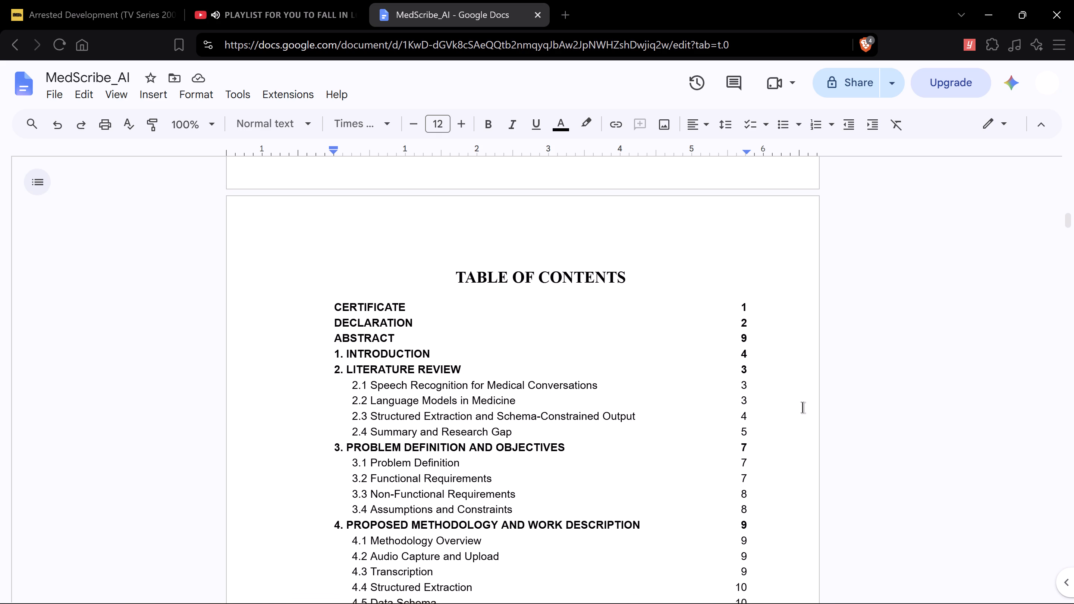
pyautogui.scroll(-2, 802, 407)
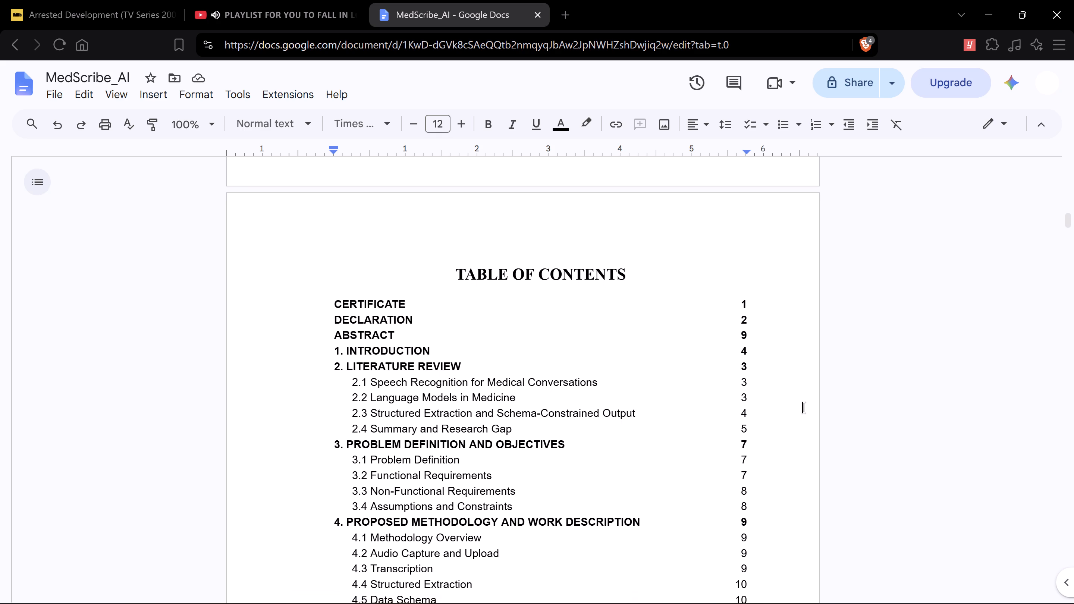
pyautogui.scroll(-2, 802, 407)
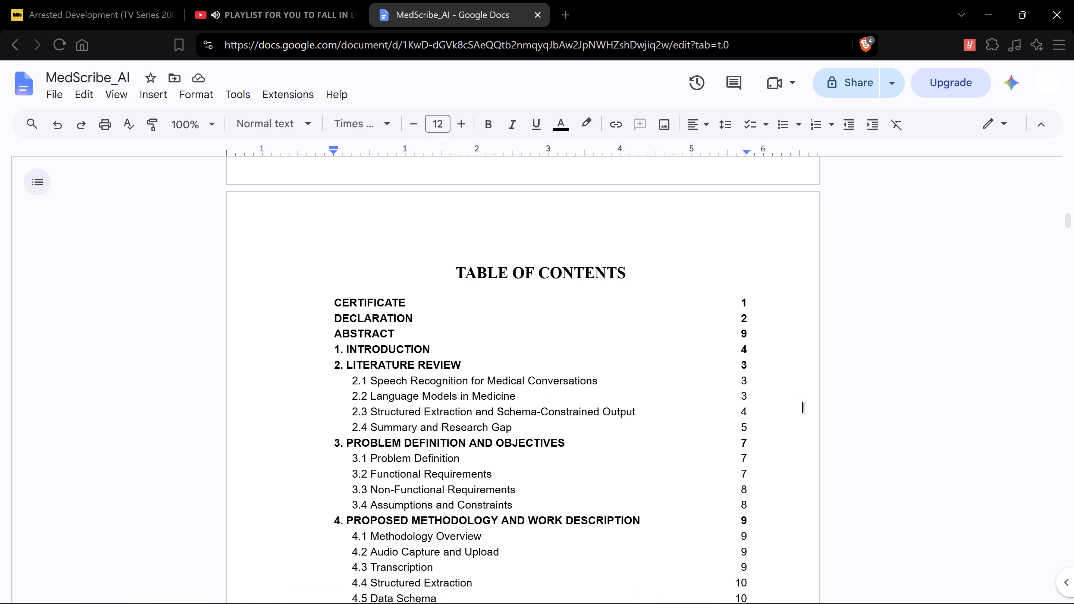
pyautogui.scroll(-3, 802, 407)
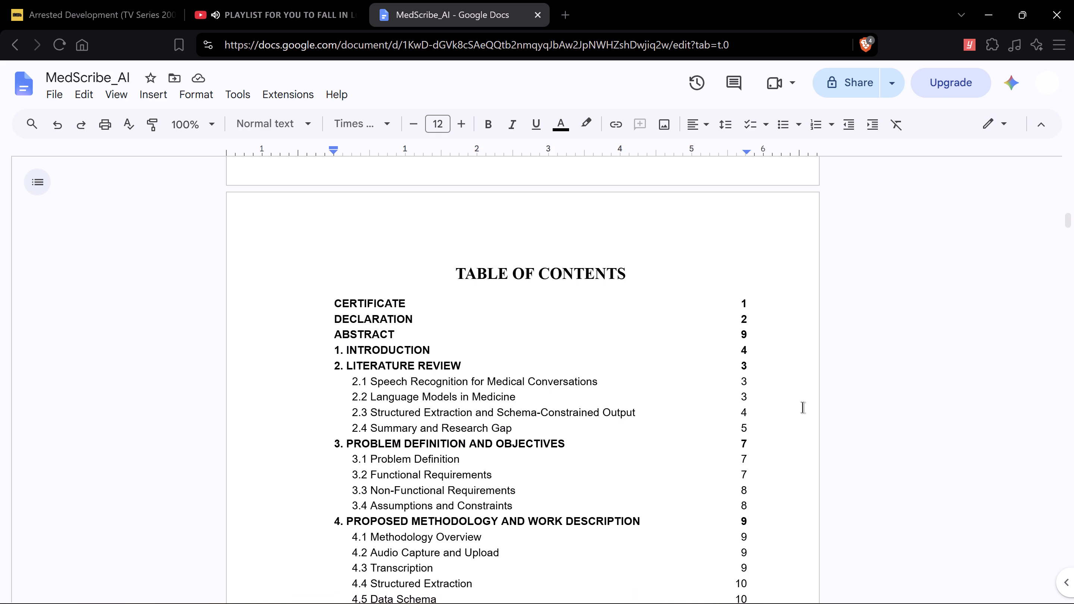
pyautogui.scroll(-4, 802, 407)
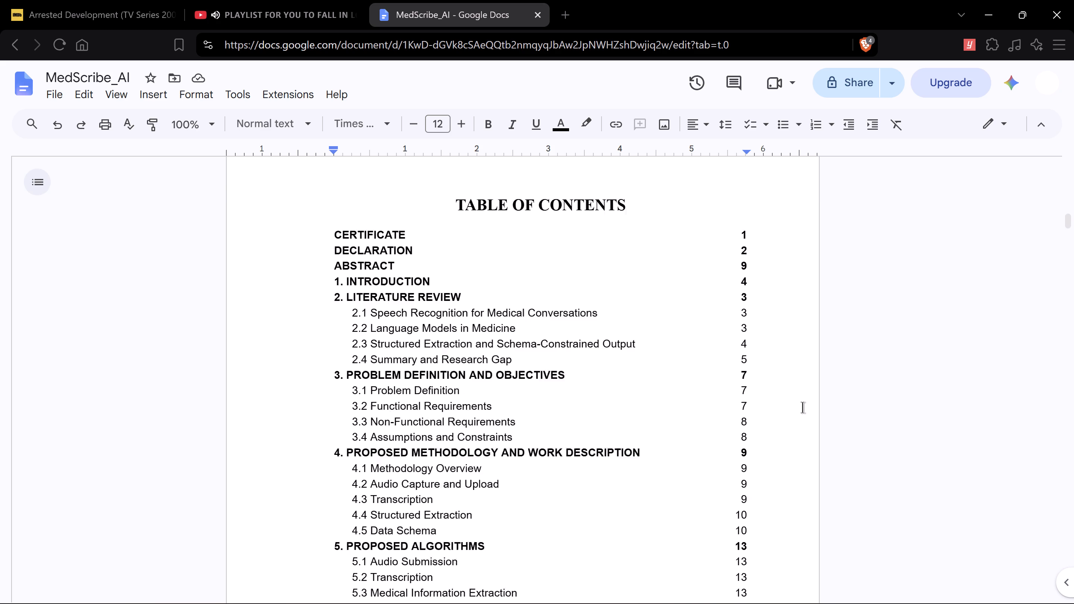
pyautogui.scroll(-4, 802, 407)
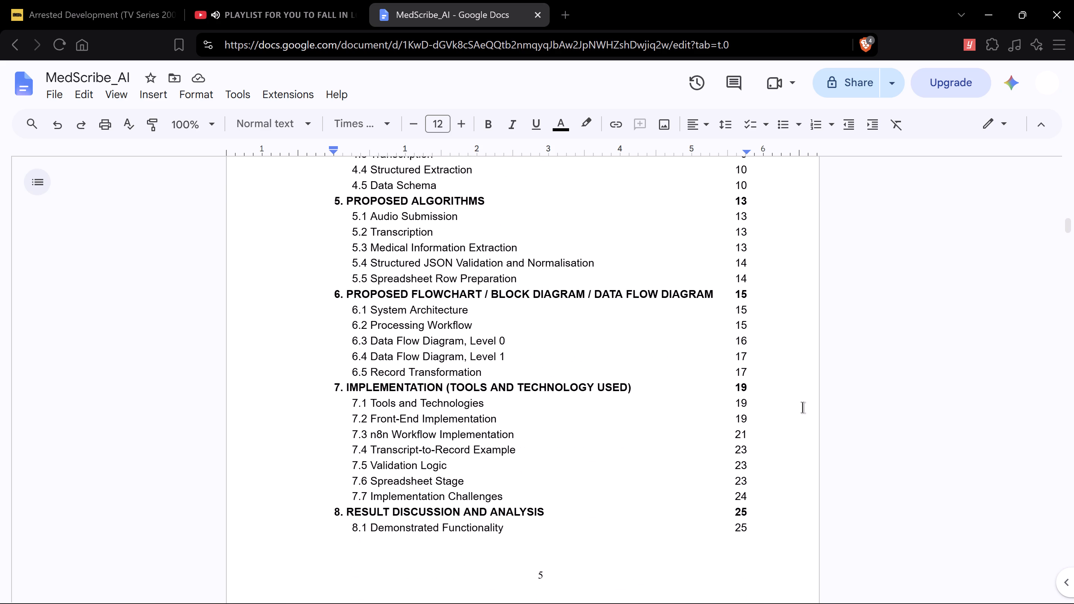
# Check the printed page numbers of the Introduction and Literature Review chapters against their table of contents entries.
pyautogui.scroll(-5, 802, 407)
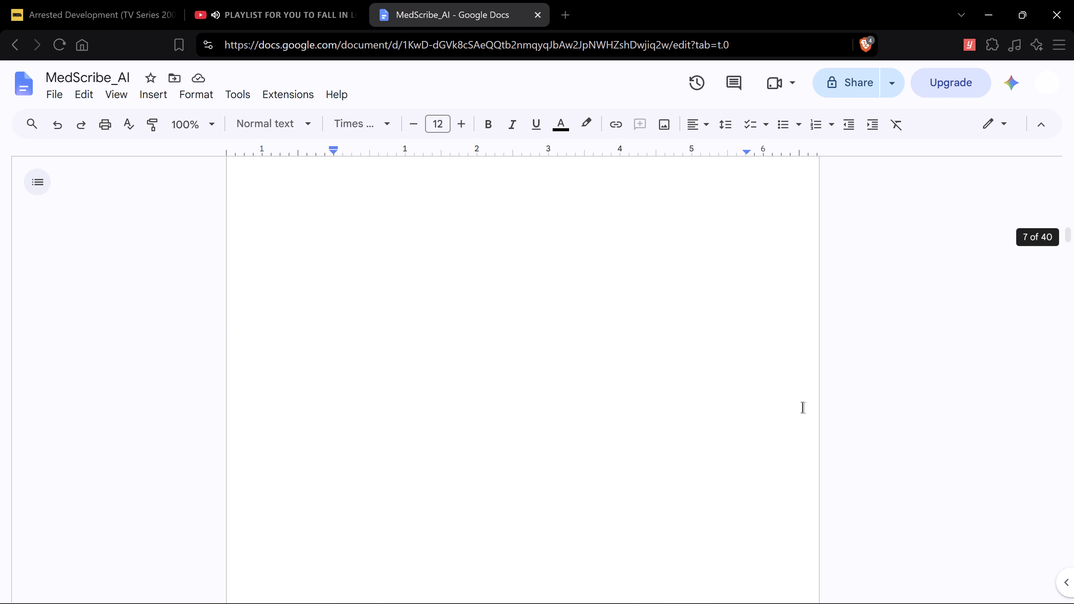
pyautogui.scroll(-12, 802, 407)
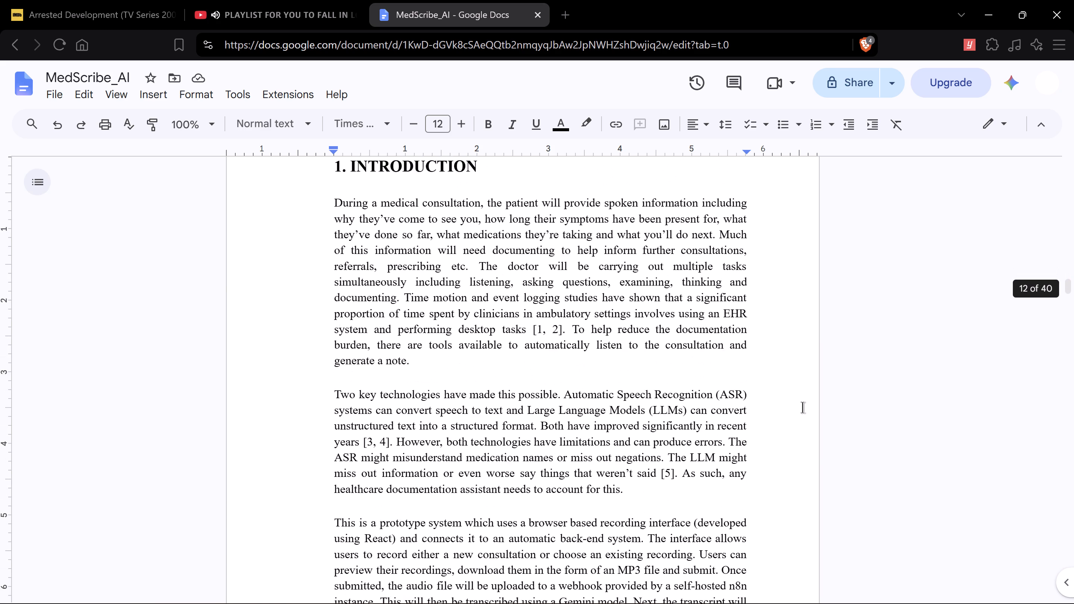
pyautogui.scroll(-10, 802, 407)
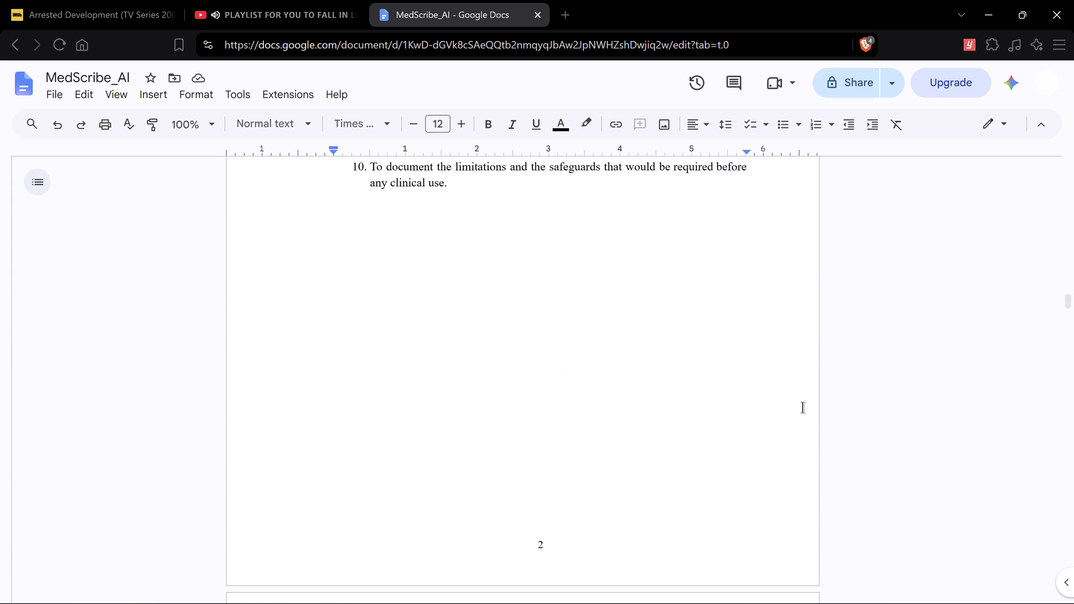
pyautogui.scroll(-2, 802, 407)
pyautogui.scroll(1, 802, 407)
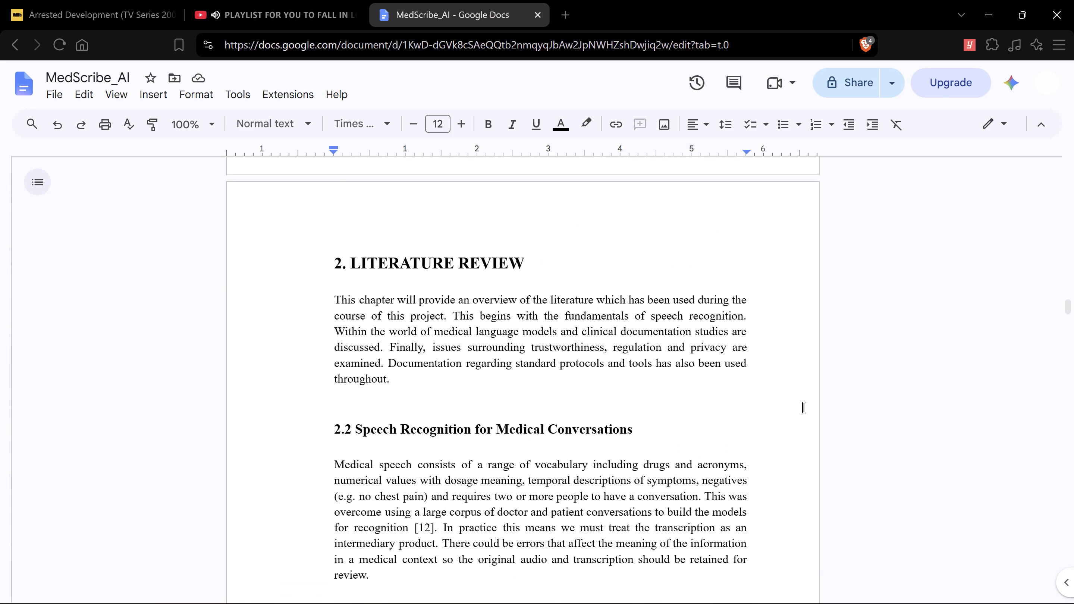
pyautogui.scroll(-1, 802, 407)
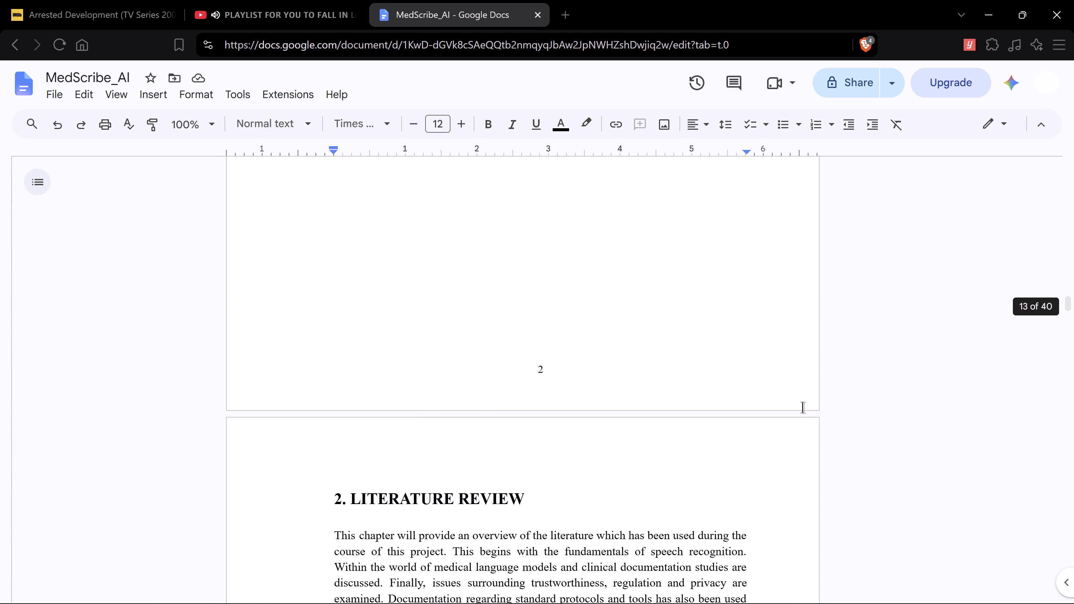
pyautogui.scroll(-5, 802, 407)
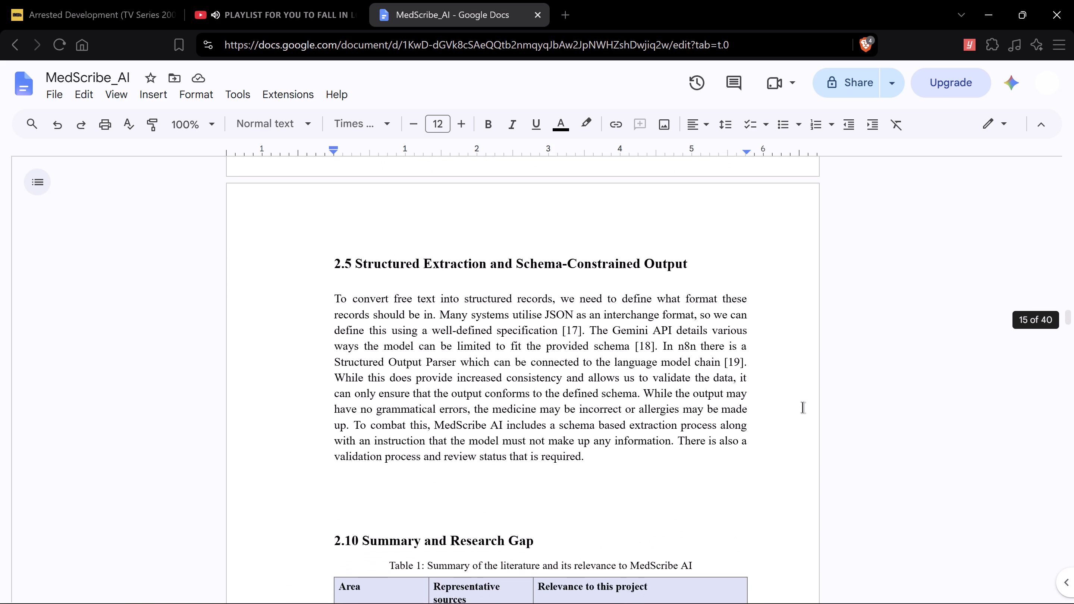
pyautogui.scroll(-2, 802, 407)
# Set the page number of the 1. INTRODUCTION entry in the table of contents to 1.
pyautogui.scroll(3, 802, 407)
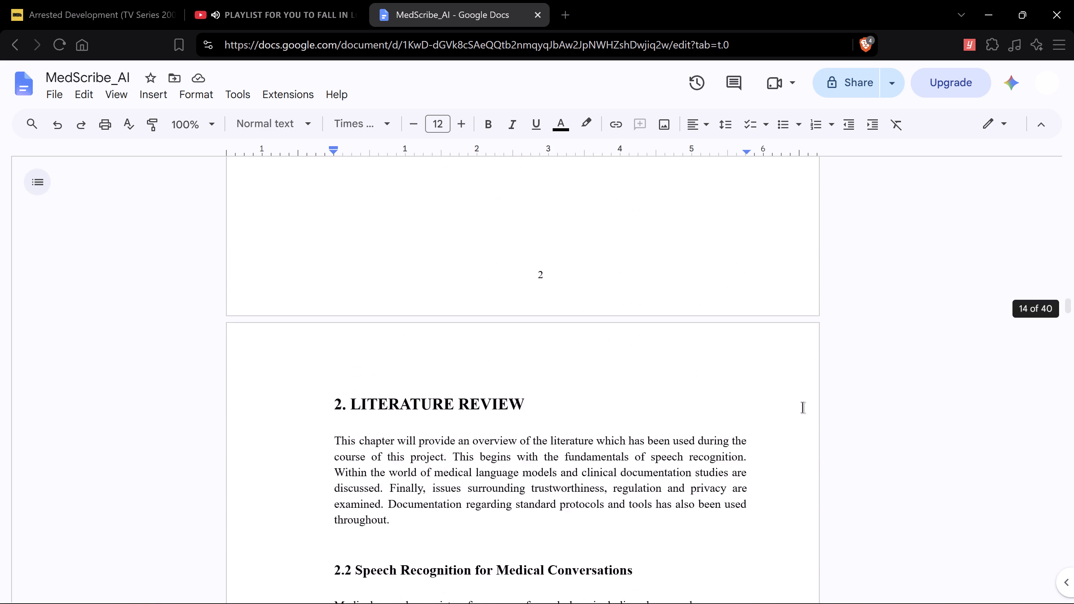
pyautogui.scroll(10, 802, 407)
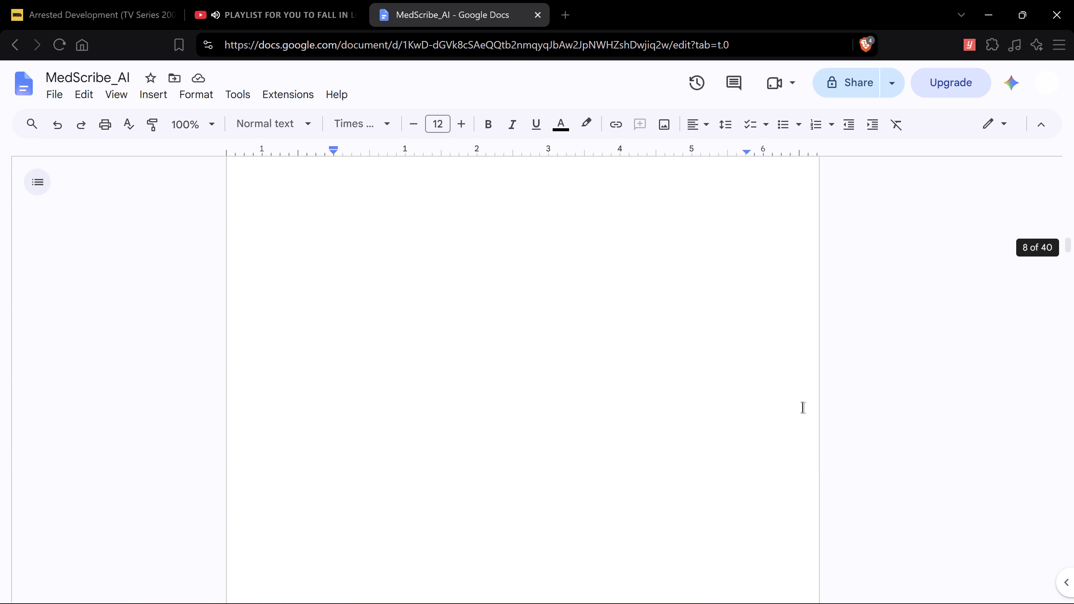
pyautogui.scroll(6, 802, 407)
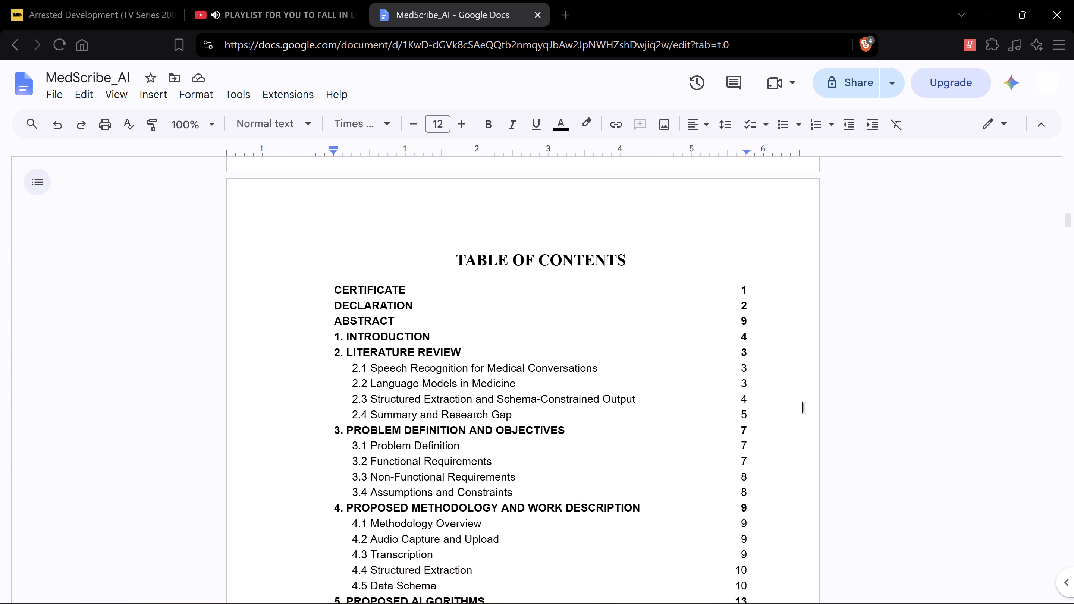
pyautogui.scroll(1, 802, 407)
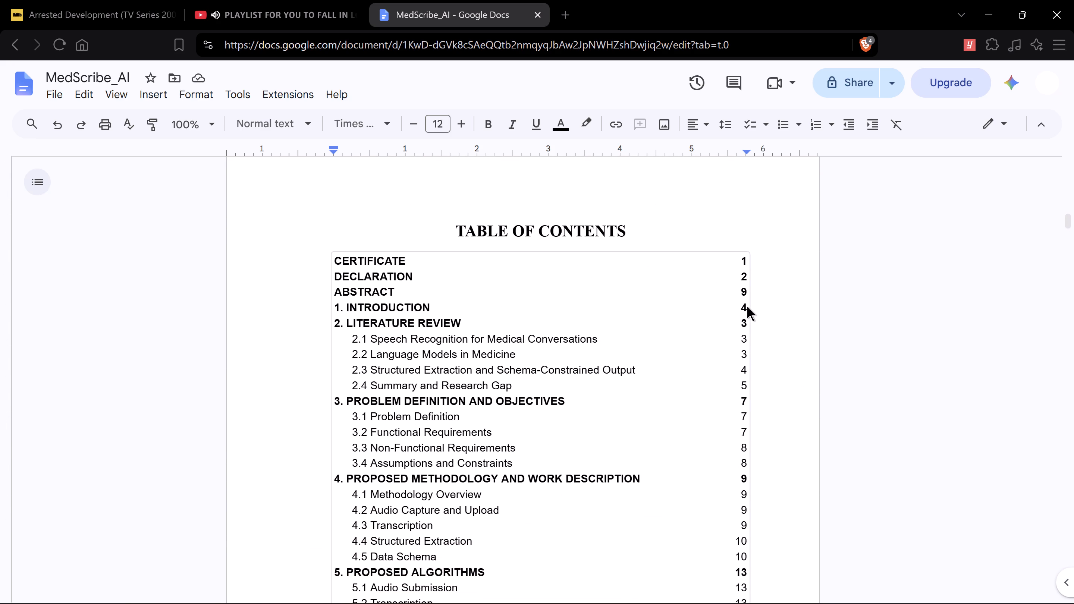
pyautogui.click(745, 306)
pyautogui.press('BackSpace')
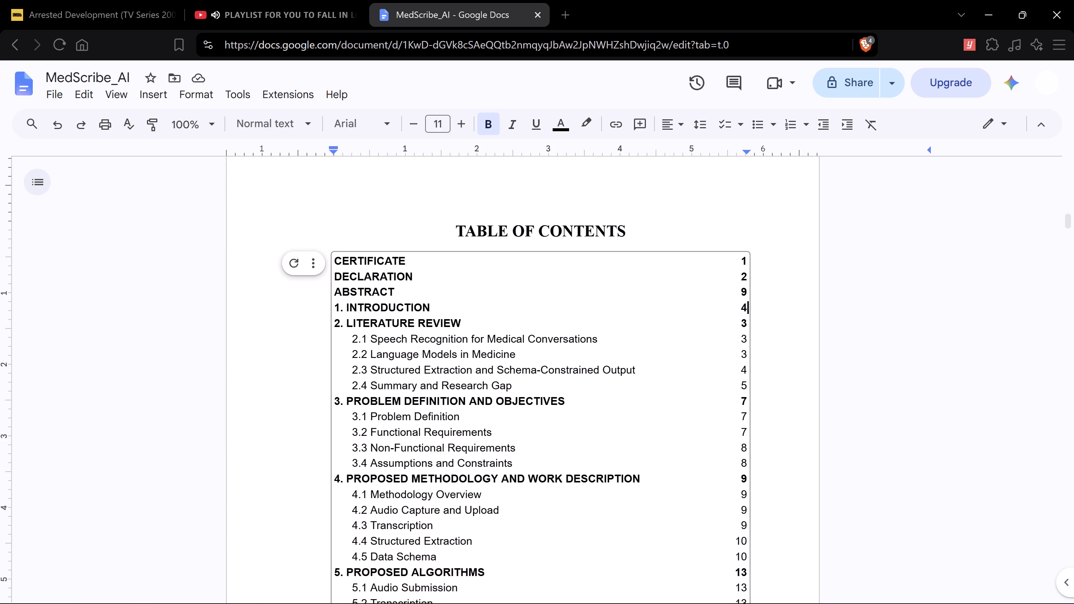
pyautogui.press('1')
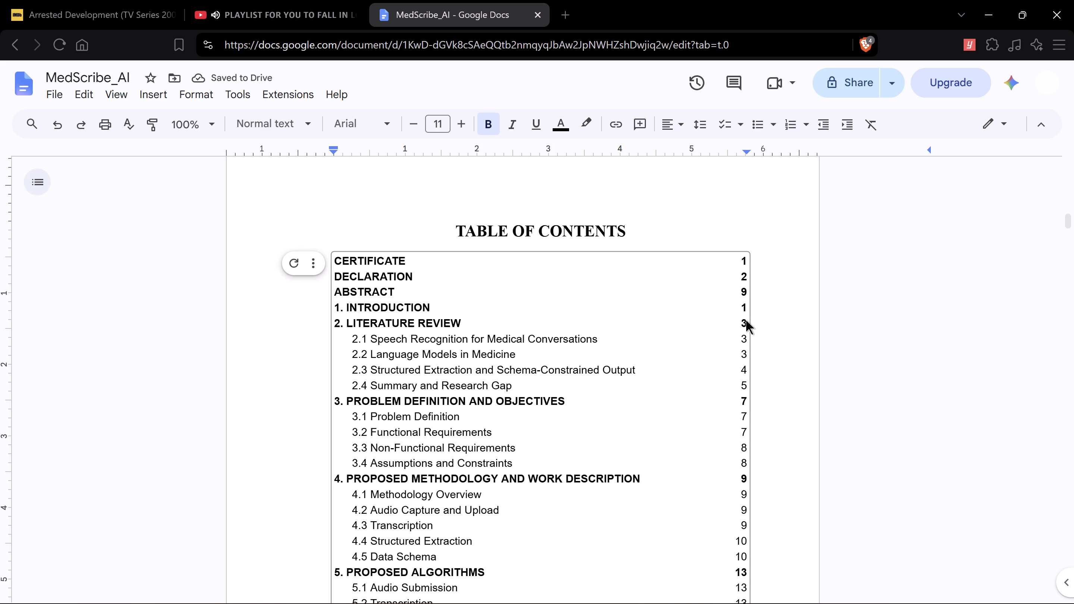
# Set the table of contents page numbers to 4 for 2.4 Summary and Research Gap and 5 for 3. PROBLEM DEFINITION AND OBJECTIVES.
pyautogui.click(747, 322)
pyautogui.click(745, 387)
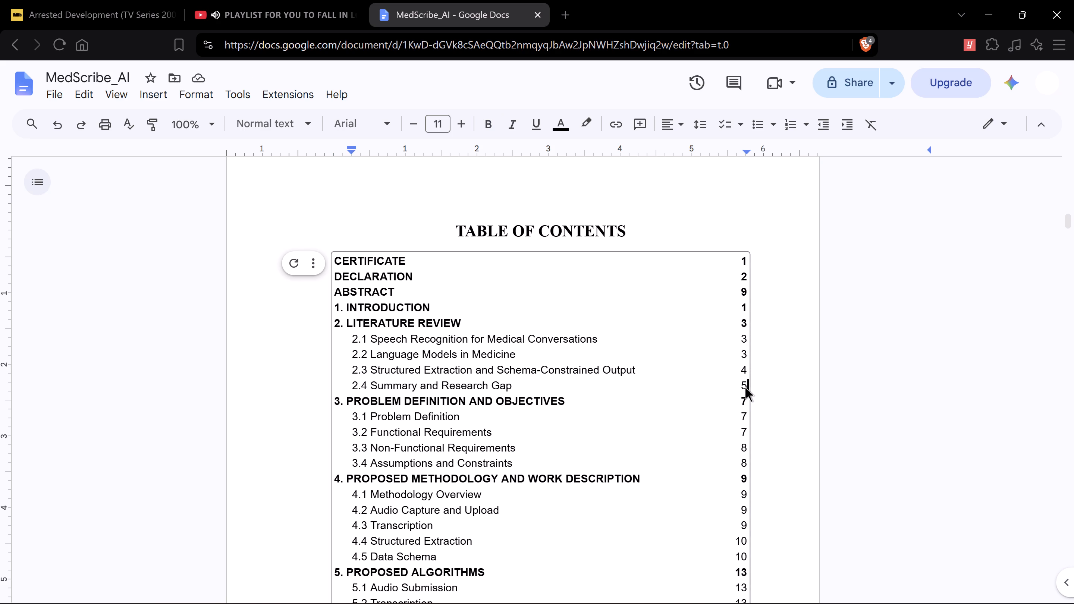
pyautogui.press('BackSpace')
pyautogui.press('4')
pyautogui.scroll(-1, 827, 429)
pyautogui.click(750, 386)
pyautogui.press('BackSpace')
pyautogui.press('5')
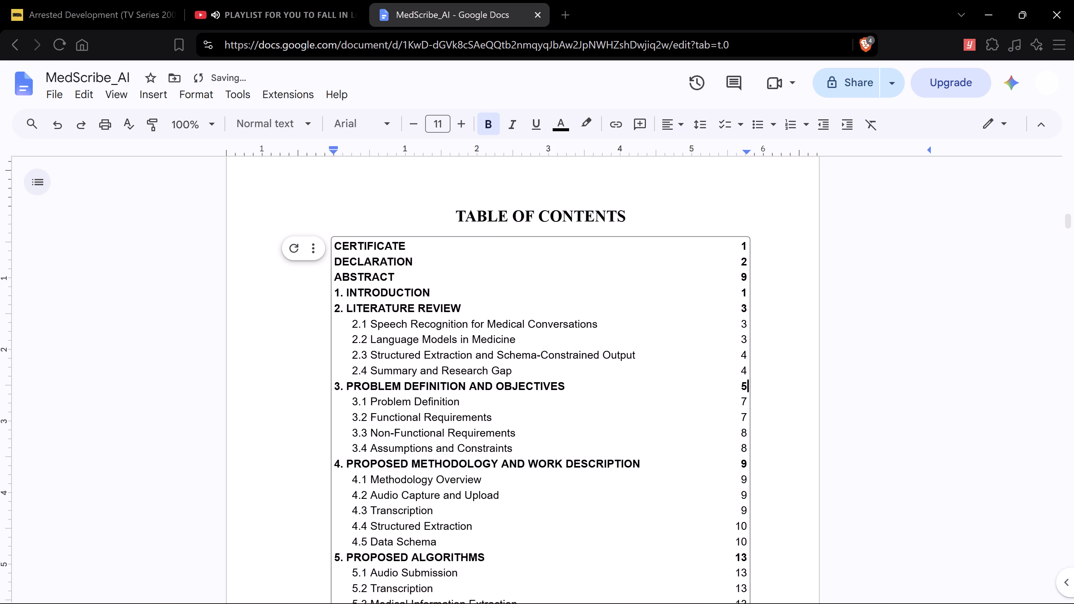
# Check the section headings and printed page numbers from the Abstract through the Problem Definition and Objectives chapter.
pyautogui.scroll(-19, 750, 386)
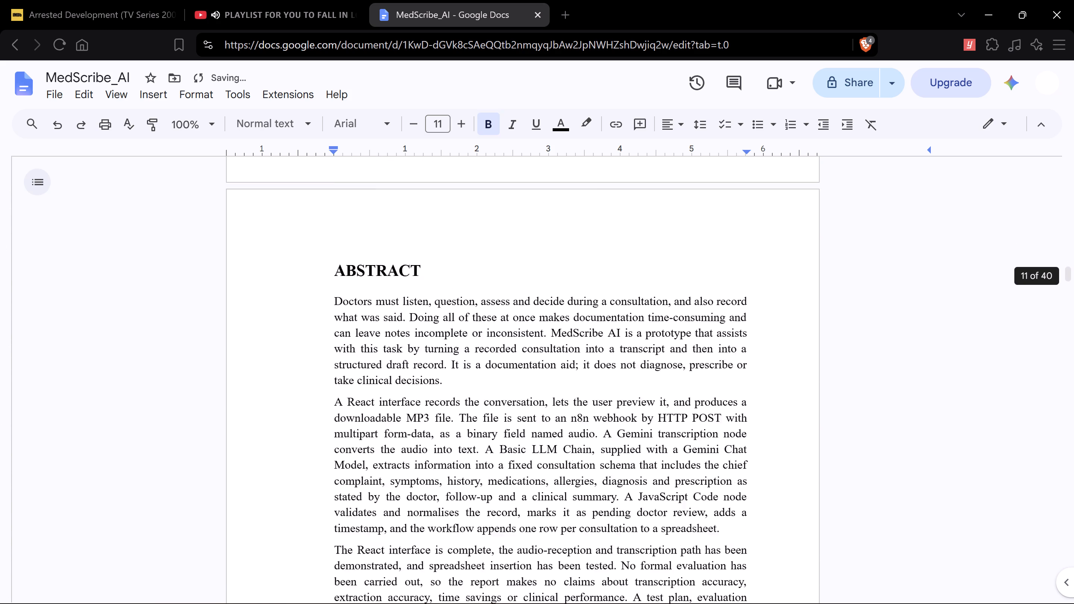
pyautogui.scroll(-11, 750, 386)
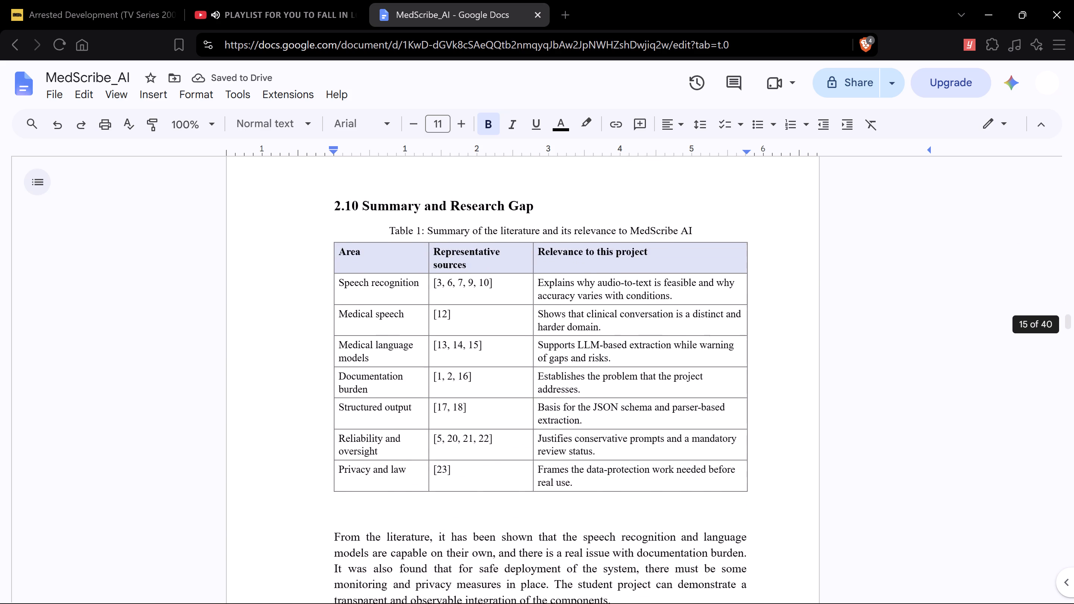
pyautogui.scroll(-9, 750, 386)
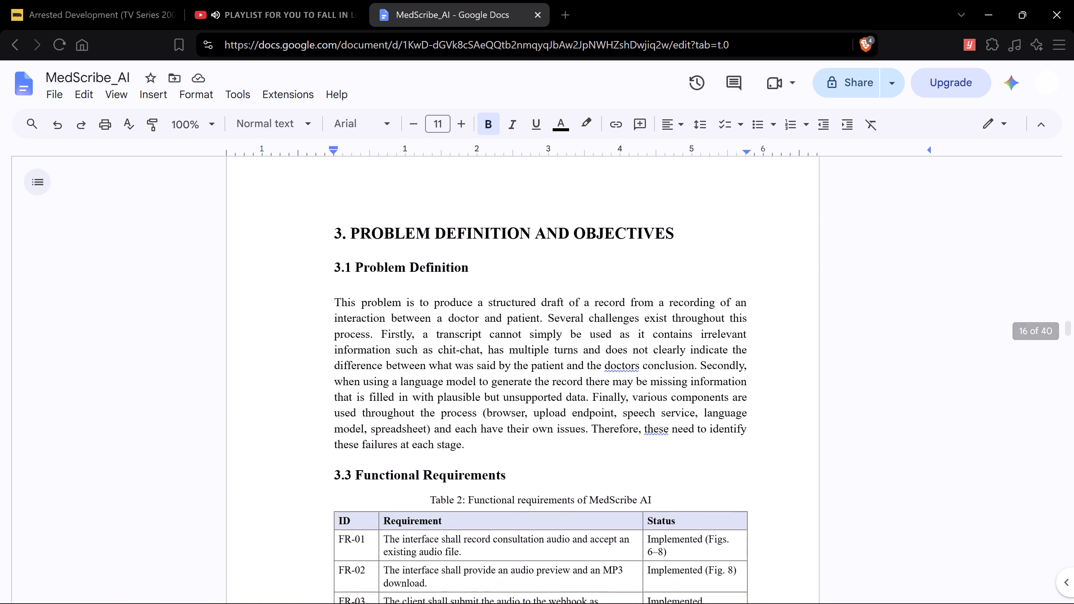
pyautogui.scroll(-3, 750, 386)
pyautogui.scroll(4, 750, 386)
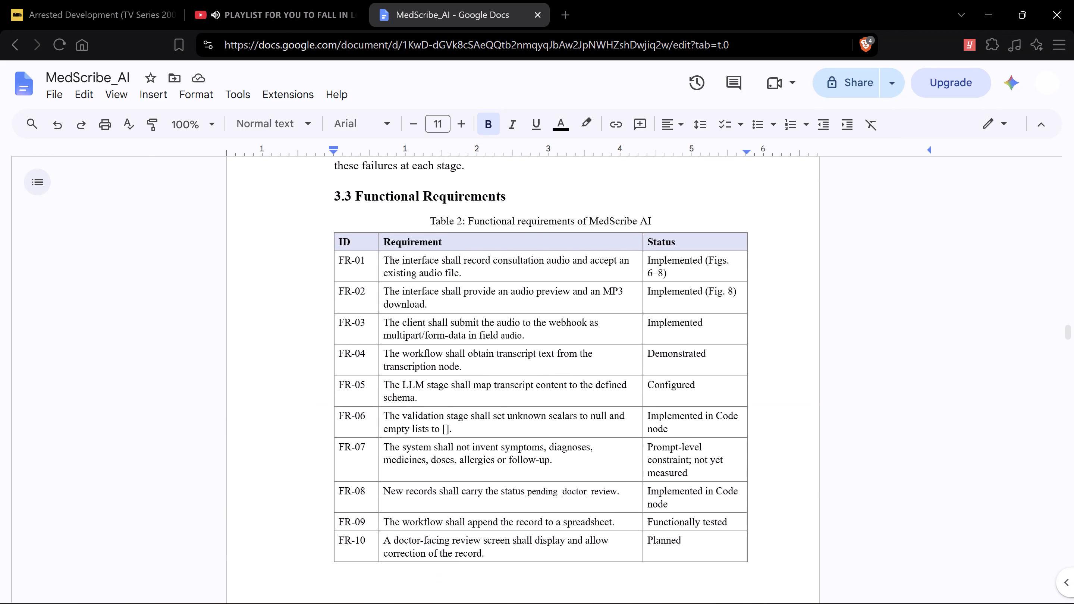
pyautogui.scroll(6, 750, 386)
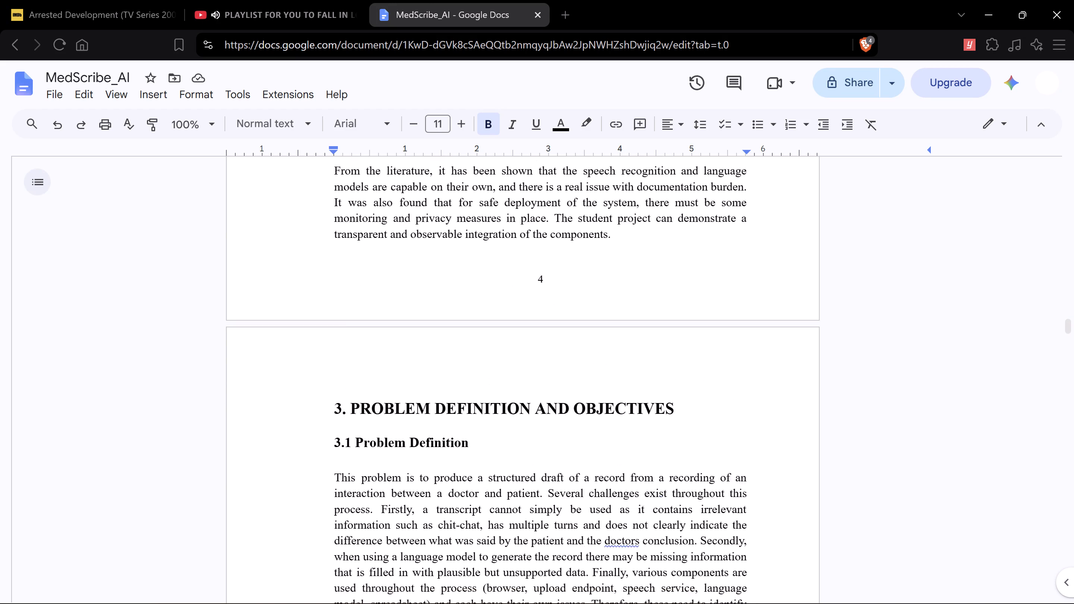
pyautogui.scroll(6, 750, 386)
# Renumber the Literature Review headings Speech Recognition for Medical Conversations as 2.1 and Language Models in Medicine as 2.2.
pyautogui.scroll(-1, 750, 386)
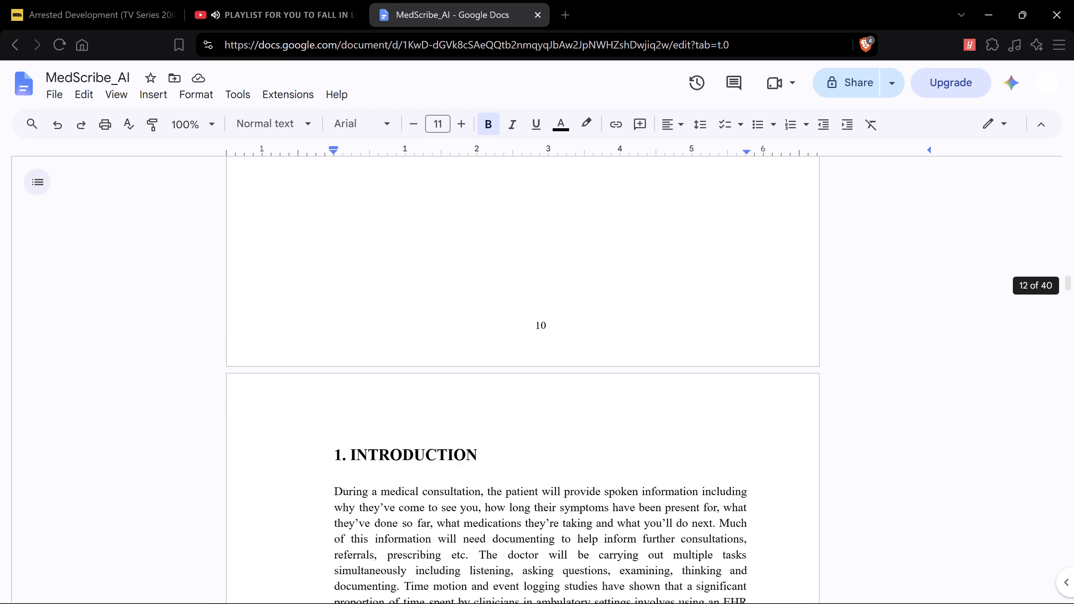
pyautogui.scroll(-1, 750, 386)
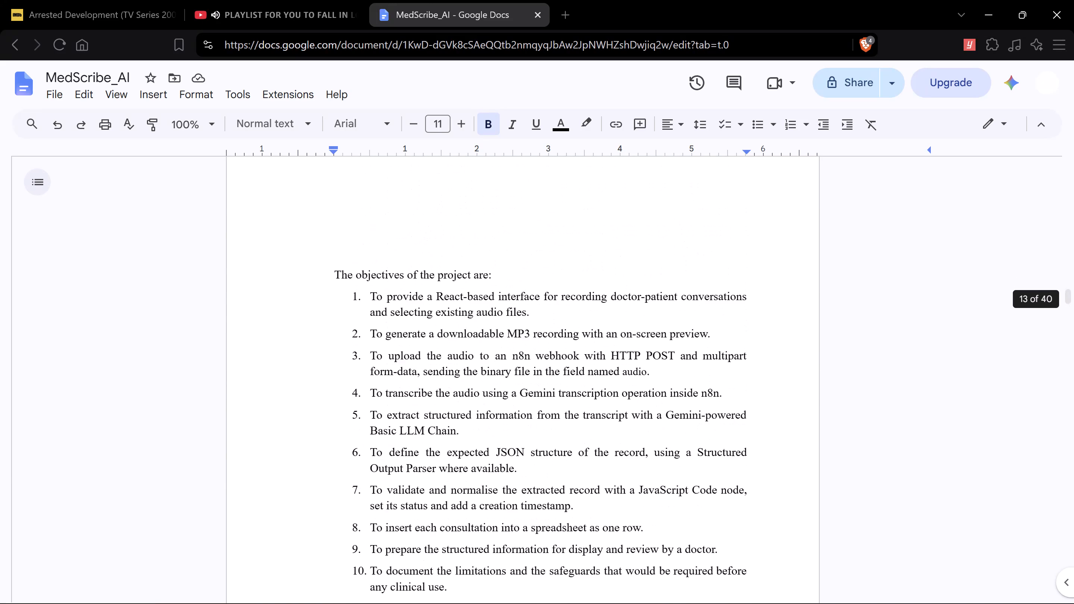
pyautogui.scroll(-2, 750, 386)
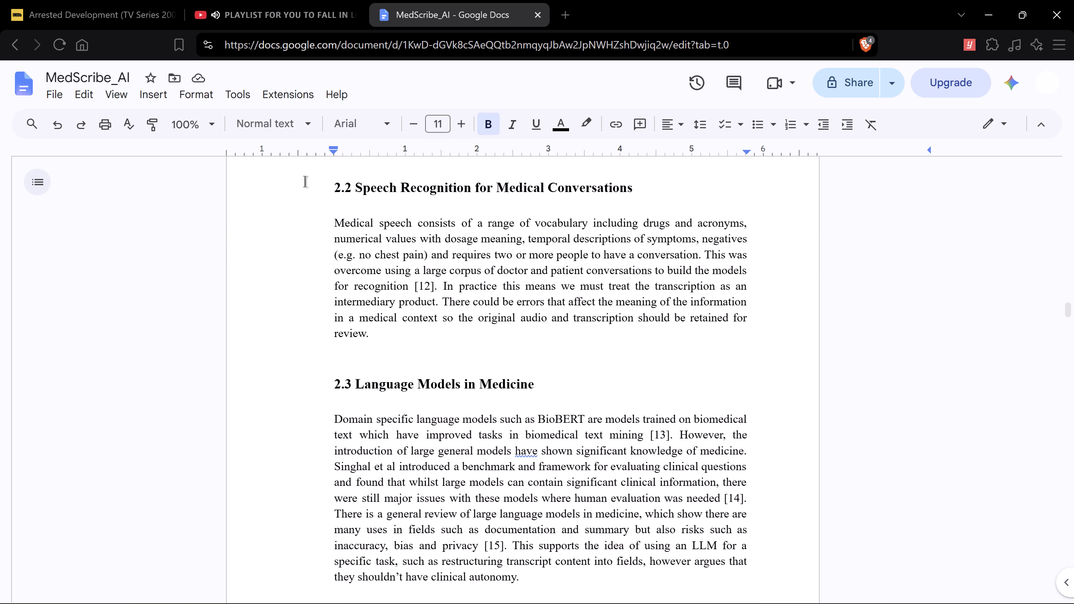
pyautogui.click(346, 186)
pyautogui.press('Right')
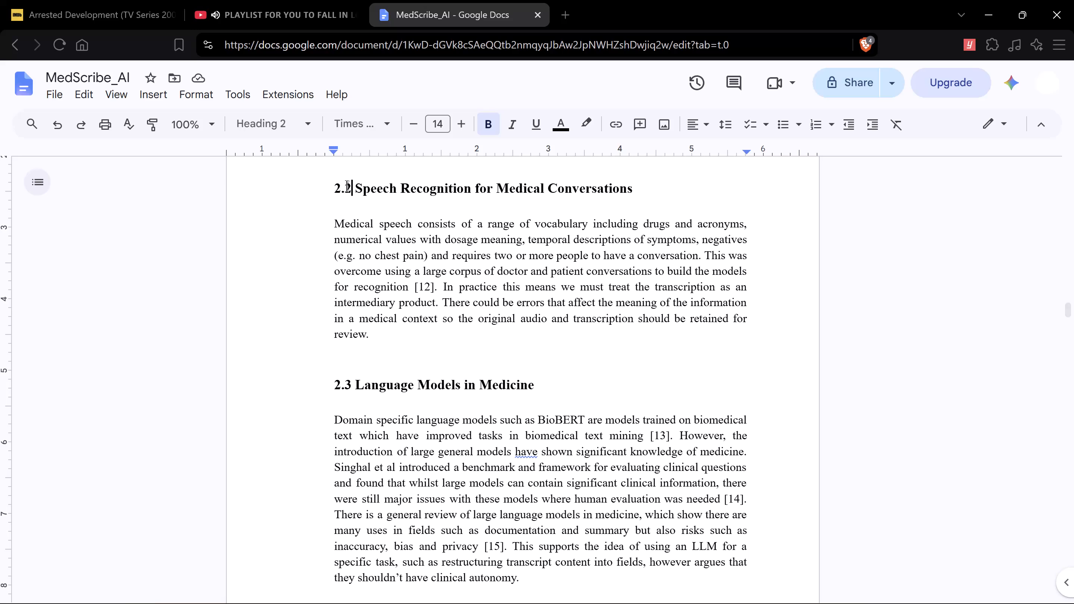
pyautogui.press('BackSpace')
pyautogui.press('1')
pyautogui.click(347, 383)
pyautogui.press('Right')
pyautogui.press('BackSpace')
pyautogui.press('2')
# Renumber the headings Structured Extraction and Schema-Constrained Output as 2.3 and Summary and Research Gap as 2.4.
pyautogui.scroll(-2, 347, 383)
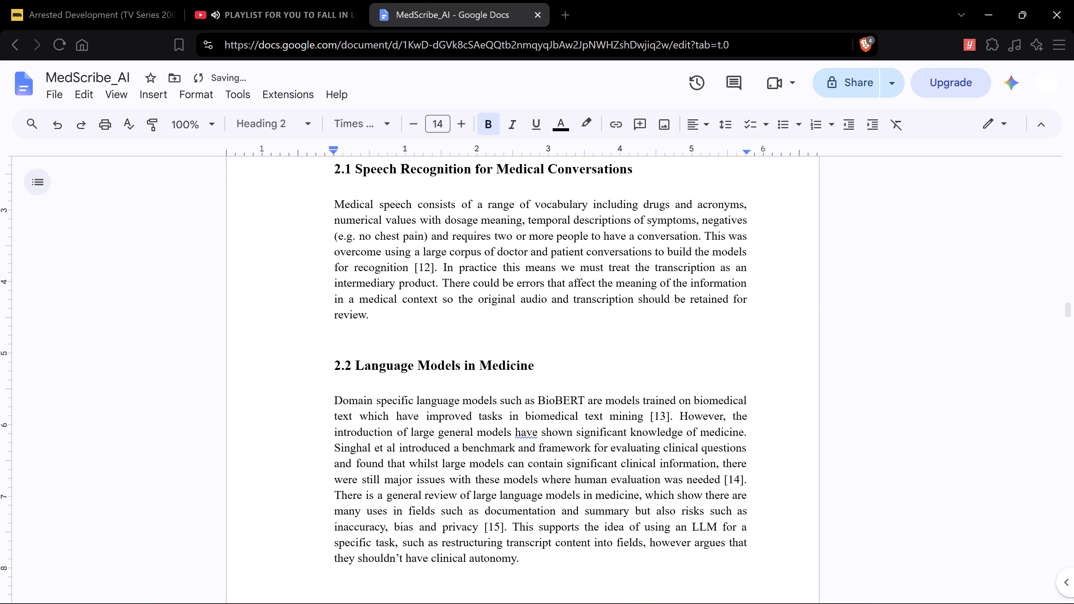
pyautogui.scroll(-7, 347, 383)
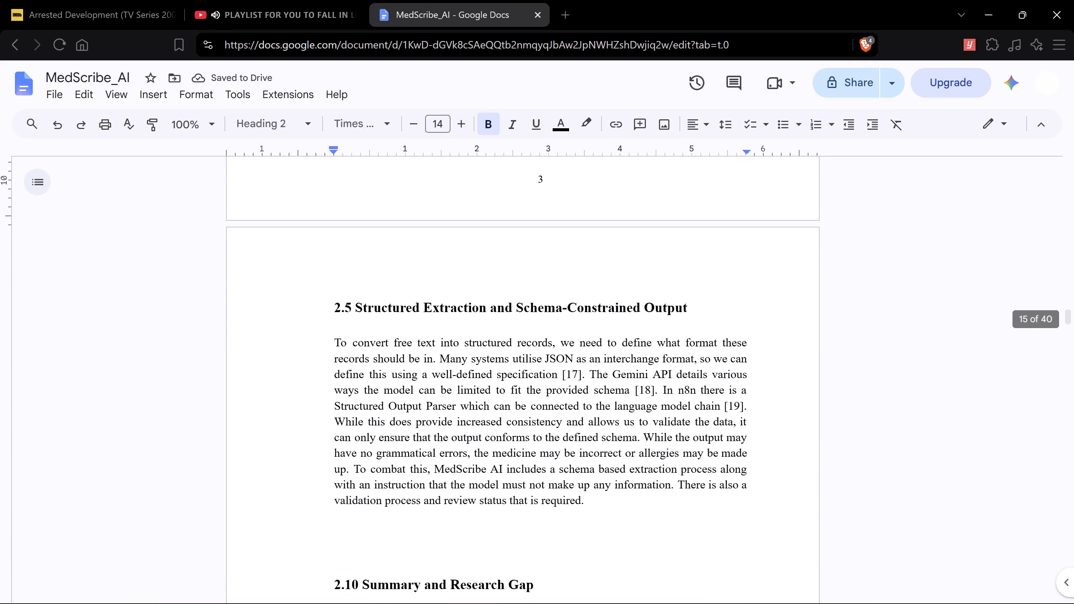
pyautogui.scroll(-1, 347, 383)
pyautogui.click(354, 289)
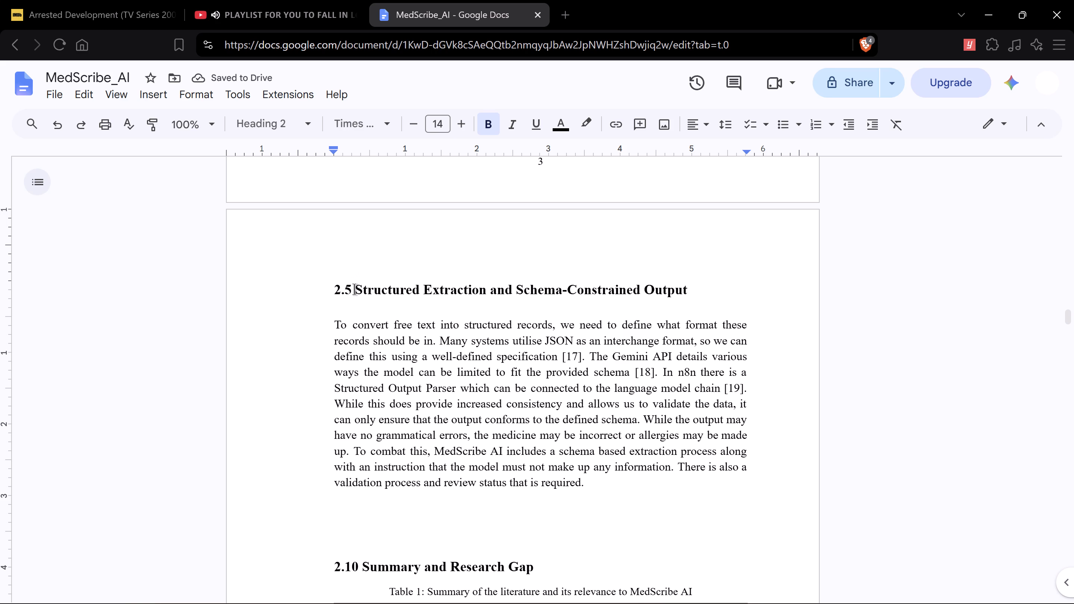
pyautogui.press('Left')
pyautogui.press('BackSpace')
pyautogui.press('3')
pyautogui.scroll(-3, 354, 289)
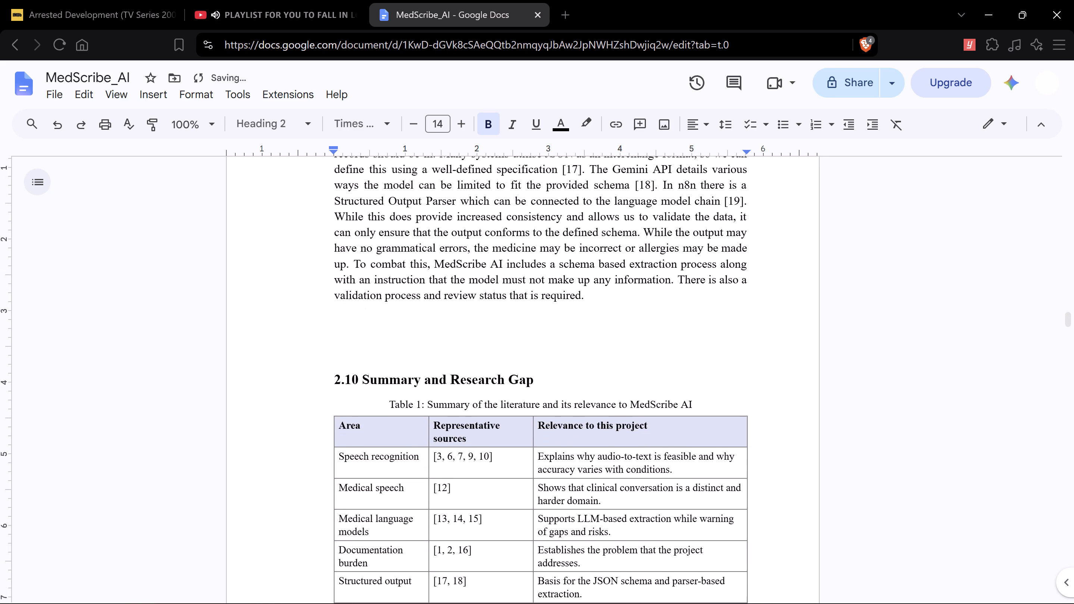
pyautogui.scroll(-3, 354, 289)
pyautogui.click(354, 289)
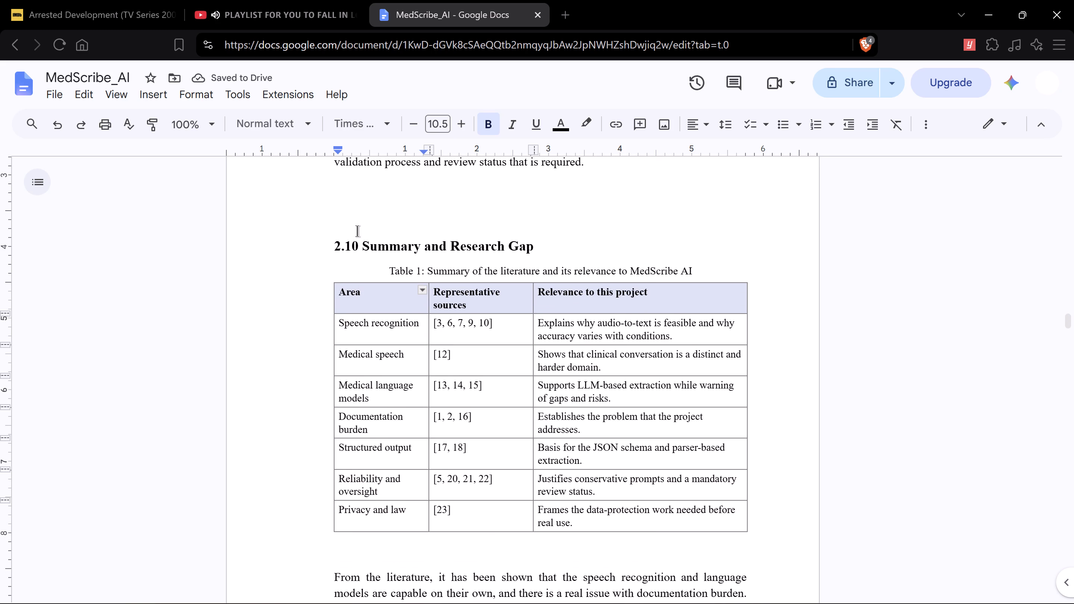
pyautogui.click(358, 246)
pyautogui.press('BackSpace')
pyautogui.press('BackSpace')
pyautogui.press('4')
# Renumber the Functional Requirements heading in the Problem Definition and Objectives chapter as 3.2.
pyautogui.scroll(1, 358, 246)
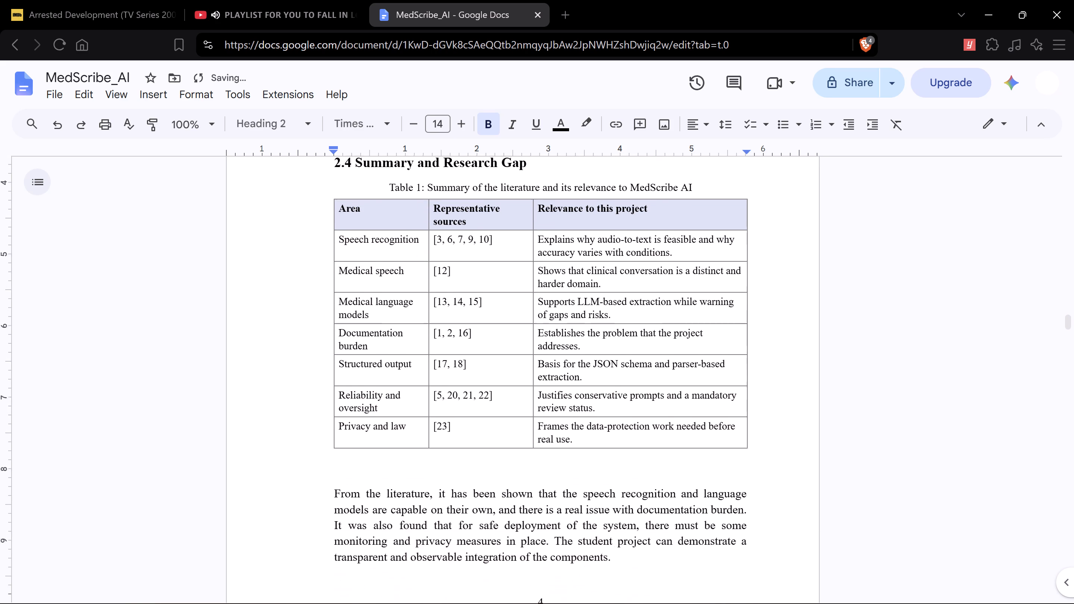
pyautogui.scroll(5, 358, 246)
pyautogui.scroll(-1, 358, 246)
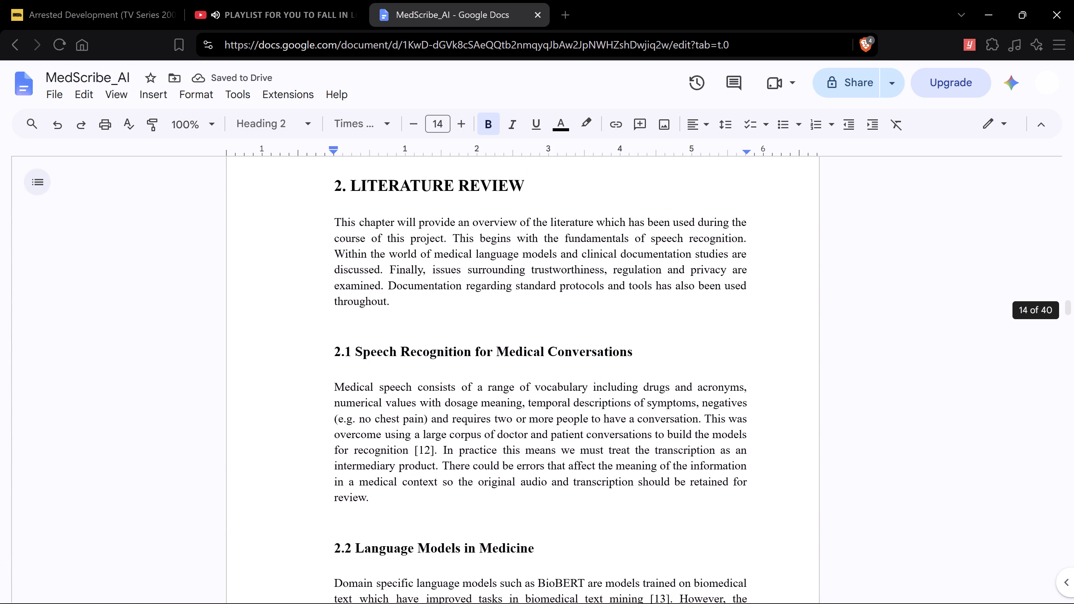
pyautogui.scroll(-2, 358, 246)
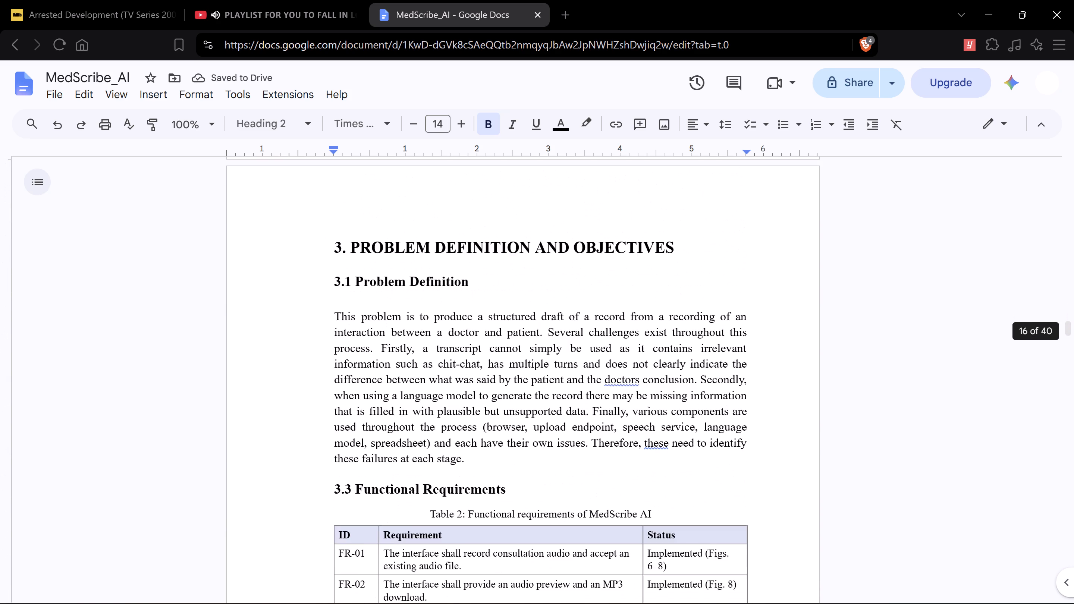
pyautogui.scroll(-2, 358, 246)
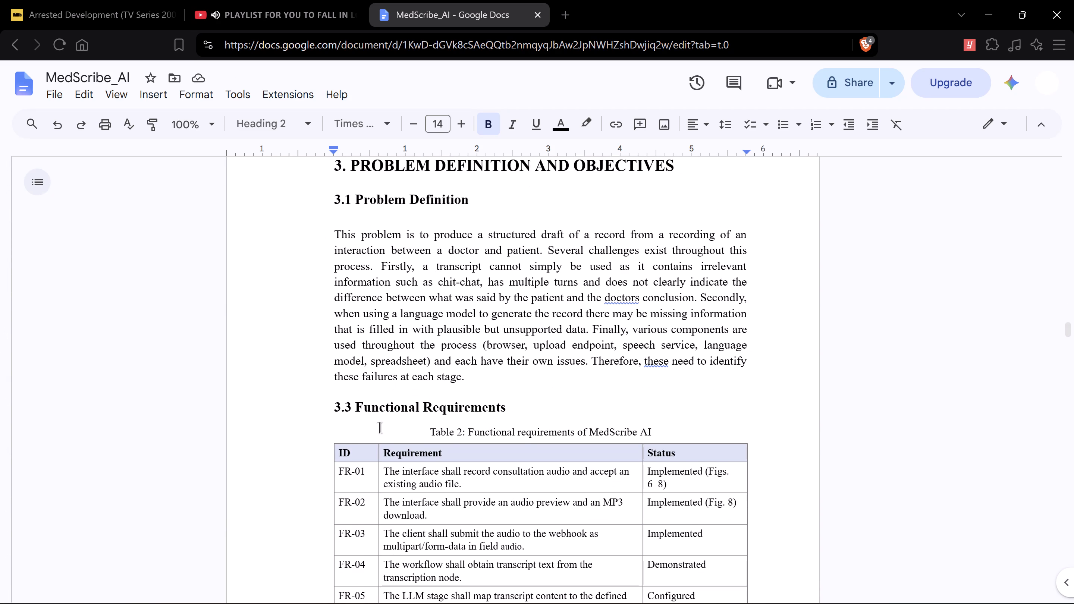
pyautogui.click(352, 407)
pyautogui.press('BackSpace')
pyautogui.press('2')
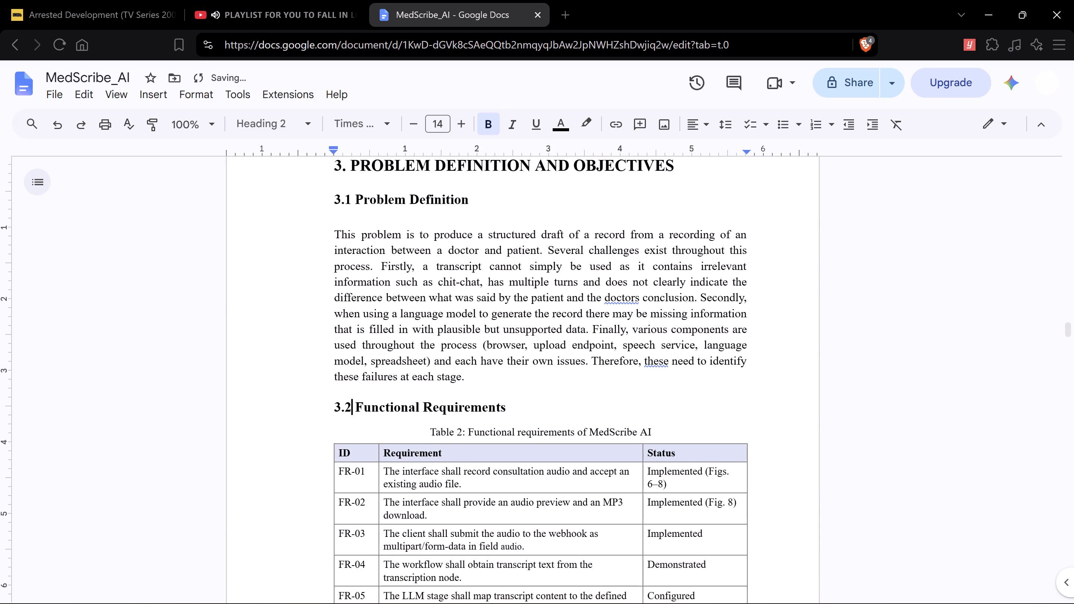
# Renumber the Non-Functional Requirements heading as 3.3 and the Assumptions and Constraints heading as 3.4.
pyautogui.scroll(-10, 352, 407)
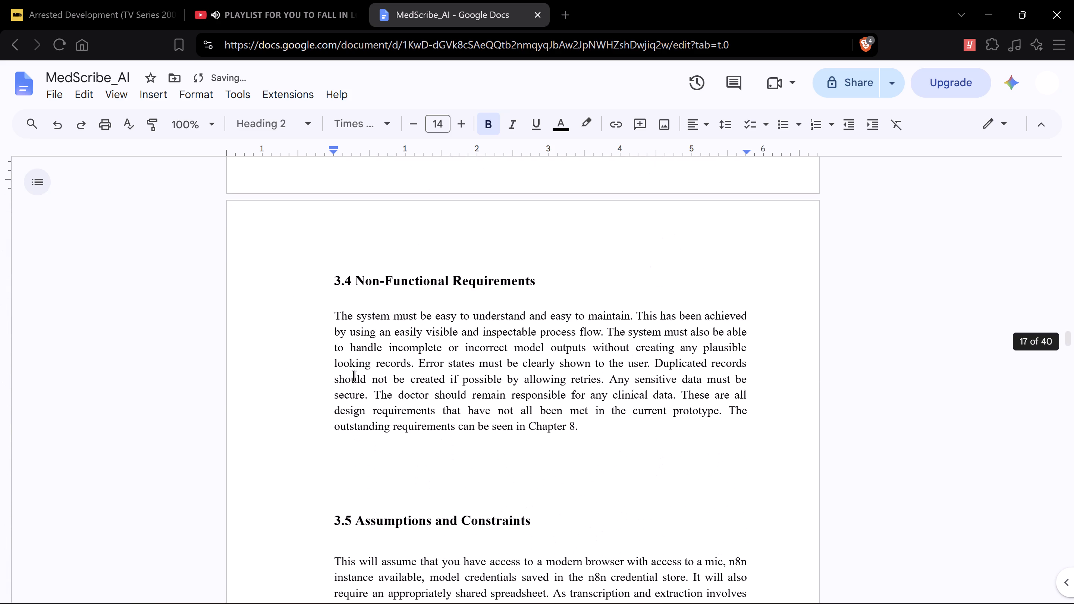
pyautogui.click(351, 280)
pyautogui.press('BackSpace')
pyautogui.press('3')
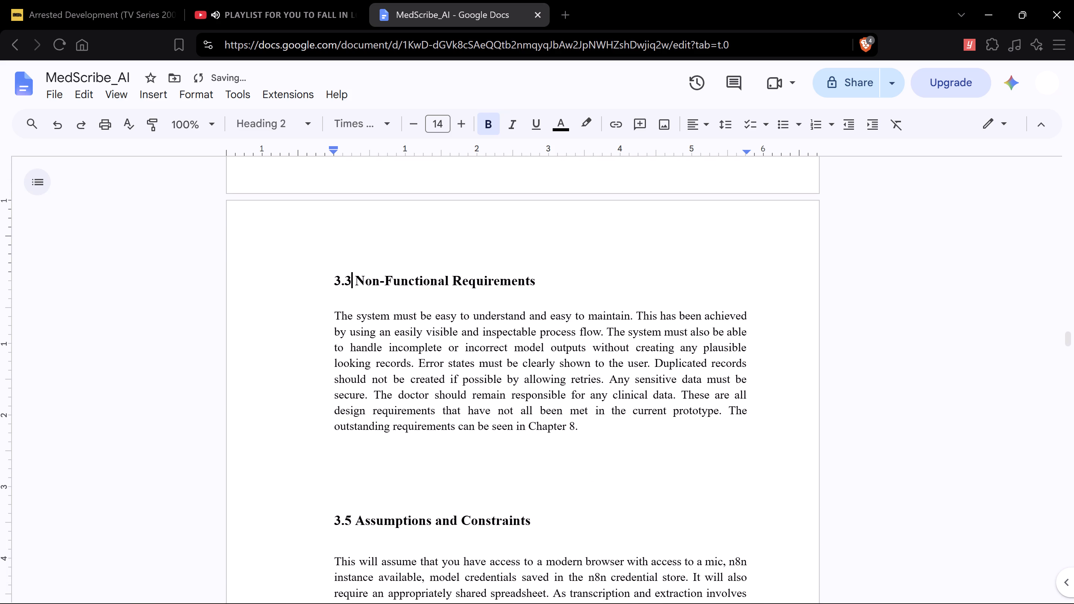
pyautogui.scroll(-2, 351, 280)
pyautogui.click(349, 428)
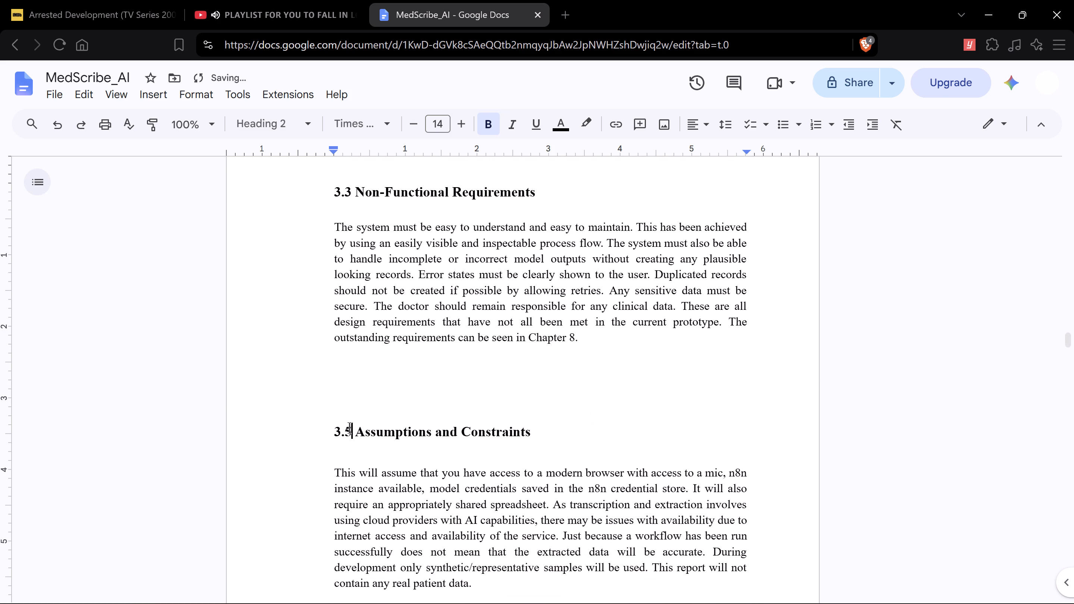
pyautogui.press('BackSpace')
pyautogui.press('4')
# Check which pages the sections of the Problem Definition and Objectives chapter fall on, and return to the table of contents.
pyautogui.scroll(-3, 349, 428)
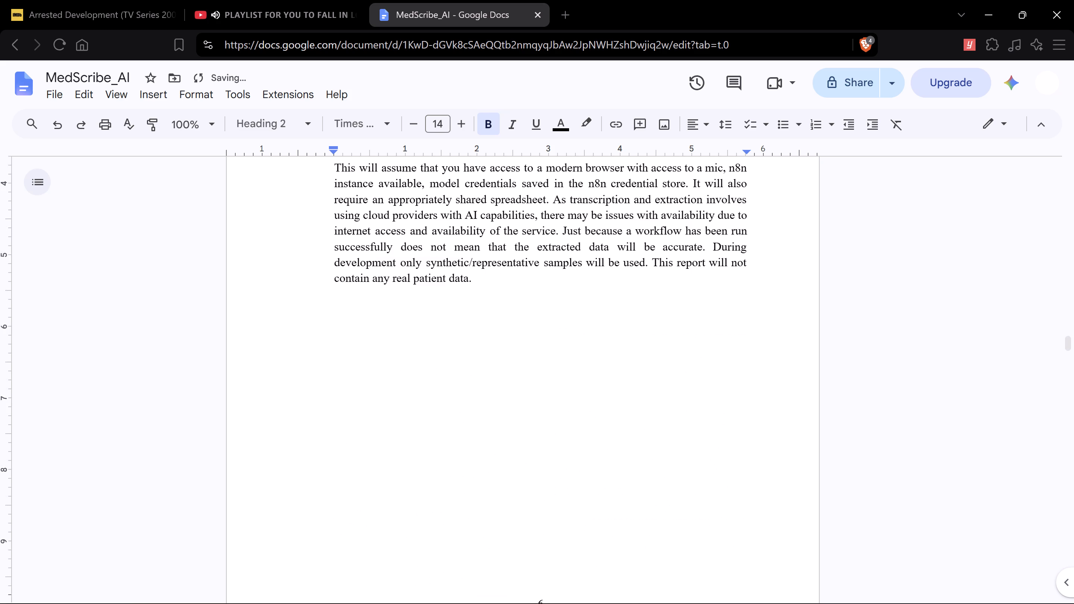
pyautogui.scroll(3, 349, 428)
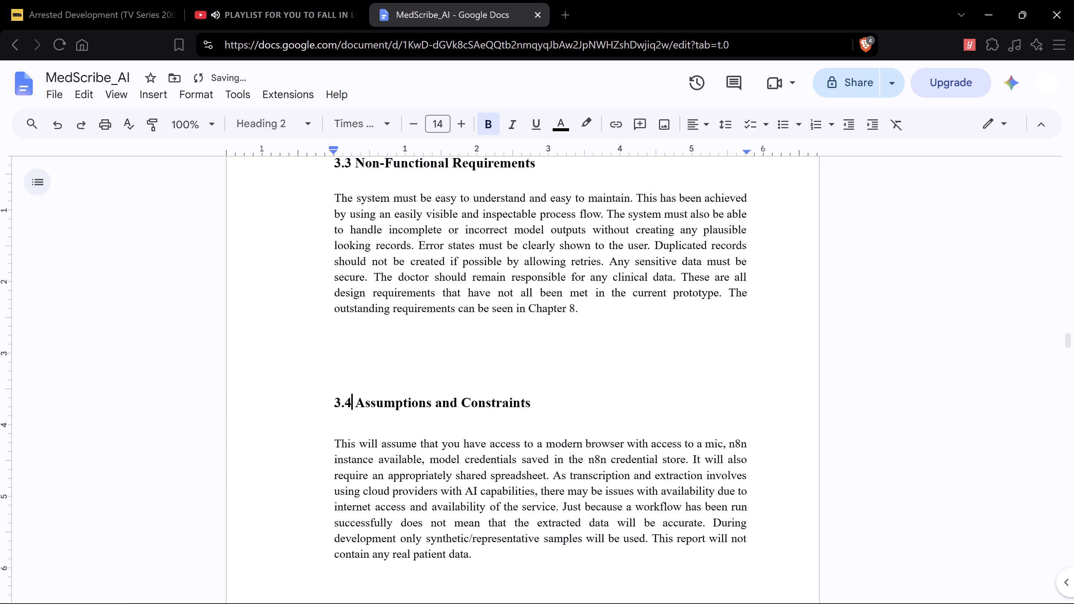
pyautogui.scroll(9, 349, 428)
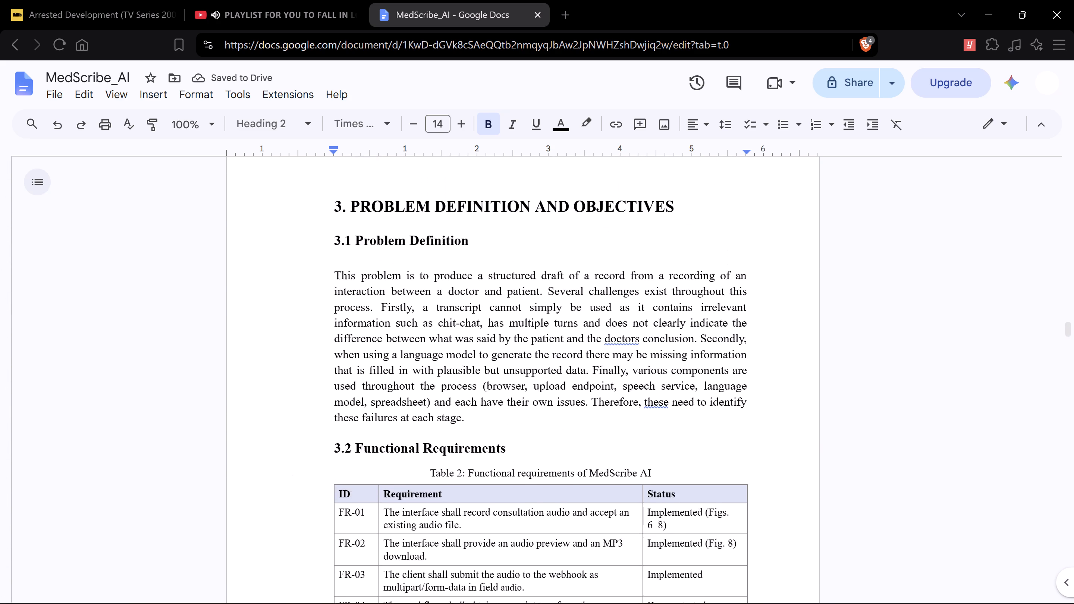
pyautogui.scroll(20, 349, 428)
pyautogui.scroll(20, 349, 428)
pyautogui.scroll(4, 349, 428)
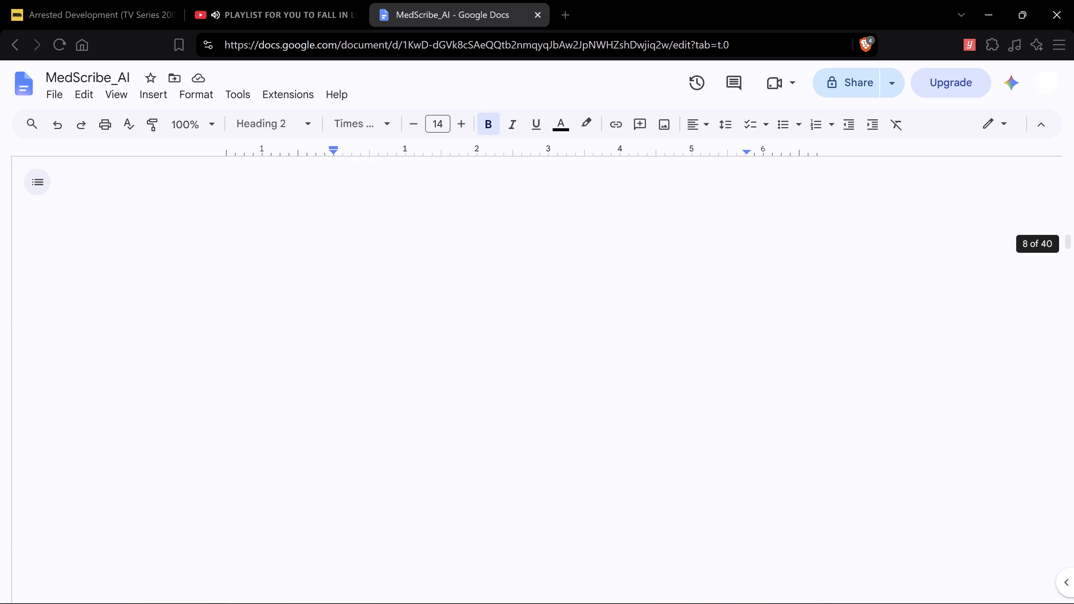
pyautogui.scroll(6, 349, 428)
pyautogui.scroll(-20, 349, 428)
pyautogui.scroll(3, 349, 428)
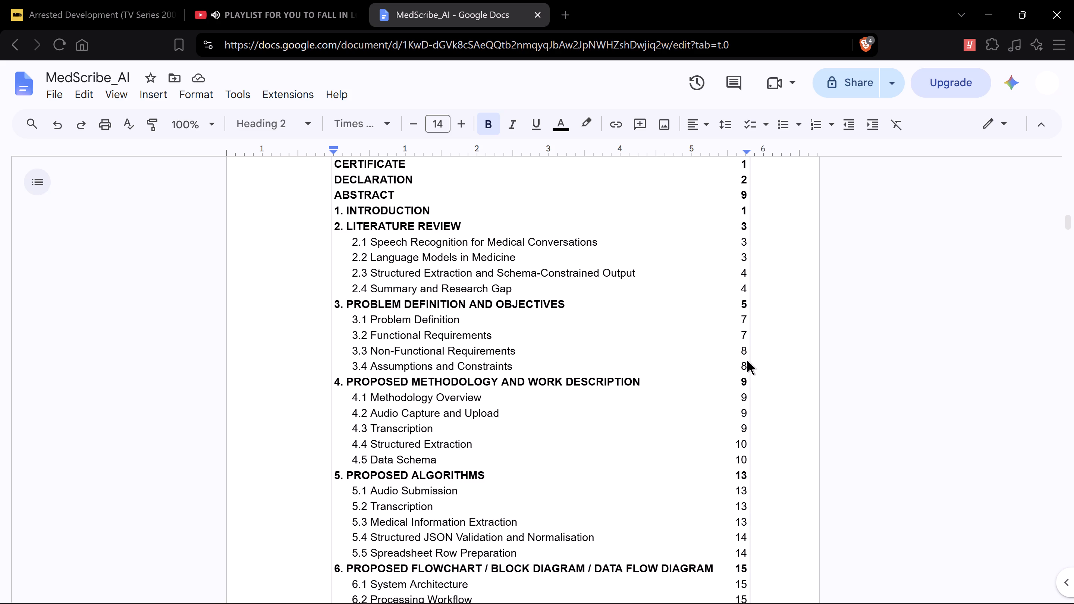
# In the table of contents, set the page numbers of 3.1 and 3.2 to 5, and of 3.3 and 3.4 to 6.
pyautogui.click(745, 318)
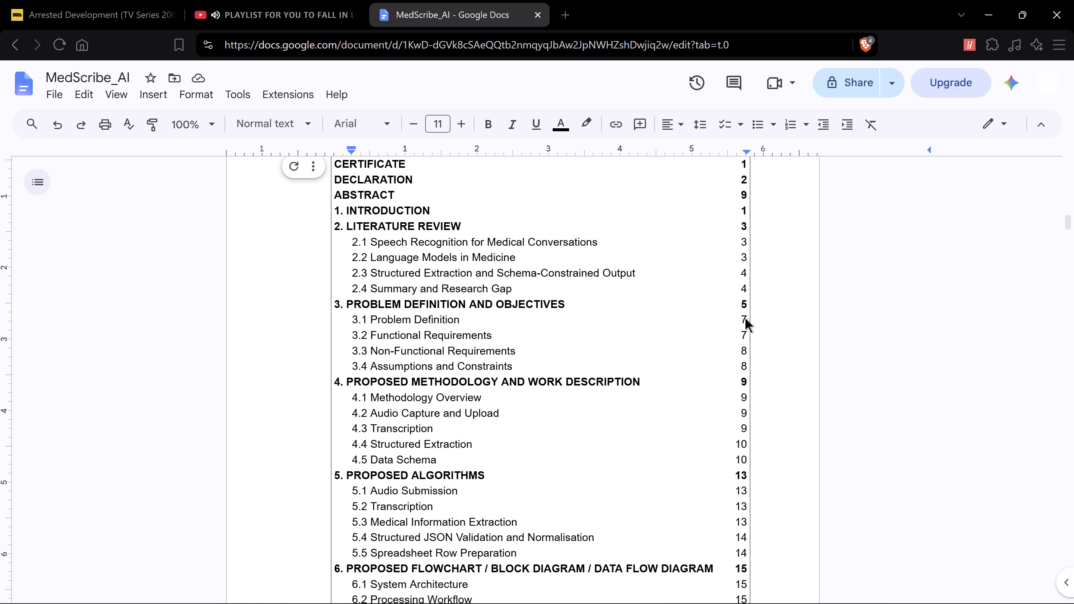
pyautogui.press('BackSpace')
pyautogui.press('5')
pyautogui.press('Down')
pyautogui.press('BackSpace')
pyautogui.press('5')
pyautogui.press('Down')
pyautogui.press('BackSpace')
pyautogui.press('6')
pyautogui.press('Down')
pyautogui.press('BackSpace')
pyautogui.press('6')
# Set the contents page number to 7 for chapter 4, Proposed Methodology and Work Description, and for 4.1 Methodology Overview.
pyautogui.scroll(-1, 745, 318)
pyautogui.press('Down')
pyautogui.press('BackSpace')
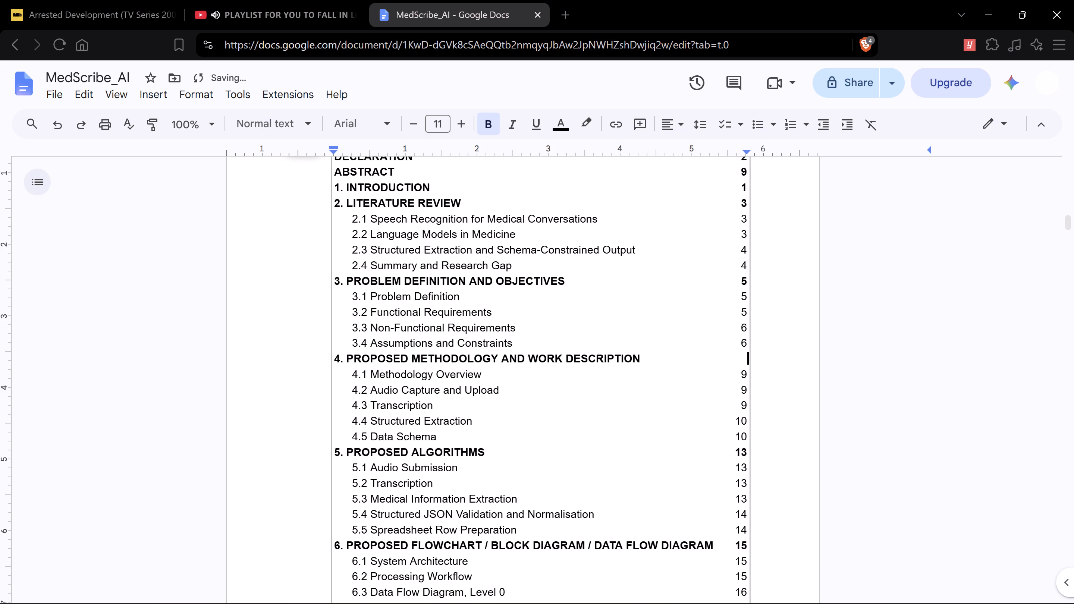
pyautogui.press('7')
pyautogui.press('Down')
pyautogui.press('BackSpace')
pyautogui.press('7')
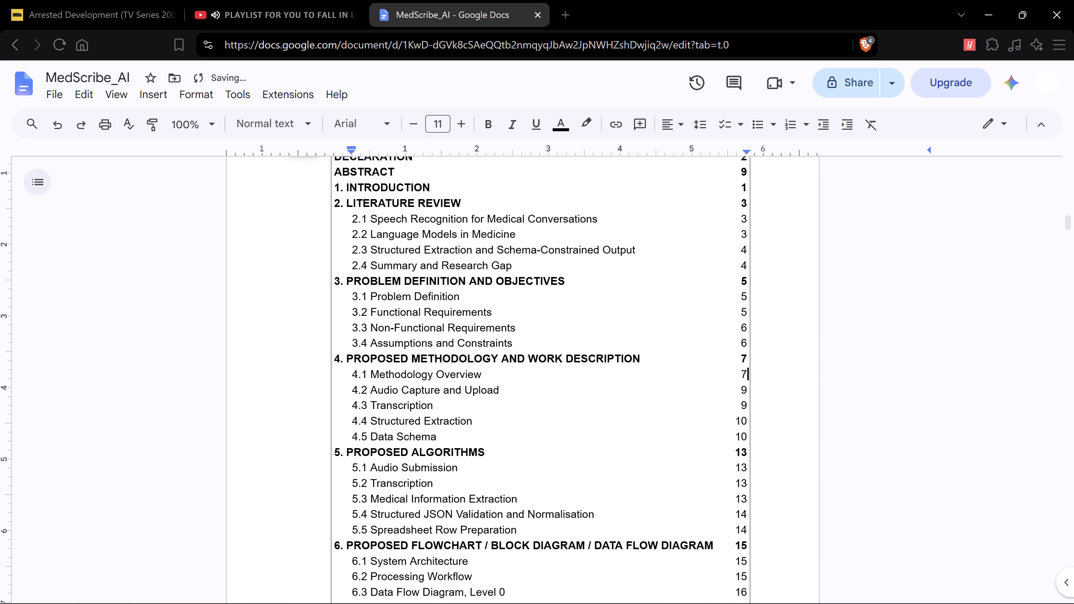
# Check which pages sections 4.2 to 4.5 and the start of chapter 5 fall on, and return to the table of contents.
pyautogui.scroll(-13, 745, 318)
pyautogui.scroll(-9, 745, 318)
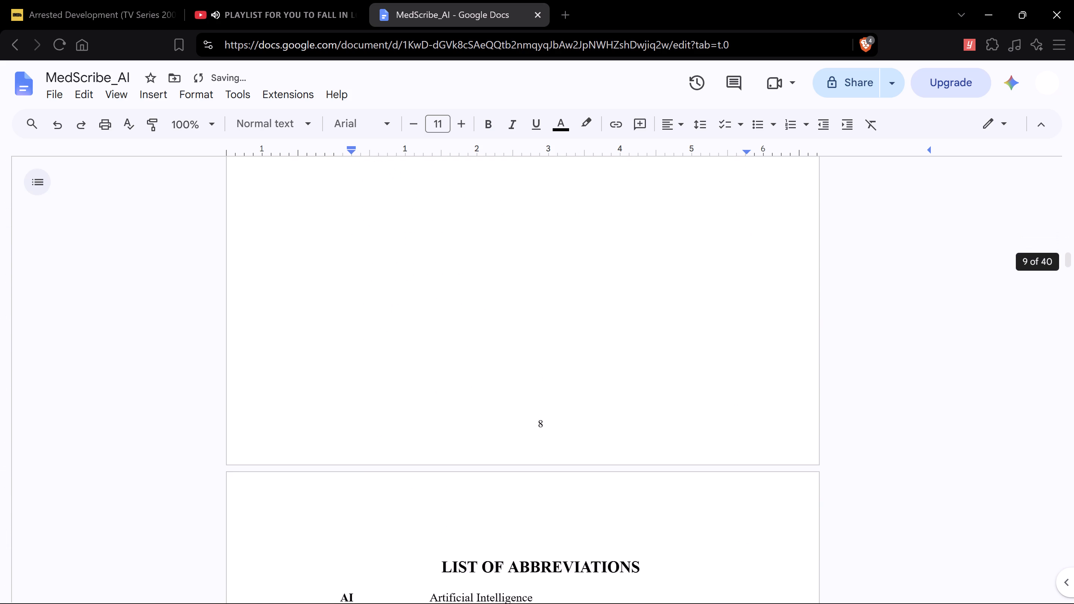
pyautogui.scroll(-14, 745, 318)
pyautogui.scroll(1, 745, 318)
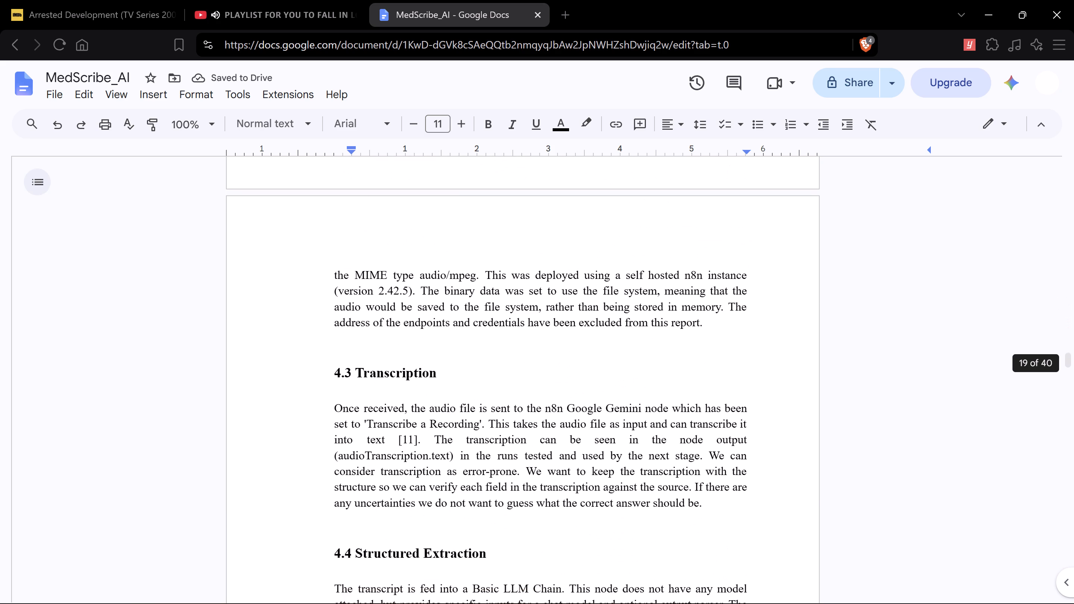
pyautogui.scroll(1, 745, 318)
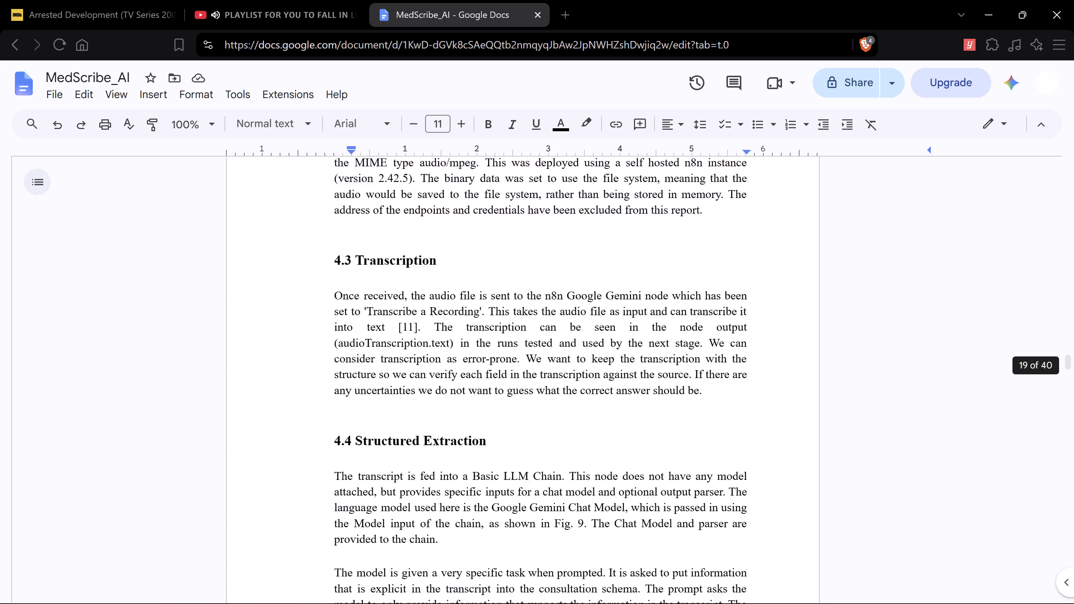
pyautogui.scroll(6, 745, 318)
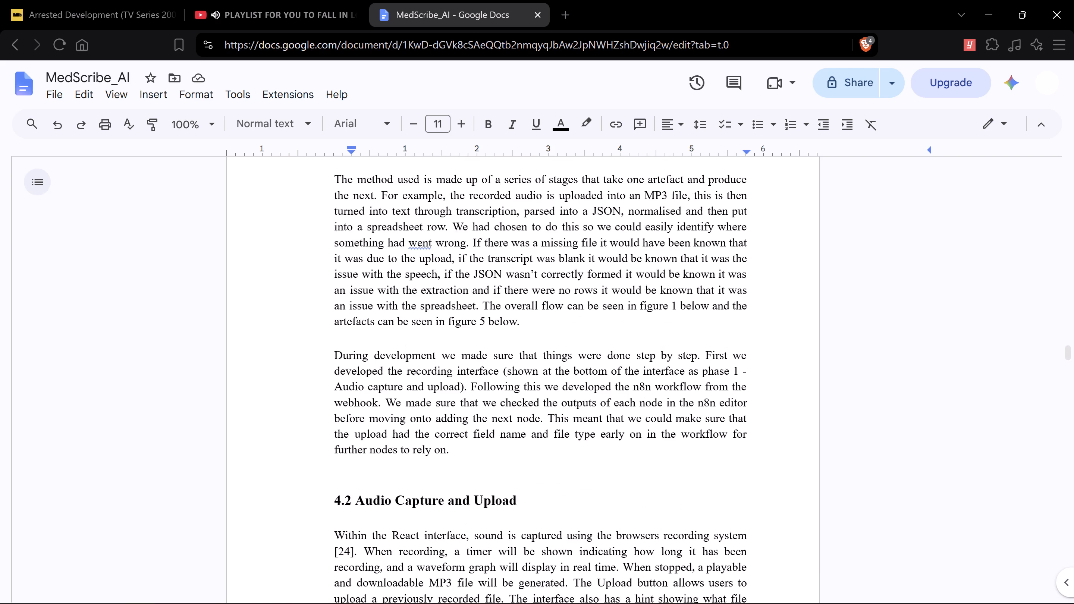
pyautogui.scroll(3, 745, 318)
pyautogui.scroll(-6, 745, 318)
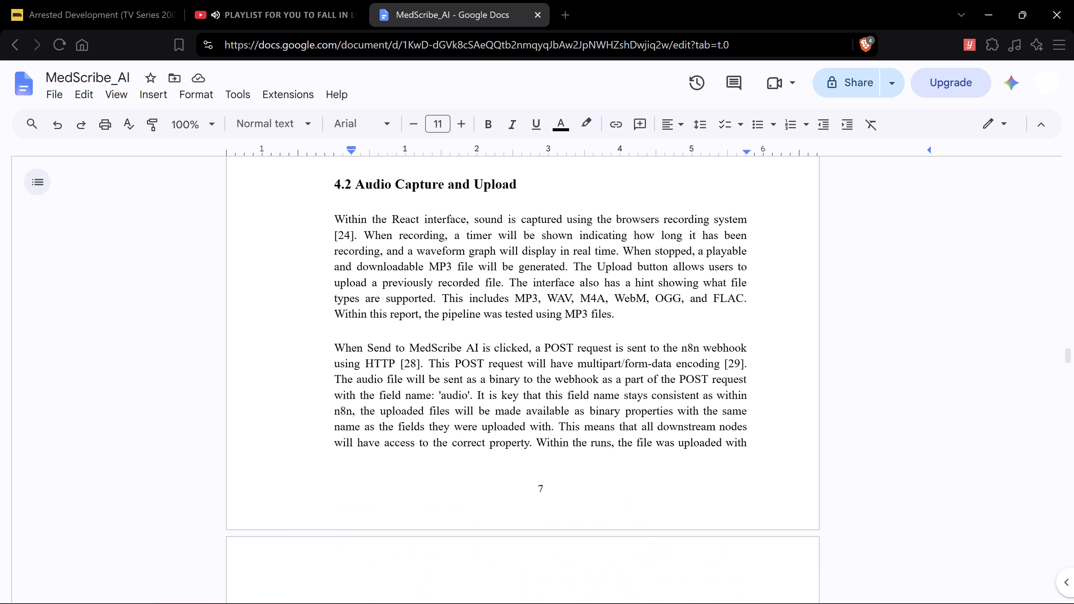
pyautogui.scroll(-12, 745, 318)
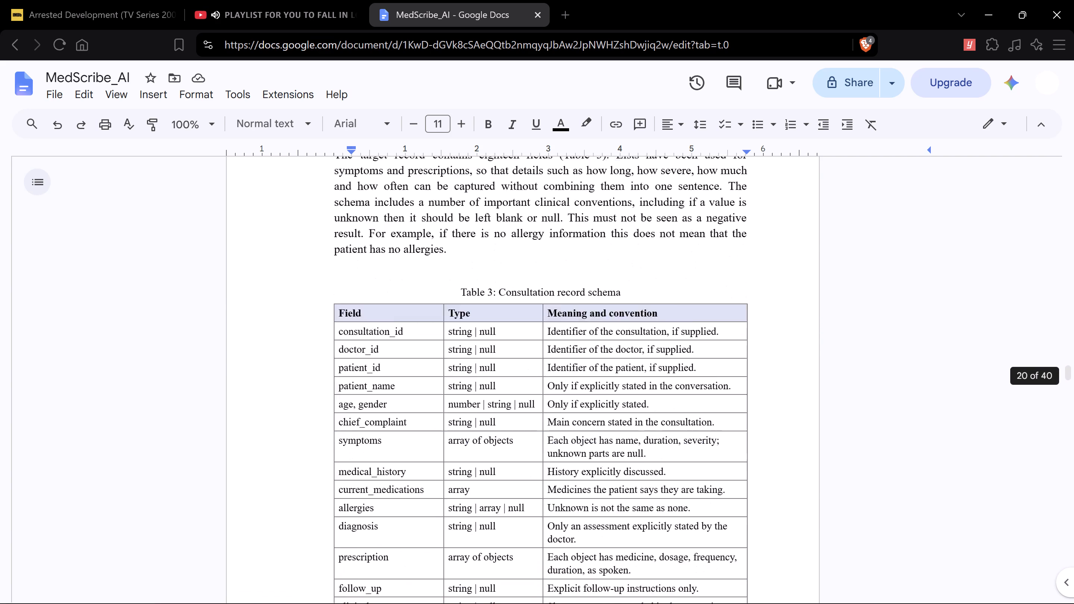
pyautogui.scroll(-1, 745, 318)
pyautogui.scroll(7, 745, 318)
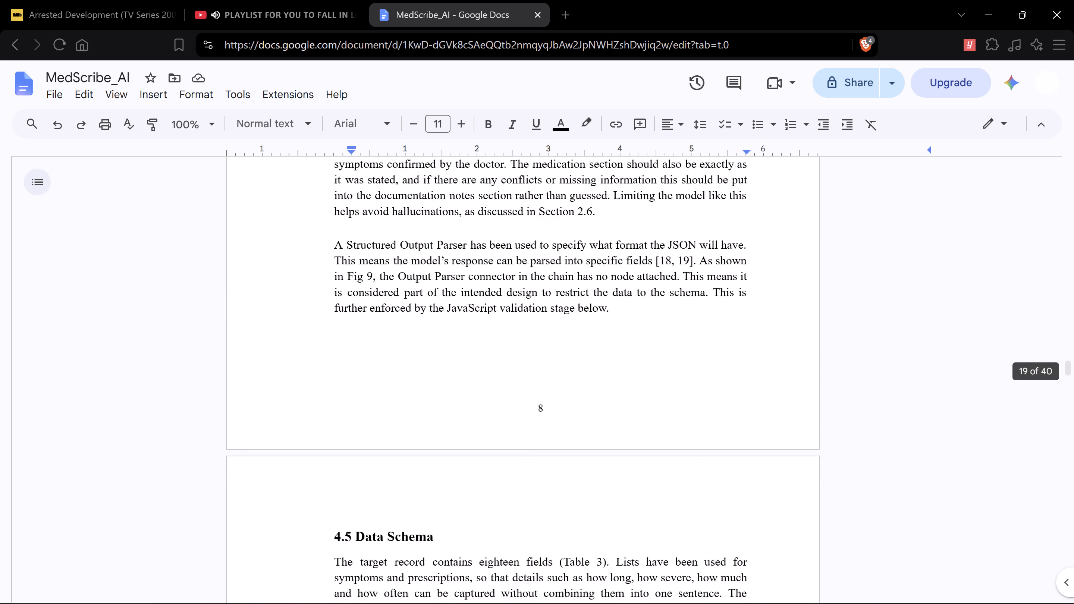
pyautogui.scroll(7, 745, 318)
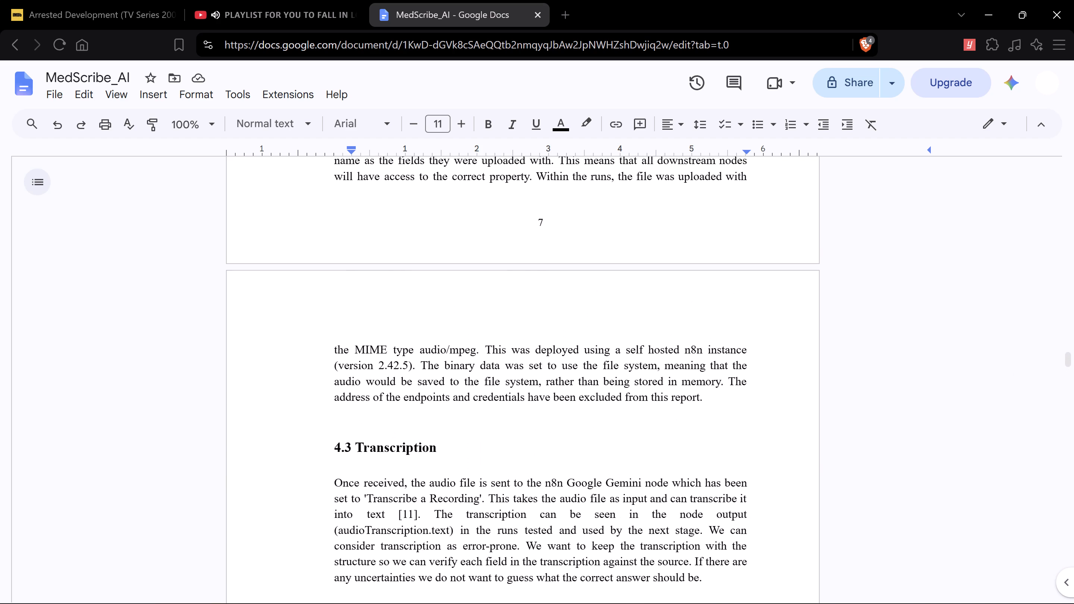
pyautogui.scroll(5, 745, 318)
pyautogui.scroll(-1, 745, 318)
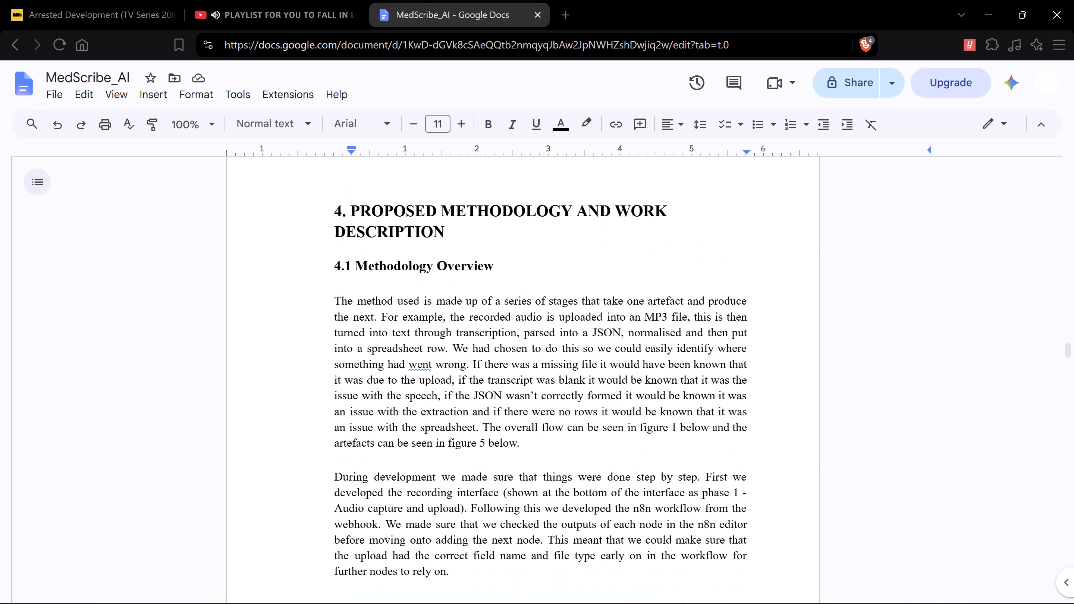
pyautogui.scroll(-7, 745, 318)
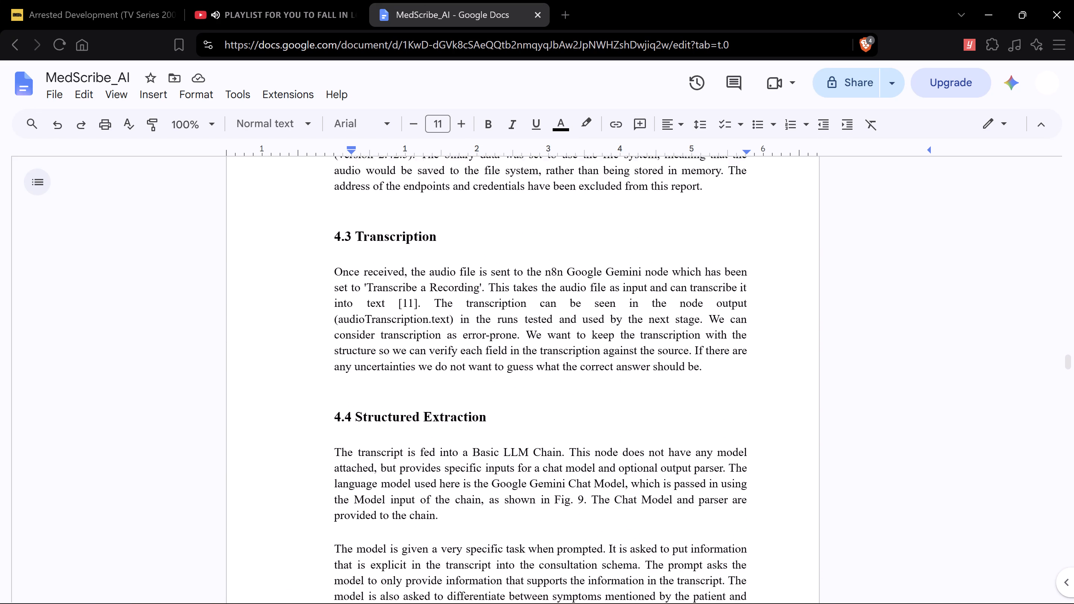
pyautogui.scroll(-5, 745, 318)
pyautogui.scroll(14, 745, 318)
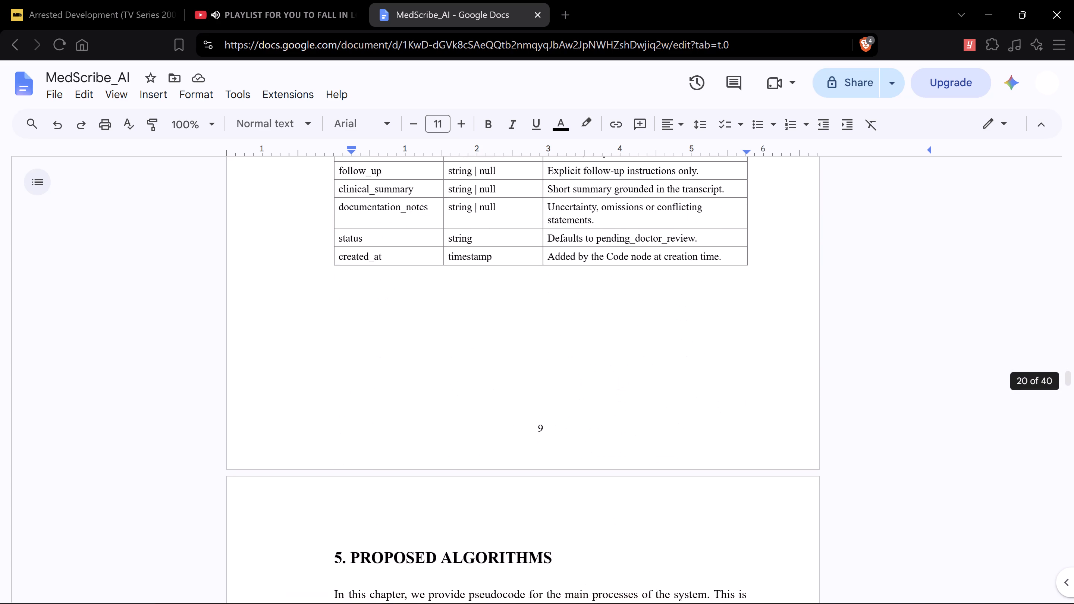
pyautogui.scroll(18, 745, 318)
pyautogui.scroll(-11, 745, 318)
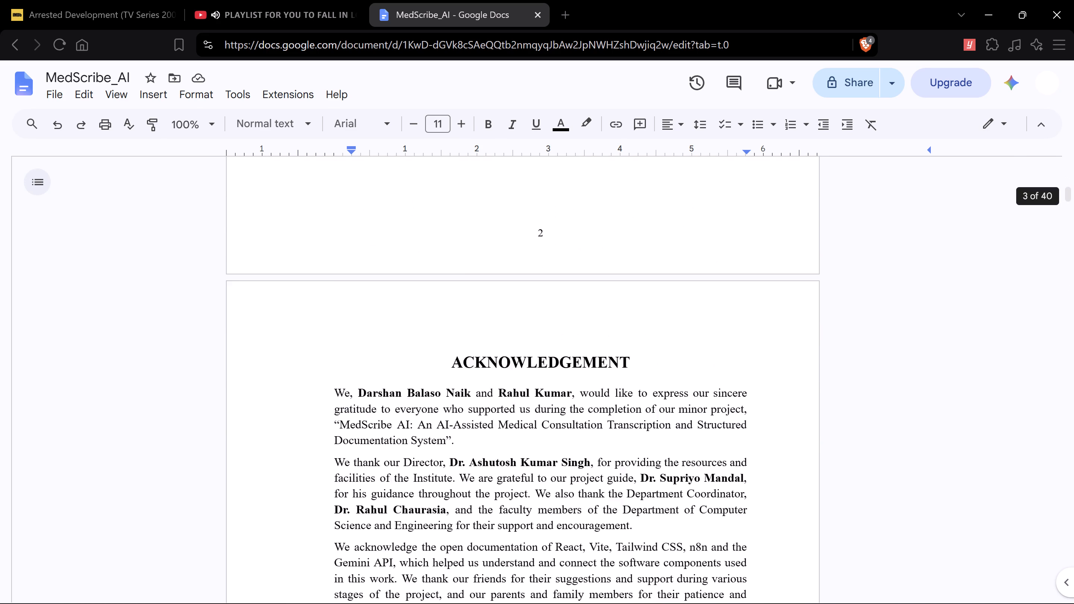
pyautogui.scroll(-12, 745, 318)
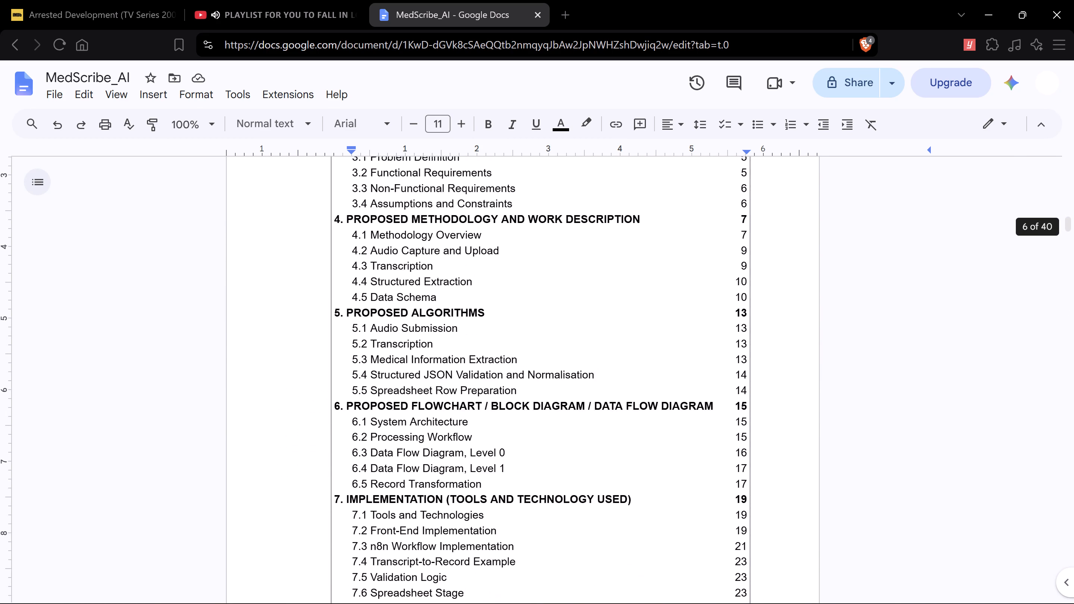
pyautogui.scroll(-2, 745, 318)
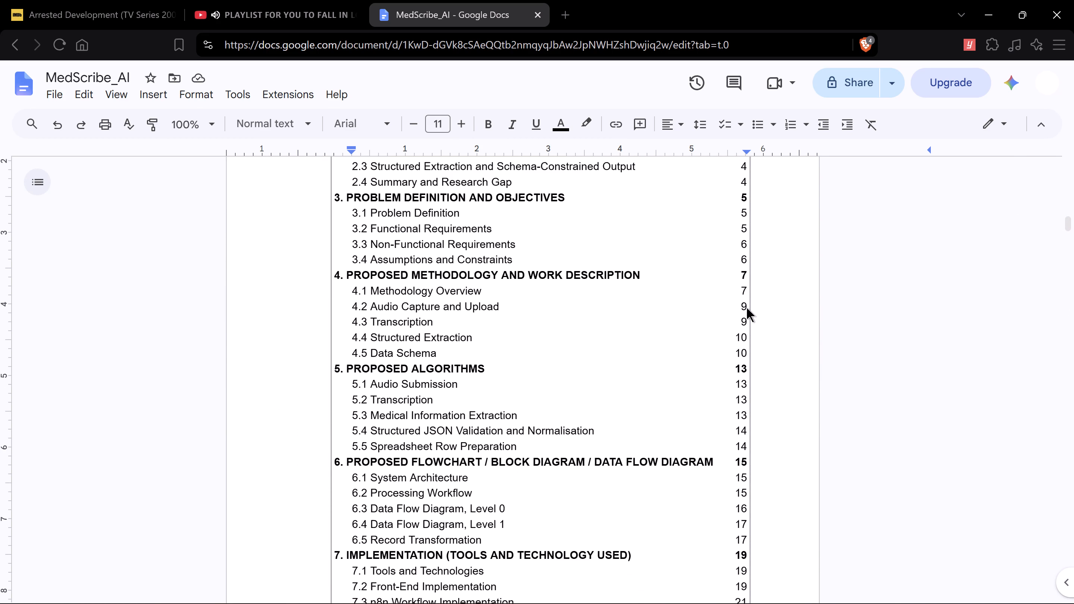
# In the table of contents, set the page numbers of 4.2 to 7, 4.3 and 4.4 to 8, and 4.5 to 9.
pyautogui.click(747, 308)
pyautogui.press('BackSpace')
pyautogui.press('7')
pyautogui.press('Down')
pyautogui.press('BackSpace')
pyautogui.press('8')
pyautogui.press('Down')
pyautogui.press('BackSpace')
pyautogui.press('8')
pyautogui.press('BackSpace')
pyautogui.press('BackSpace')
pyautogui.press('8')
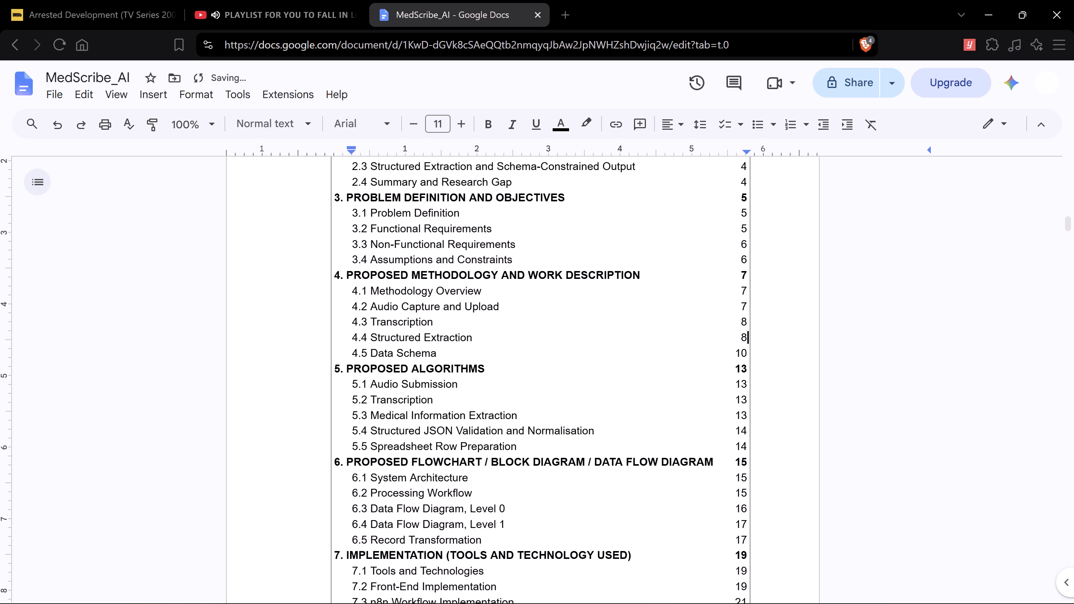
pyautogui.press('Down')
pyautogui.press('BackSpace')
pyautogui.press('BackSpace')
pyautogui.press('9')
# Set the contents page number to 10 for chapter 5, Proposed Algorithms, and for 5.1 Audio Submission.
pyautogui.press('Down')
pyautogui.press('BackSpace')
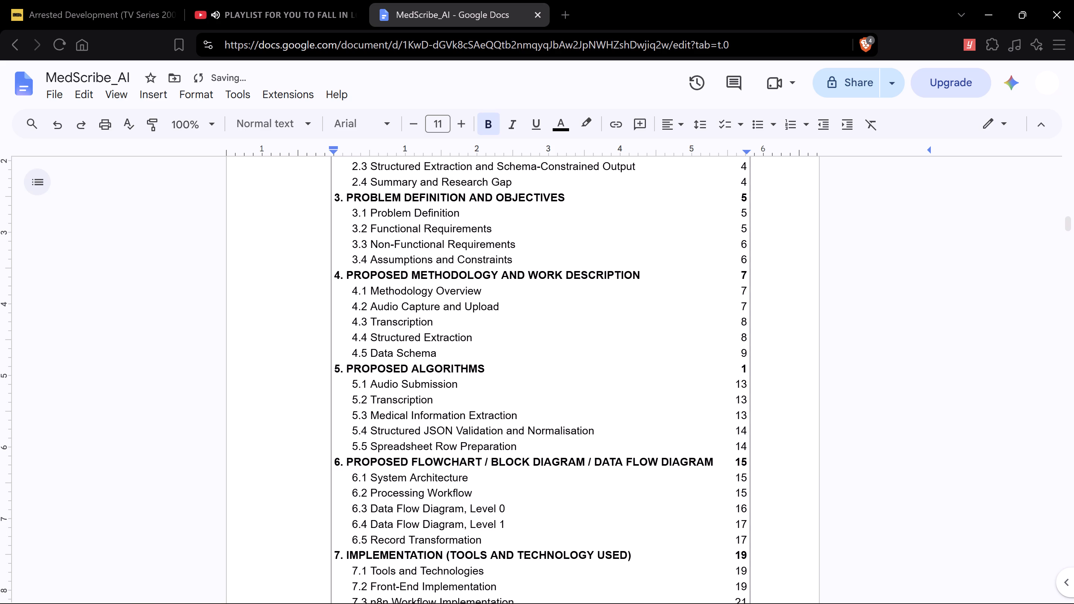
pyautogui.press('0')
pyautogui.press('Down')
pyautogui.press('BackSpace')
pyautogui.press('0')
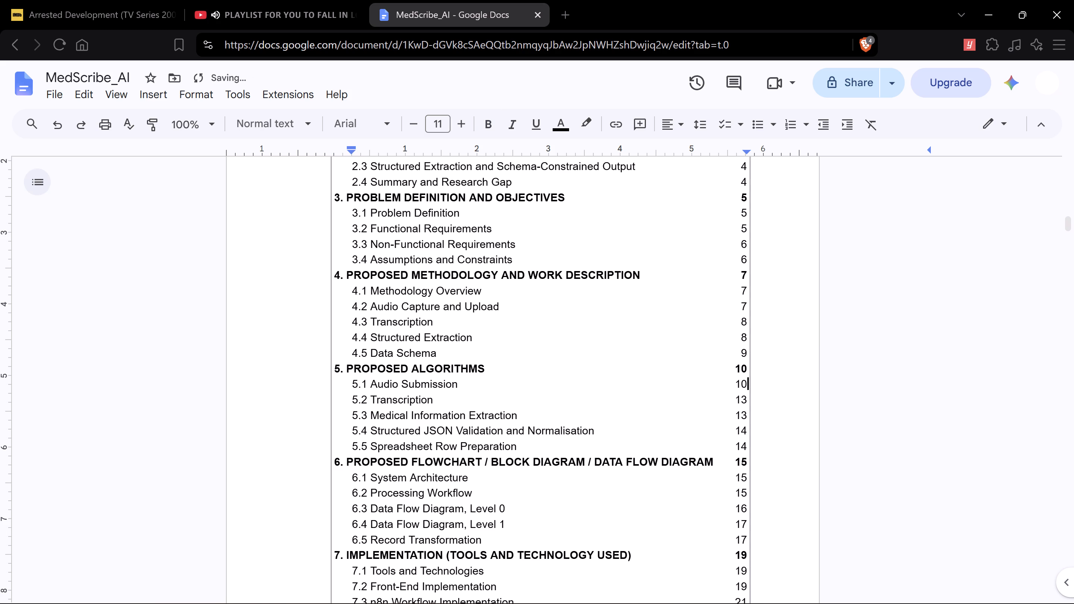
# Review the section headings and their page numbers in the report body from chapter 4 through chapter 7.
pyautogui.scroll(-9, 856, 426)
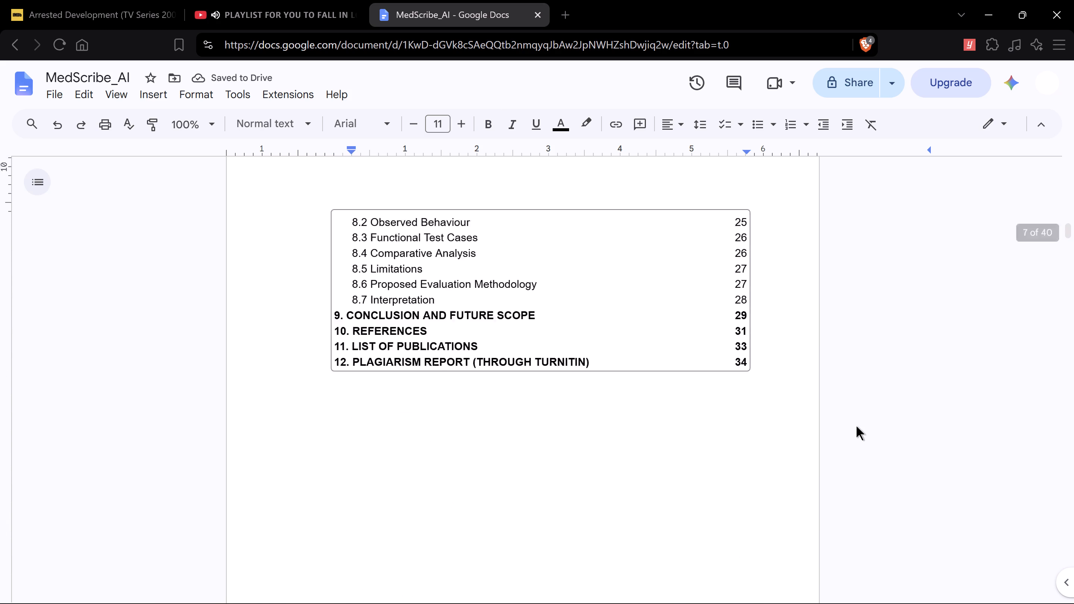
pyautogui.scroll(-16, 856, 426)
pyautogui.scroll(-6, 856, 426)
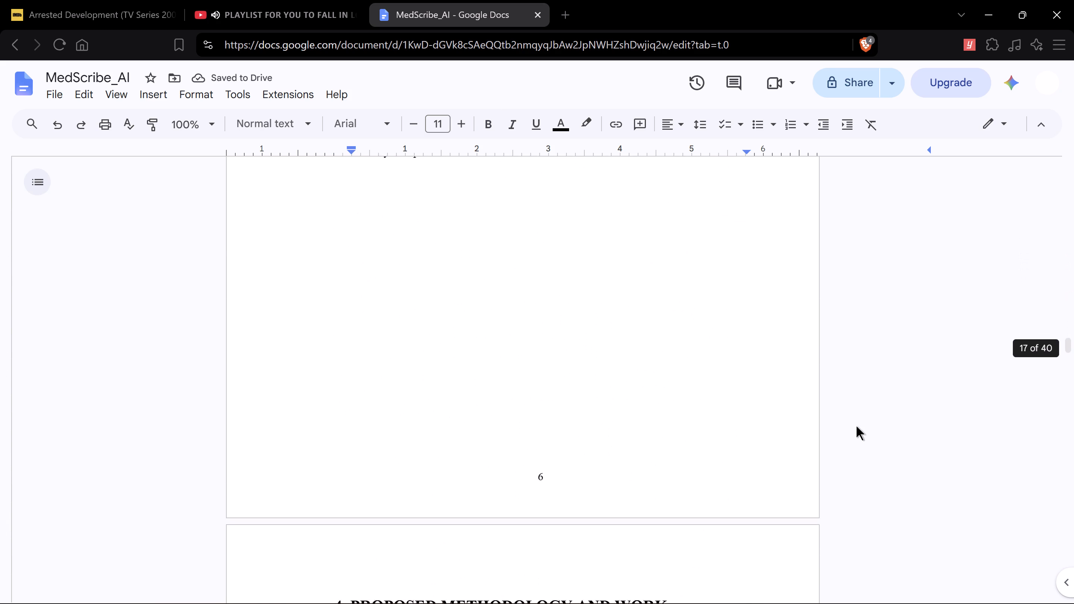
pyautogui.scroll(-7, 856, 426)
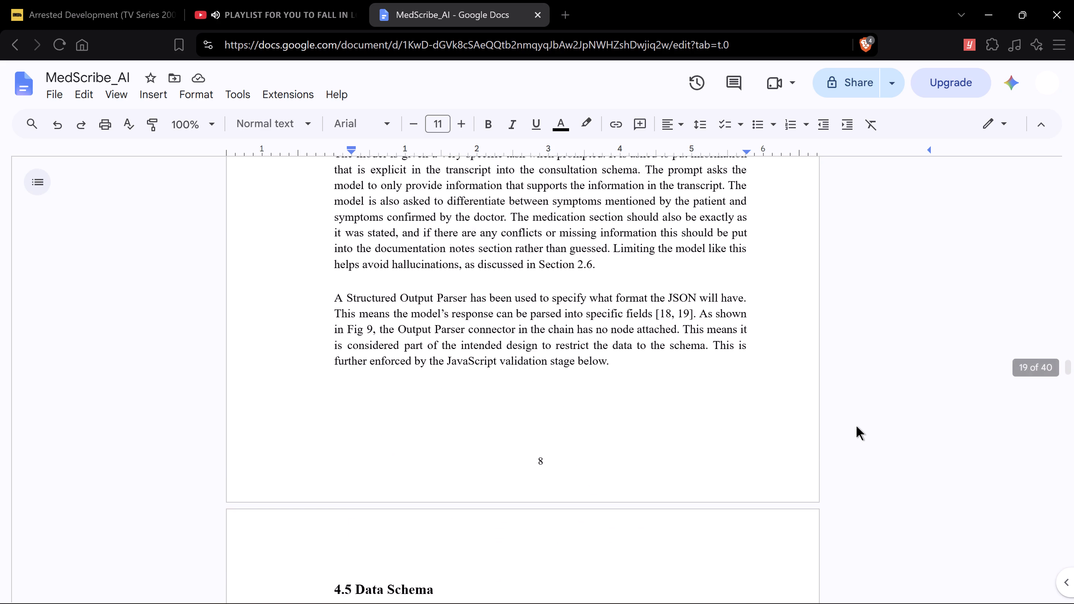
pyautogui.scroll(-5, 856, 426)
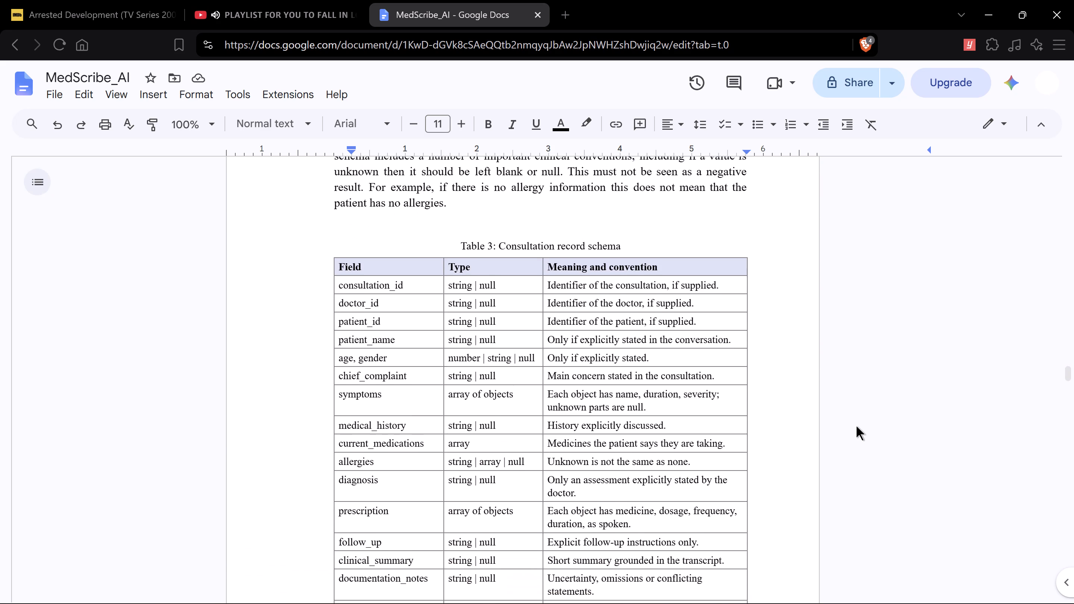
pyautogui.scroll(-4, 856, 426)
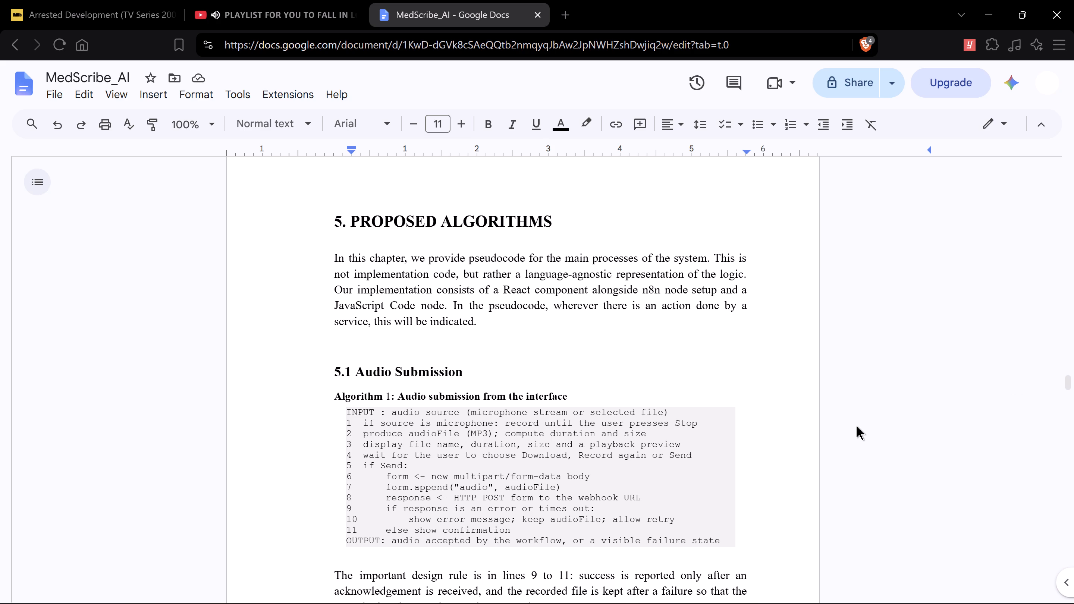
pyautogui.scroll(-4, 856, 426)
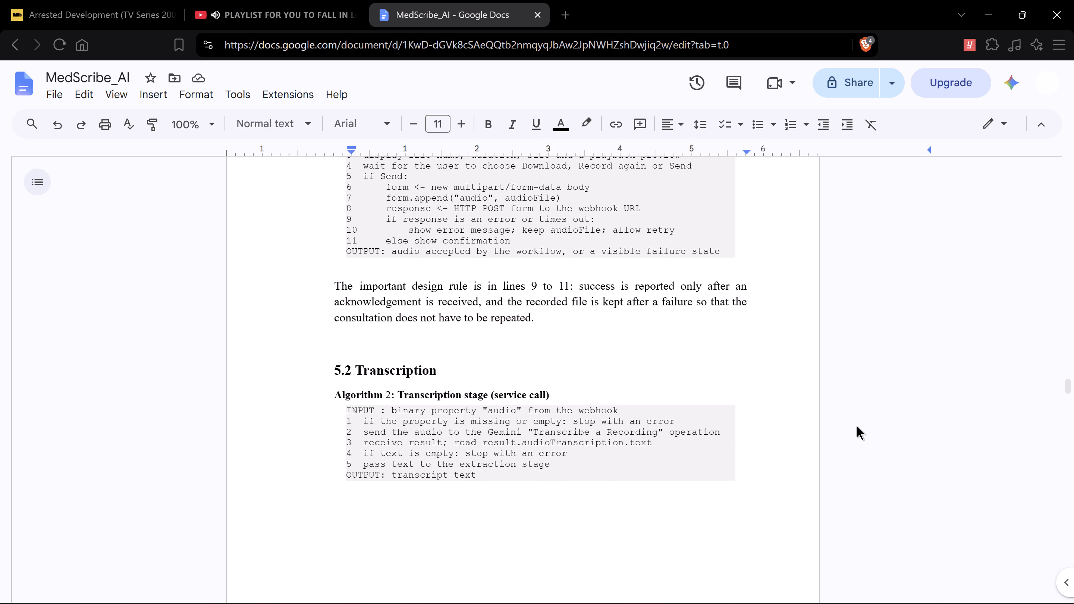
pyautogui.scroll(-12, 856, 426)
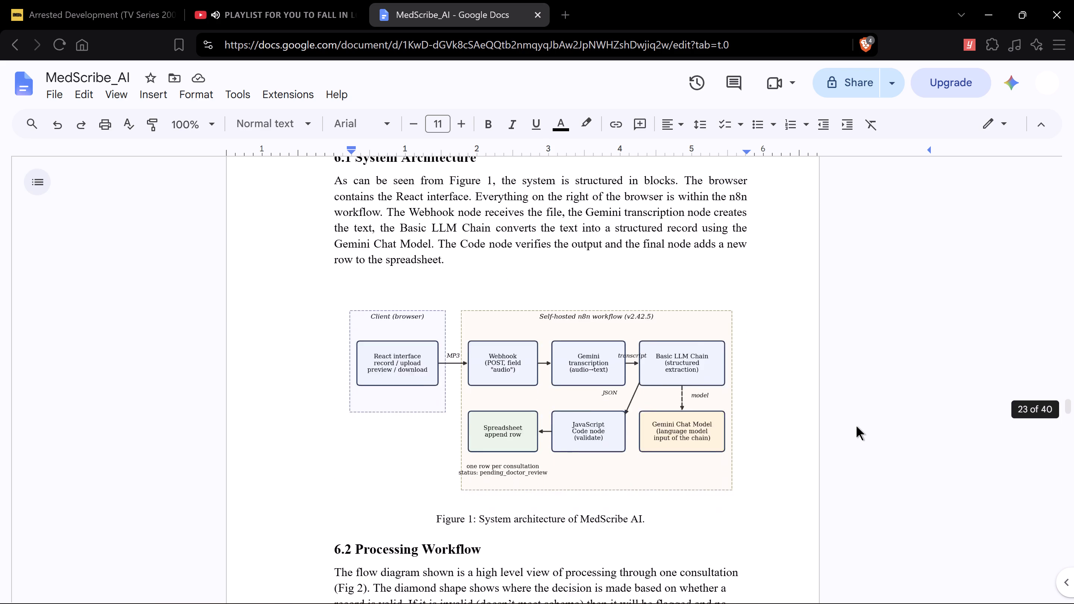
pyautogui.scroll(4, 856, 426)
pyautogui.scroll(-6, 856, 426)
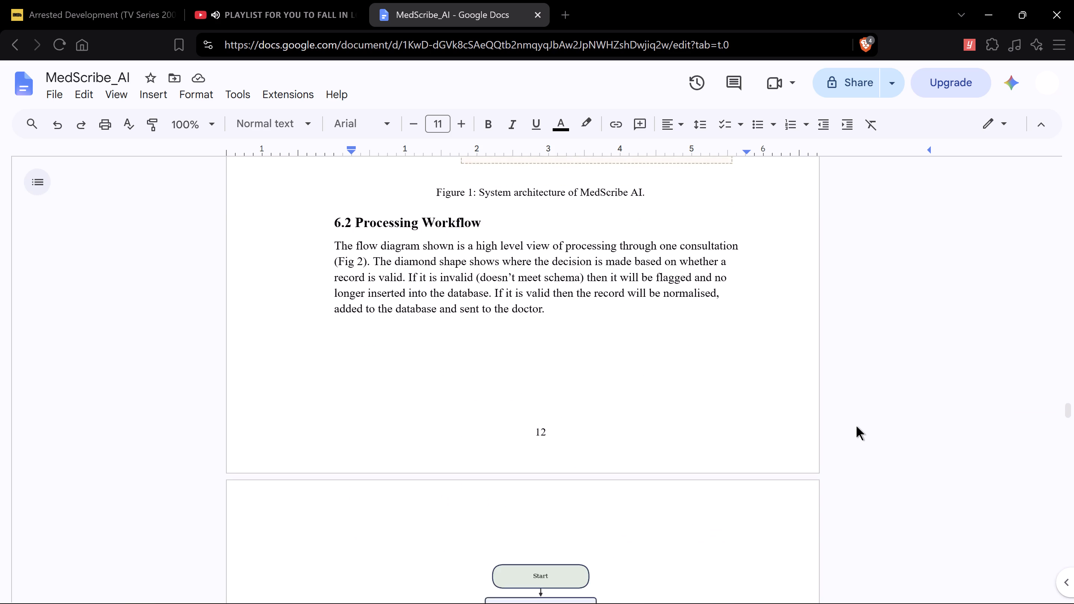
pyautogui.scroll(-11, 856, 426)
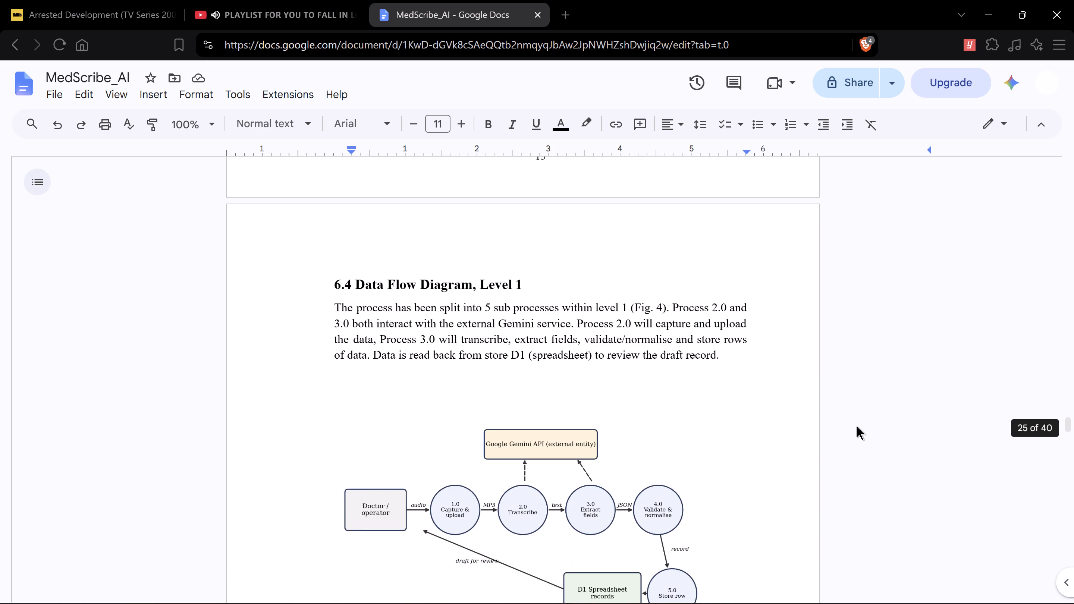
pyautogui.scroll(-10, 856, 426)
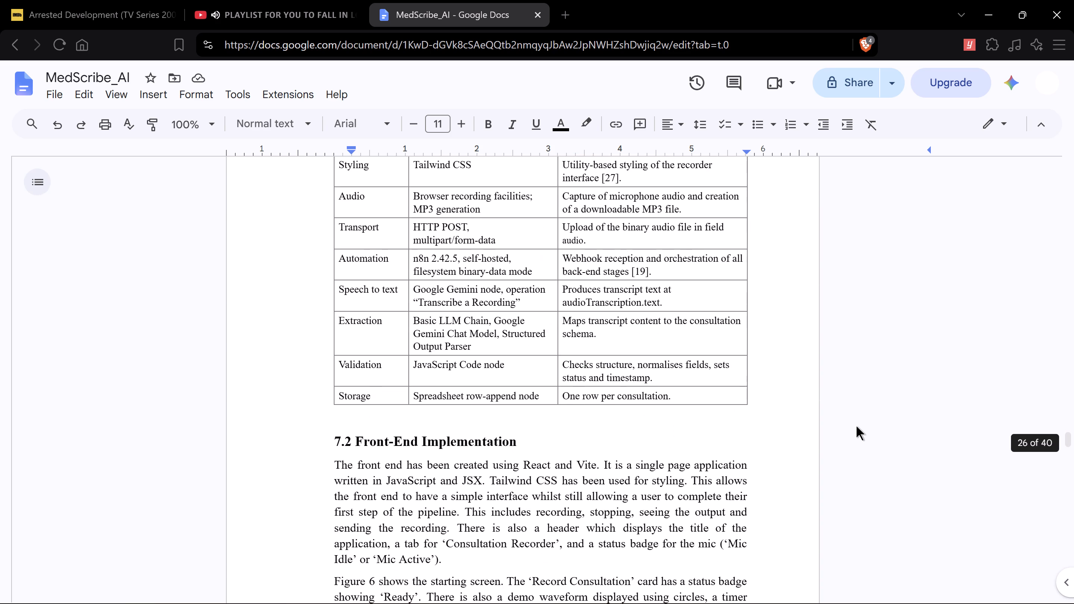
pyautogui.scroll(-9, 856, 426)
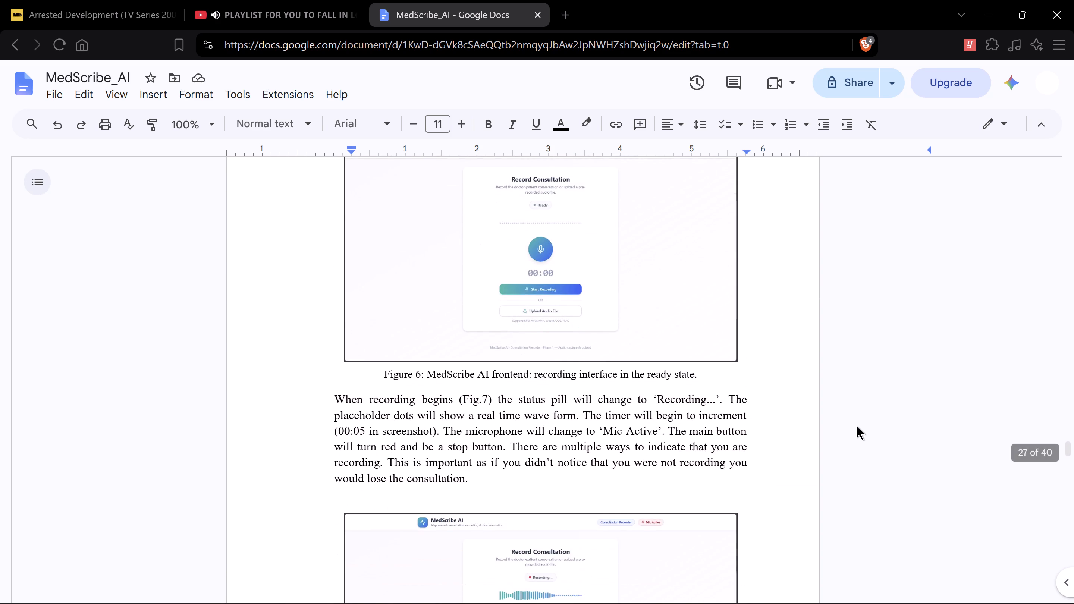
pyautogui.scroll(-9, 856, 426)
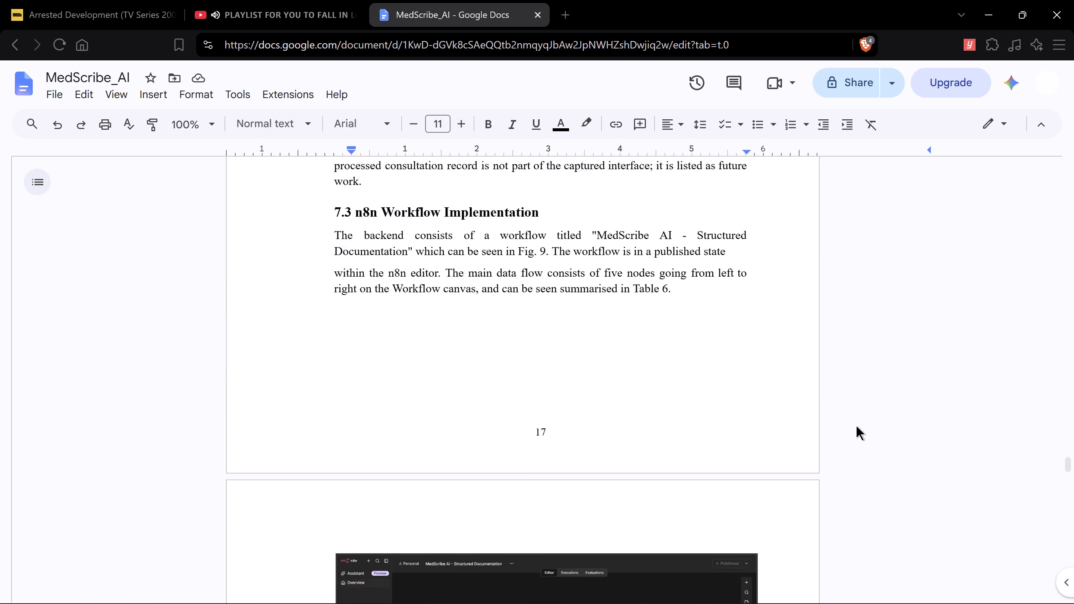
pyautogui.scroll(-6, 856, 426)
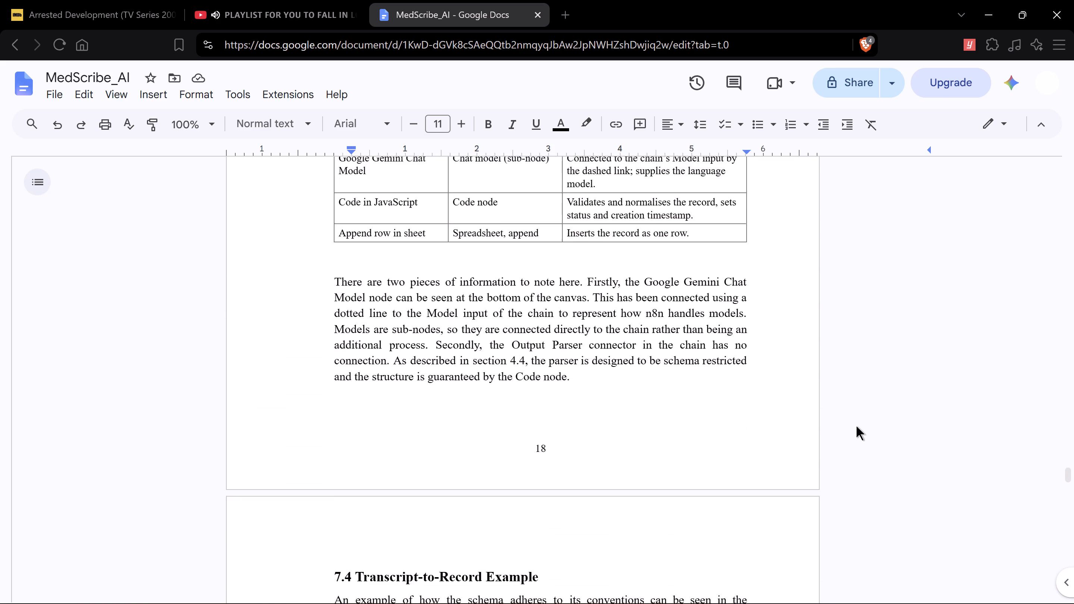
pyautogui.scroll(-11, 856, 426)
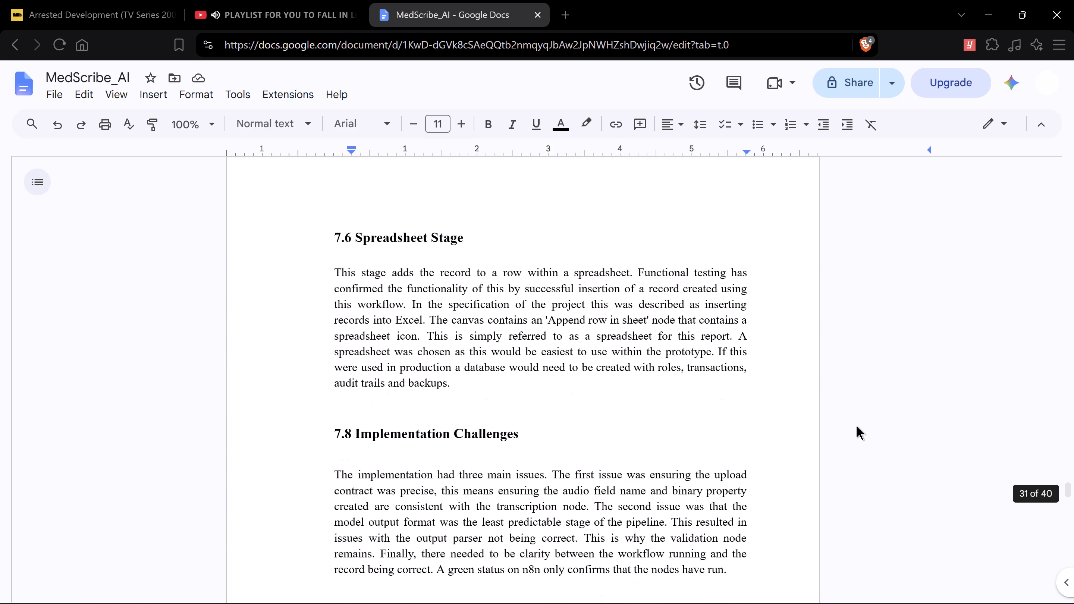
# Renumber the Implementation Challenges heading in chapter 7 as 7.7.
pyautogui.click(354, 333)
pyautogui.press('Left')
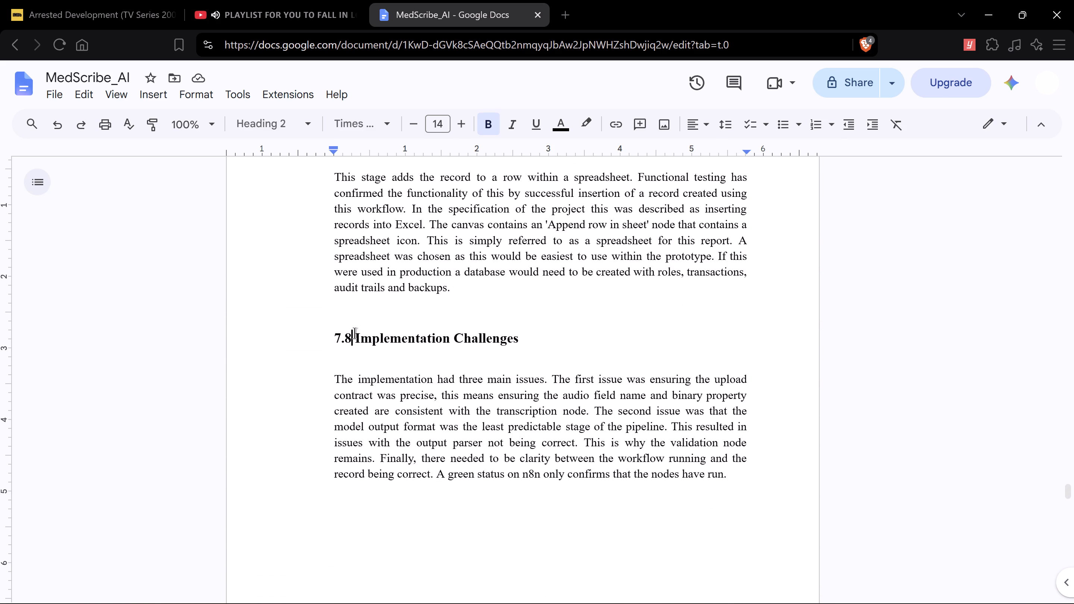
pyautogui.press('BackSpace')
pyautogui.press('7')
# Review the section numbering and page numbers of chapter 8, Result Discussion and Analysis, and the start of chapter 9.
pyautogui.scroll(-6, 354, 333)
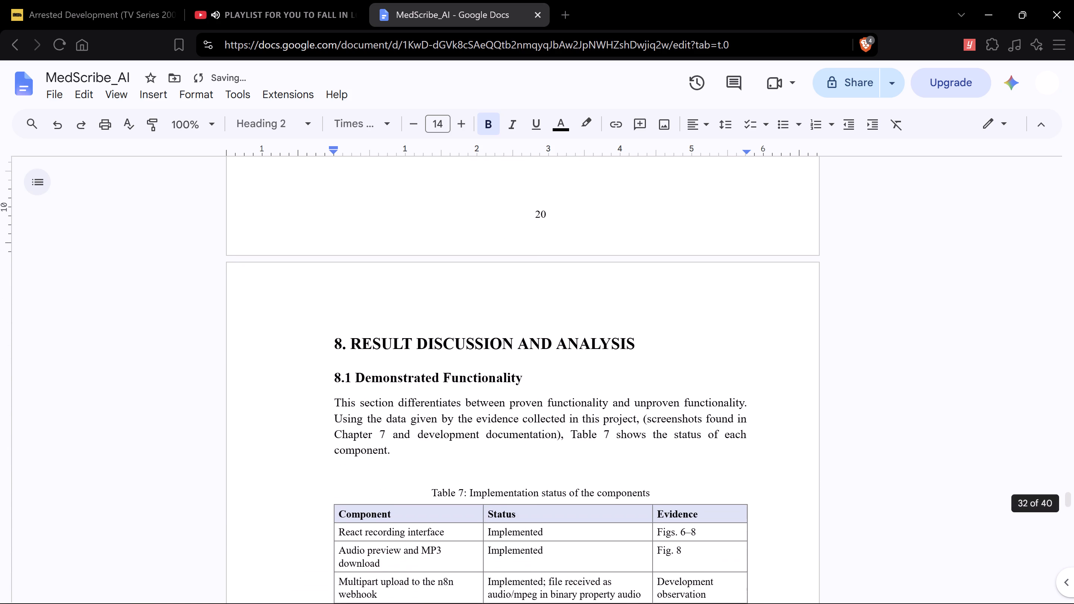
pyautogui.scroll(-6, 348, 379)
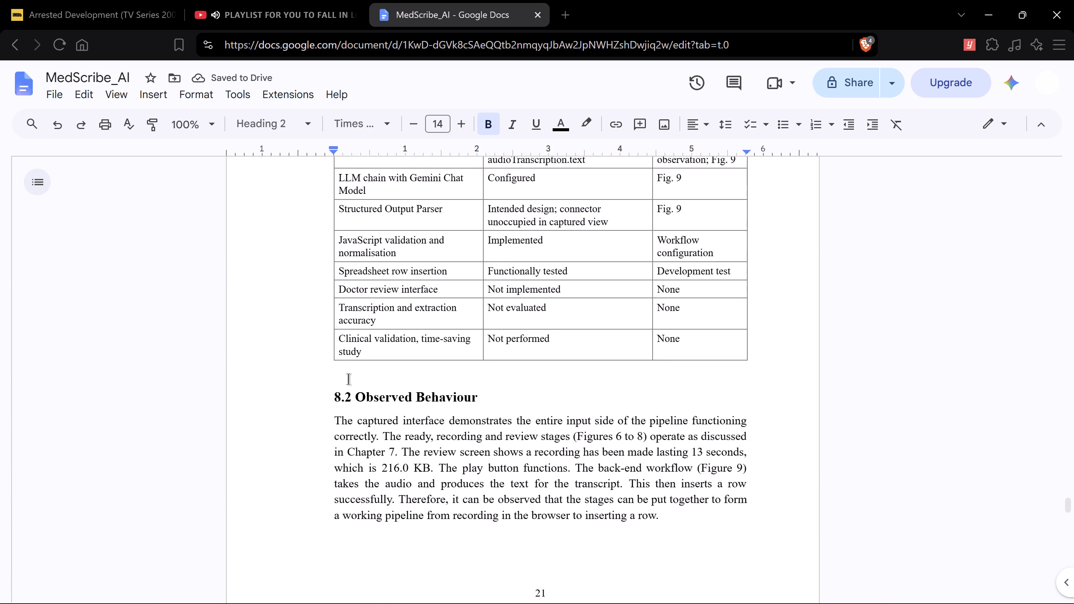
pyautogui.scroll(-6, 348, 379)
pyautogui.scroll(4, 348, 379)
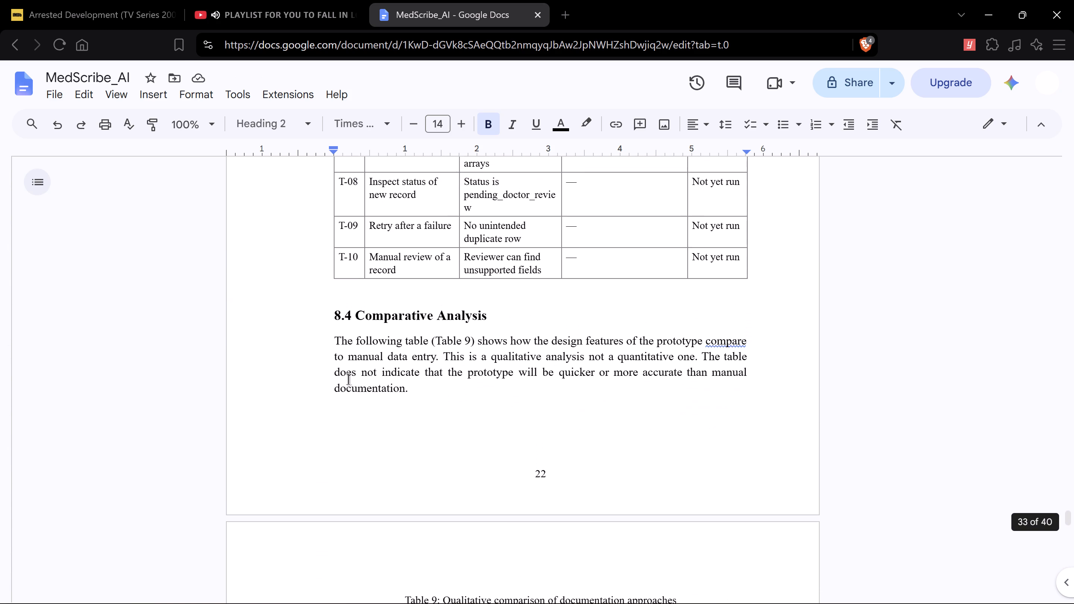
pyautogui.scroll(-5, 348, 379)
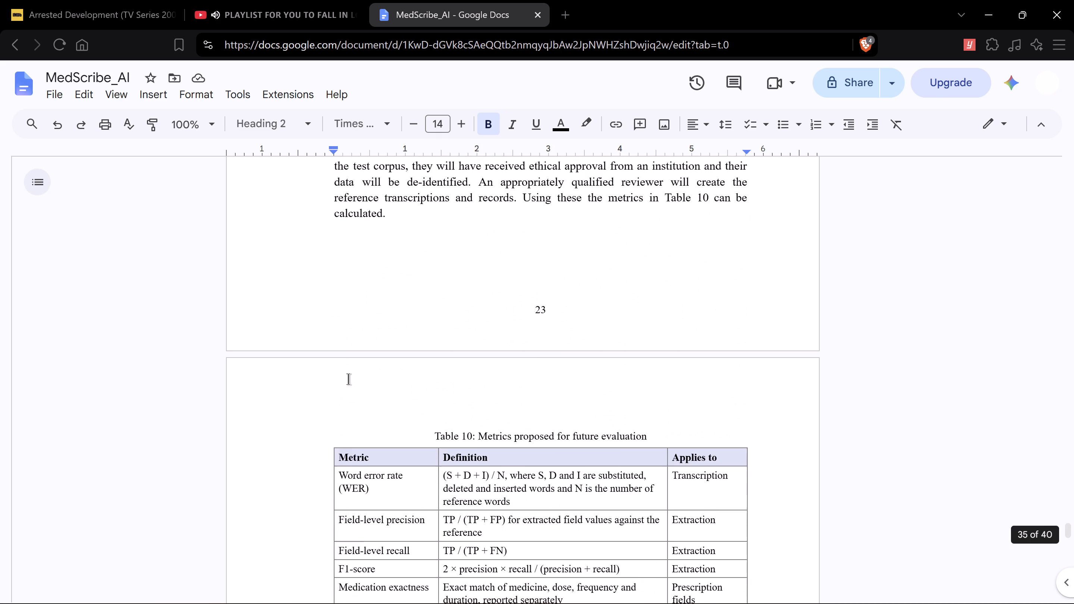
pyautogui.scroll(-7, 348, 379)
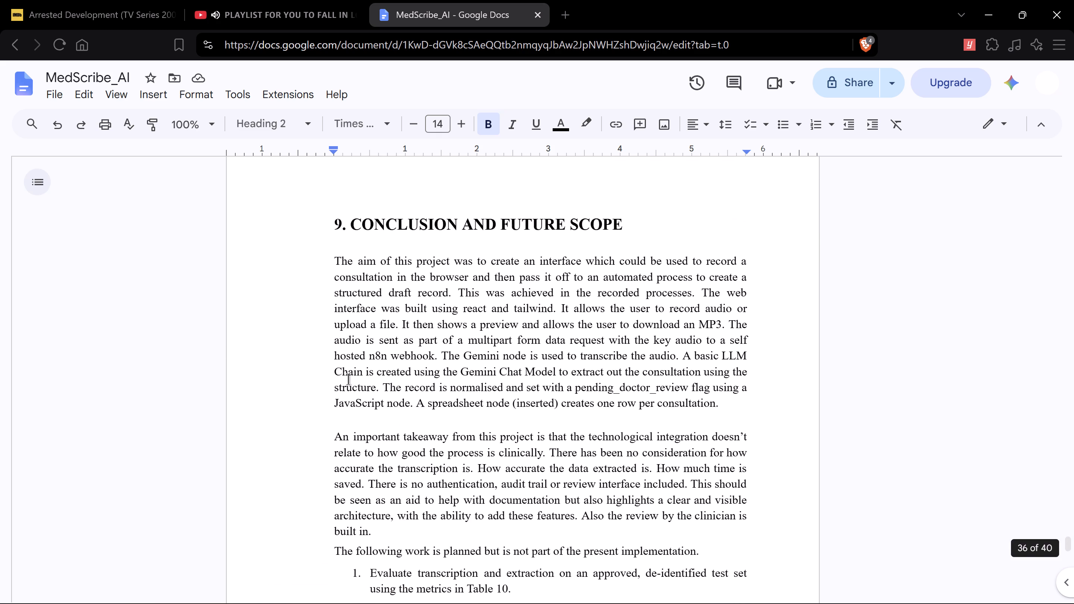
pyautogui.scroll(-3, 348, 379)
# Return to the table of contents and examine the entries for chapters 5 to 12.
pyautogui.scroll(20, 348, 379)
pyautogui.scroll(5, 348, 379)
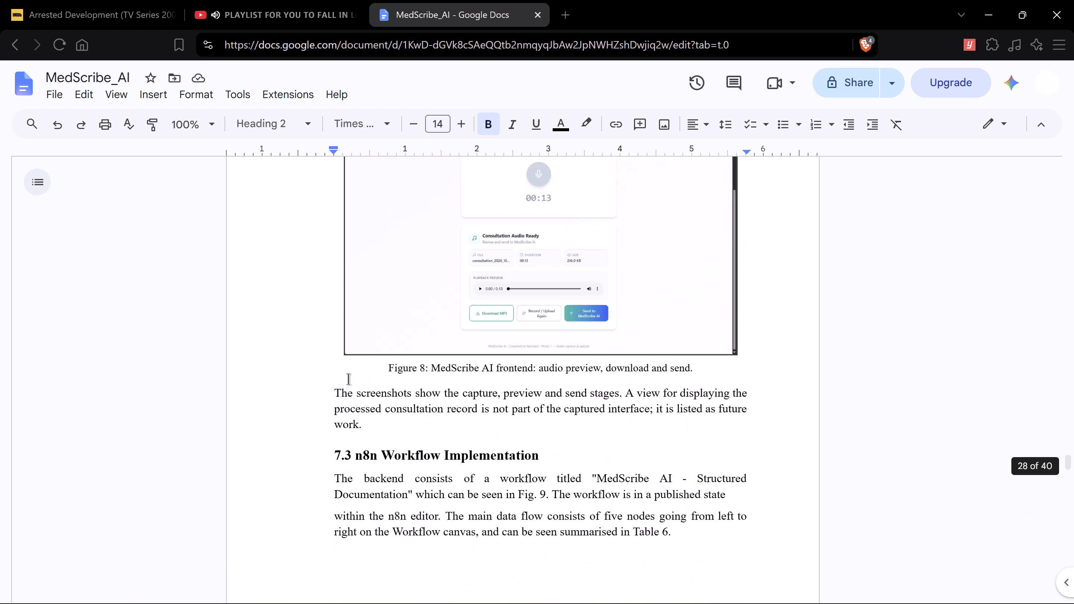
pyautogui.scroll(20, 348, 379)
pyautogui.scroll(6, 348, 379)
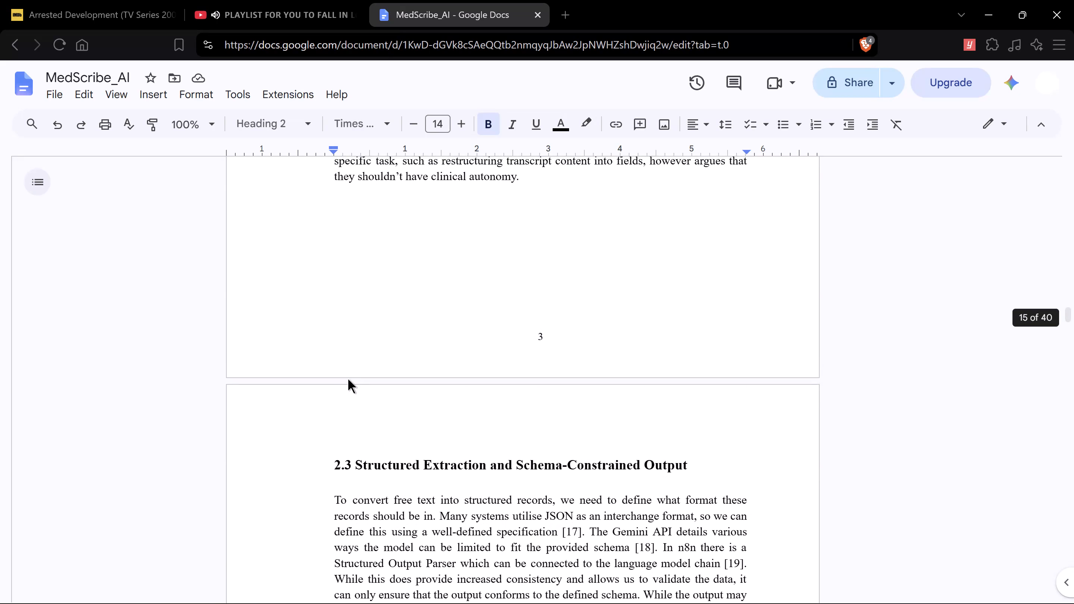
pyautogui.scroll(17, 348, 379)
pyautogui.scroll(4, 348, 379)
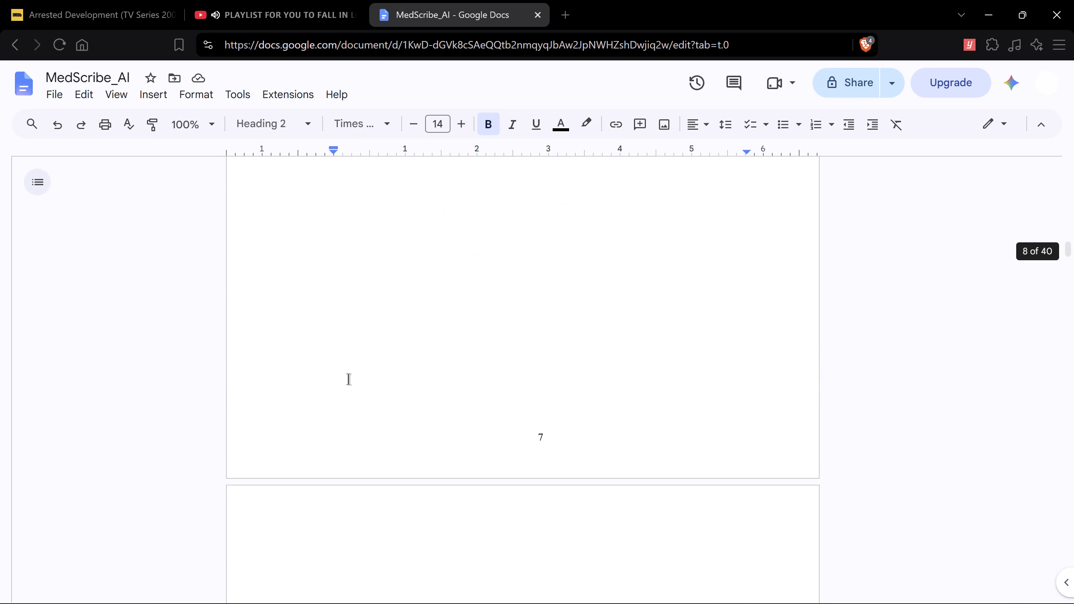
pyautogui.scroll(3, 348, 379)
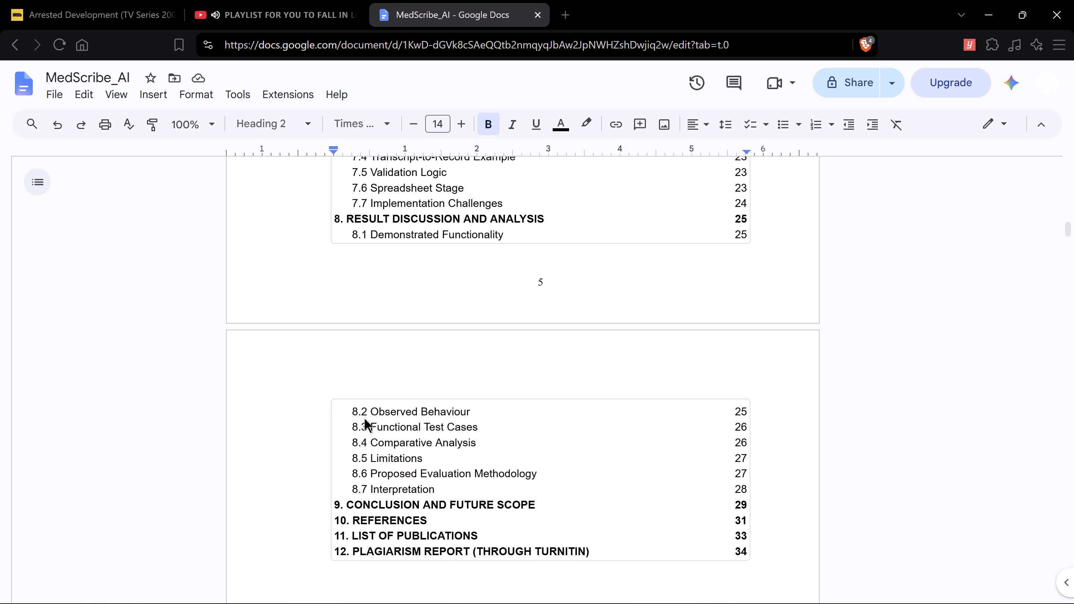
pyautogui.scroll(1, 394, 327)
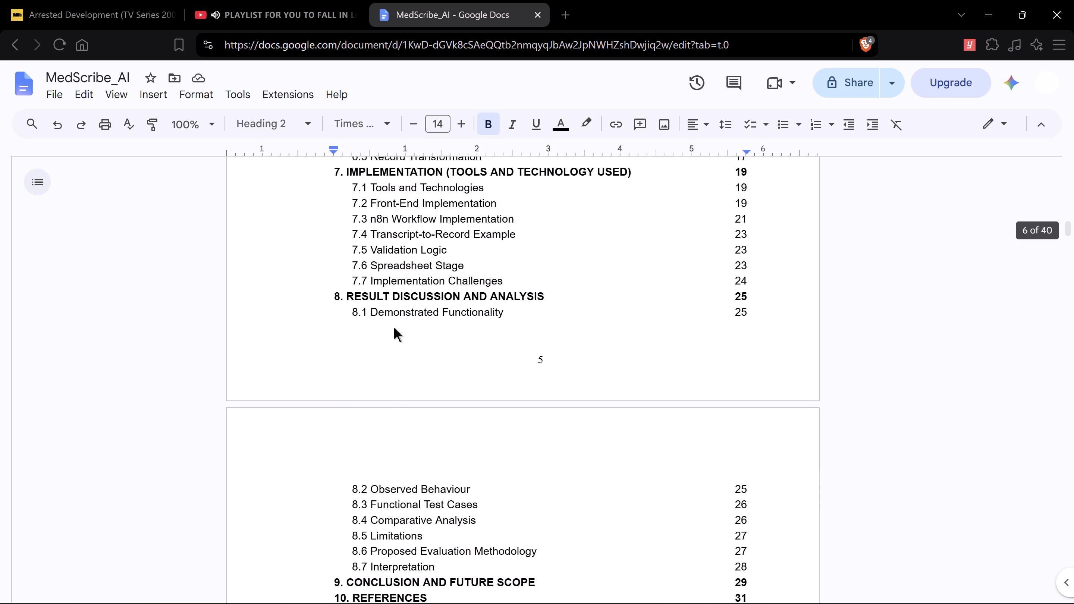
pyautogui.scroll(4, 394, 327)
pyautogui.scroll(-1, 394, 327)
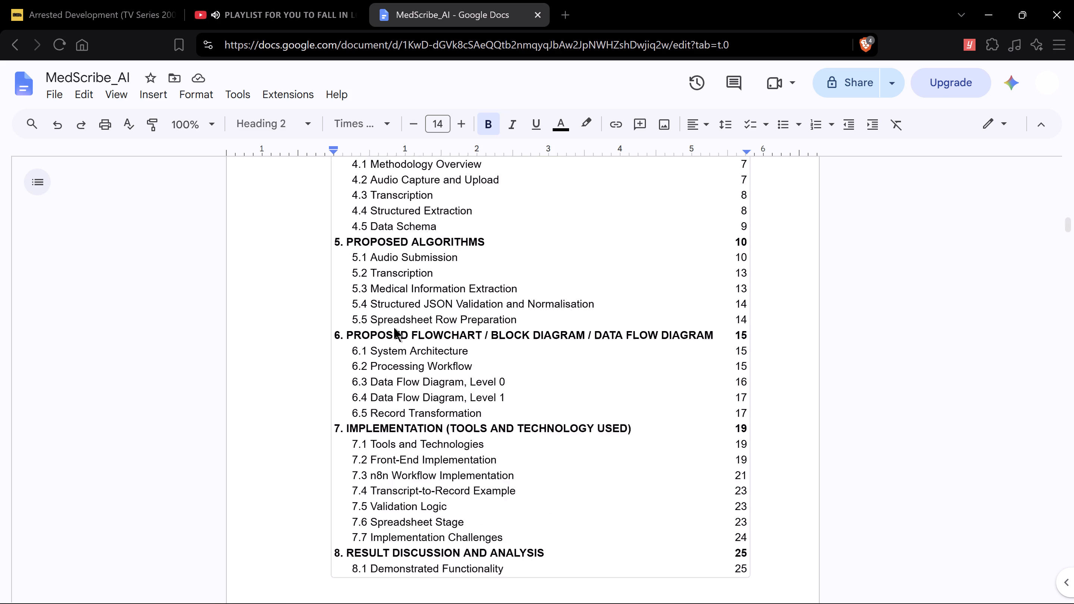
pyautogui.scroll(-1, 394, 327)
pyautogui.scroll(5, 394, 327)
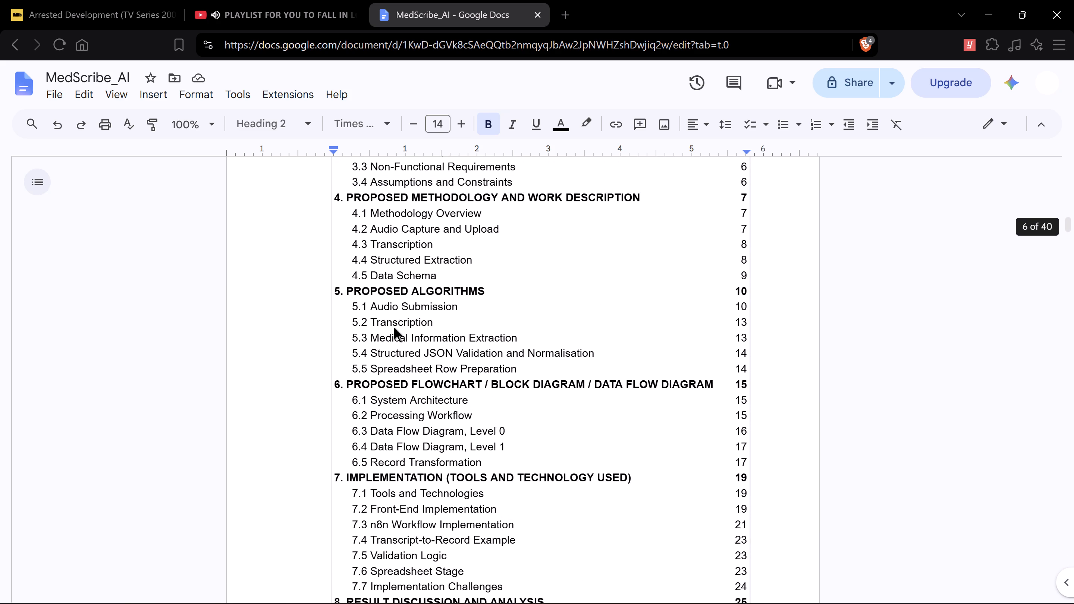
pyautogui.scroll(-5, 394, 327)
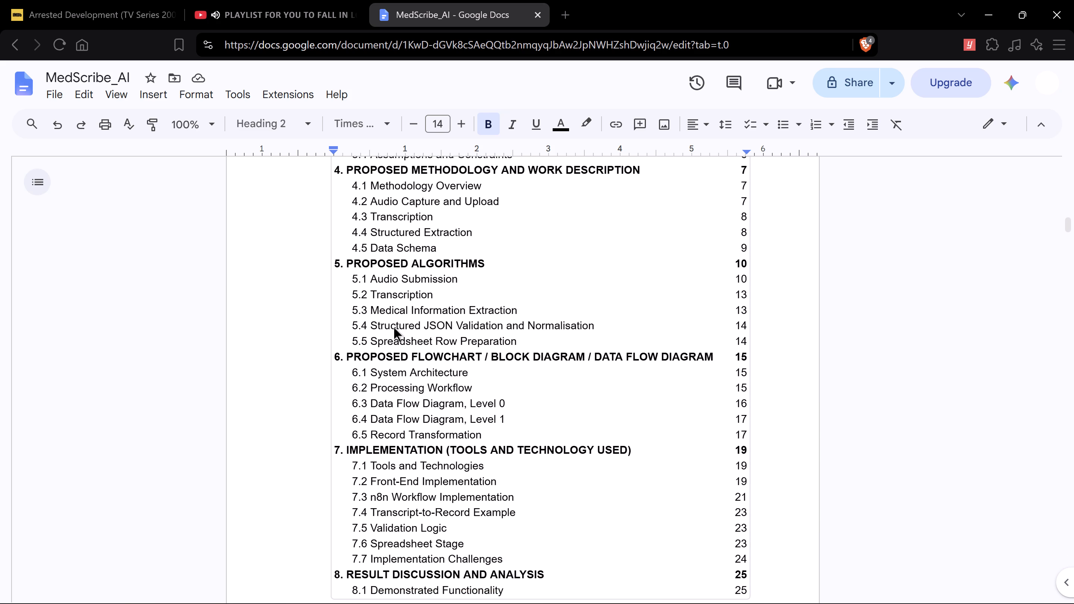
# Check which pages sections 5.2 to 5.5 and the start of chapter 6 fall on in the report body.
pyautogui.scroll(-11, 394, 327)
pyautogui.scroll(-11, 394, 327)
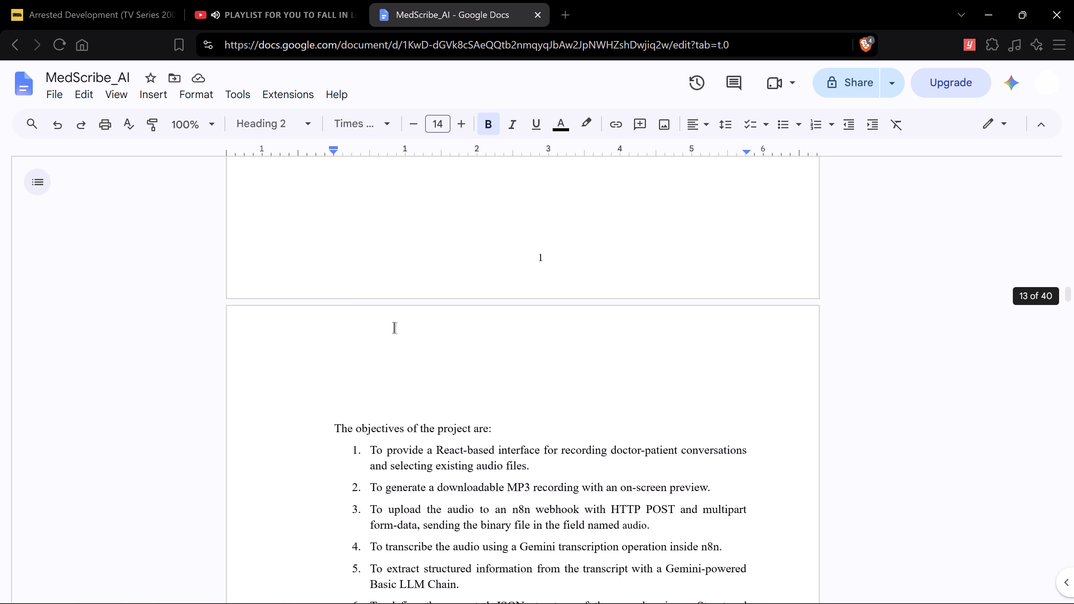
pyautogui.scroll(-12, 394, 327)
pyautogui.scroll(1, 394, 327)
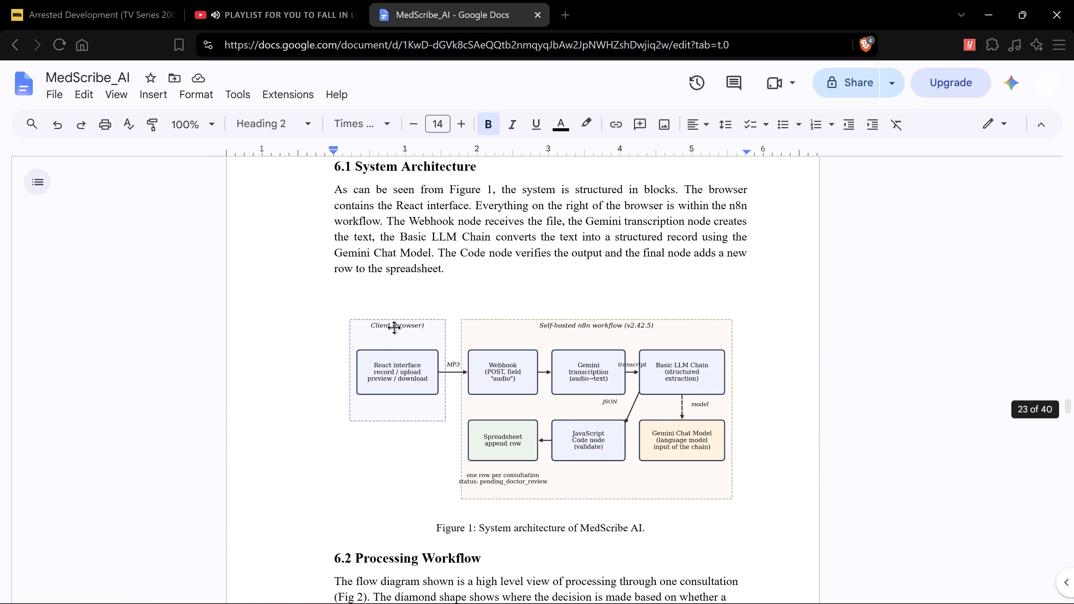
pyautogui.scroll(1, 394, 327)
pyautogui.scroll(-1, 394, 327)
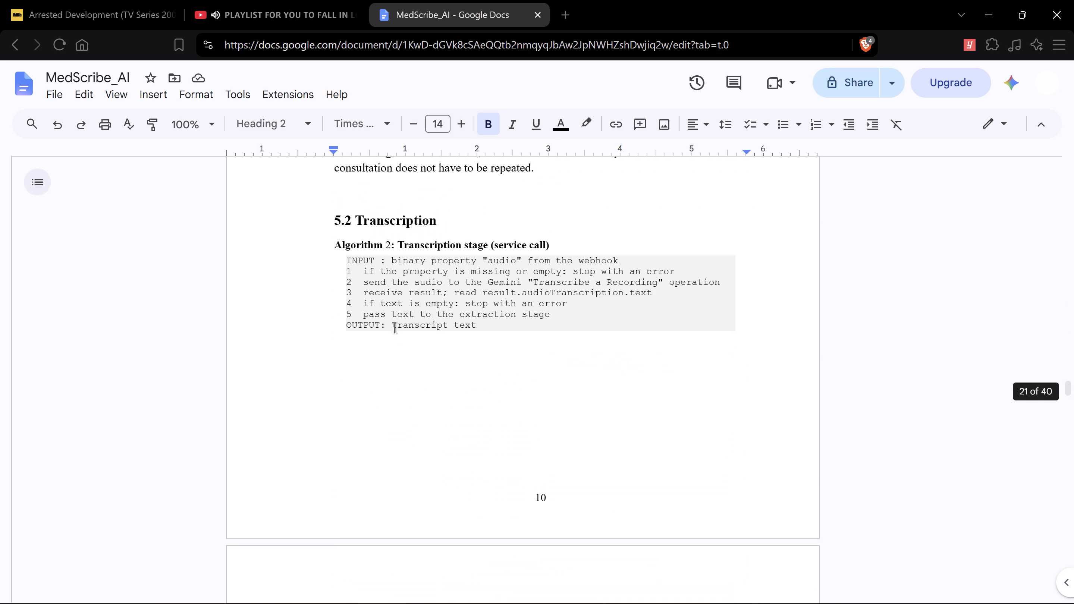
pyautogui.scroll(-1, 394, 327)
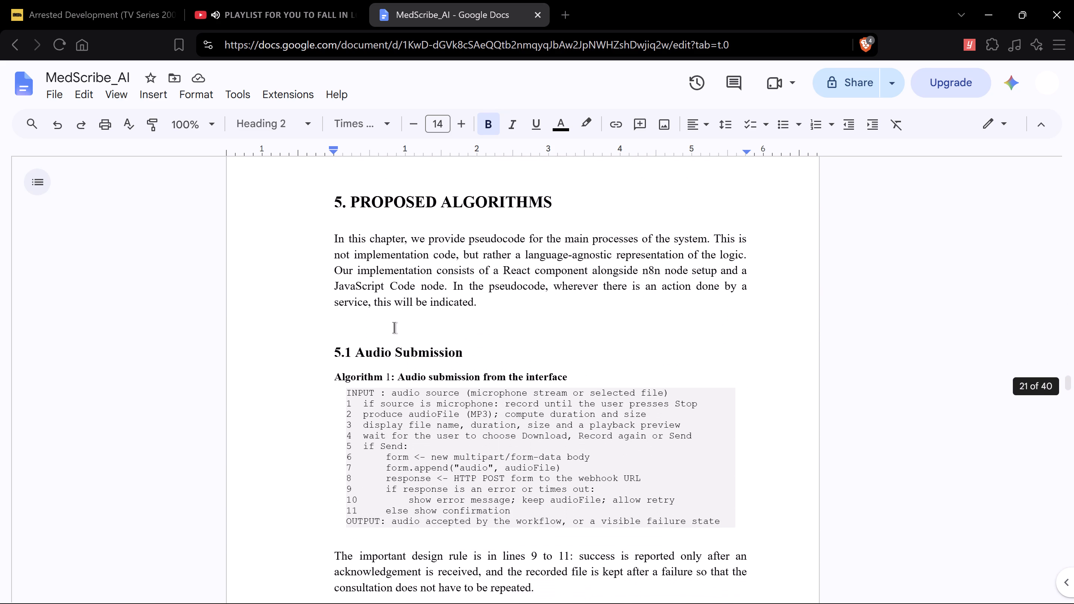
pyautogui.scroll(-1, 394, 327)
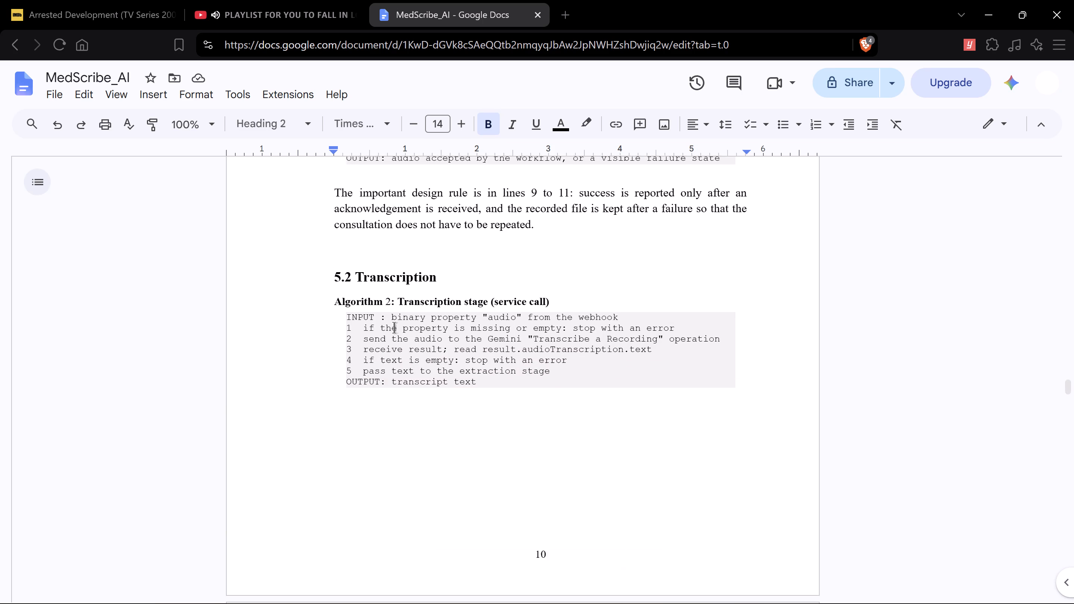
pyautogui.scroll(-2, 394, 327)
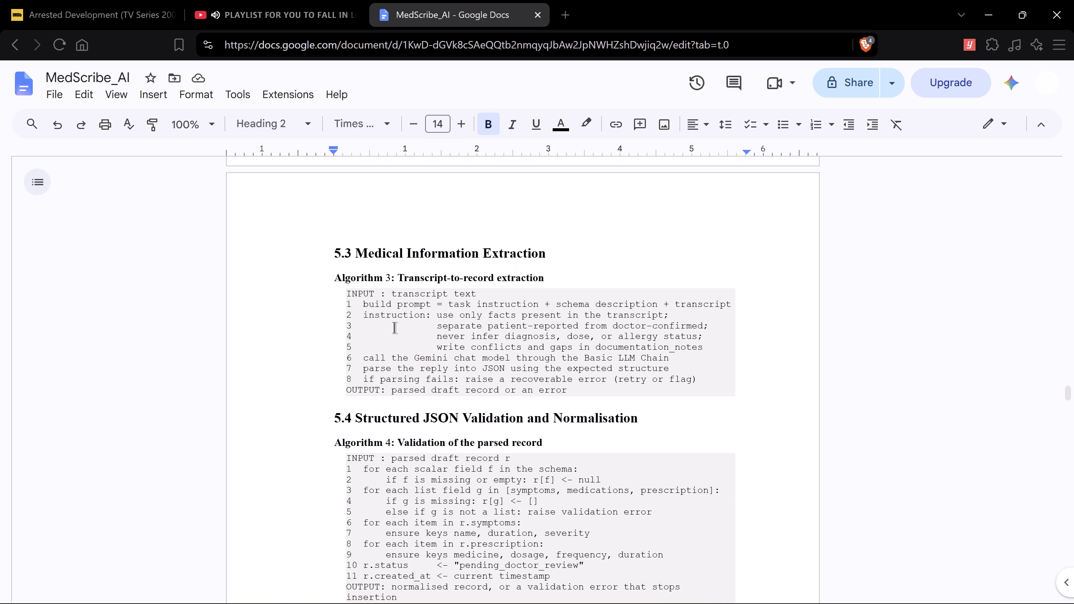
pyautogui.scroll(-5, 394, 327)
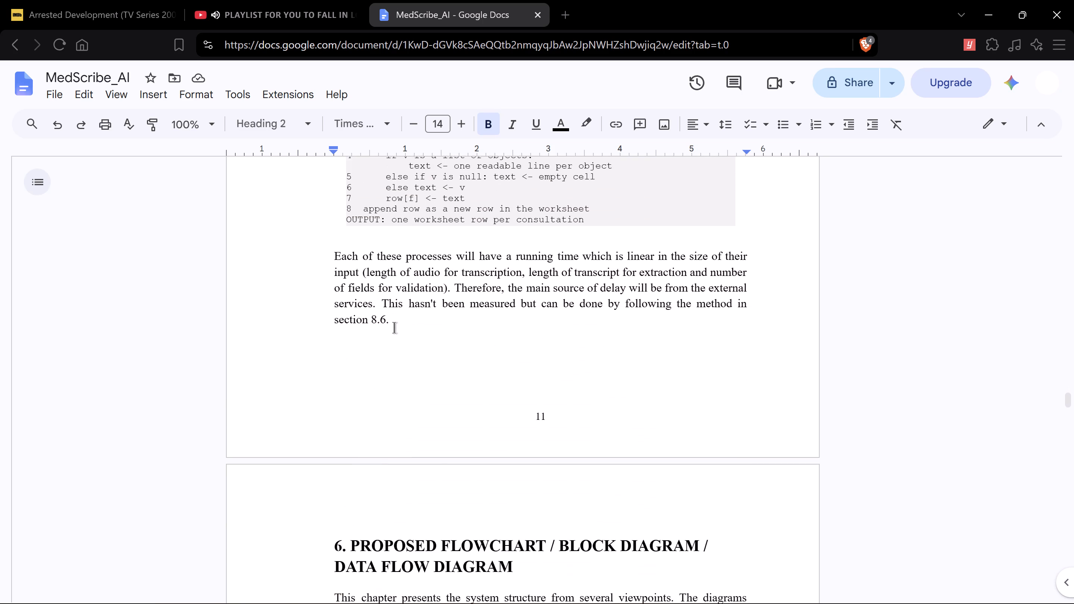
# In the table of contents, set the page number of section 5.2 to 10 and of sections 5.3, 5.4 and 5.5 to 11.
pyautogui.scroll(20, 394, 327)
pyautogui.scroll(2, 394, 327)
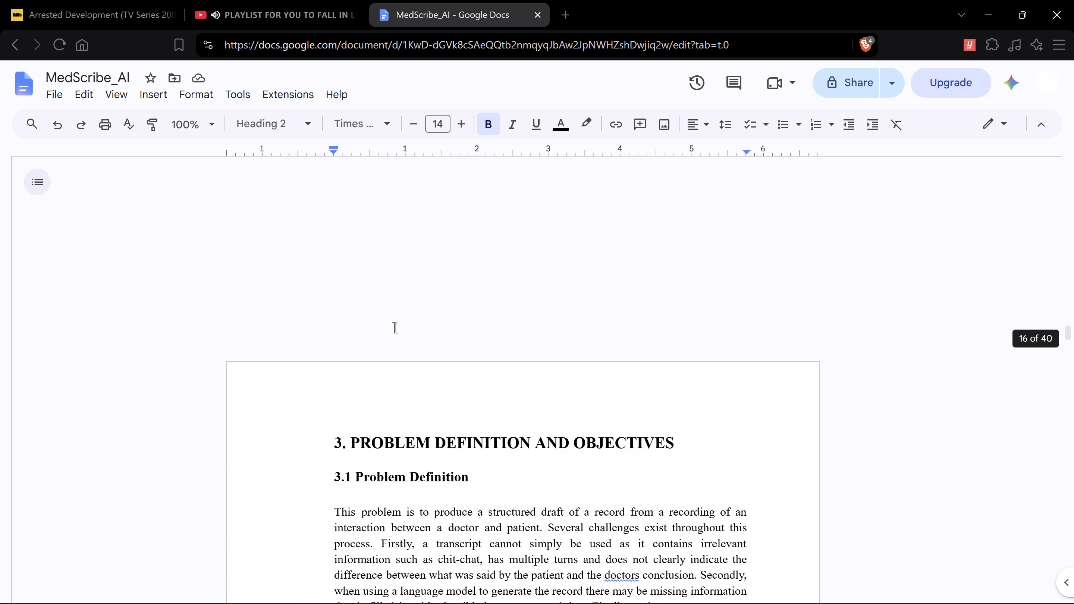
pyautogui.scroll(10, 394, 327)
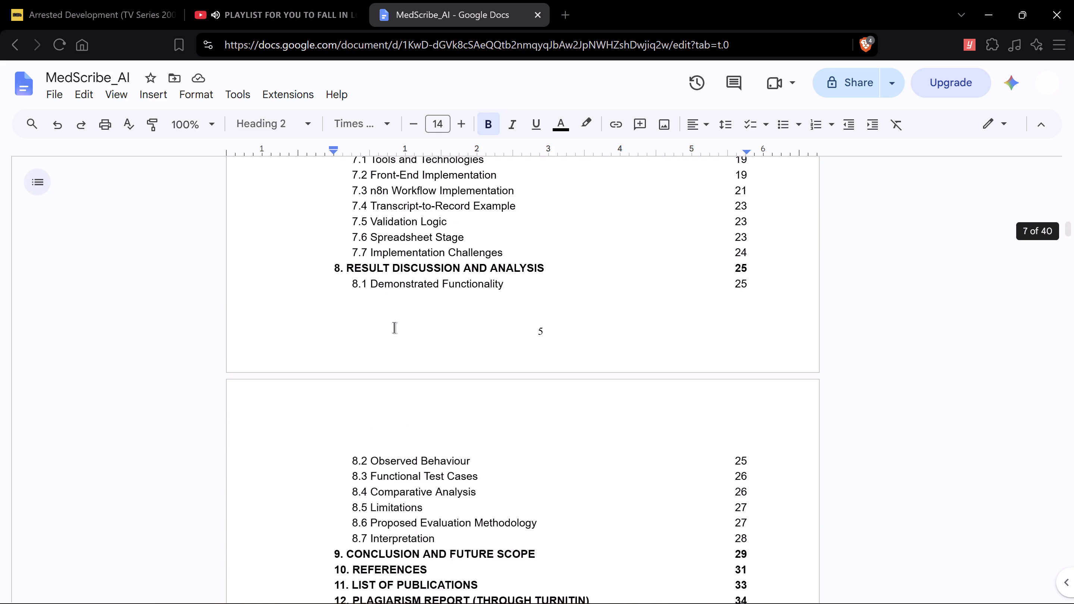
pyautogui.scroll(4, 394, 327)
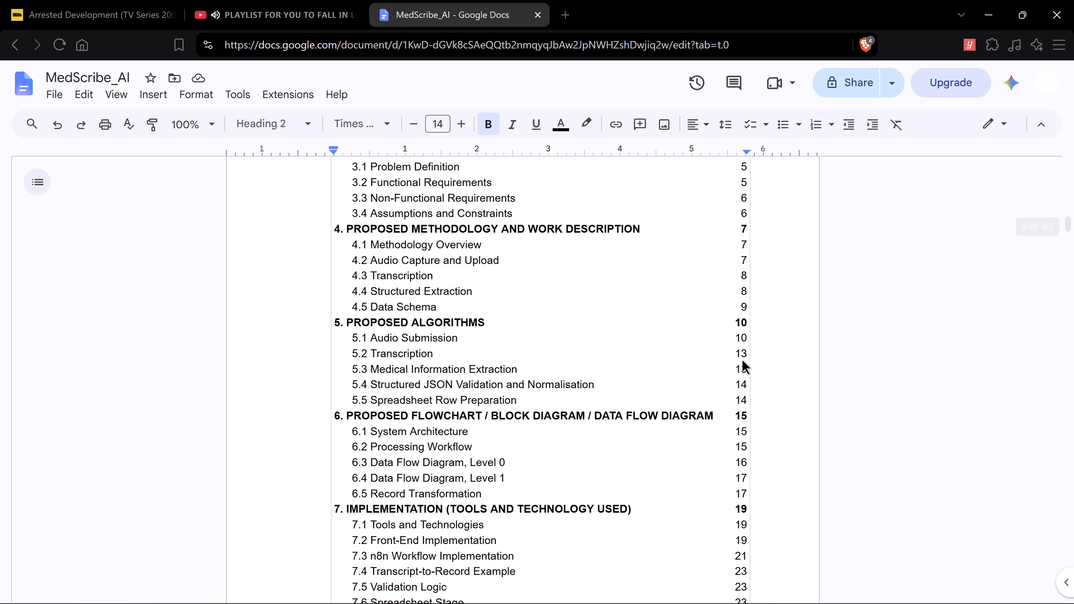
pyautogui.click(747, 355)
pyautogui.press('BackSpace')
pyautogui.press('0')
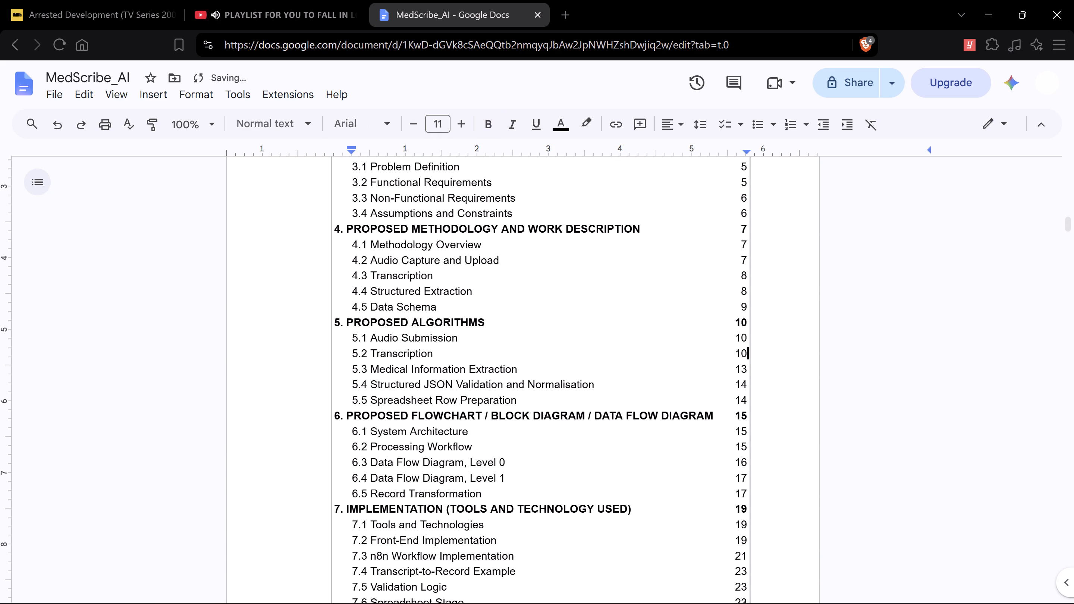
pyautogui.press('Down')
pyautogui.press('BackSpace')
pyautogui.press('1')
pyautogui.press('Down')
pyautogui.press('BackSpace')
pyautogui.press('1')
pyautogui.press('Down')
pyautogui.press('BackSpace')
pyautogui.press('1')
# Check which pages the start of chapter 6, sections 6.1 to 6.5 and the start of chapter 7 fall on in the report body.
pyautogui.scroll(-7, 747, 355)
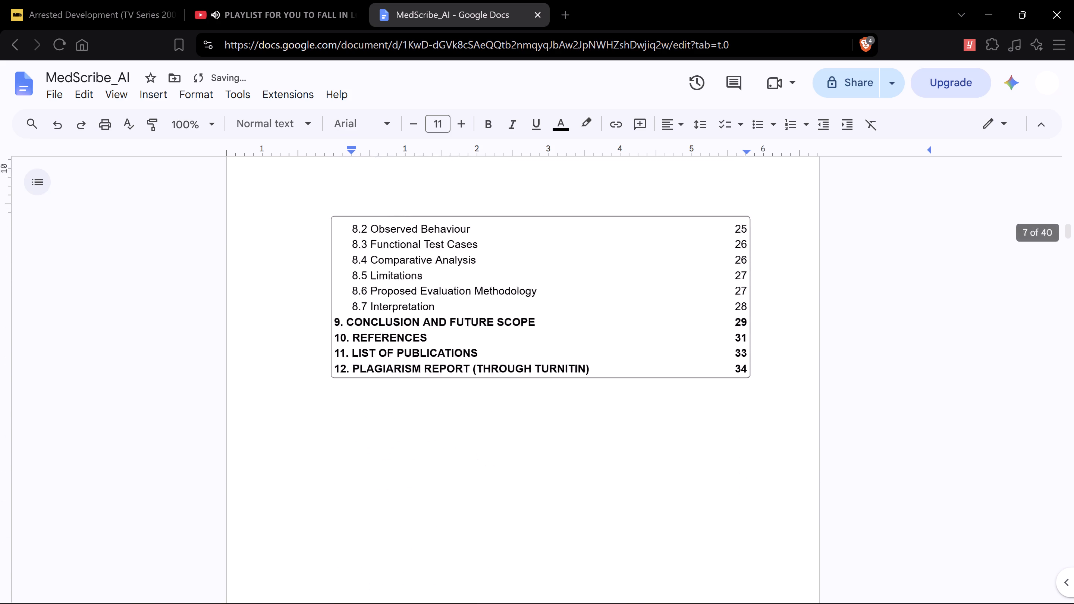
pyautogui.scroll(-13, 747, 355)
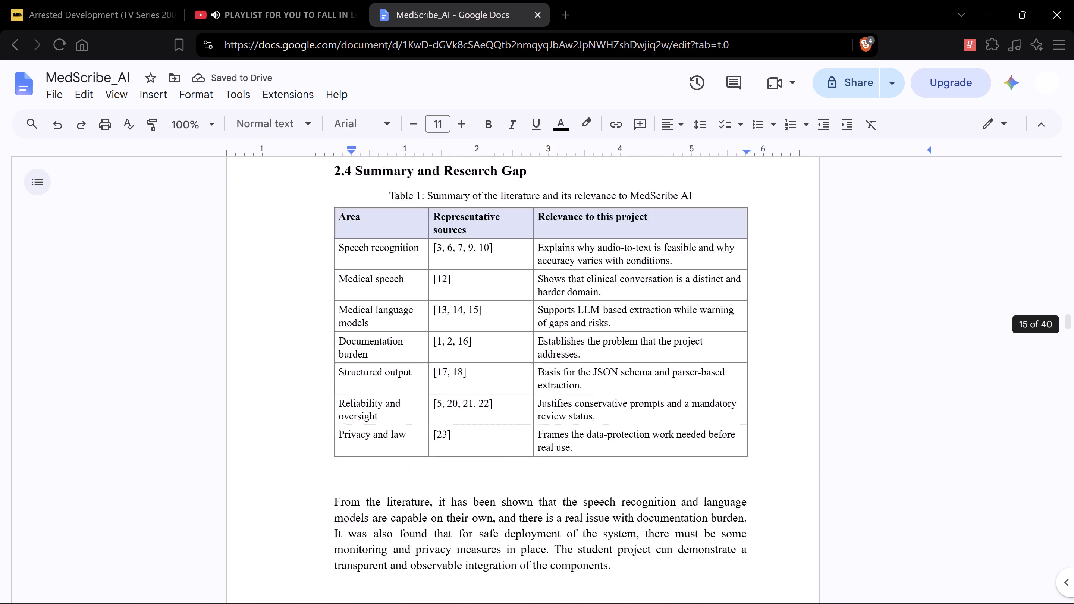
pyautogui.scroll(-12, 747, 355)
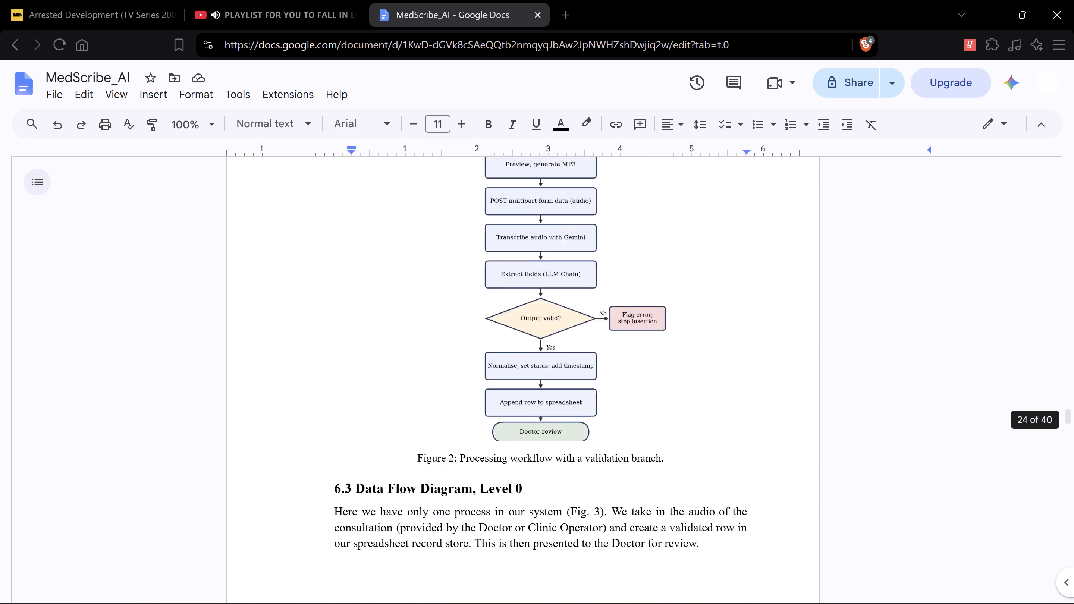
pyautogui.scroll(7, 747, 355)
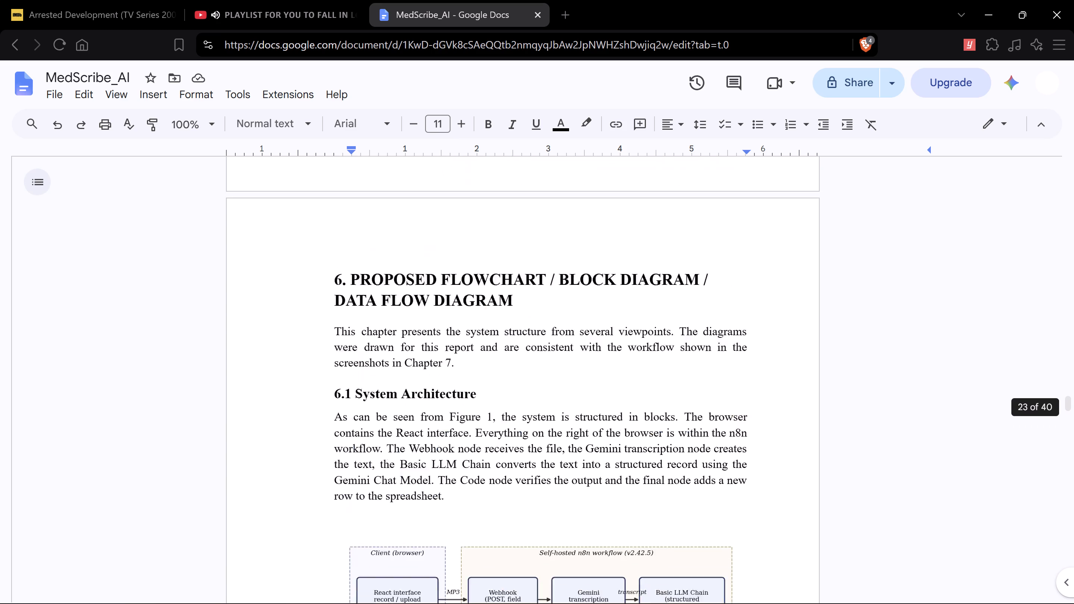
pyautogui.scroll(-5, 747, 355)
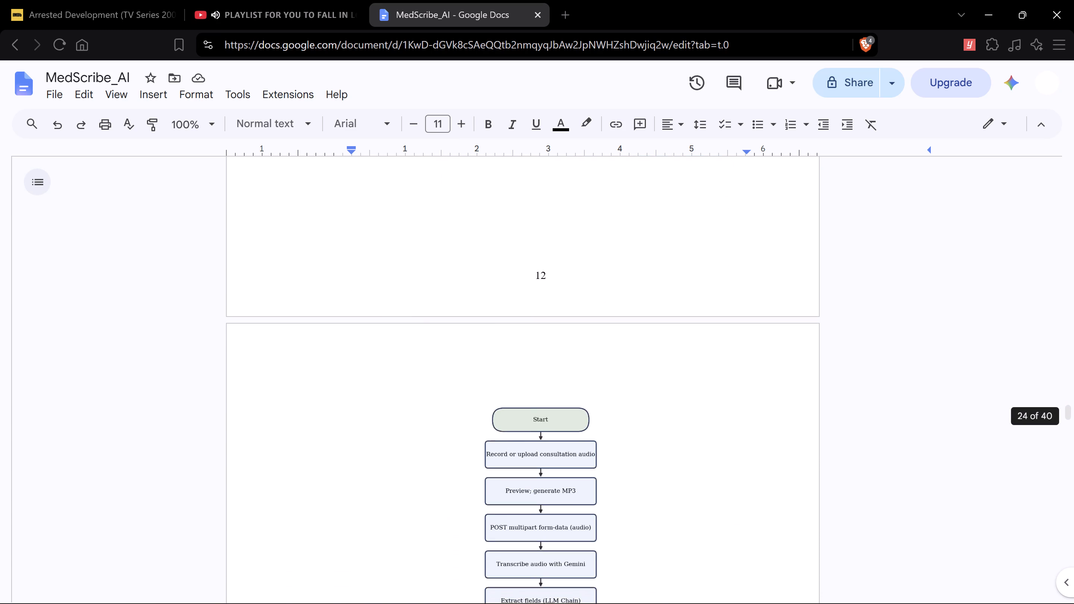
pyautogui.scroll(-7, 747, 355)
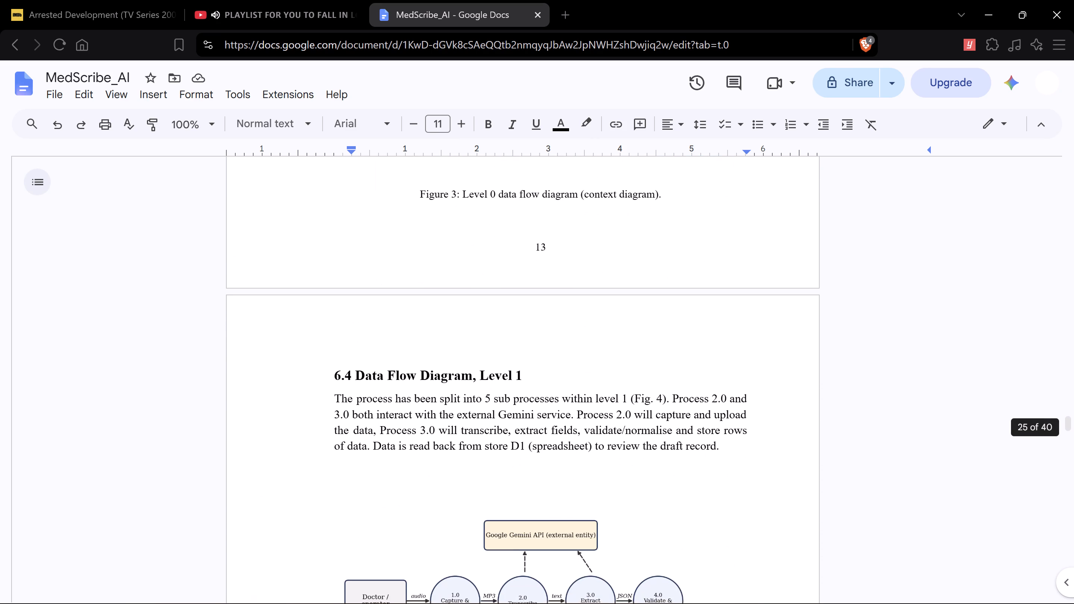
pyautogui.scroll(-6, 747, 355)
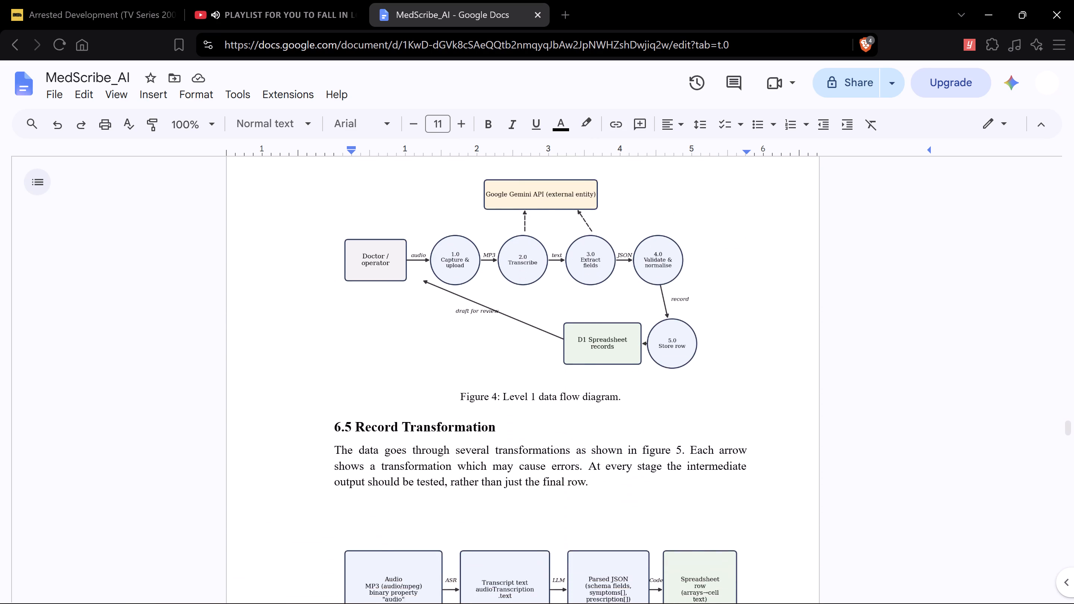
pyautogui.scroll(-2, 747, 355)
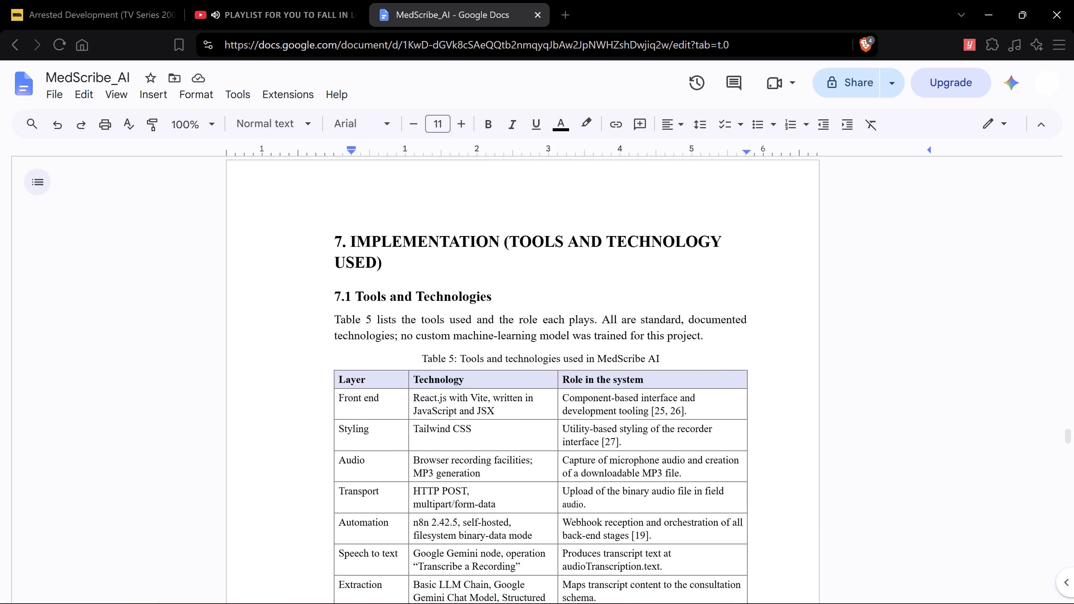
# Set the table of contents page numbers of the chapter 6 heading and sections 6.1 and 6.2 to 12.
pyautogui.scroll(18, 747, 355)
pyautogui.scroll(6, 747, 355)
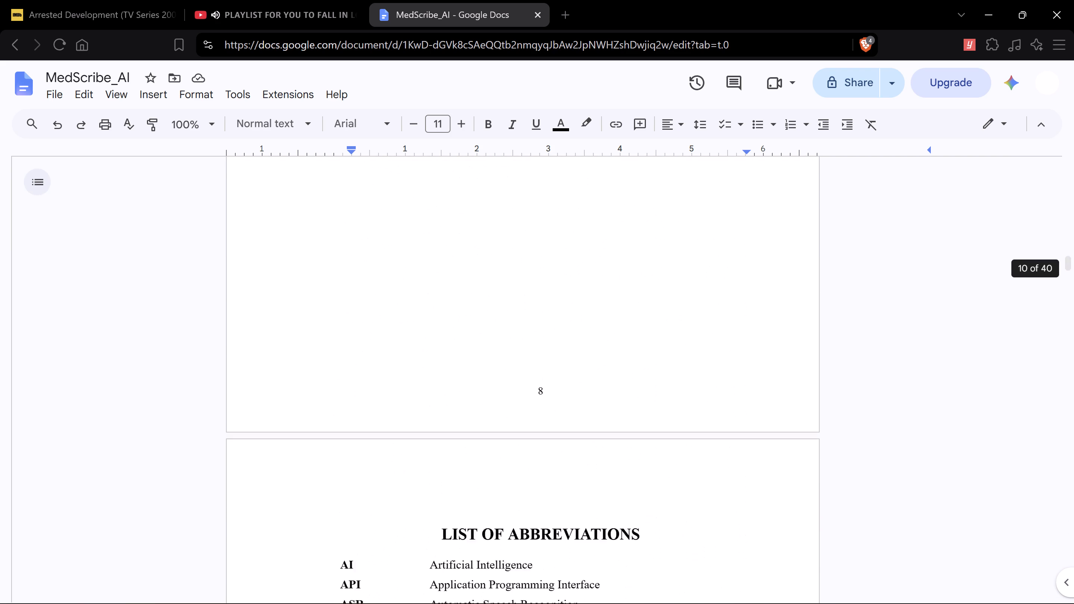
pyautogui.scroll(2, 747, 355)
pyautogui.scroll(-1, 747, 355)
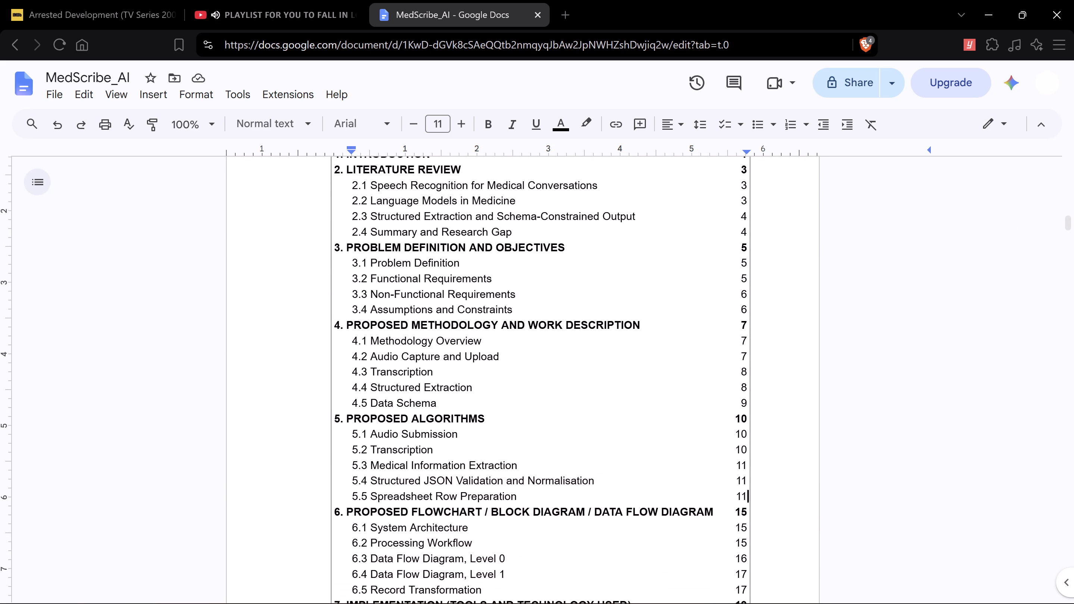
pyautogui.scroll(-3, 747, 355)
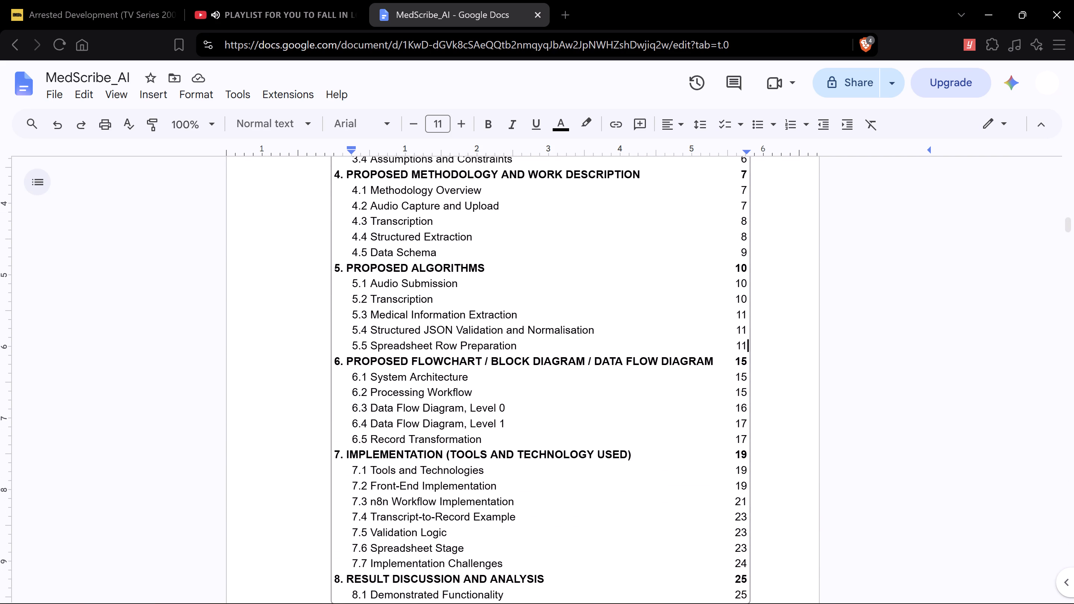
pyautogui.press('Down')
pyautogui.press('BackSpace')
pyautogui.press('2')
pyautogui.press('Down')
pyautogui.press('BackSpace')
pyautogui.press('2')
pyautogui.press('Down')
pyautogui.press('BackSpace')
pyautogui.press('2')
# Set the table of contents page number of section 6.3 to 13 and of sections 6.4 and 6.5 to 14.
pyautogui.press('Down')
pyautogui.press('BackSpace')
pyautogui.press('3')
pyautogui.press('Down')
pyautogui.press('BackSpace')
pyautogui.press('4')
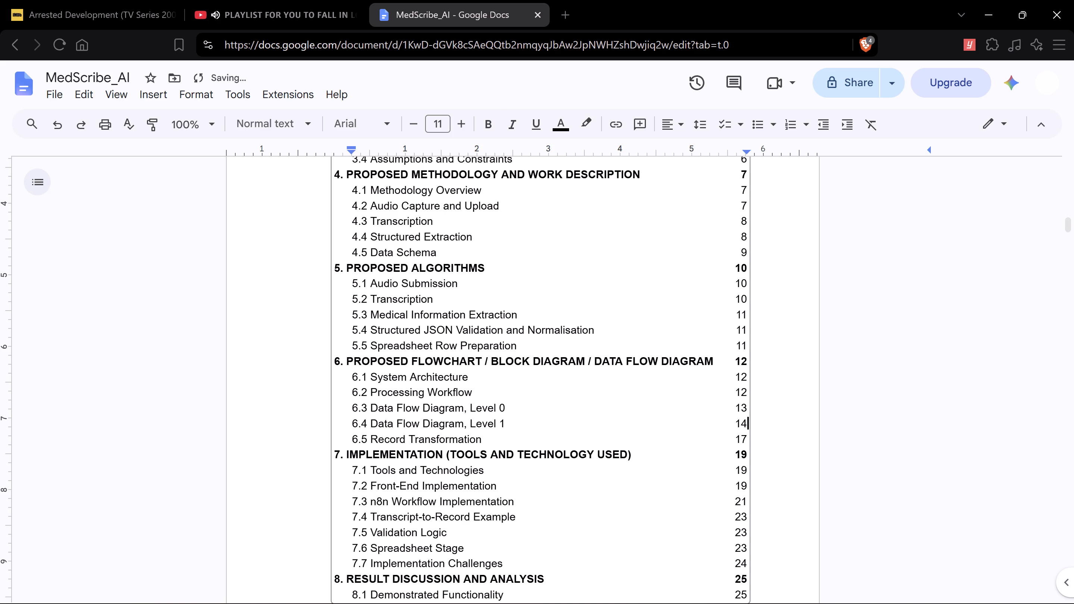
pyautogui.press('Down')
pyautogui.press('BackSpace')
pyautogui.press('4')
# Set the page number of the chapter 7 Implementation heading in the table of contents to 15.
pyautogui.press('Down')
pyautogui.press('5')
pyautogui.press('BackSpace')
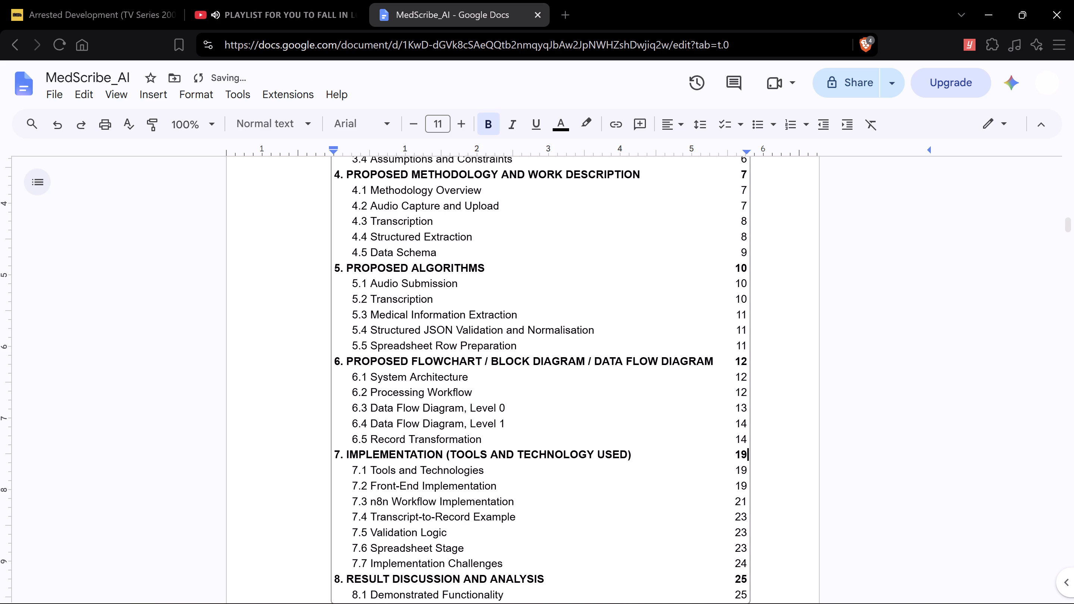
pyautogui.press('BackSpace')
pyautogui.press('5')
# Check which pages sections 7.1 to 7.6 of the Implementation chapter fall on in the report body.
pyautogui.scroll(-11, 747, 355)
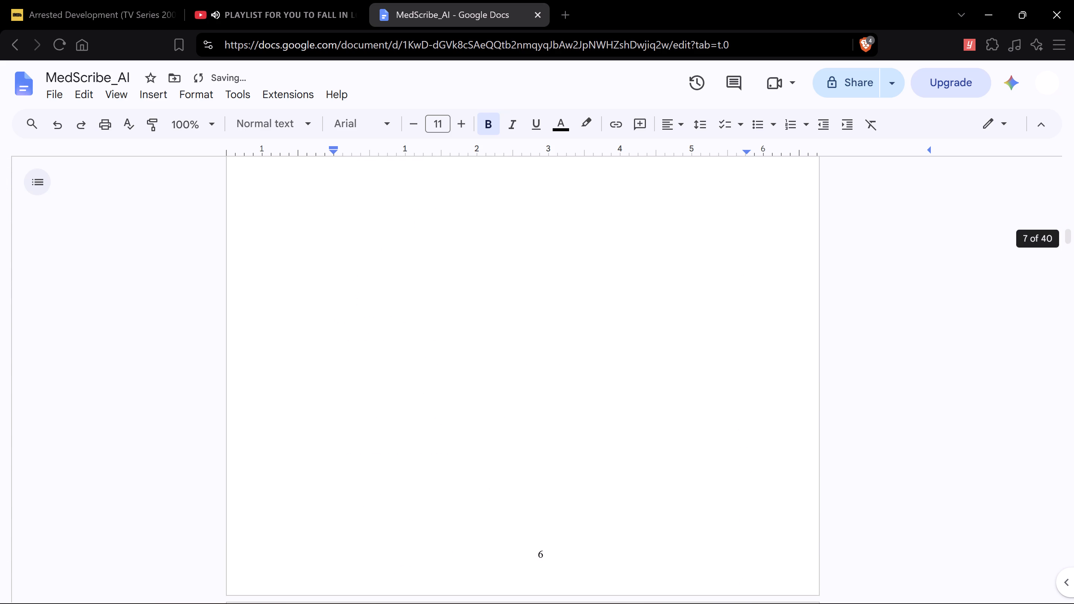
pyautogui.scroll(-19, 747, 355)
pyautogui.scroll(-10, 747, 355)
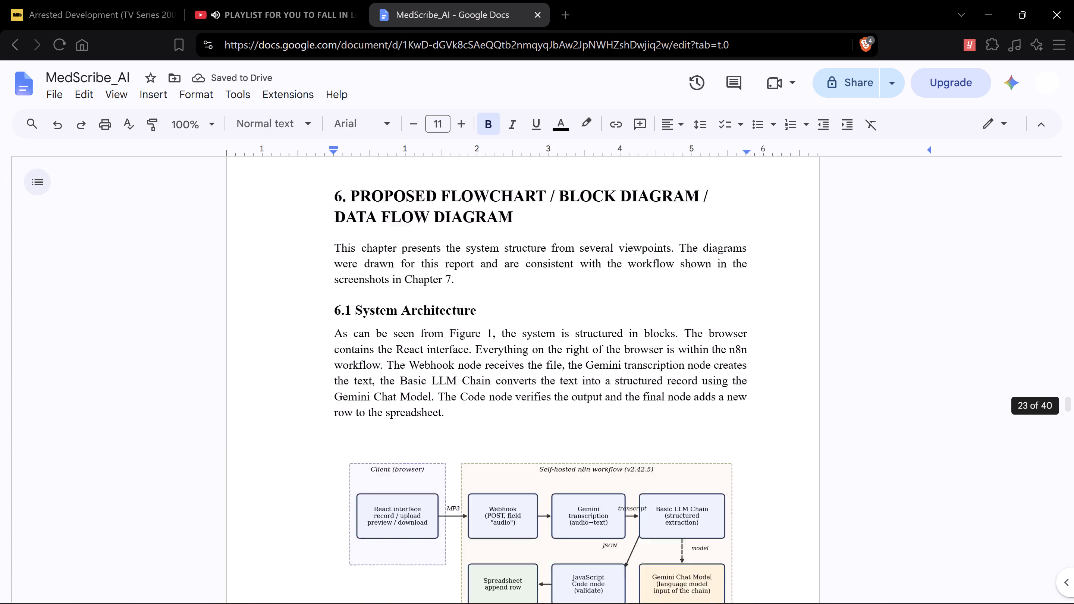
pyautogui.scroll(-6, 747, 355)
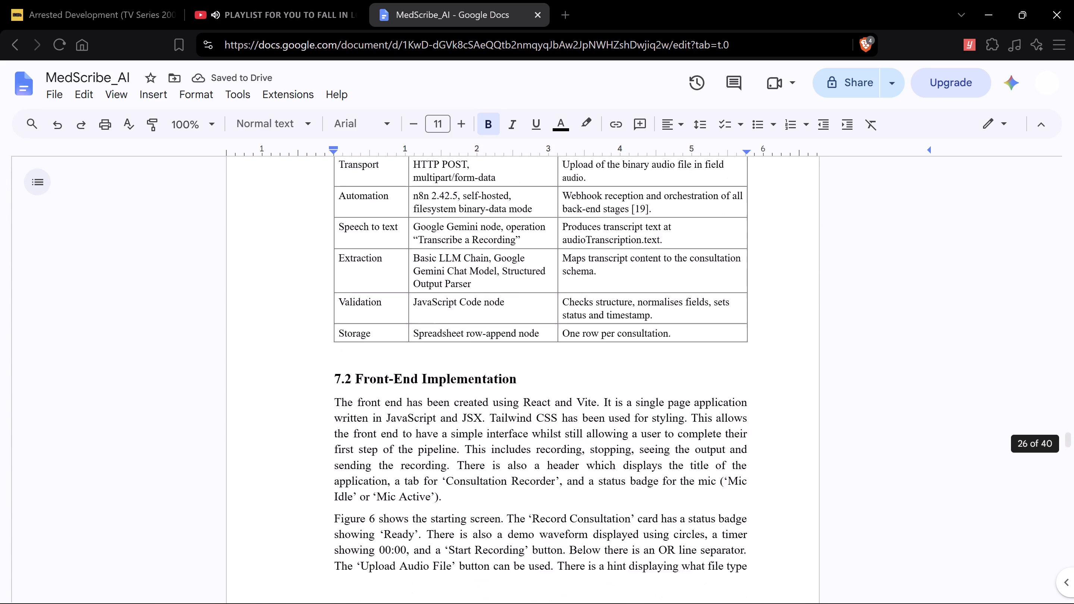
pyautogui.scroll(-1, 747, 355)
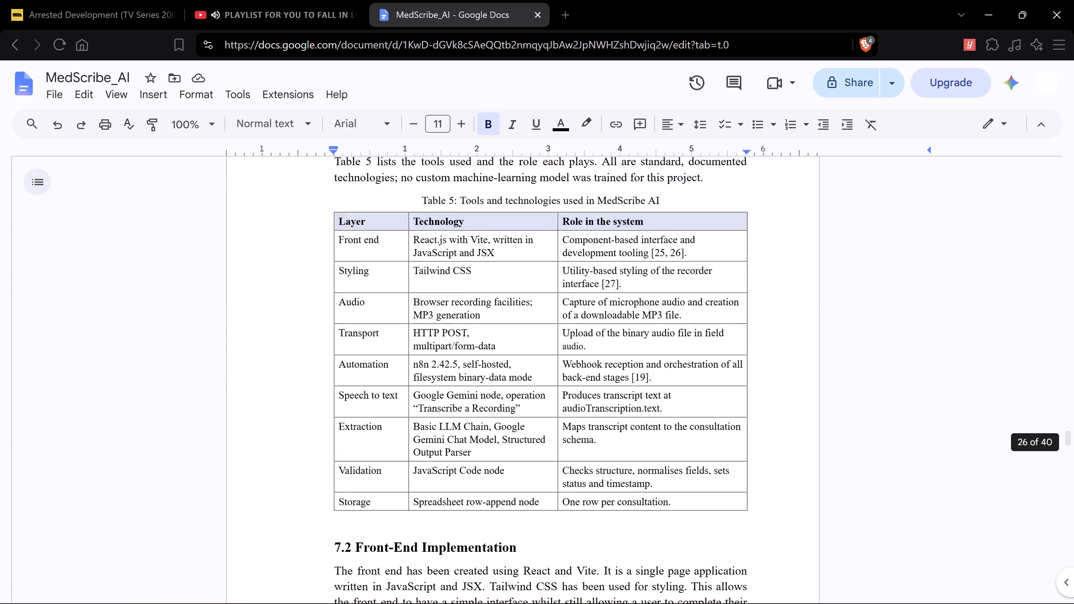
pyautogui.scroll(-1, 747, 355)
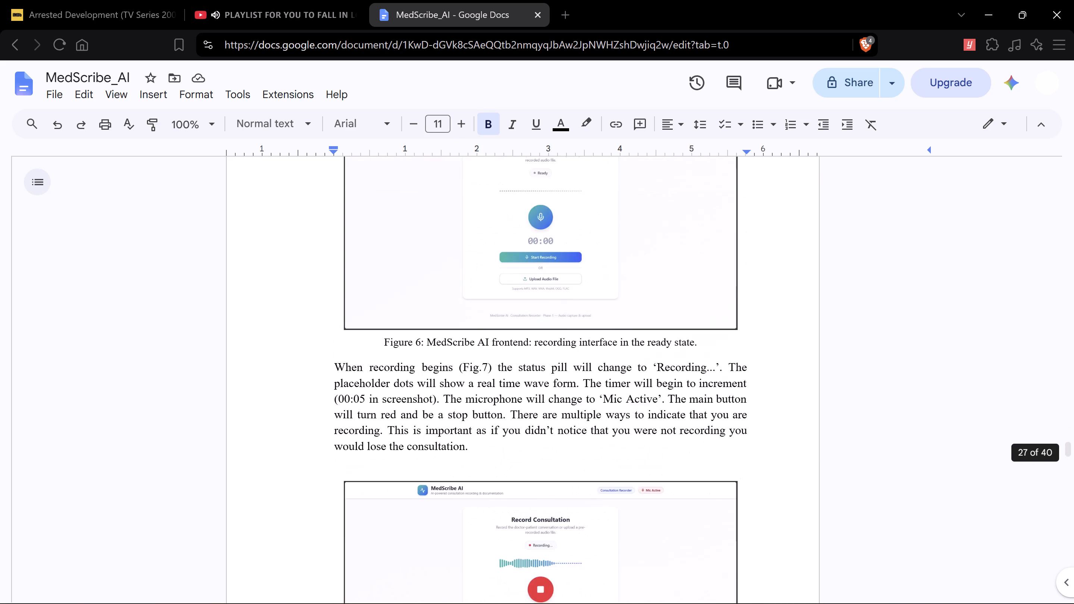
pyautogui.scroll(-4, 747, 355)
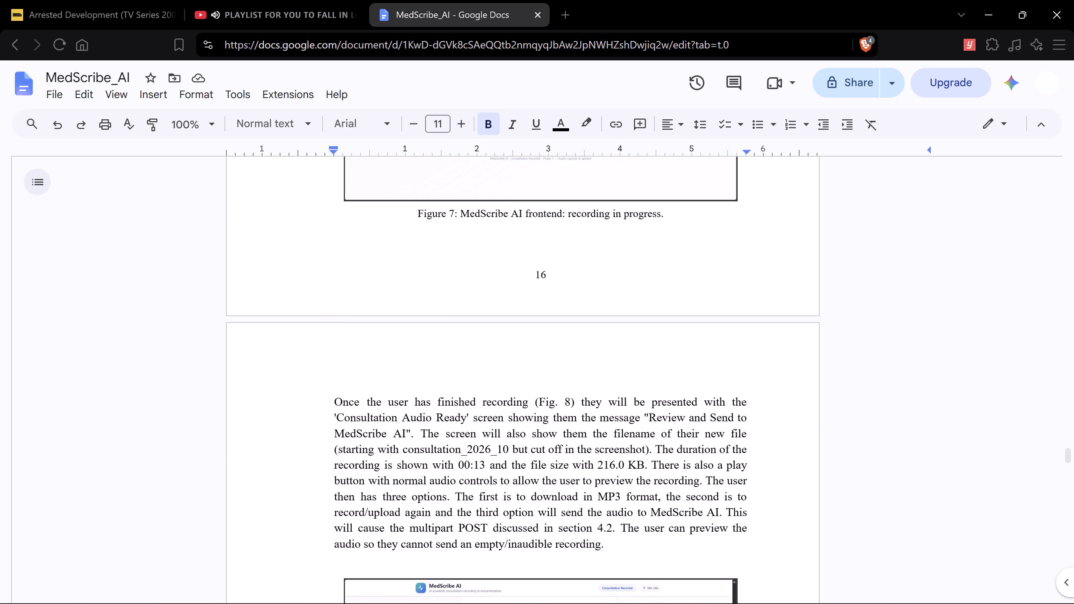
pyautogui.scroll(-2, 747, 355)
pyautogui.scroll(2, 747, 355)
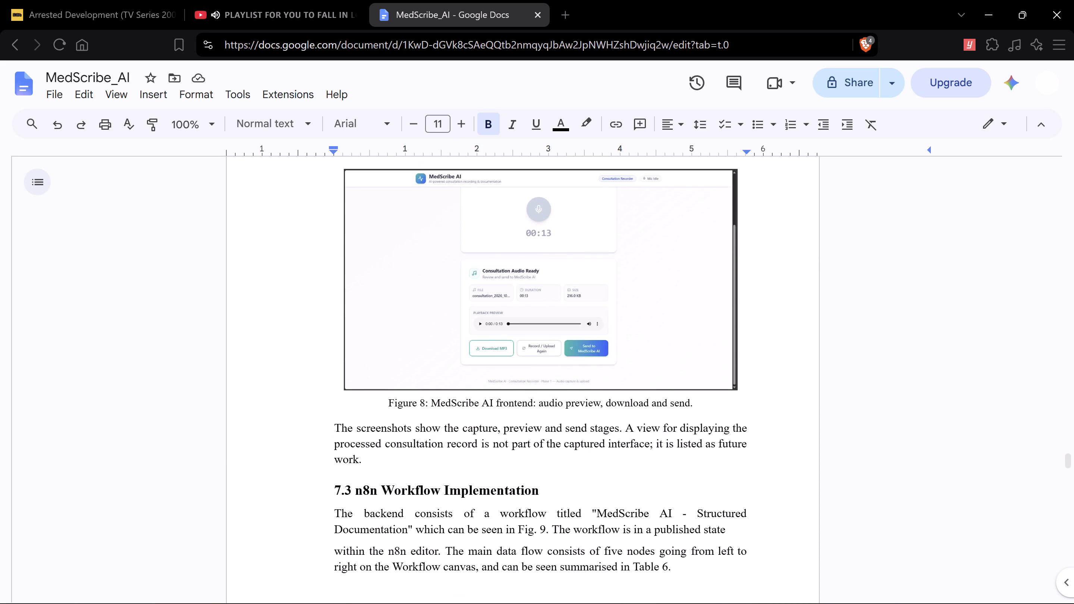
pyautogui.scroll(1, 747, 355)
pyautogui.scroll(-1, 747, 355)
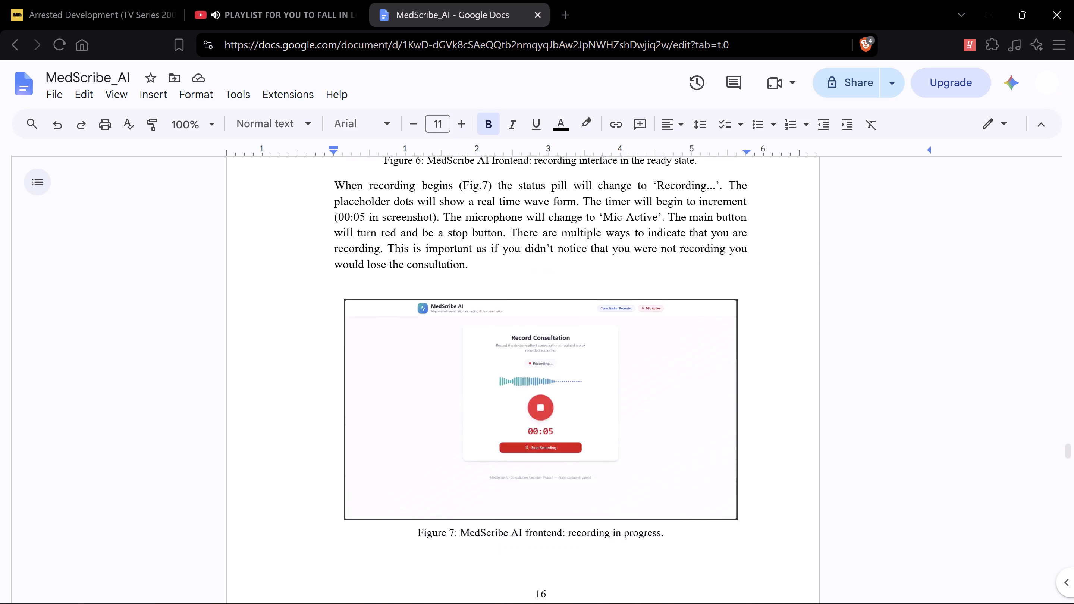
pyautogui.scroll(-7, 747, 355)
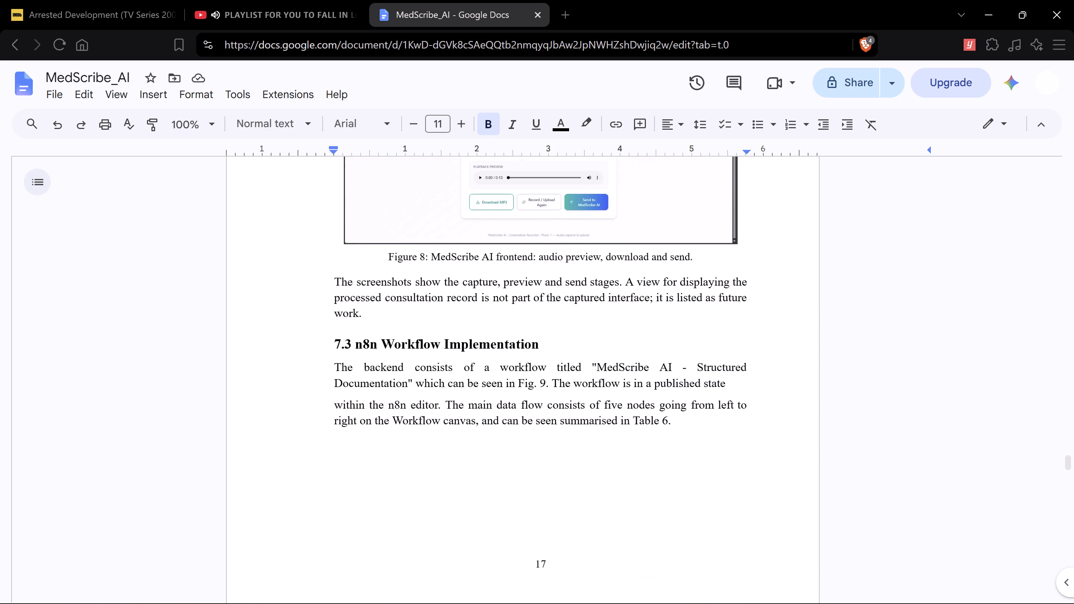
pyautogui.scroll(-7, 747, 355)
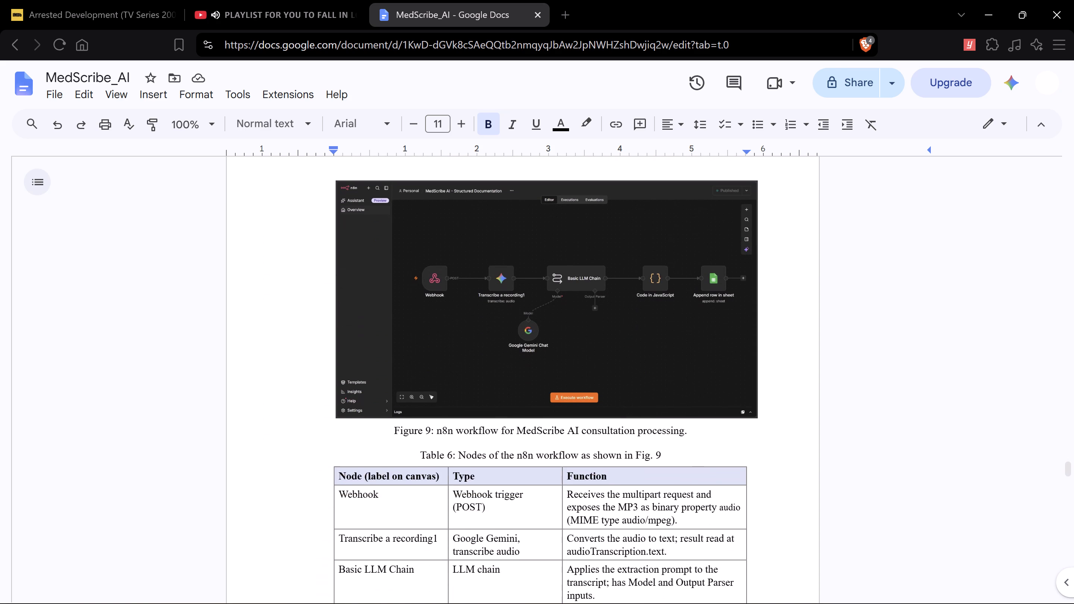
pyautogui.scroll(-3, 747, 355)
pyautogui.scroll(1, 747, 355)
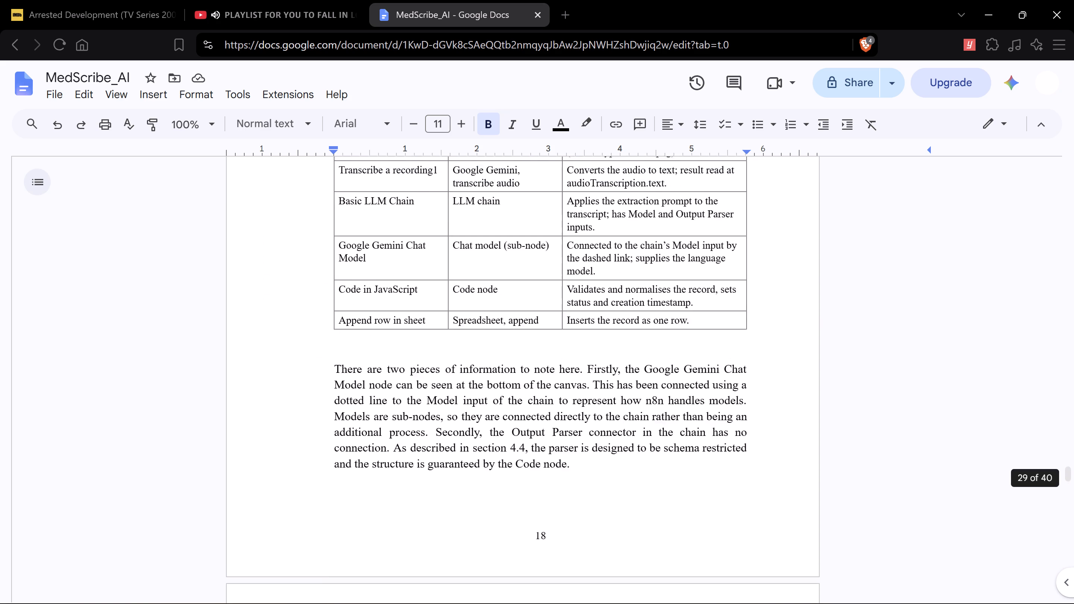
pyautogui.scroll(-1, 747, 355)
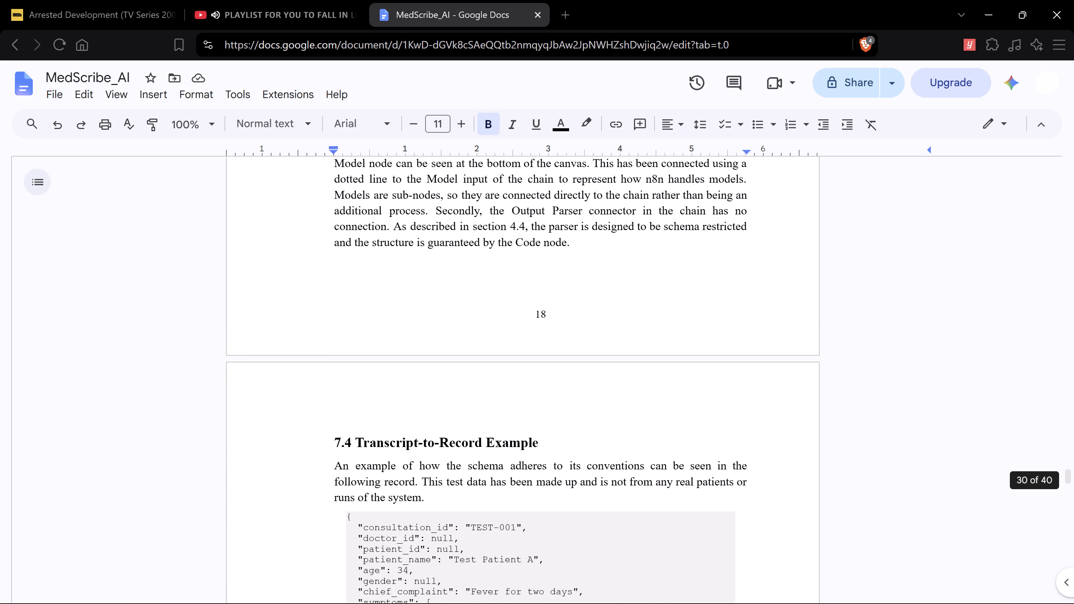
pyautogui.scroll(-3, 747, 355)
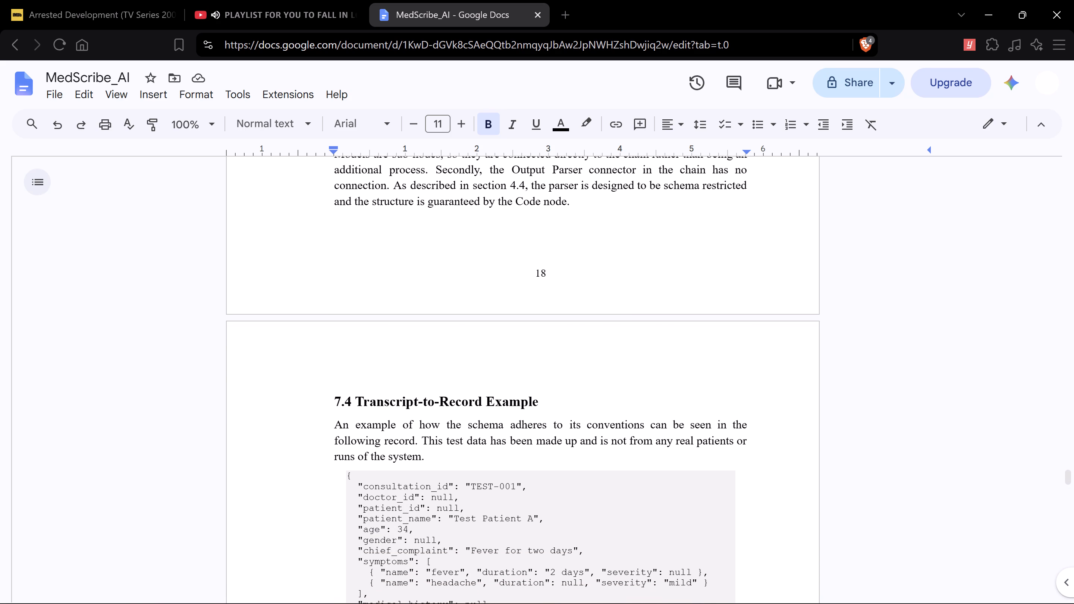
pyautogui.scroll(-3, 747, 355)
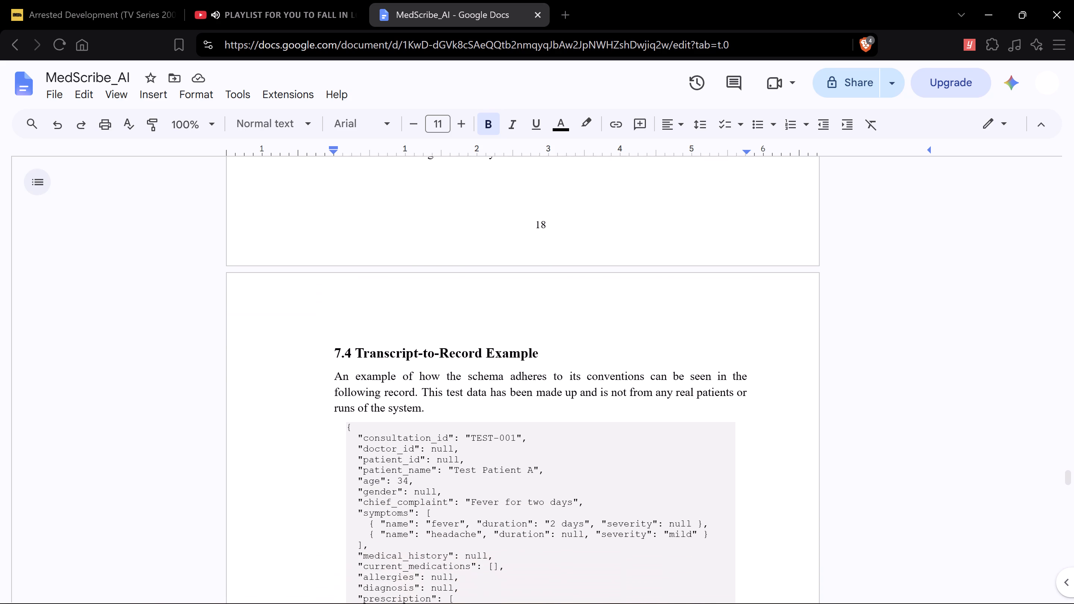
pyautogui.scroll(-5, 747, 355)
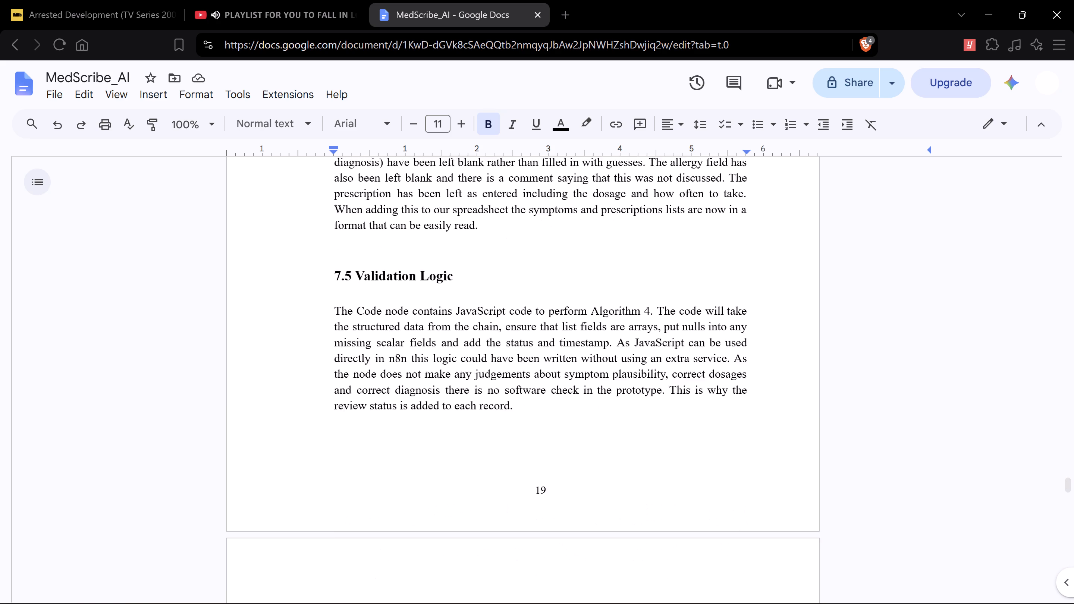
pyautogui.scroll(-9, 747, 355)
pyautogui.scroll(3, 747, 355)
pyautogui.scroll(-2, 747, 355)
pyautogui.scroll(1, 747, 355)
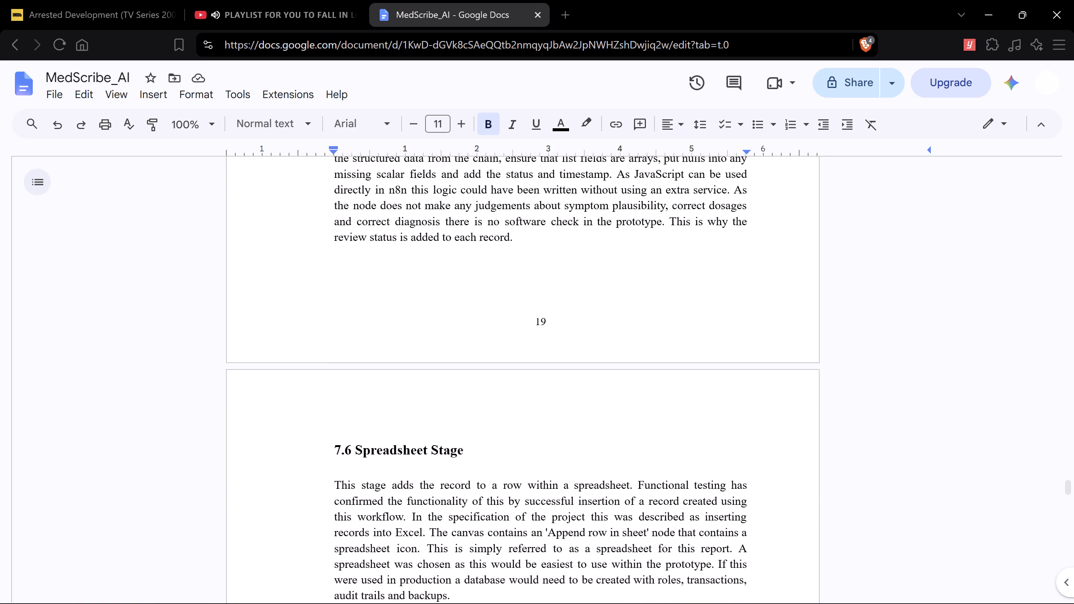
# Recheck the page positions of sections 7.5 back through 7.2 against the page numbers in the footers.
pyautogui.scroll(1, 747, 355)
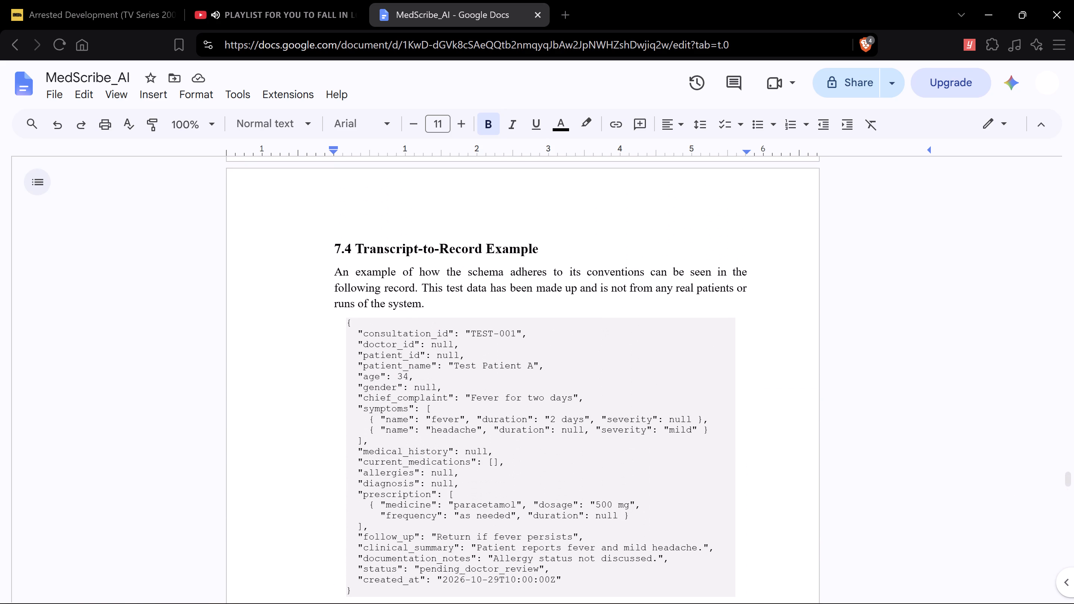
pyautogui.scroll(2, 747, 355)
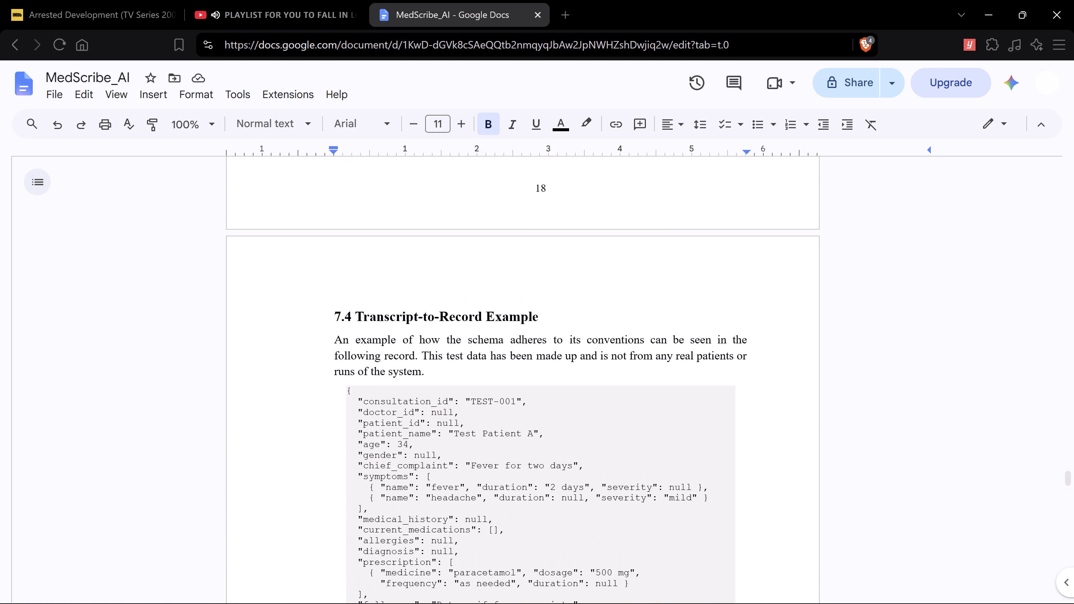
pyautogui.scroll(-7, 747, 355)
pyautogui.scroll(1, 747, 355)
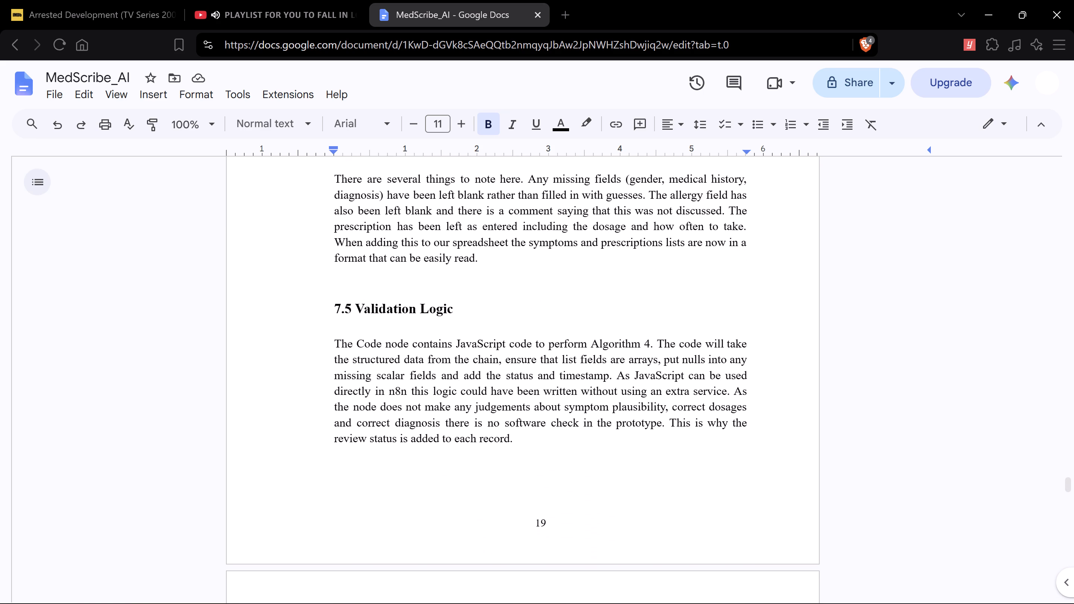
pyautogui.scroll(3, 747, 355)
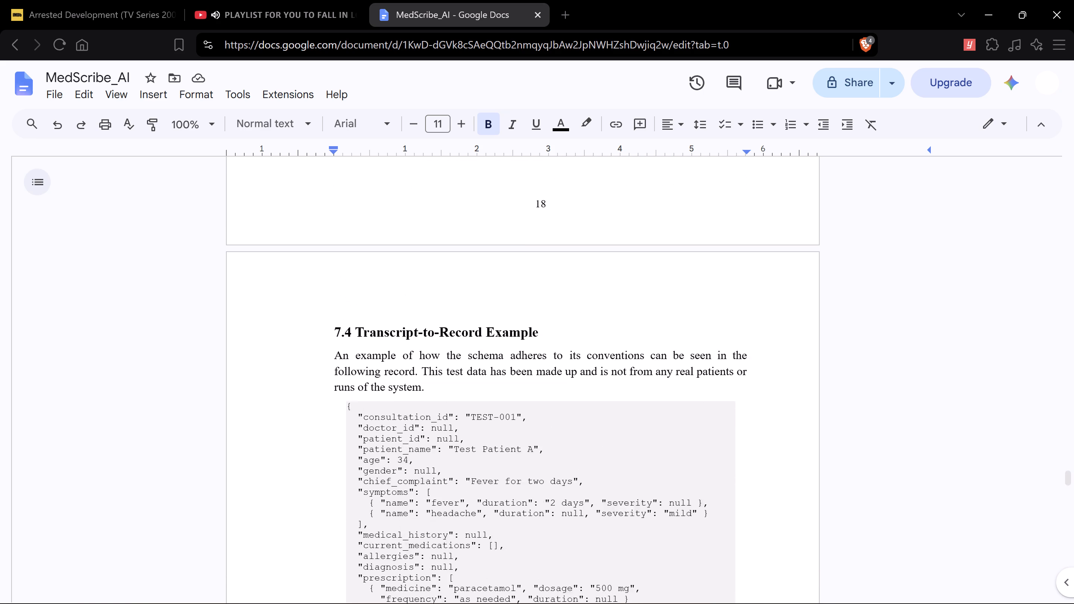
pyautogui.scroll(9, 747, 355)
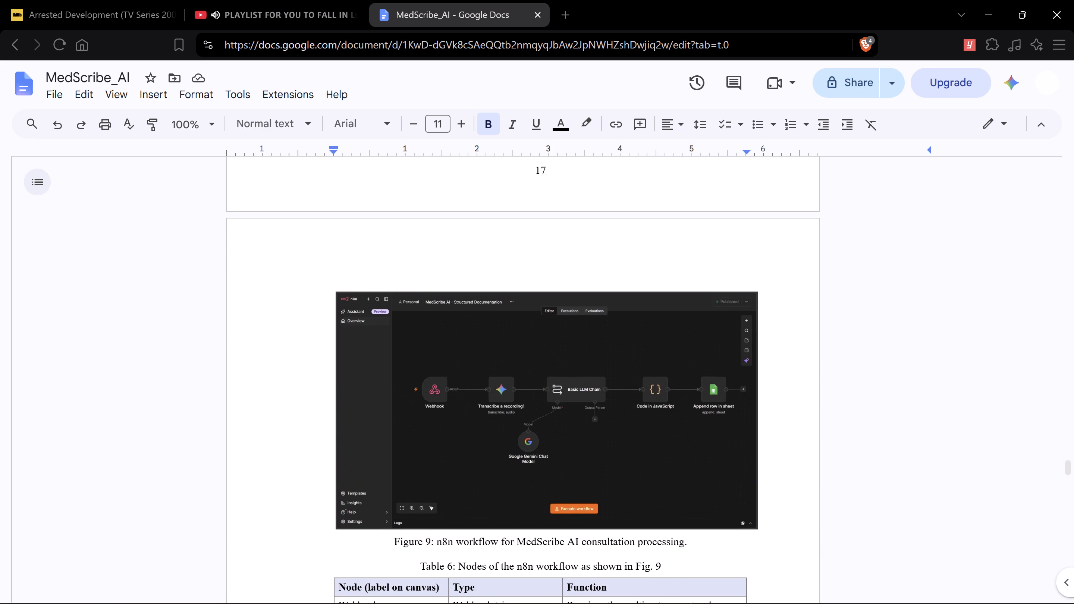
pyautogui.scroll(6, 747, 355)
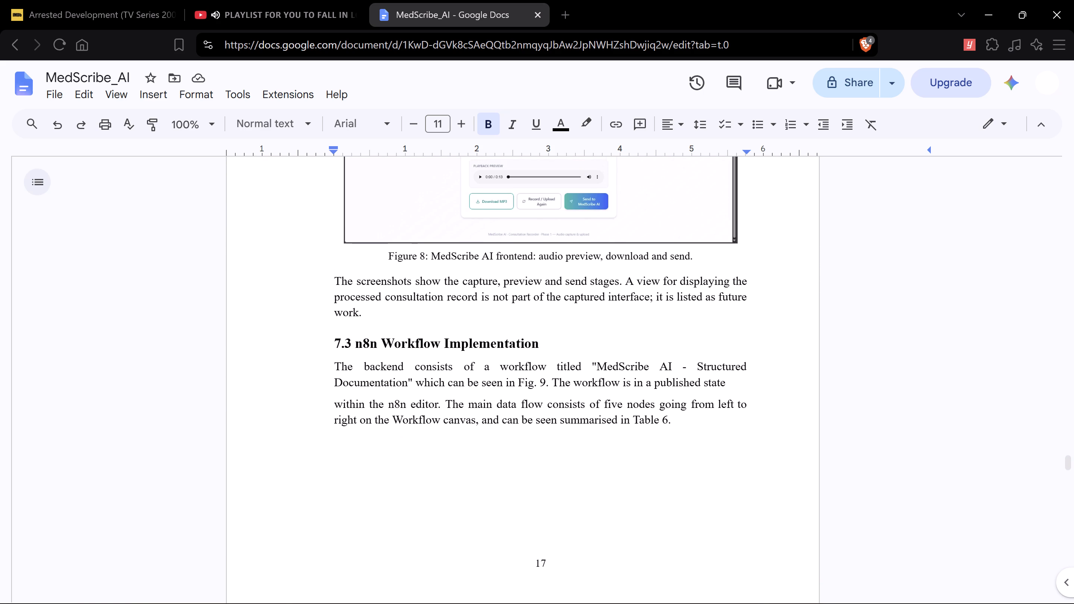
pyautogui.scroll(5, 747, 355)
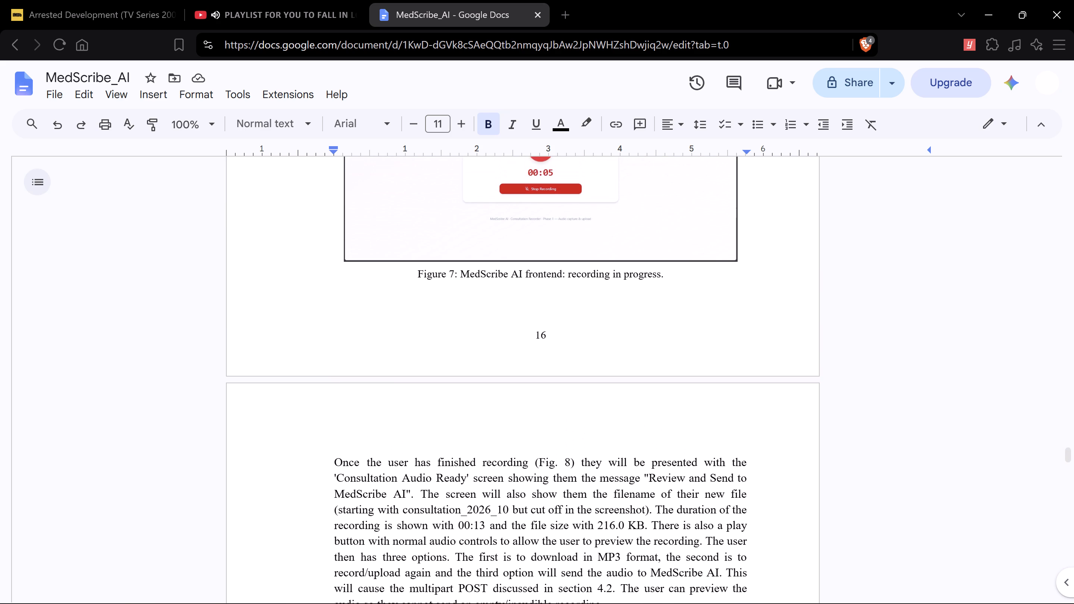
pyautogui.scroll(8, 747, 355)
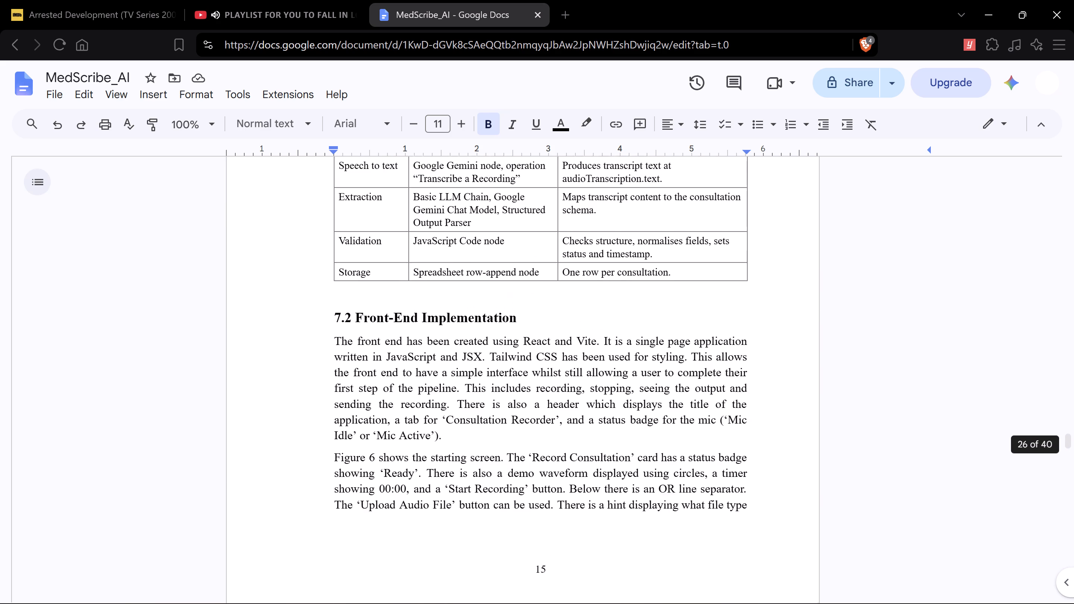
pyautogui.scroll(2, 747, 355)
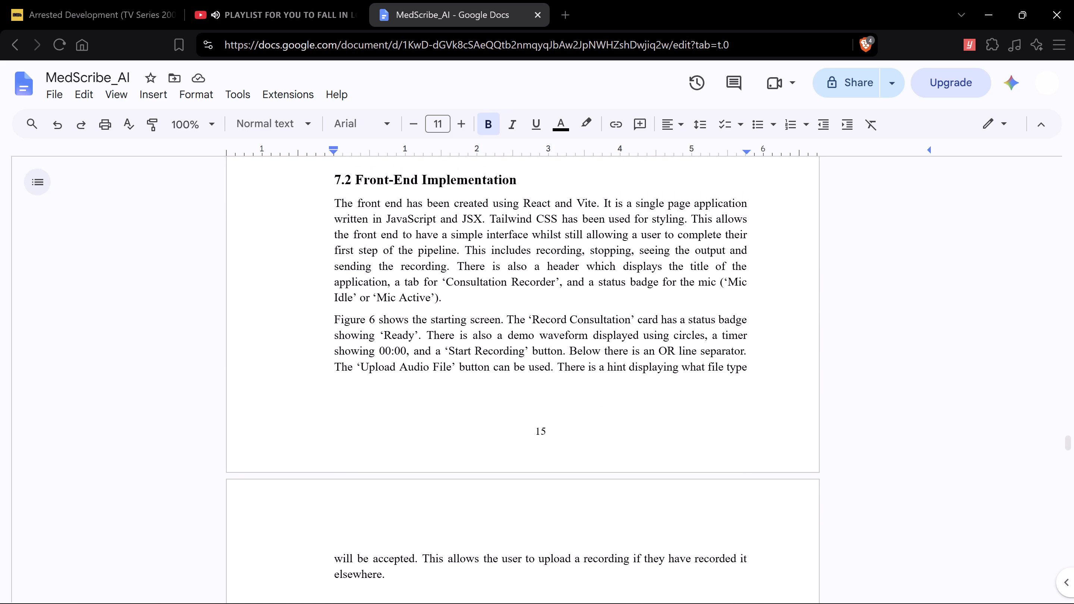
pyautogui.scroll(2, 747, 355)
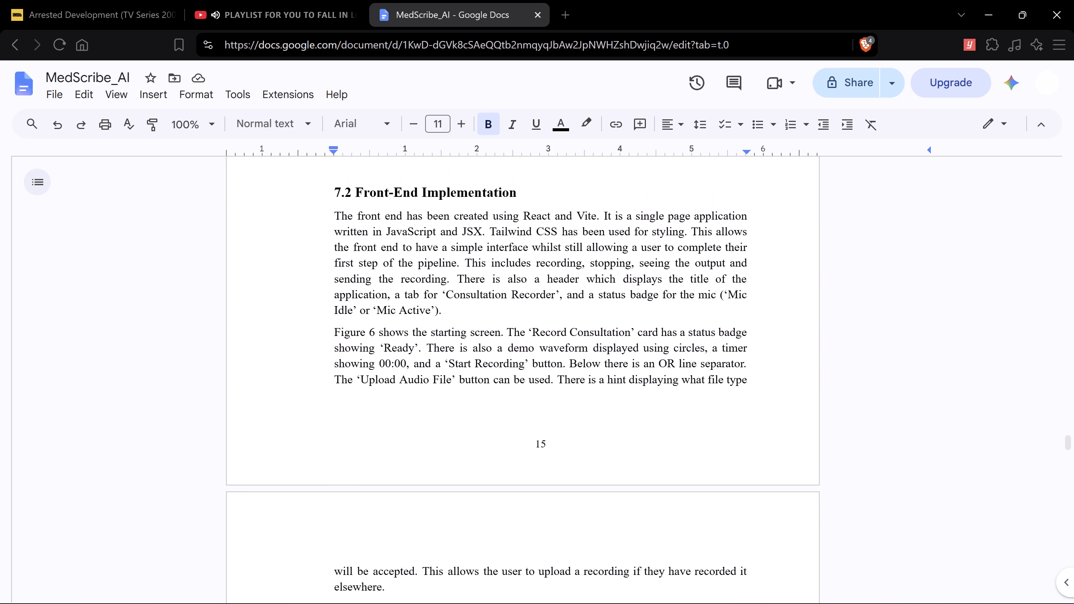
pyautogui.scroll(2, 747, 355)
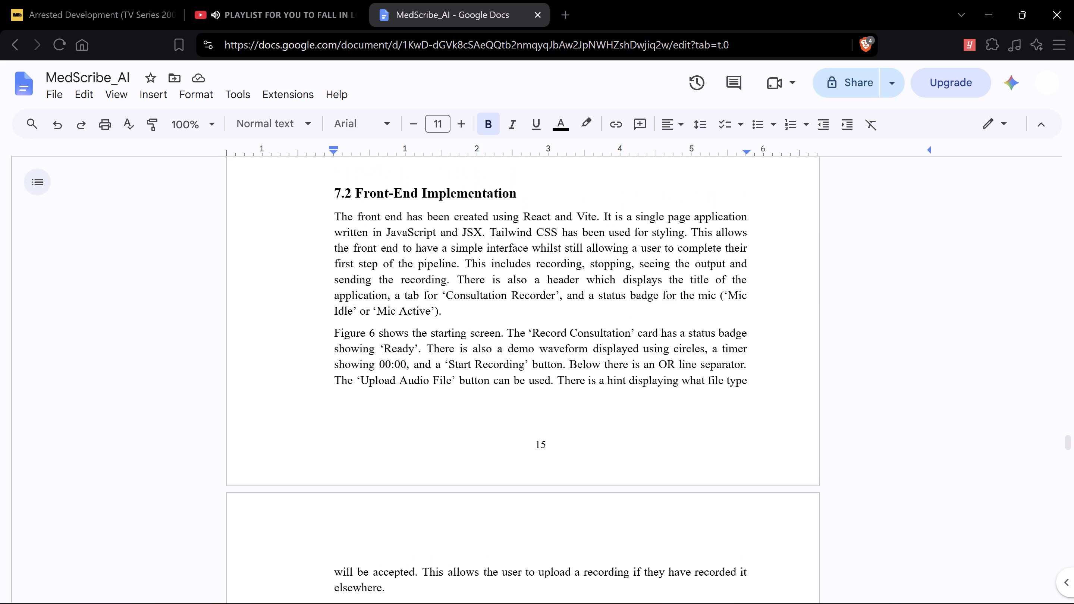
# Set the table of contents page numbers of sections 7.1 and 7.2 to 15 and of section 7.3 to 17.
pyautogui.scroll(12, 747, 355)
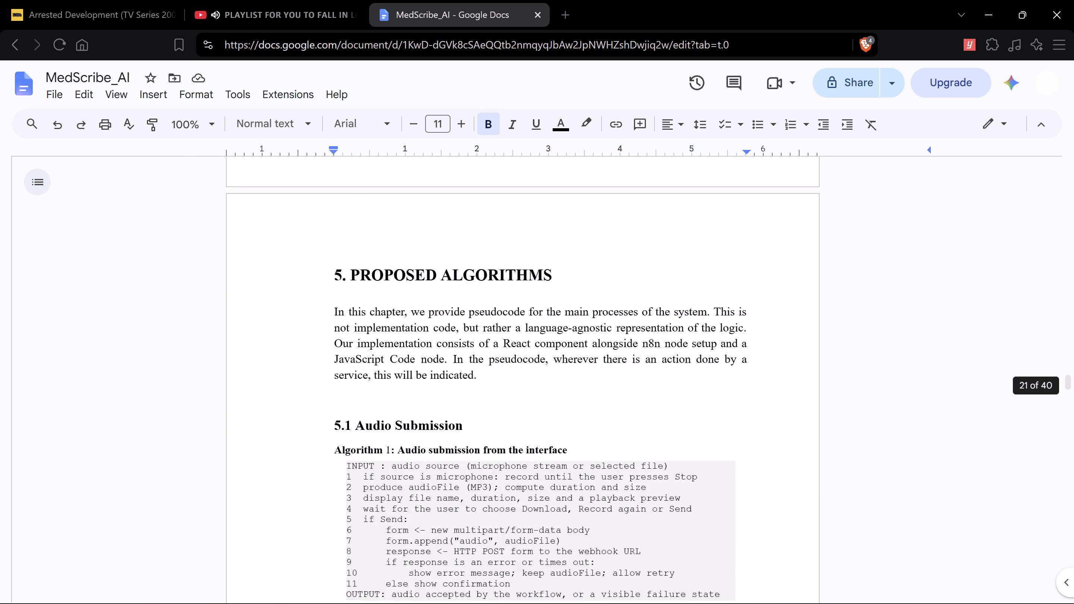
pyautogui.scroll(9, 747, 355)
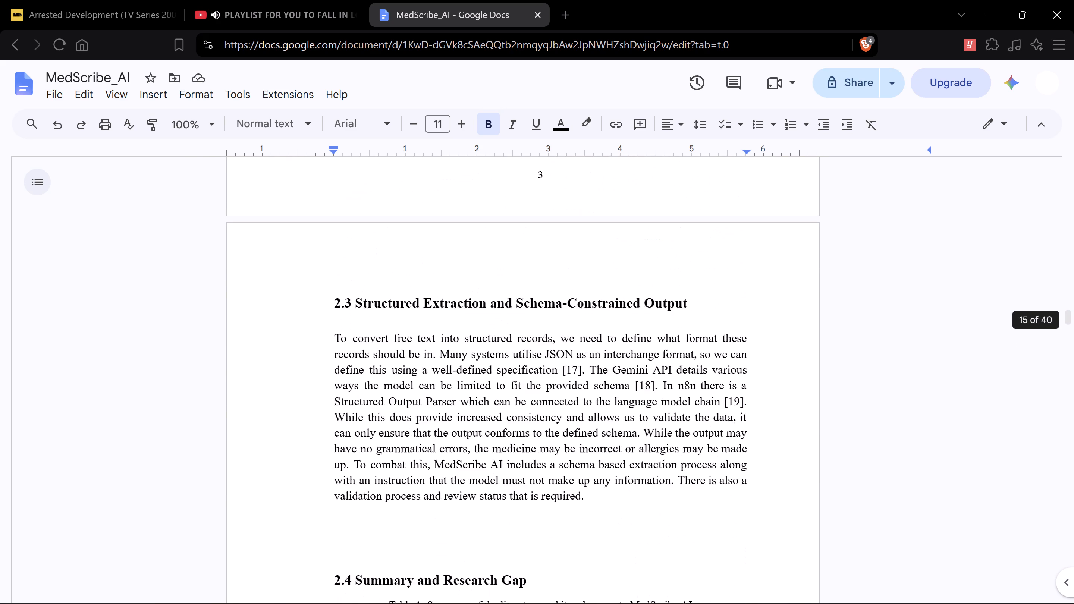
pyautogui.scroll(8, 747, 355)
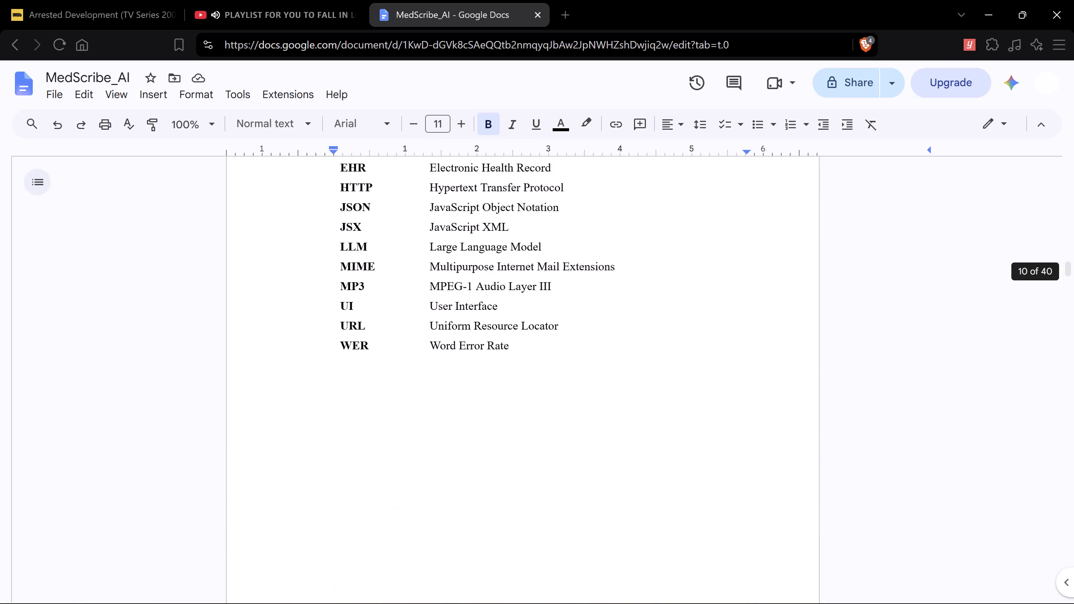
pyautogui.scroll(10, 747, 355)
pyautogui.scroll(-1, 747, 355)
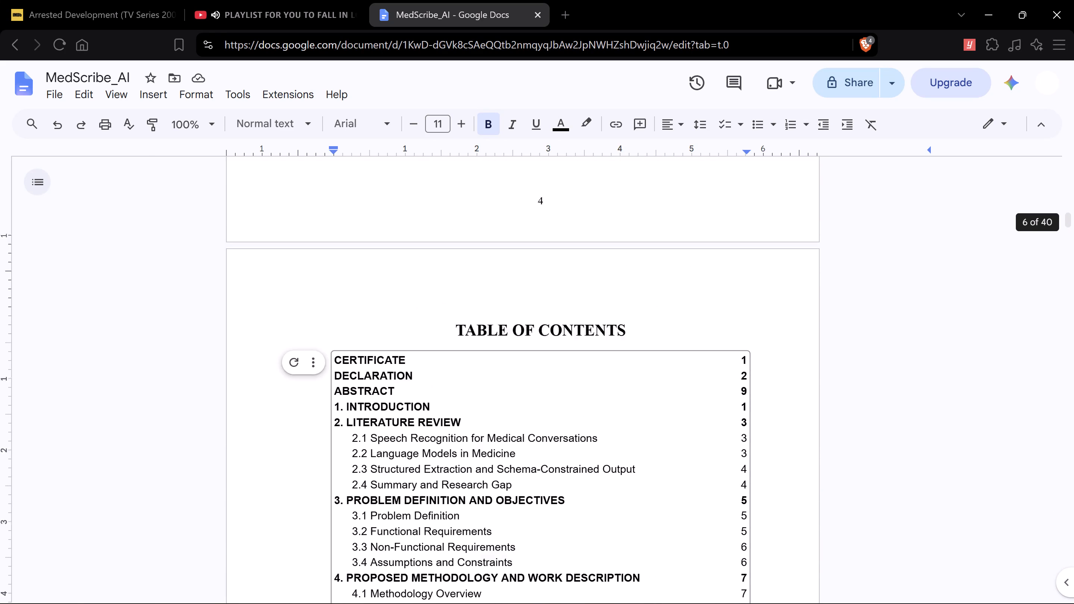
pyautogui.scroll(-1, 747, 355)
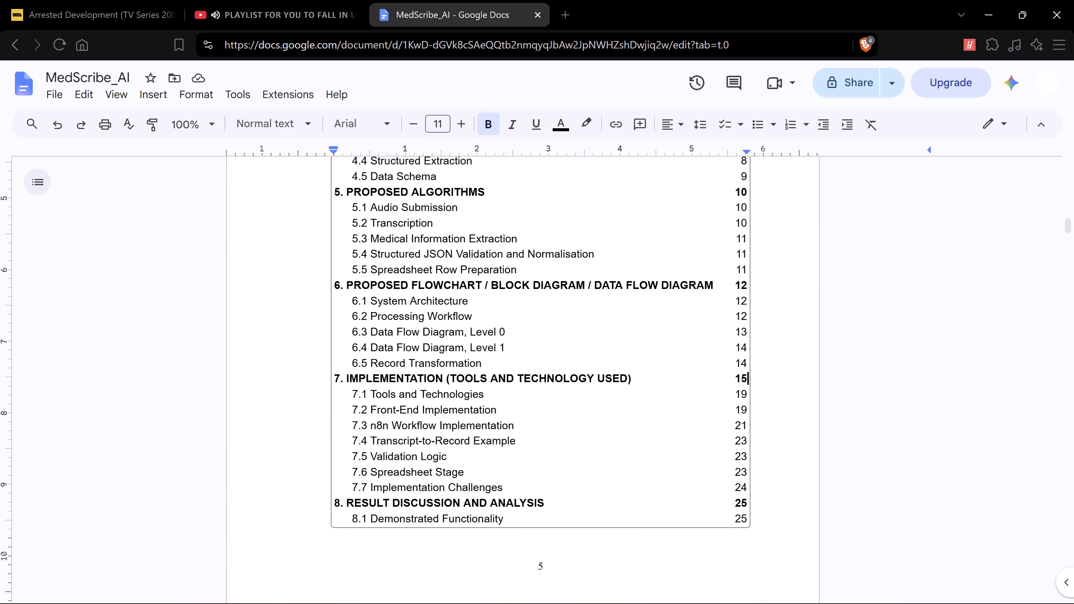
pyautogui.click(747, 394)
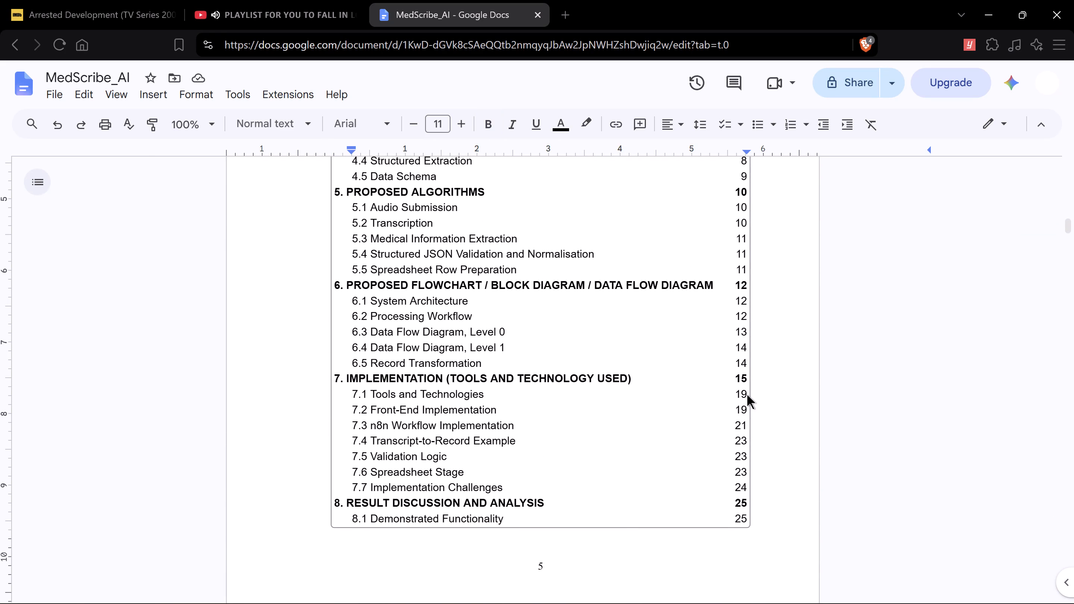
pyautogui.press('BackSpace')
pyautogui.press('5')
pyautogui.press('Down')
pyautogui.press('BackSpace')
pyautogui.press('5')
pyautogui.press('Down')
pyautogui.press('BackSpace')
pyautogui.press('BackSpace')
pyautogui.write('17')
pyautogui.press('Down')
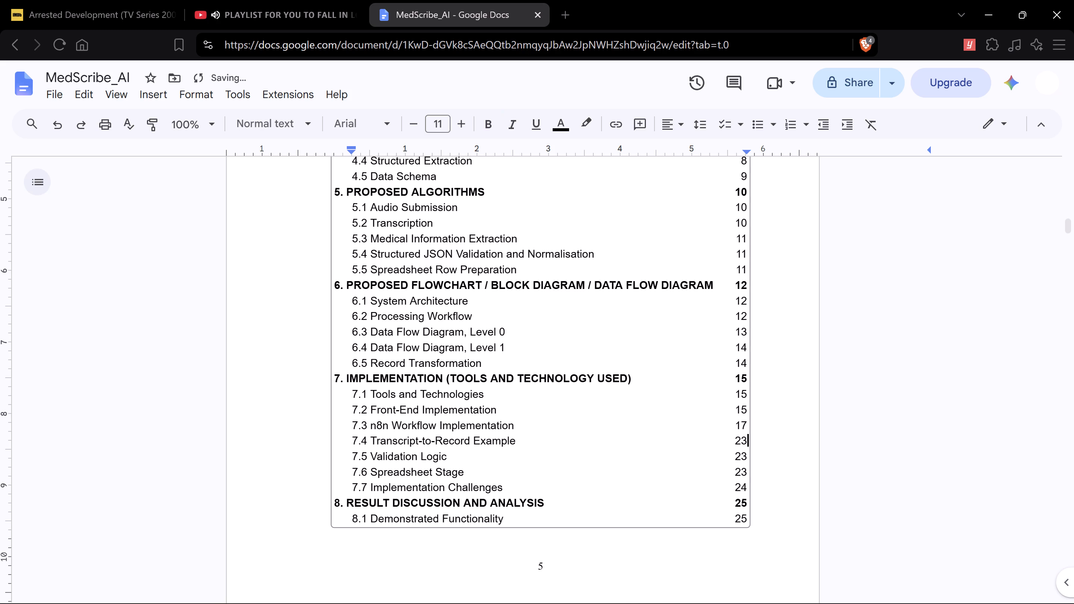
# Set the table of contents page numbers of sections 7.4 and 7.5 to 19 and of sections 7.6 and 7.7 to 20.
pyautogui.press('BackSpace')
pyautogui.press('BackSpace')
pyautogui.write('19')
pyautogui.press('Down')
pyautogui.press('BackSpace')
pyautogui.press('BackSpace')
pyautogui.write('19')
pyautogui.press('Down')
pyautogui.press('BackSpace')
pyautogui.press('BackSpace')
pyautogui.write('20')
pyautogui.press('Down')
pyautogui.press('BackSpace')
pyautogui.press('0')
# Set the table of contents page numbers of the chapter 8 Result Discussion and Analysis heading and section 8.1 to 21.
pyautogui.press('Down')
pyautogui.press('BackSpace')
pyautogui.press('1')
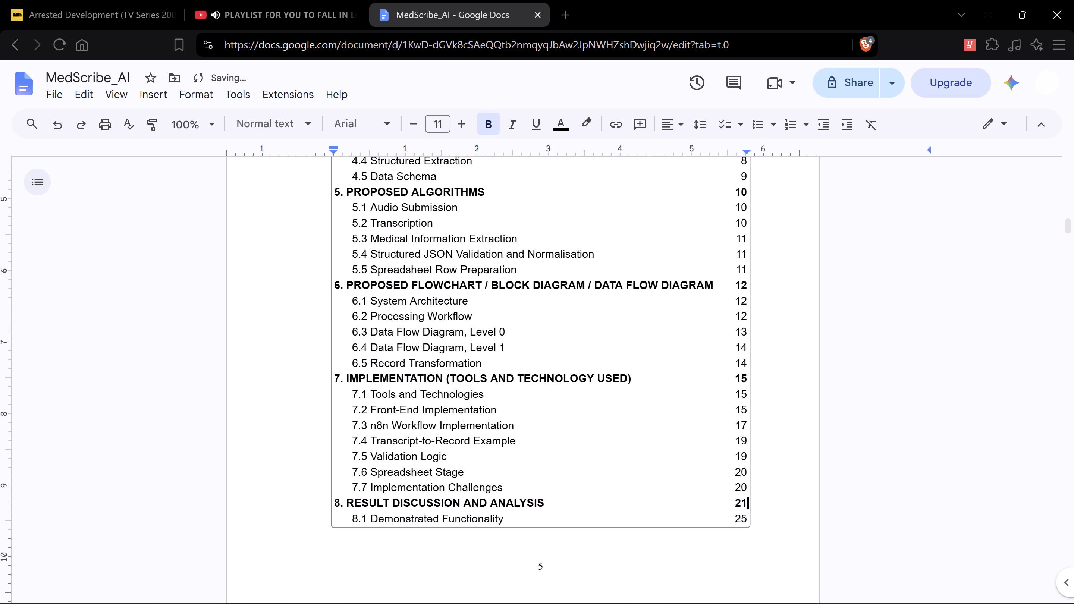
pyautogui.scroll(-3, 897, 386)
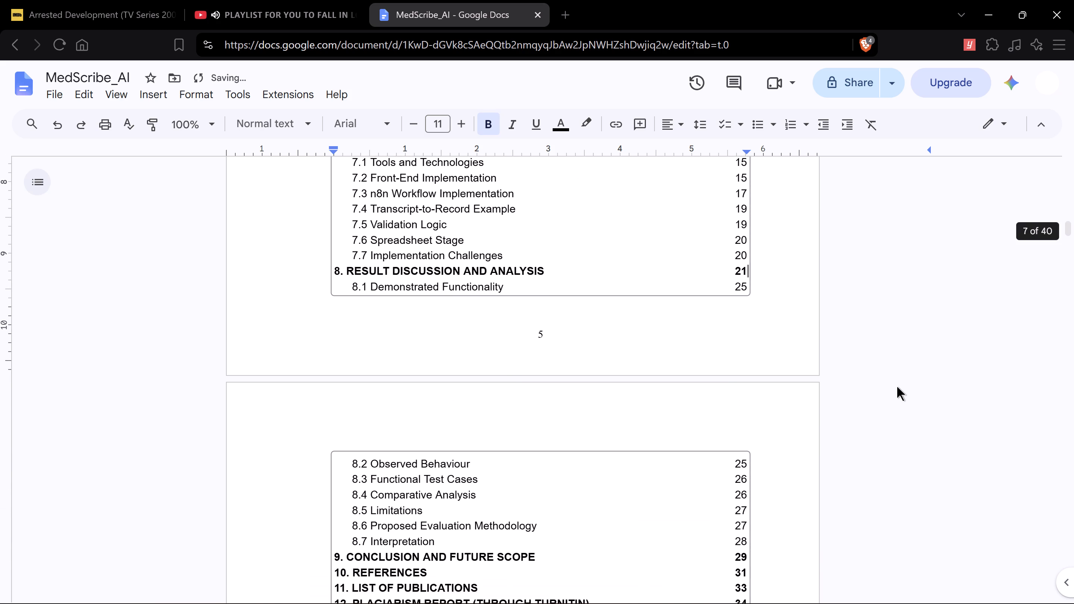
pyautogui.press('Down')
pyautogui.press('BackSpace')
pyautogui.press('1')
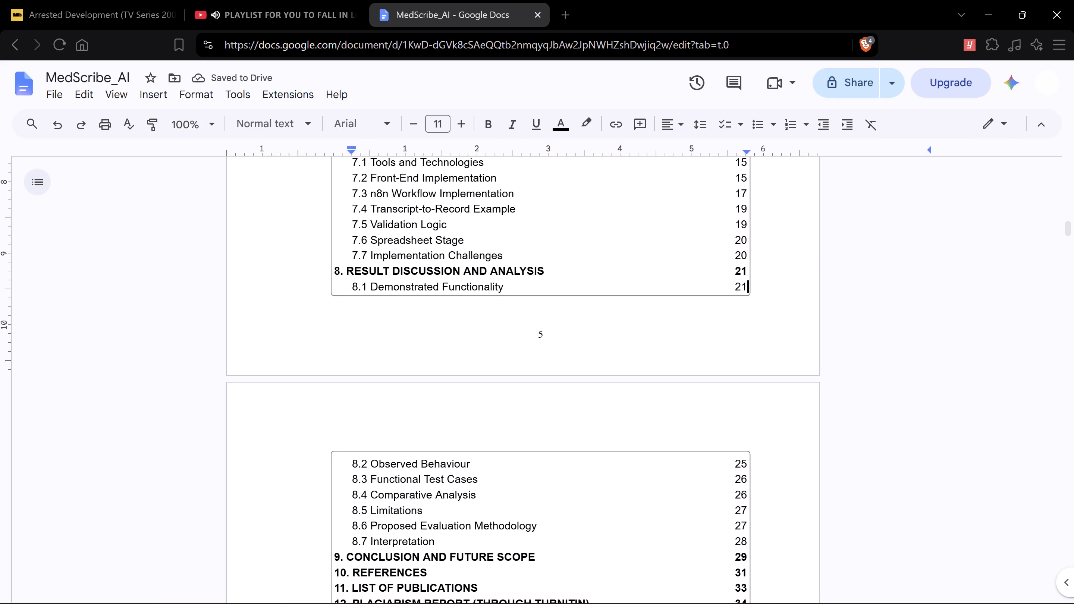
# Check which pages sections 8.1 to 8.7 and the start of chapter 9 fall on in the report body.
pyautogui.scroll(-15, 897, 386)
pyautogui.scroll(-8, 897, 386)
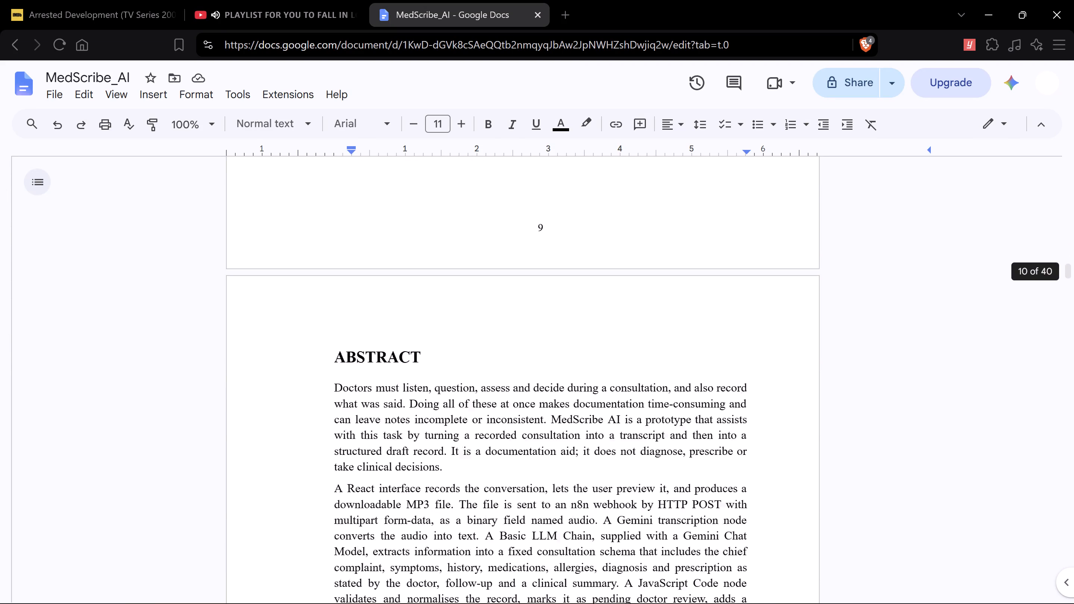
pyautogui.scroll(-9, 897, 386)
pyautogui.scroll(-18, 897, 386)
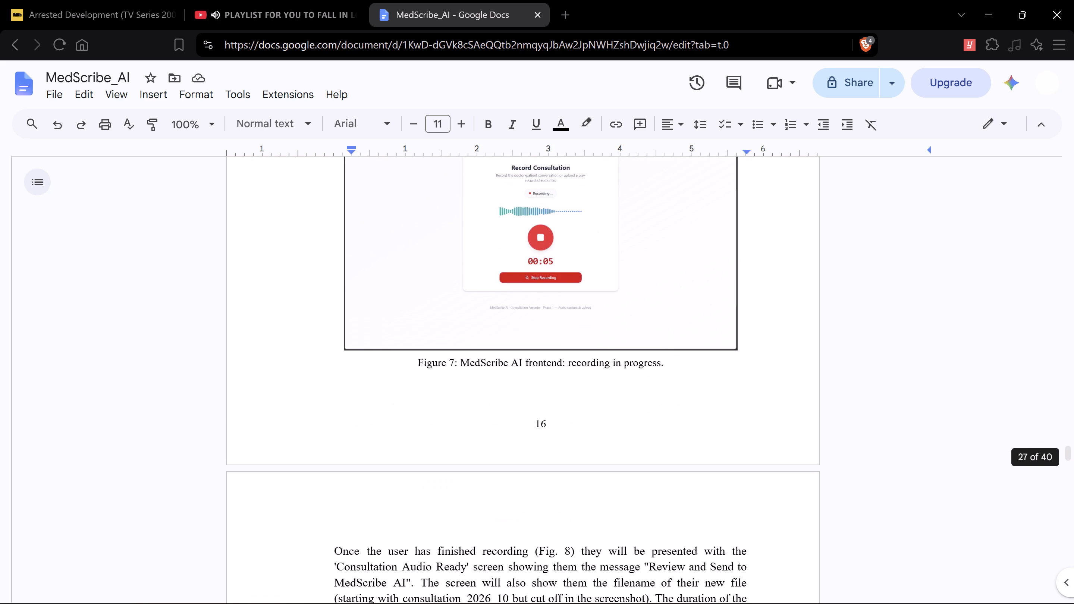
pyautogui.scroll(-7, 897, 386)
pyautogui.scroll(1, 897, 386)
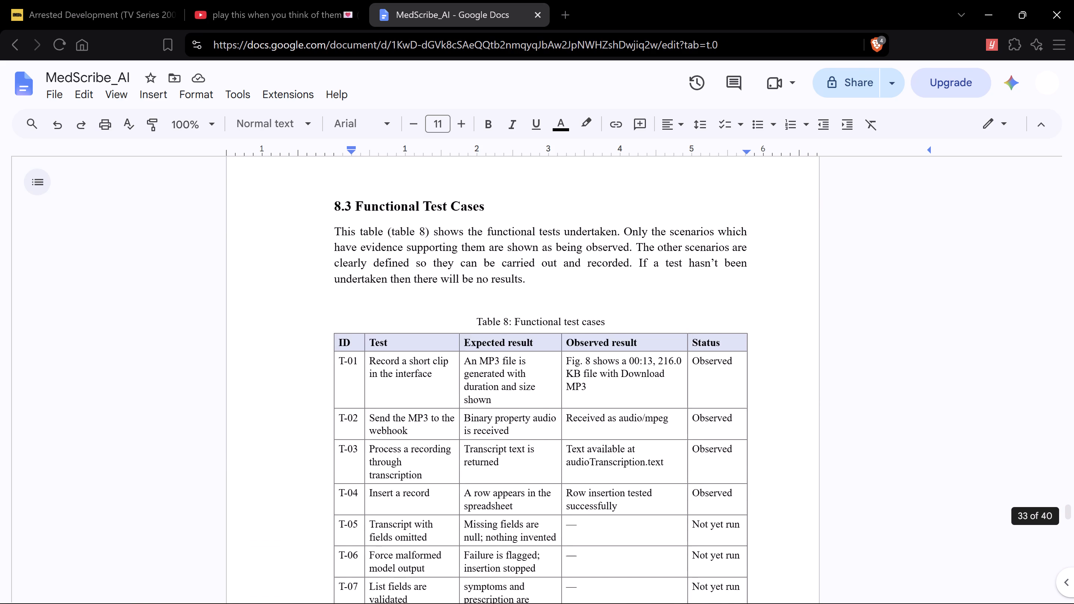
pyautogui.scroll(1, 897, 386)
pyautogui.scroll(-7, 897, 386)
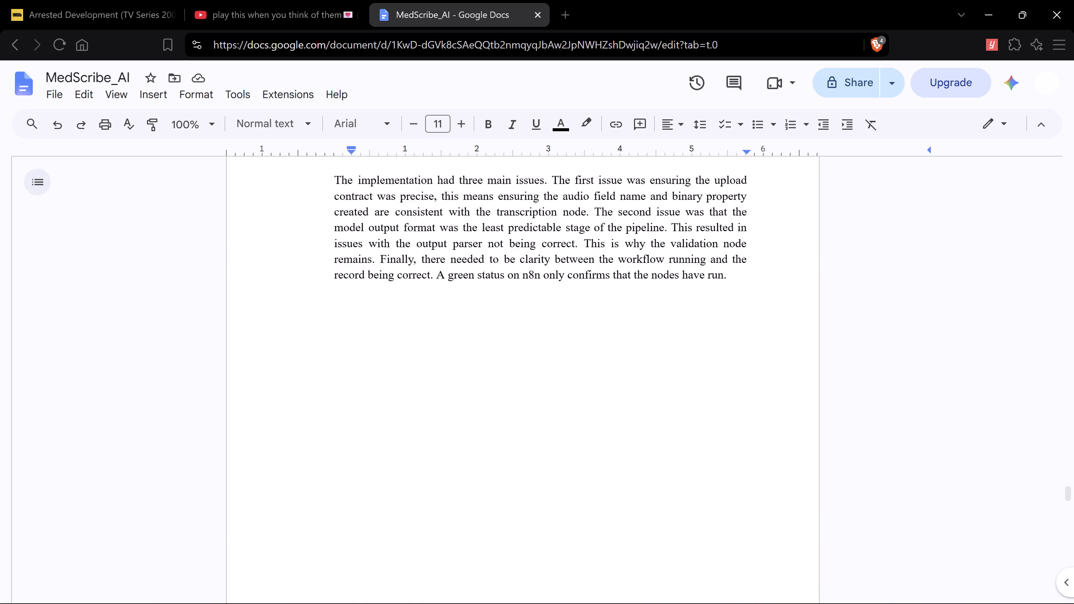
pyautogui.scroll(-5, 897, 386)
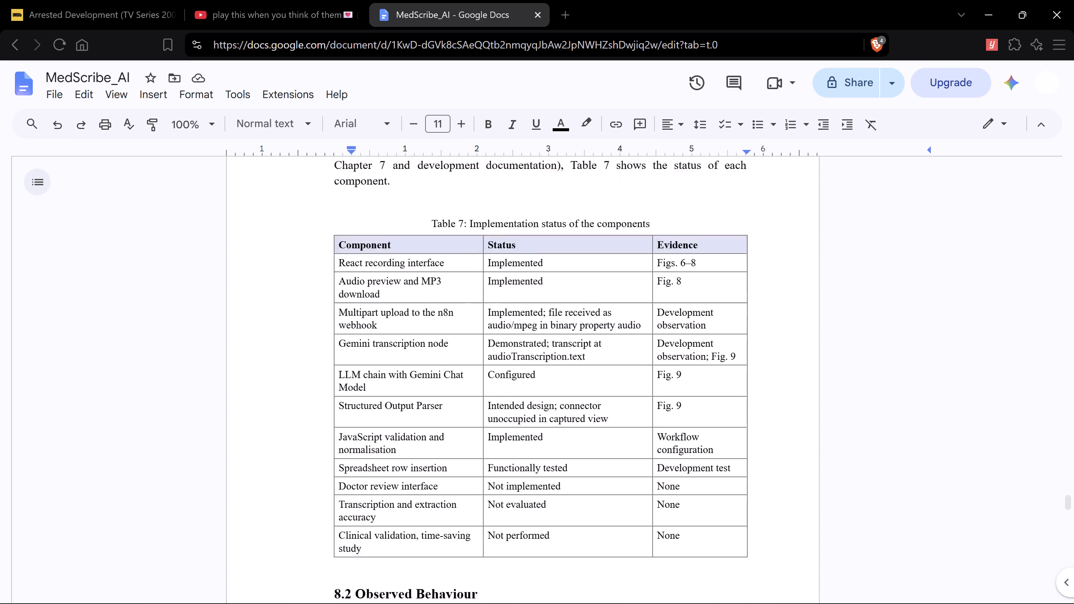
pyautogui.scroll(-9, 897, 386)
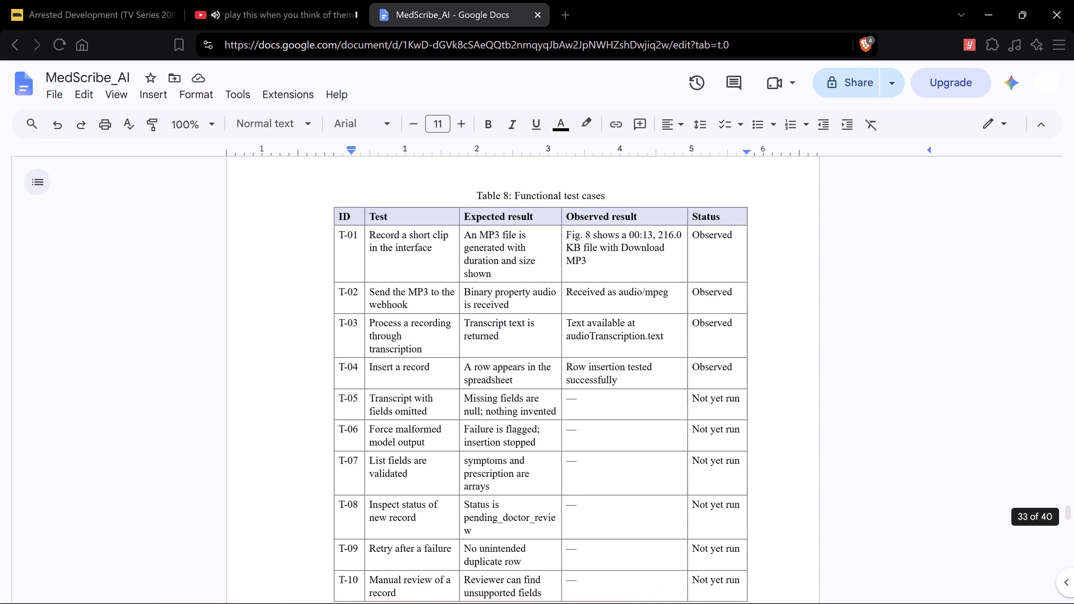
pyautogui.scroll(-8, 897, 386)
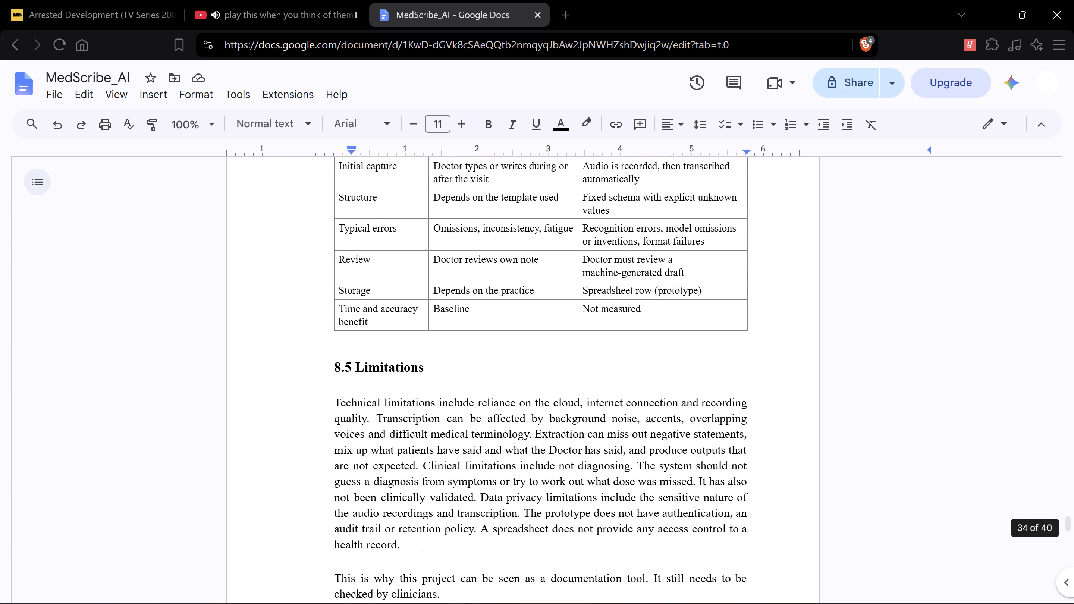
pyautogui.scroll(-6, 897, 386)
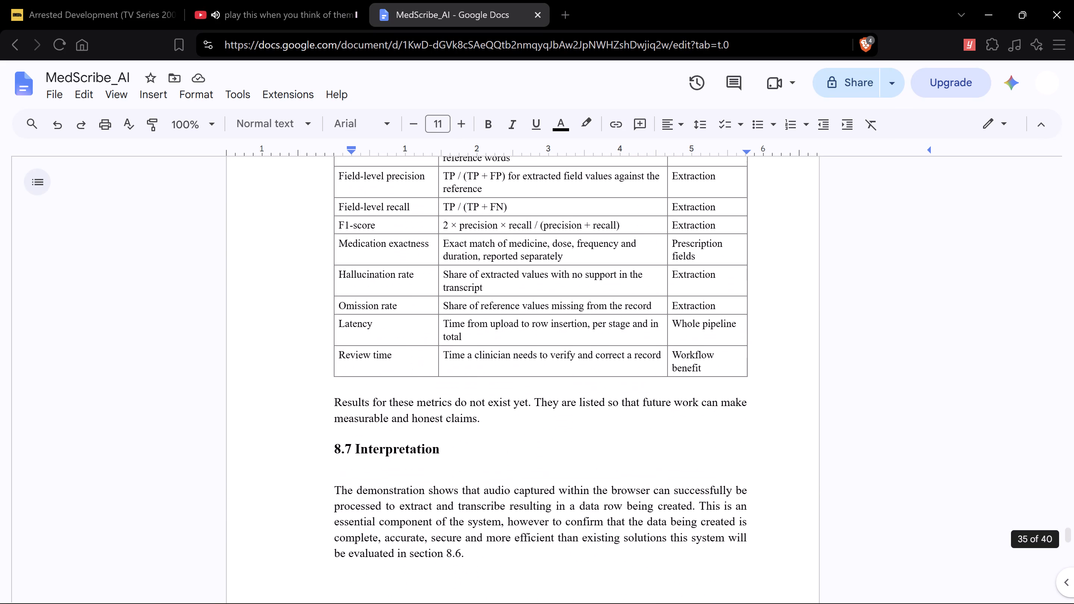
pyautogui.scroll(1, 897, 386)
pyautogui.scroll(-3, 908, 262)
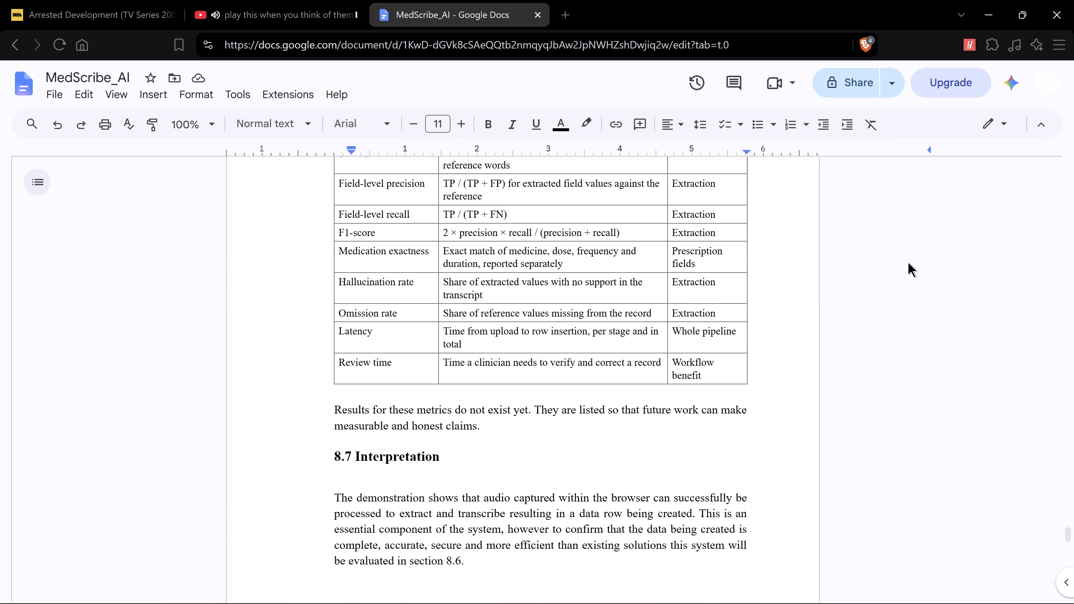
pyautogui.scroll(-6, 908, 262)
# Set the table of contents page numbers of section 8.2 to 21 and of sections 8.3 and 8.4 to 22.
pyautogui.scroll(2, 908, 262)
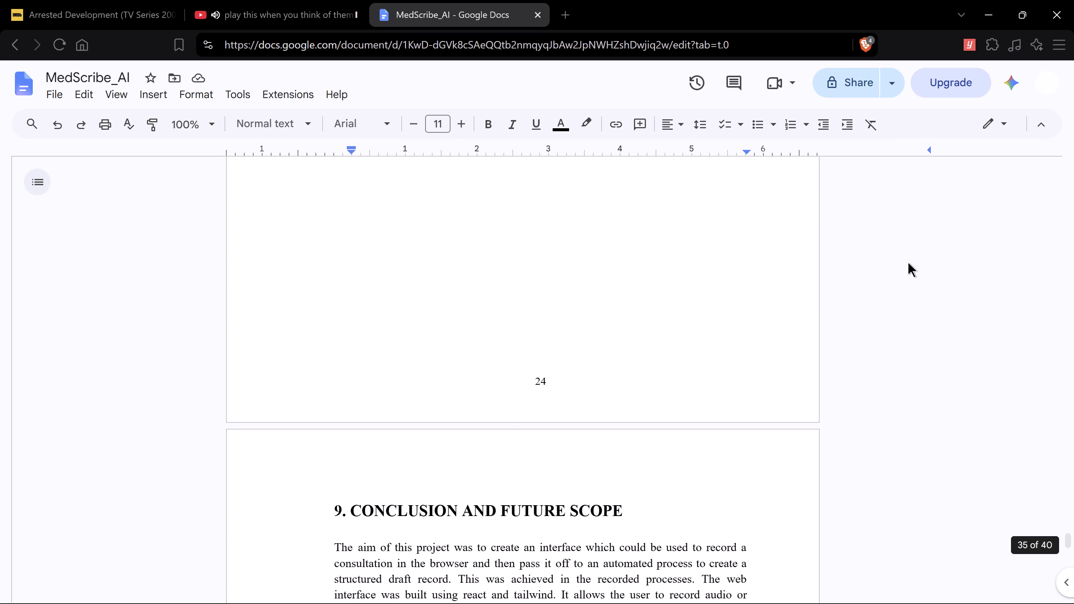
pyautogui.scroll(11, 908, 262)
pyautogui.scroll(20, 908, 262)
pyautogui.scroll(5, 908, 262)
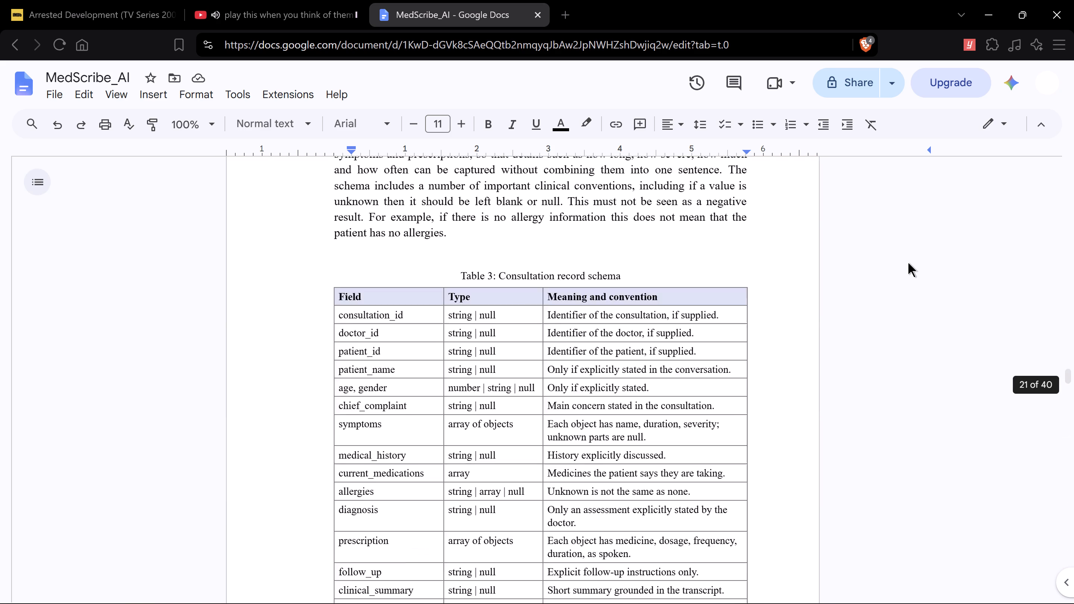
pyautogui.scroll(20, 908, 262)
pyautogui.scroll(9, 908, 262)
pyautogui.scroll(-3, 908, 262)
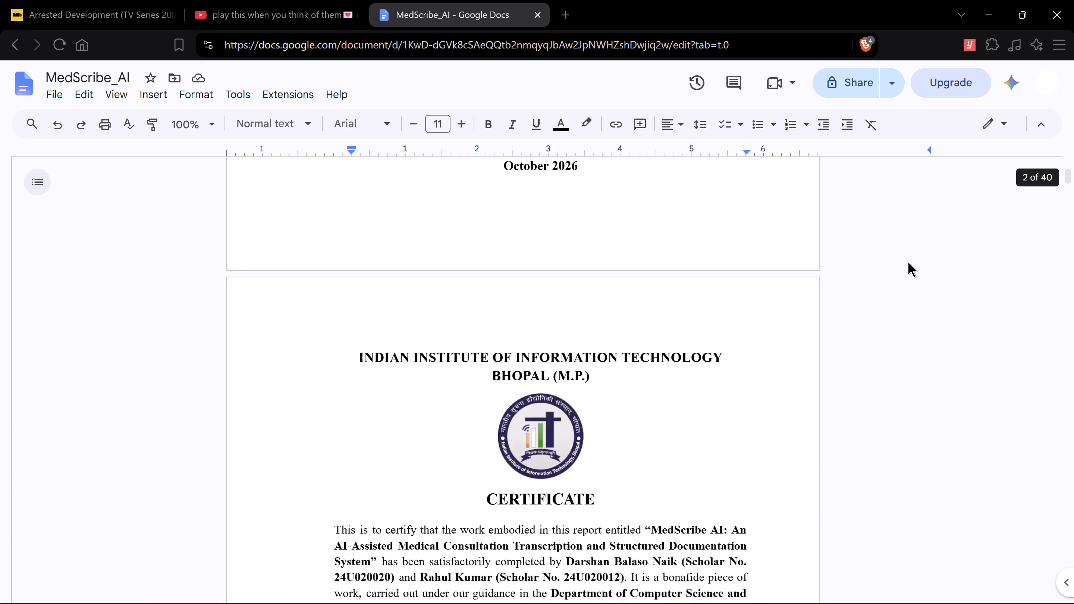
pyautogui.scroll(-11, 908, 262)
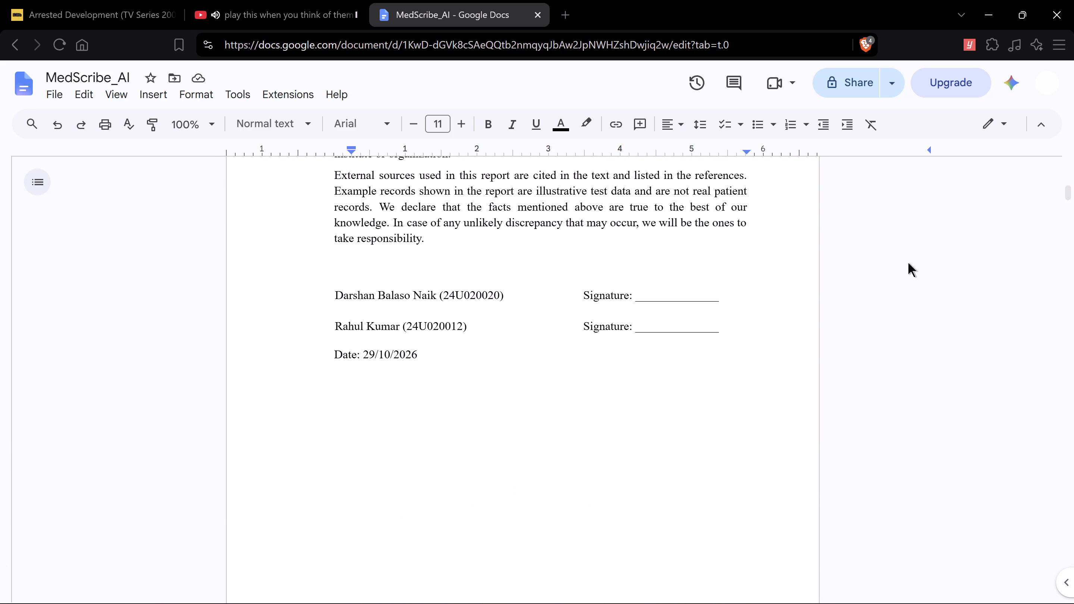
pyautogui.scroll(-9, 908, 262)
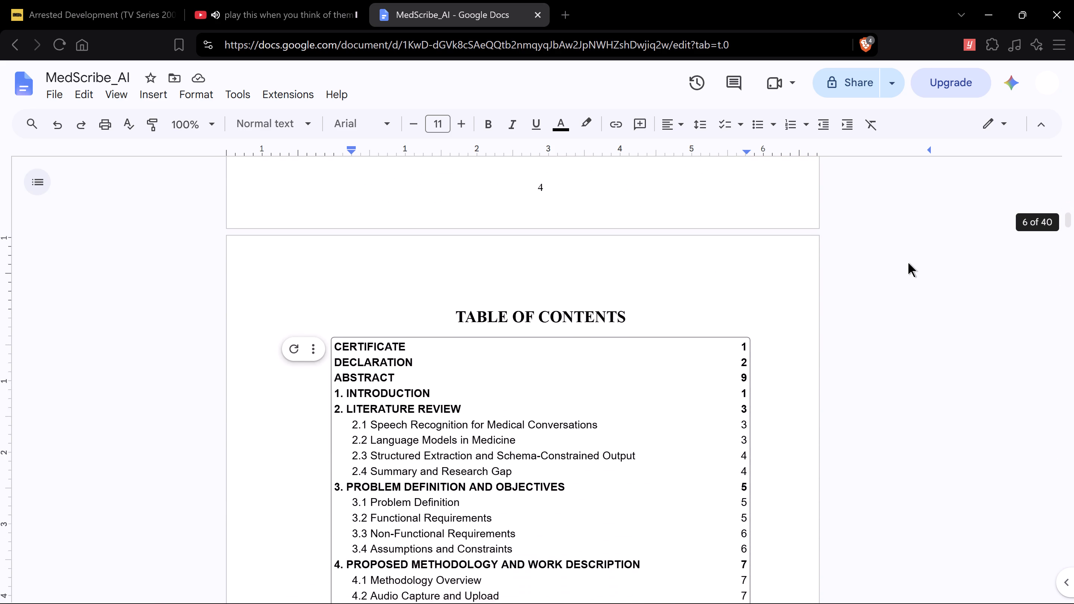
pyautogui.scroll(-6, 908, 262)
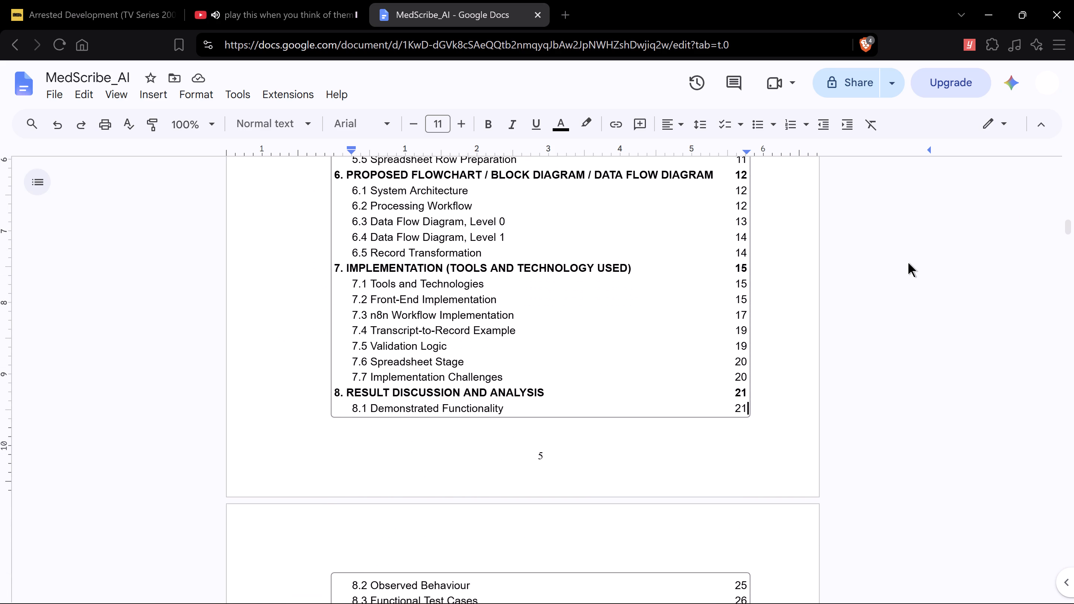
pyautogui.scroll(-3, 908, 262)
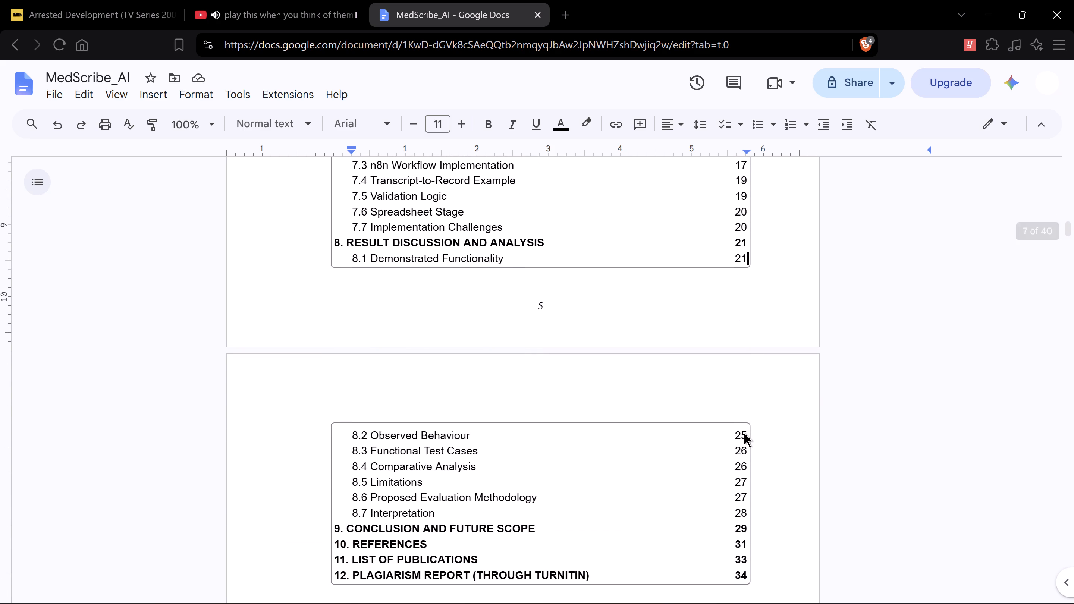
pyautogui.click(742, 432)
pyautogui.press('Right')
pyautogui.press('BackSpace')
pyautogui.press('2')
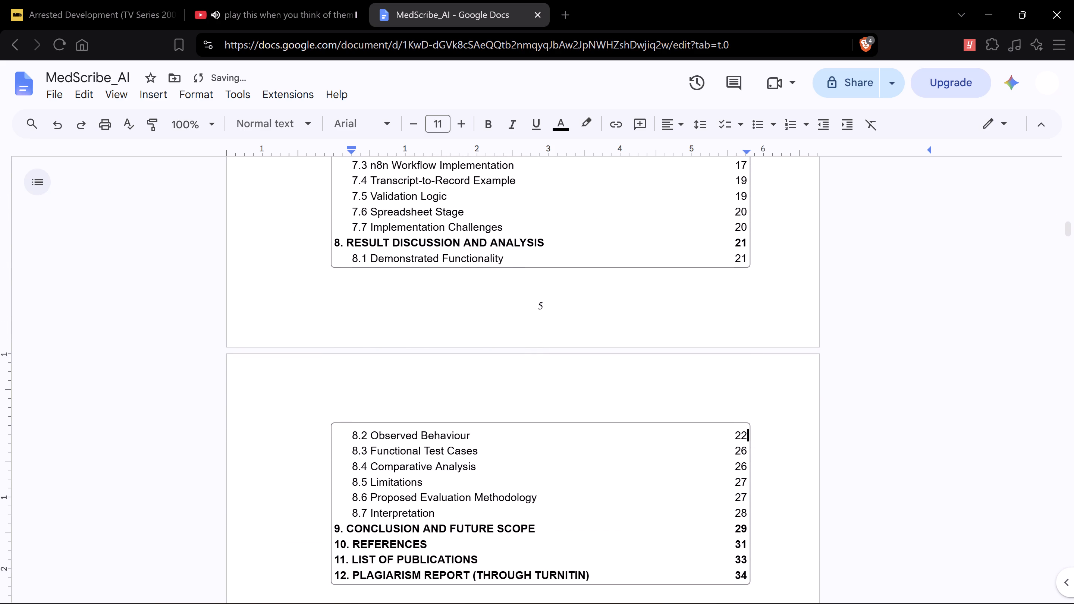
pyautogui.press('BackSpace')
pyautogui.press('1')
pyautogui.press('Down')
pyautogui.press('BackSpace')
pyautogui.press('2')
pyautogui.press('Down')
pyautogui.press('BackSpace')
pyautogui.press('3')
pyautogui.press('Down')
pyautogui.press('Up')
pyautogui.press('BackSpace')
pyautogui.press('2')
# Set the table of contents page numbers of sections 8.5 and 8.6 to 23 and of section 8.7 to 24.
pyautogui.press('Down')
pyautogui.press('BackSpace')
pyautogui.press('3')
pyautogui.press('Down')
pyautogui.press('BackSpace')
pyautogui.press('3')
pyautogui.press('Down')
pyautogui.press('4')
pyautogui.press('BackSpace')
pyautogui.press('BackSpace')
pyautogui.press('4')
# Set the page number of the chapter 9 Conclusion and Future Scope heading in the table of contents to 25.
pyautogui.press('Down')
pyautogui.press('BackSpace')
pyautogui.press('5')
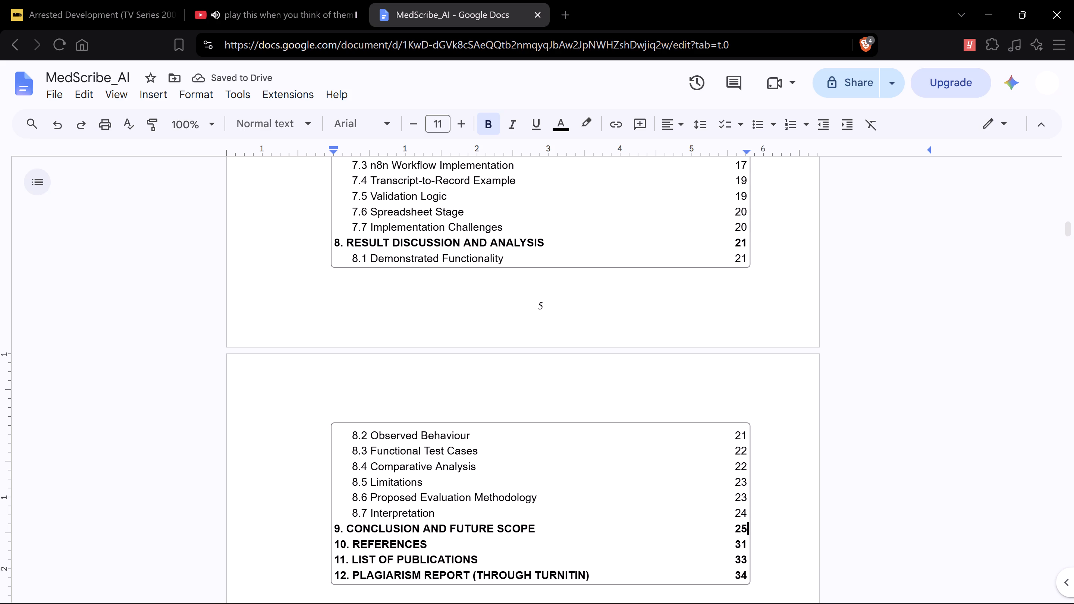
# Check which pages the References, List of Publications and Plagiarism Report chapters start on in the report body.
pyautogui.scroll(-5, 742, 432)
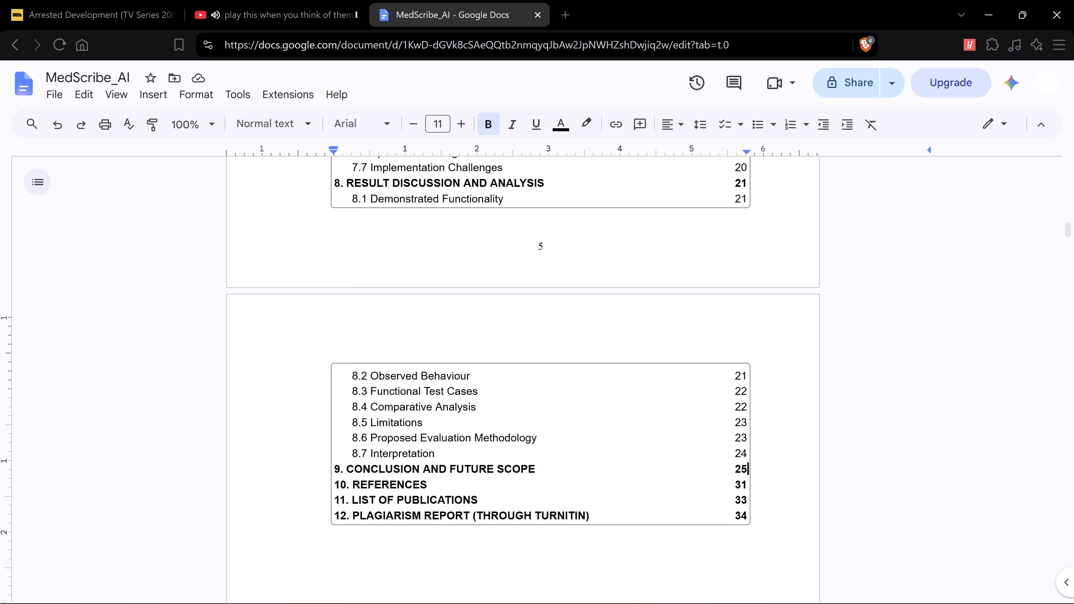
pyautogui.scroll(-17, 742, 432)
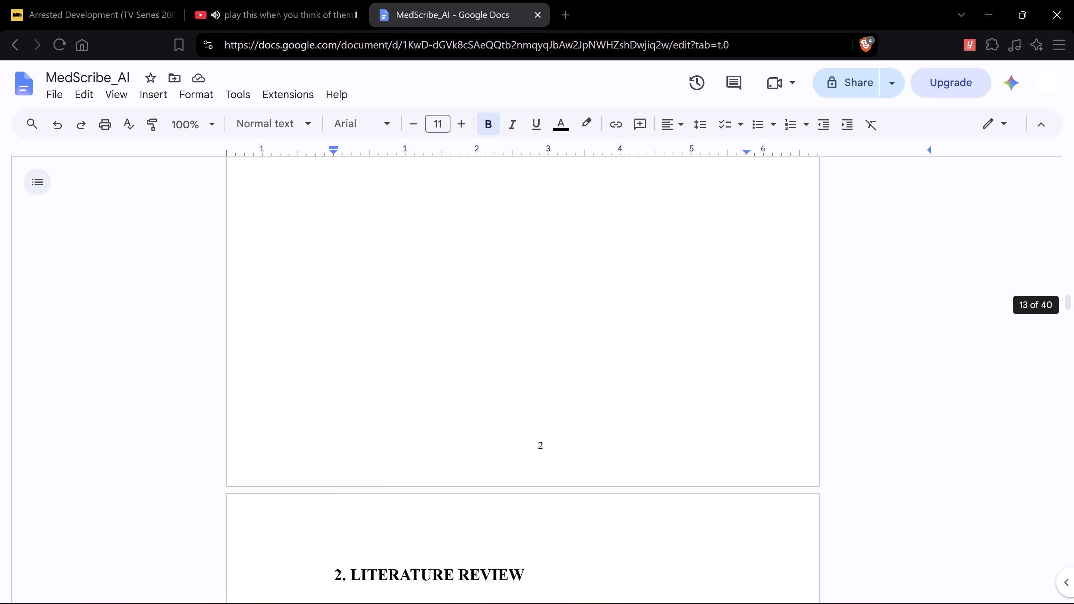
pyautogui.scroll(-16, 742, 432)
pyautogui.scroll(-10, 742, 432)
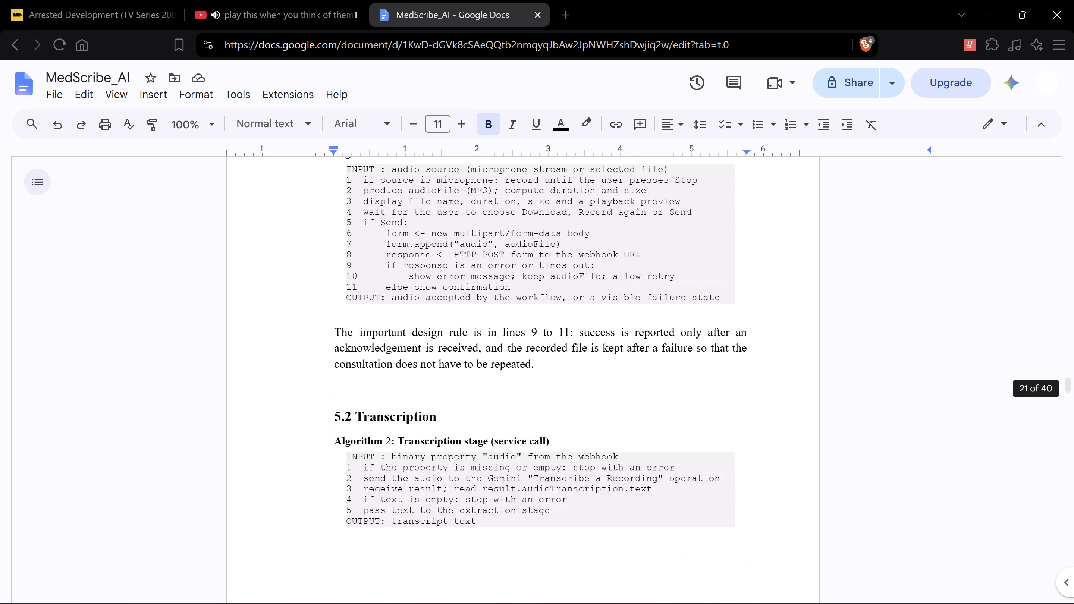
pyautogui.scroll(-19, 742, 432)
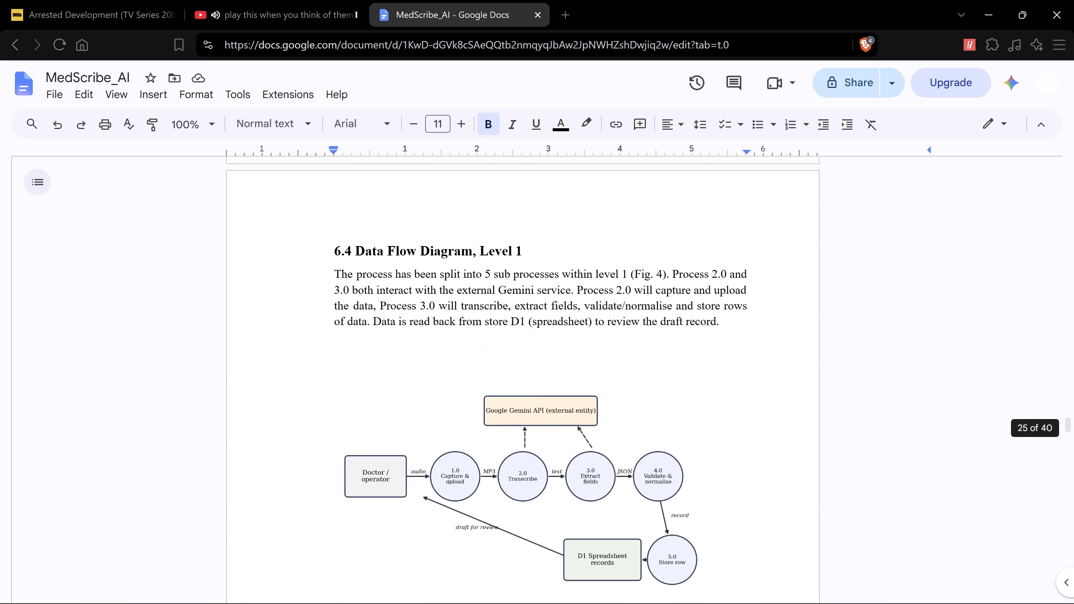
pyautogui.scroll(-14, 742, 432)
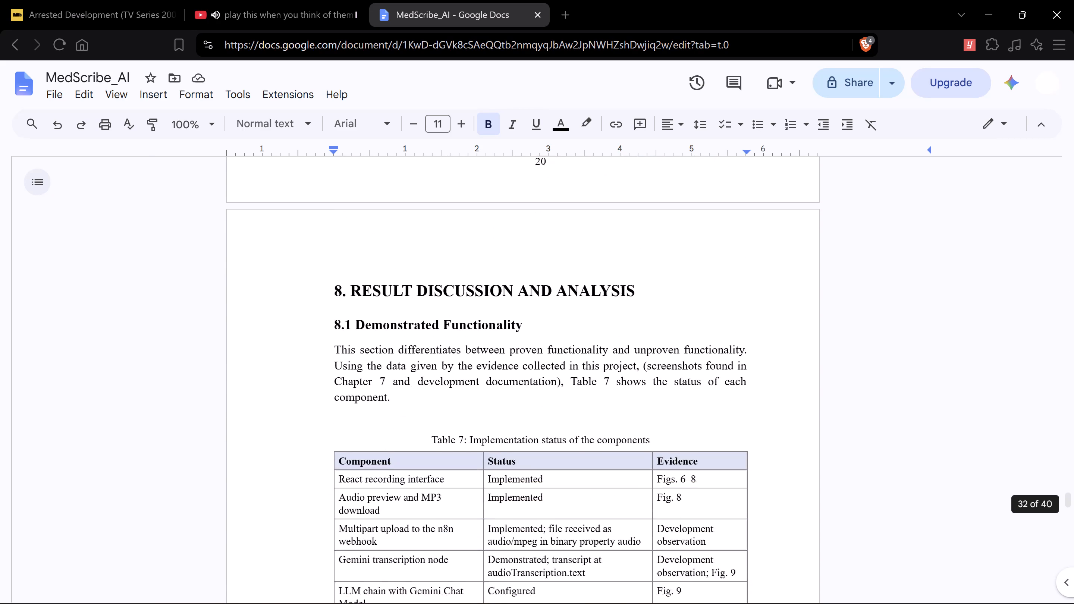
pyautogui.scroll(-12, 742, 432)
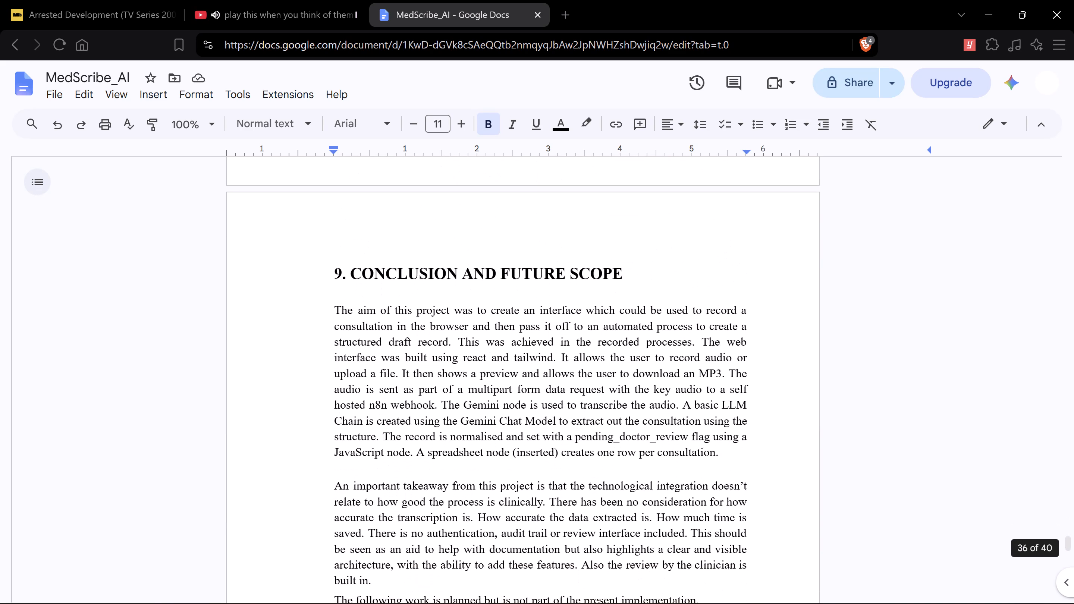
pyautogui.scroll(-8, 742, 432)
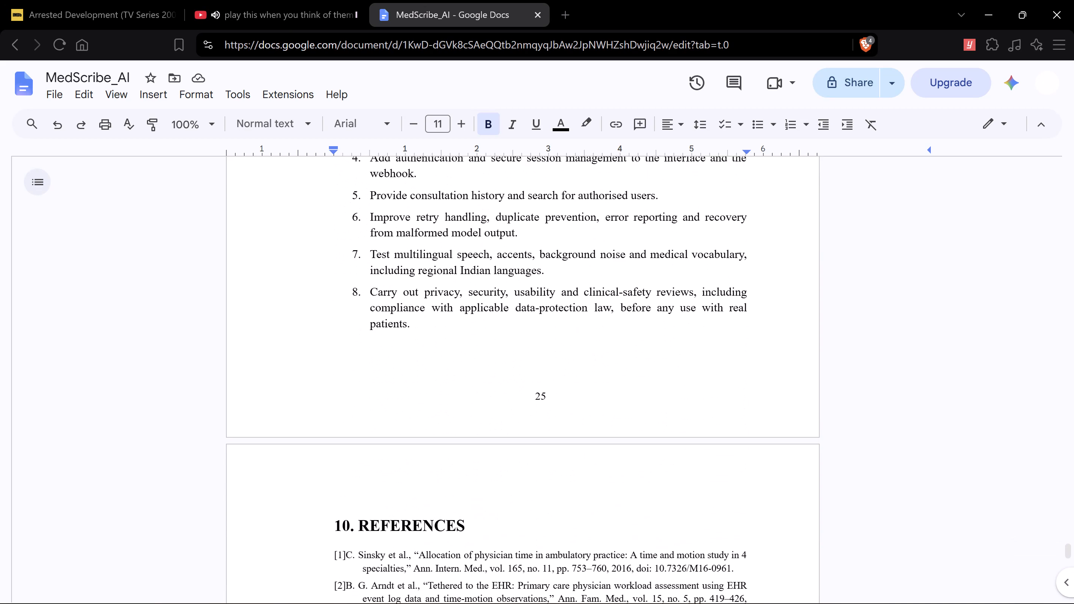
pyautogui.scroll(-11, 742, 432)
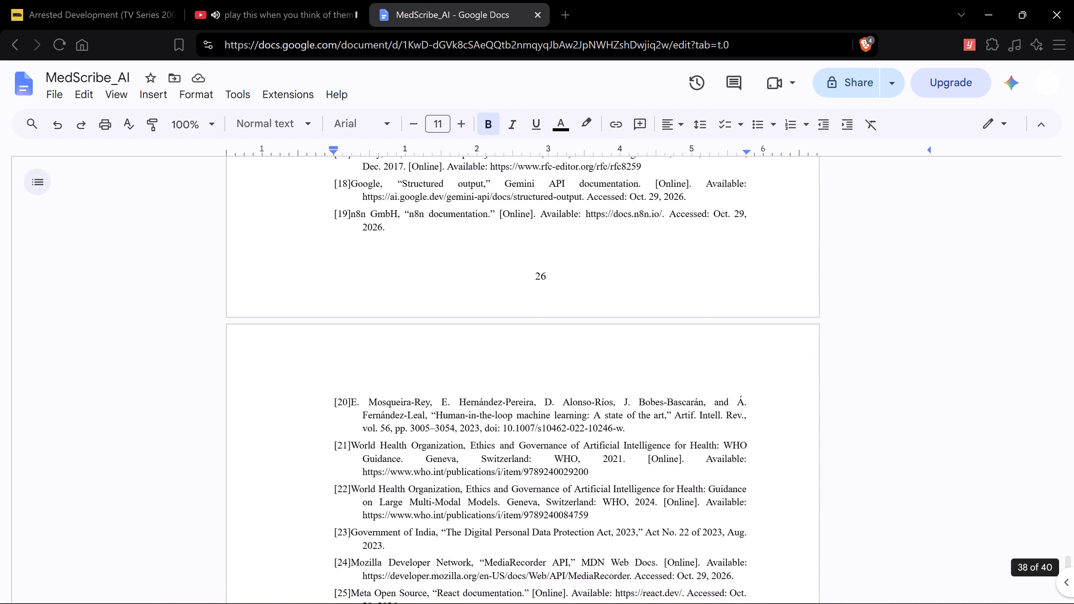
pyautogui.scroll(-10, 742, 432)
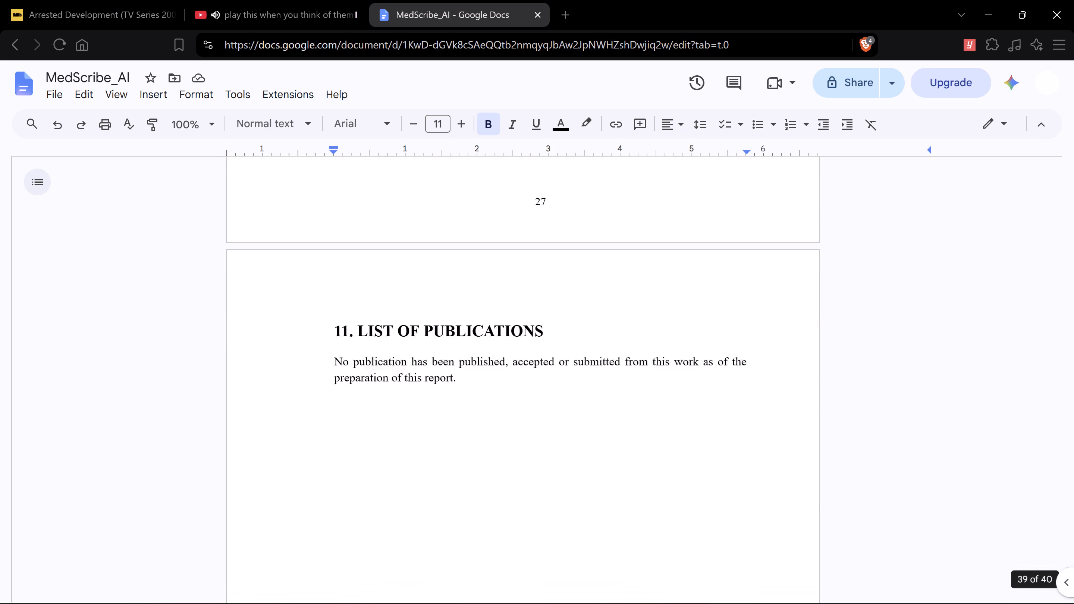
pyautogui.scroll(-9, 742, 432)
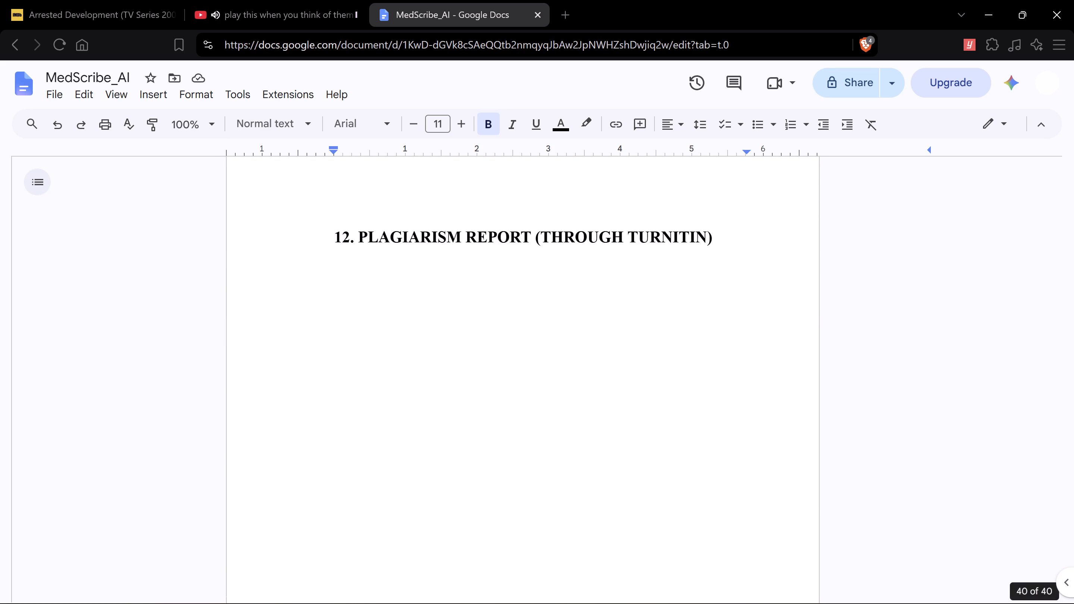
pyautogui.scroll(-4, 742, 432)
# Set the page number of the chapter 10 References entry in the table of contents to 26.
pyautogui.scroll(20, 742, 432)
pyautogui.scroll(13, 742, 432)
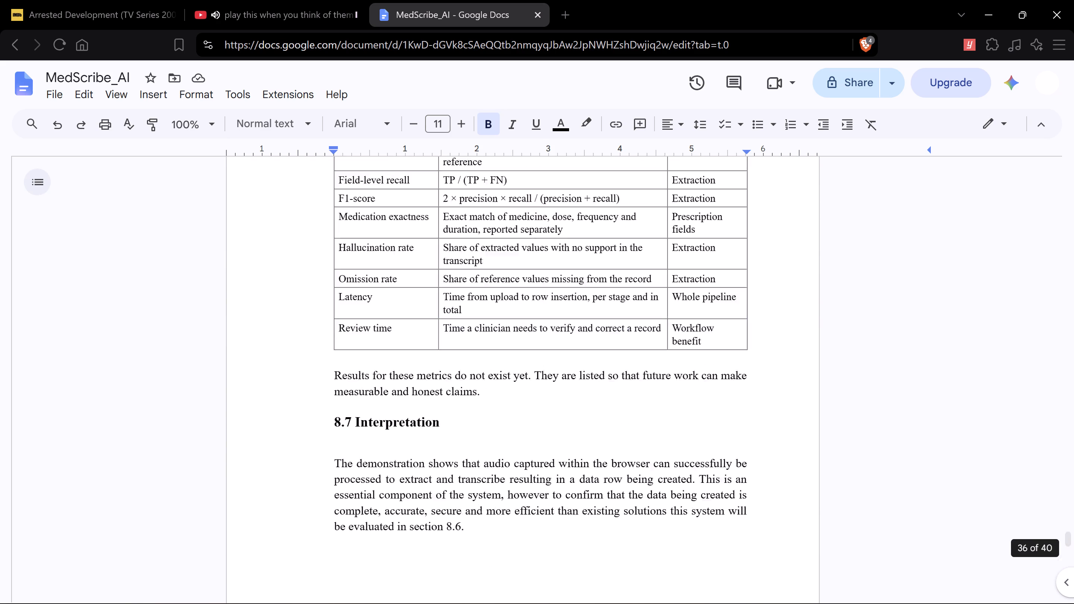
pyautogui.scroll(20, 742, 432)
pyautogui.scroll(20, 742, 432)
pyautogui.scroll(9, 742, 432)
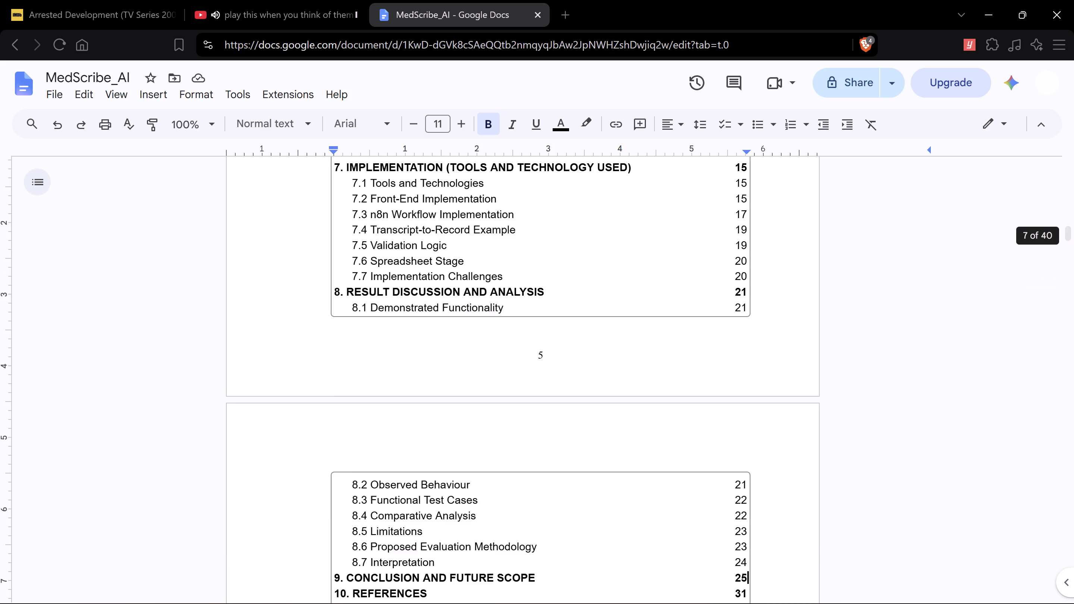
pyautogui.scroll(1, 742, 432)
pyautogui.scroll(-4, 742, 432)
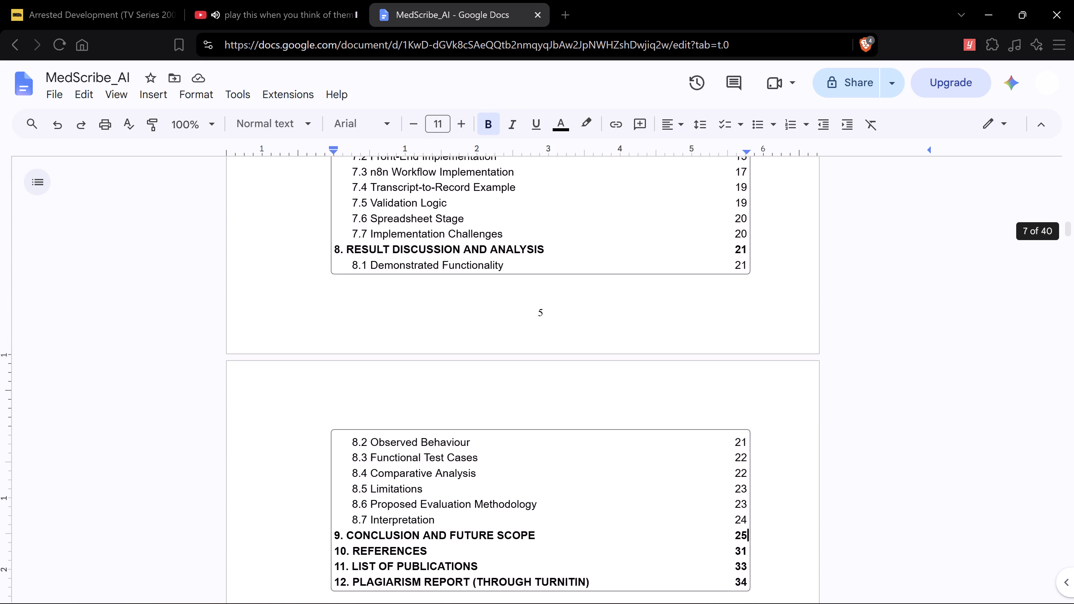
pyautogui.scroll(-3, 742, 432)
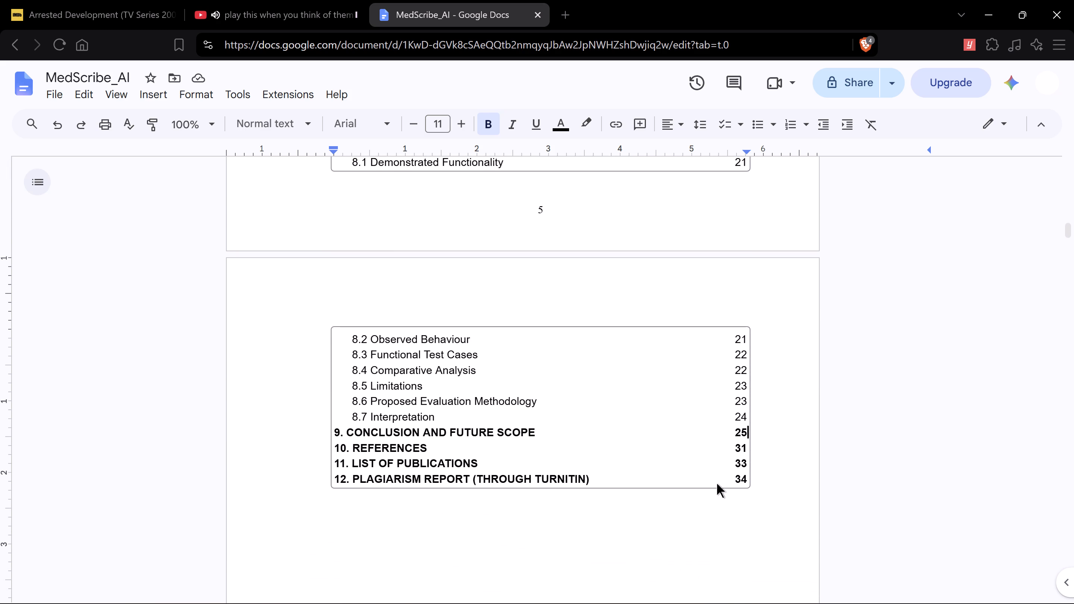
pyautogui.click(745, 442)
pyautogui.press('BackSpace')
pyautogui.press('6')
pyautogui.press('BackSpace')
pyautogui.press('BackSpace')
pyautogui.write('26')
# Set the page number of the chapter 11 List of Publications entry in the table of contents to 28.
pyautogui.press('Down')
pyautogui.press('BackSpace')
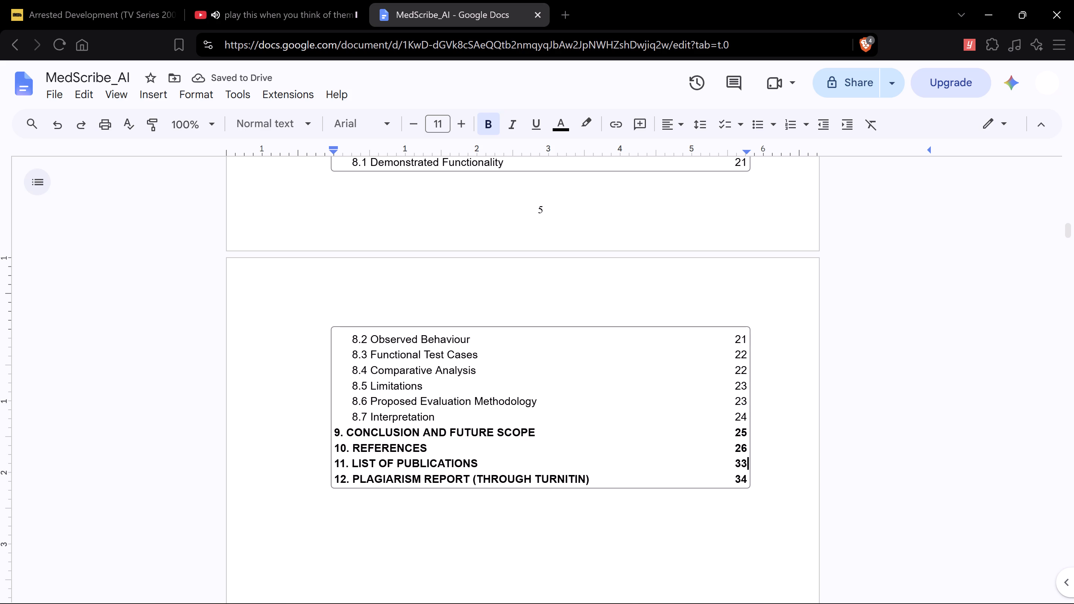
pyautogui.press('8')
pyautogui.press('BackSpace')
pyautogui.press('BackSpace')
pyautogui.write('28')
# Set the page number of the chapter 12 Plagiarism Report entry in the table of contents to 29.
pyautogui.press('Down')
pyautogui.press('BackSpace')
pyautogui.press('9')
pyautogui.press('BackSpace')
pyautogui.press('BackSpace')
pyautogui.write('29')
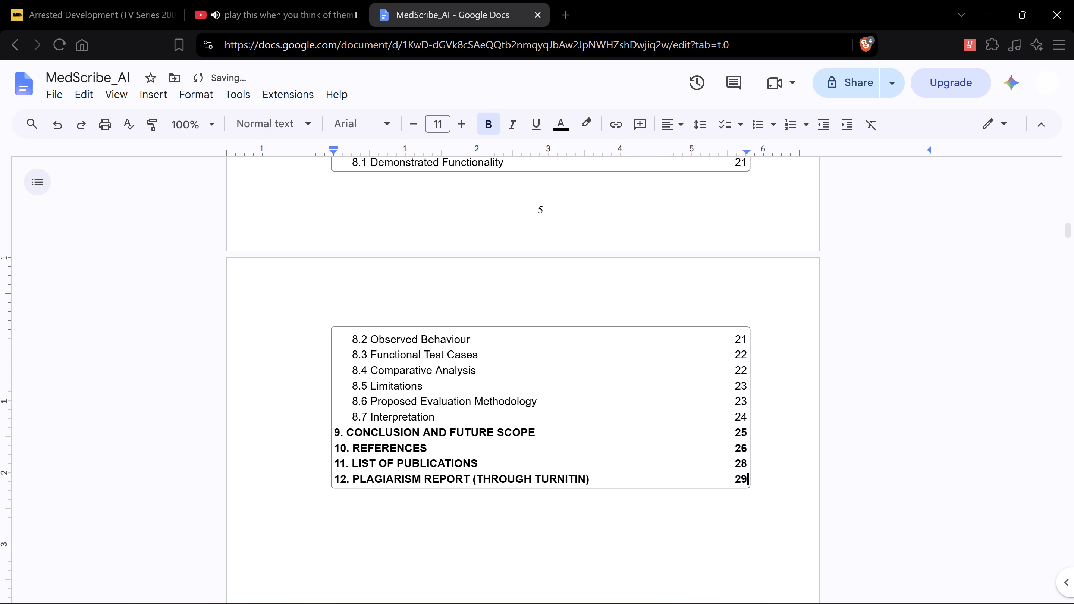
pyautogui.click(859, 443)
# Review the report's front matter, from the Acknowledgement and table of contents through the Abstract to the start of chapter 1.
pyautogui.scroll(6, 859, 443)
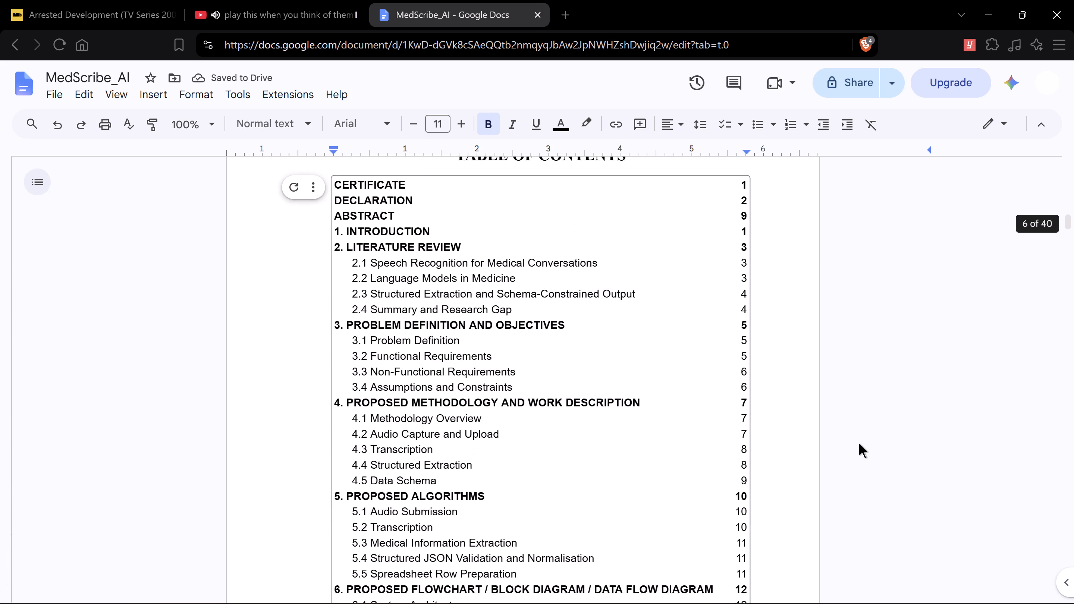
pyautogui.scroll(5, 859, 443)
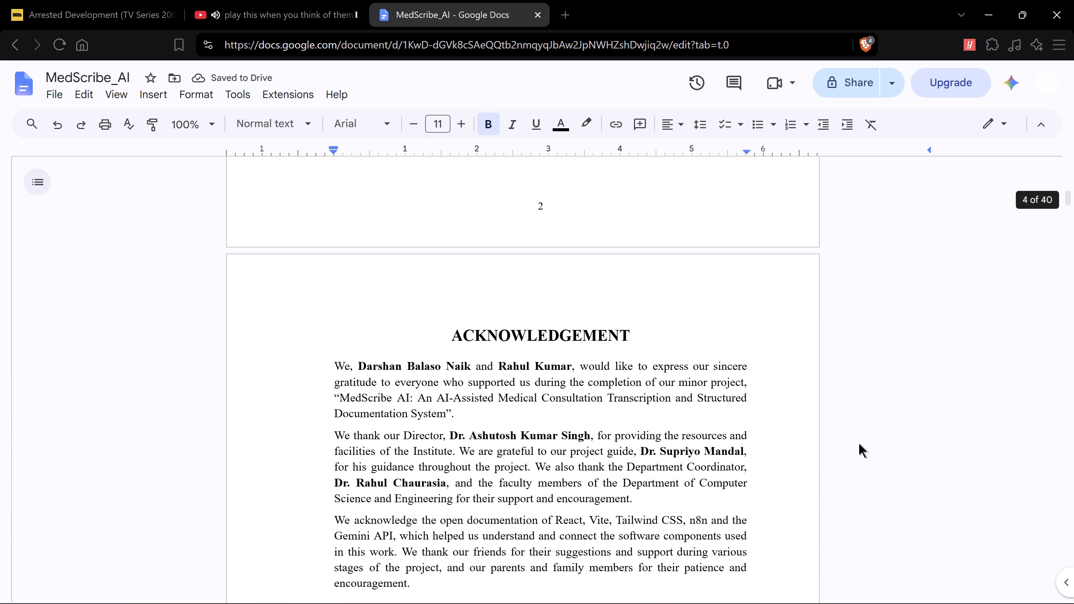
pyautogui.scroll(4, 859, 443)
pyautogui.scroll(-2, 859, 443)
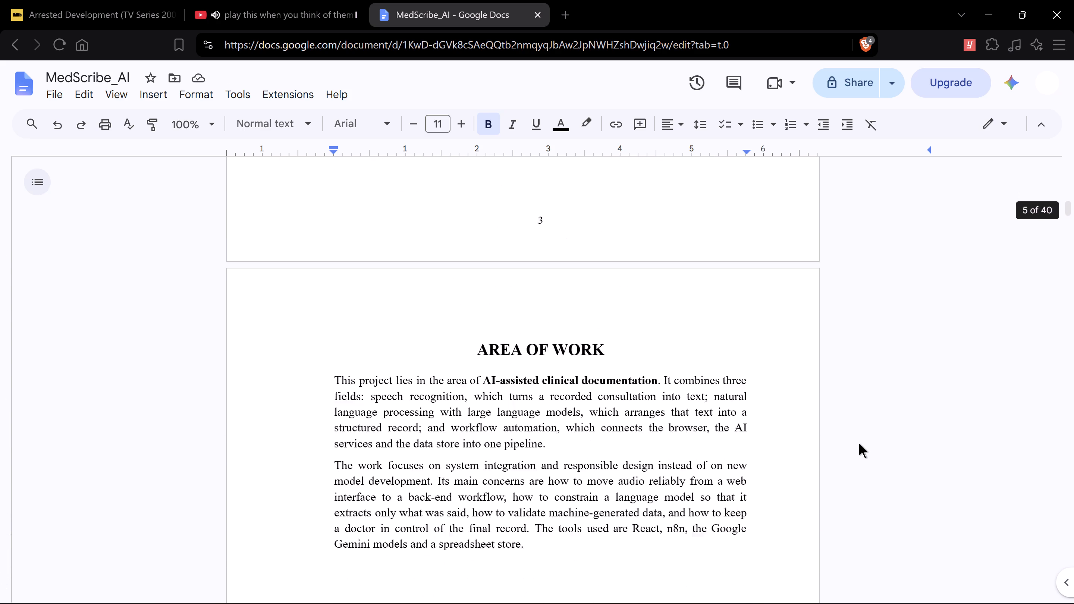
pyautogui.scroll(-9, 859, 443)
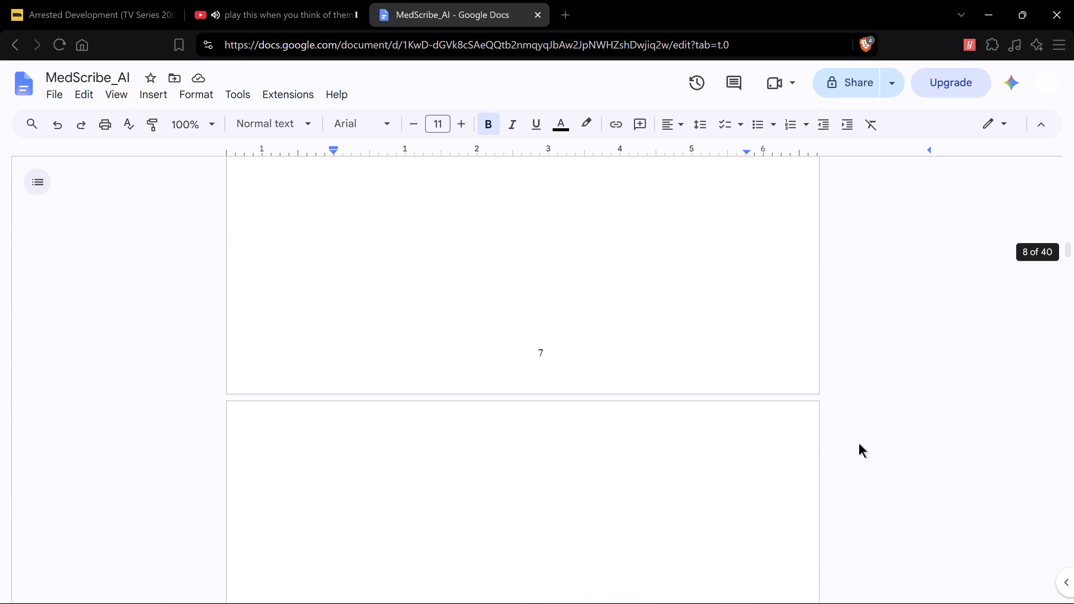
pyautogui.scroll(-6, 859, 443)
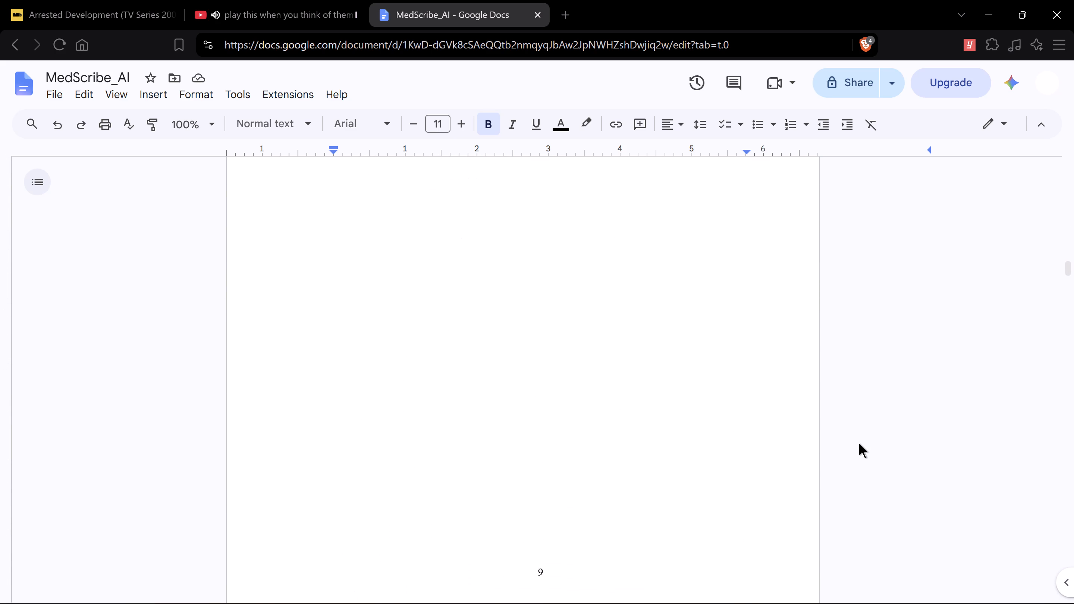
pyautogui.scroll(-6, 859, 443)
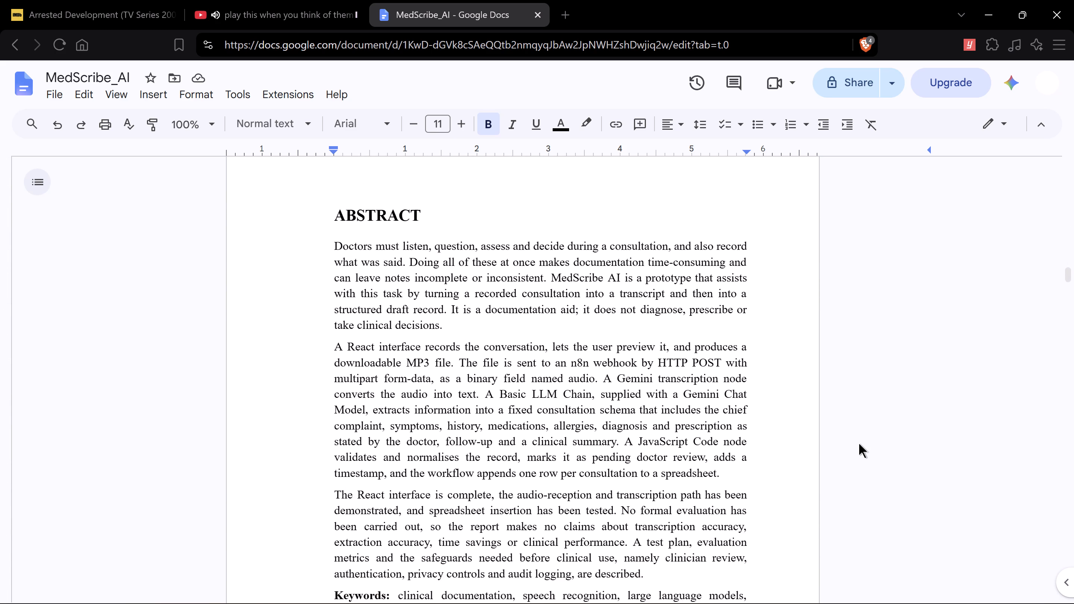
pyautogui.scroll(-1, 859, 443)
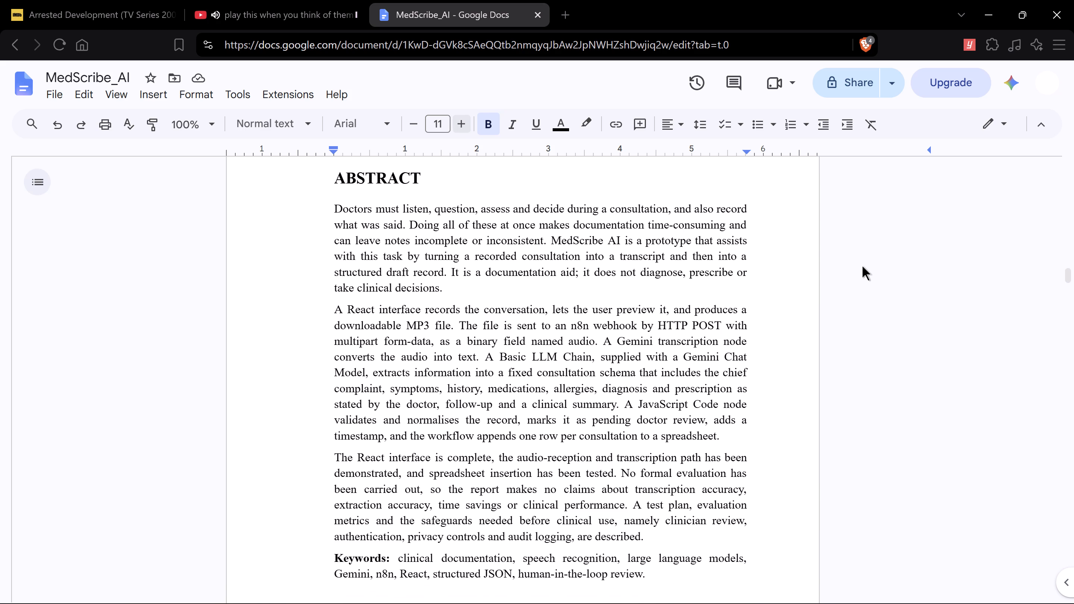
pyautogui.scroll(-7, 862, 266)
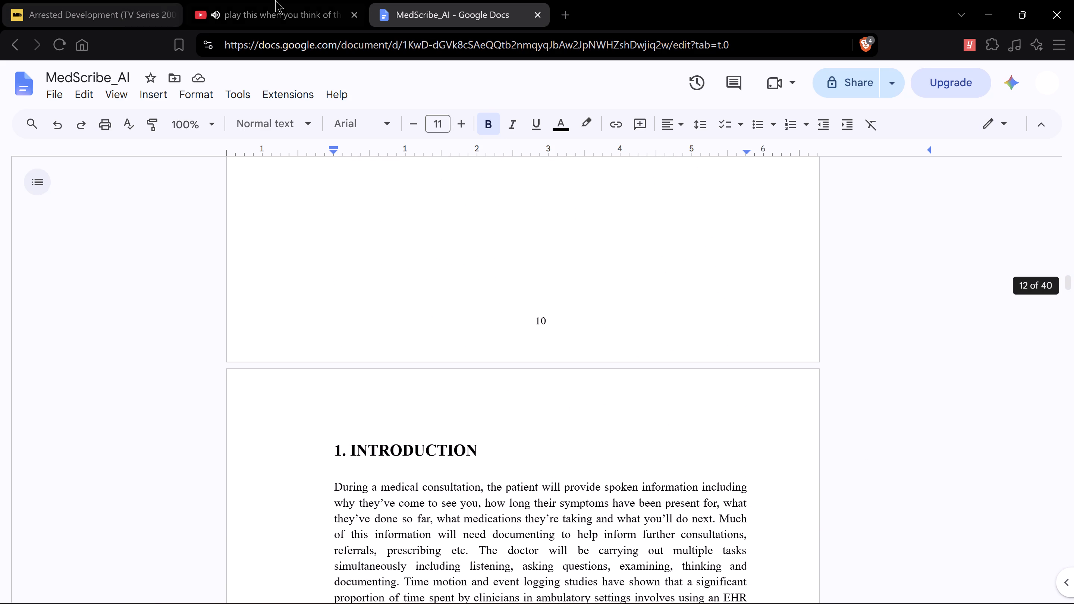
# Pause the video playing on YouTube and return to the MedScribe_AI report.
pyautogui.click(307, 8)
pyautogui.press('space')
pyautogui.click(470, 17)
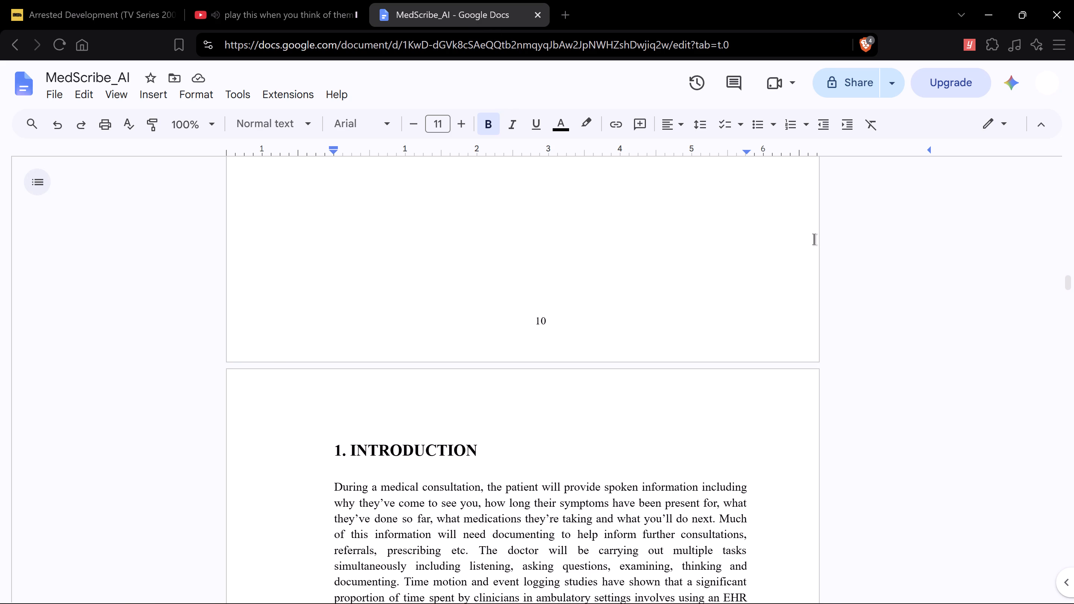
# Review chapter 1 Introduction of the report, including the list of project objectives, up to the start of chapter 2.
pyautogui.scroll(-4, 814, 239)
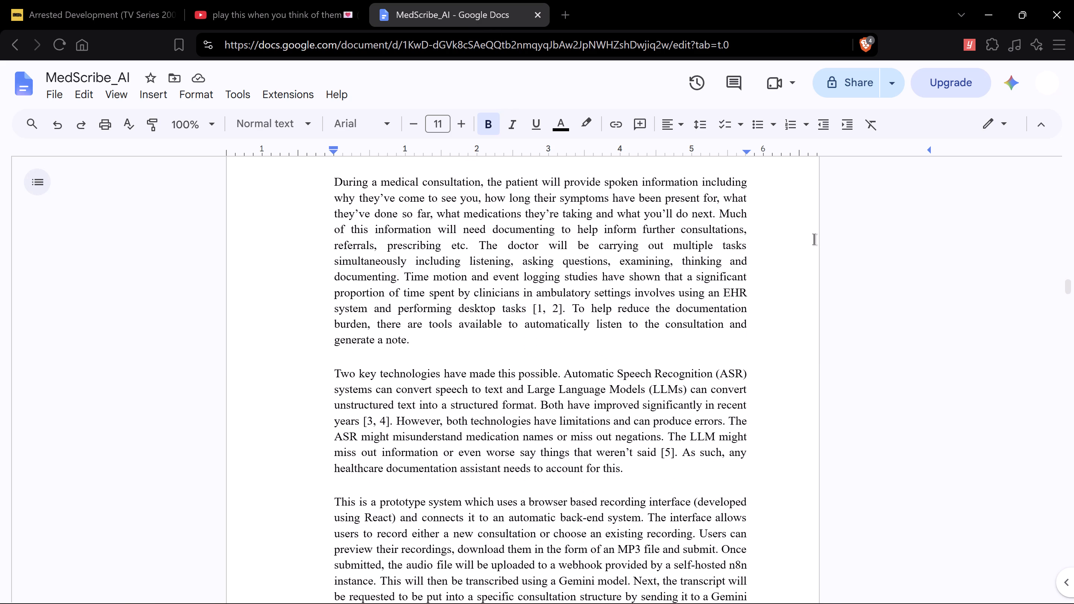
pyautogui.scroll(-2, 814, 239)
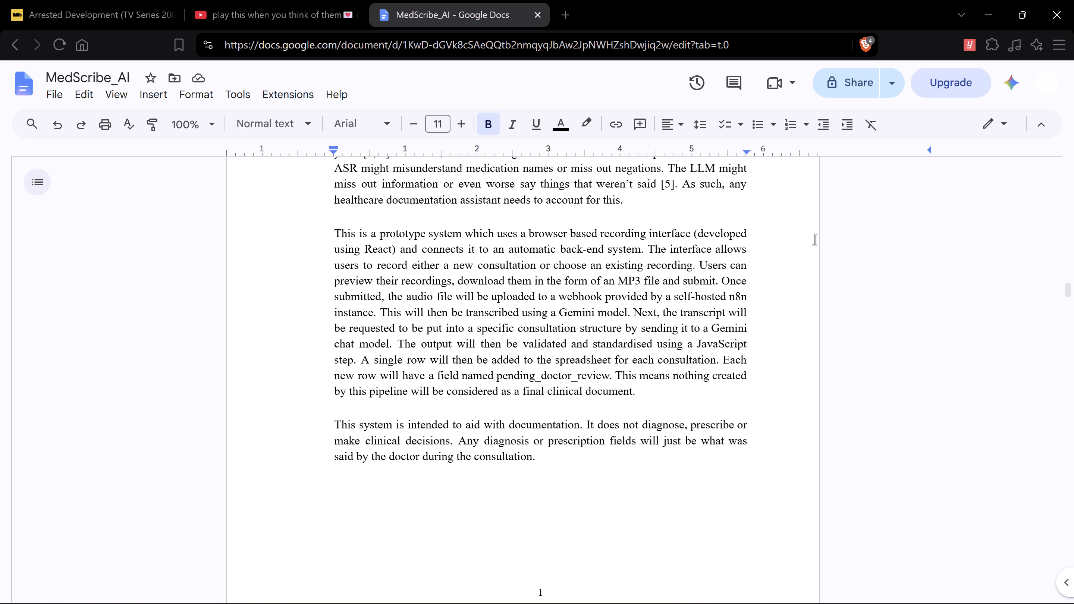
pyautogui.scroll(-6, 814, 239)
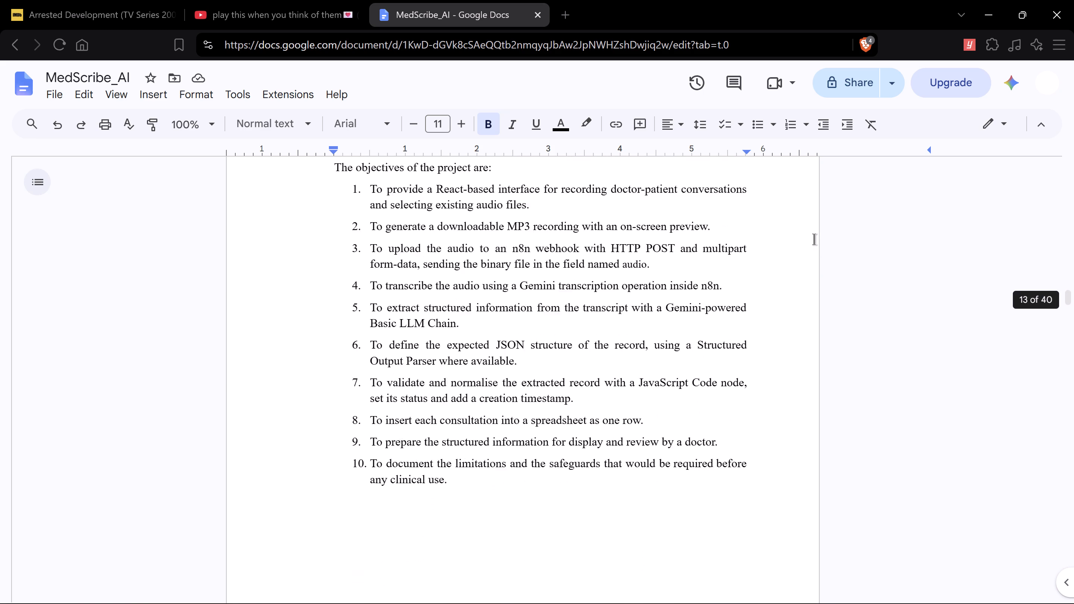
pyautogui.scroll(-1, 814, 239)
pyautogui.scroll(8, 814, 239)
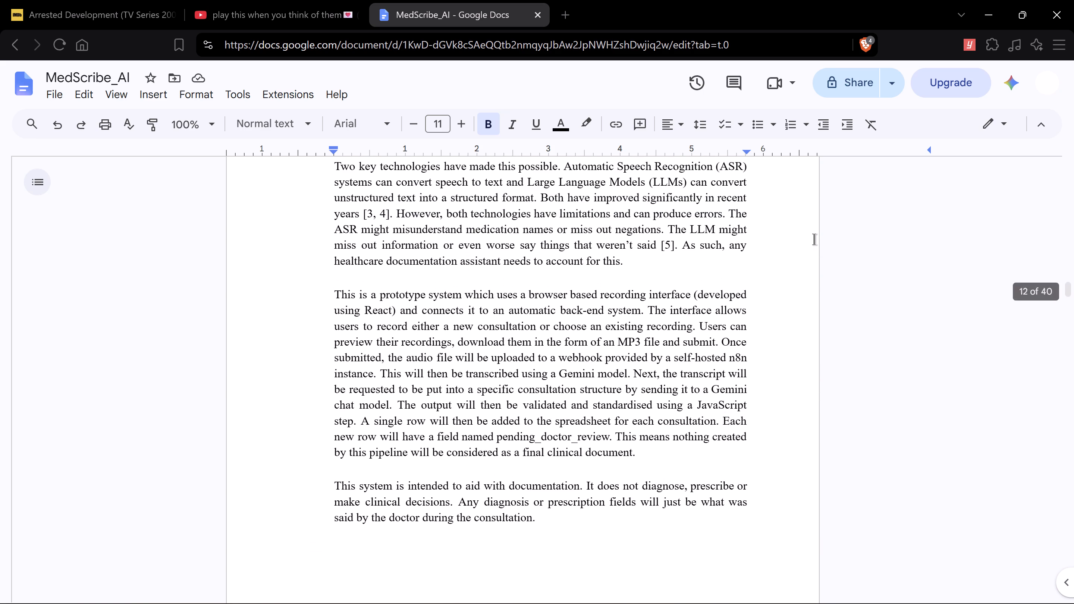
pyautogui.scroll(-1, 814, 239)
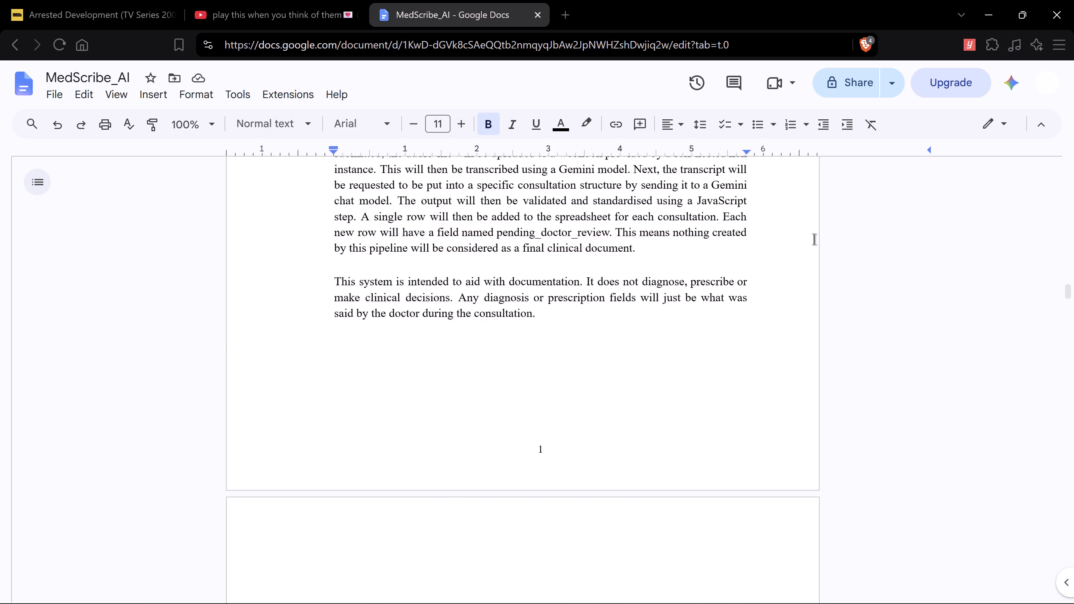
pyautogui.scroll(-11, 814, 239)
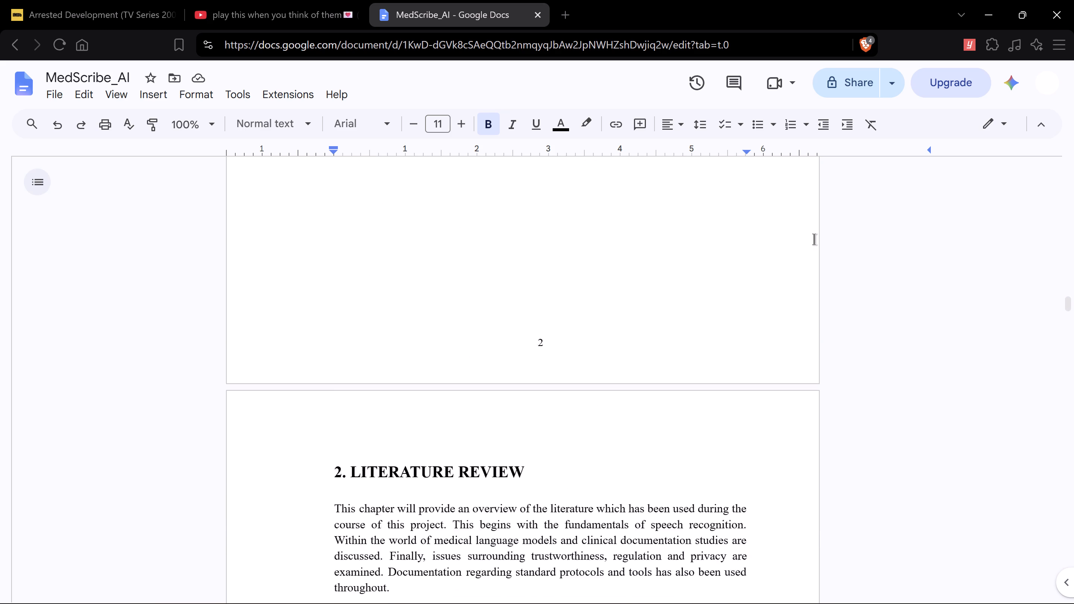
# Review chapter 2 Literature Review, including Table 1 under 2.4 Summary and Research Gap.
pyautogui.scroll(-7, 814, 239)
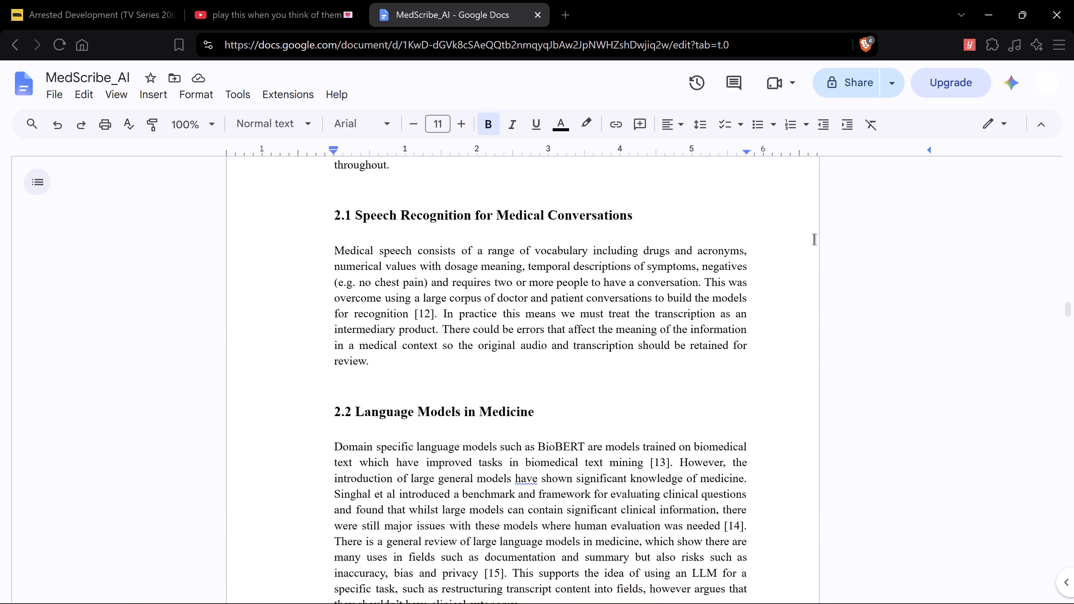
pyautogui.scroll(-5, 814, 239)
pyautogui.scroll(1, 814, 239)
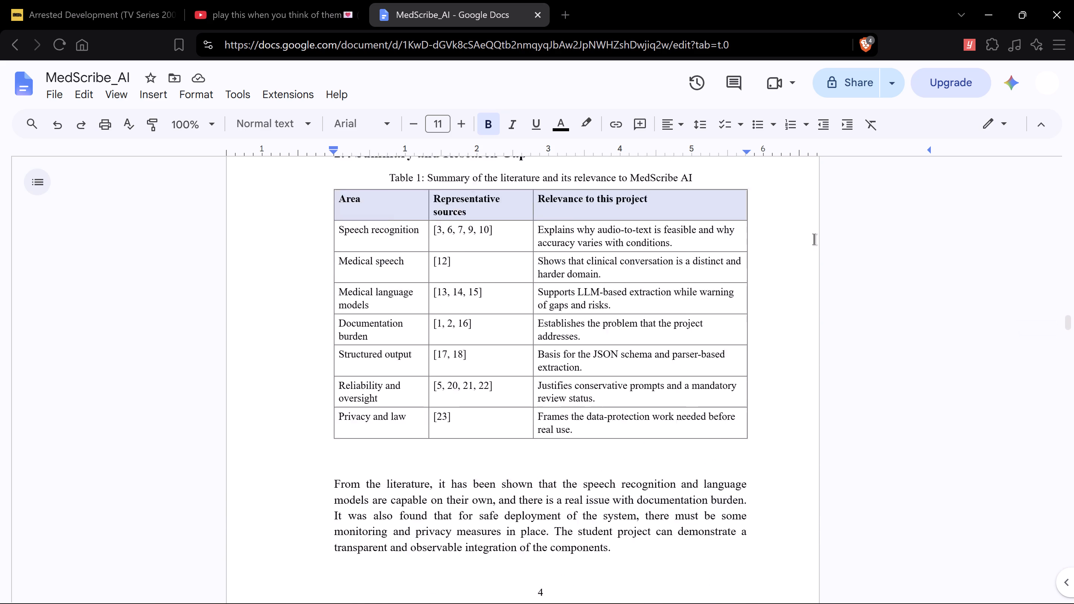
pyautogui.scroll(1, 814, 239)
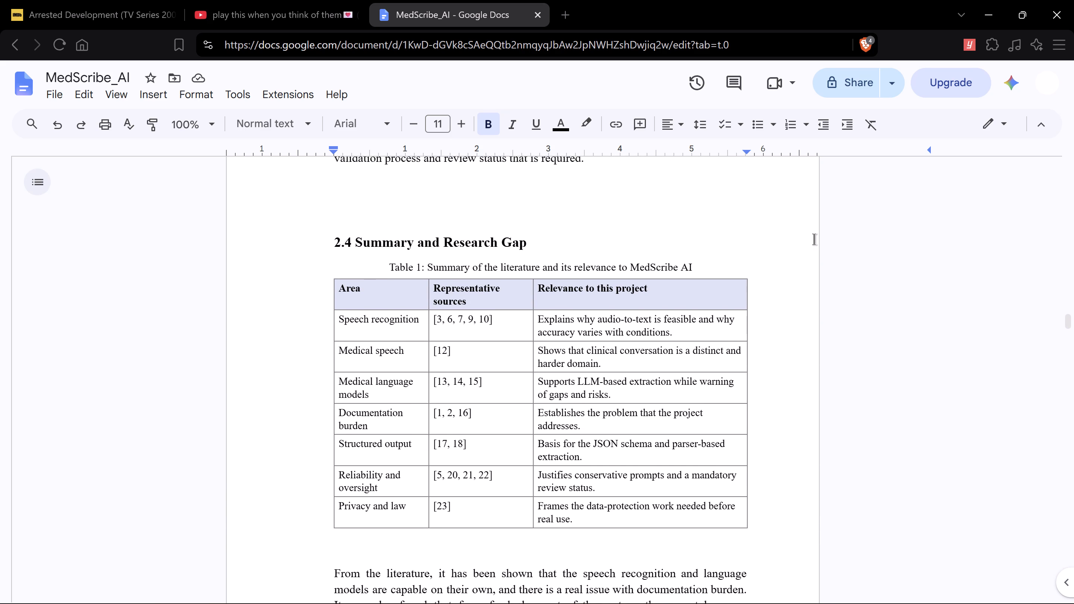
pyautogui.scroll(1, 814, 239)
pyautogui.scroll(-3, 814, 239)
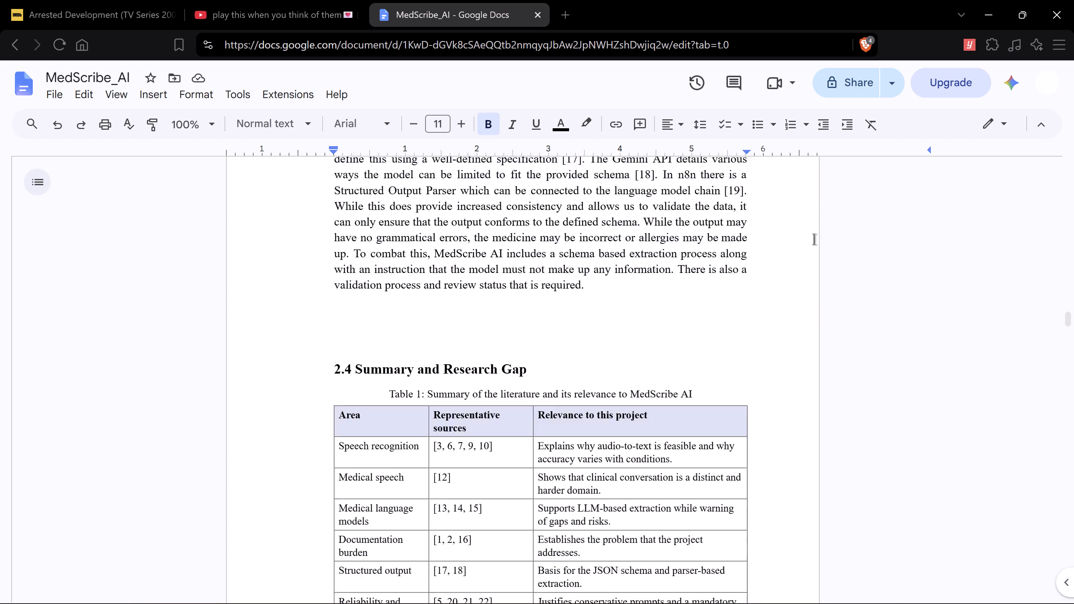
pyautogui.scroll(-2, 814, 239)
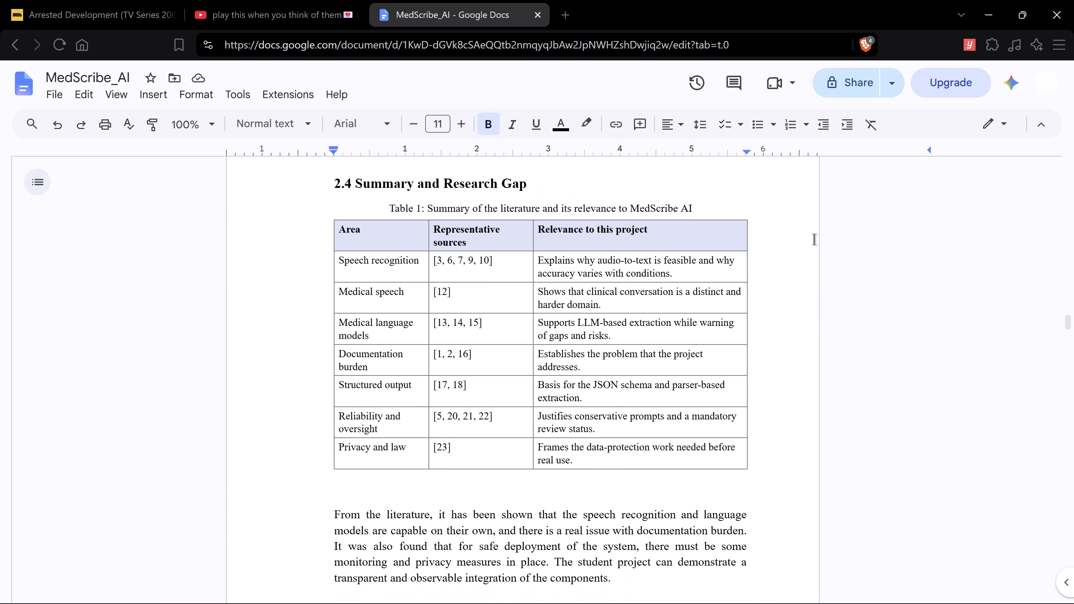
pyautogui.scroll(-5, 814, 239)
# Review chapter 3 Problem Definition and Objectives, checking the functional requirements table, non-functional requirements, and assumptions and constraints.
pyautogui.scroll(-4, 814, 239)
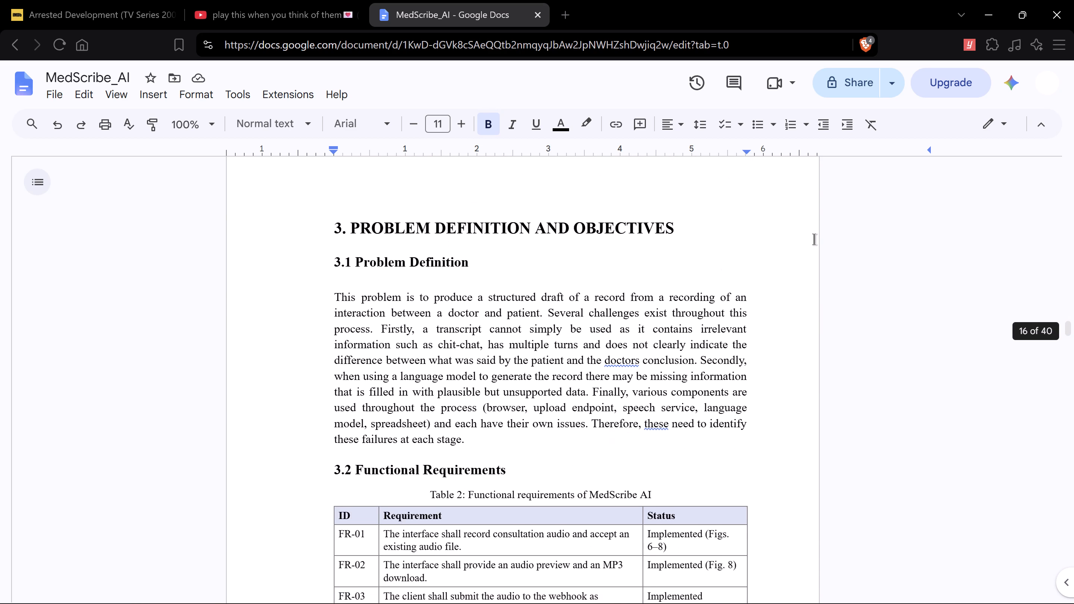
pyautogui.scroll(-11, 814, 239)
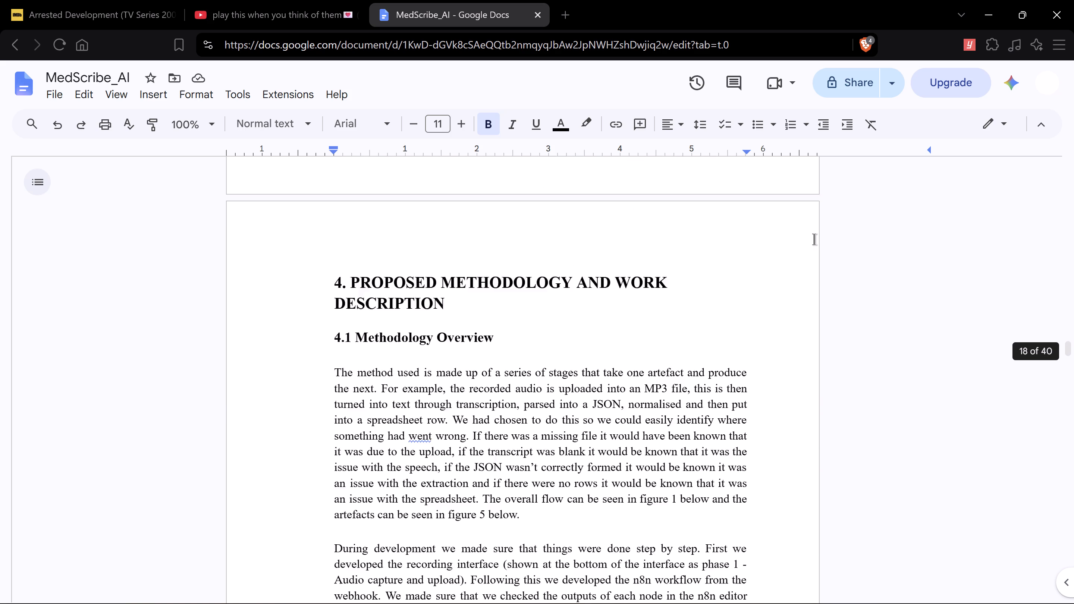
pyautogui.scroll(-7, 814, 239)
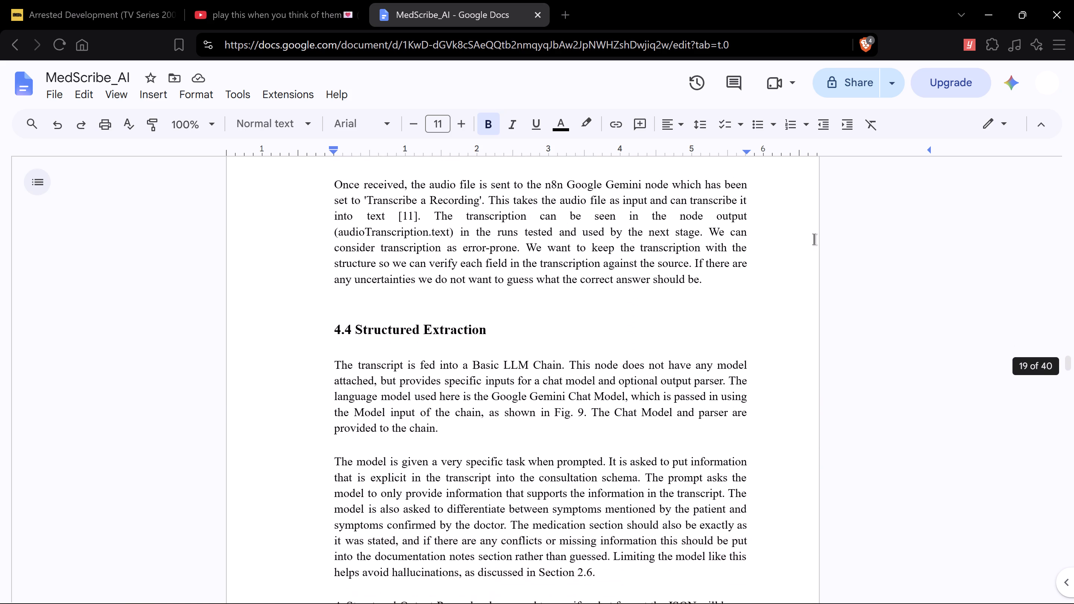
pyautogui.scroll(-2, 814, 239)
pyautogui.scroll(5, 814, 239)
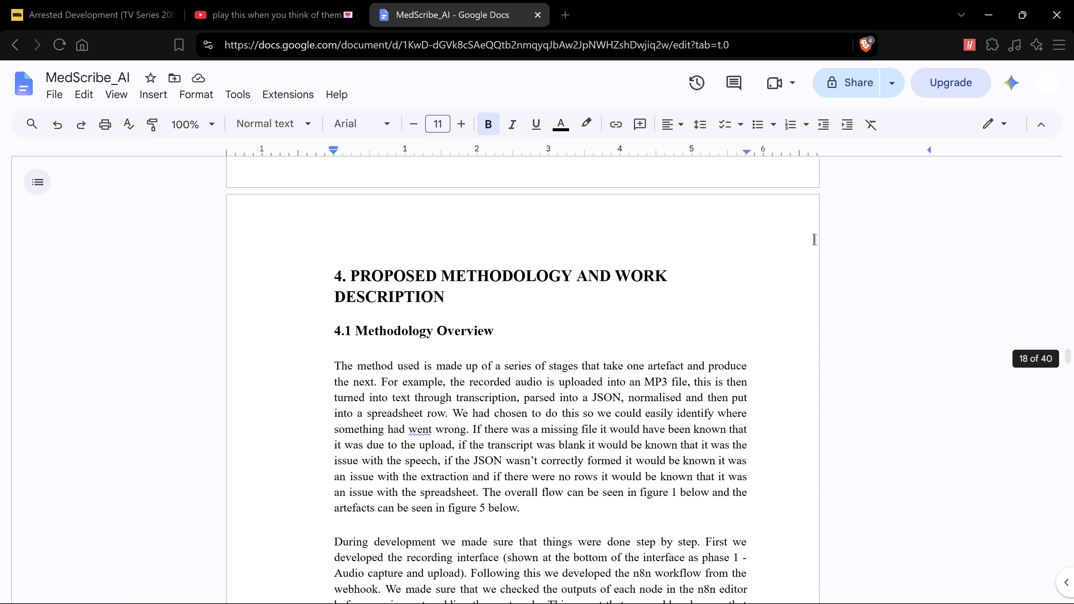
pyautogui.scroll(8, 814, 239)
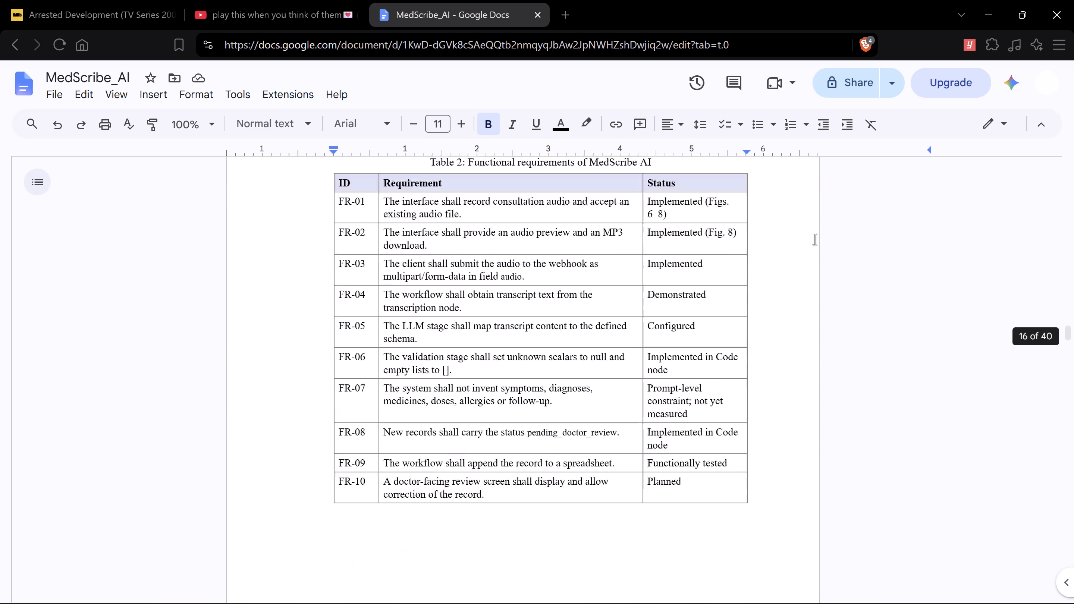
pyautogui.scroll(1, 814, 239)
pyautogui.scroll(-1, 814, 239)
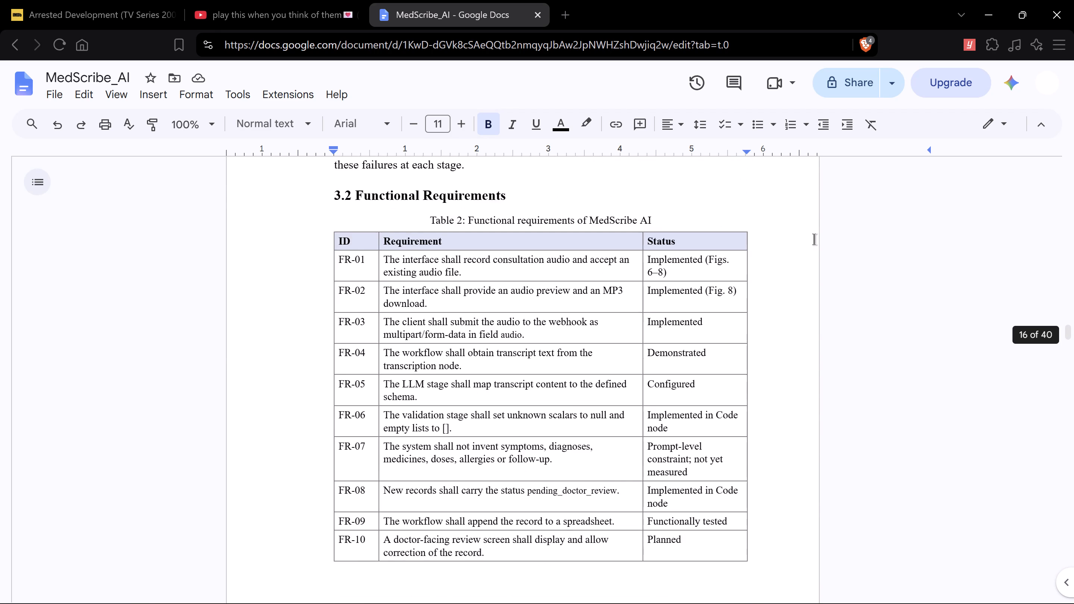
pyautogui.scroll(-1, 814, 239)
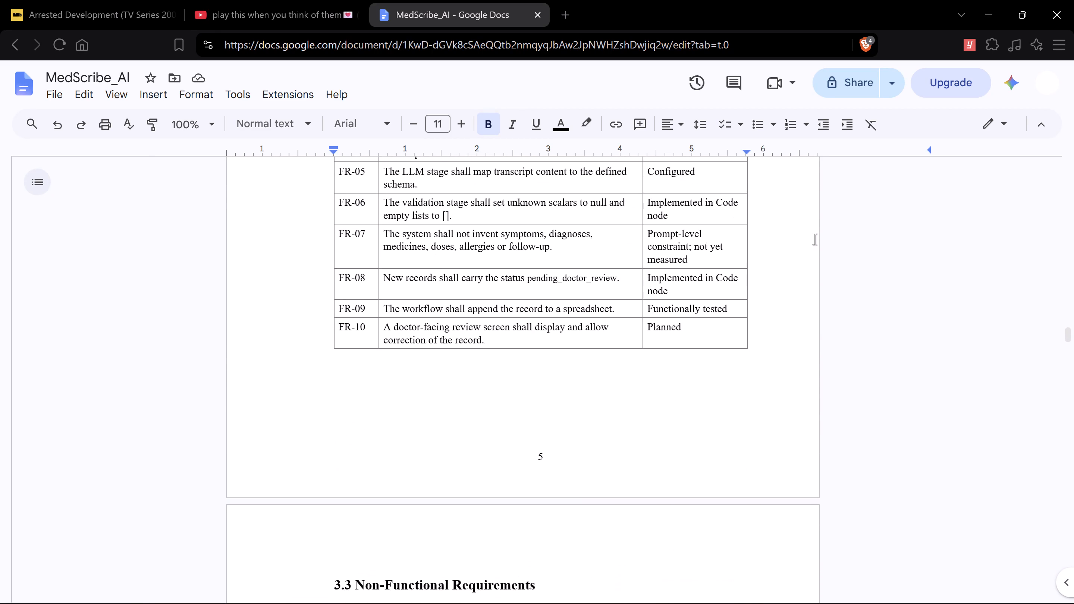
pyautogui.scroll(-7, 814, 239)
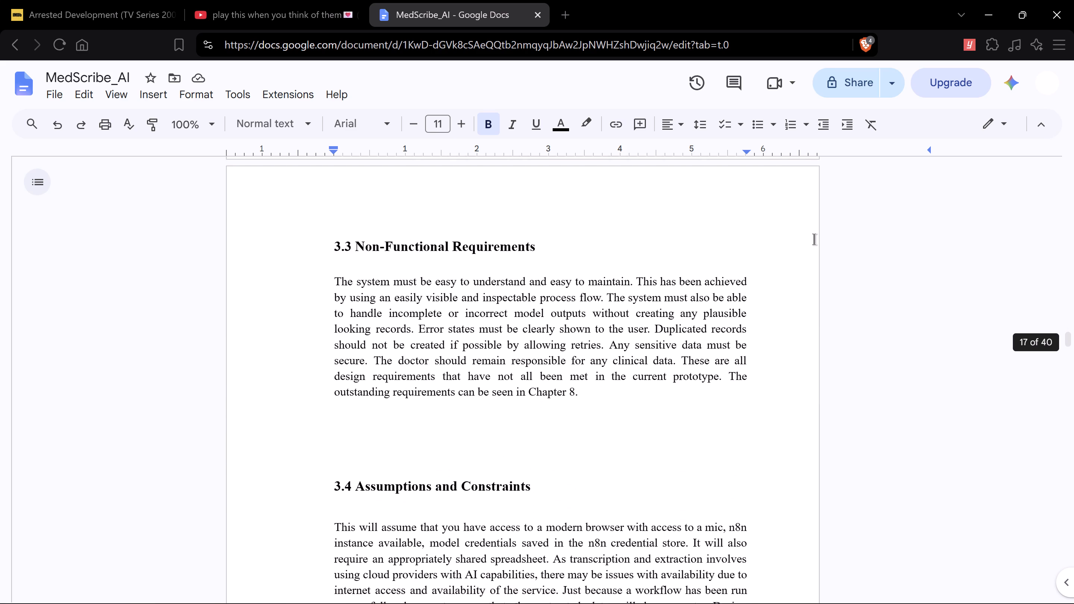
pyautogui.scroll(-8, 814, 239)
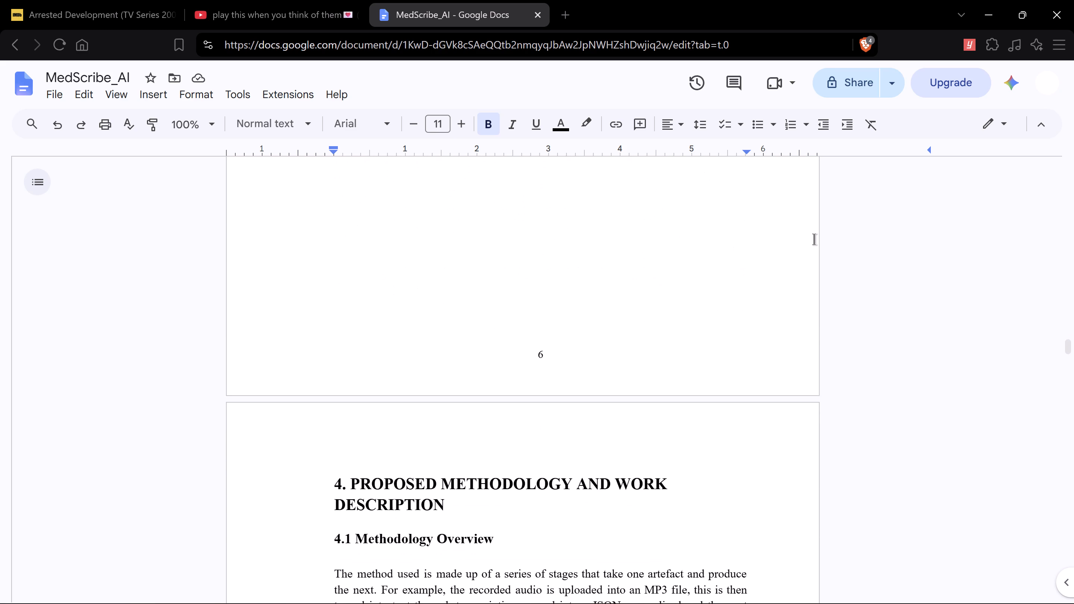
# Review chapter 4 from 4.1 Methodology Overview through 4.4 Structured Extraction, including its references to figures and sections.
pyautogui.scroll(-4, 814, 239)
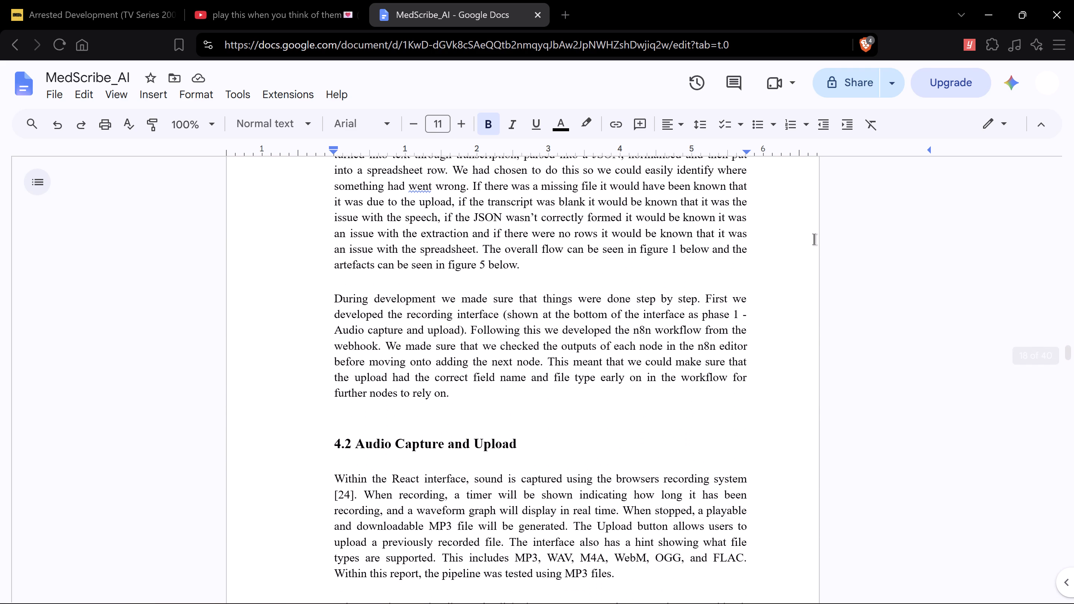
pyautogui.scroll(1, 814, 239)
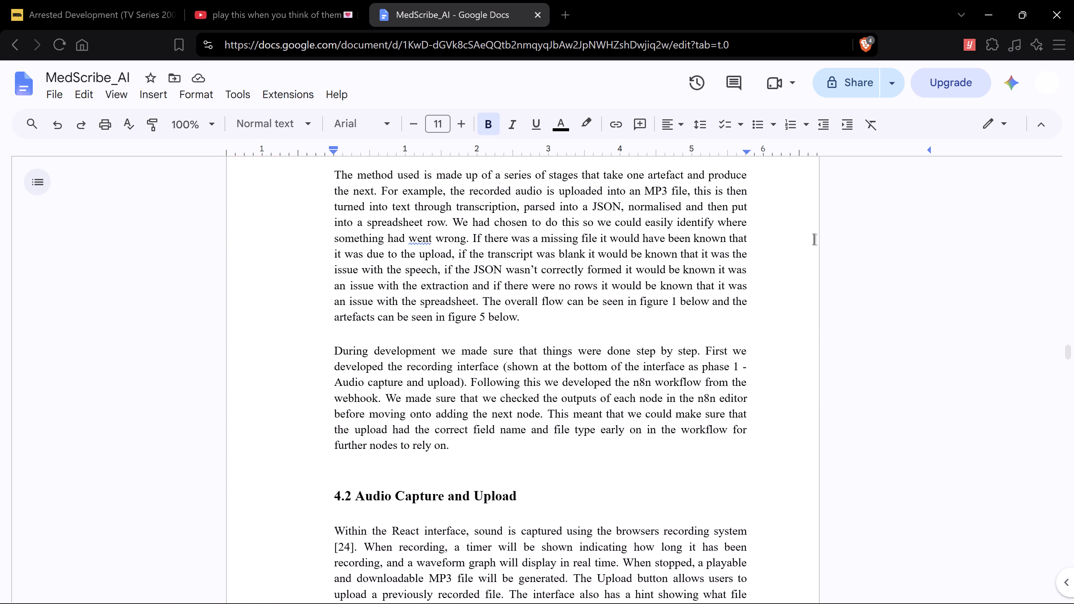
pyautogui.scroll(-3, 814, 239)
pyautogui.scroll(2, 814, 239)
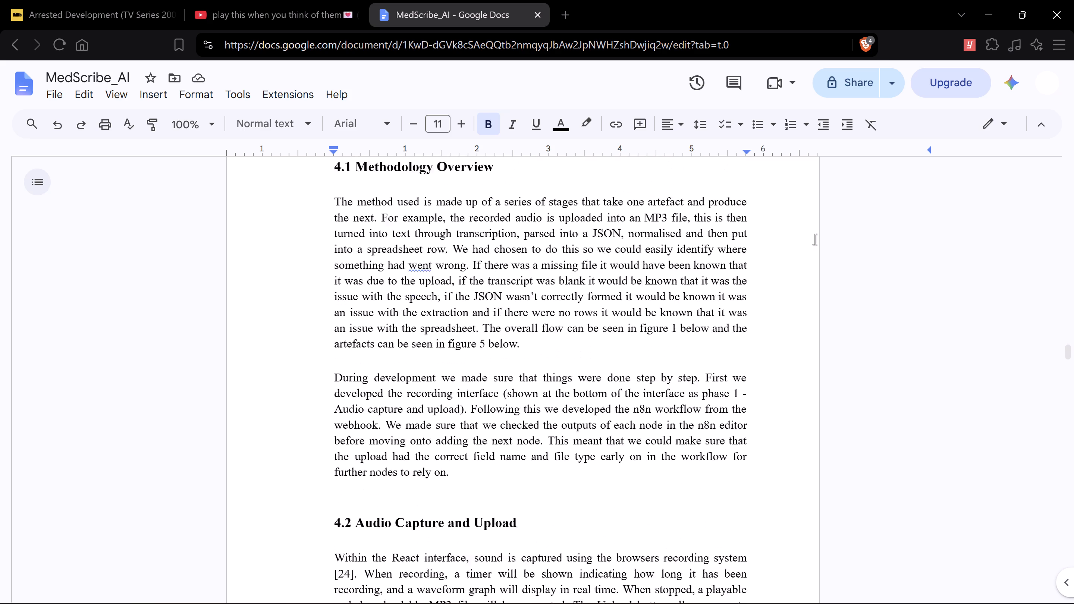
pyautogui.scroll(1, 814, 239)
pyautogui.scroll(-1, 814, 239)
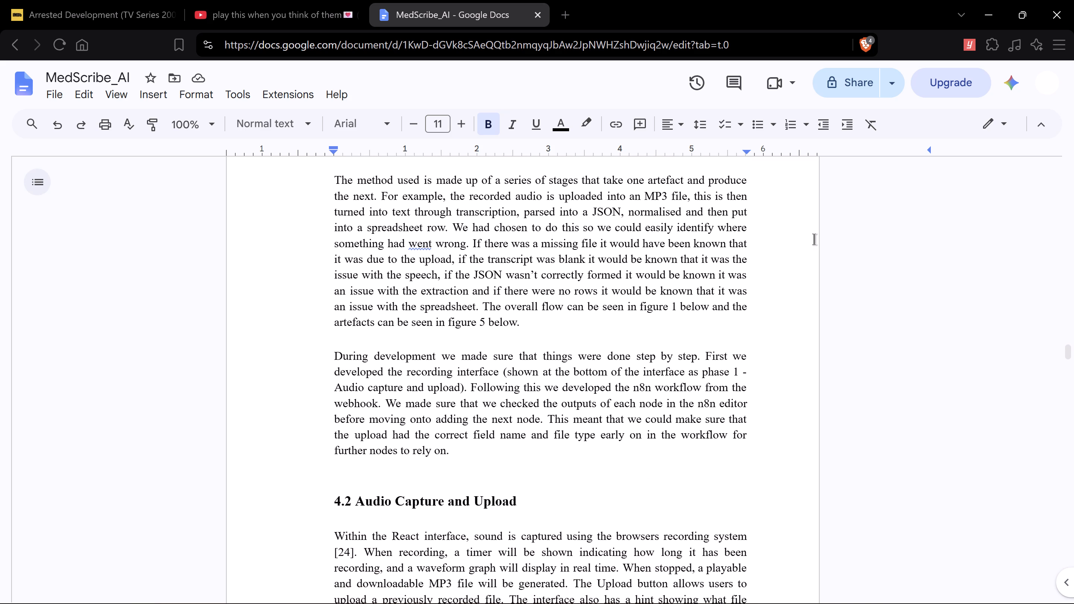
pyautogui.scroll(-4, 814, 239)
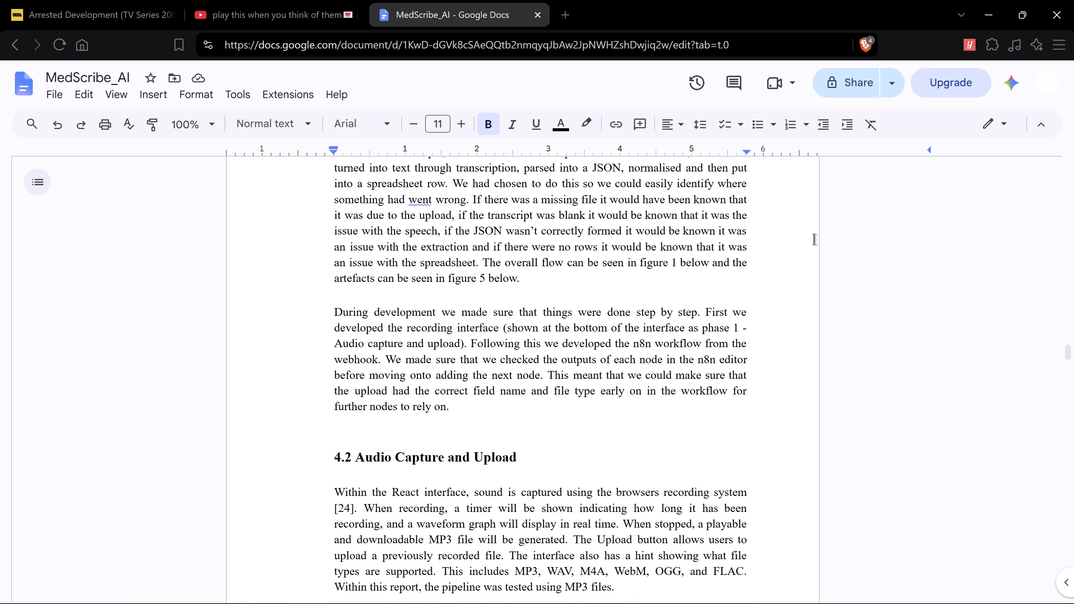
pyautogui.scroll(-5, 814, 239)
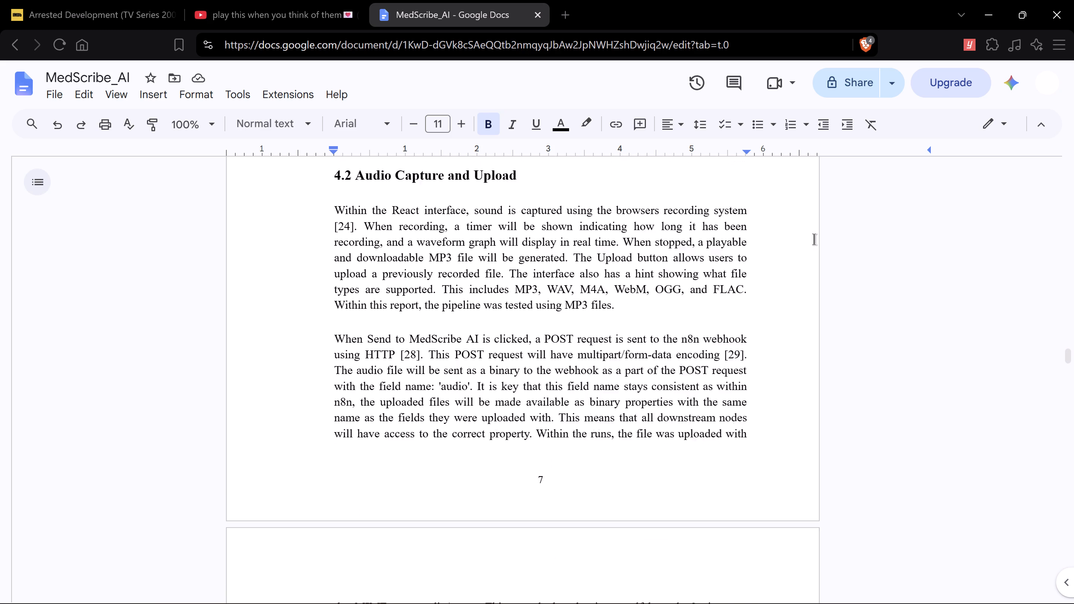
pyautogui.scroll(-4, 814, 239)
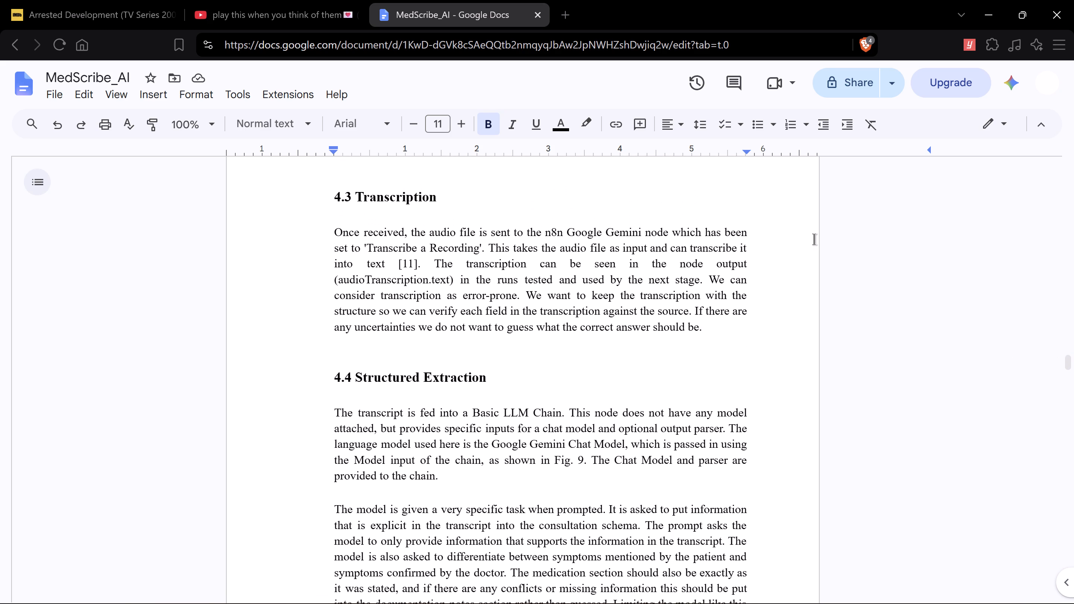
pyautogui.scroll(-3, 814, 239)
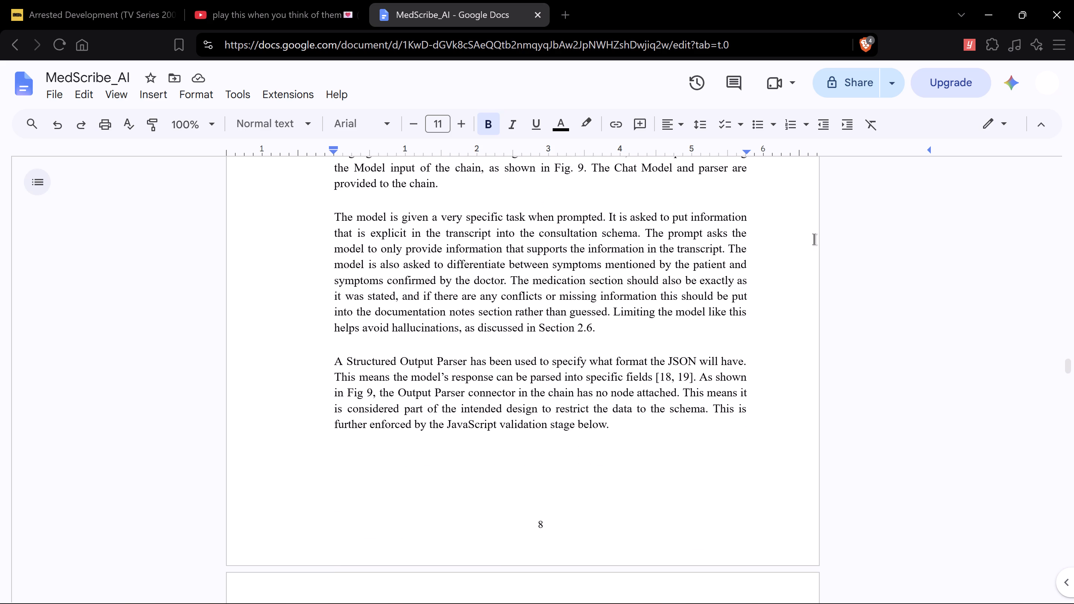
# In 4.4 Structured Extraction, remove ", as discussed in Section 2.6" so the second paragraph ends with "helps avoid hallucinations.".
pyautogui.click(592, 327)
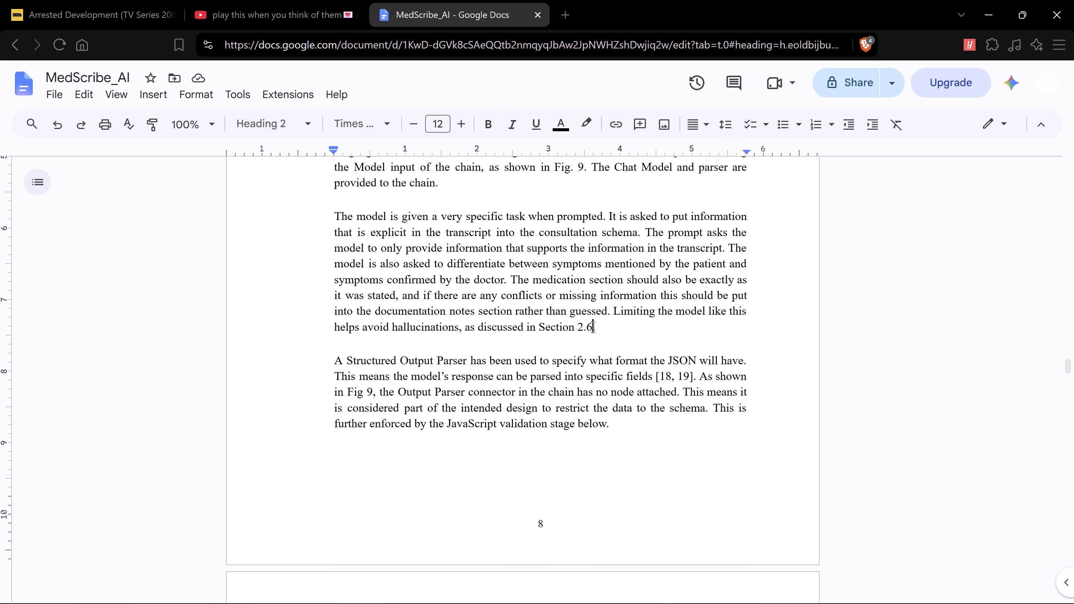
pyautogui.press('BackSpace')
pyautogui.press('BackSpace')
pyautogui.moveTo(589, 329); pyautogui.dragTo(461, 326)
pyautogui.press('.')
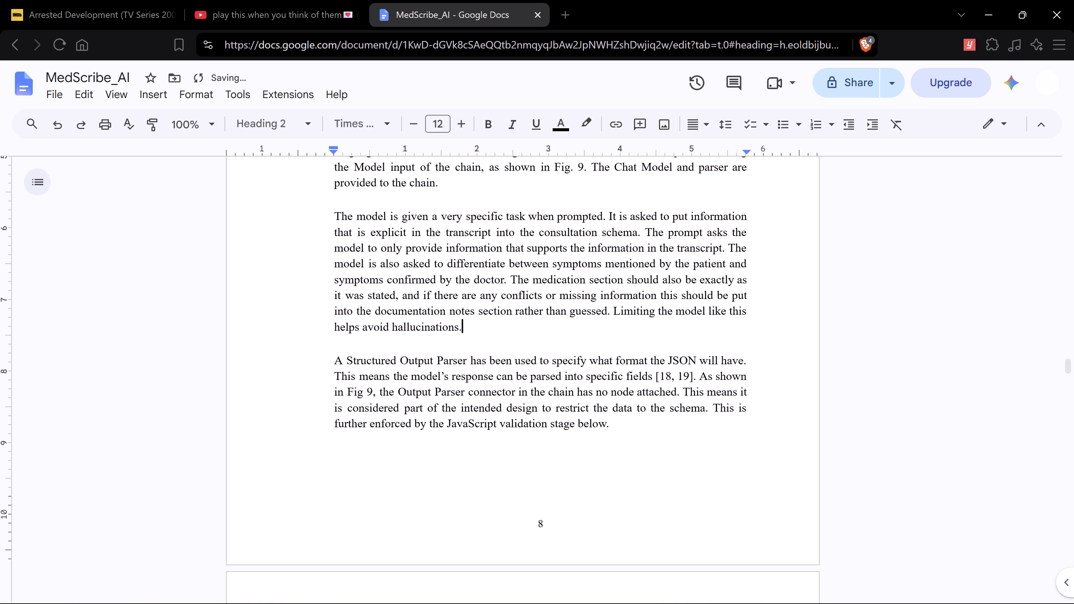
# Review 4.5 Data Schema with Table 3 and chapter 5 Proposed Algorithms, checking the section reference in its closing paragraph.
pyautogui.scroll(-4, 579, 359)
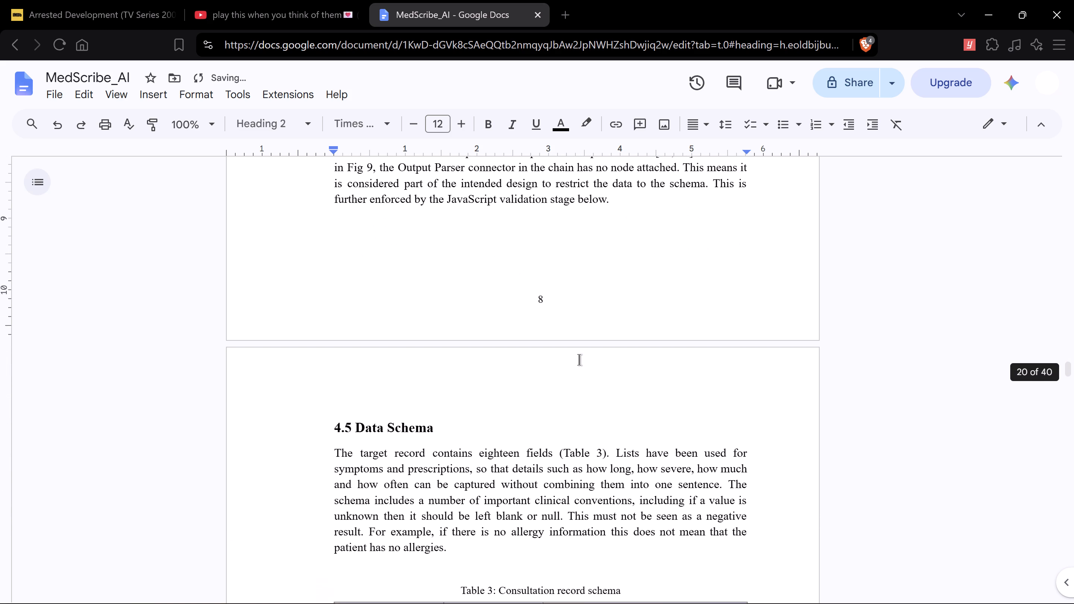
pyautogui.scroll(-2, 579, 359)
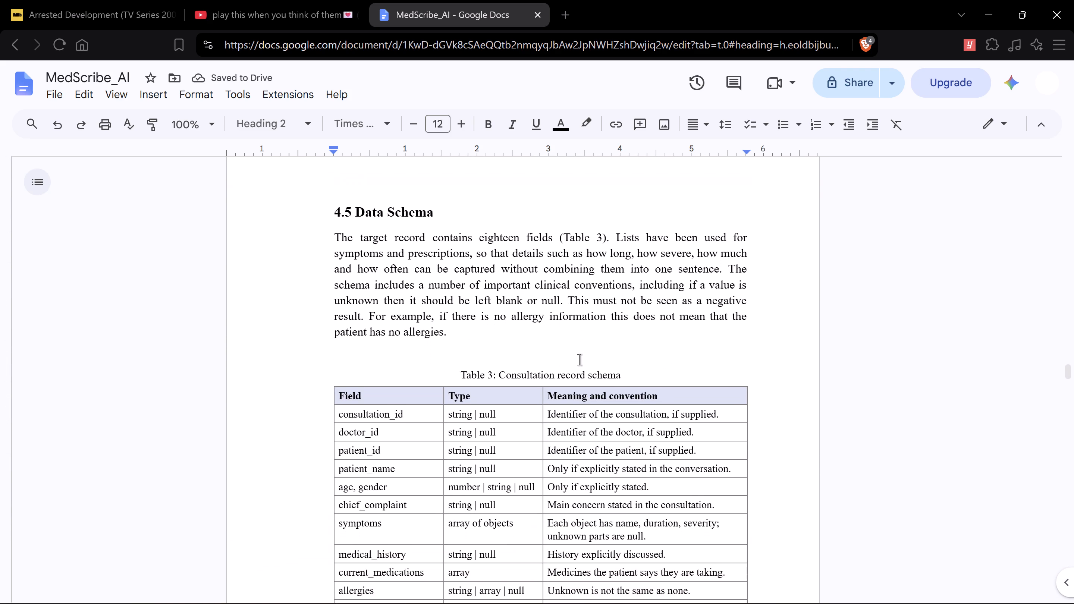
pyautogui.scroll(-9, 579, 359)
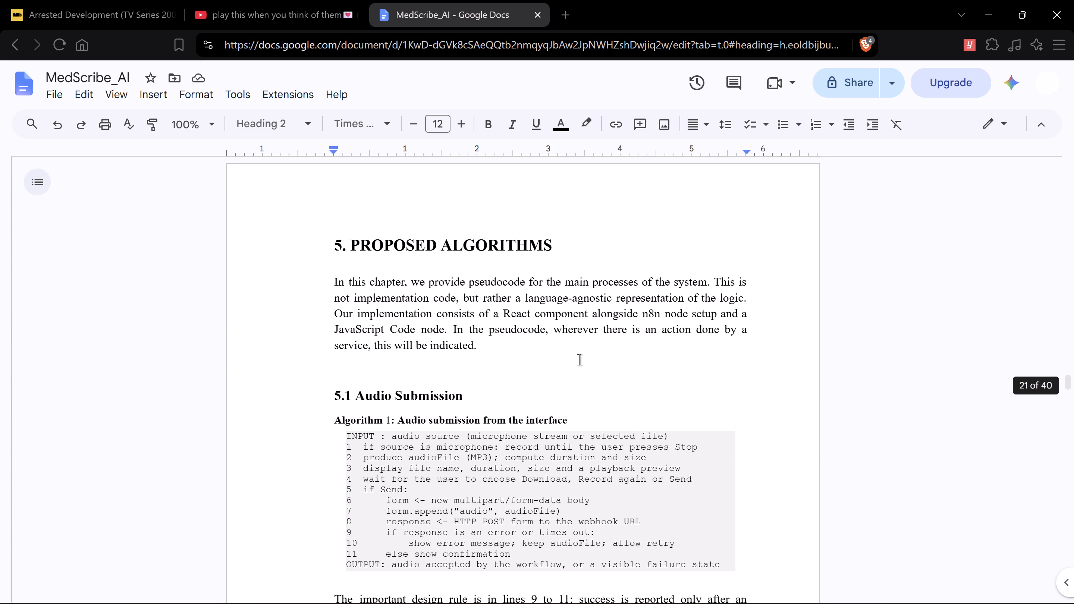
pyautogui.scroll(5, 579, 359)
pyautogui.scroll(-1, 579, 359)
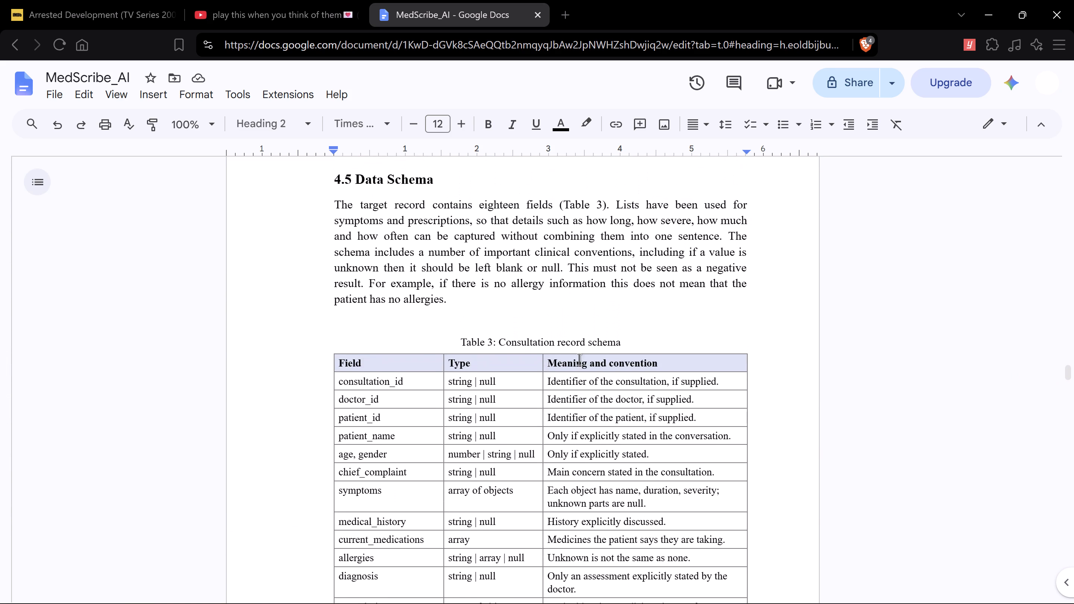
pyautogui.scroll(-4, 579, 359)
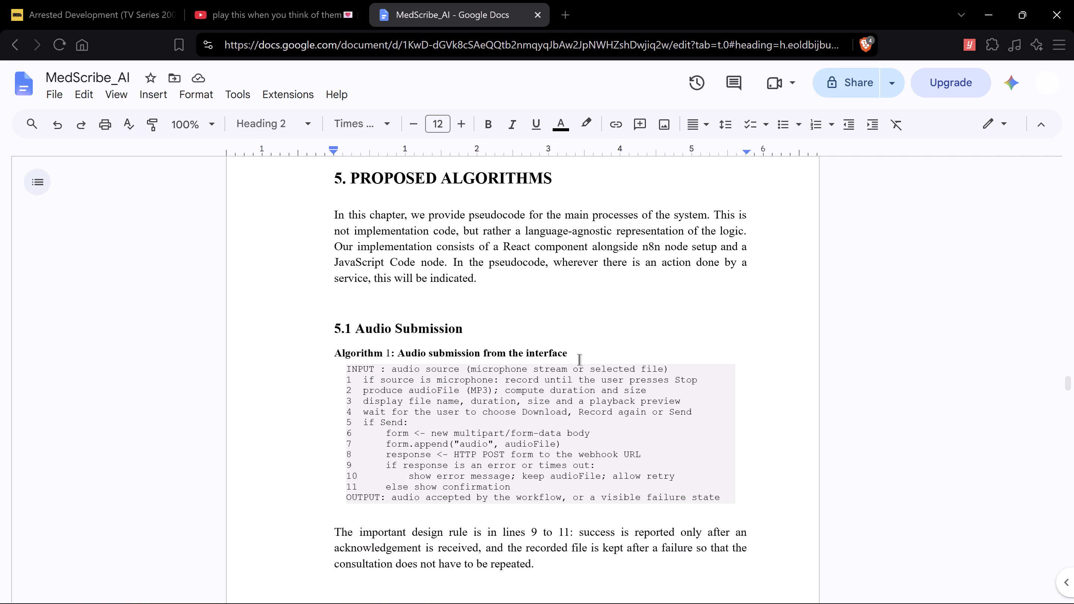
pyautogui.scroll(-5, 579, 359)
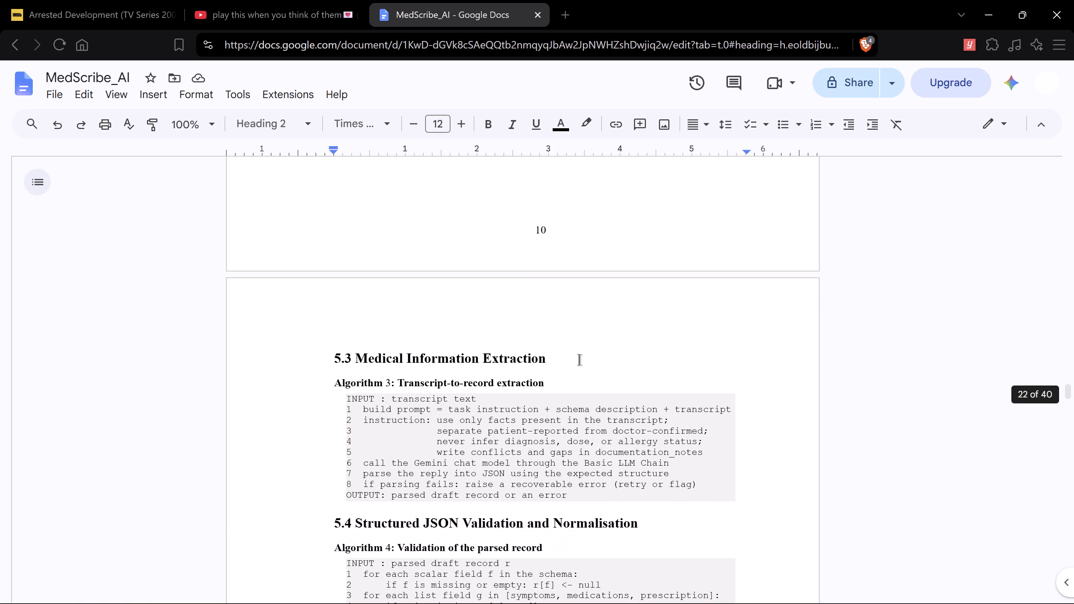
pyautogui.scroll(-5, 579, 359)
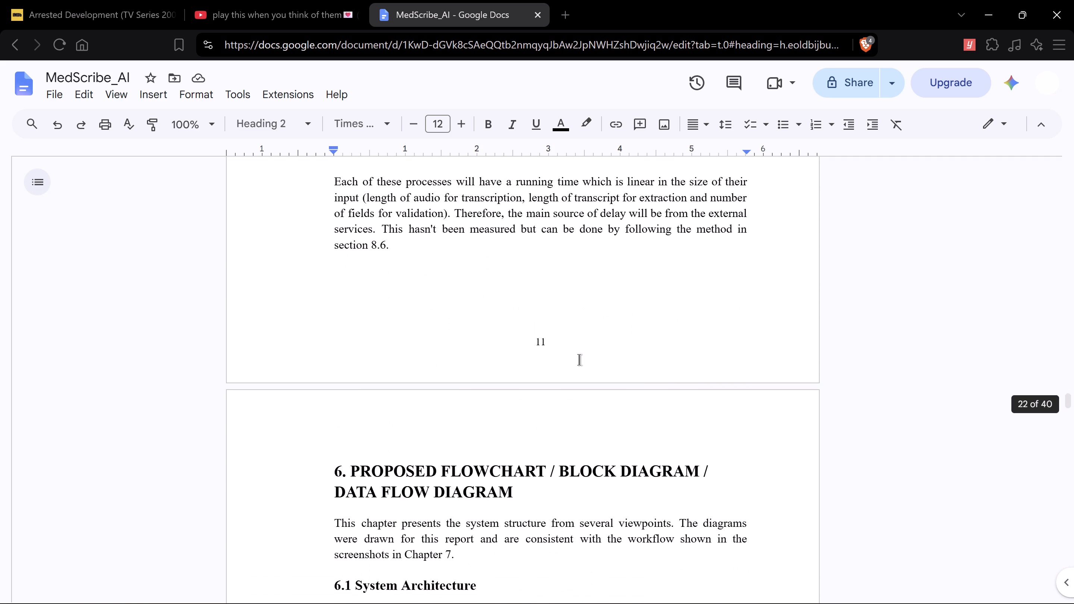
pyautogui.click(386, 247)
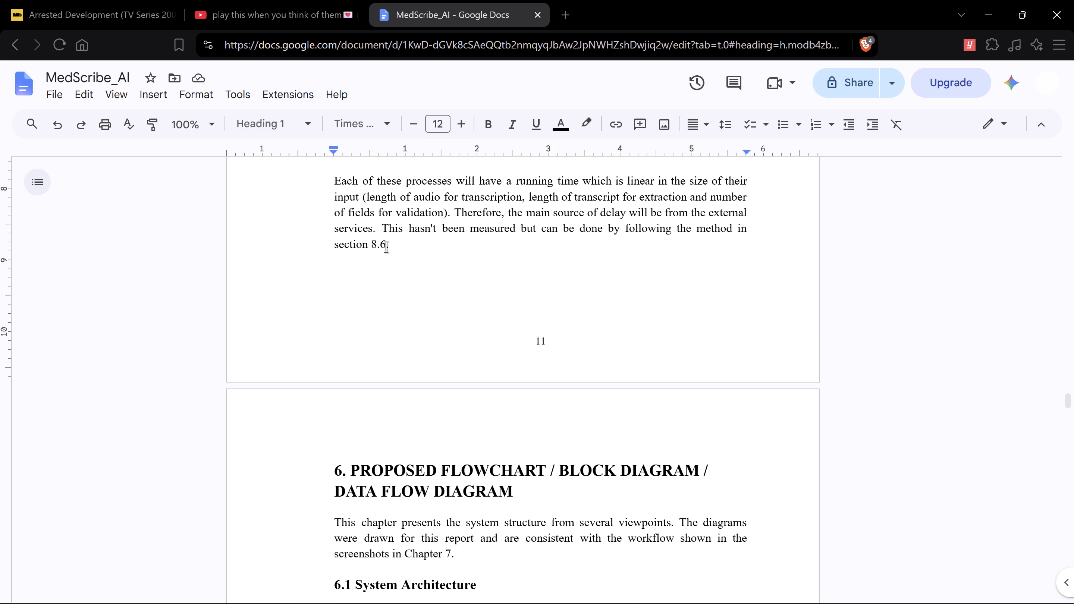
# Review chapter 6, checking the architecture, processing workflow and data flow diagrams against their captions and figure references.
pyautogui.scroll(-3, 386, 247)
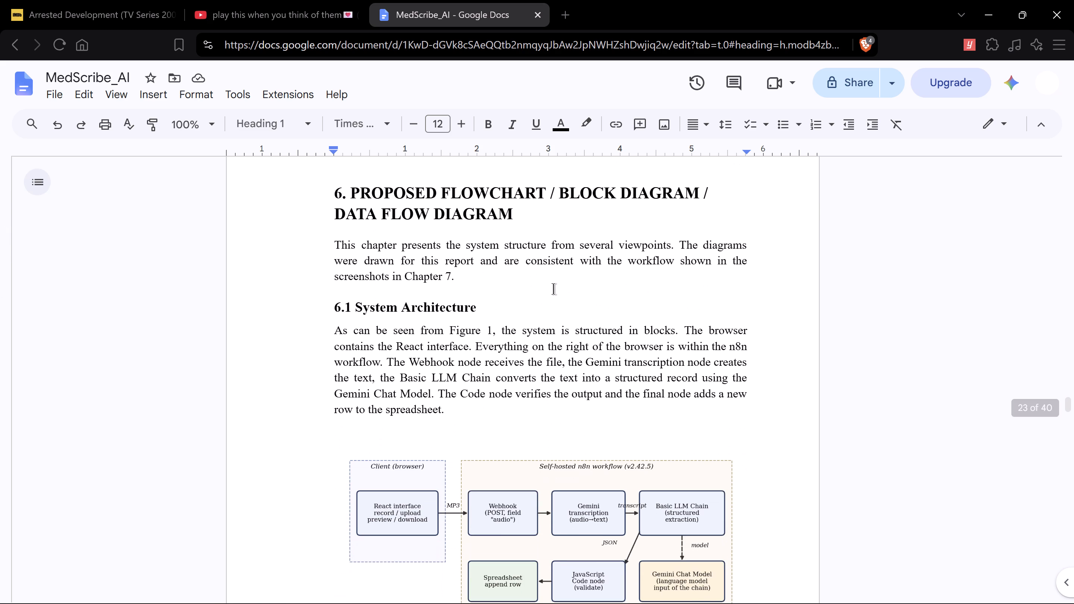
pyautogui.scroll(-3, 553, 289)
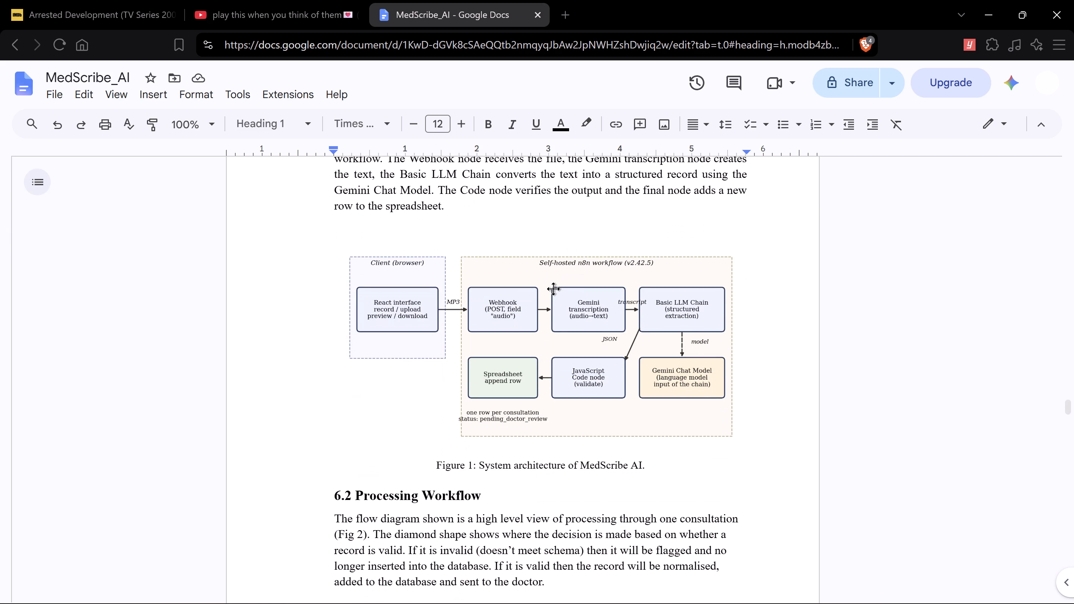
pyautogui.scroll(-1, 553, 289)
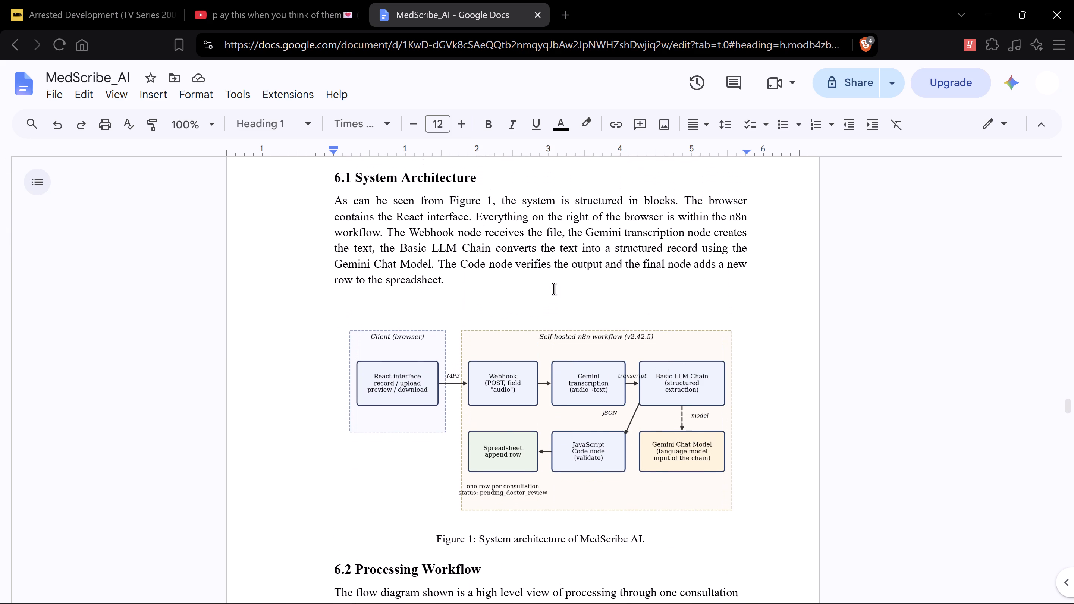
pyautogui.scroll(-1, 553, 289)
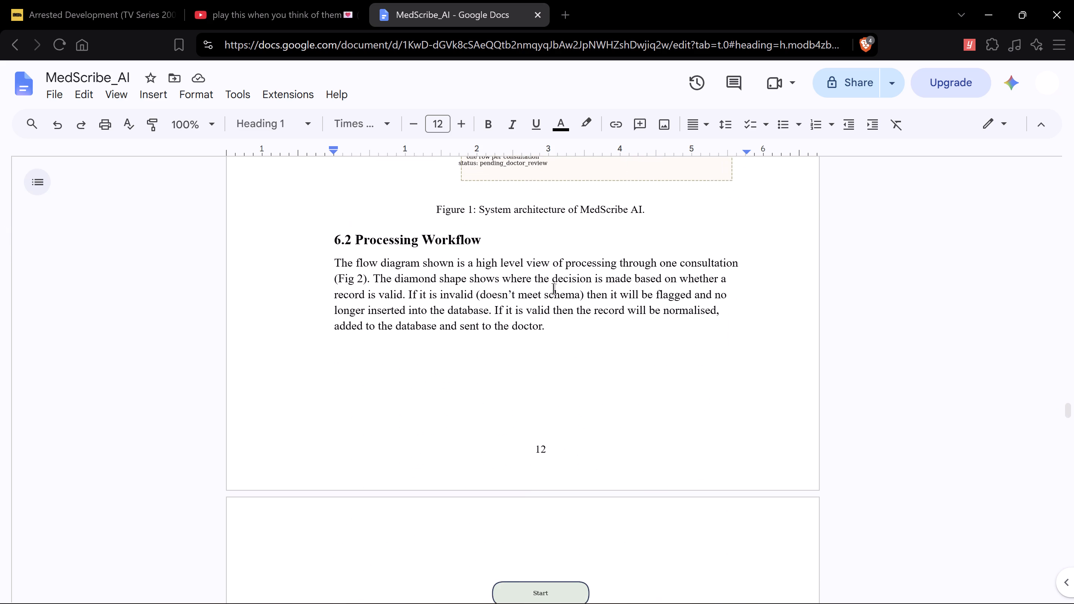
pyautogui.scroll(-1, 553, 289)
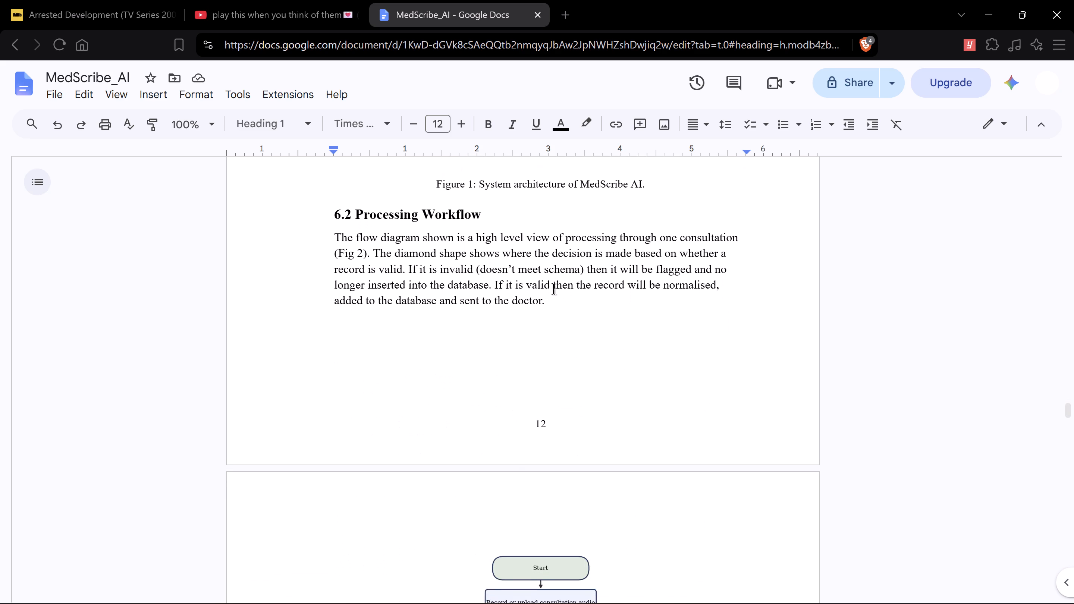
pyautogui.scroll(-6, 553, 289)
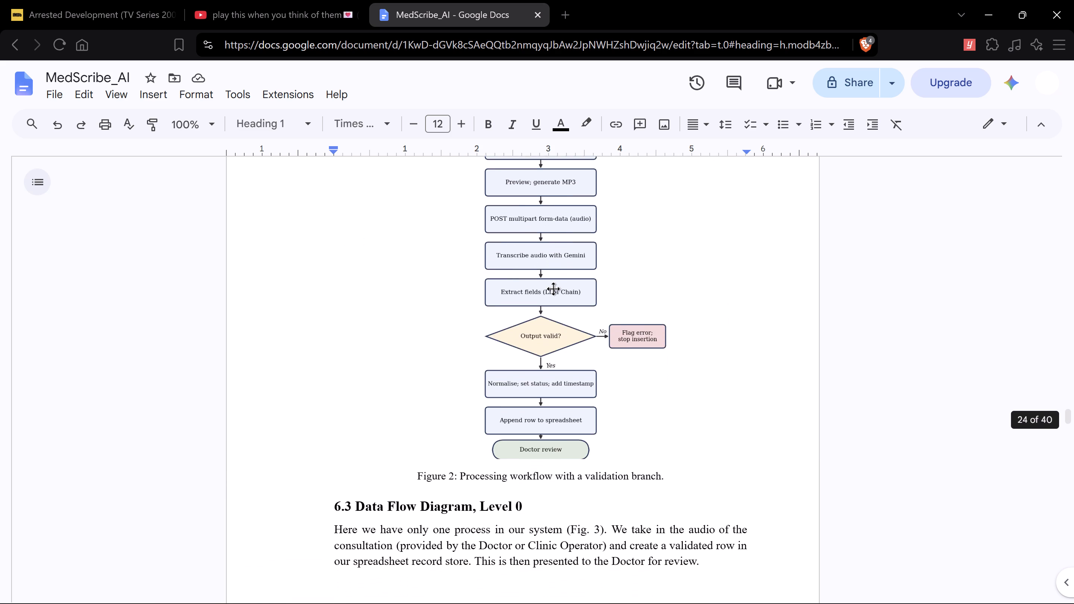
pyautogui.scroll(-2, 553, 289)
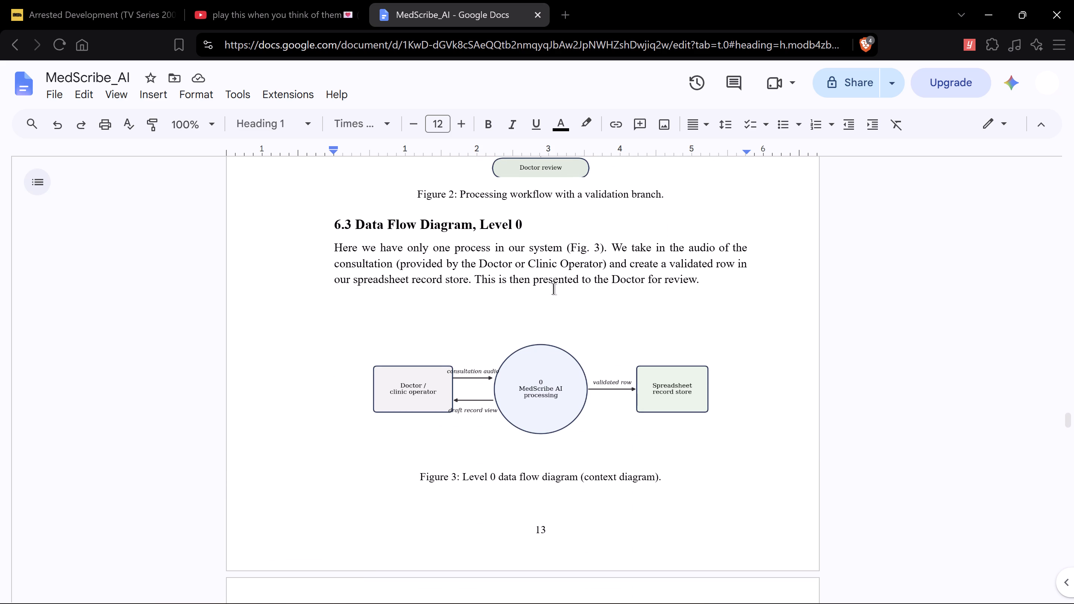
pyautogui.scroll(-2, 553, 289)
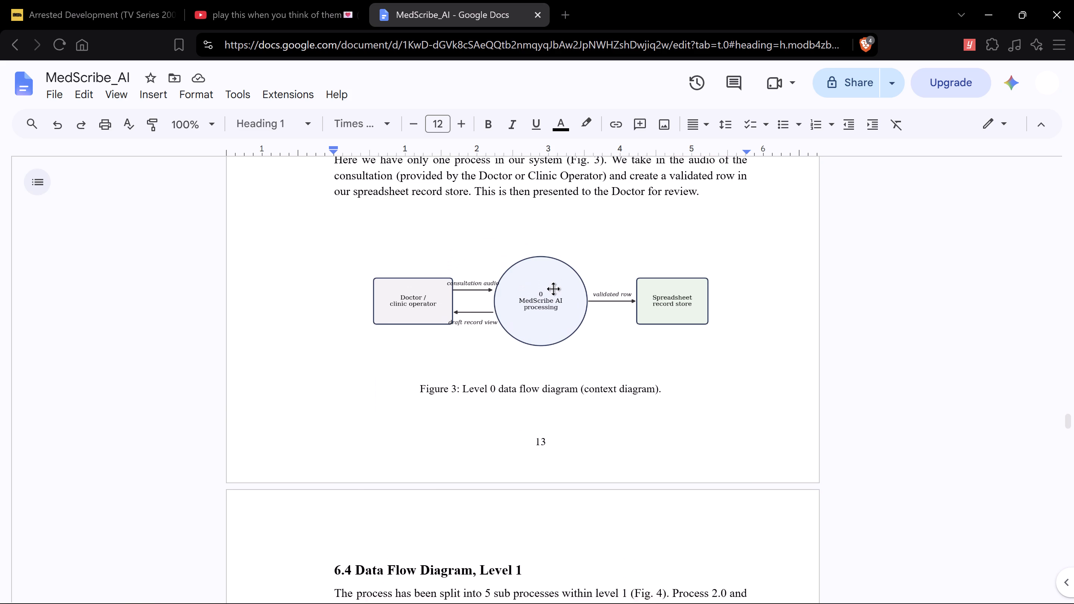
pyautogui.scroll(-5, 553, 289)
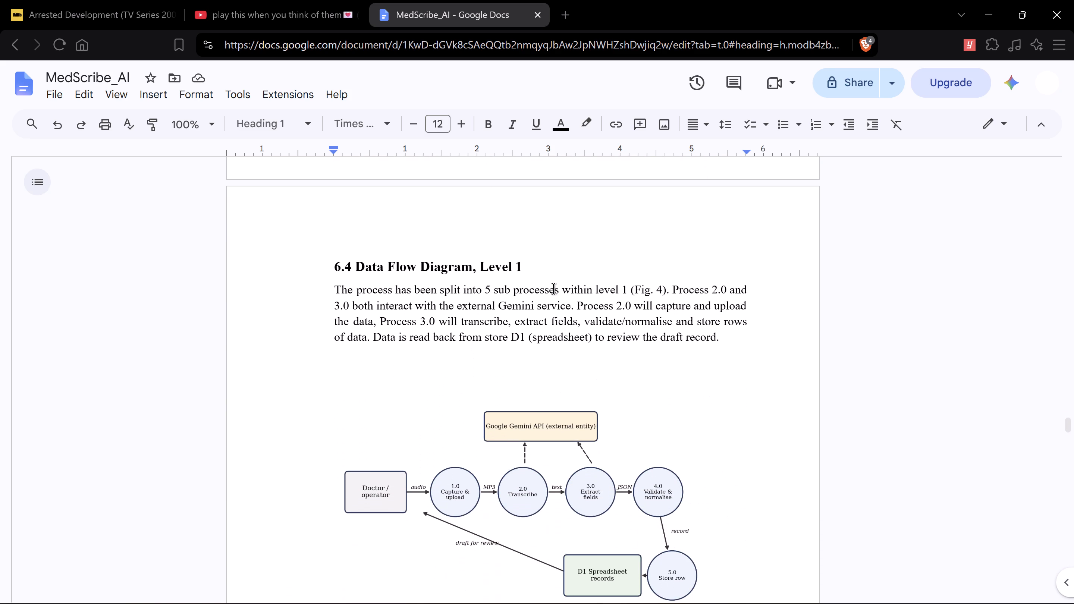
pyautogui.scroll(-7, 553, 289)
# Review chapter 7, checking the interface screenshots, 7.3 n8n Workflow Implementation with Table 6, its section reference, and 7.4 Transcript-to-Record Example.
pyautogui.scroll(-4, 553, 289)
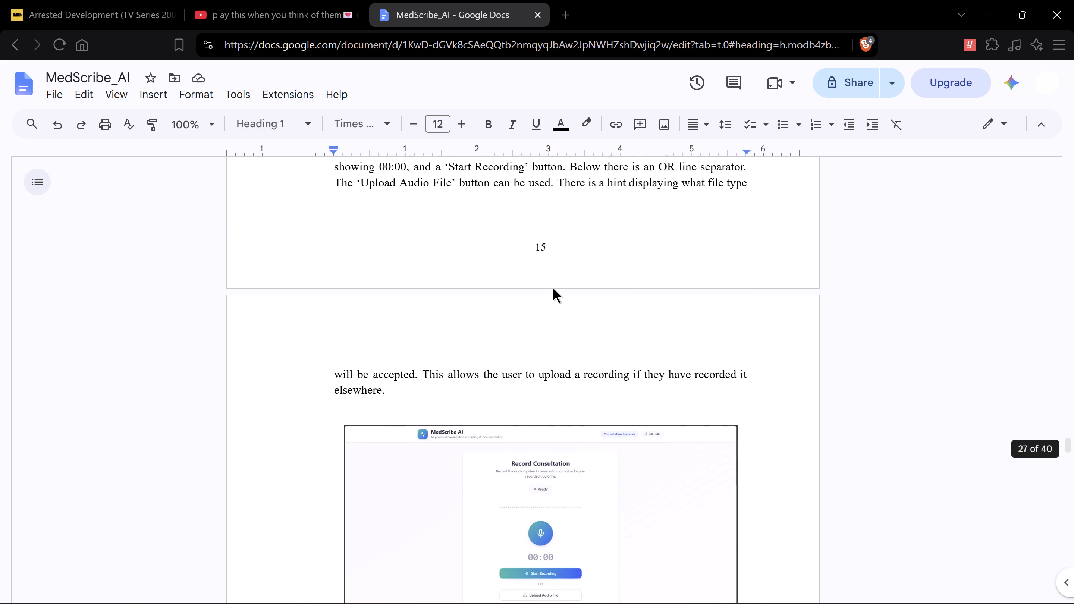
pyautogui.scroll(6, 553, 289)
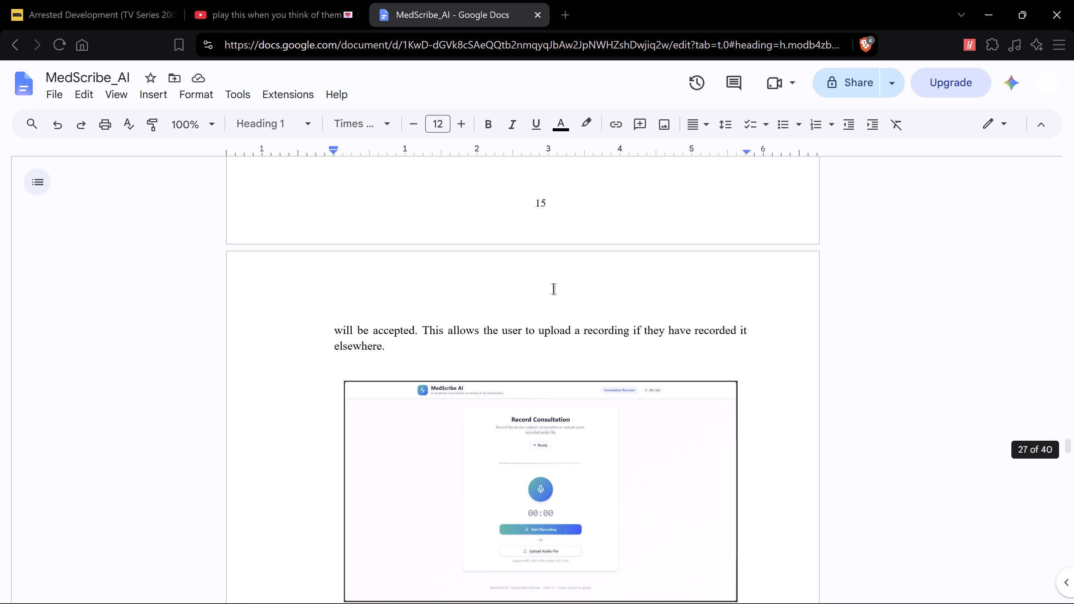
pyautogui.scroll(-11, 553, 289)
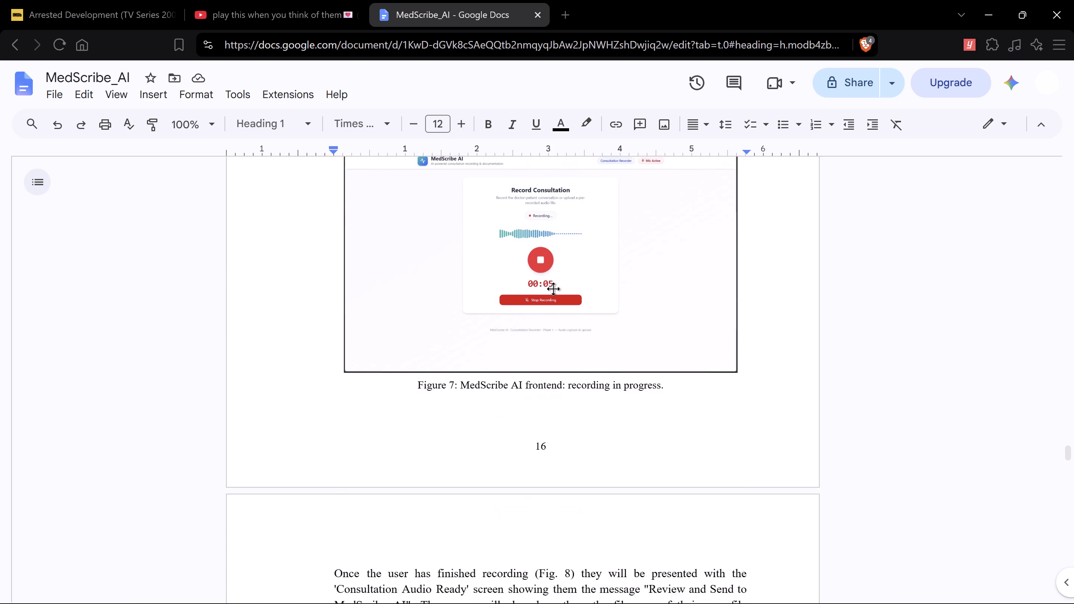
pyautogui.scroll(-3, 553, 289)
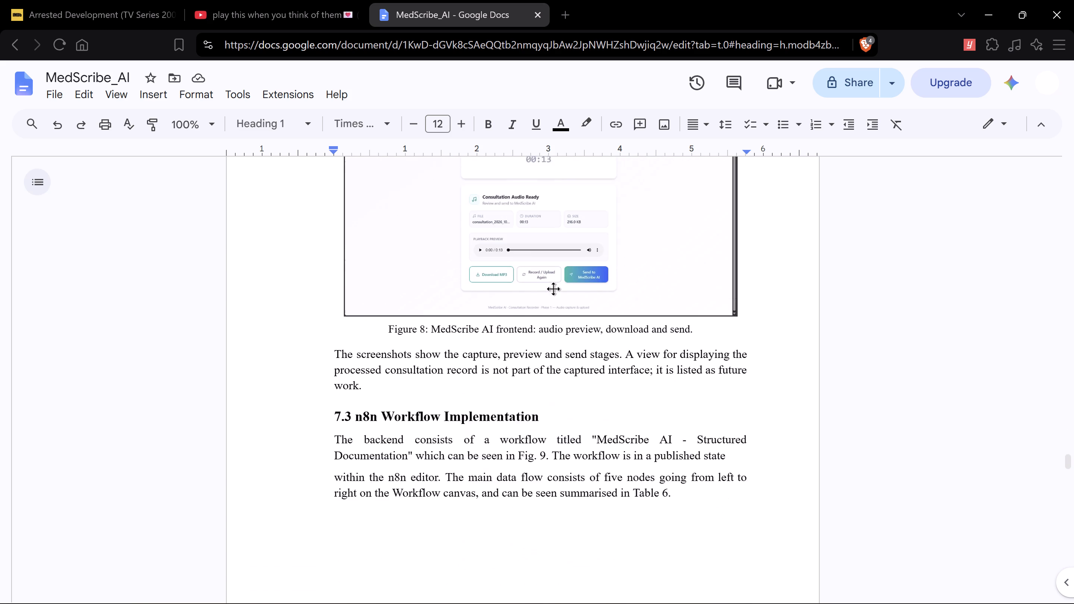
pyautogui.scroll(-6, 553, 289)
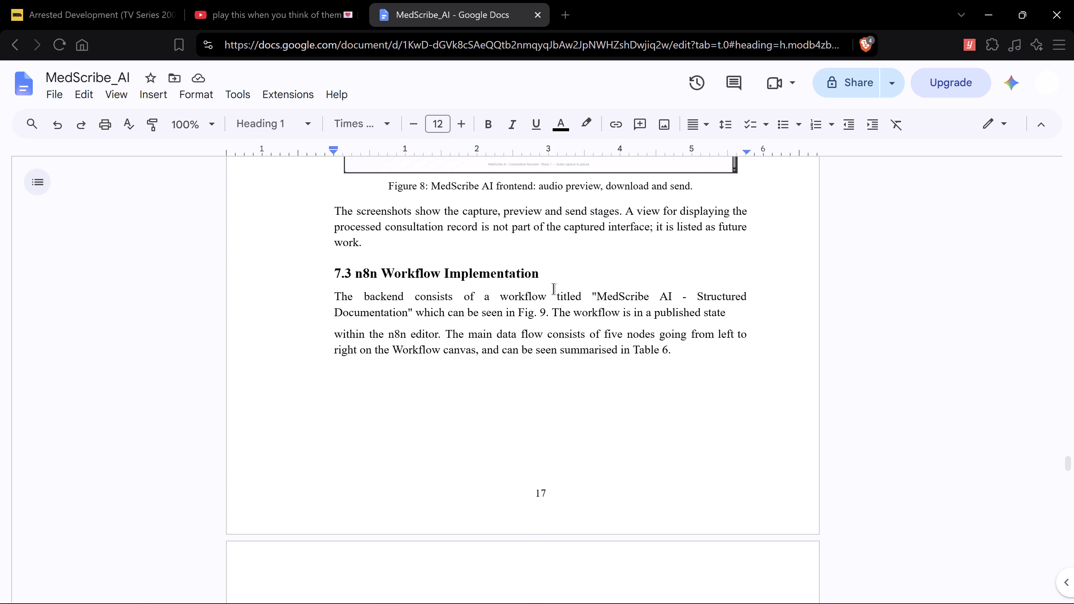
pyautogui.scroll(-6, 553, 289)
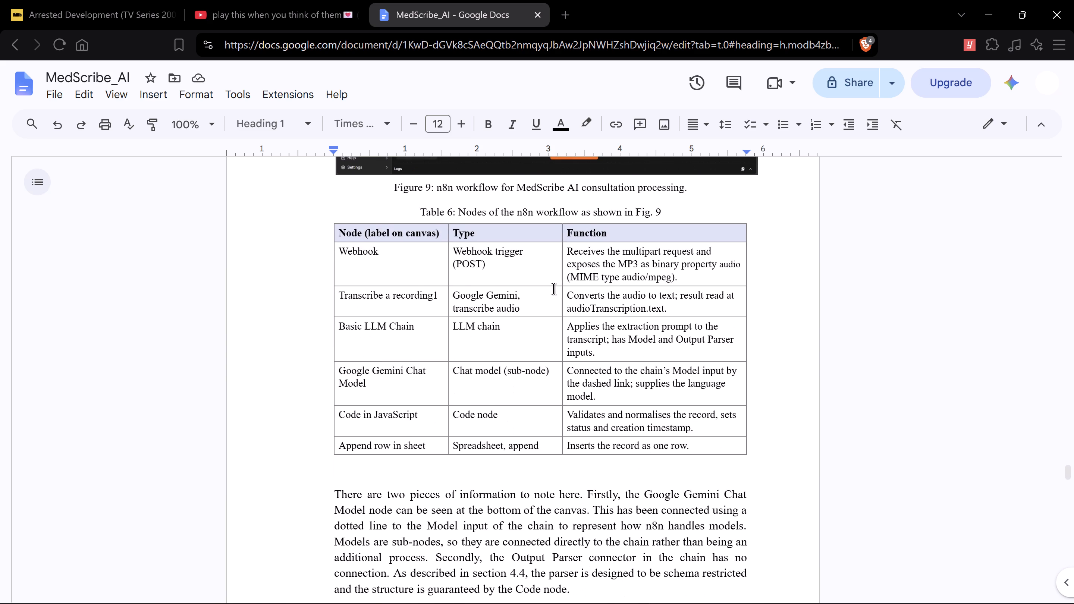
pyautogui.scroll(-4, 553, 289)
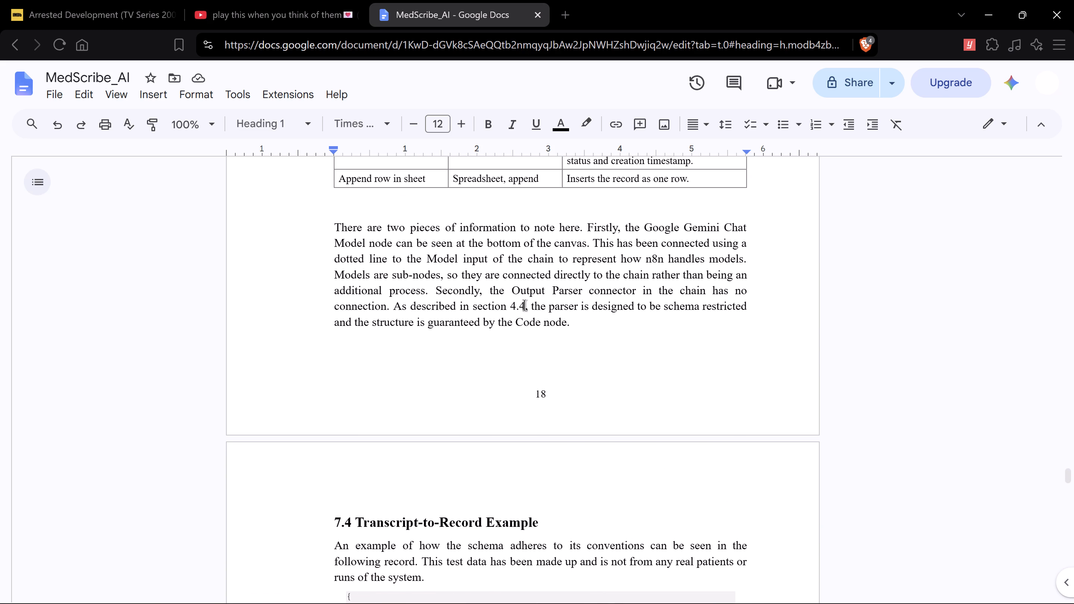
pyautogui.scroll(-12, 524, 305)
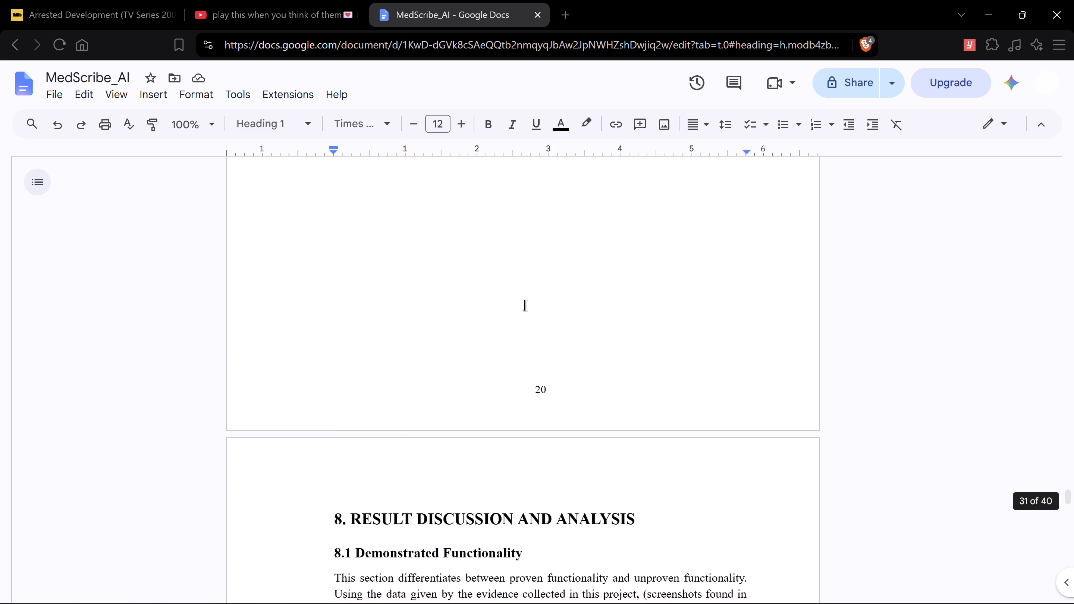
# Review chapter 8 Result Discussion and Analysis, including the functional test cases in Table 8 and 8.6 Proposed Evaluation Methodology.
pyautogui.scroll(-7, 524, 305)
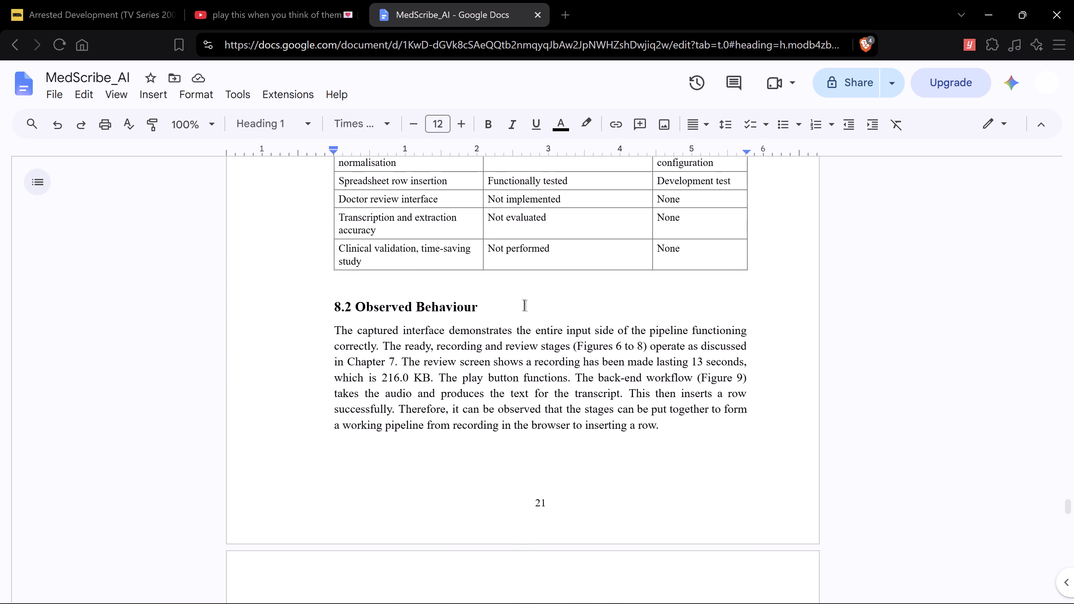
pyautogui.scroll(-5, 524, 305)
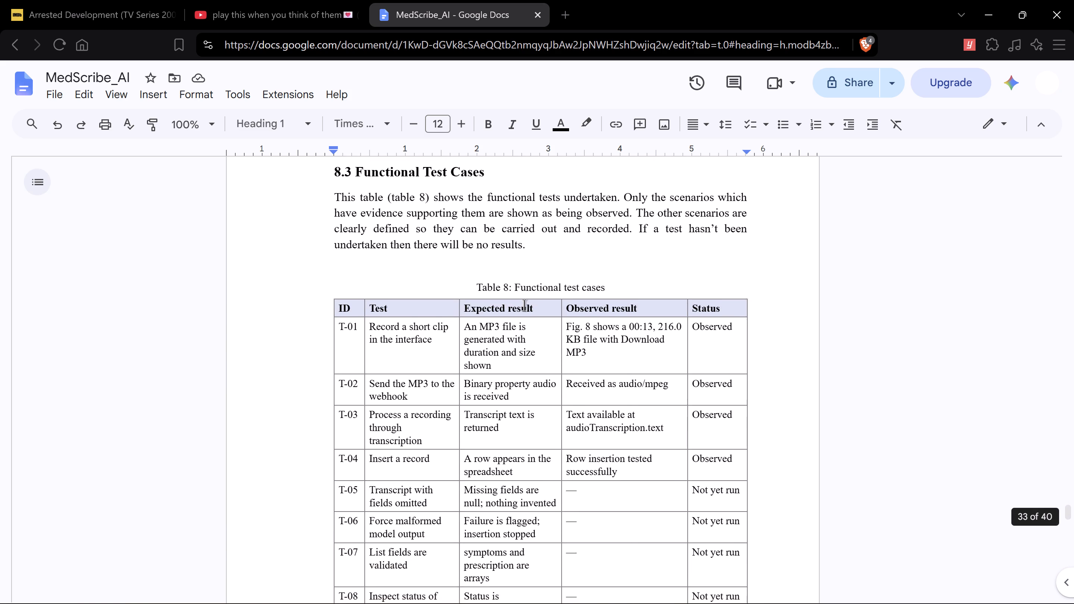
pyautogui.scroll(-5, 524, 305)
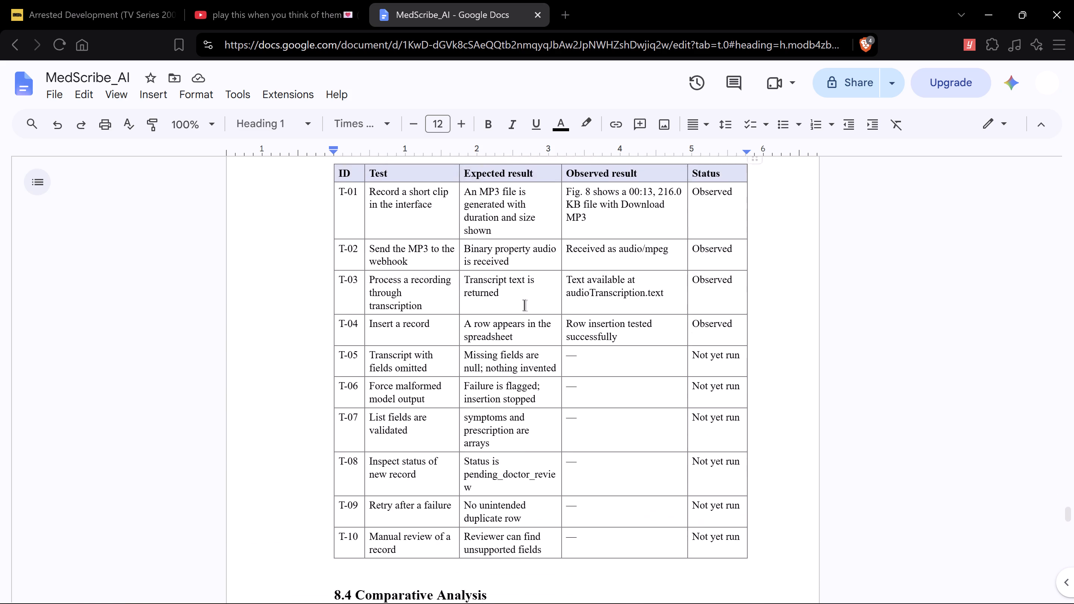
pyautogui.scroll(-10, 524, 305)
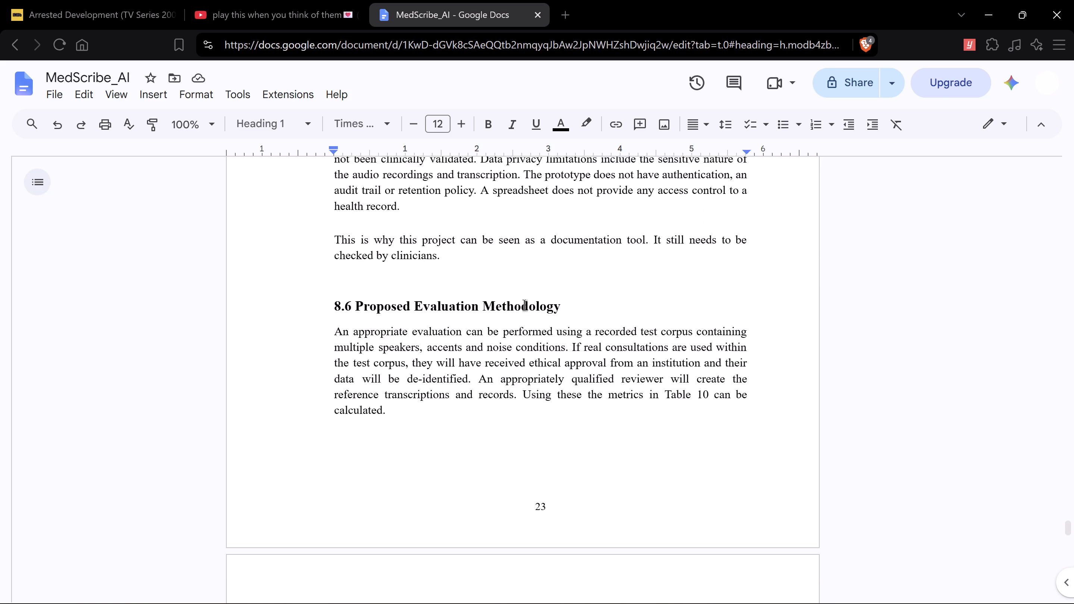
pyautogui.scroll(-7, 524, 305)
# Review chapter 9 Conclusion and Future Scope, the reference list, and the remaining pages through the end of the document.
pyautogui.scroll(-3, 524, 305)
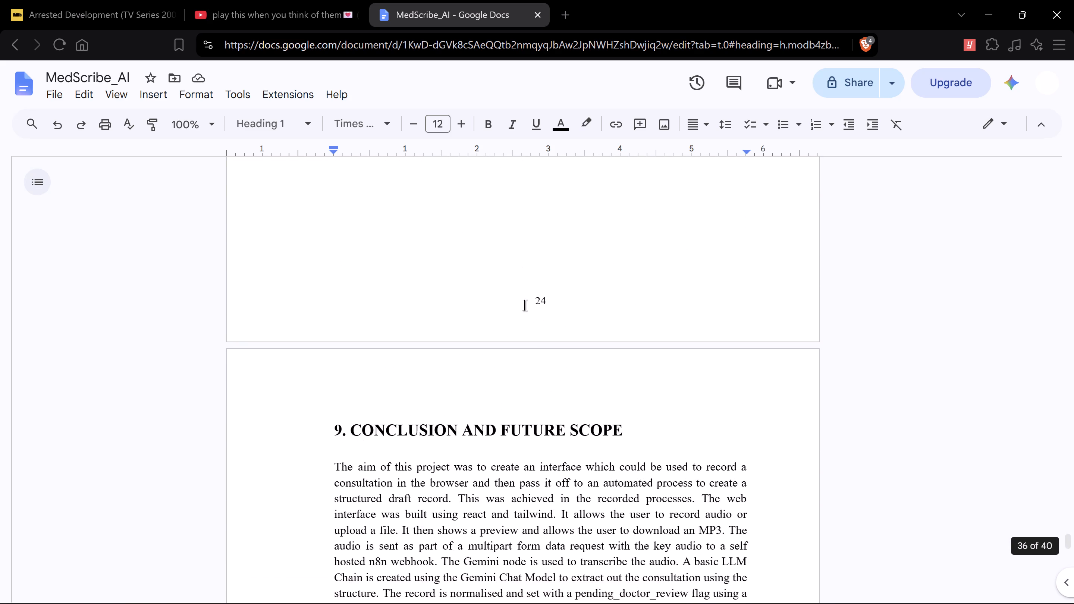
pyautogui.scroll(-8, 524, 305)
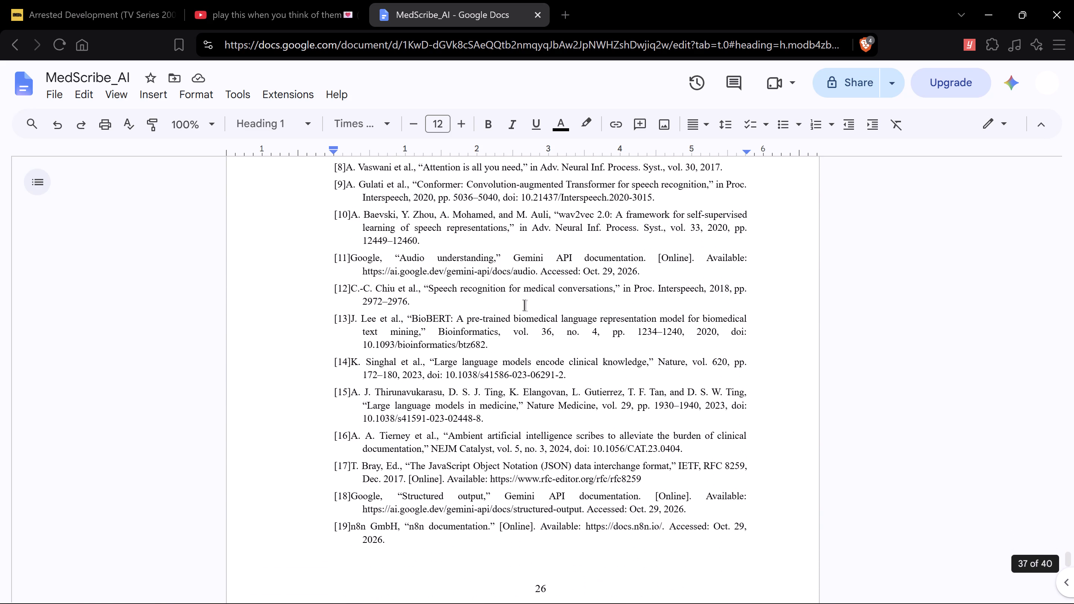
pyautogui.scroll(-2, 524, 305)
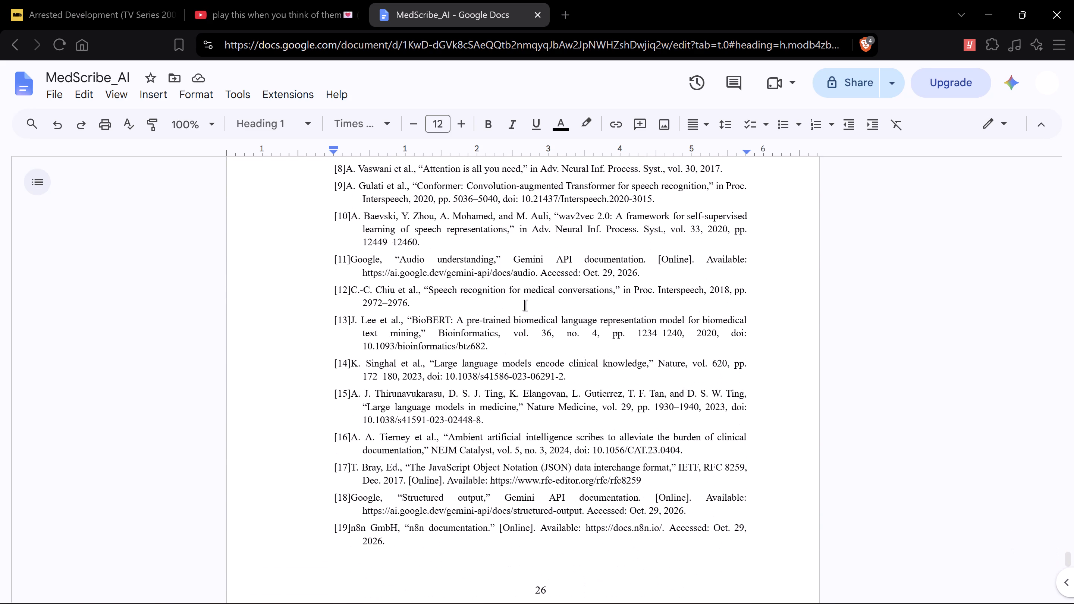
pyautogui.scroll(-2, 524, 305)
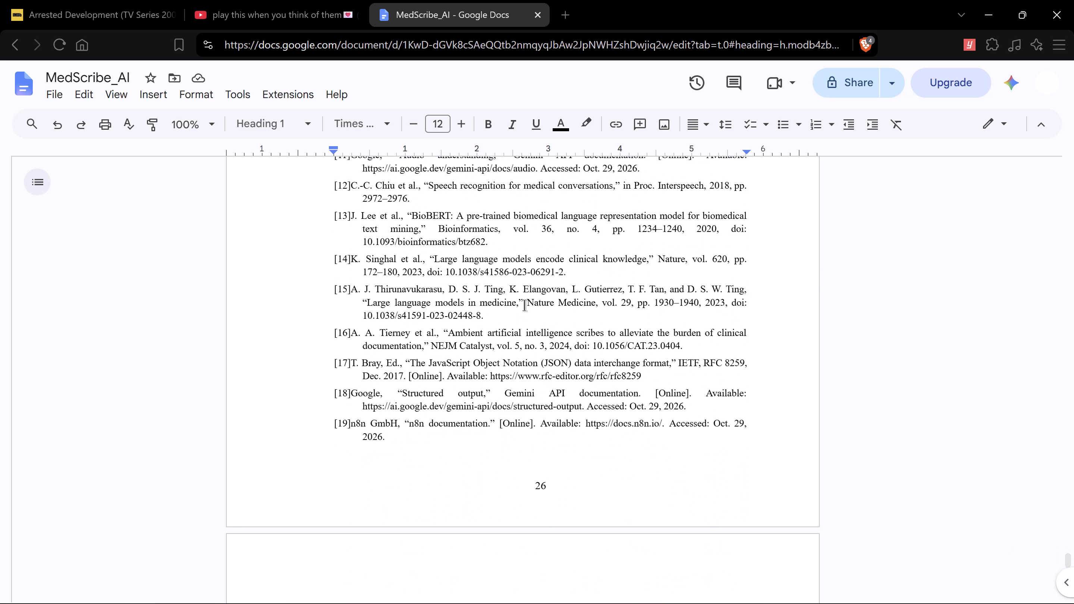
pyautogui.scroll(-6, 524, 305)
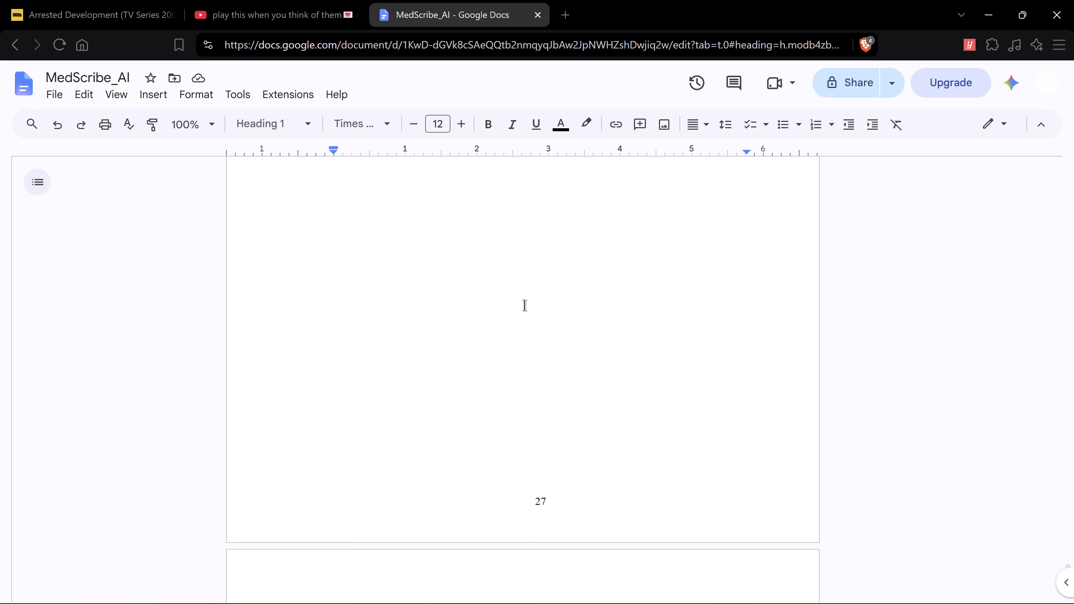
pyautogui.scroll(-14, 524, 305)
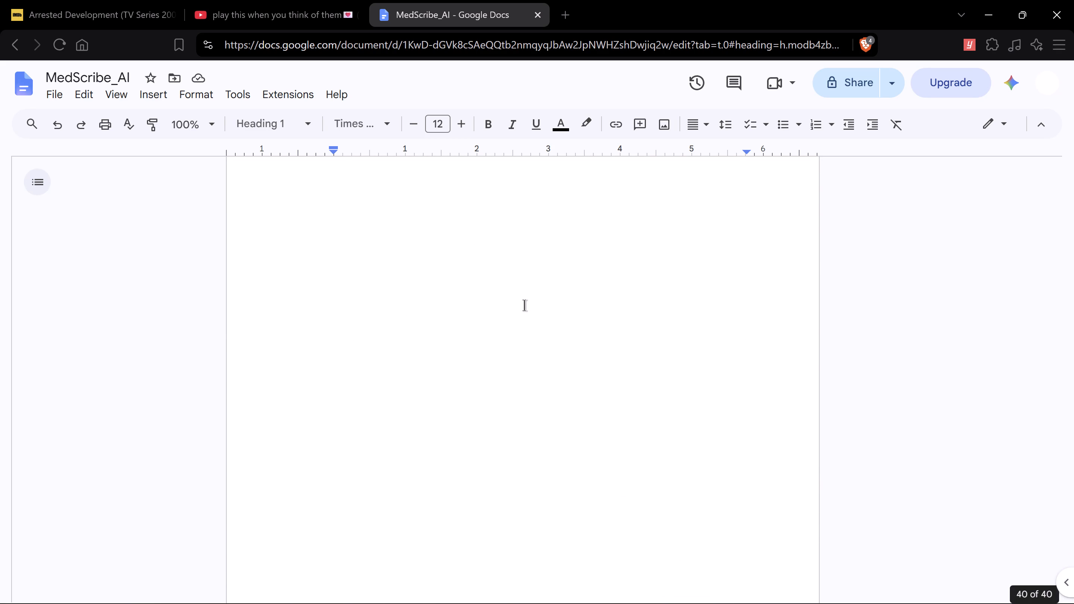
# Check the closing pages, including 11. List of Publications, and return through the report to the title page.
pyautogui.scroll(8, 524, 305)
pyautogui.scroll(-1, 524, 305)
pyautogui.scroll(5, 524, 305)
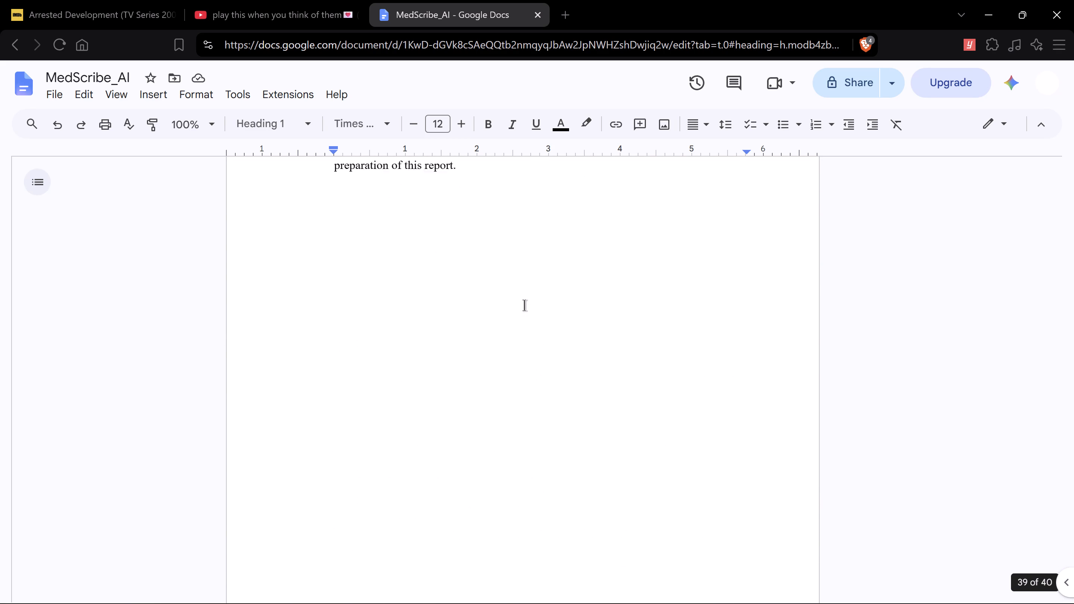
pyautogui.scroll(1, 524, 305)
pyautogui.scroll(-4, 524, 305)
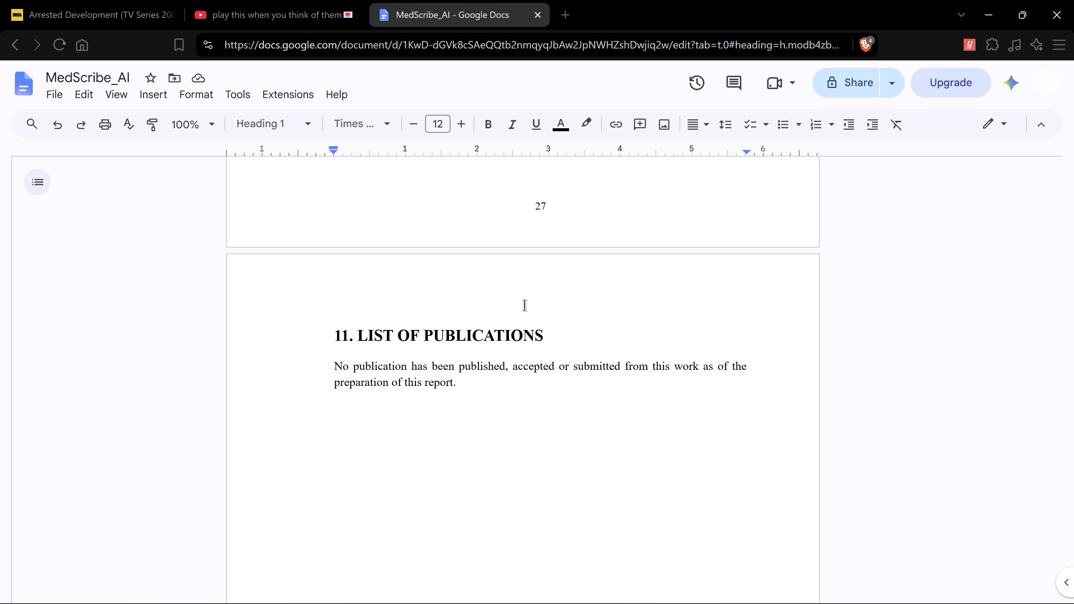
pyautogui.scroll(-1, 524, 305)
pyautogui.scroll(14, 524, 305)
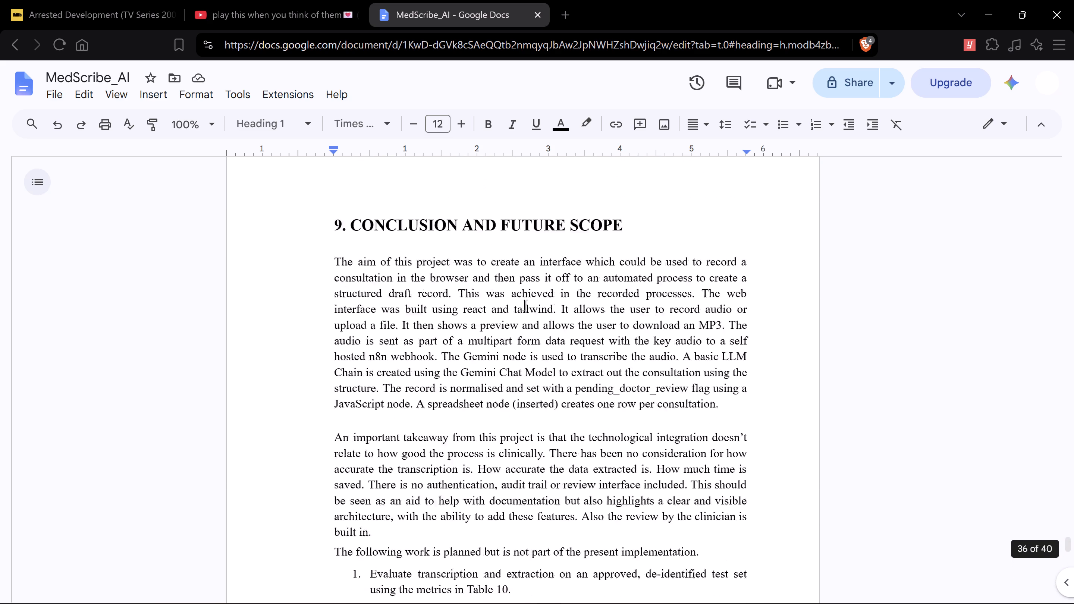
pyautogui.scroll(20, 524, 305)
pyautogui.scroll(20, 524, 305)
pyautogui.scroll(20, 524, 305)
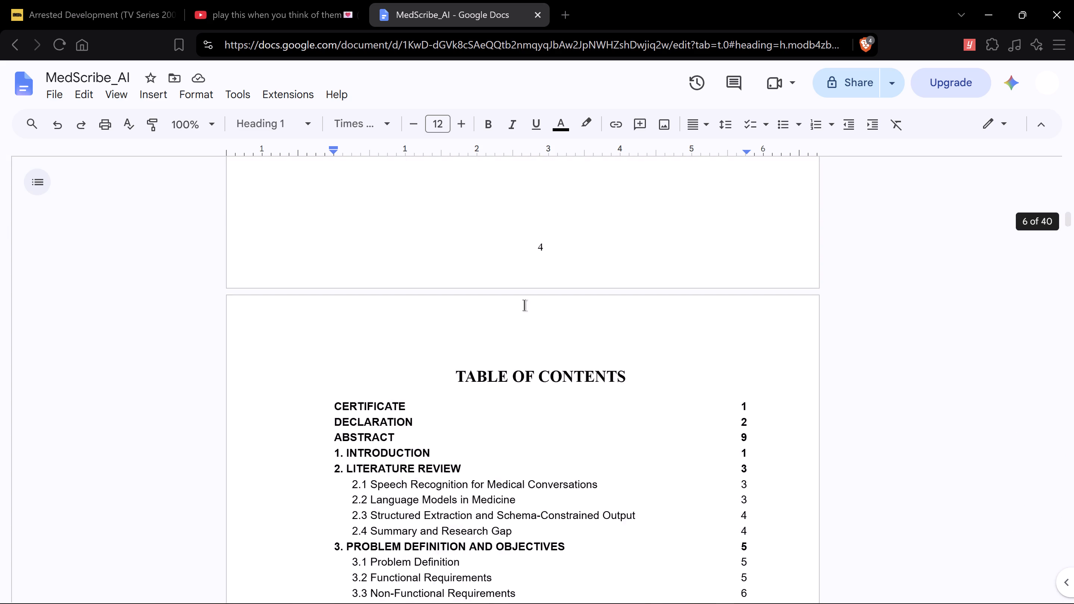
pyautogui.scroll(20, 524, 305)
pyautogui.scroll(1, 524, 305)
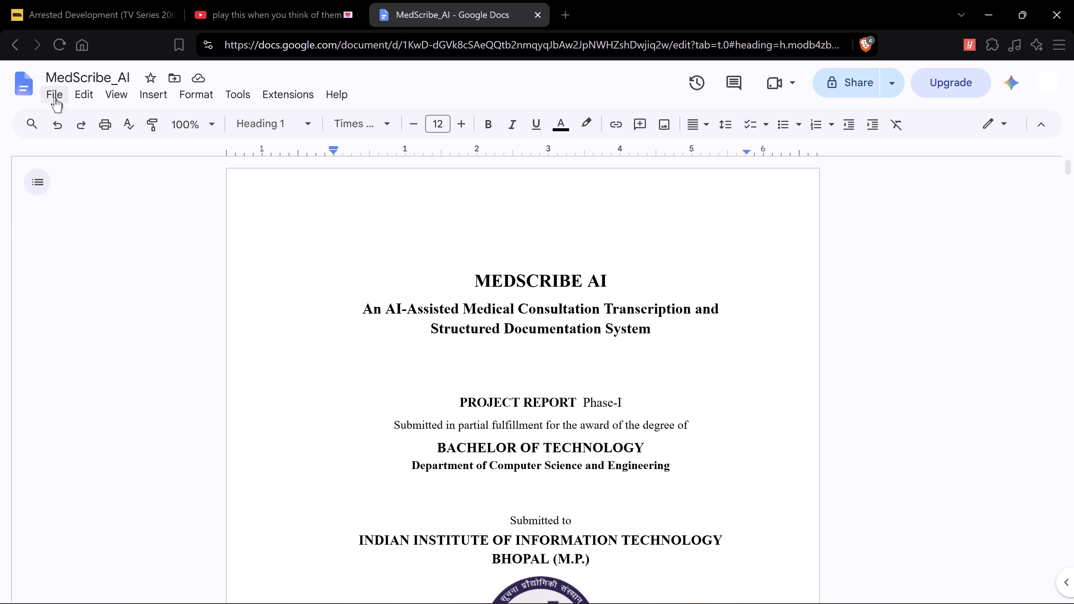
# Download the report as a Microsoft Word (.docx) file named "final project" to the Desktop.
pyautogui.click(54, 92)
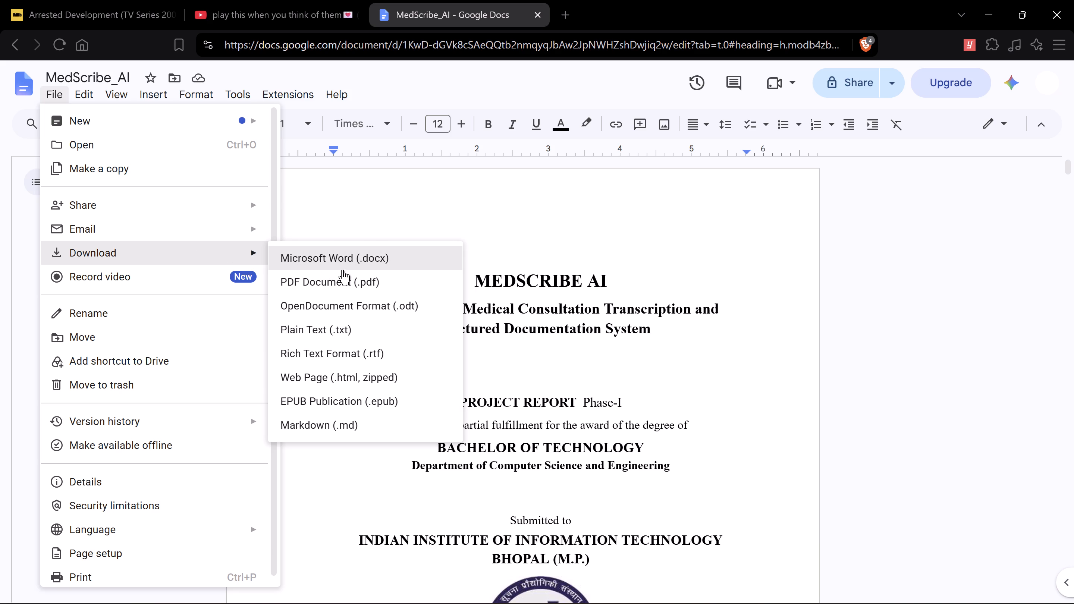
pyautogui.click(386, 266)
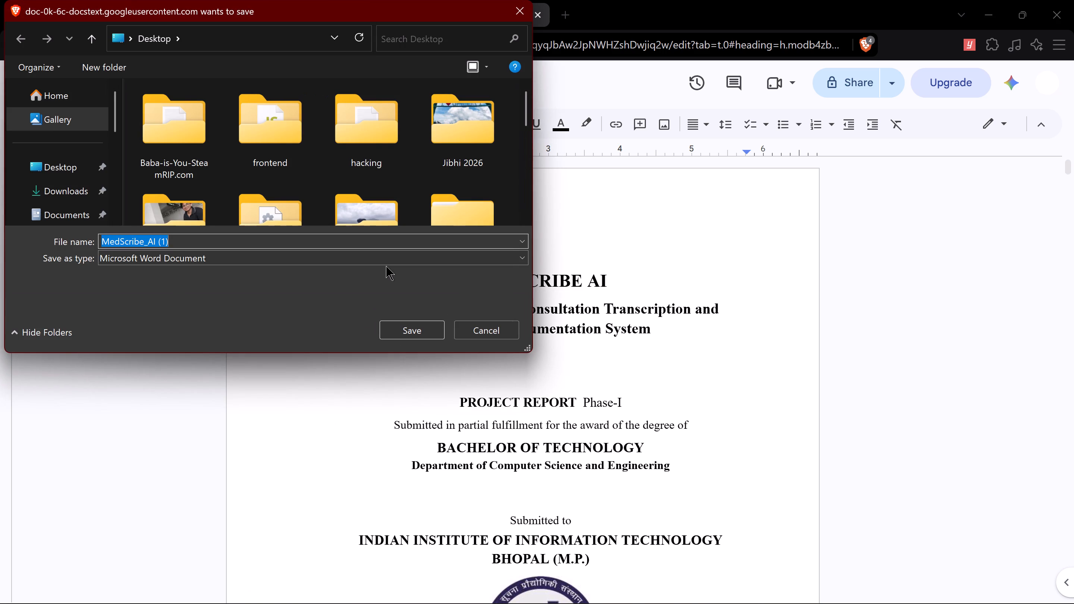
pyautogui.write('final')
pyautogui.press('space')
pyautogui.write('pro')
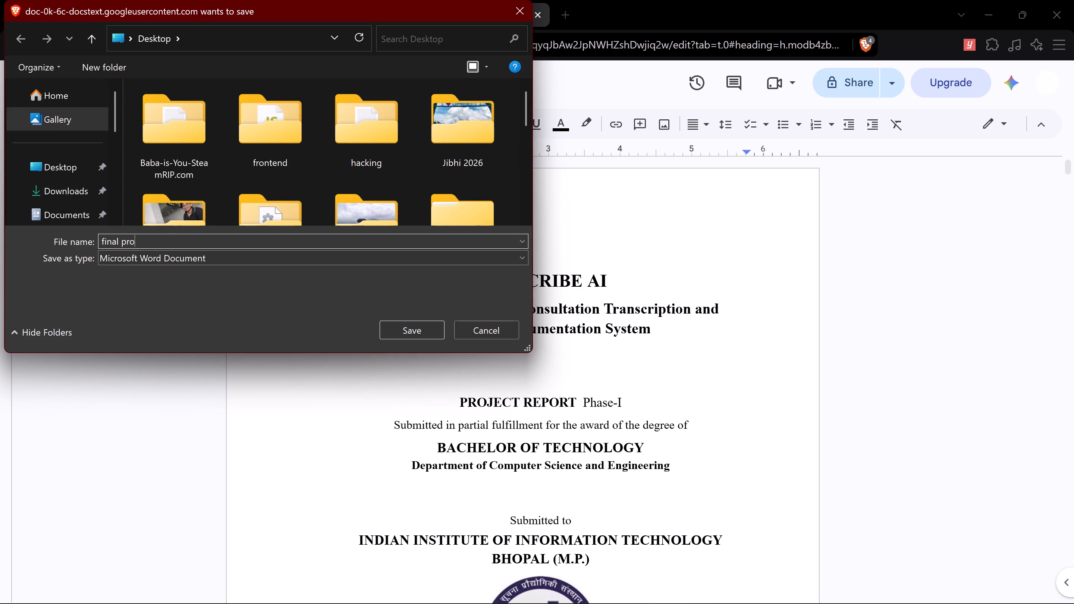
pyautogui.write('ject')
pyautogui.press('Return')
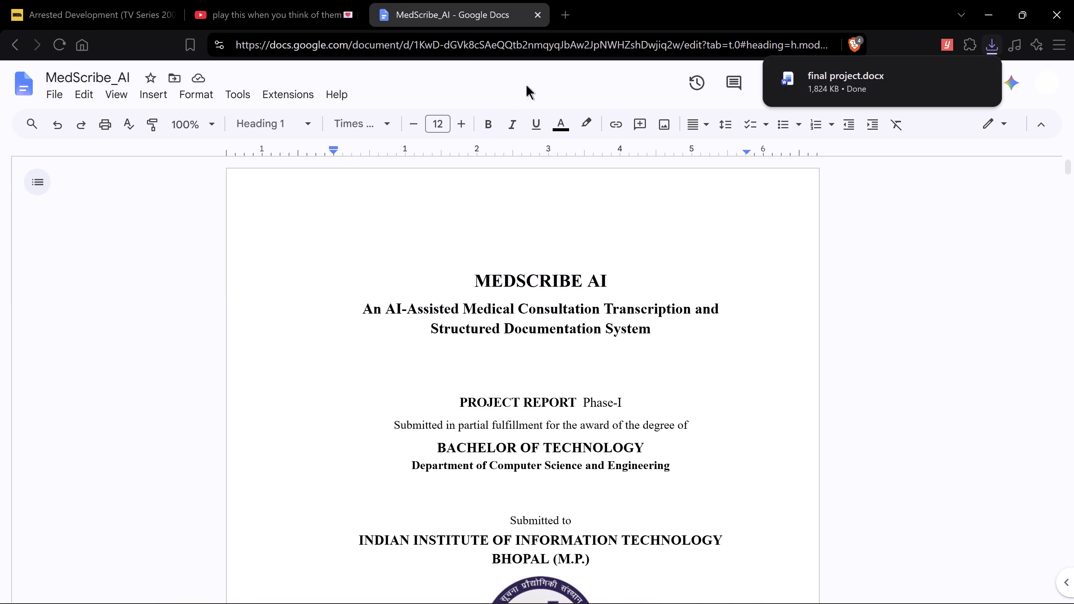
# Search the web for "merge pdf" in a new tab and open iLovePDF's Merge PDF page.
pyautogui.click(566, 13)
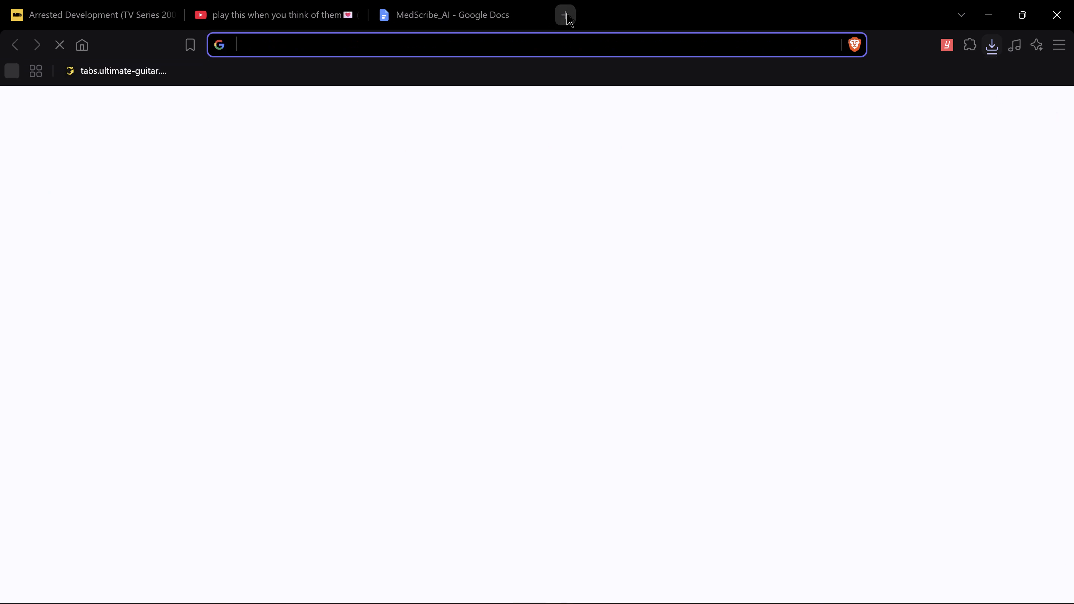
pyautogui.write('merge')
pyautogui.press('space')
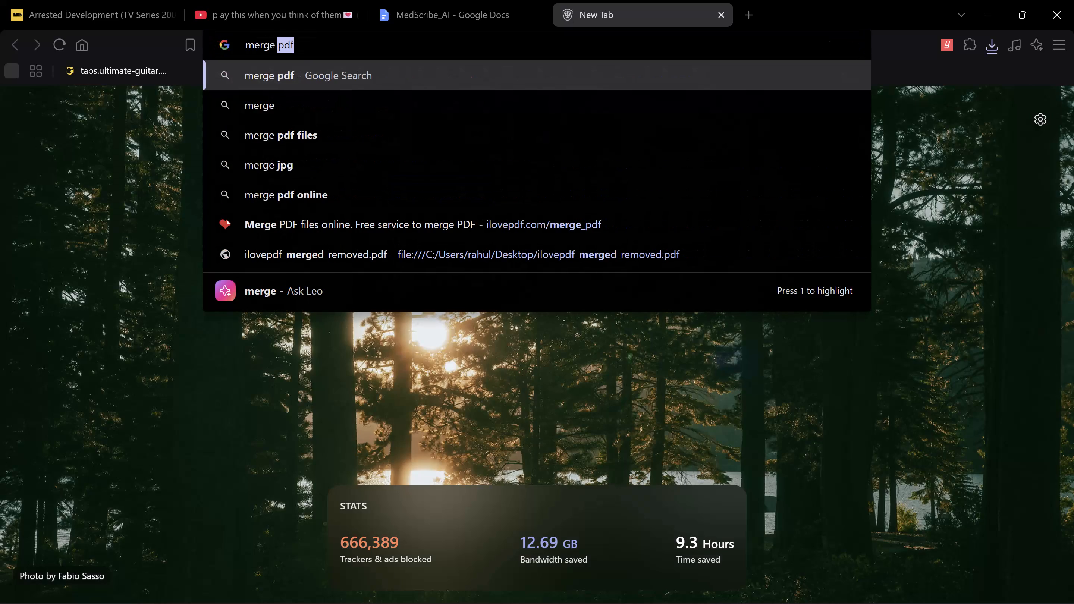
pyautogui.write('pdf')
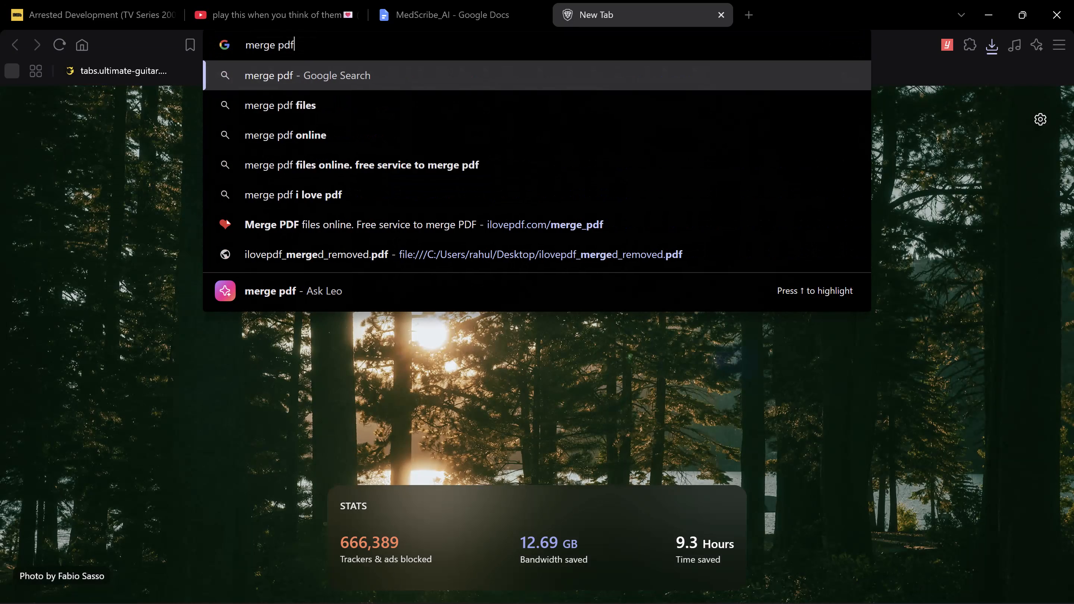
pyautogui.press('Return')
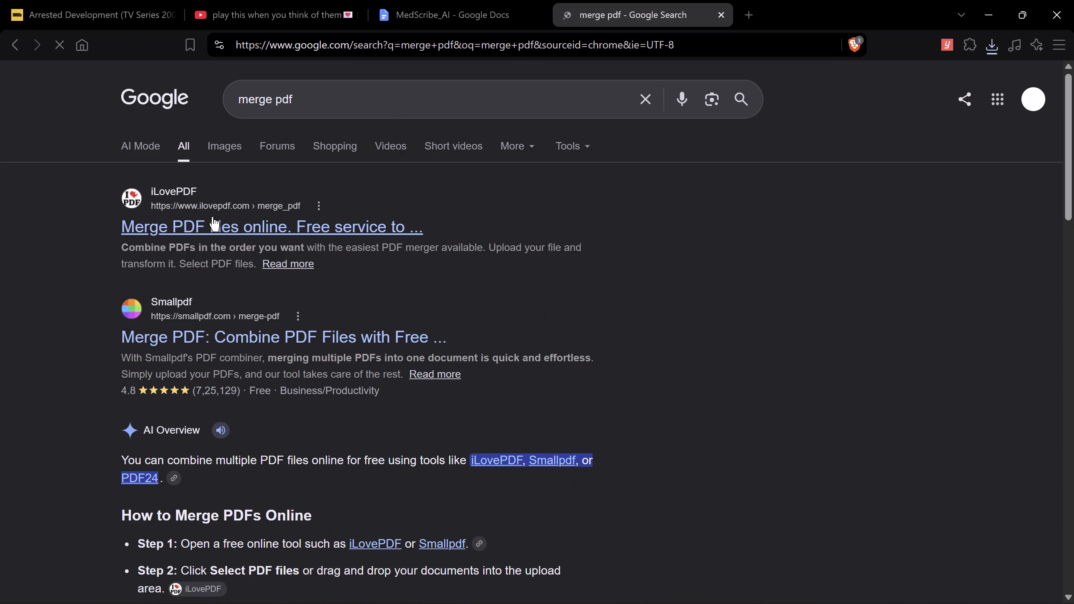
pyautogui.click(213, 217)
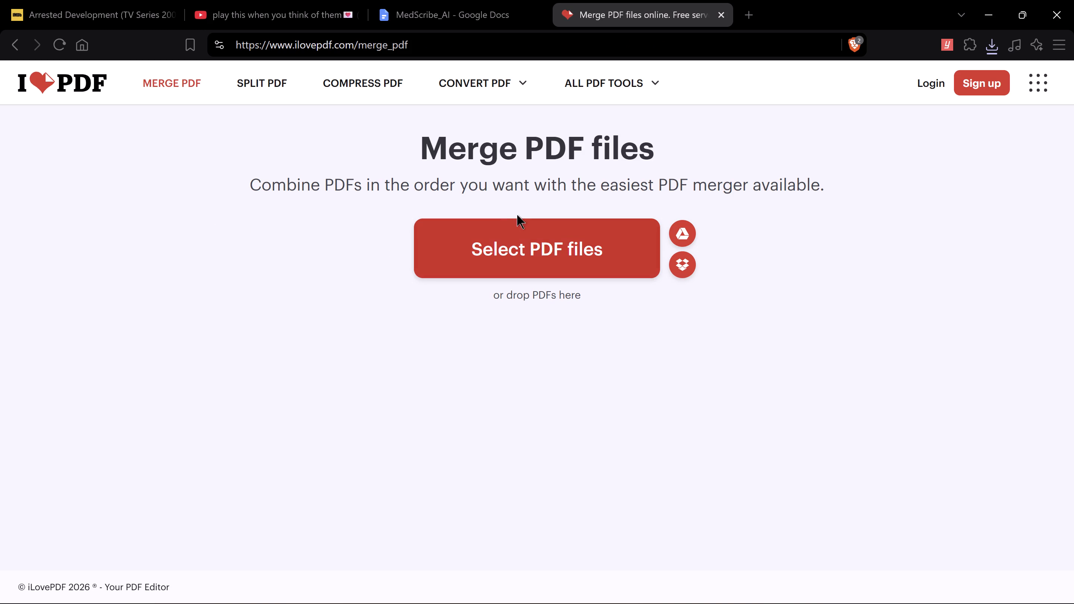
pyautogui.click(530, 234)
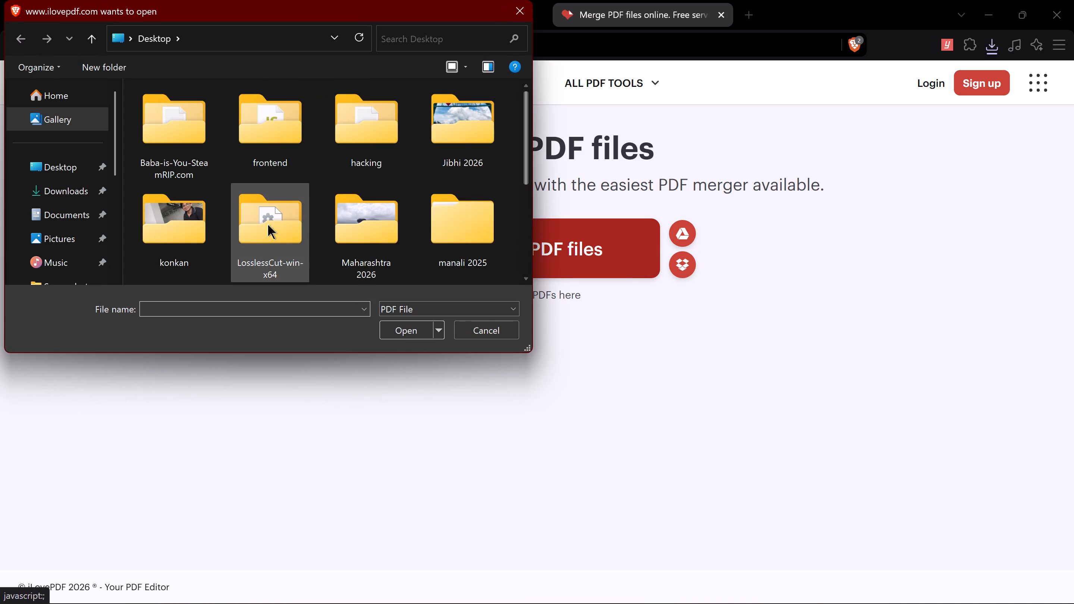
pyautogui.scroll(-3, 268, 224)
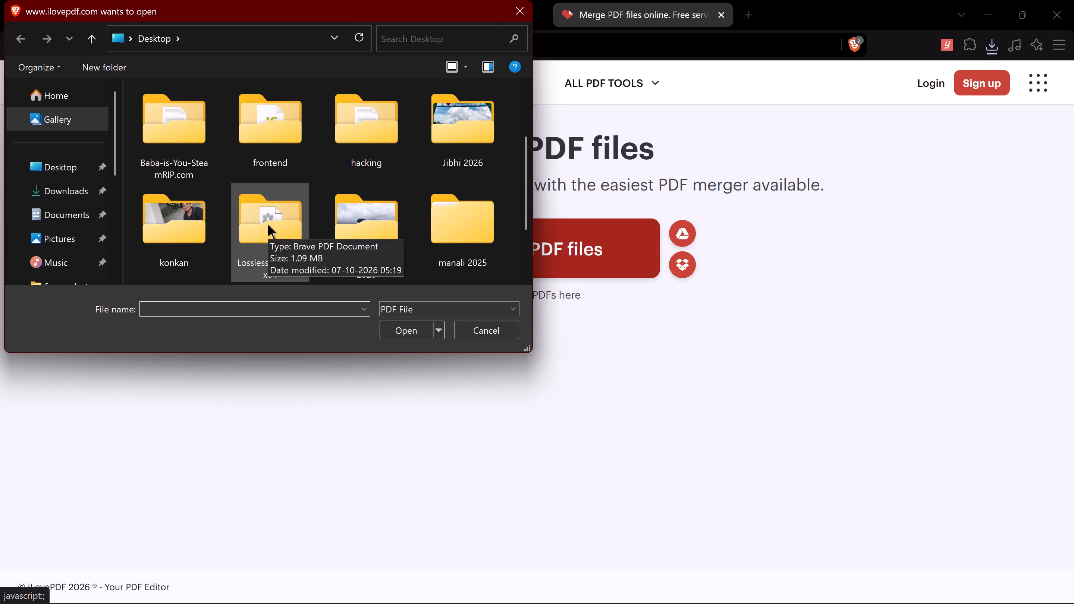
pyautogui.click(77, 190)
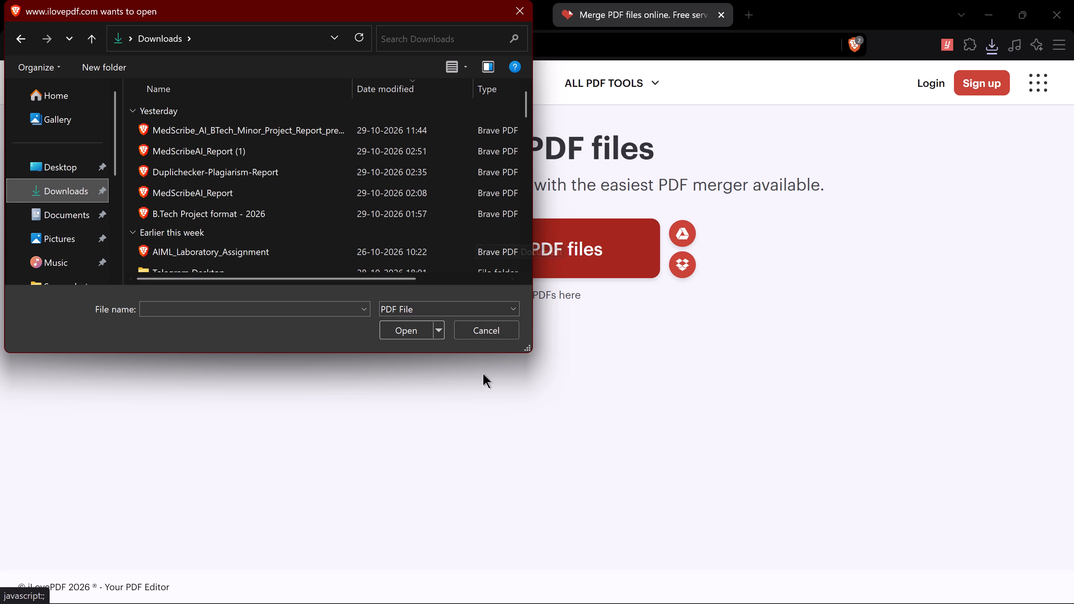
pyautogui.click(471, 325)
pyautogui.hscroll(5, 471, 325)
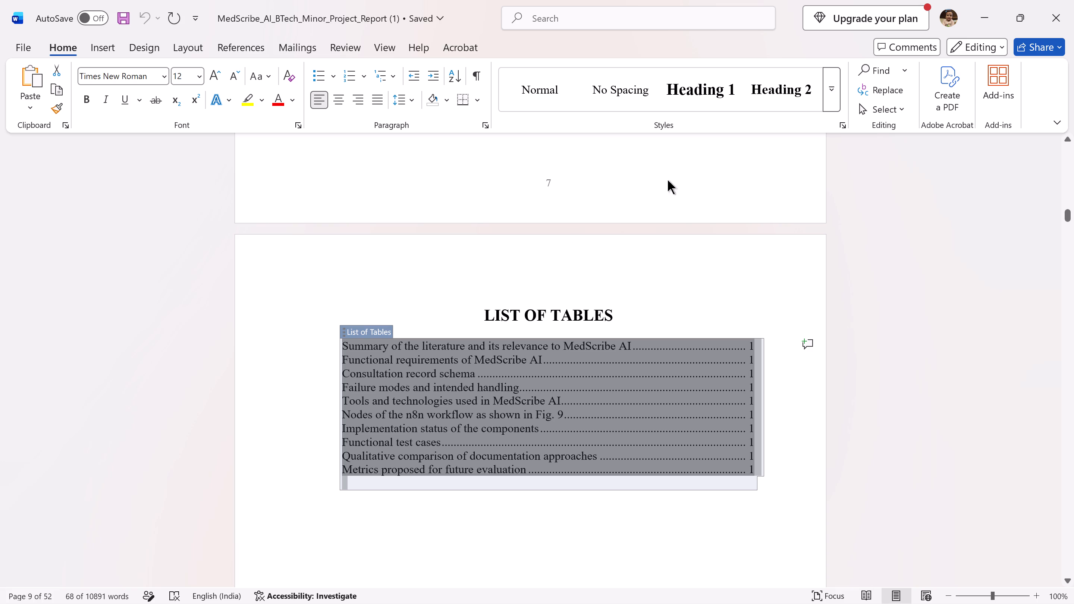
# Switch to Word, look over the List of Figures and List of Tables in MedScribe_AI_BTech_Minor_Project_Report (1), and close the document.
pyautogui.click(709, 249)
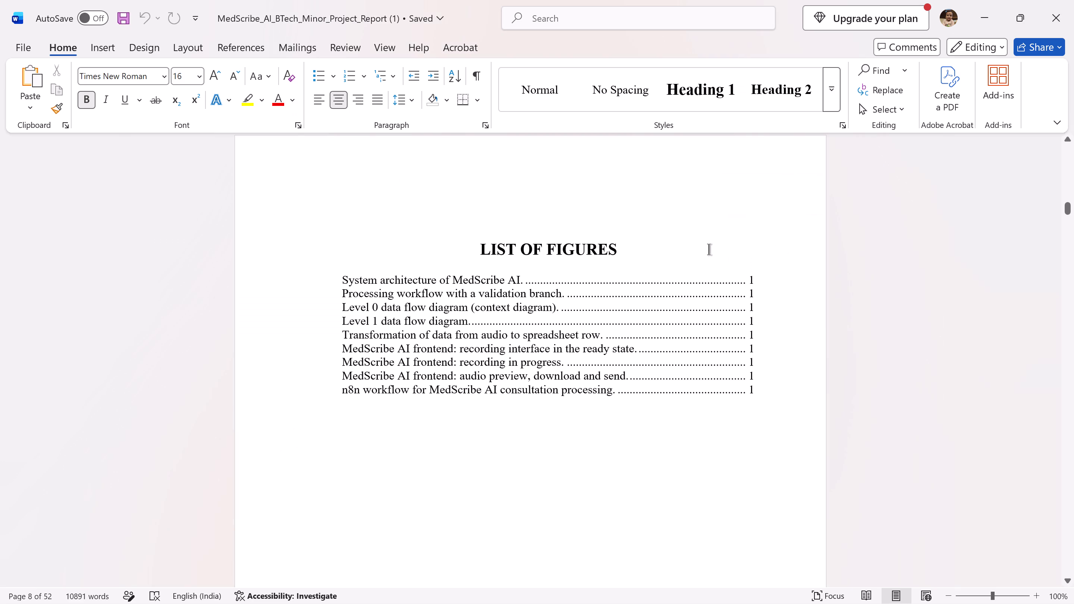
pyautogui.scroll(1, 709, 249)
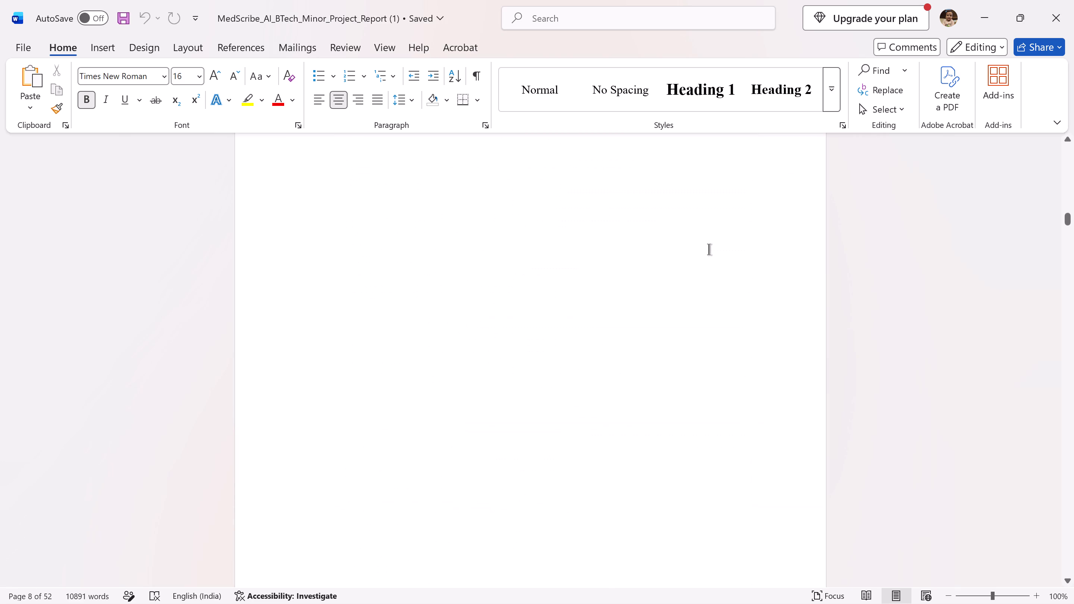
pyautogui.scroll(1, 709, 249)
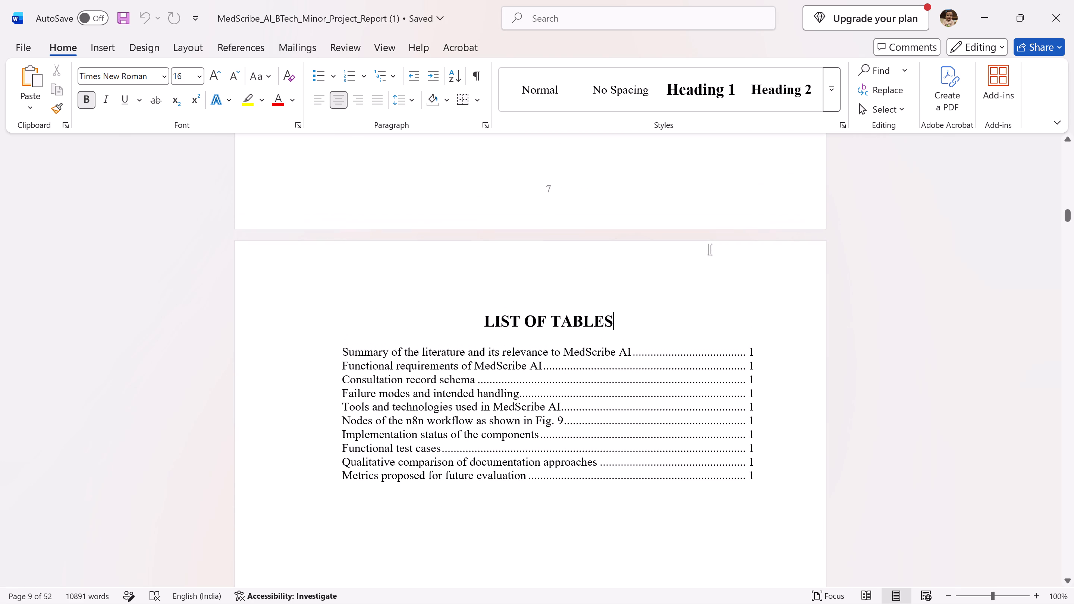
pyautogui.scroll(1, 709, 249)
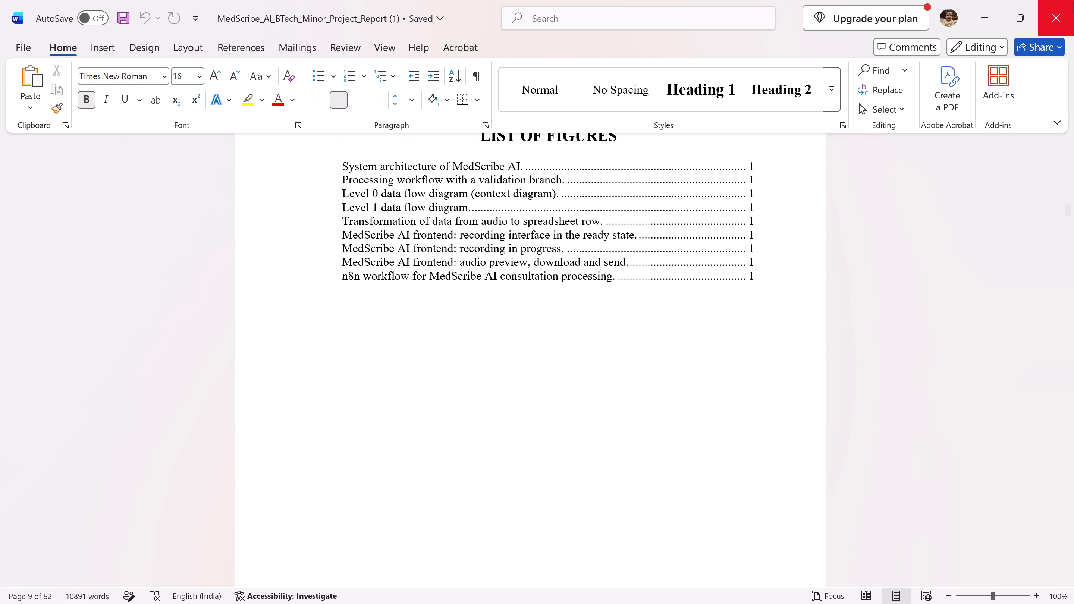
pyautogui.click(1073, 4)
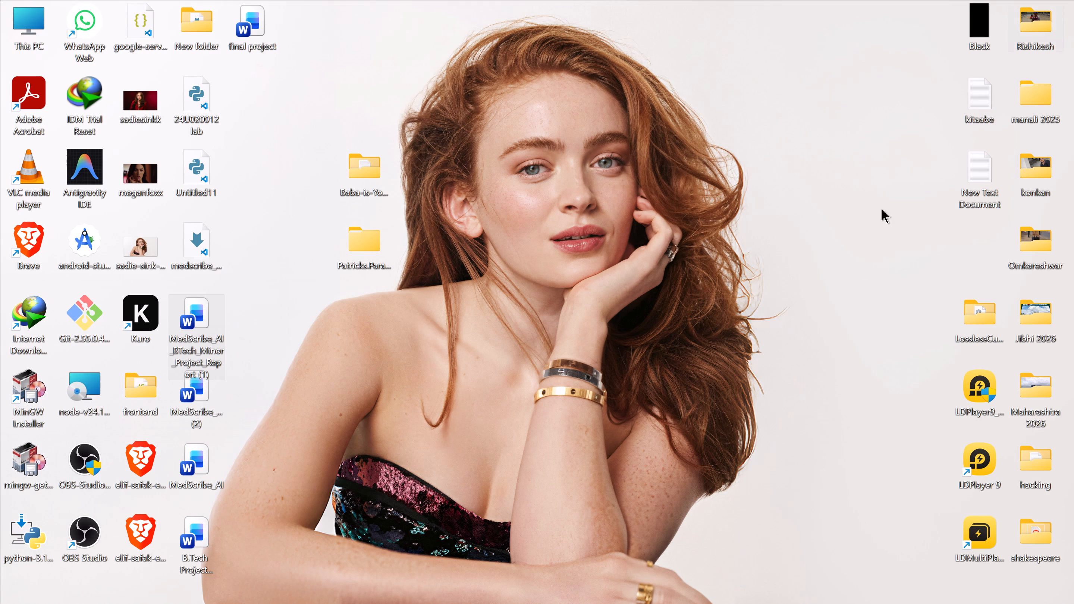
# Reopen MedScribe_AI_BTech_Minor_Project_Report (1) from the desktop and save it to the Desktop as a PDF named merge1.
pyautogui.doubleClick(187, 314)
pyautogui.click(26, 52)
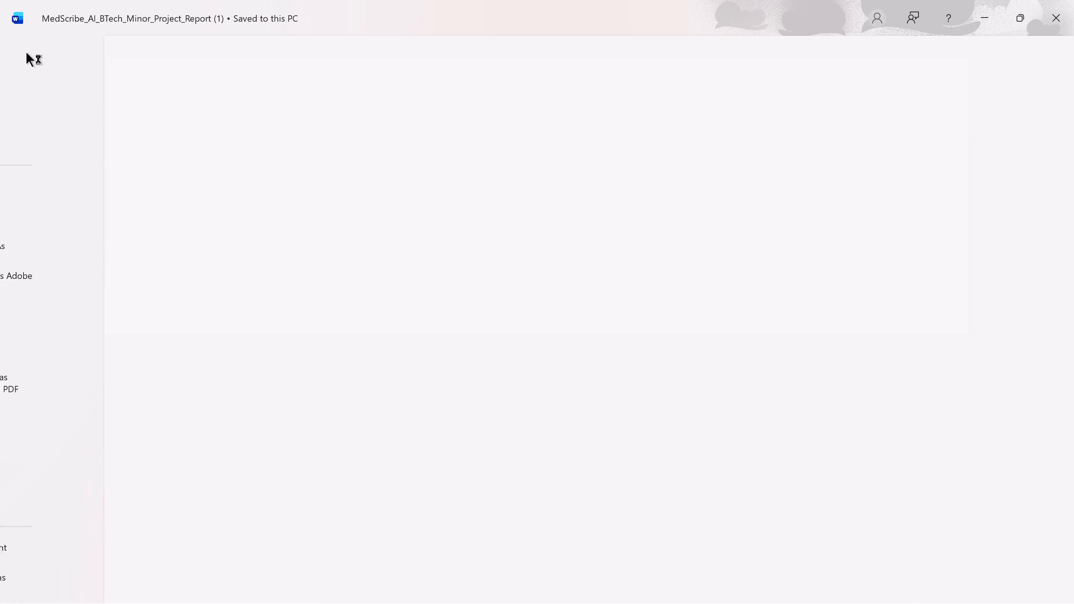
pyautogui.click(56, 244)
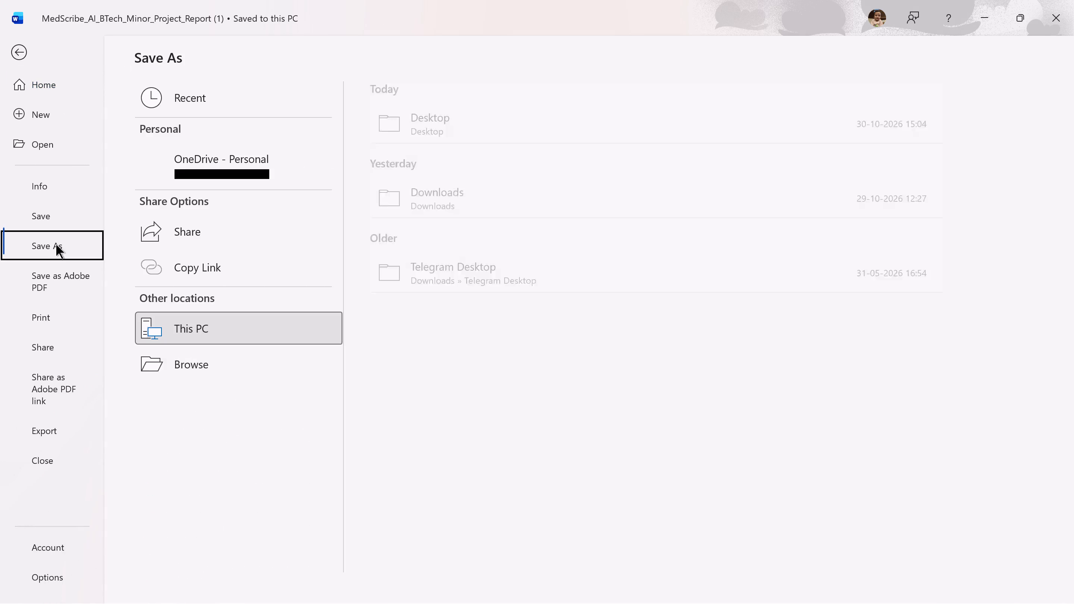
pyautogui.click(499, 170)
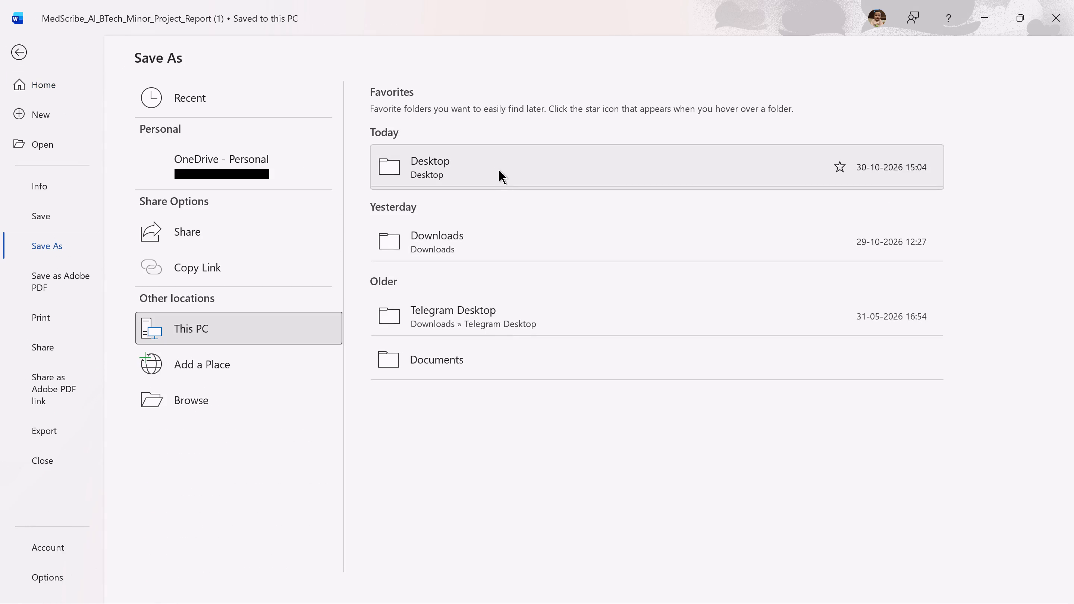
pyautogui.click(276, 262)
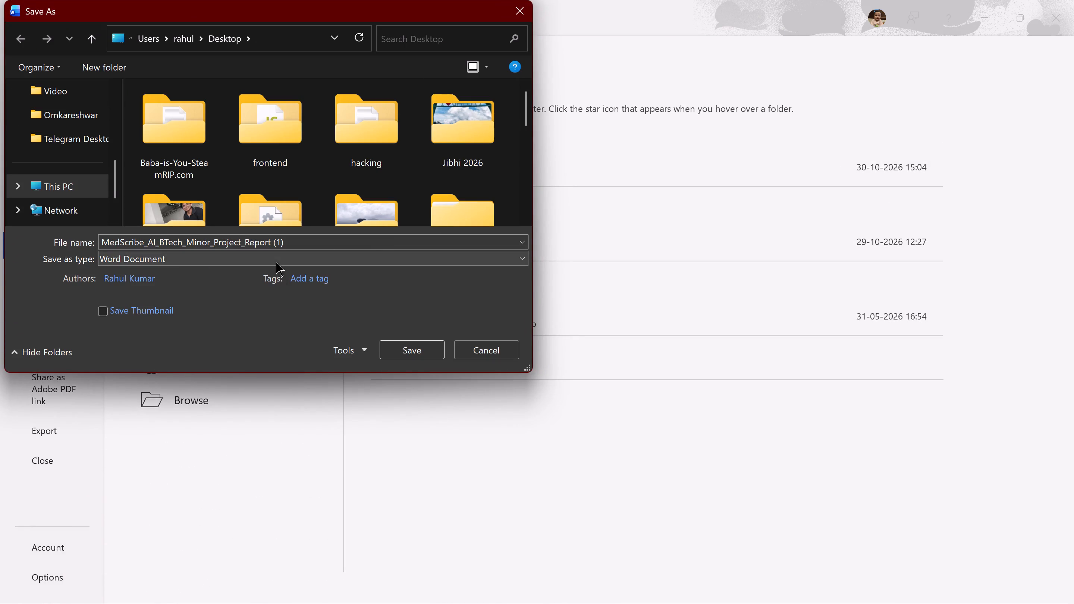
pyautogui.click(238, 345)
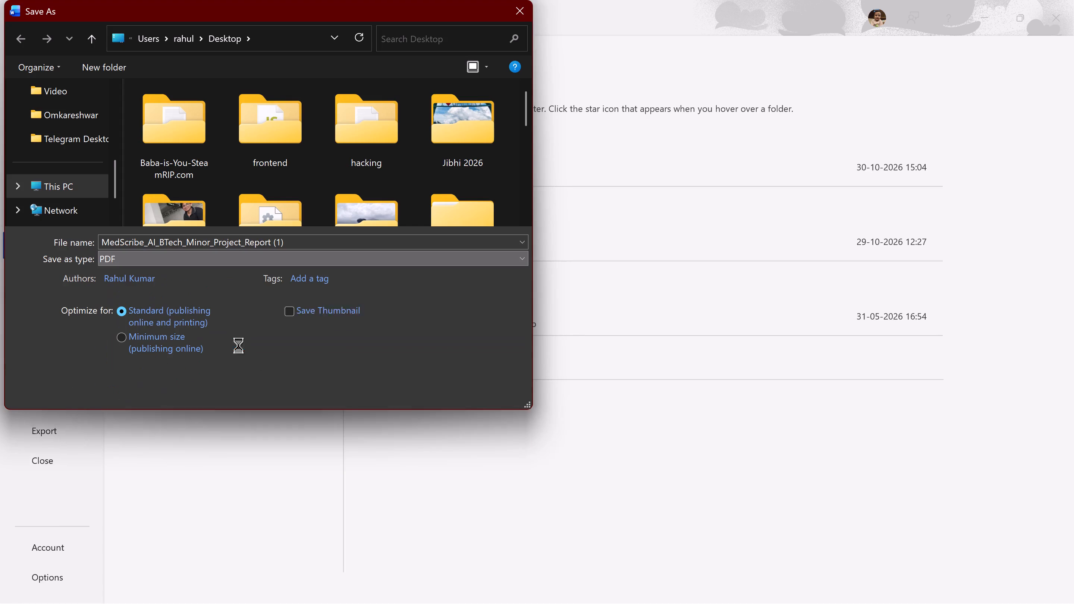
pyautogui.click(284, 243)
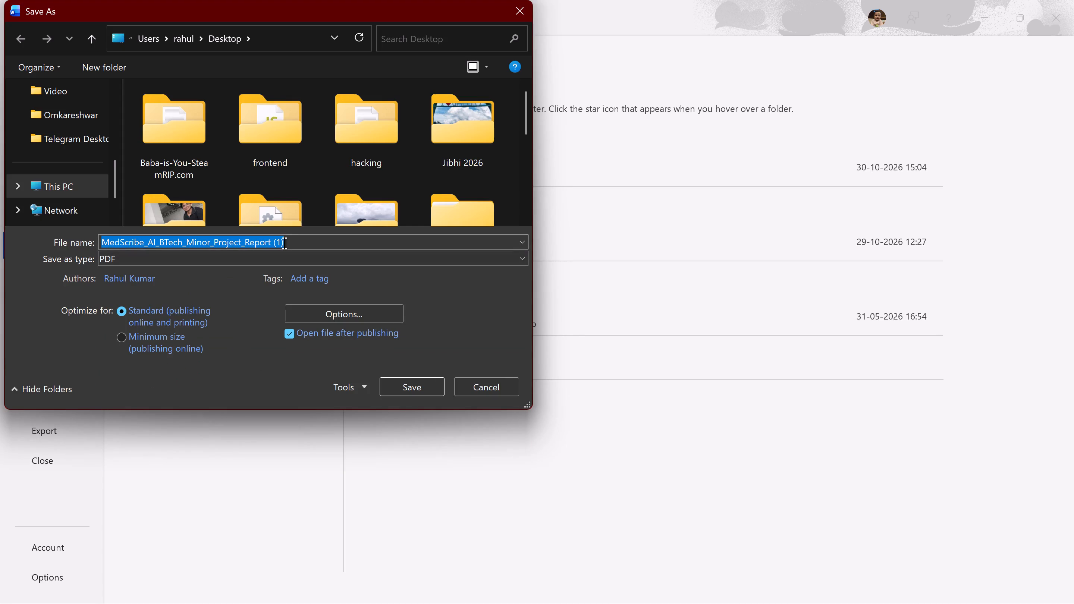
pyautogui.write('merge1')
pyautogui.press('Return')
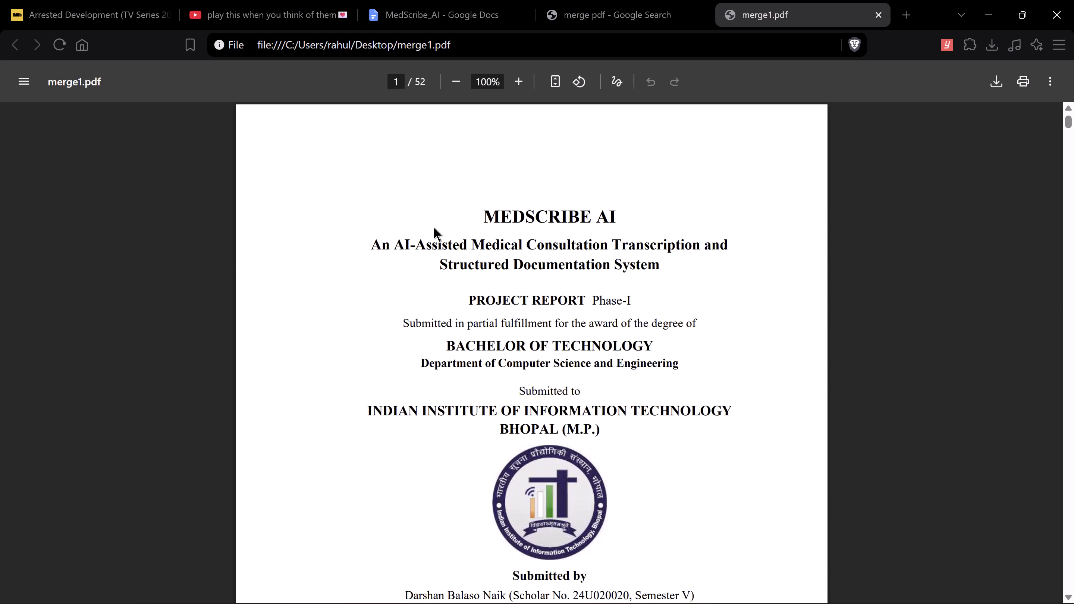
# Download the MedScribe_AI Google Docs report as a PDF document named merge2 to the Desktop.
pyautogui.click(604, 7)
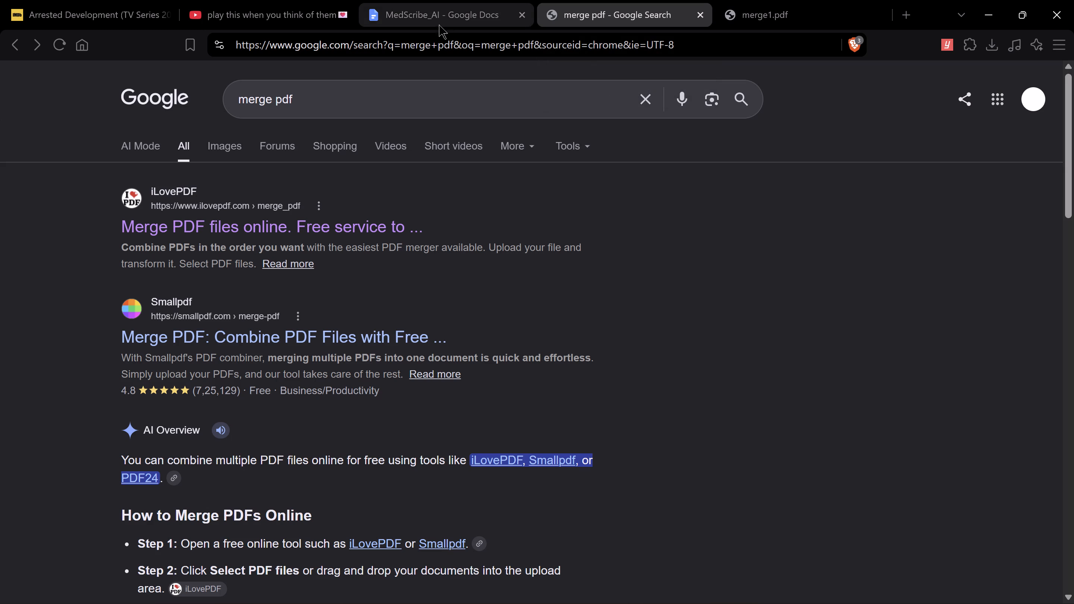
pyautogui.click(439, 18)
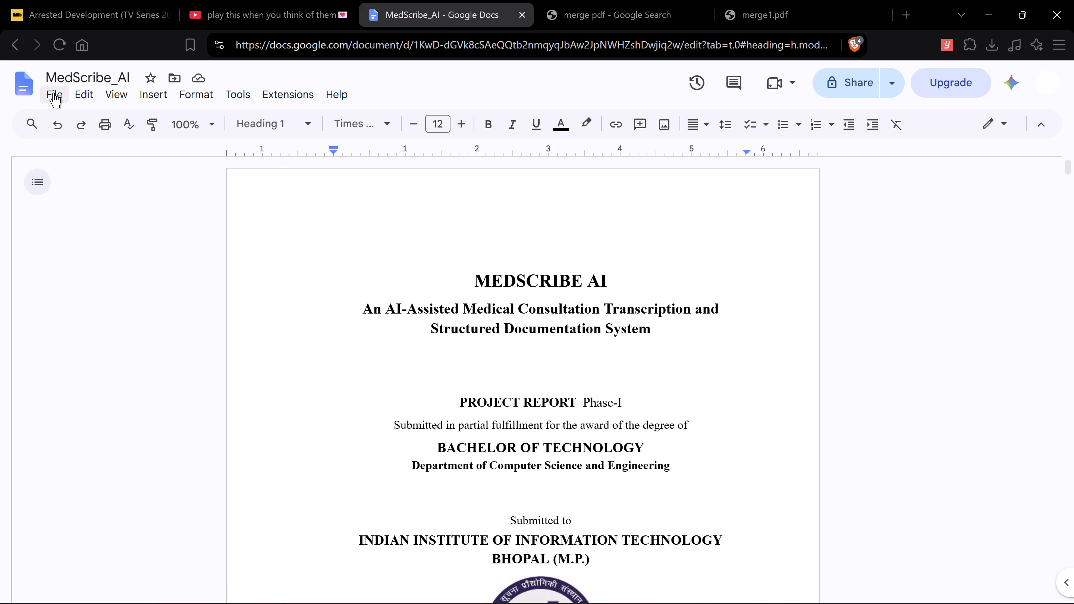
pyautogui.click(53, 93)
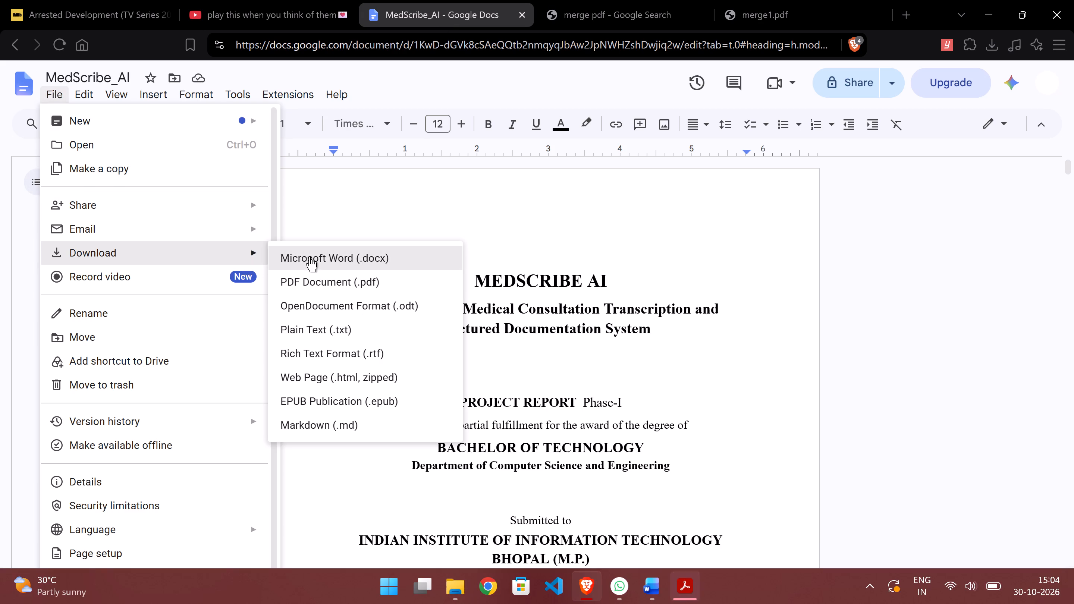
pyautogui.click(384, 281)
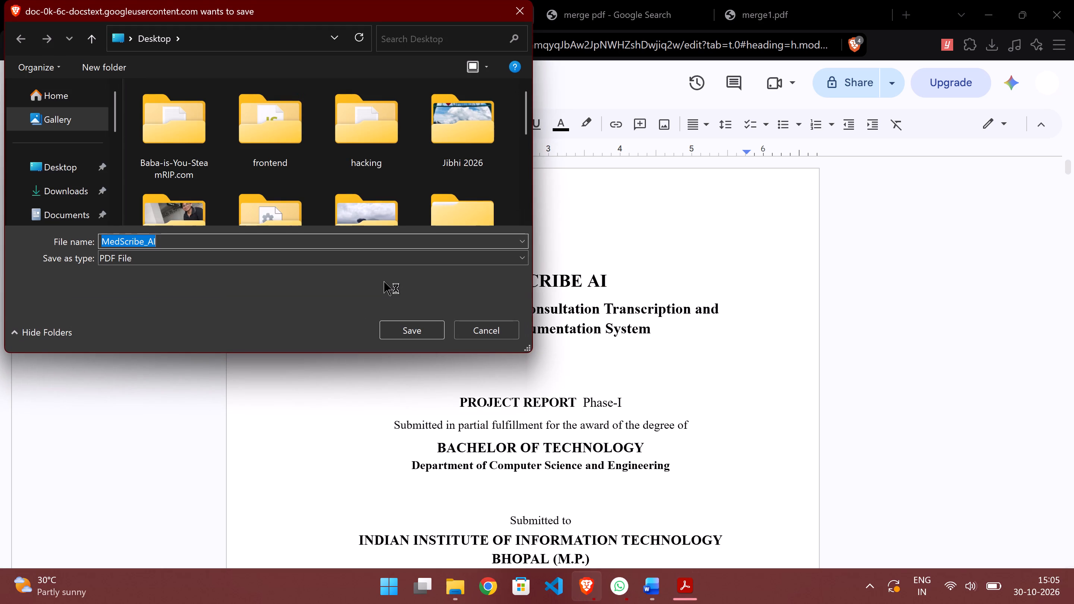
pyautogui.click(339, 242)
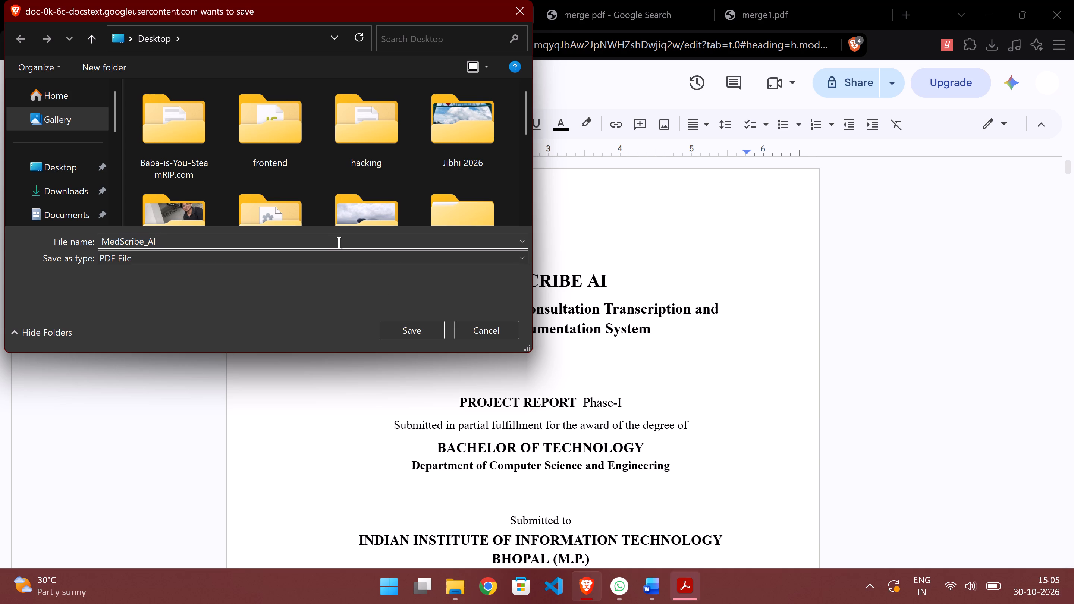
pyautogui.hotkey('ctrl', 'BackSpace')
pyautogui.hotkey('ctrl', 'BackSpace')
pyautogui.hotkey('ctrl', 'BackSpace')
pyautogui.hotkey('ctrl', 'BackSpace')
pyautogui.write('merge')
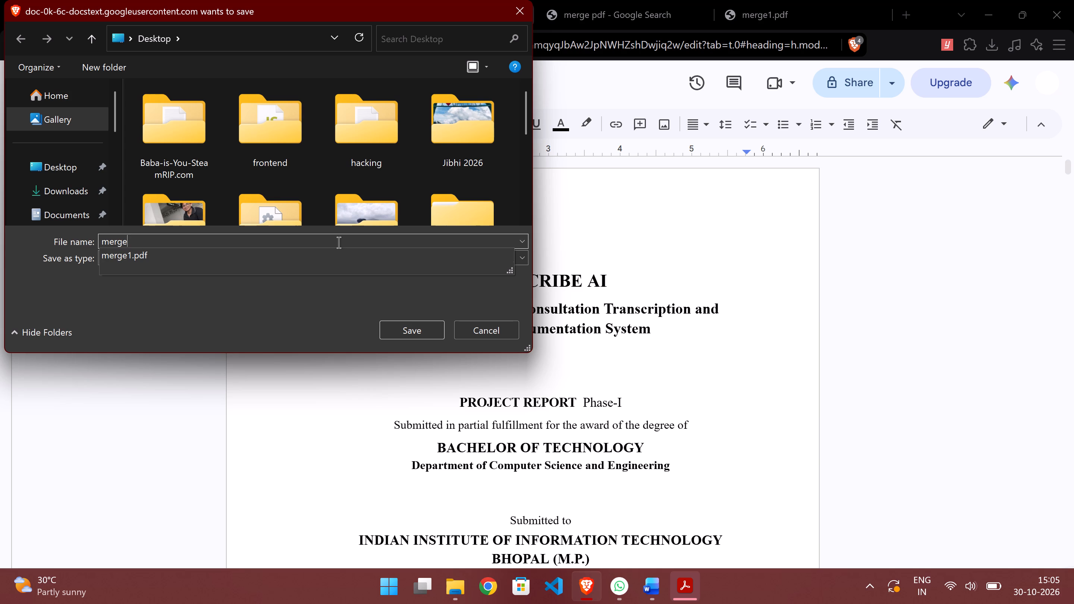
pyautogui.press('2')
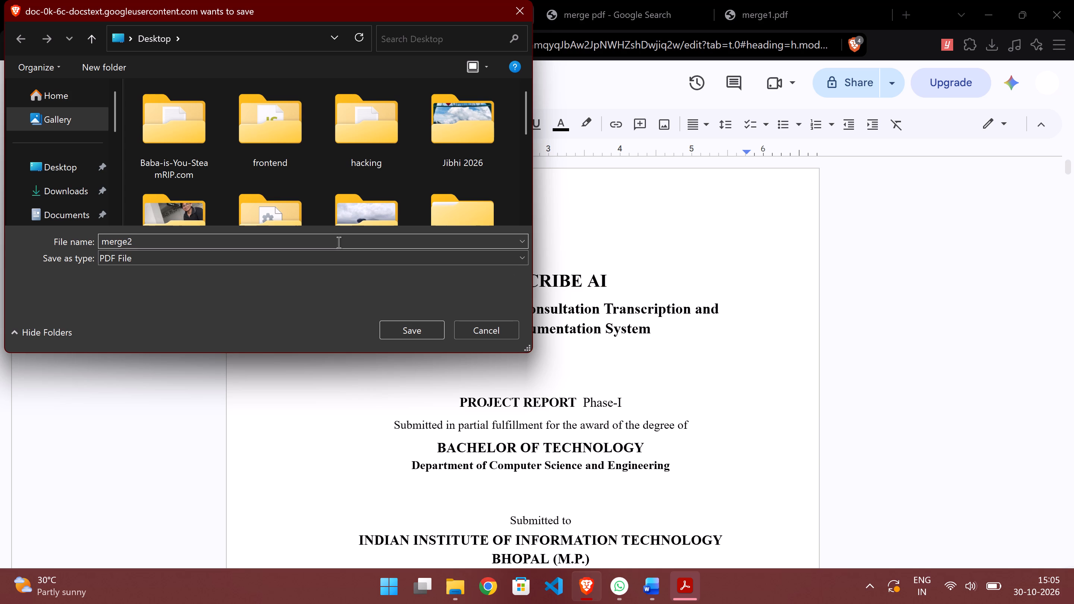
pyautogui.press('Return')
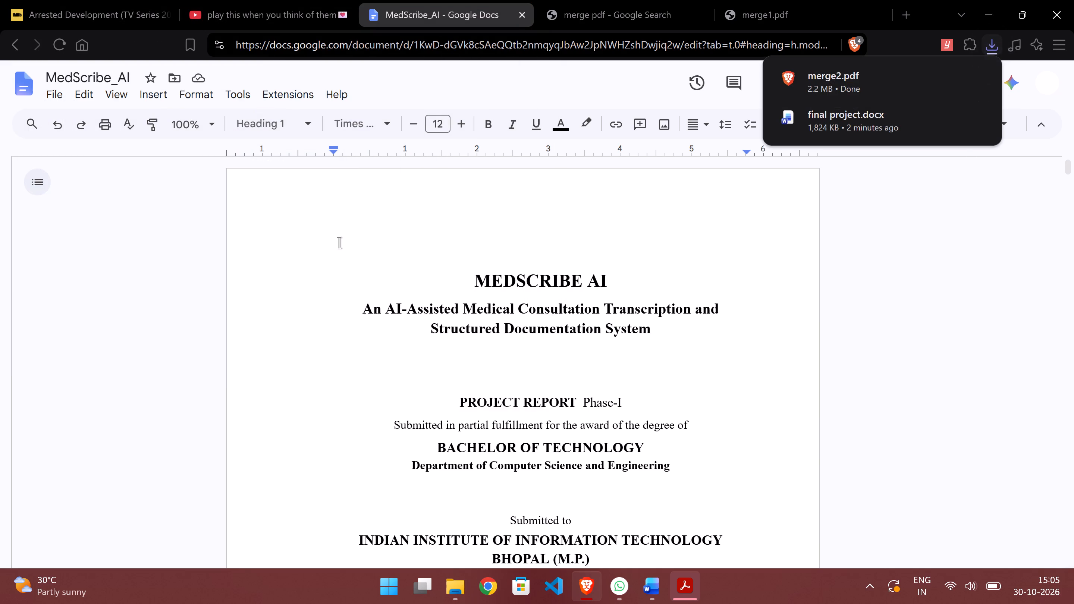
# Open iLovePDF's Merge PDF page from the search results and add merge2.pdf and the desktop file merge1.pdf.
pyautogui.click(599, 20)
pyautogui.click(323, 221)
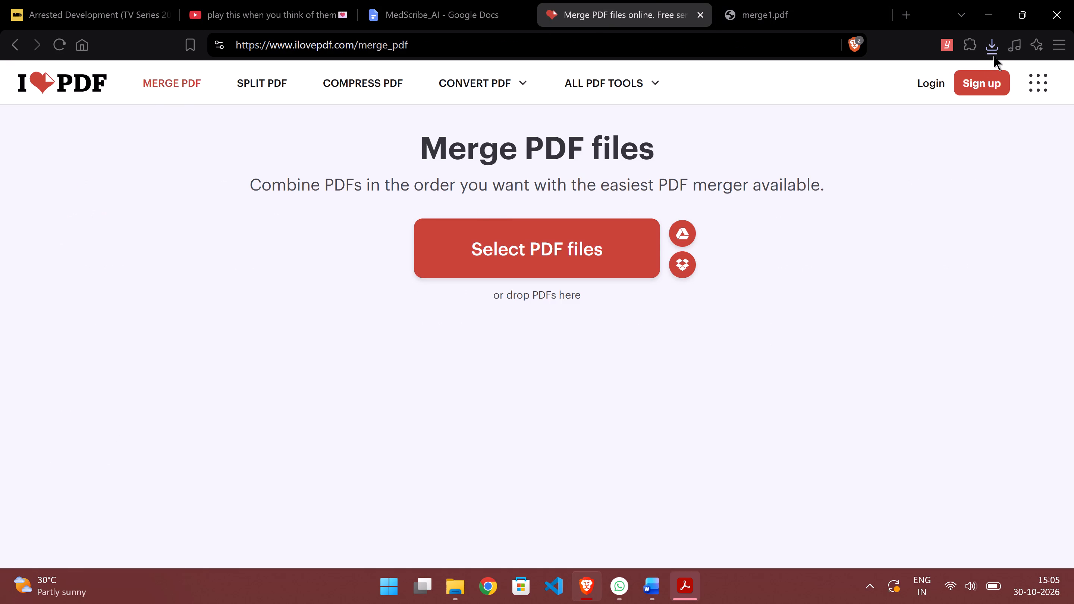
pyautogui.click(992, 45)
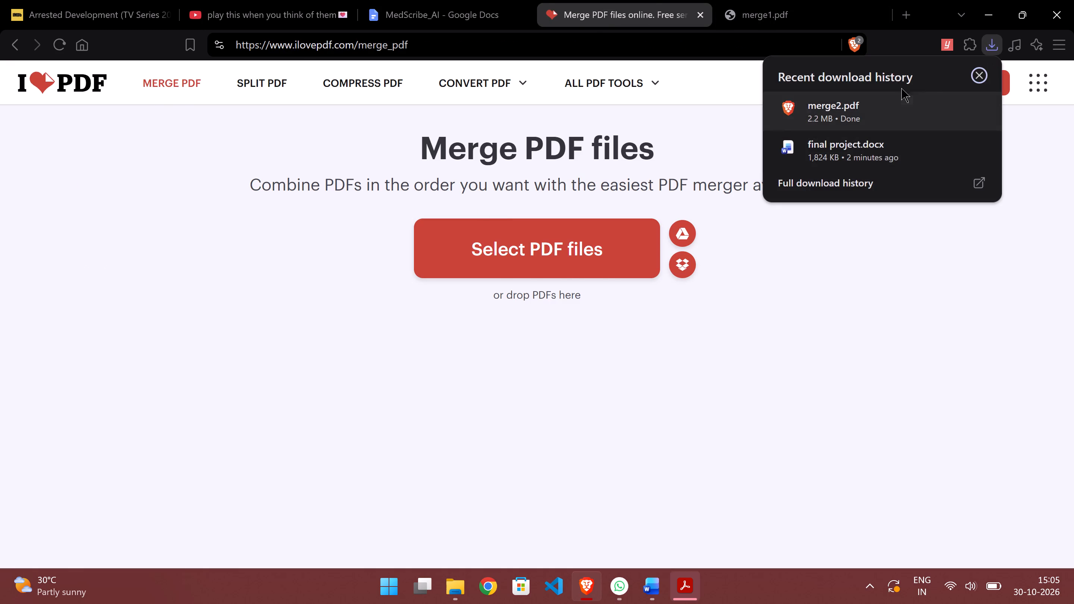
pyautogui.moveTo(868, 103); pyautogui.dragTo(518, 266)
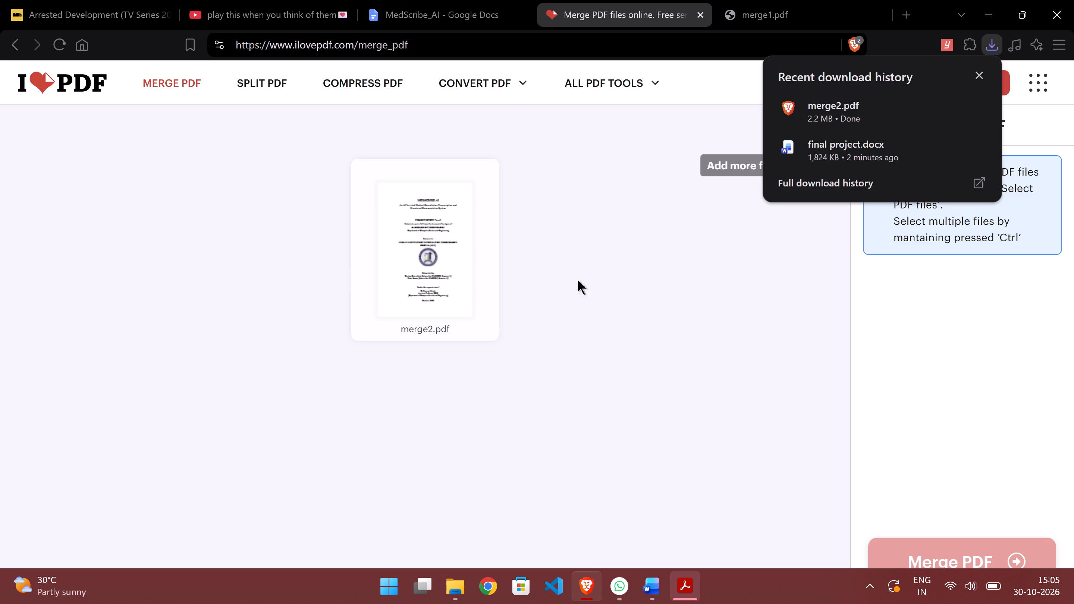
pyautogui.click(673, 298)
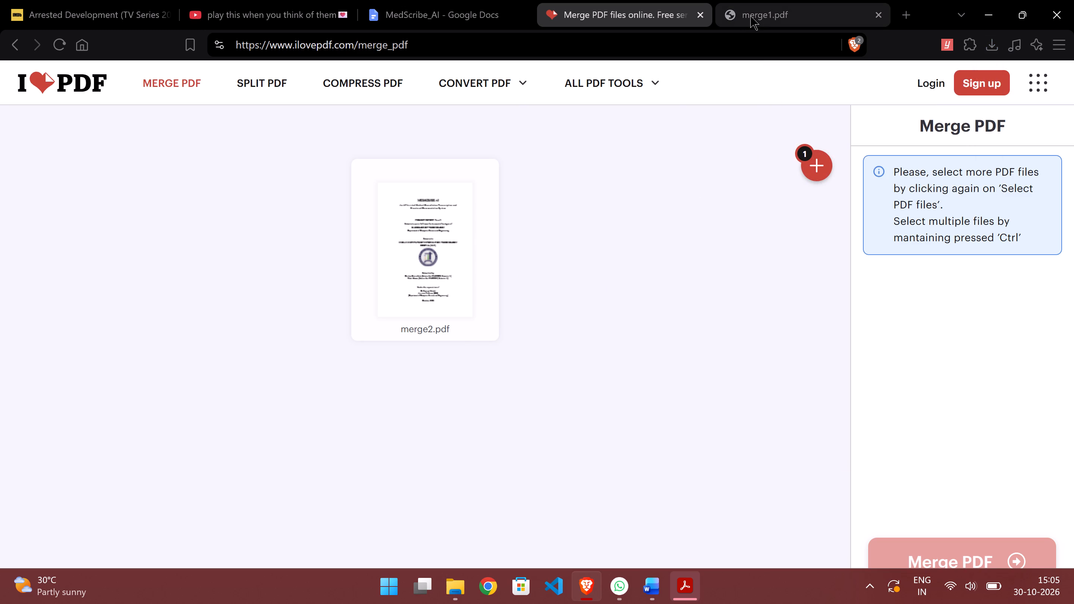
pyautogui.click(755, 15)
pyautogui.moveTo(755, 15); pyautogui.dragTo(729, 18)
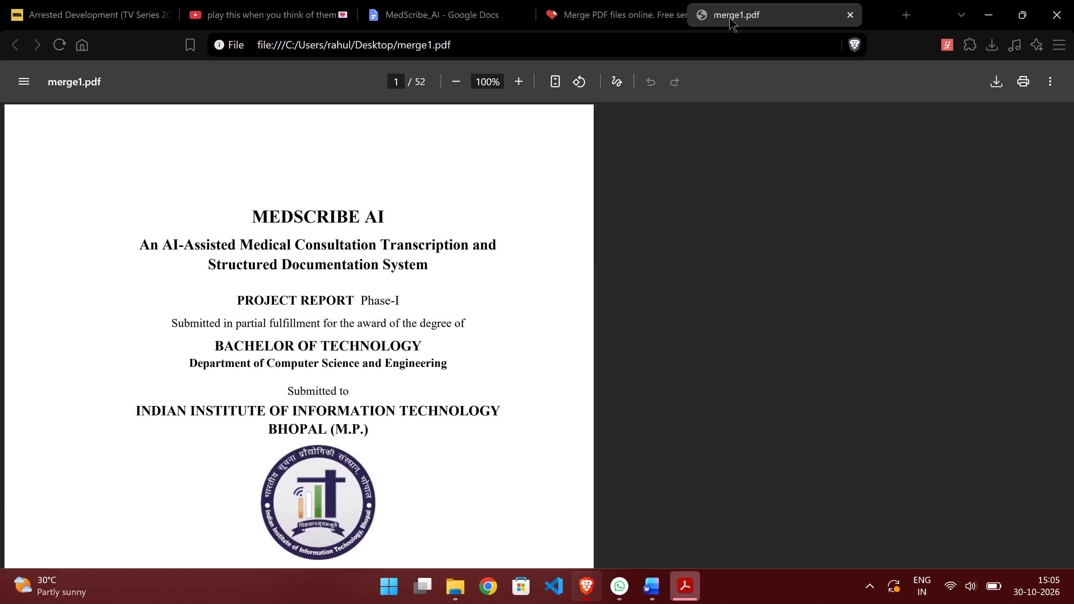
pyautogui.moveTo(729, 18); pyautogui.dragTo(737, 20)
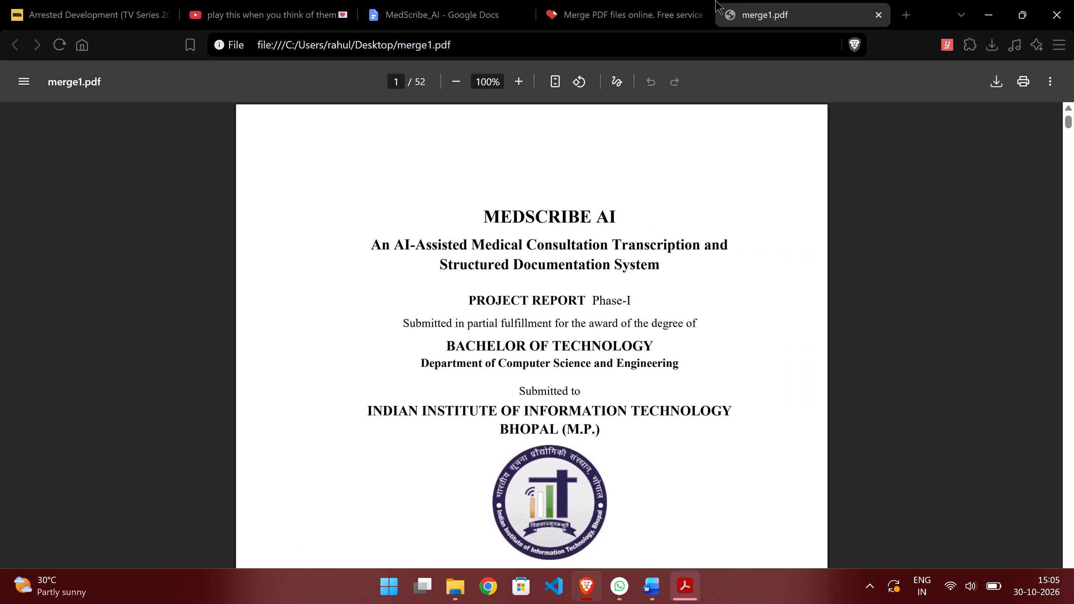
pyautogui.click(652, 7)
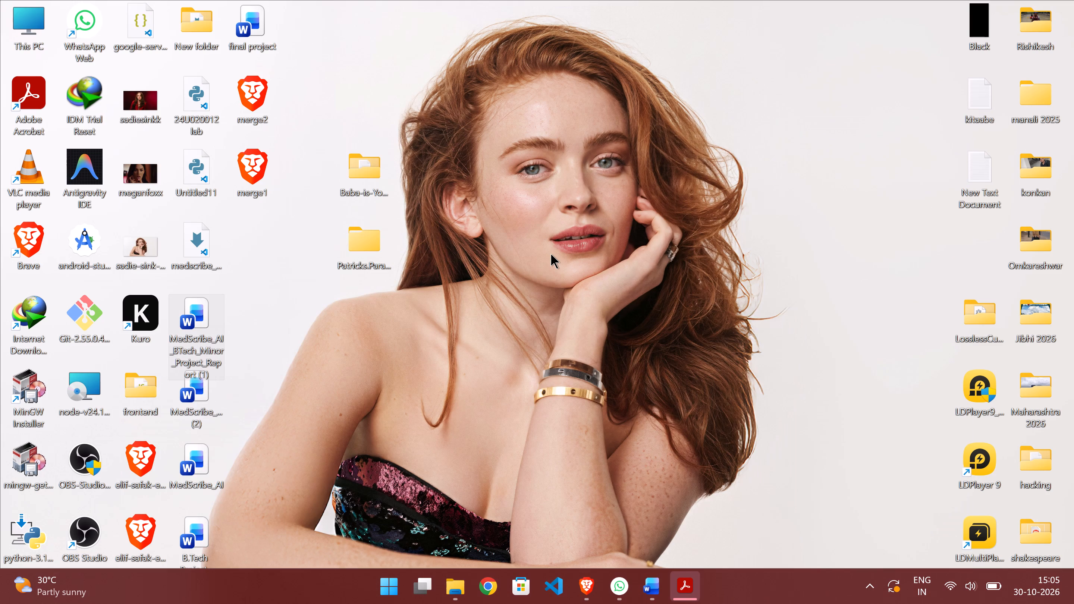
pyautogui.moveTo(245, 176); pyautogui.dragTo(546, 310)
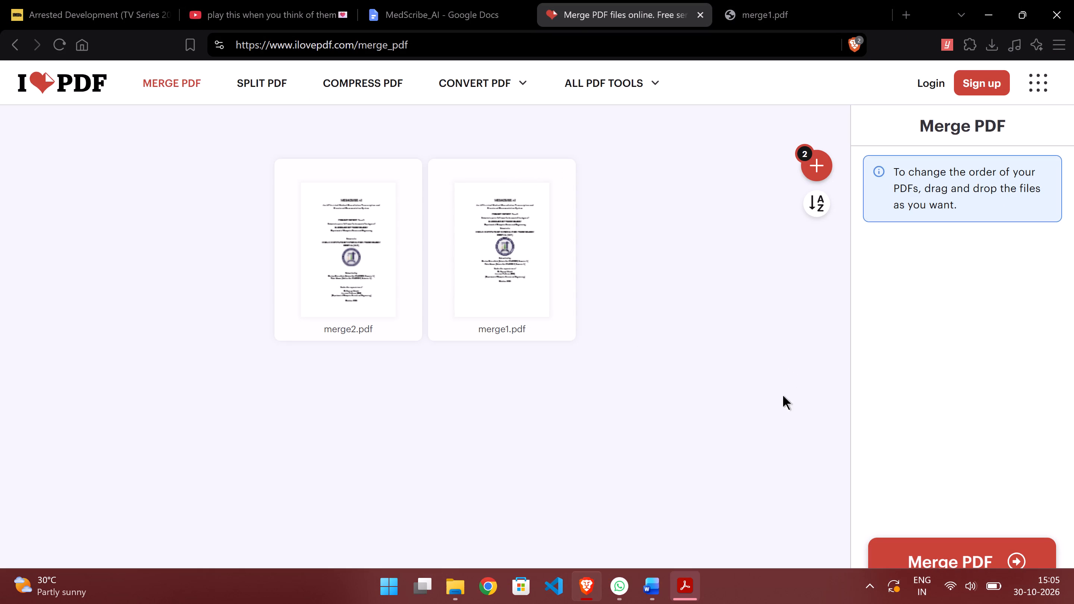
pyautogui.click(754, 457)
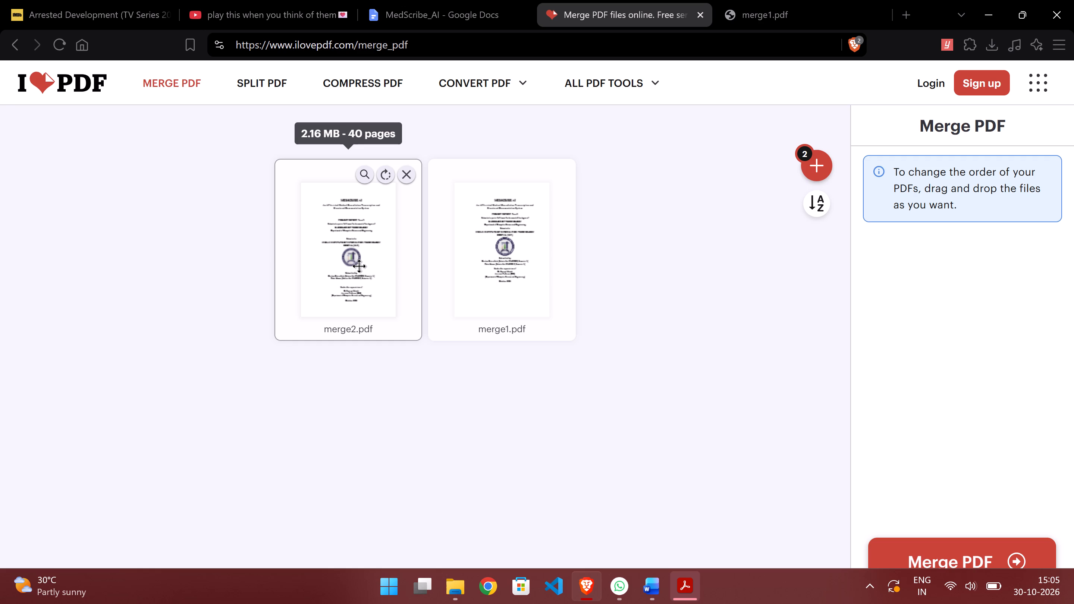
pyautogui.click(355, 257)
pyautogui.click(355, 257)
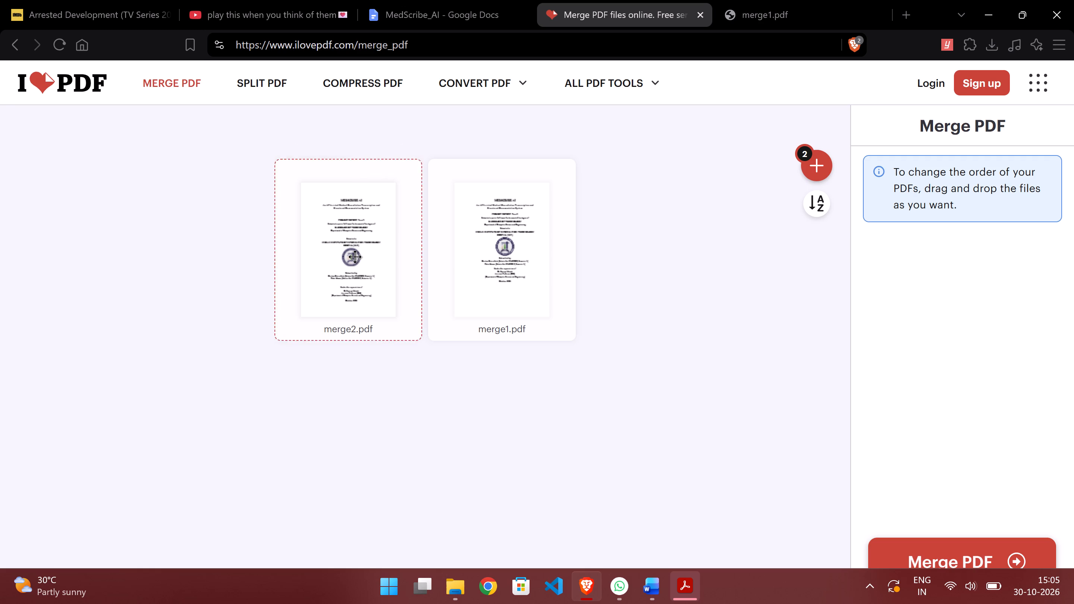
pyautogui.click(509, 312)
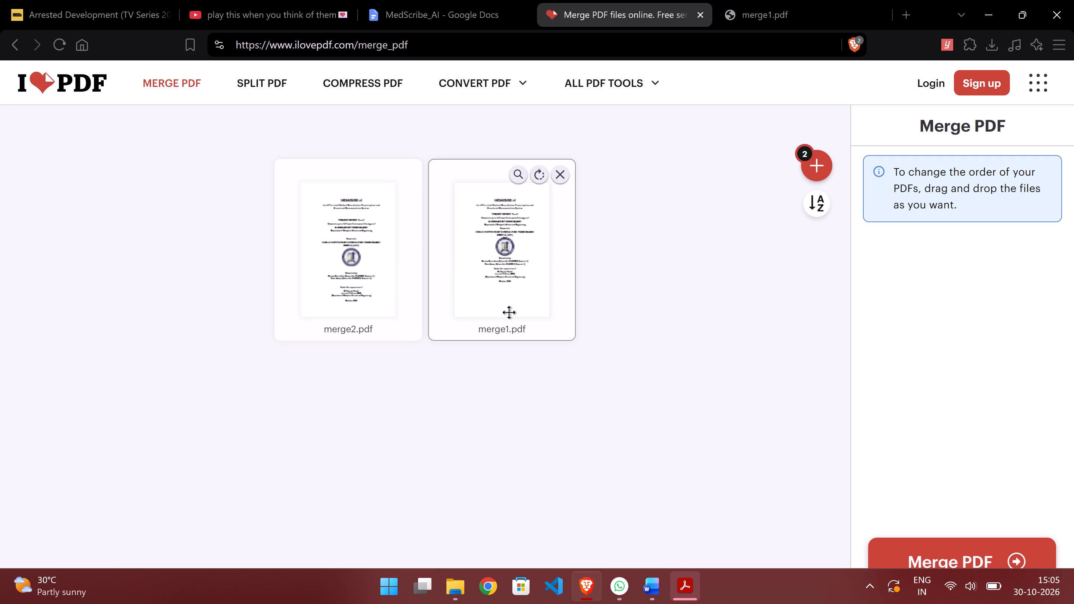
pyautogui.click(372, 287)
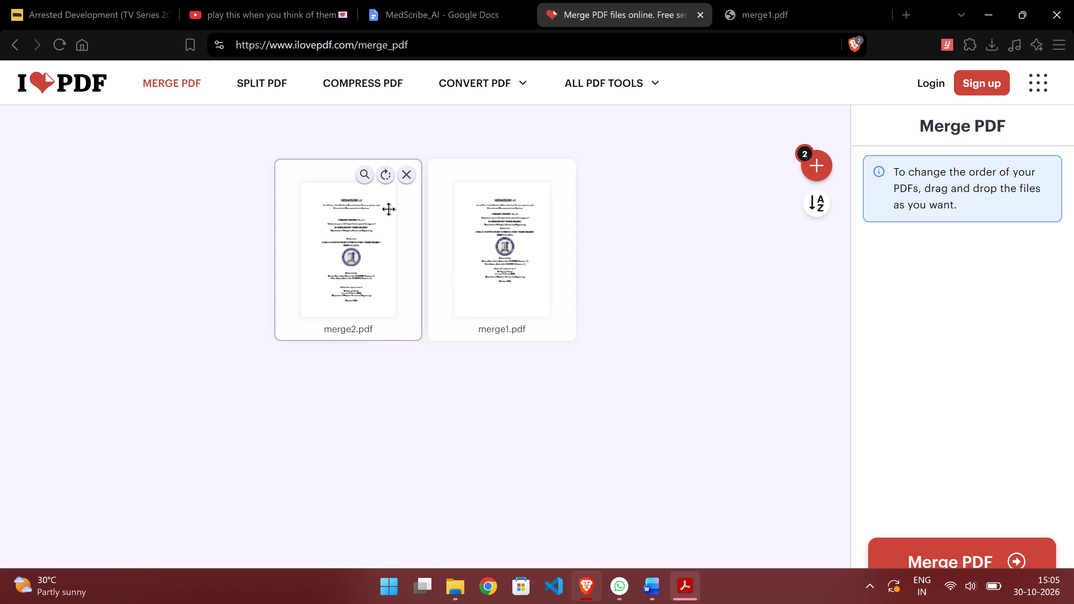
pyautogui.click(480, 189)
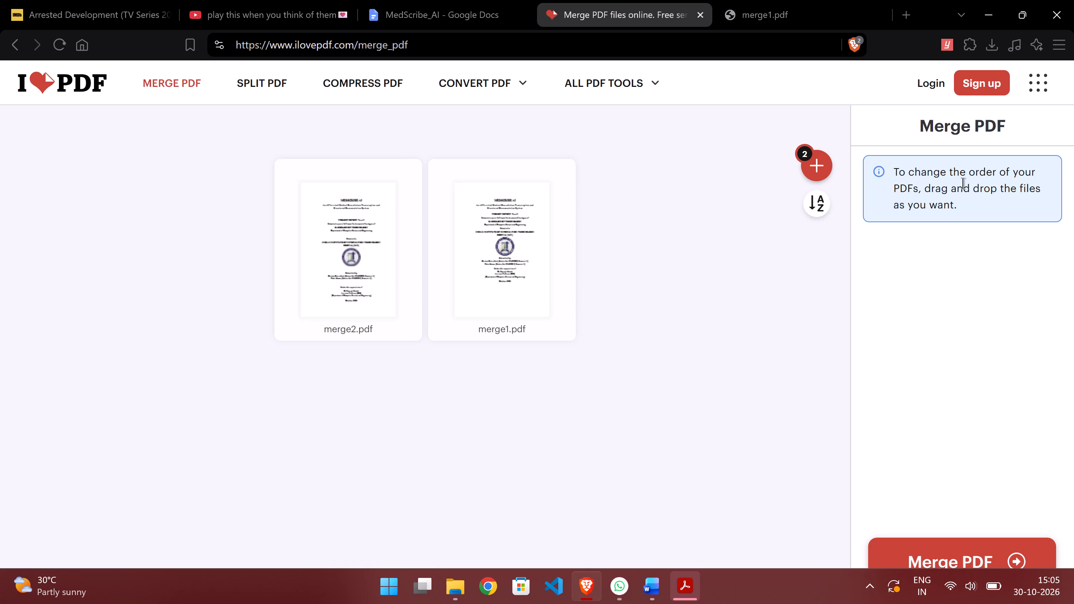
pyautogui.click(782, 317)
# Switch to Adobe Acrobat, close its window and return to the Merge PDF page.
pyautogui.click(684, 581)
pyautogui.click(1073, 0)
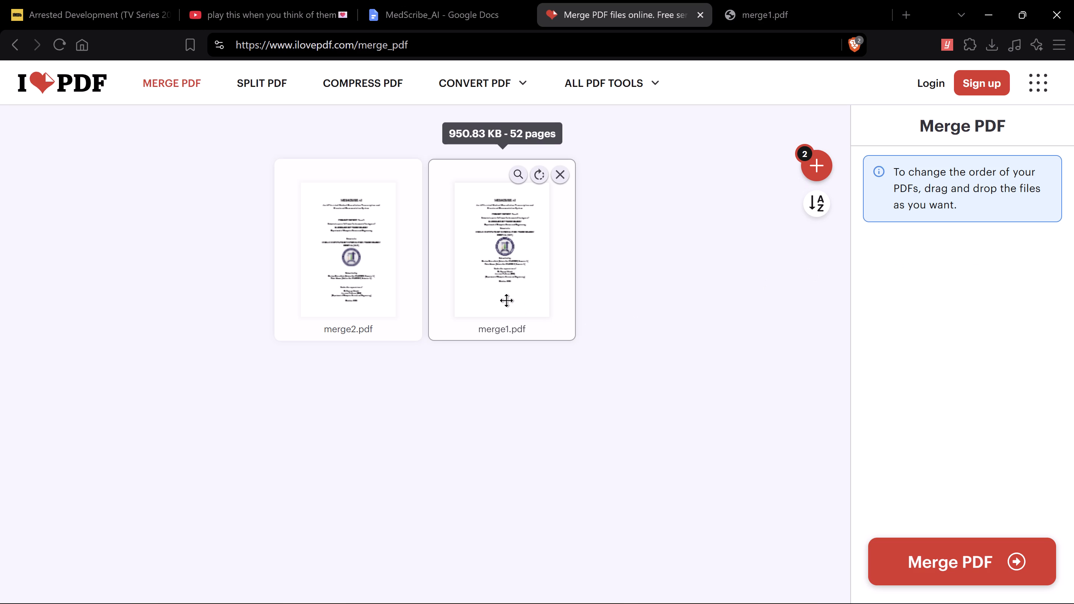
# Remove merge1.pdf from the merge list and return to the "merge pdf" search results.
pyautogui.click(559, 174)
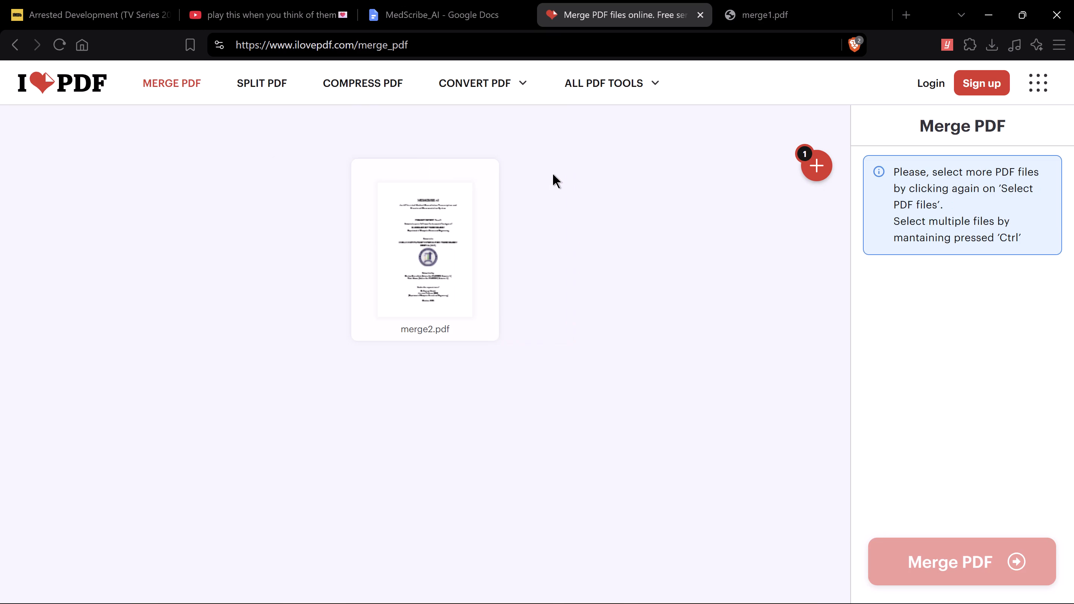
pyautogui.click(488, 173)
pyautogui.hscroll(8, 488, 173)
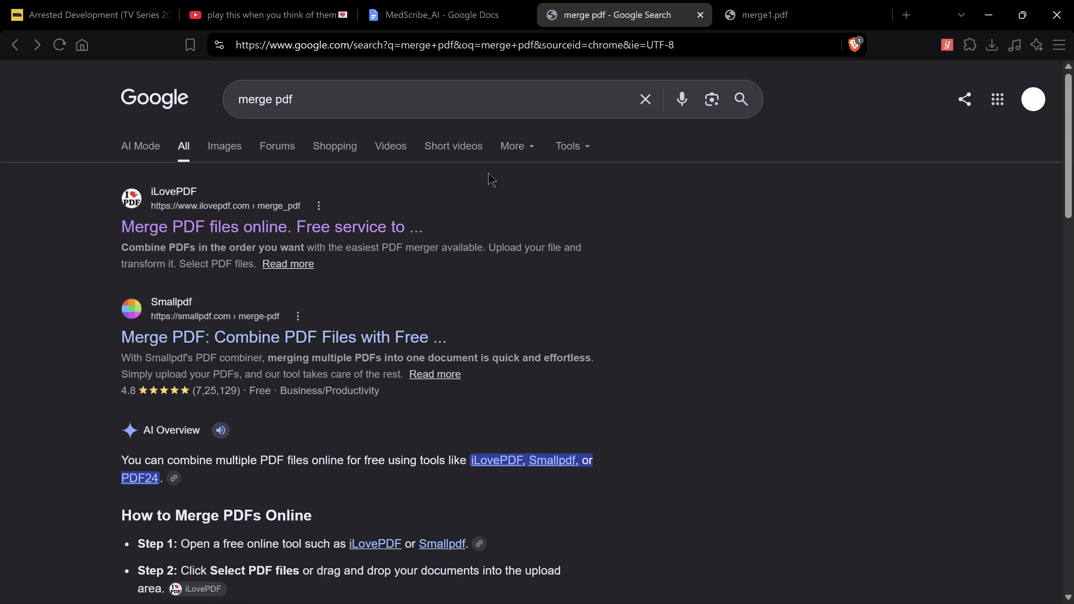
# Search the web for "extract pages from pdf" and open iLovePDF's Split PDF page.
pyautogui.moveTo(309, 104); pyautogui.dragTo(163, 85)
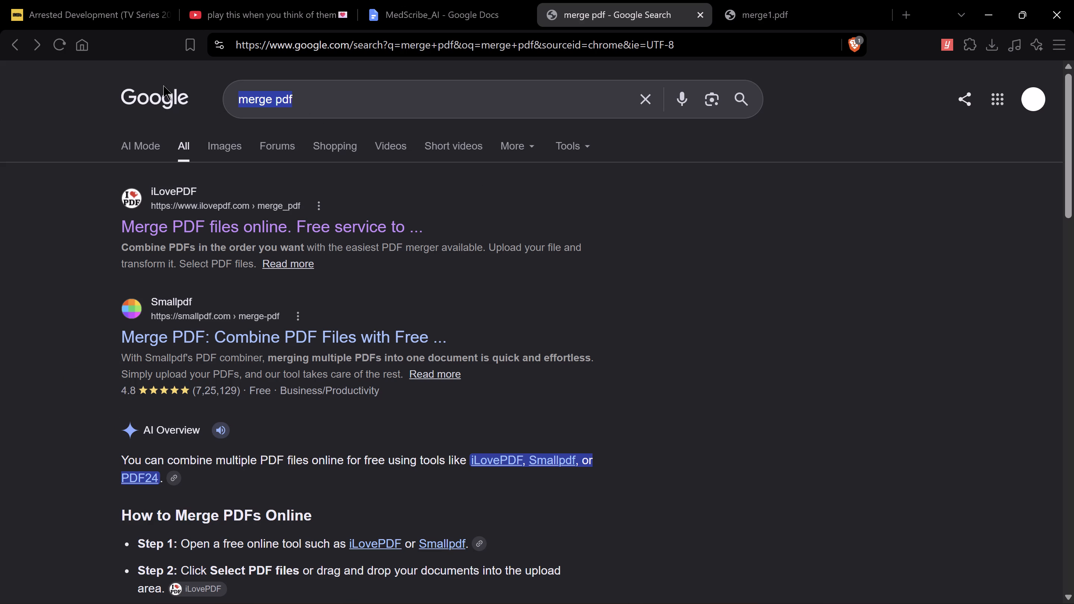
pyautogui.write('extr')
pyautogui.press('a')
pyautogui.write('ct')
pyautogui.press('Down')
pyautogui.press('Return')
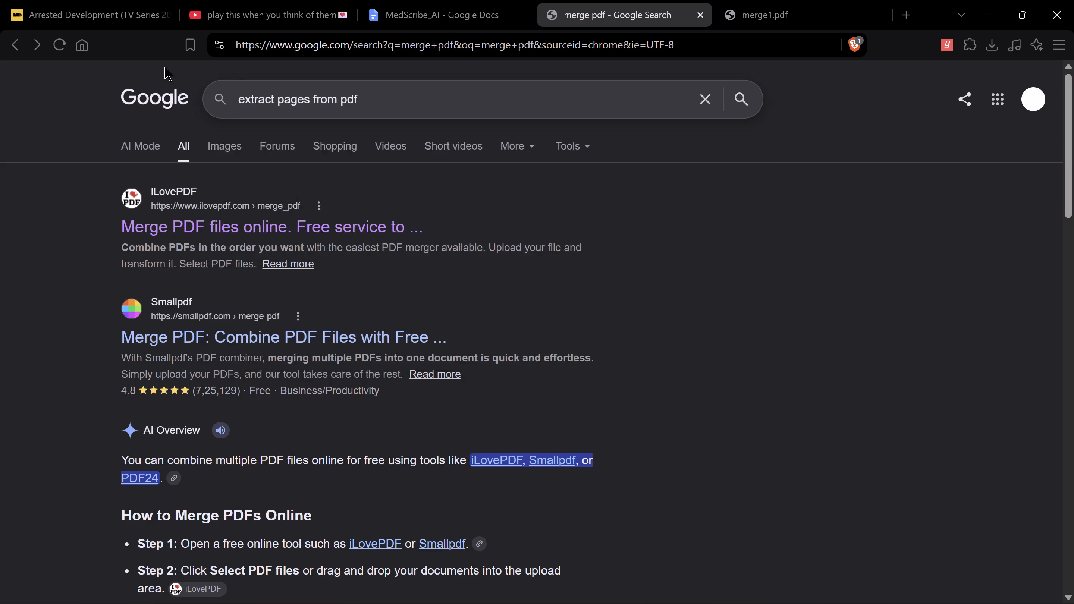
pyautogui.click(306, 229)
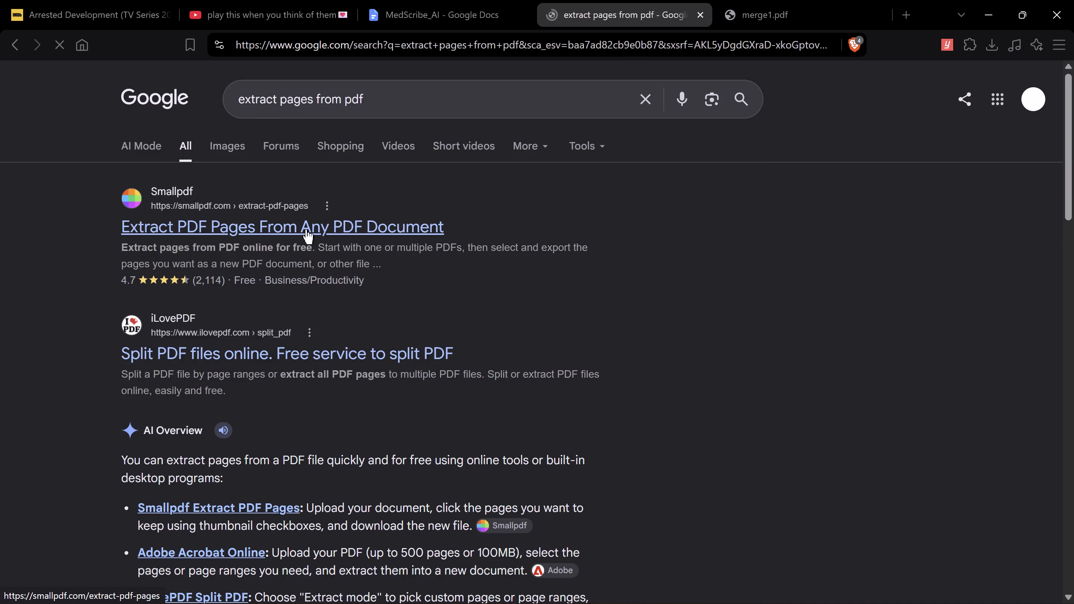
pyautogui.hscroll(8, 306, 229)
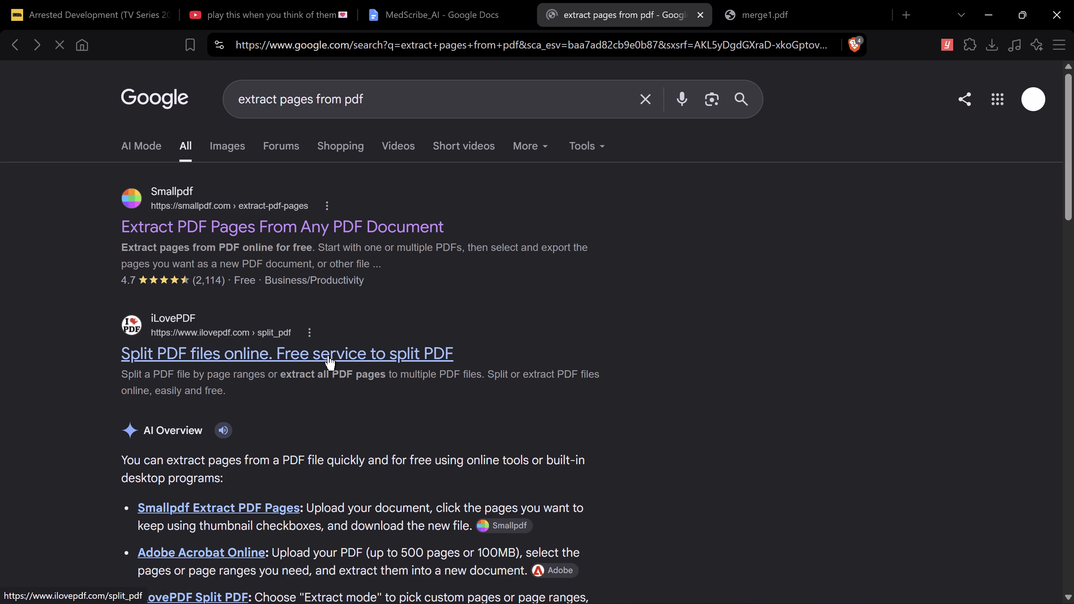
pyautogui.click(328, 355)
# Load merge1.pdf from the Desktop into the Split PDF tool.
pyautogui.click(603, 248)
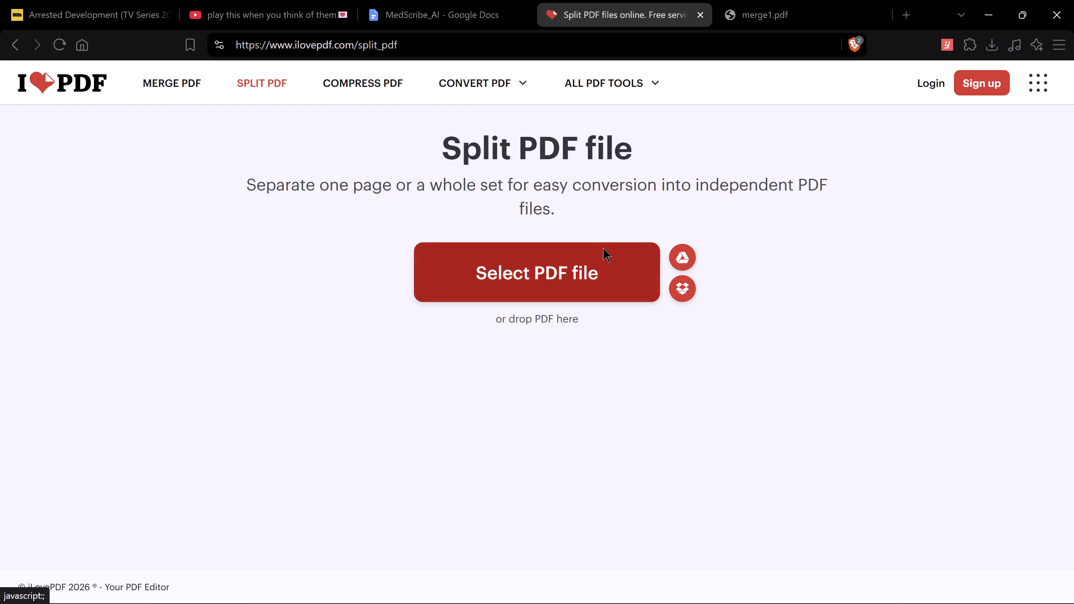
pyautogui.scroll(1, 313, 198)
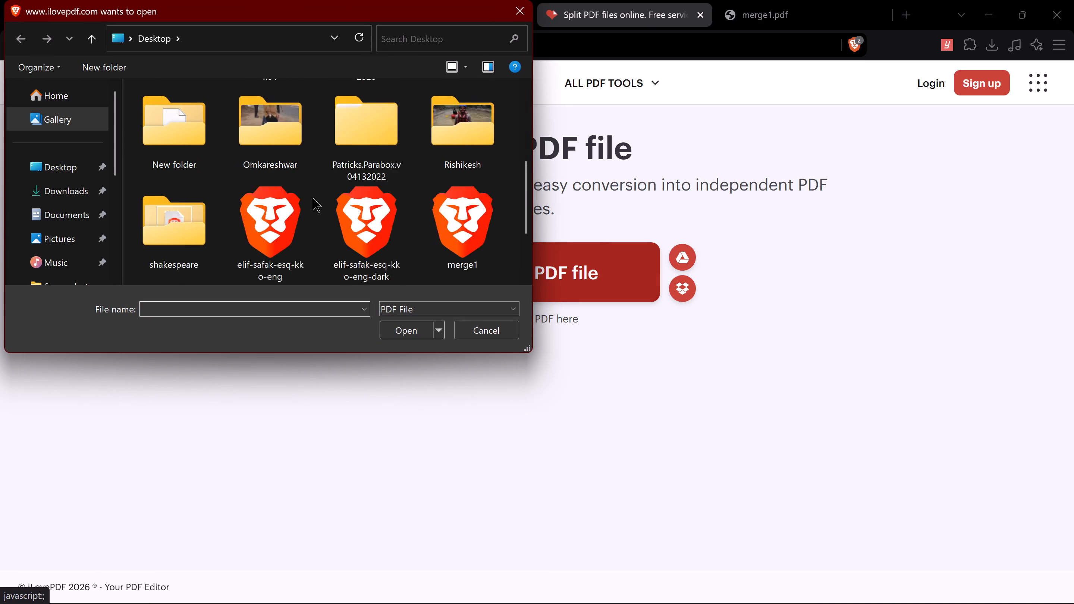
pyautogui.scroll(1, 313, 198)
pyautogui.write('mer')
pyautogui.press('Down')
pyautogui.press('Return')
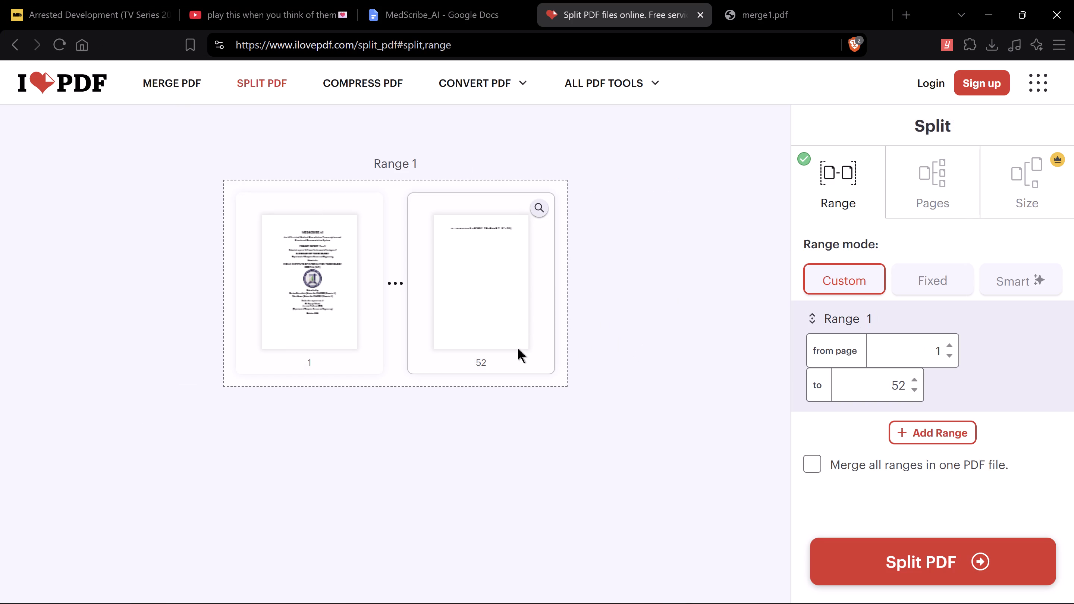
# Set the custom split range from page 8 to page 9, covering the List of Figures and List of Tables, and split the PDF.
pyautogui.click(950, 353)
pyautogui.tripleClick(950, 353)
pyautogui.moveTo(950, 353); pyautogui.dragTo(948, 341)
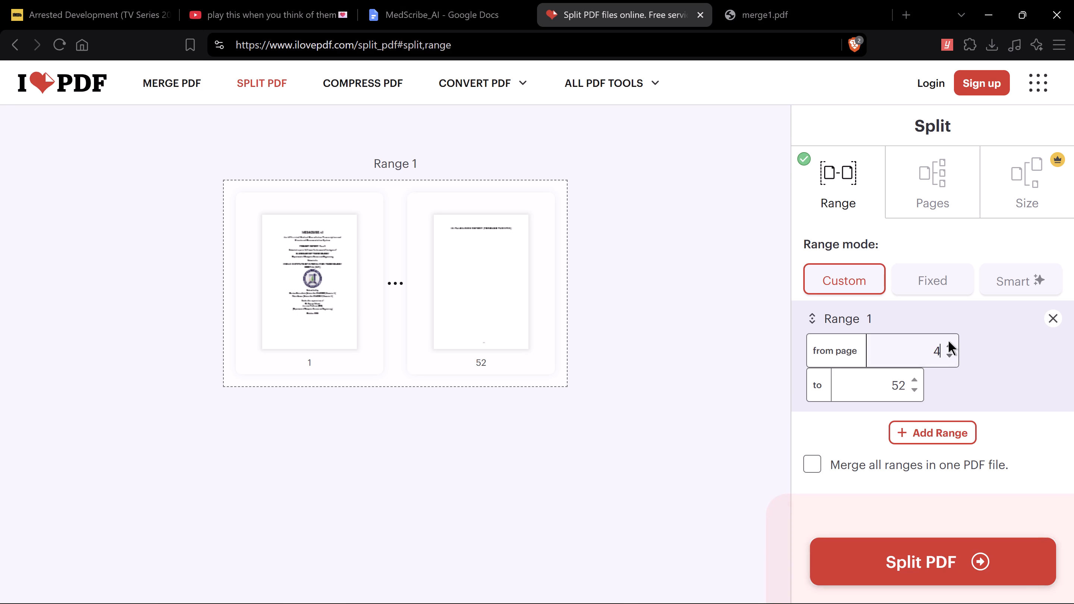
pyautogui.moveTo(948, 341); pyautogui.dragTo(948, 345)
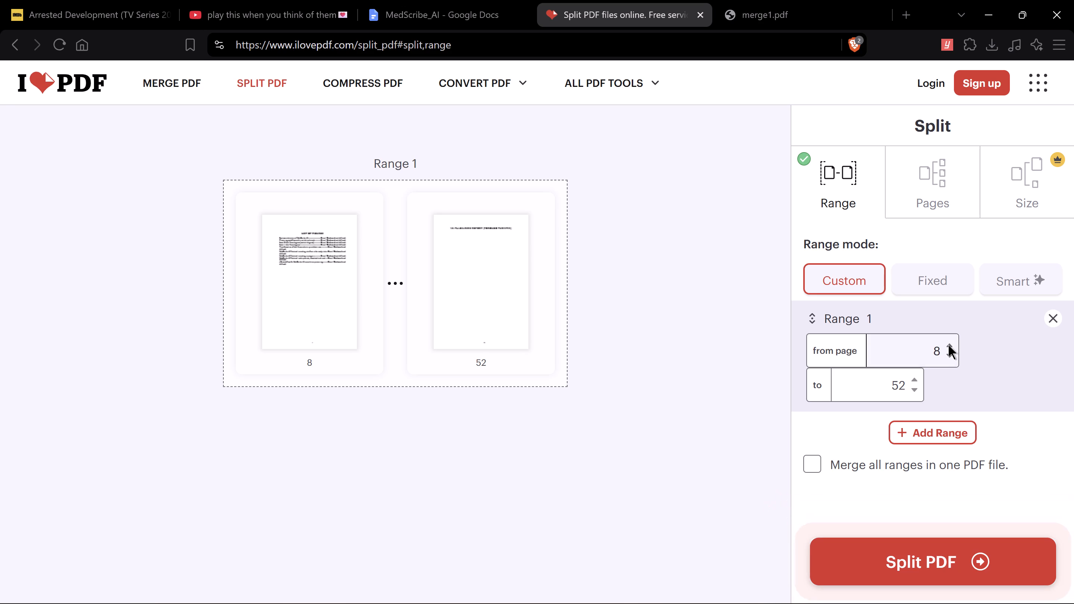
pyautogui.click(953, 355)
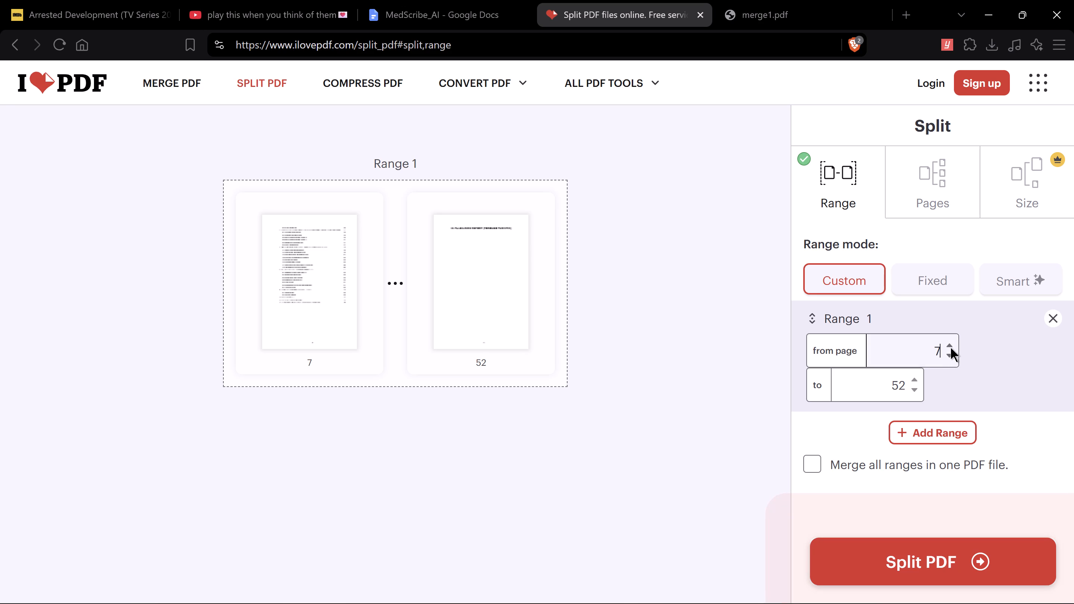
pyautogui.click(951, 347)
pyautogui.click(951, 347)
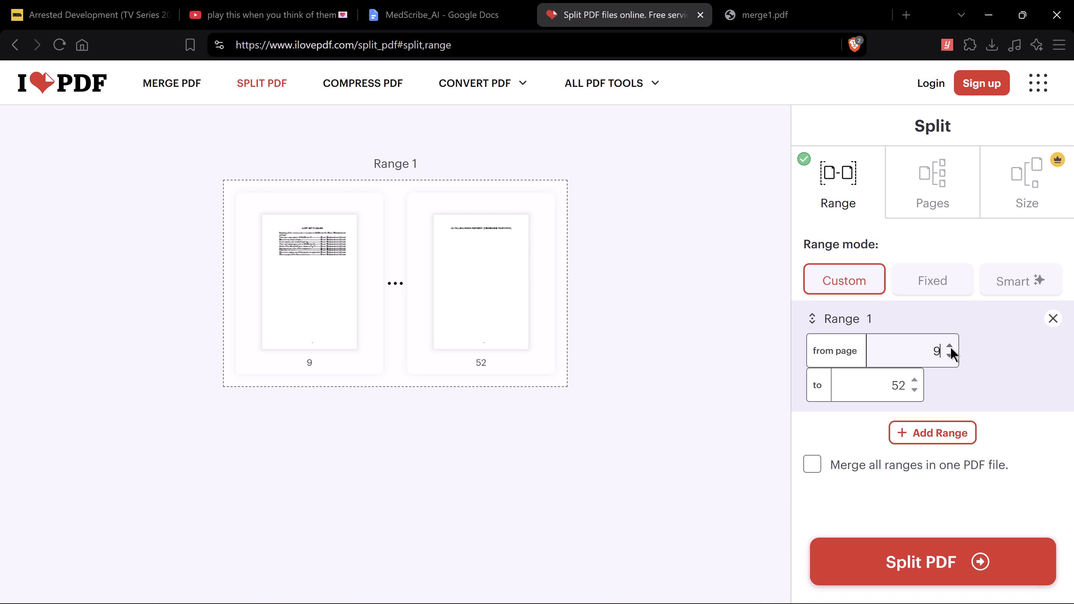
pyautogui.click(950, 354)
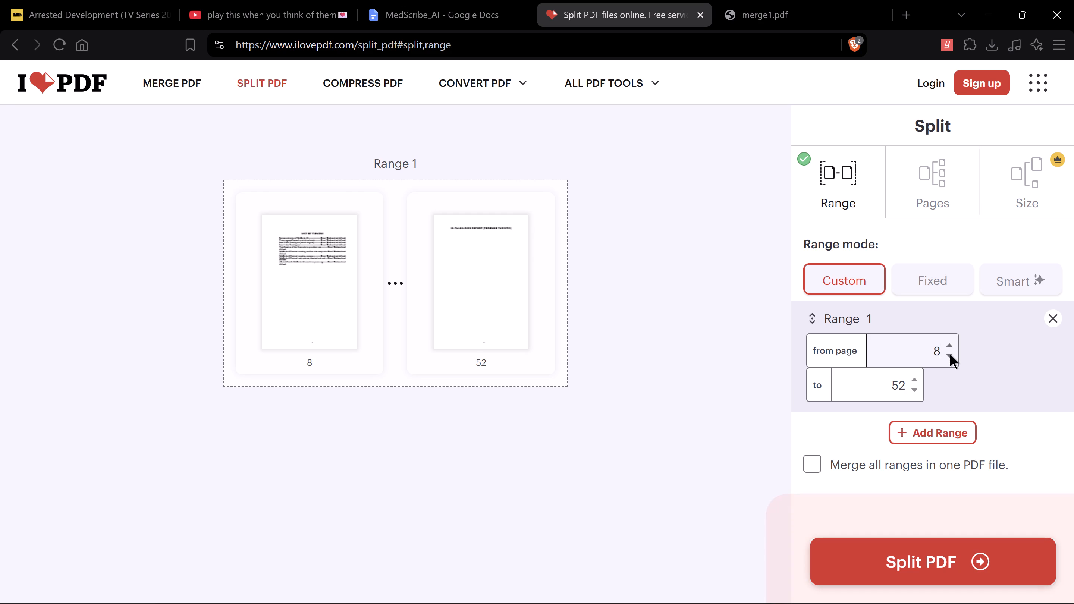
pyautogui.click(914, 378)
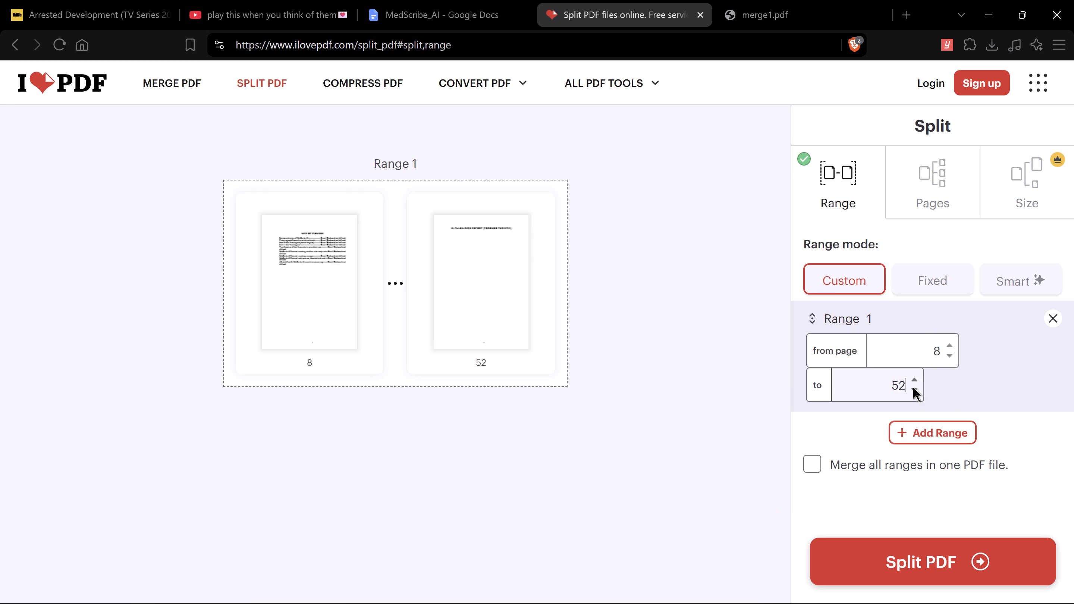
pyautogui.click(913, 387)
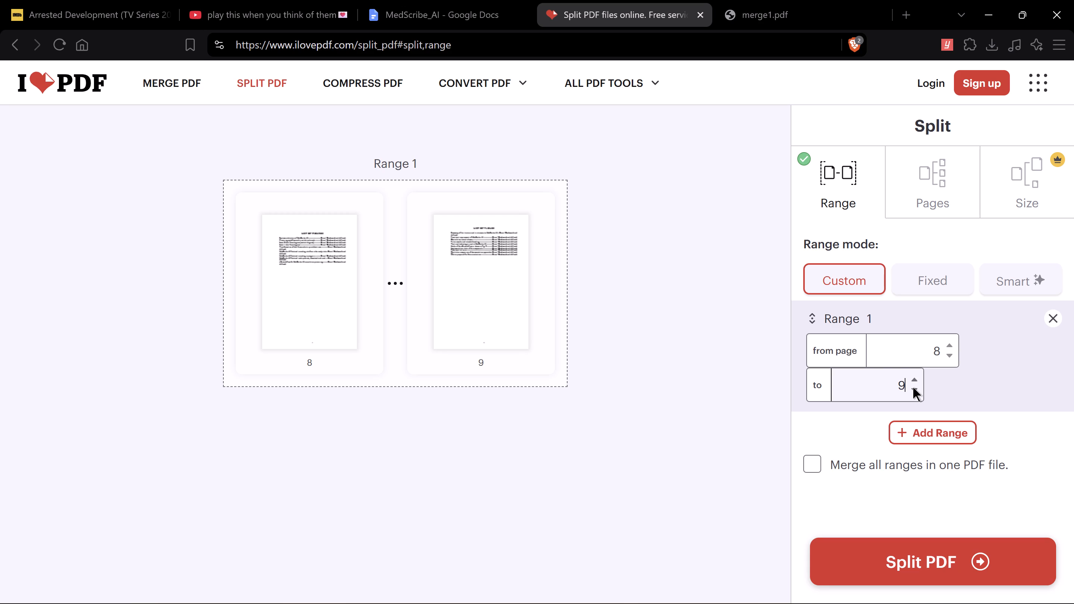
pyautogui.click(967, 557)
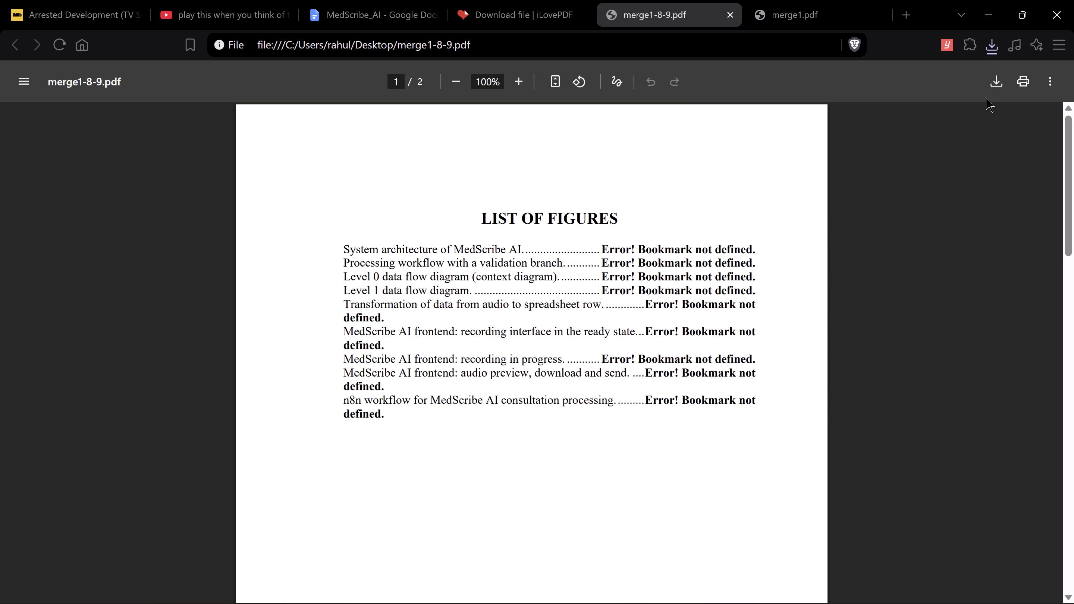
pyautogui.scroll(-3, 698, 472)
pyautogui.scroll(7, 698, 472)
pyautogui.scroll(-6, 698, 472)
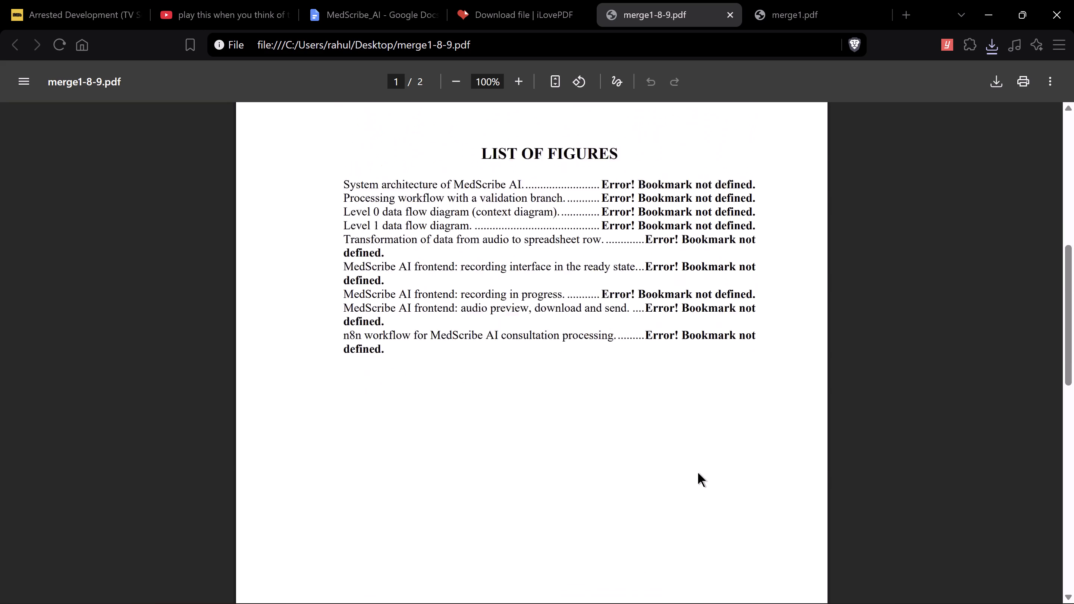
pyautogui.scroll(1, 698, 472)
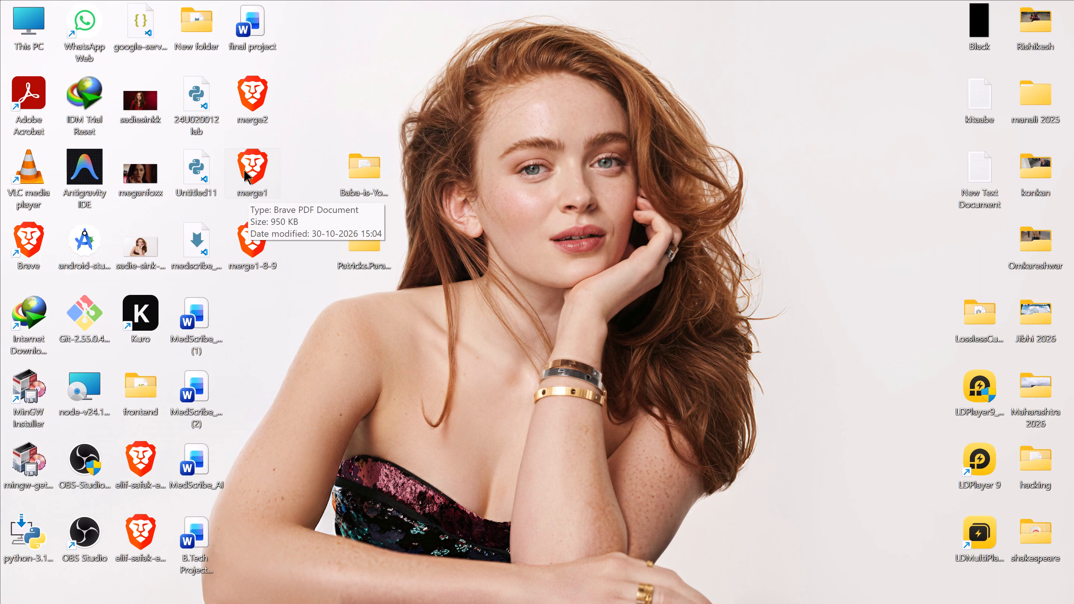
# Open merge1.pdf from the Desktop and check the List of Figures and List of Tables pages in it.
pyautogui.doubleClick(244, 170)
pyautogui.scroll(-10, 762, 333)
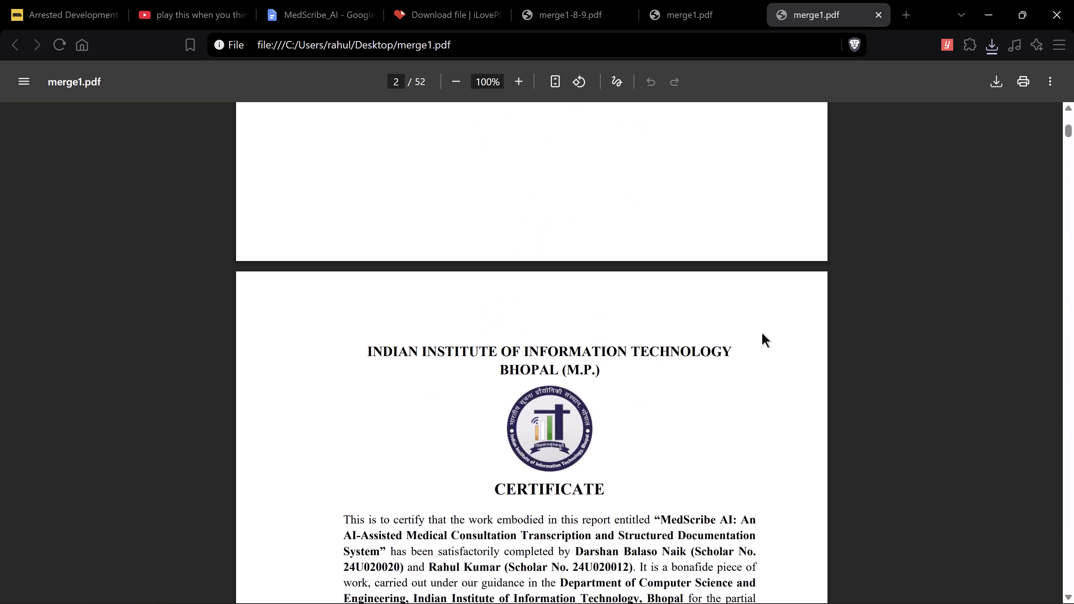
pyautogui.scroll(-12, 762, 333)
pyautogui.scroll(2, 762, 333)
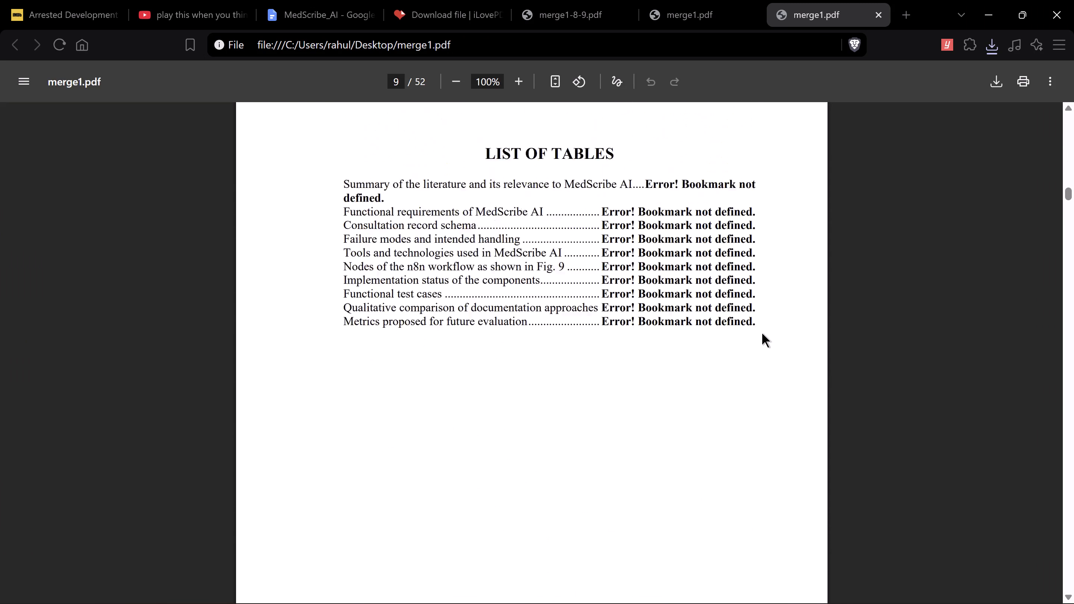
pyautogui.scroll(2, 762, 333)
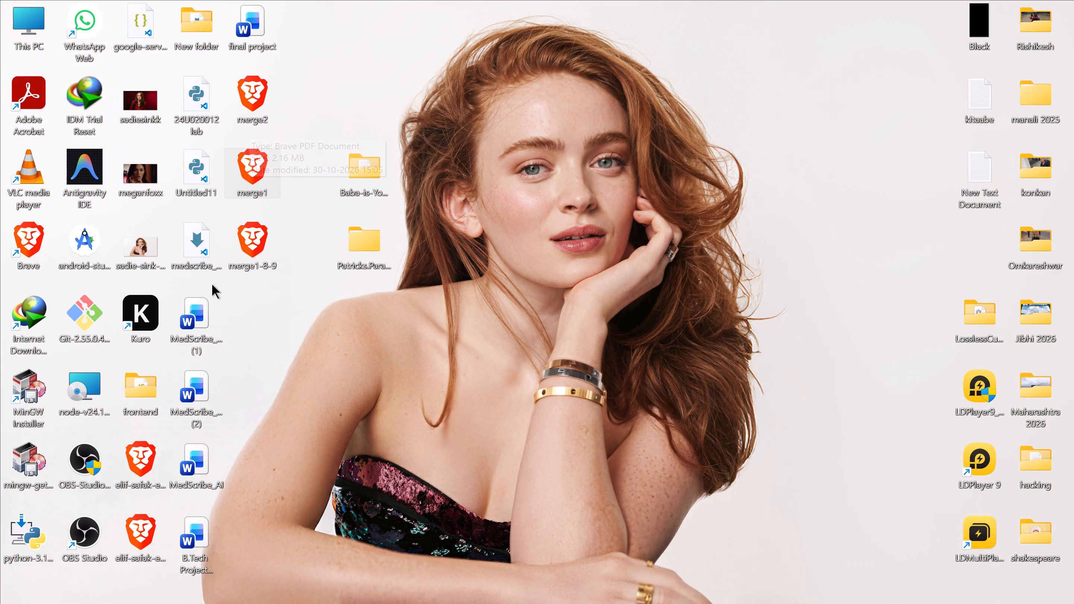
# Open MedScribe_AI_BTech_Minor_Project_Report (1) from the Desktop in Word and inspect its List of Figures and List of Tables pages.
pyautogui.doubleClick(202, 329)
pyautogui.scroll(-6, 1040, 368)
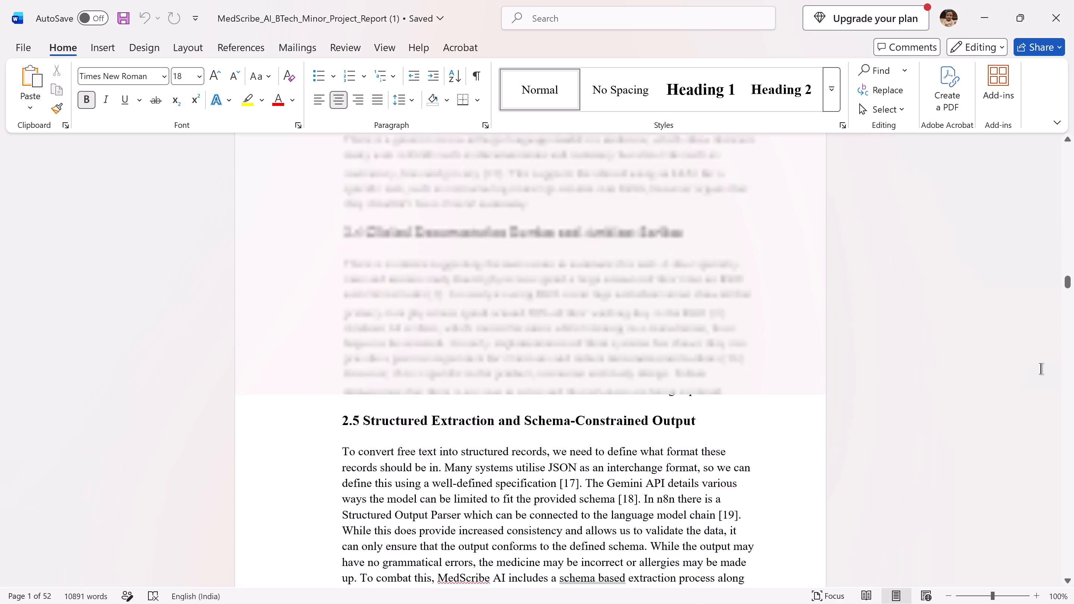
pyautogui.scroll(4, 1040, 368)
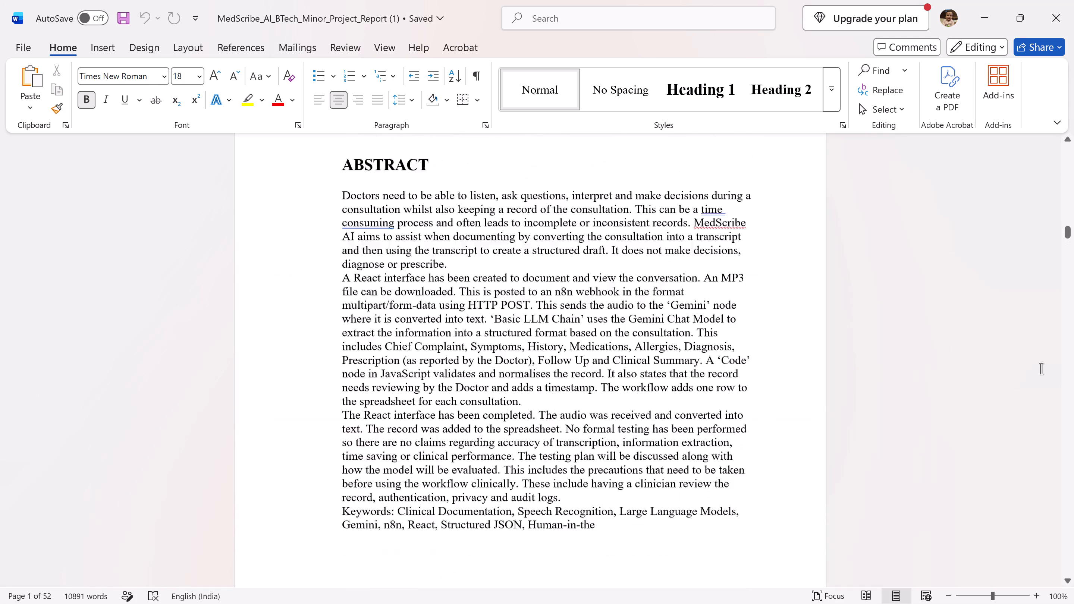
pyautogui.scroll(3, 1040, 368)
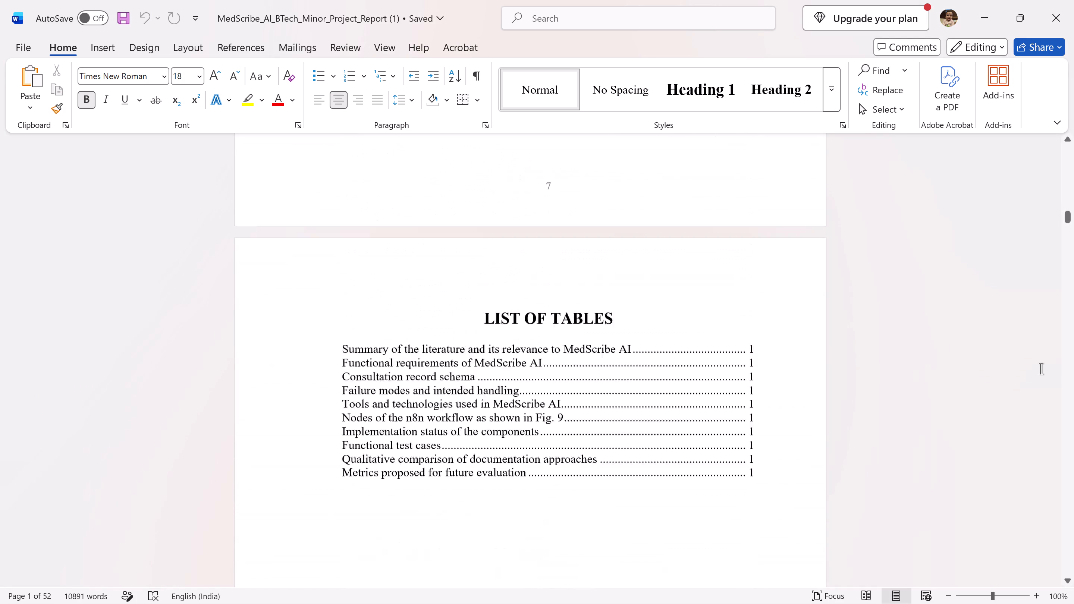
pyautogui.scroll(1, 1040, 368)
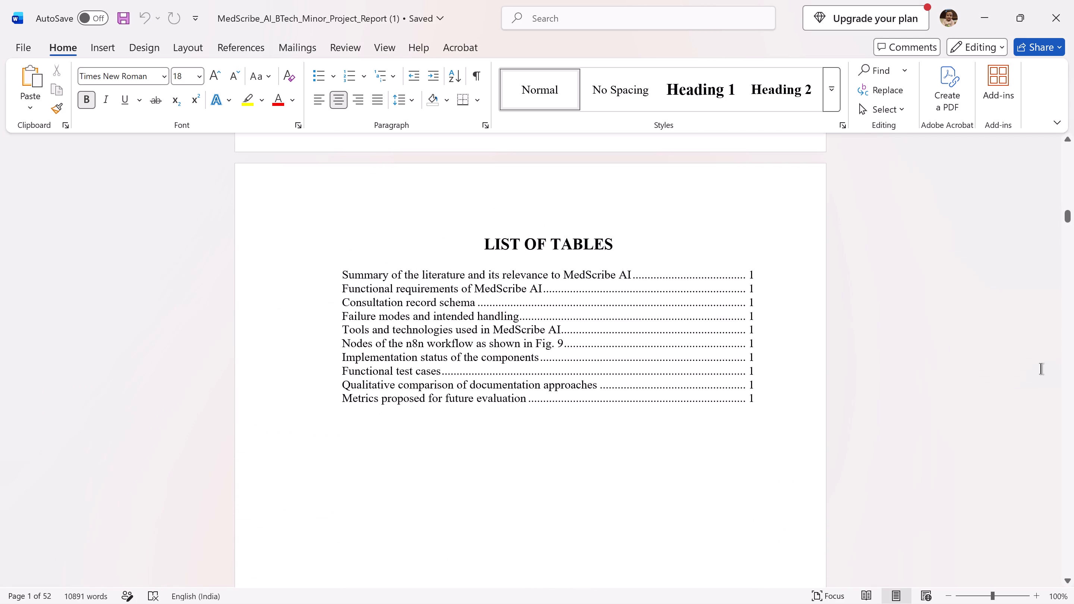
pyautogui.scroll(1, 1040, 368)
pyautogui.keyDown('ctrl'); pyautogui.scroll(-8, 1040, 368); pyautogui.keyUp('ctrl')
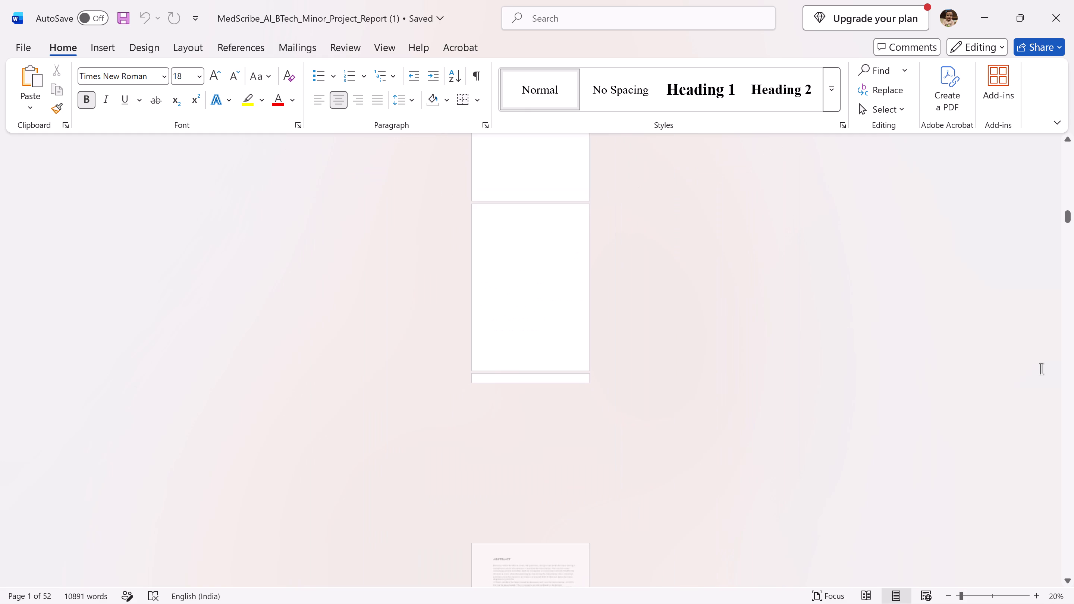
# Capture a full-screen screenshot of the report's List of Figures page at 100% zoom.
pyautogui.keyDown('ctrl'); pyautogui.scroll(2, 1040, 368); pyautogui.keyUp('ctrl')
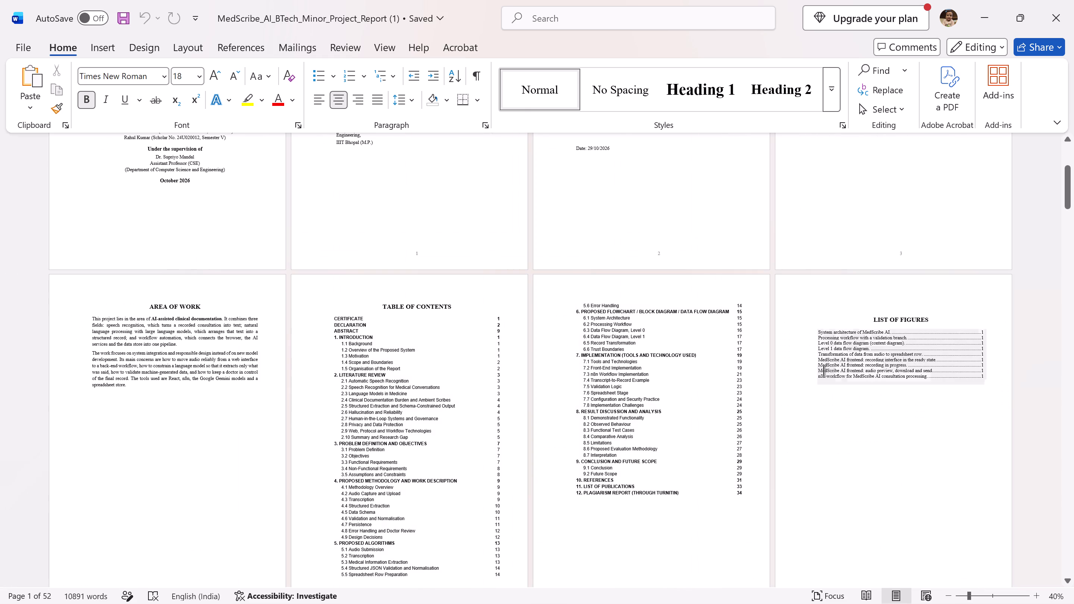
pyautogui.keyDown('ctrl'); pyautogui.scroll(6, 921, 440); pyautogui.keyUp('ctrl')
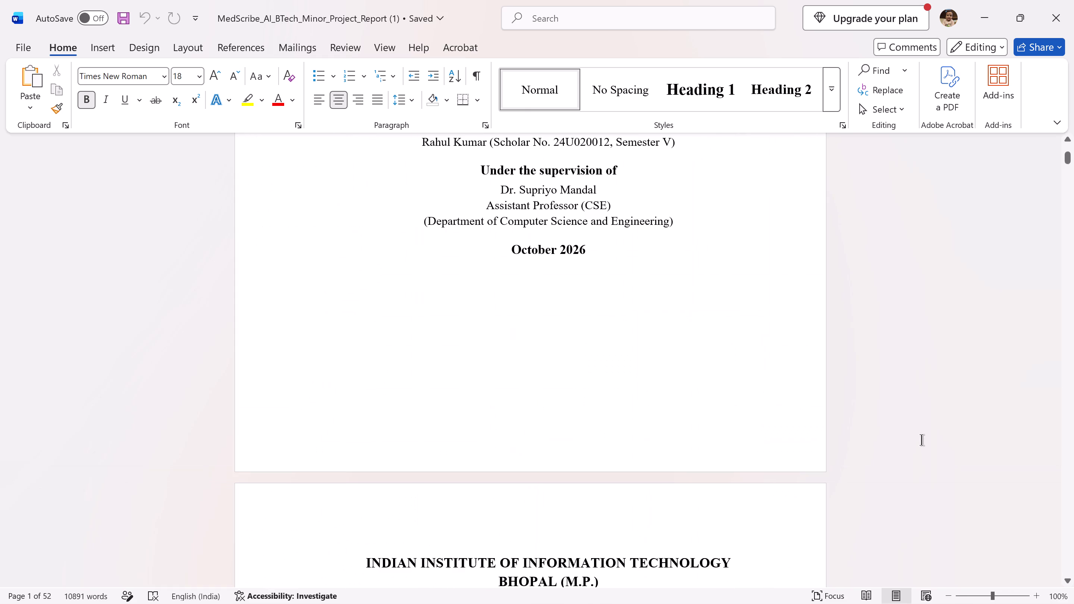
pyautogui.scroll(-5, 921, 440)
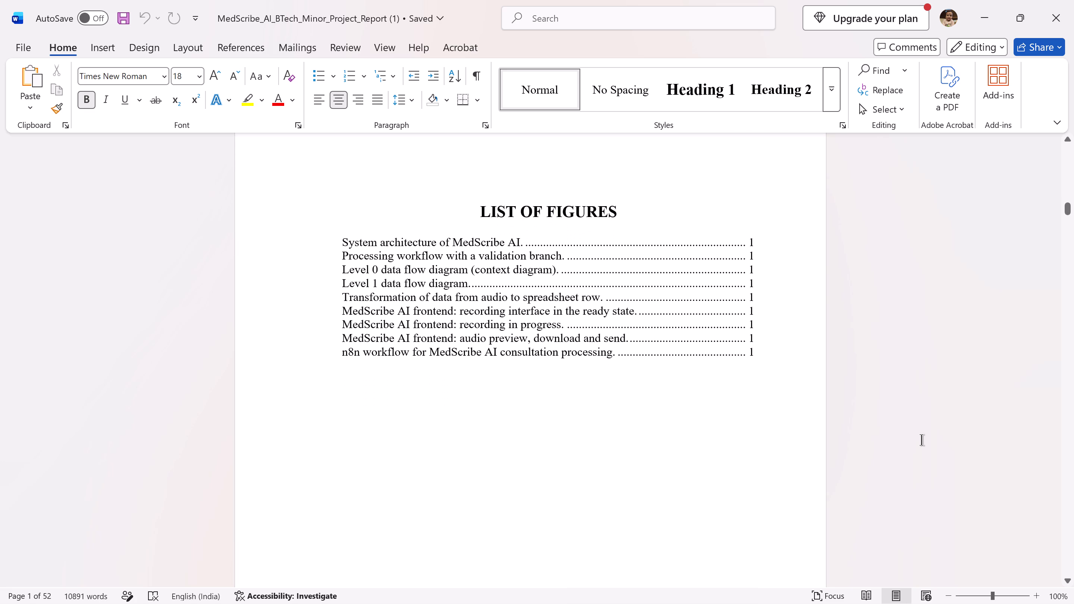
pyautogui.press('super+Print')
# Capture a full-screen screenshot of the report's List of Tables page.
pyautogui.scroll(-1, 921, 440)
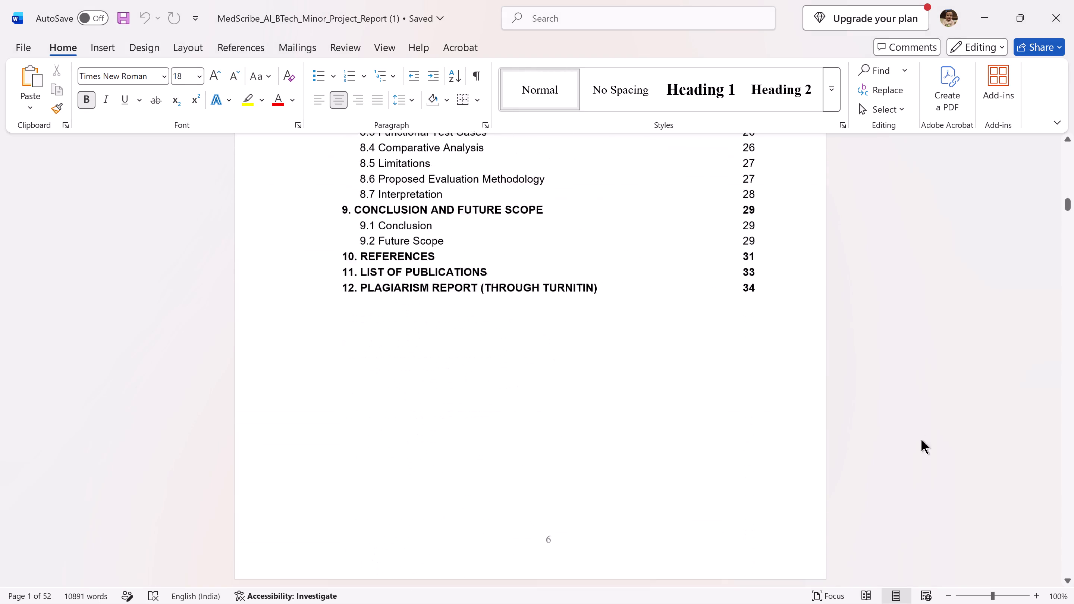
pyautogui.scroll(-2, 921, 440)
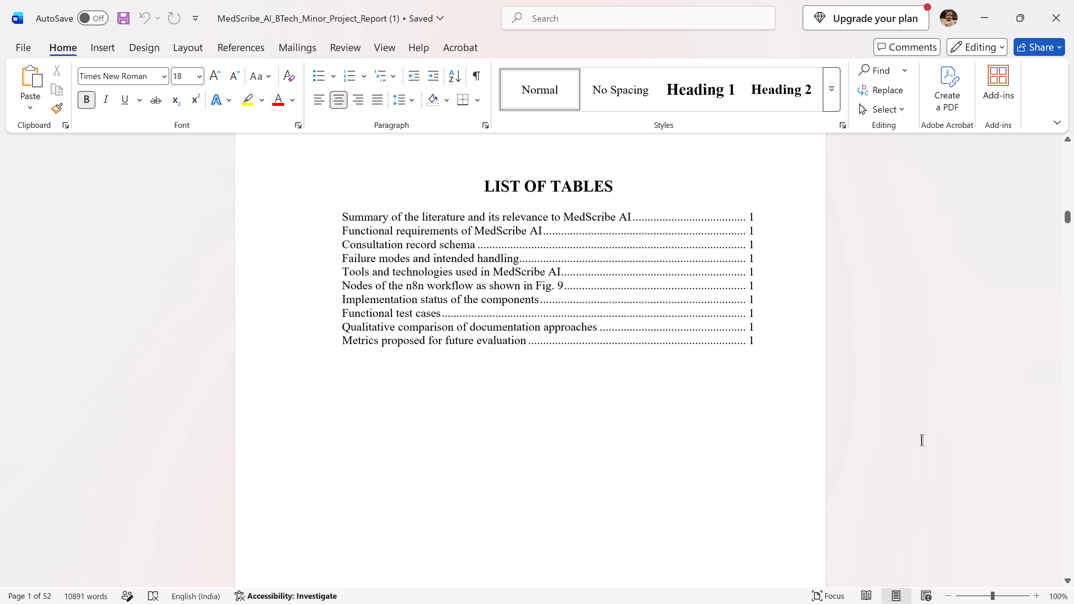
pyautogui.press('super+Print')
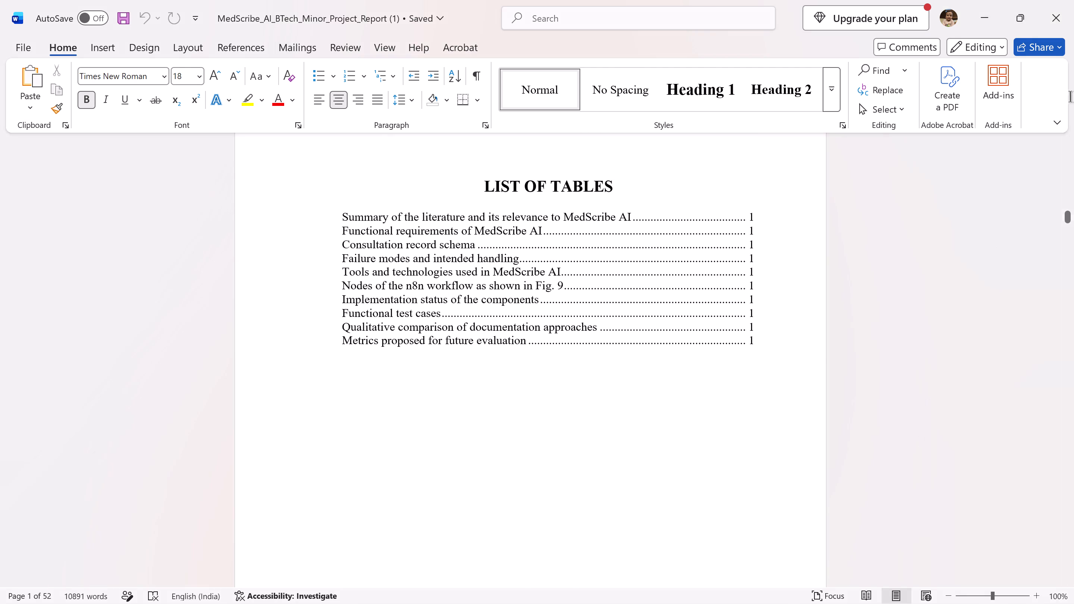
# Close the MedScribe_AI_BTech_Minor_Project_Report (1) document and get back to the desktop by closing the windows in front of it.
pyautogui.click(1073, 0)
pyautogui.click(1073, 0)
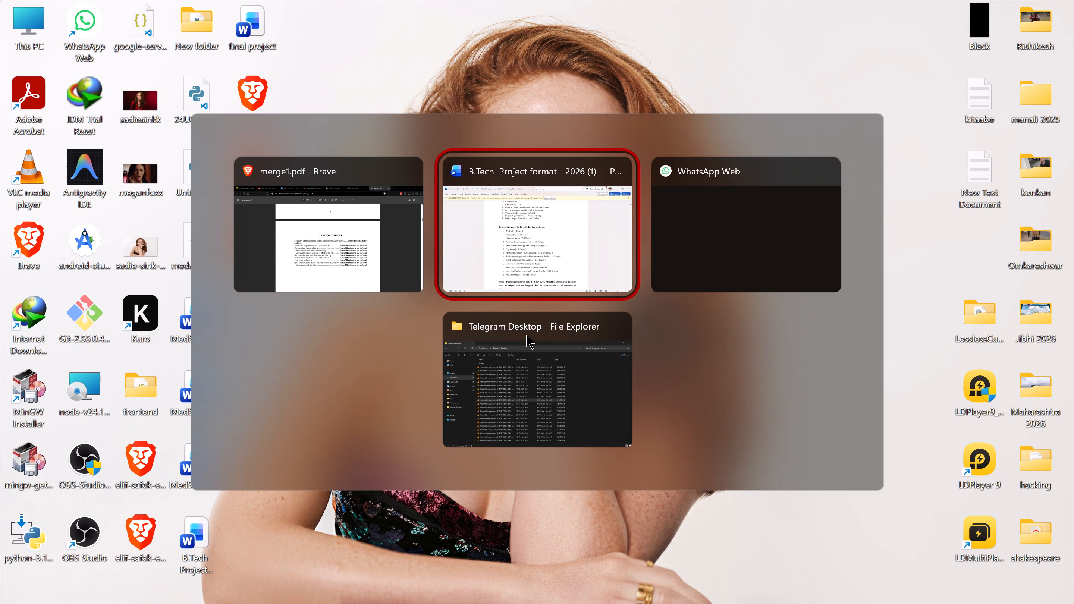
pyautogui.click(1073, 0)
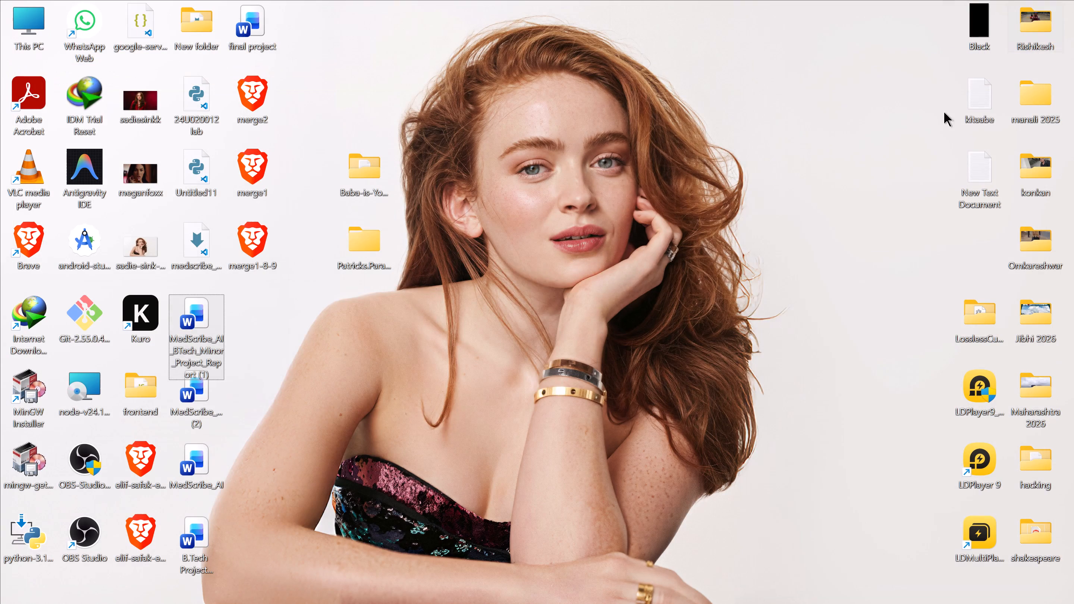
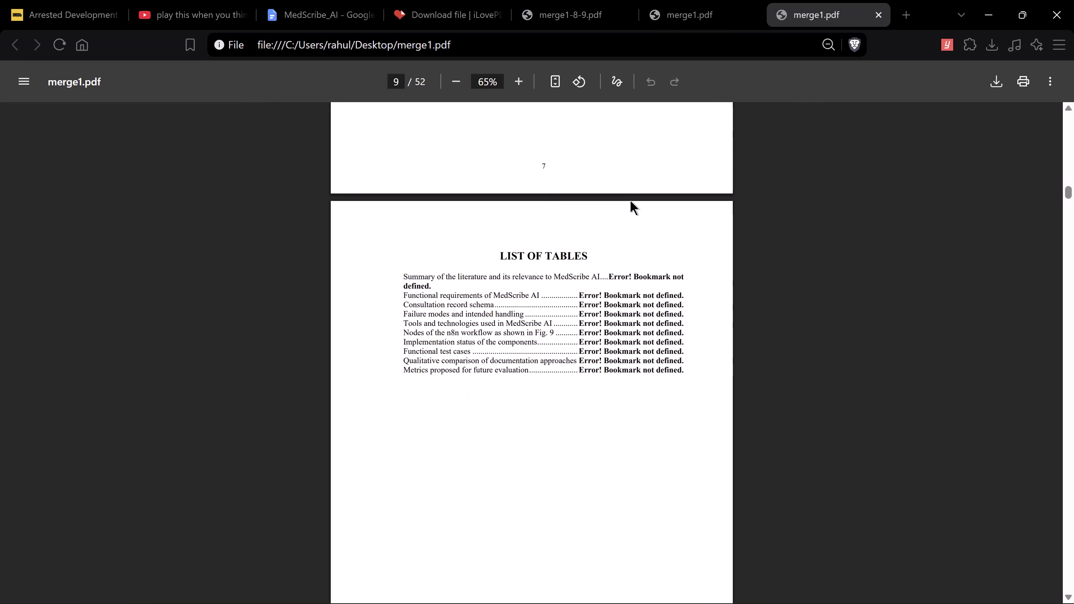
# Check the full List of Tables page and its page references in merge1.pdf.
pyautogui.scroll(-1, 630, 201)
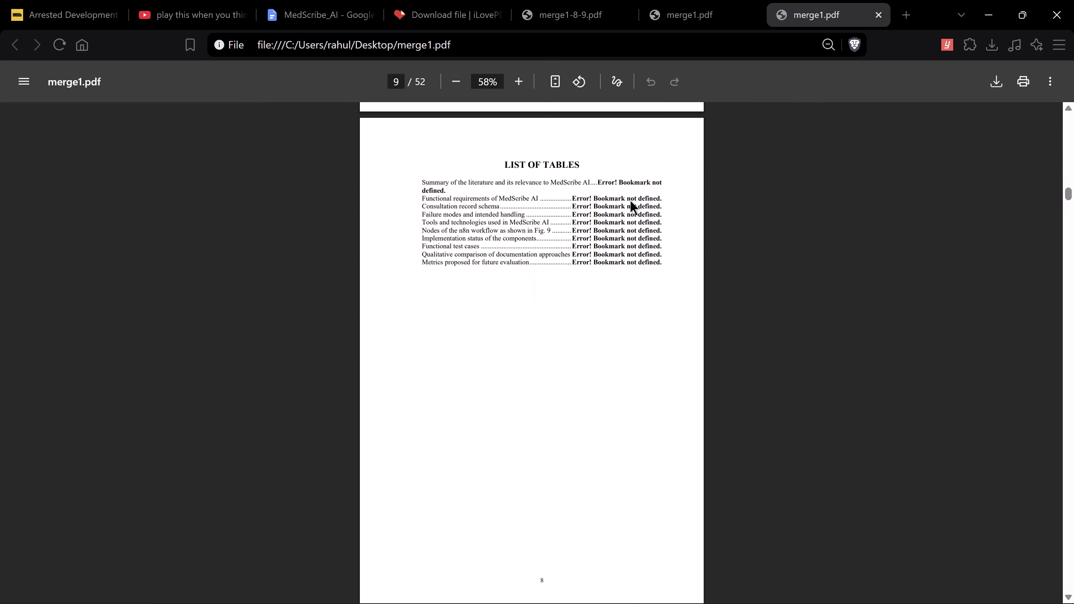
pyautogui.scroll(-1, 630, 201)
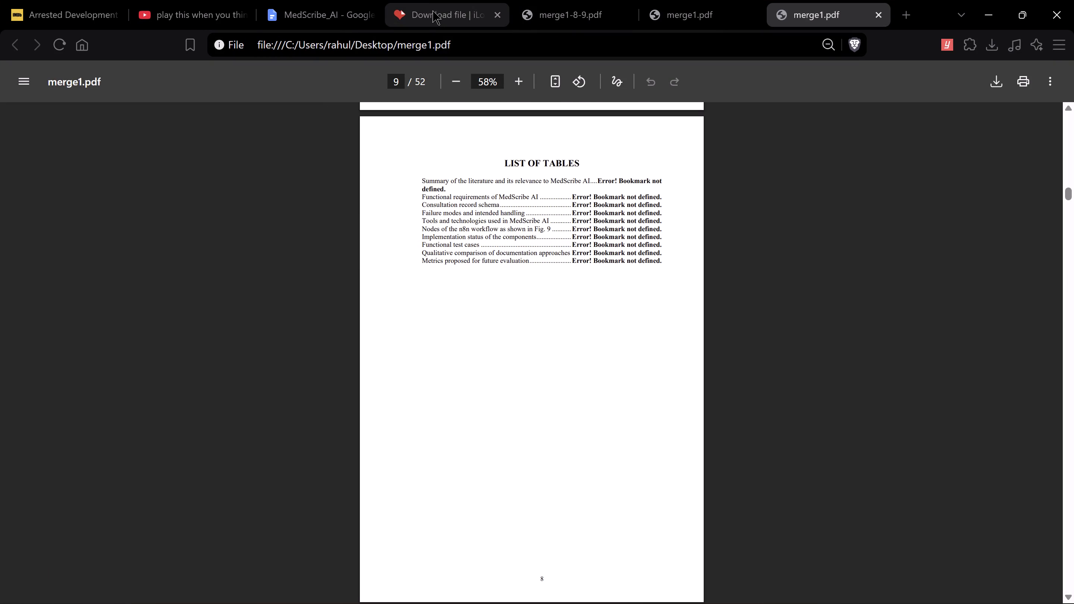
# Look over the List of Figures and List of Tables in the merged PDFs and the opening pages of the MedScribe_AI document.
pyautogui.click(433, 10)
pyautogui.click(544, 17)
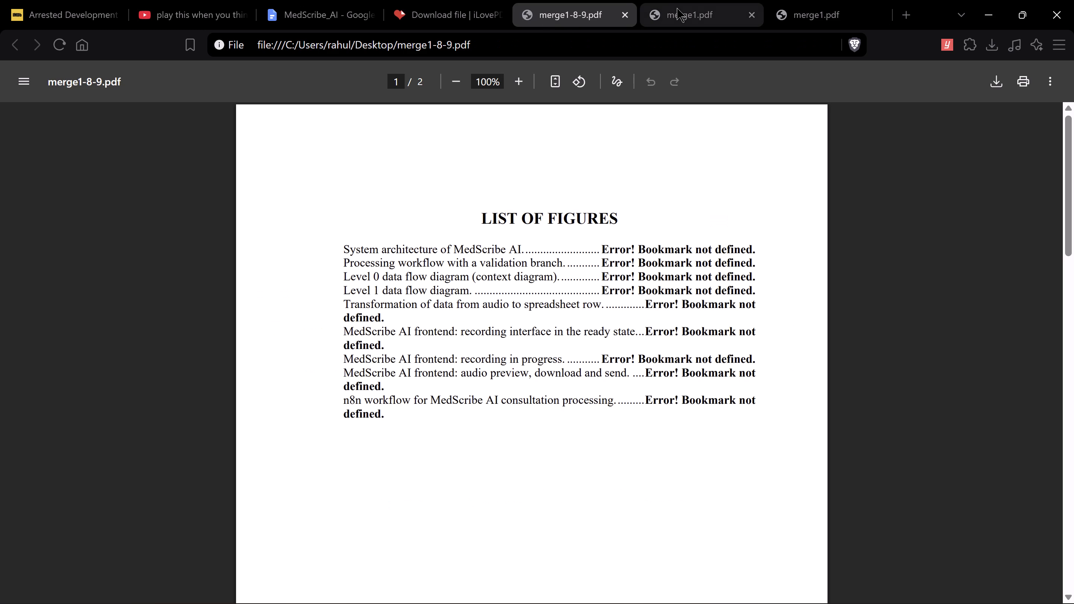
pyautogui.click(677, 9)
pyautogui.click(795, 22)
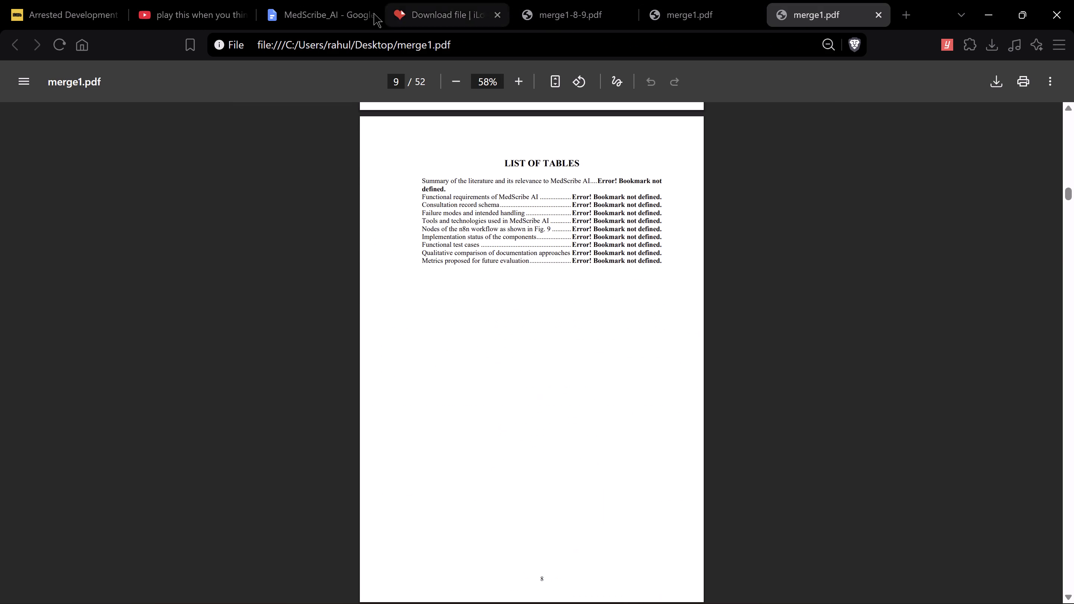
pyautogui.click(336, 15)
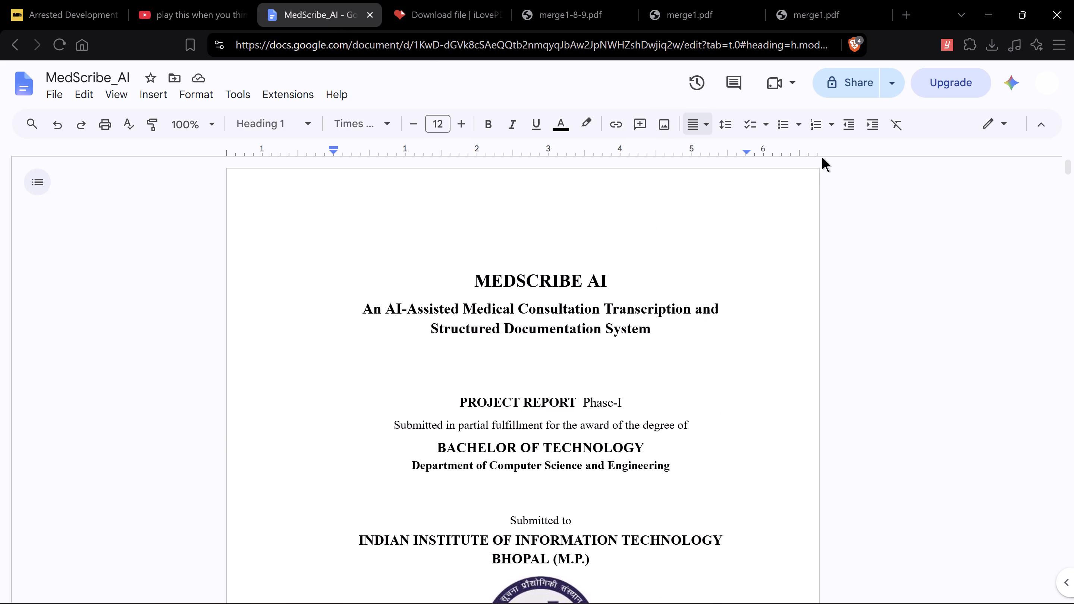
pyautogui.scroll(-5, 884, 270)
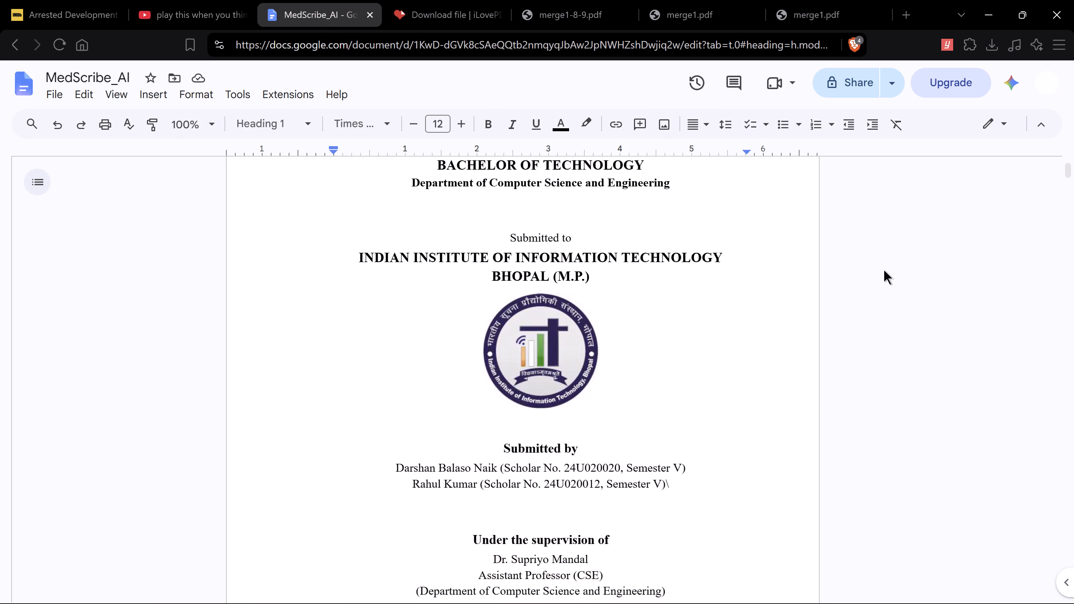
pyautogui.scroll(-4, 884, 270)
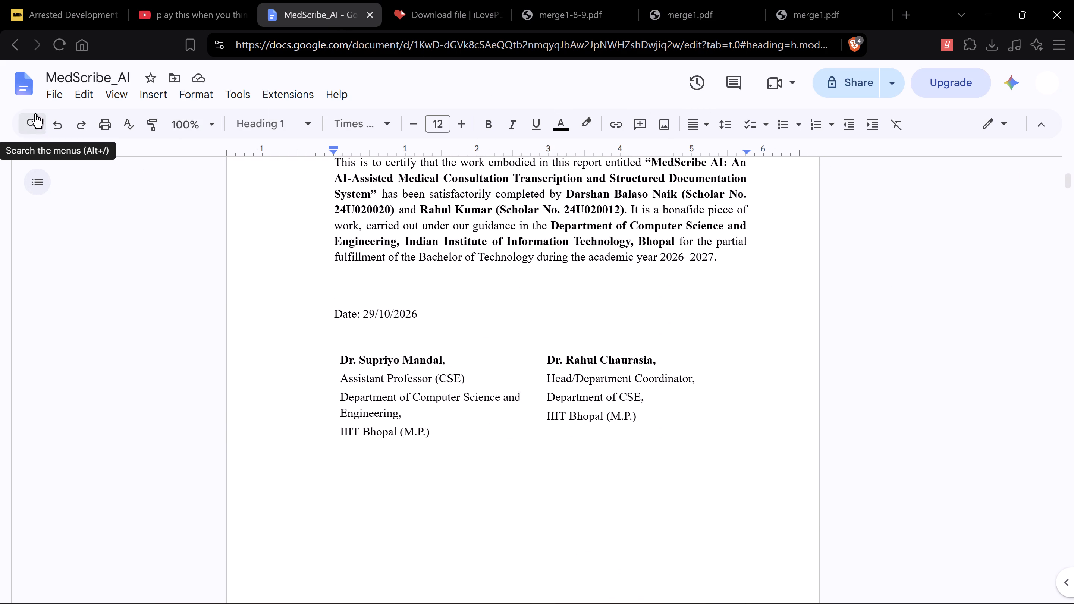
# Open yesterday's MedScribe_AI_BTech_Minor_Project_Report from a duplicate of the MedScribe_AI tab, then close the duplicate.
pyautogui.click(49, 96)
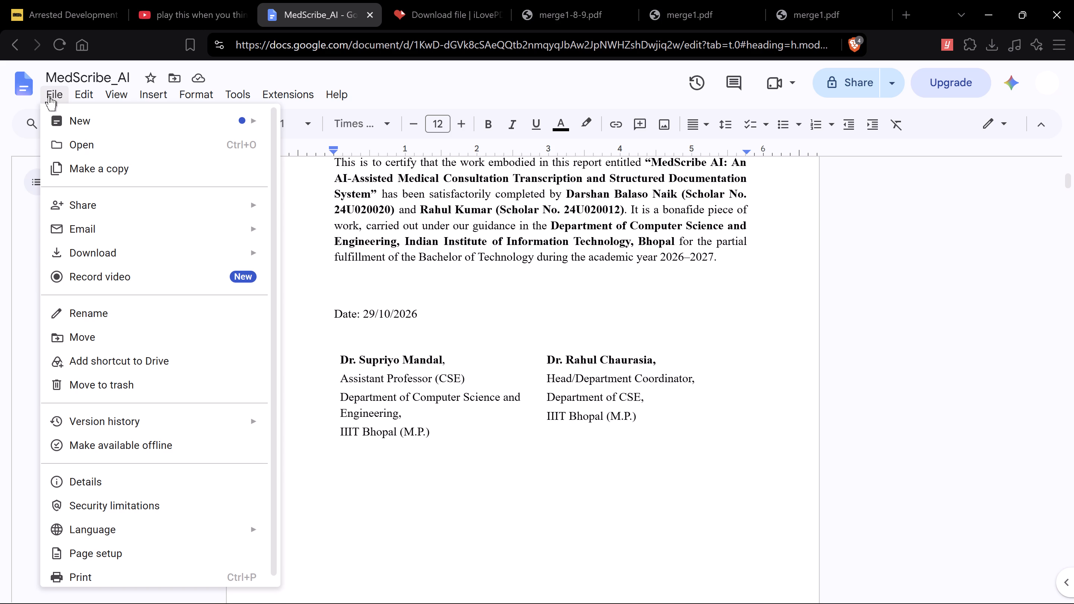
pyautogui.rightClick(286, 13)
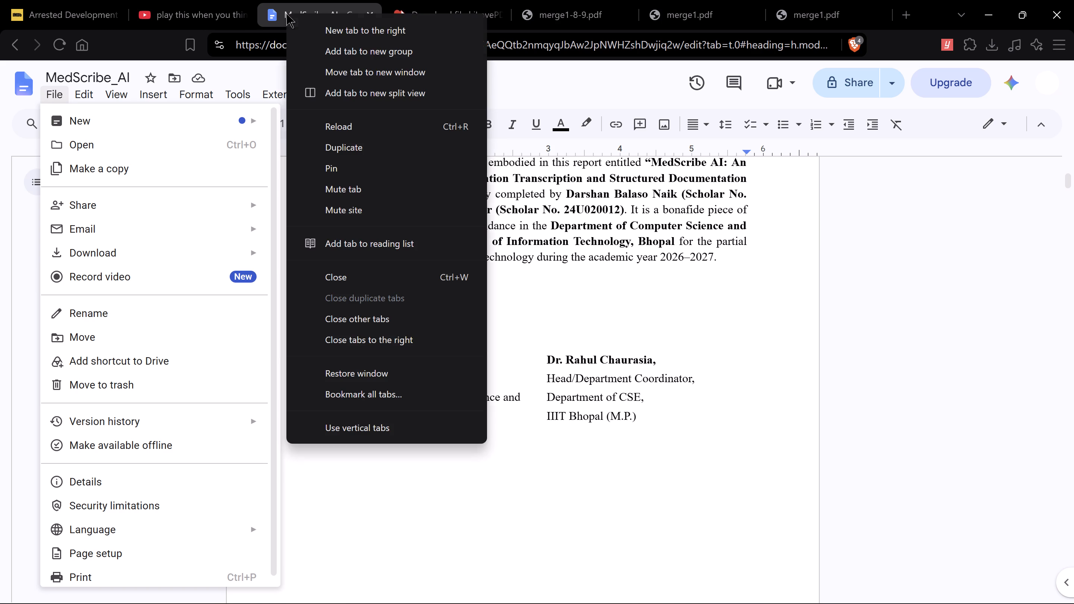
pyautogui.click(371, 144)
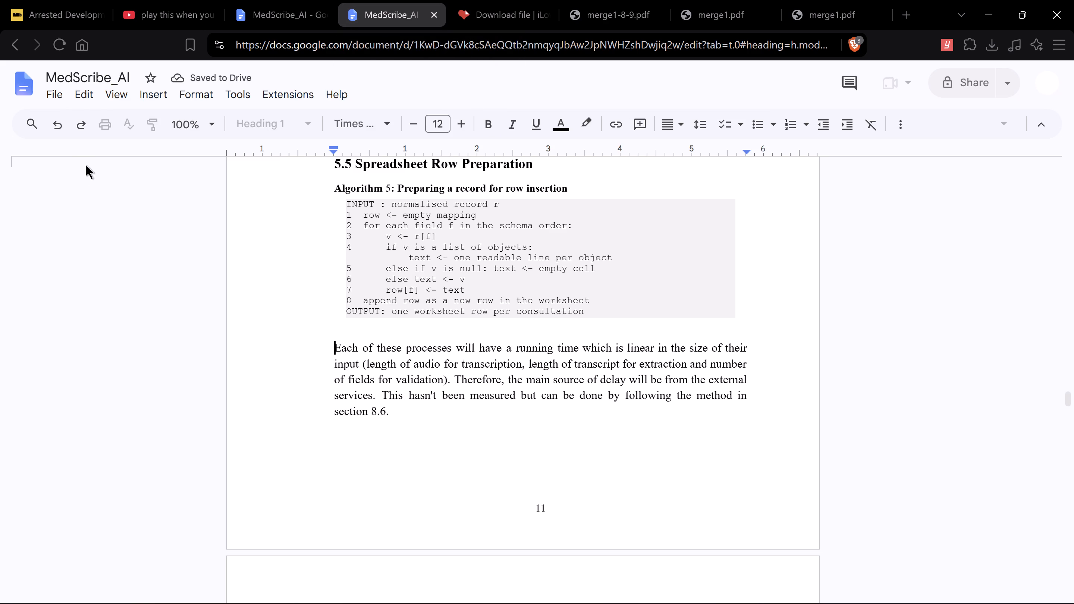
pyautogui.click(51, 100)
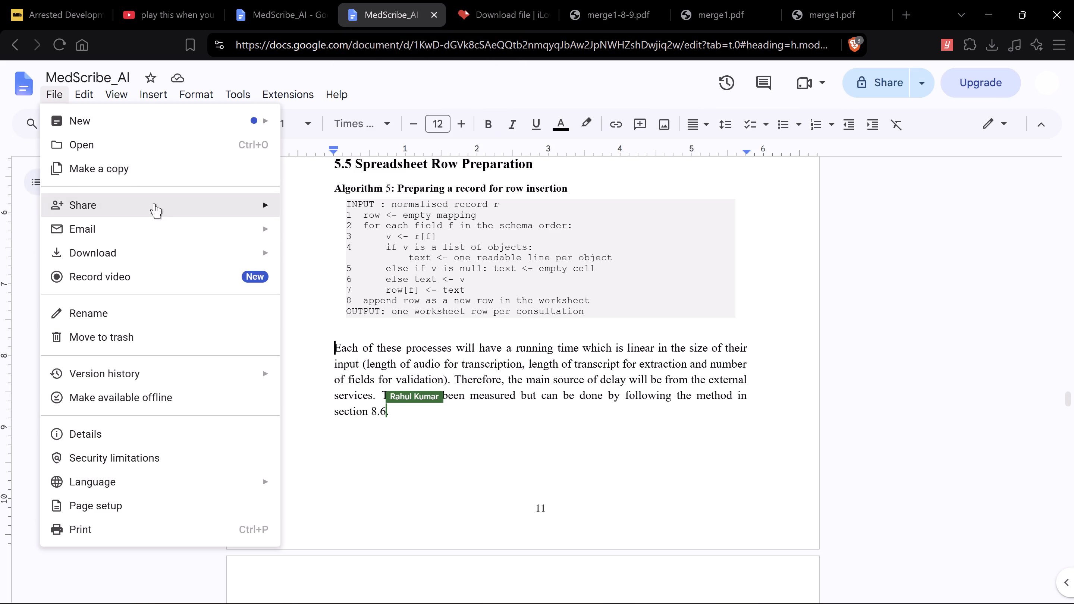
pyautogui.click(136, 144)
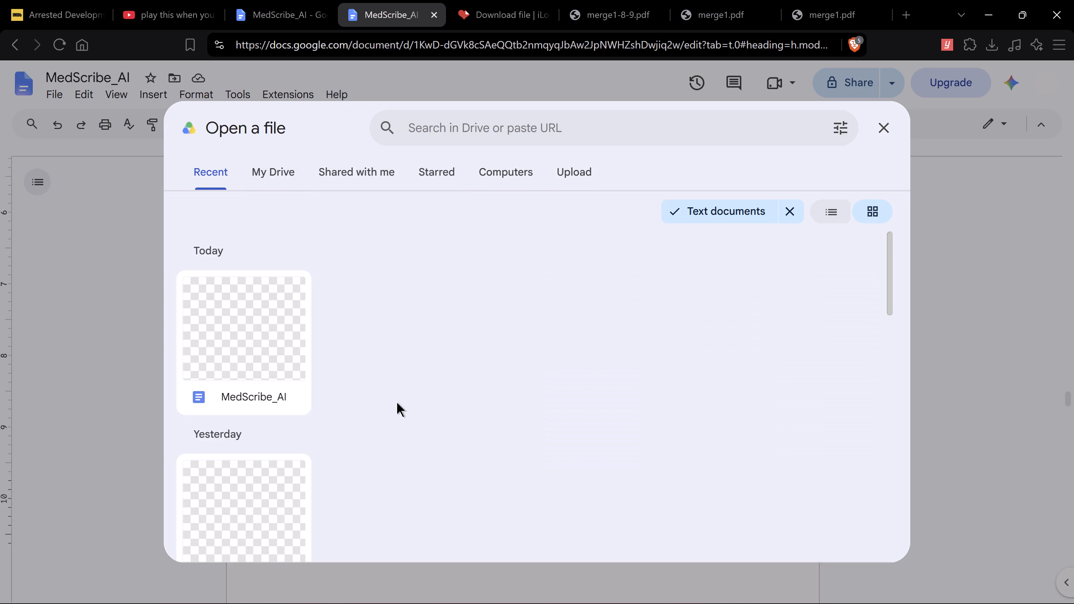
pyautogui.scroll(-3, 397, 402)
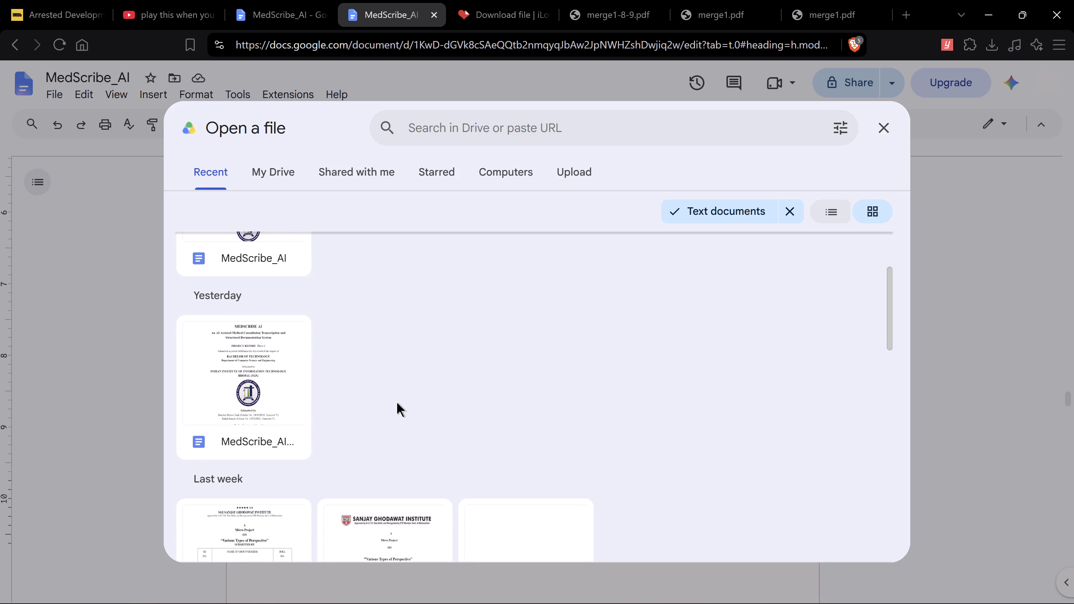
pyautogui.scroll(-1, 403, 384)
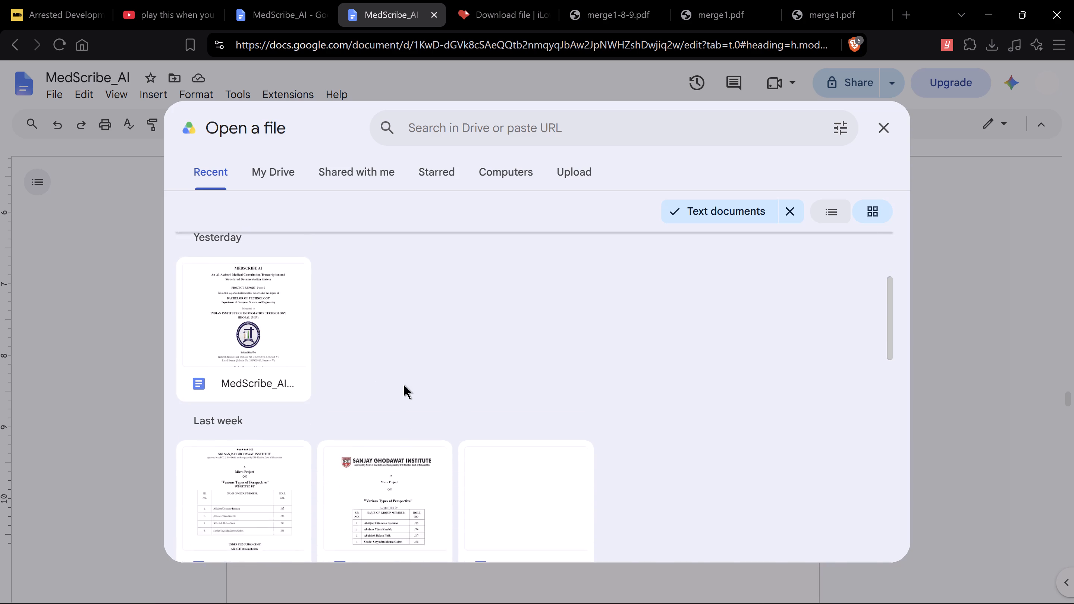
pyautogui.scroll(-1, 403, 384)
pyautogui.click(265, 260)
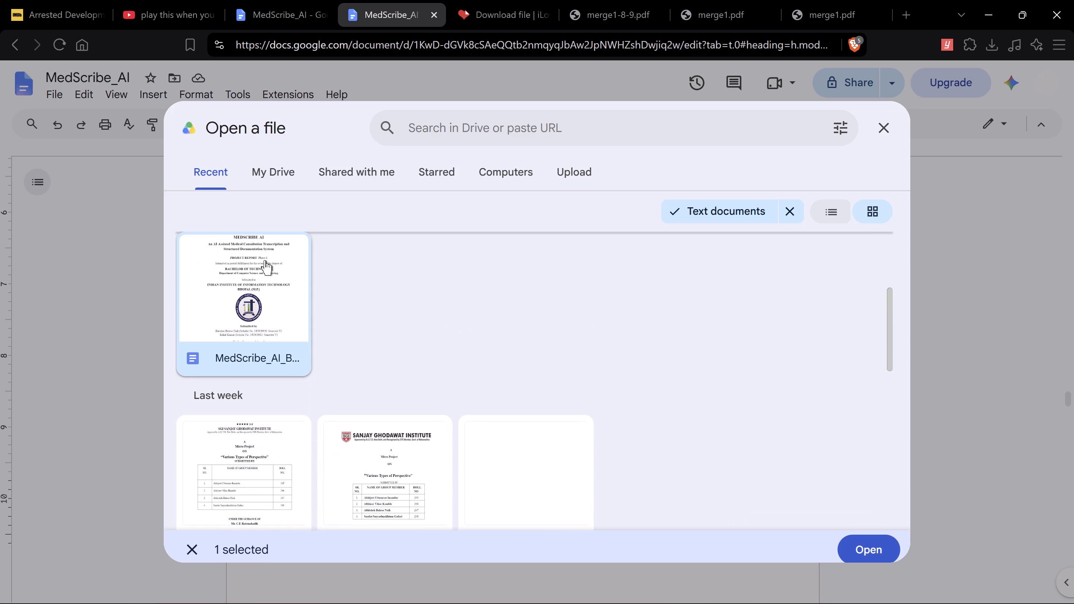
pyautogui.click(880, 550)
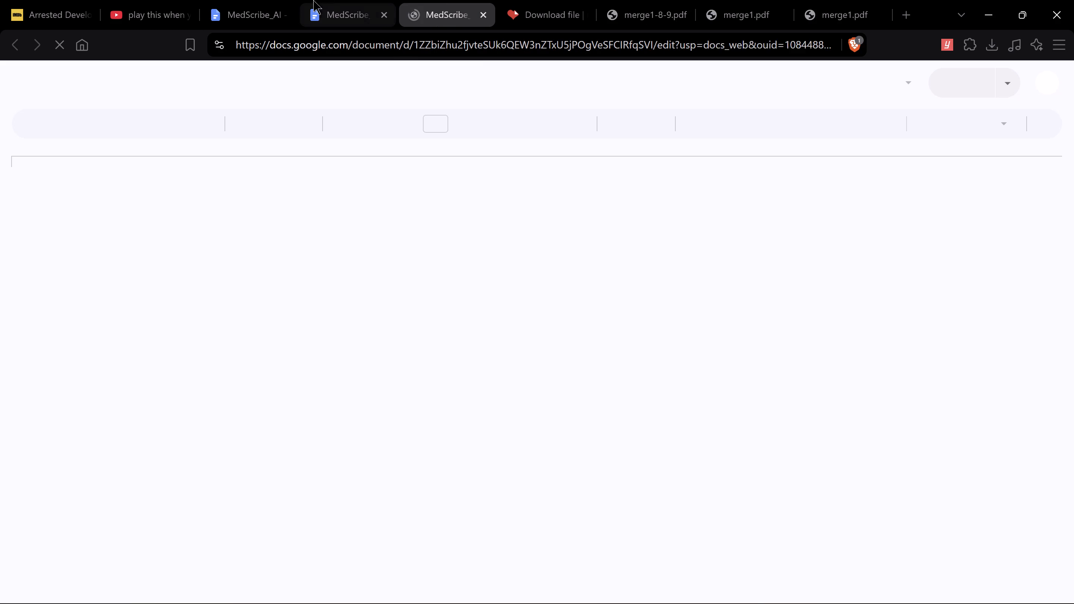
pyautogui.click(381, 15)
# Examine the report's front matter, table of contents and first chapter up to the Literature Review.
pyautogui.scroll(-13, 850, 350)
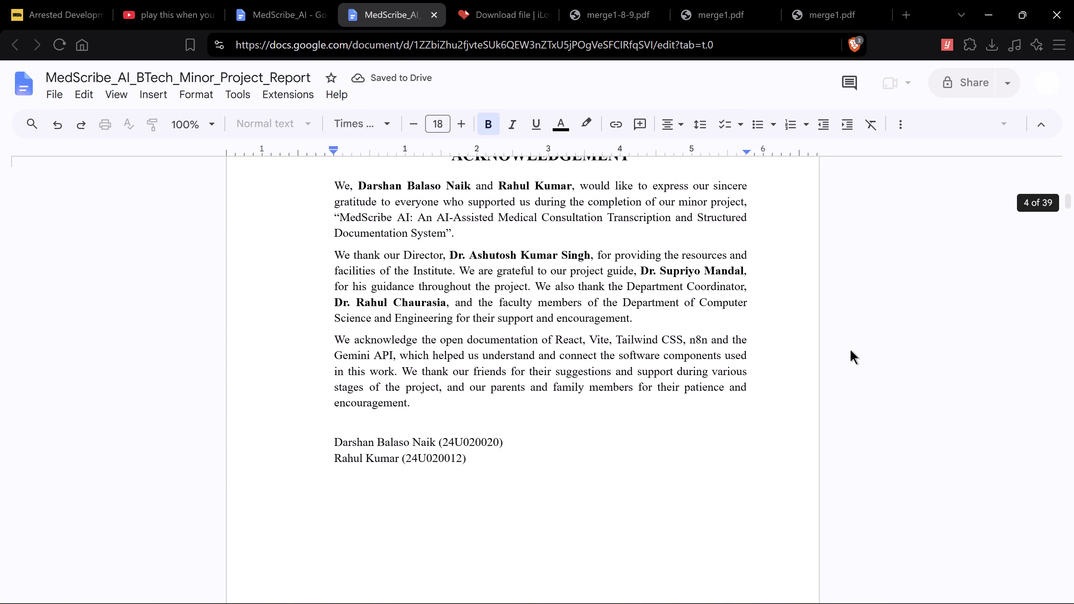
pyautogui.scroll(-5, 850, 350)
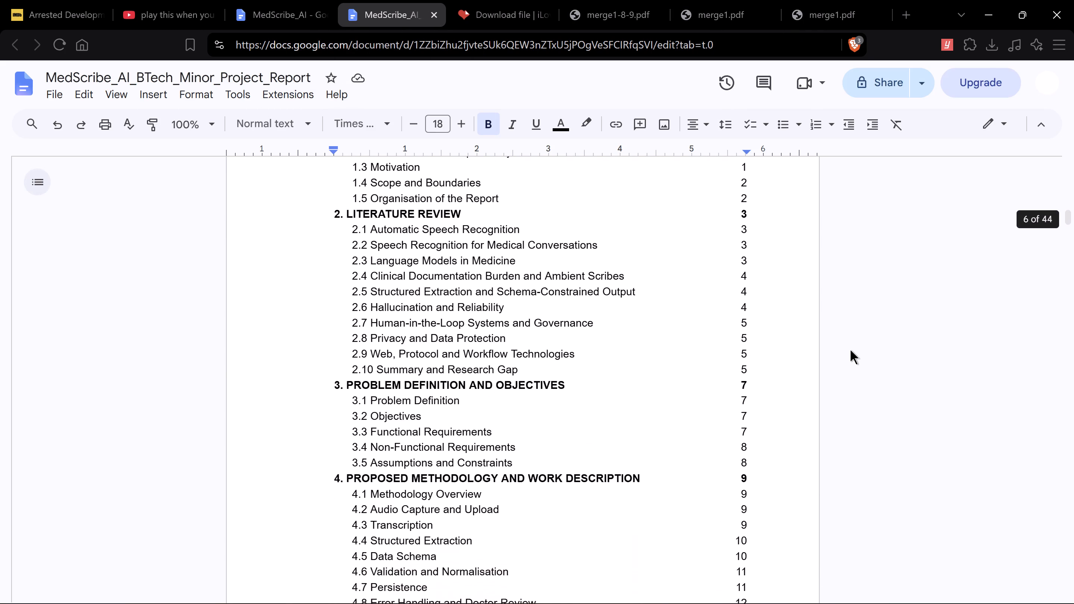
pyautogui.scroll(-6, 850, 350)
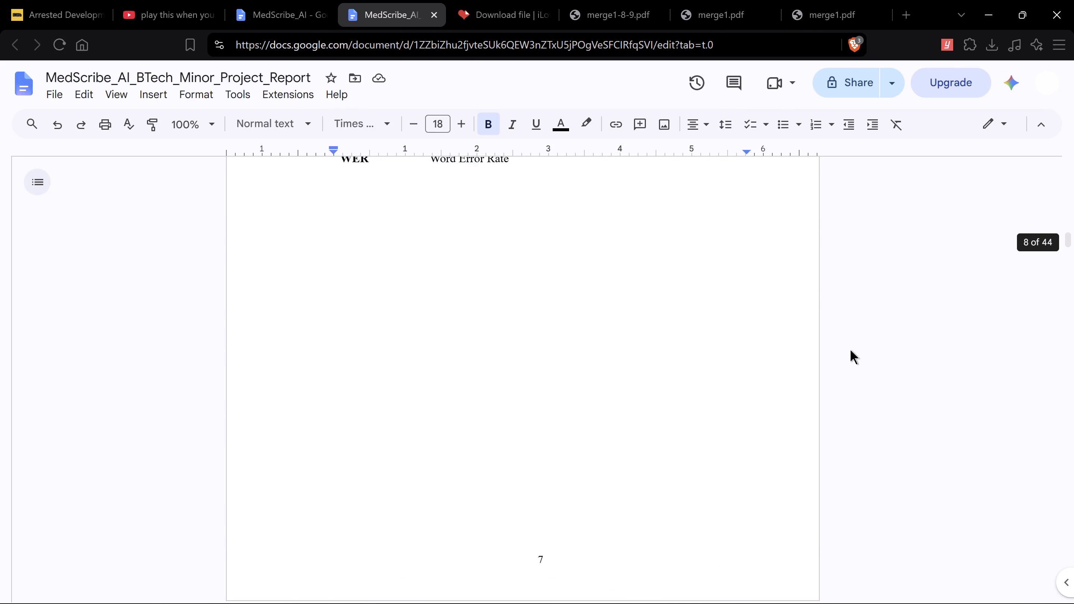
pyautogui.scroll(-7, 850, 350)
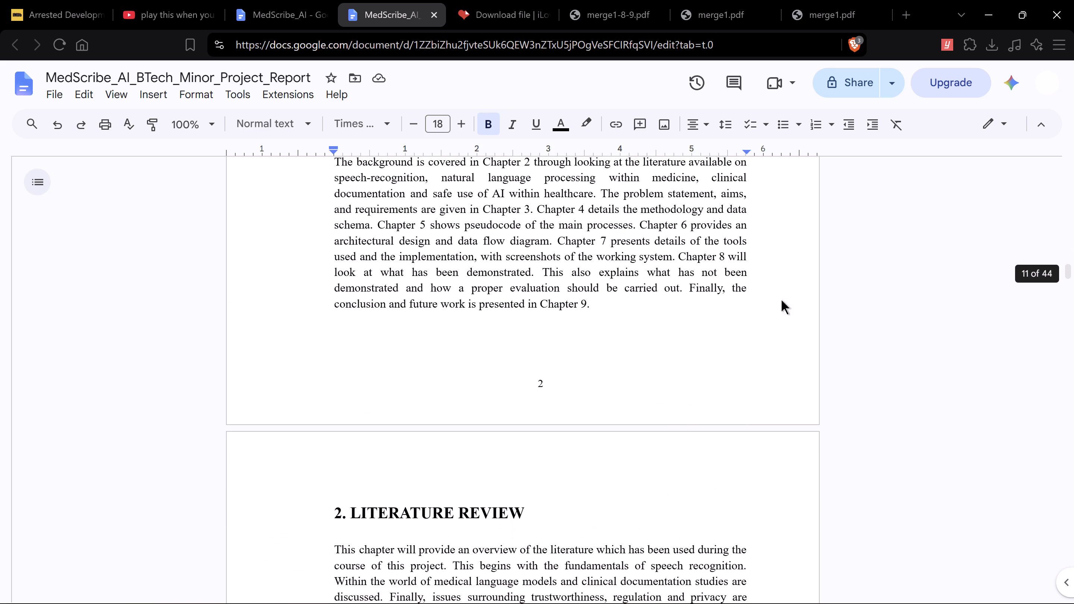
# Upload a document from the Desktop folder through the Open a file dialog.
pyautogui.click(48, 99)
pyautogui.click(135, 144)
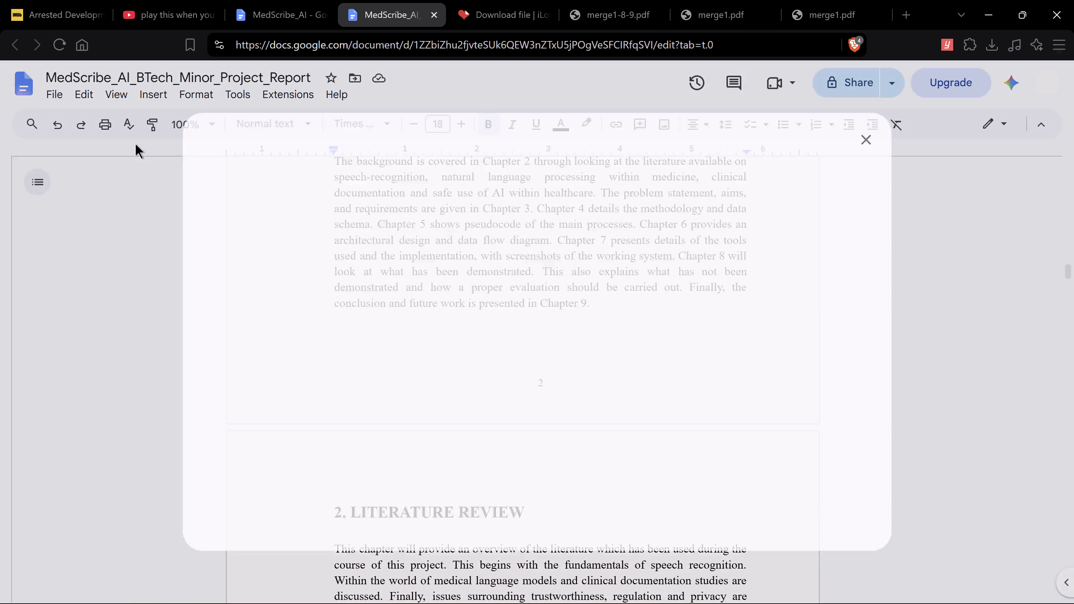
pyautogui.click(581, 173)
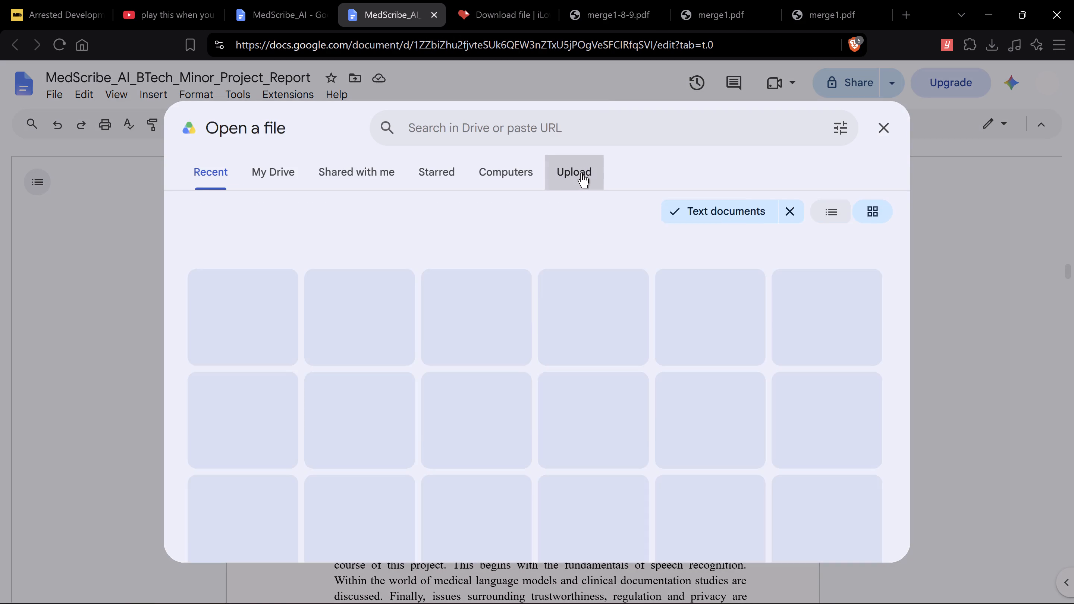
pyautogui.click(546, 414)
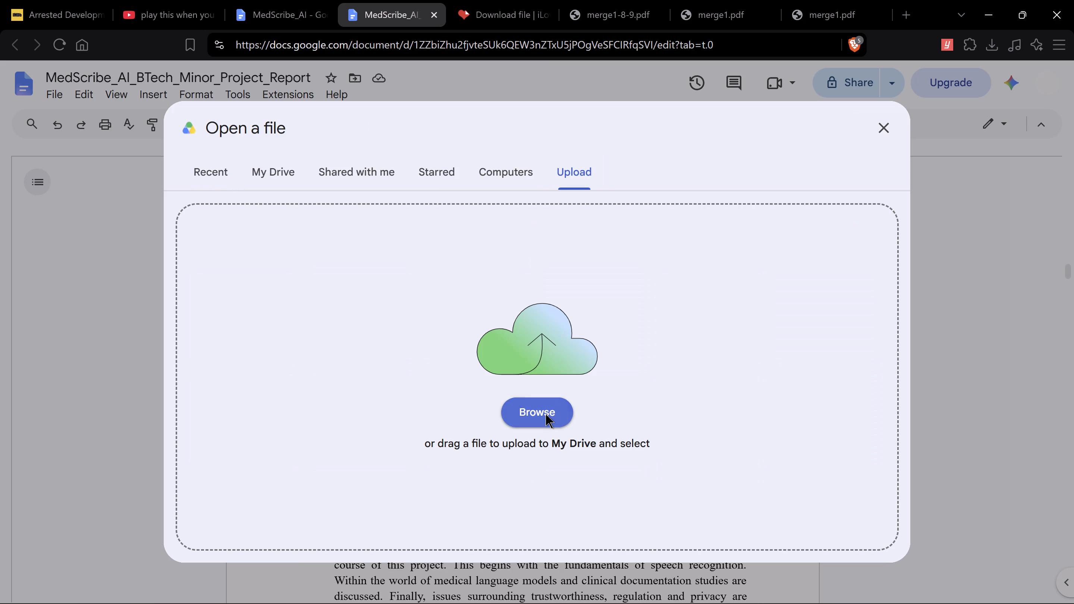
pyautogui.scroll(-1, 332, 222)
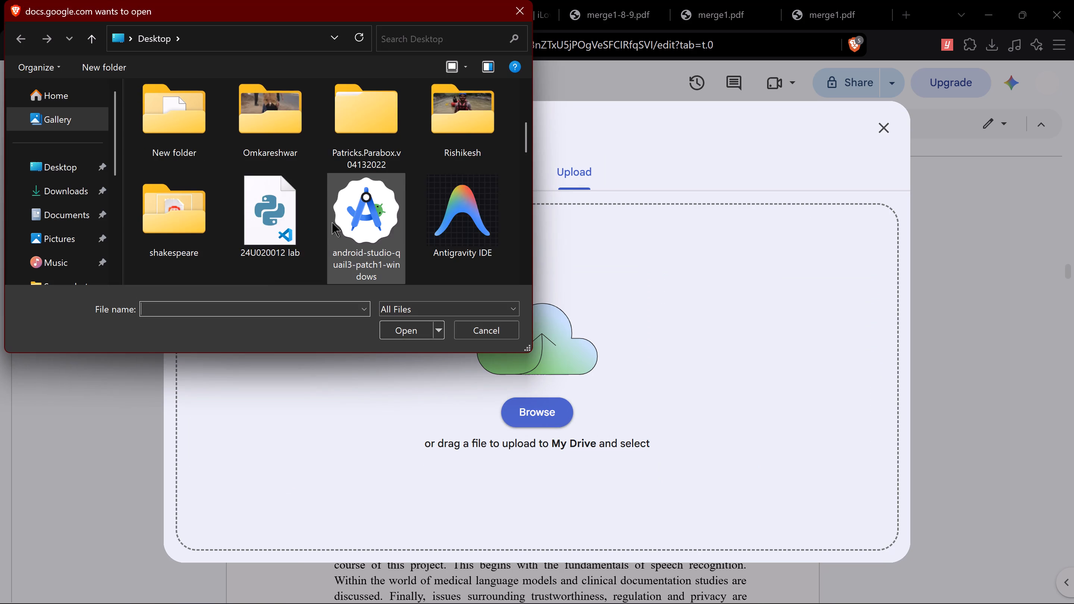
pyautogui.scroll(-2, 332, 222)
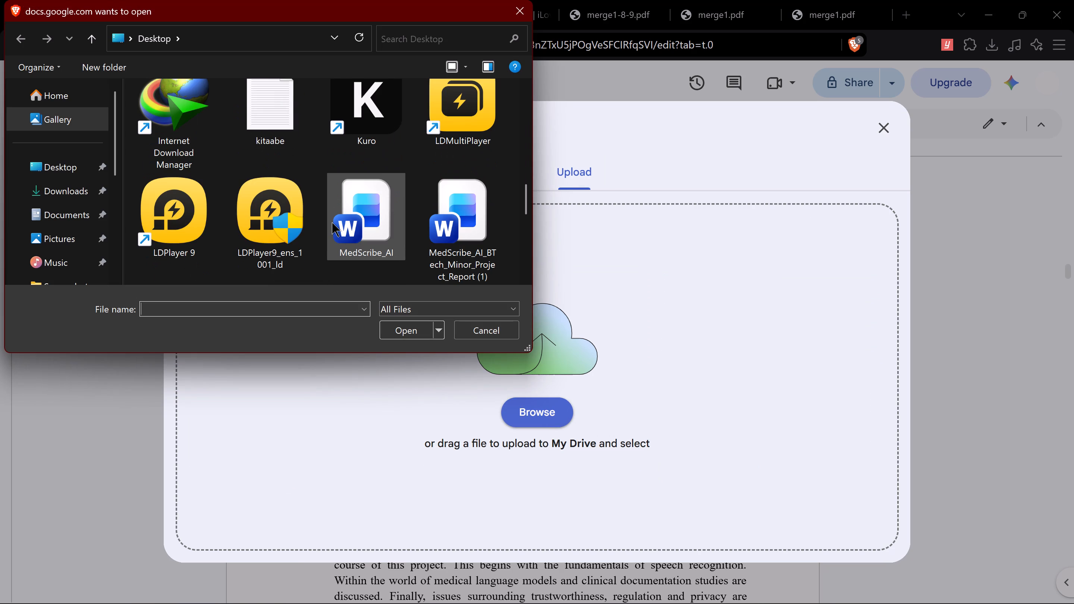
pyautogui.scroll(-1, 332, 222)
pyautogui.doubleClick(447, 237)
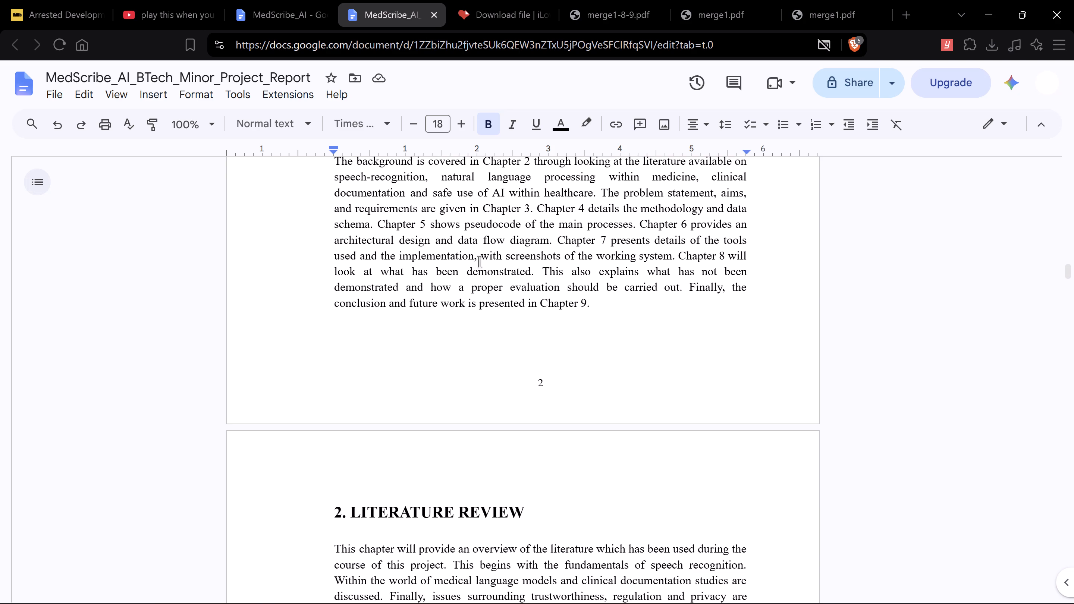
# Recheck the report's front matter around the table of contents and the Abstract.
pyautogui.scroll(6, 439, 241)
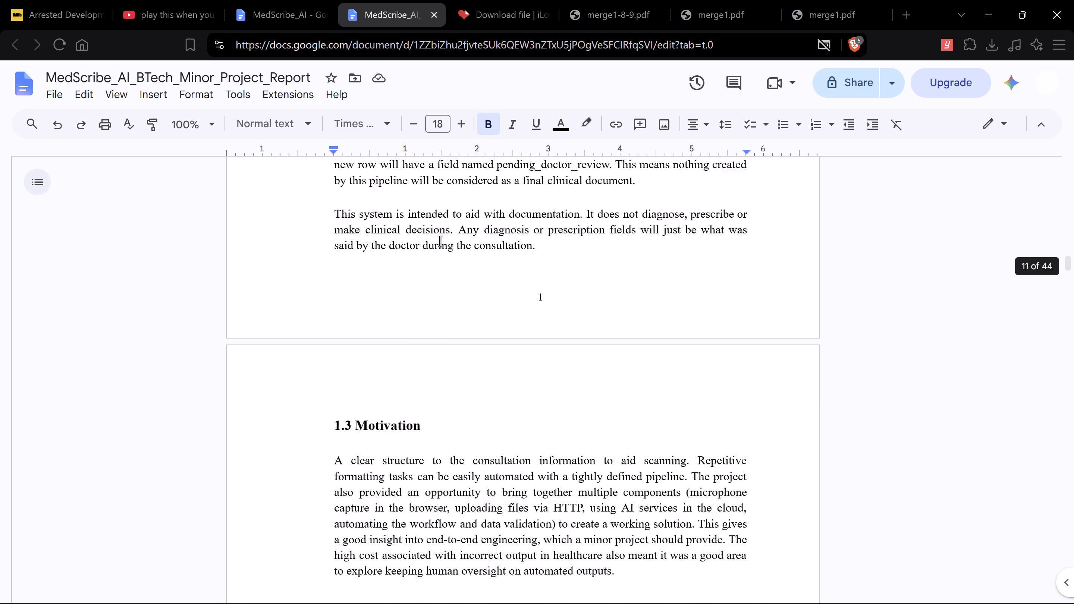
pyautogui.scroll(7, 439, 241)
pyautogui.scroll(-3, 439, 241)
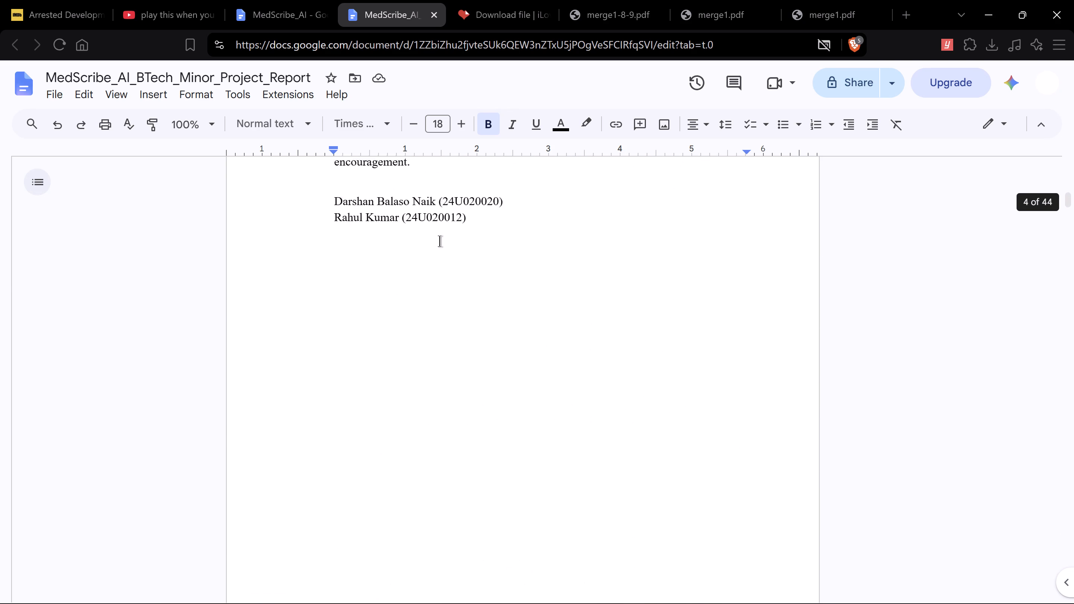
pyautogui.scroll(-8, 439, 241)
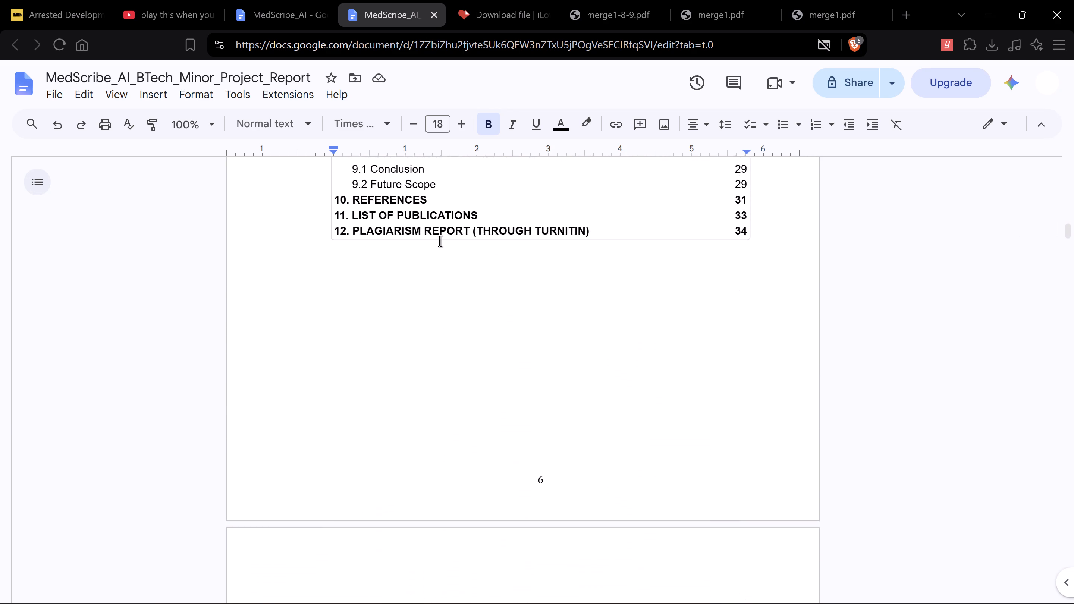
pyautogui.scroll(-6, 439, 241)
pyautogui.scroll(1, 439, 241)
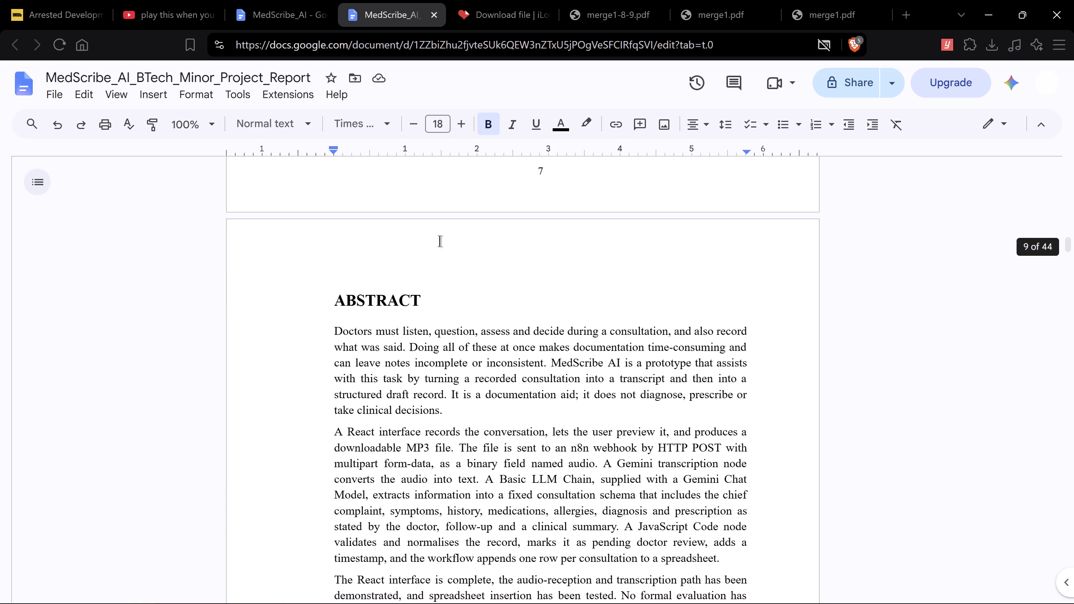
pyautogui.scroll(1, 439, 241)
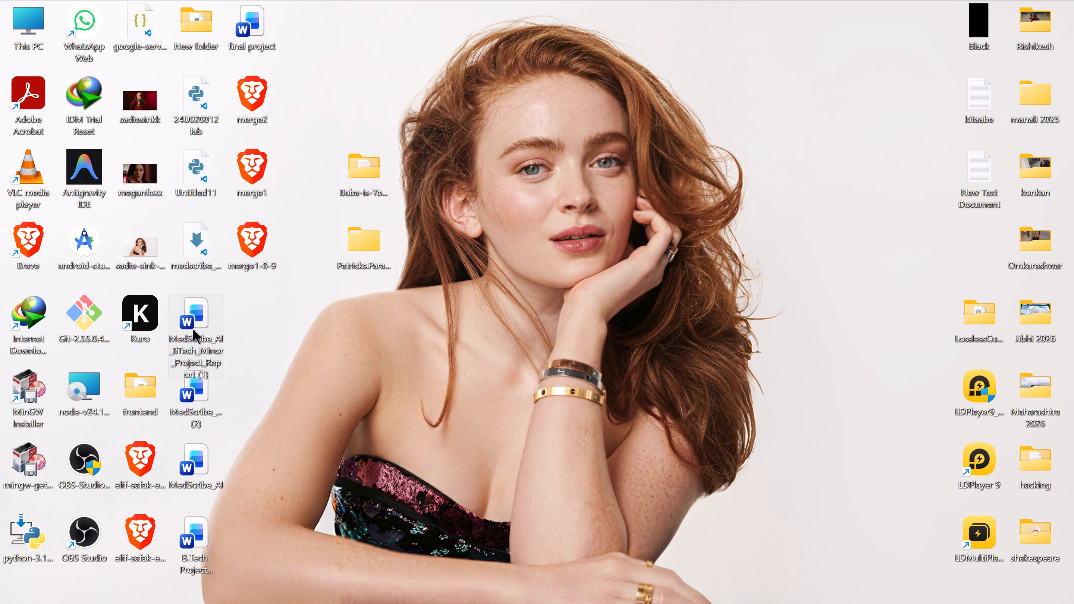
# Open the MedScribe_AI_BTech_Minor_Project_Report (1) file from the desktop in Word and check its List of Tables.
pyautogui.doubleClick(188, 311)
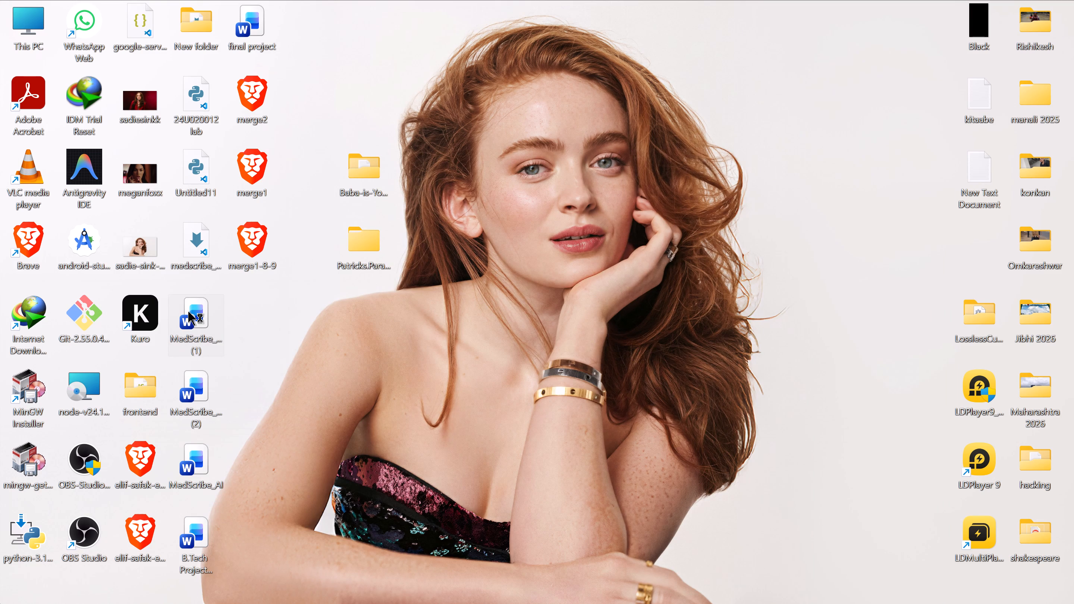
pyautogui.scroll(-9, 650, 357)
pyautogui.scroll(6, 650, 357)
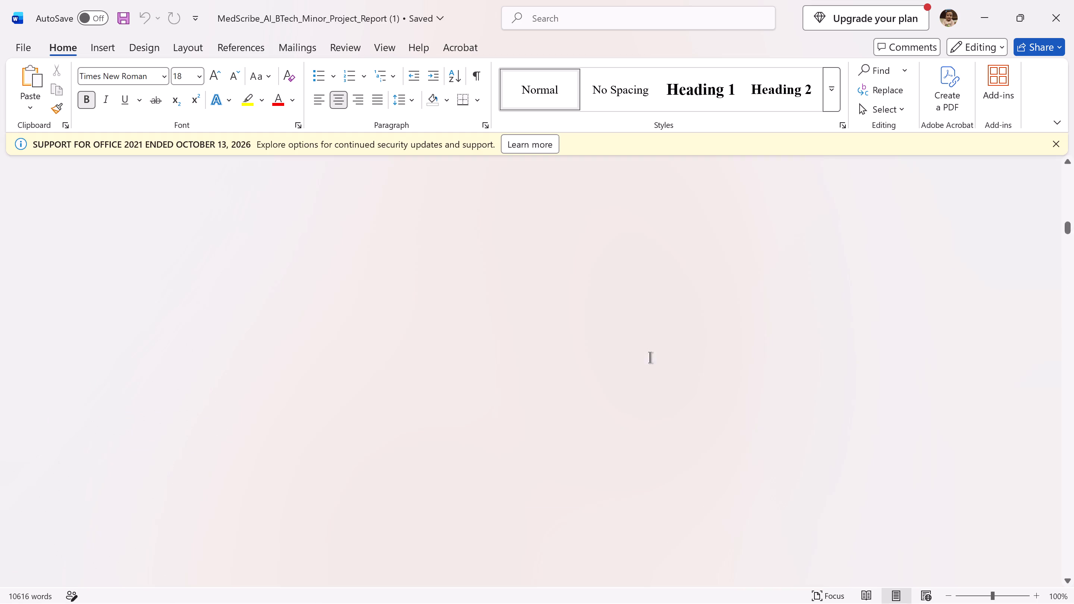
pyautogui.scroll(-1, 650, 357)
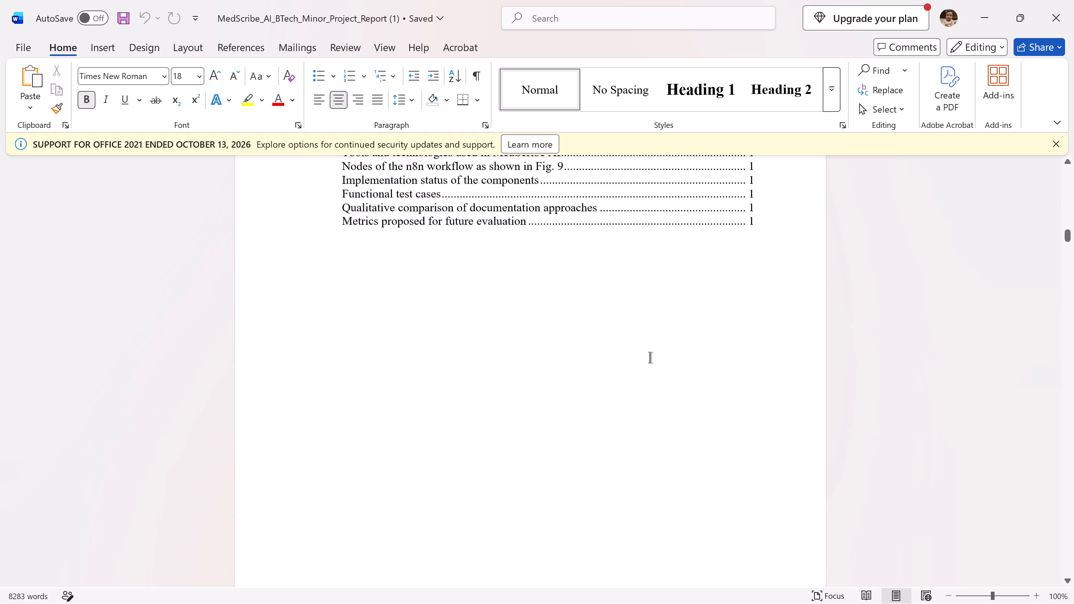
pyautogui.scroll(-1, 650, 357)
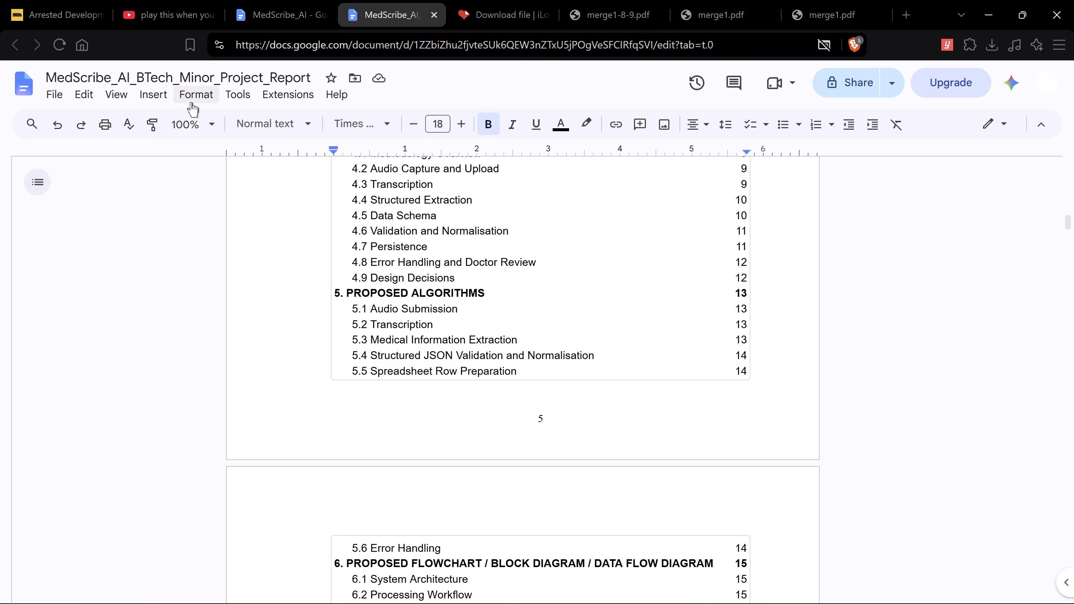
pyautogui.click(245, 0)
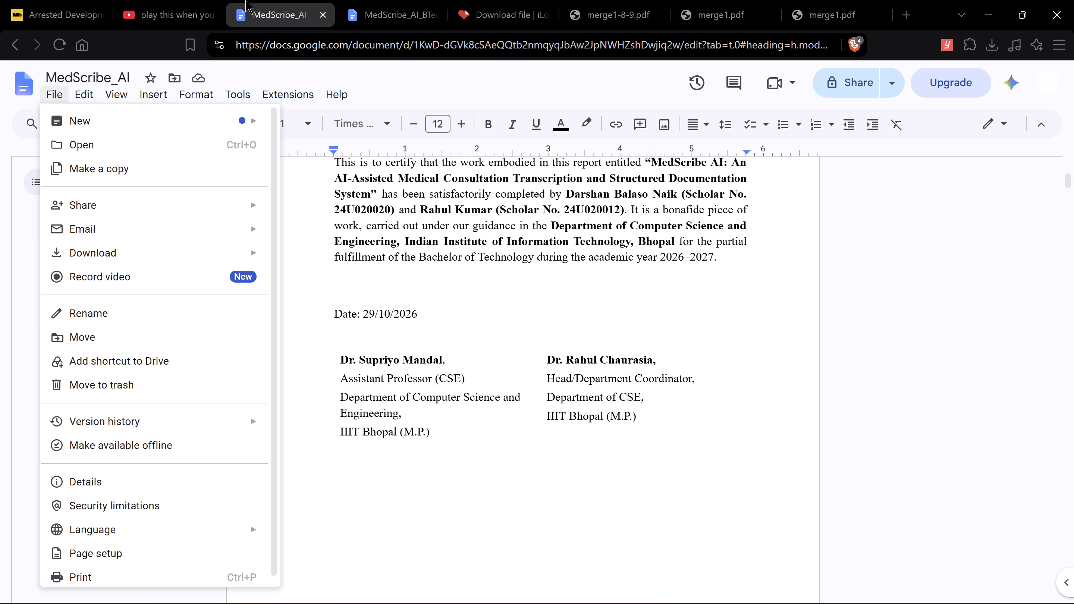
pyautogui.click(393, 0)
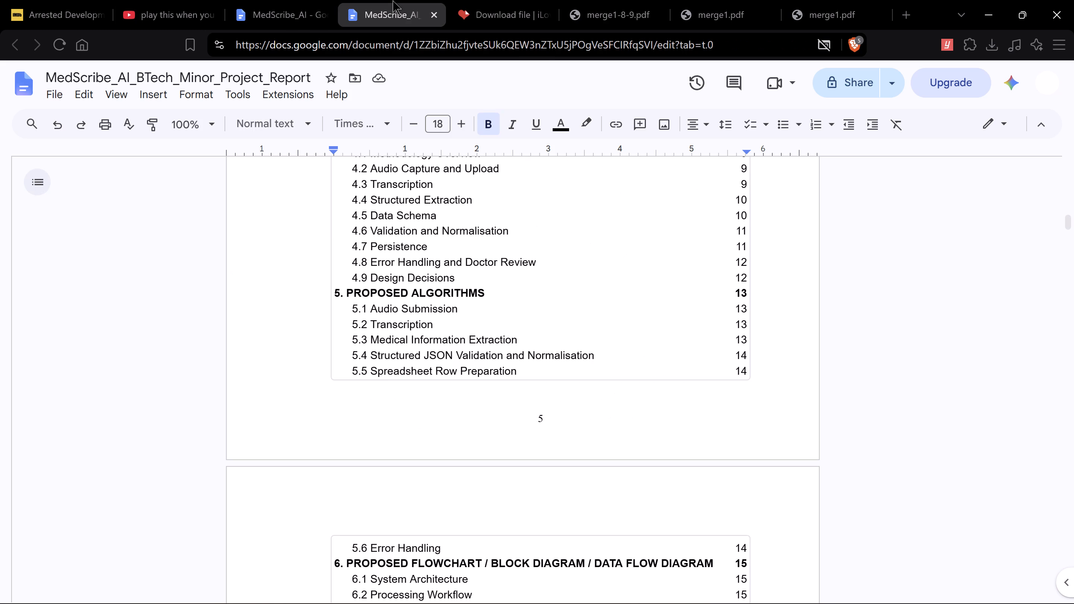
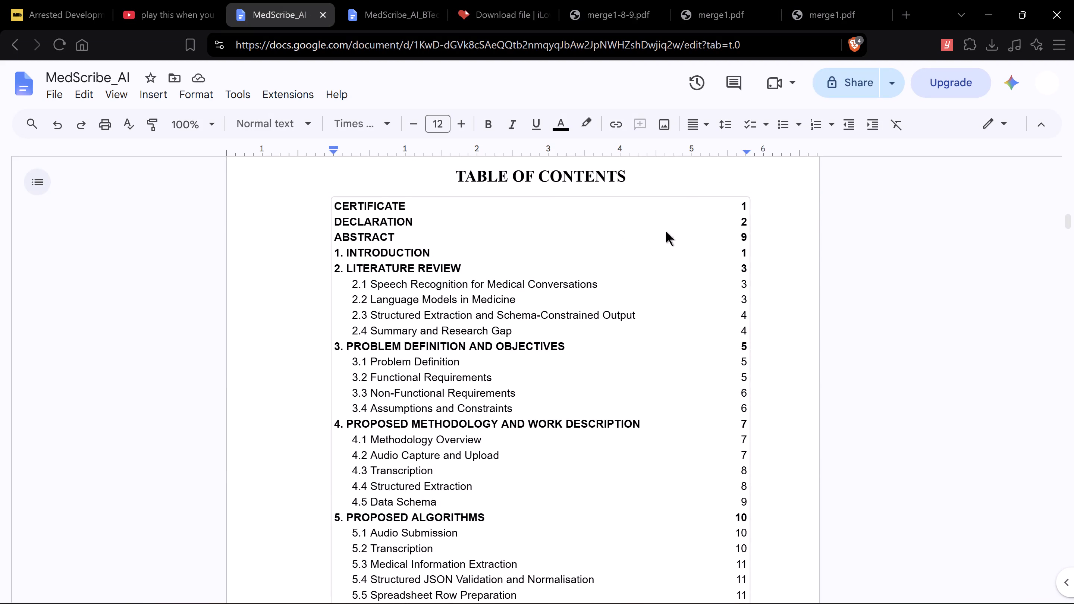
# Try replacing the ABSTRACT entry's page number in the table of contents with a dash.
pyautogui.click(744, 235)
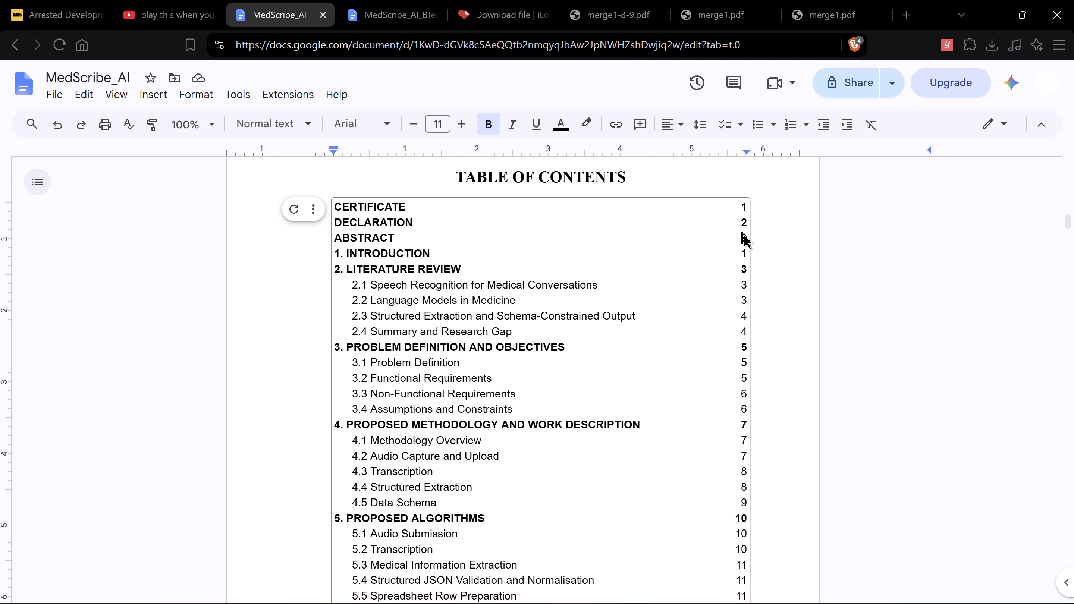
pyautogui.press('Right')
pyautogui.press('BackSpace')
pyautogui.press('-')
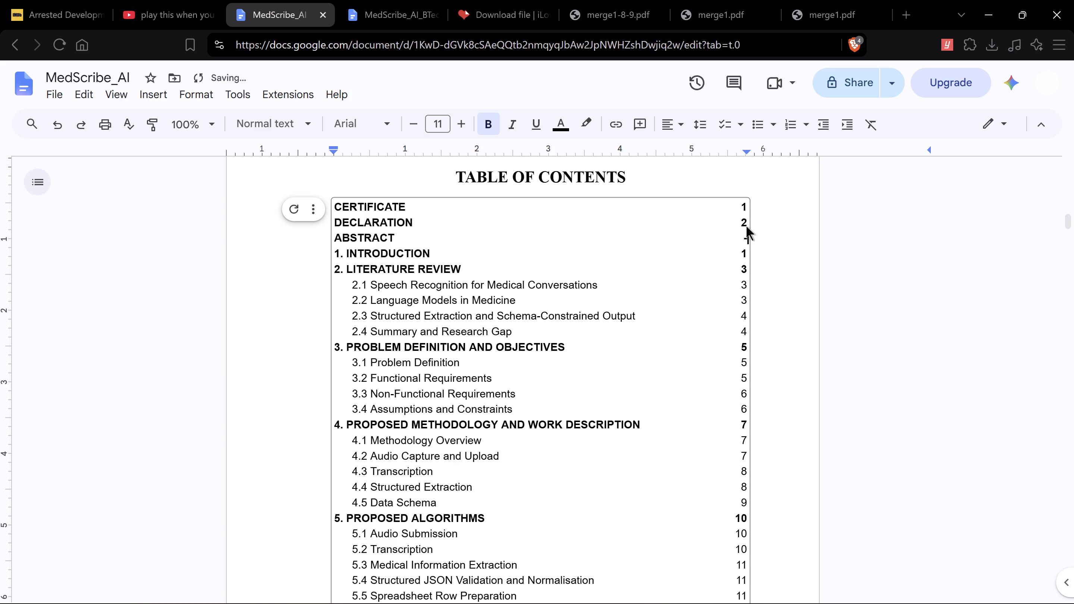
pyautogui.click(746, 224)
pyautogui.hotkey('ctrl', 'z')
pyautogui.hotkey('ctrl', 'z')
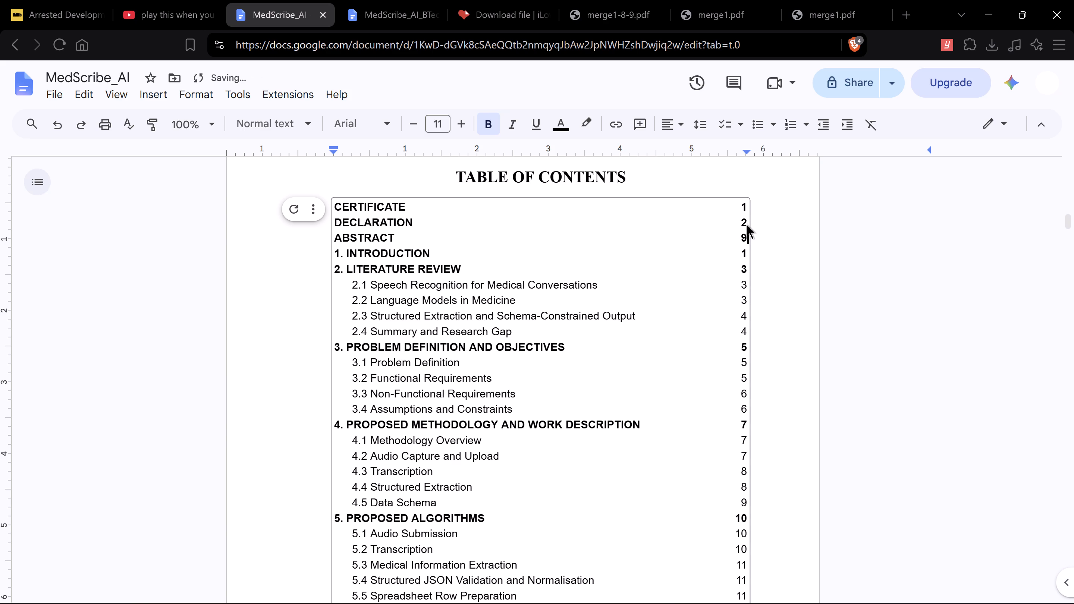
# Undo the earlier page number edit in the Section 2 footer and return to that footer's number.
pyautogui.hotkey('ctrl', 'z')
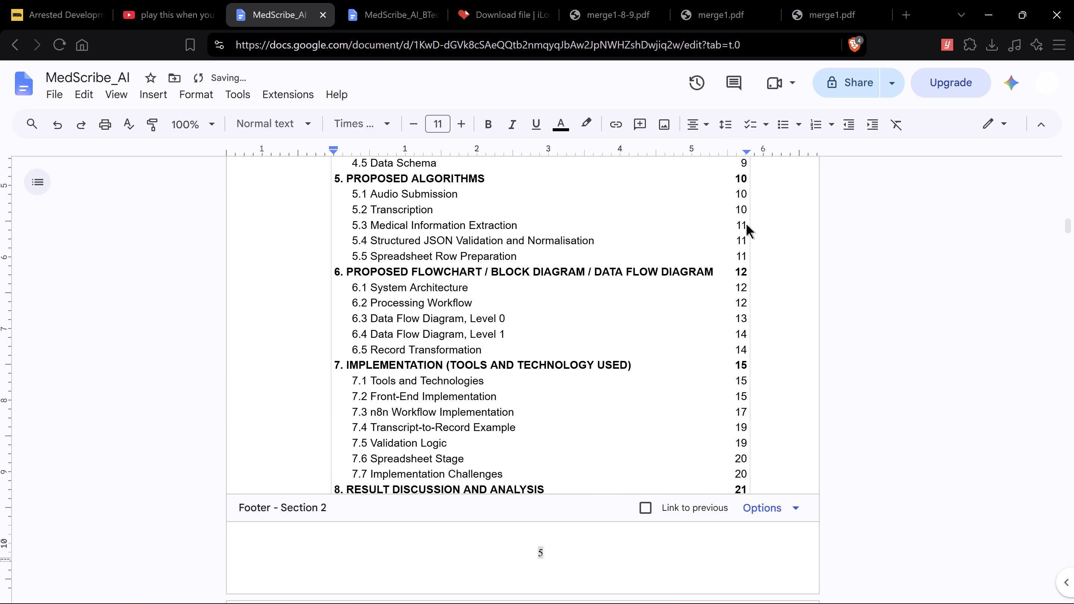
pyautogui.click(538, 553)
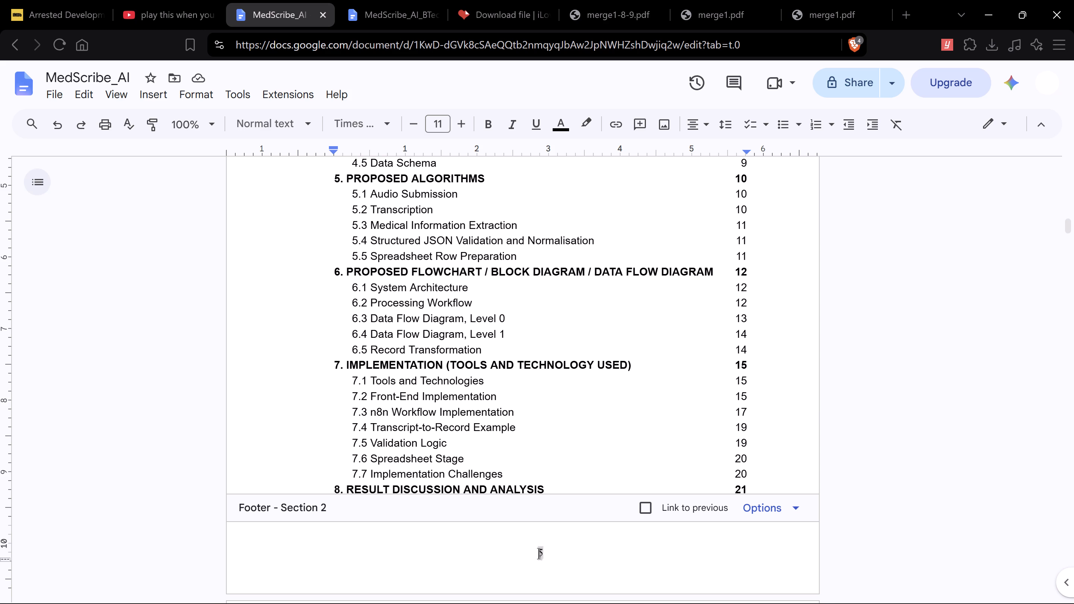
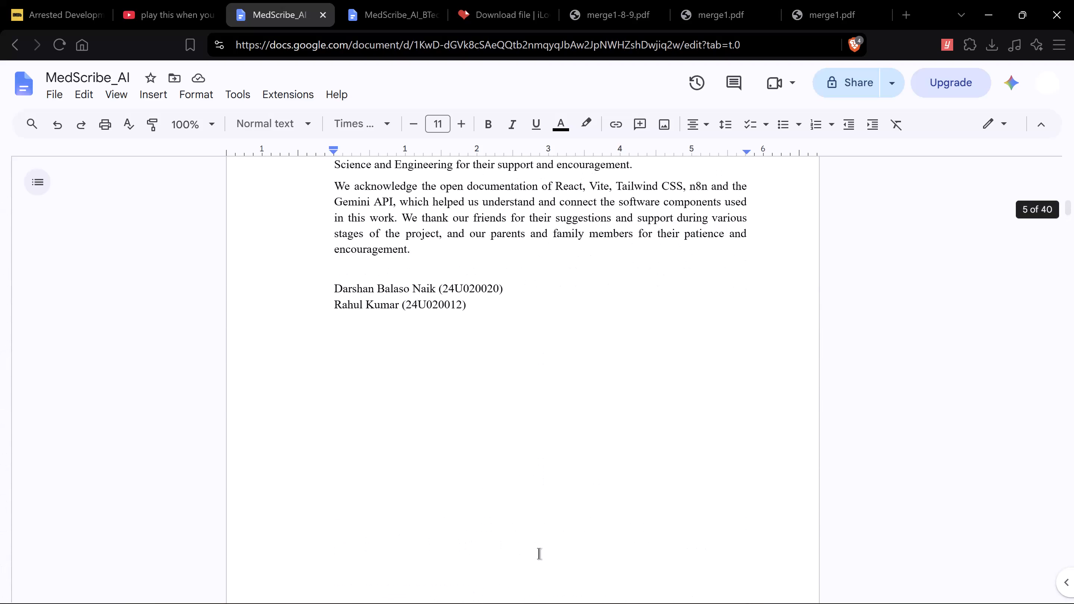
# Replace the automatic page number in the Section 2 footer on the Certificate page with the Roman numeral I.
pyautogui.scroll(8, 538, 553)
pyautogui.scroll(-6, 538, 553)
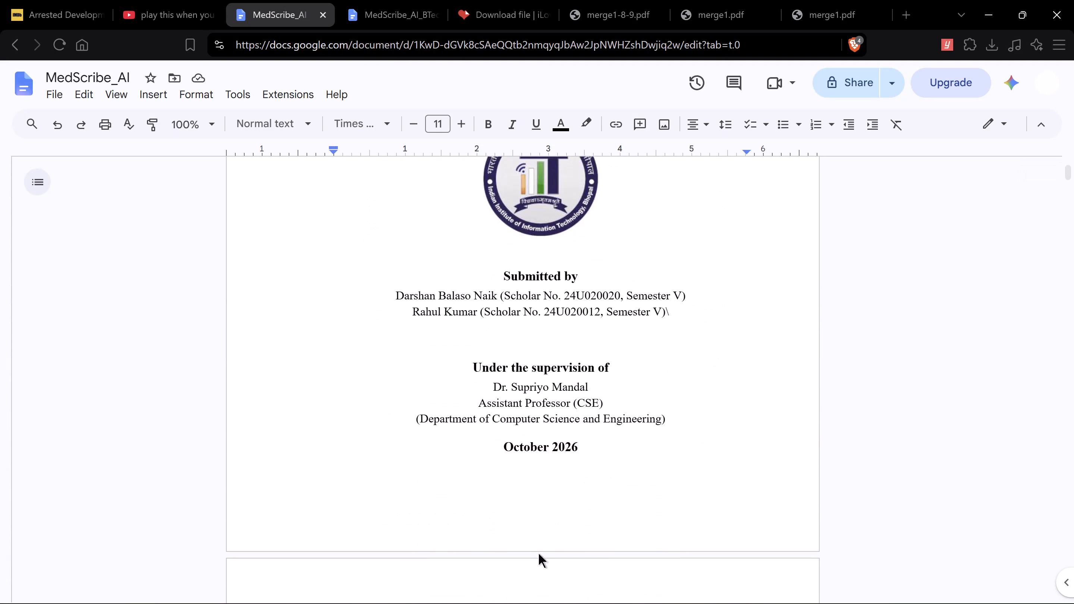
pyautogui.scroll(-1, 538, 553)
pyautogui.click(552, 486)
pyautogui.click(552, 486)
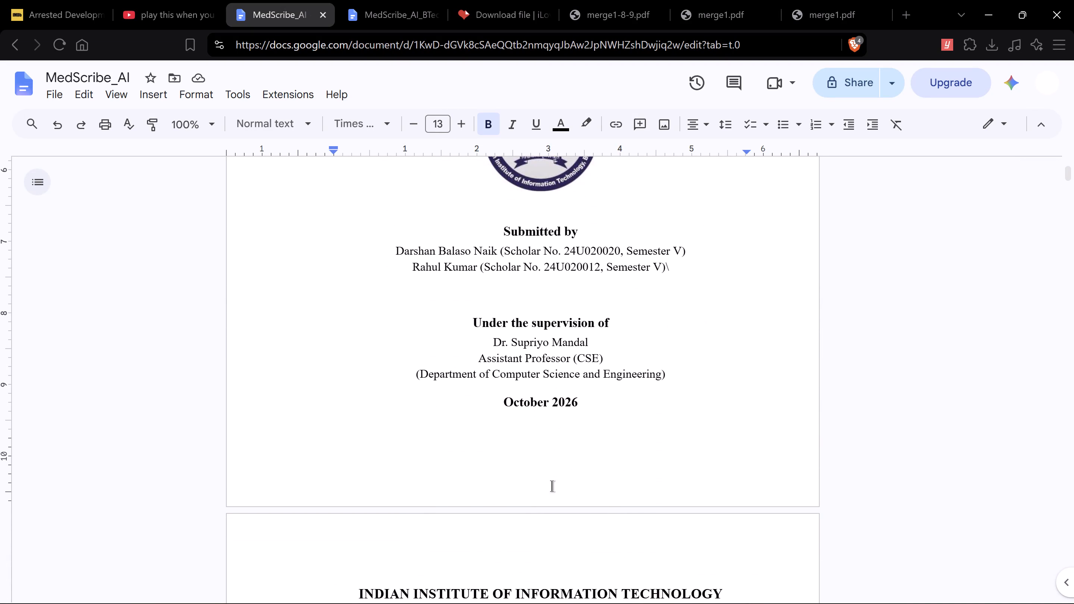
pyautogui.click(585, 500)
pyautogui.scroll(-4, 585, 500)
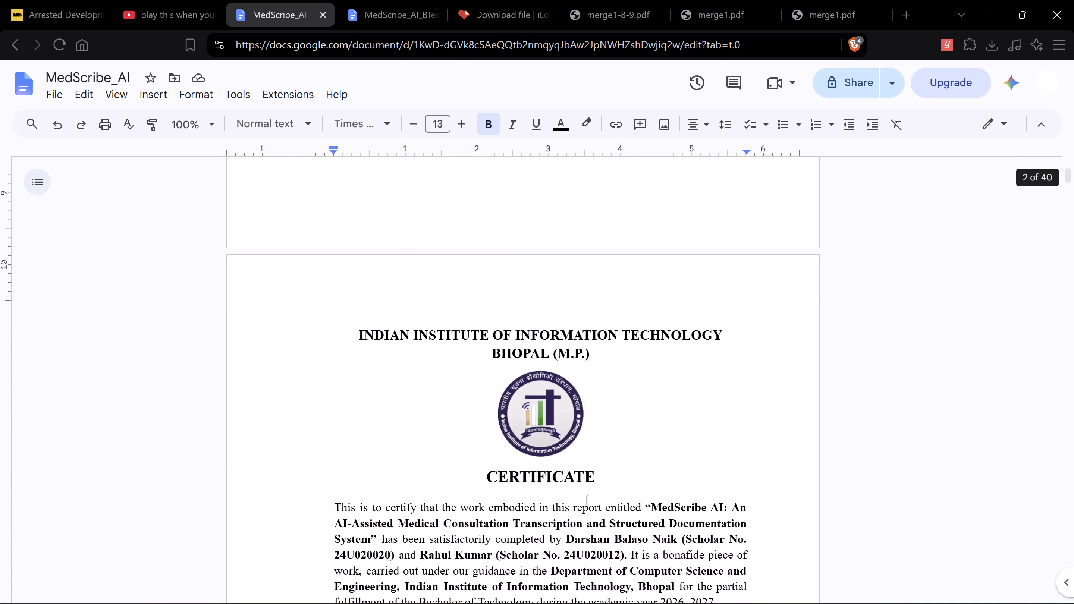
pyautogui.scroll(-1, 585, 500)
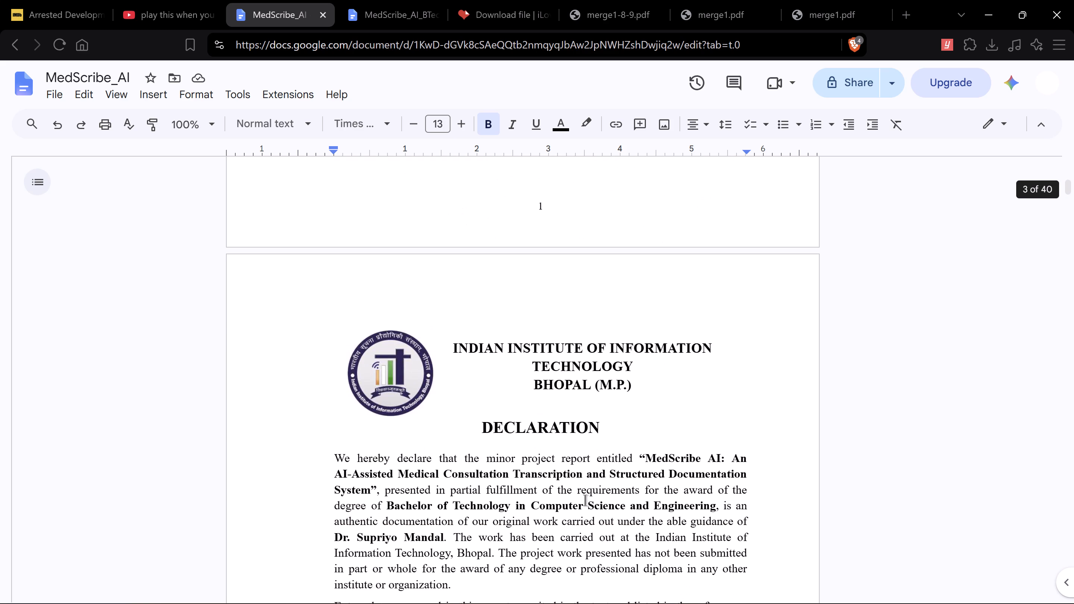
pyautogui.scroll(-1, 585, 500)
pyautogui.click(533, 219)
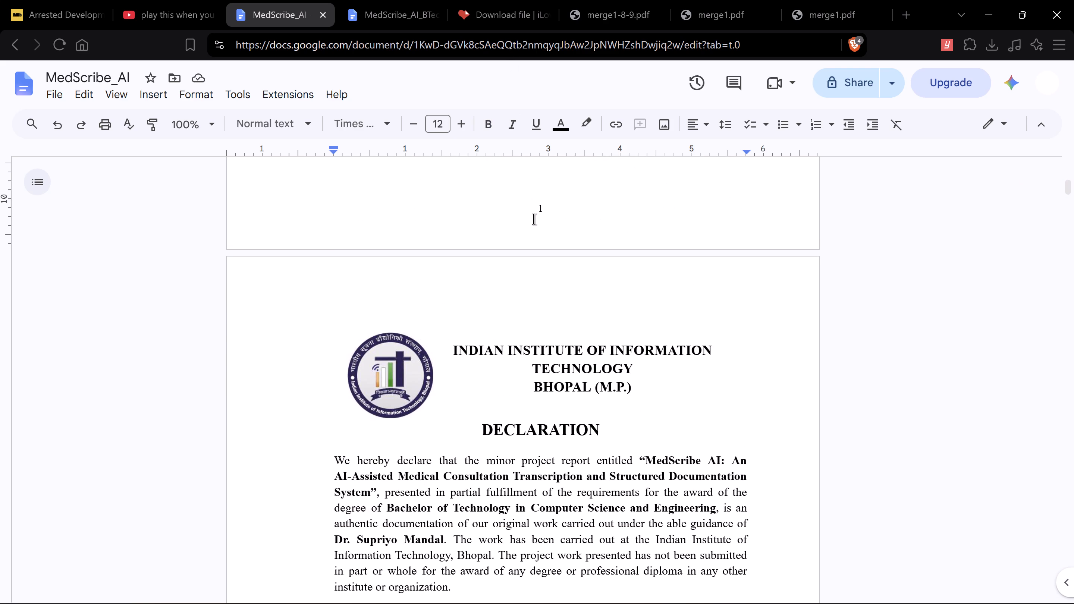
pyautogui.scroll(1, 533, 219)
pyautogui.doubleClick(543, 283)
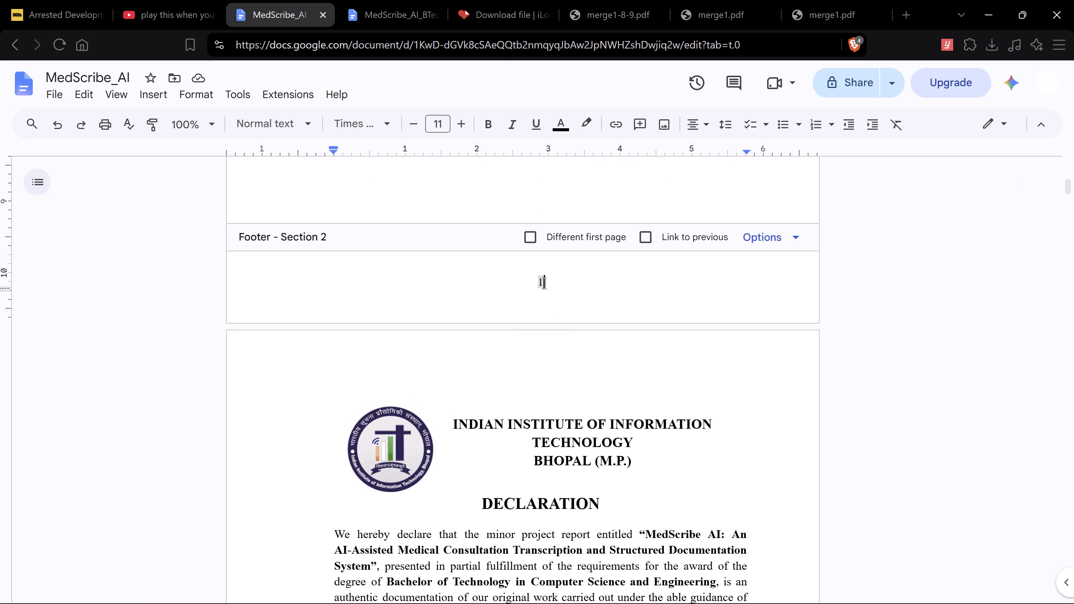
pyautogui.scroll(5, 543, 283)
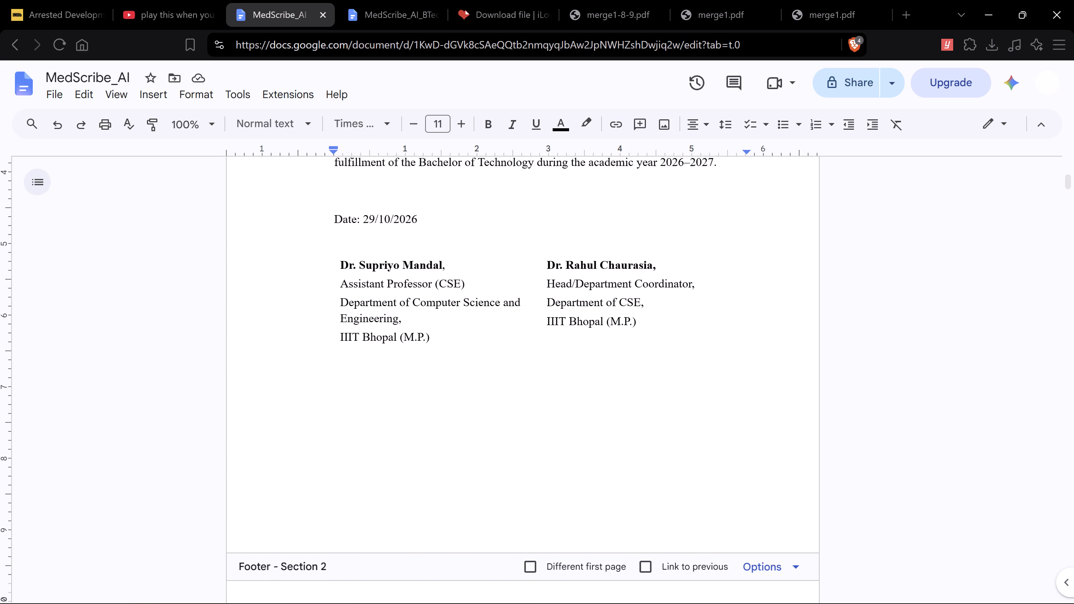
pyautogui.scroll(5, 543, 283)
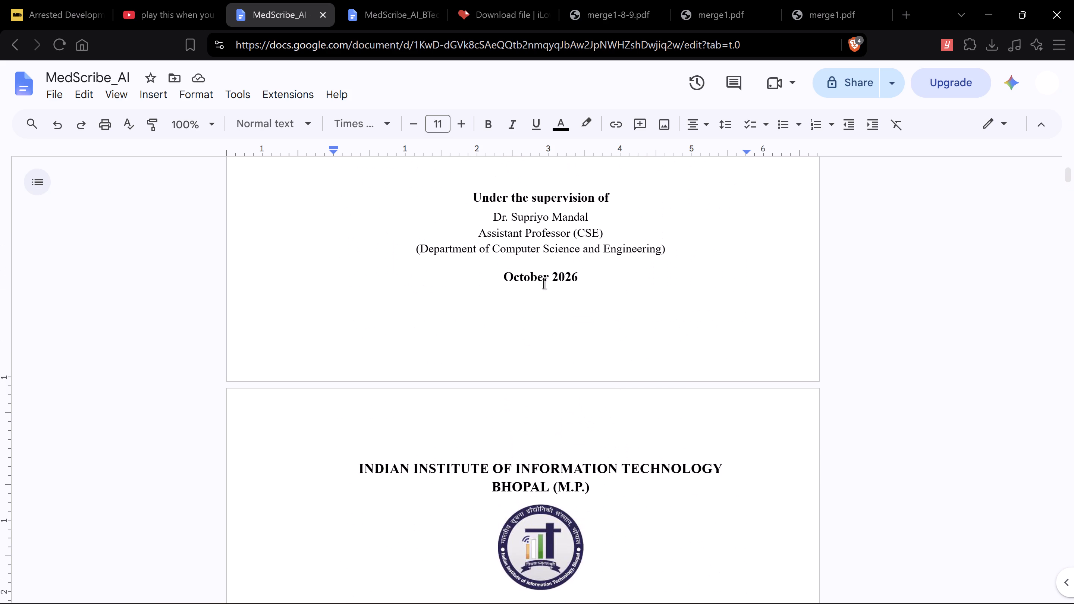
pyautogui.scroll(3, 543, 283)
pyautogui.scroll(-5, 543, 283)
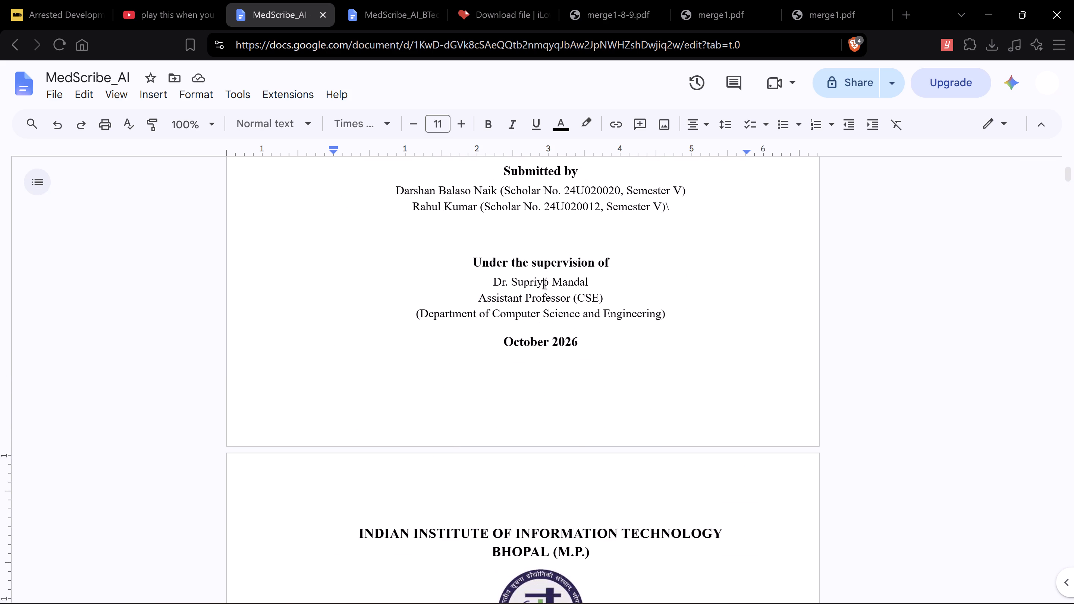
pyautogui.scroll(-5, 543, 283)
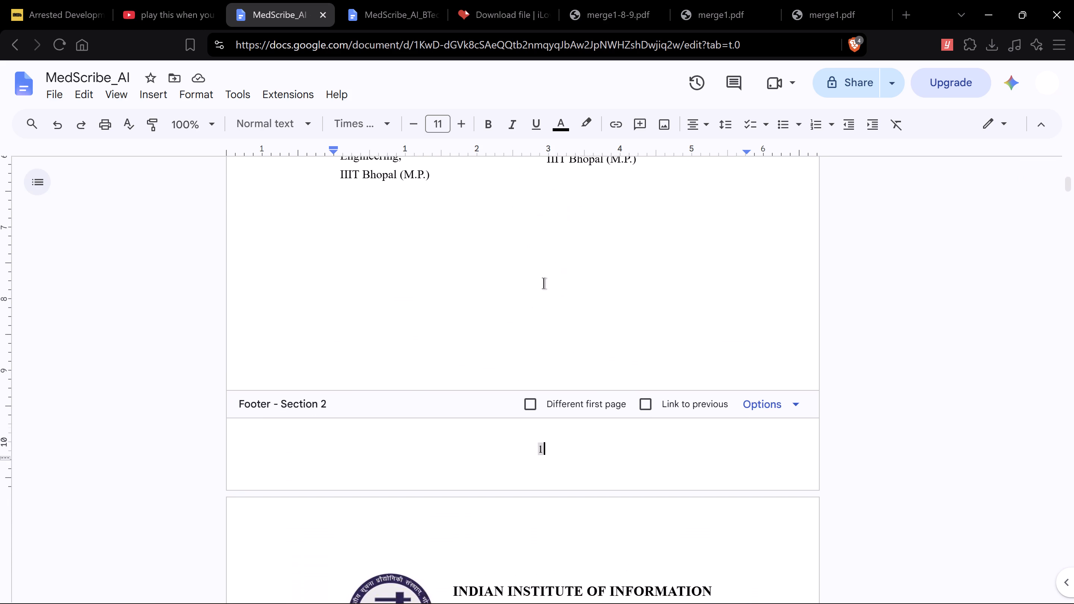
pyautogui.press('BackSpace')
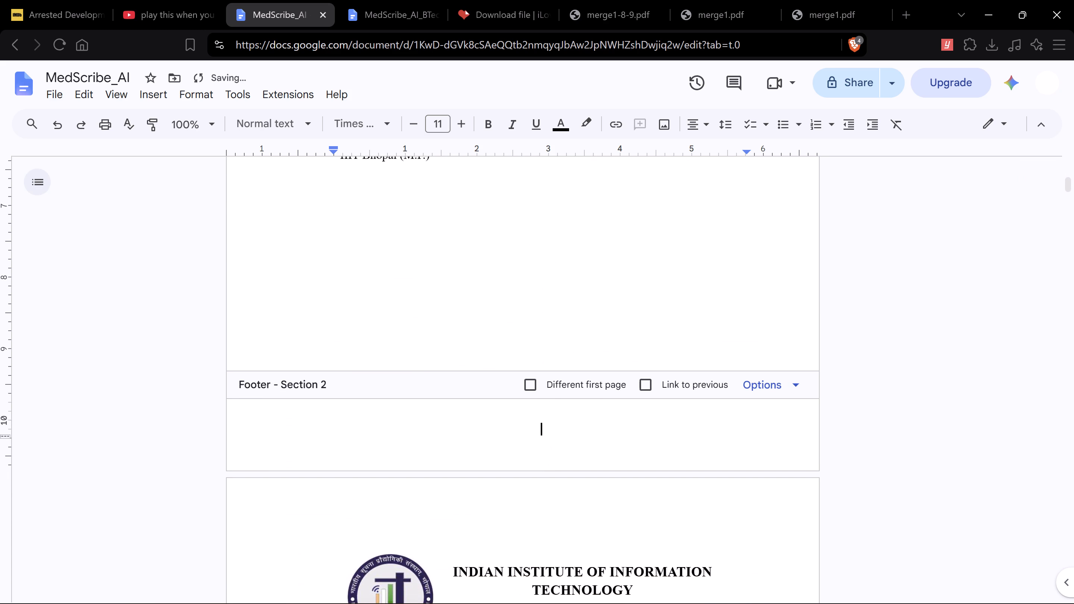
pyautogui.hotkey('shift', 'i')
# Change the Section 2 footer's numeral on the Declaration page to II.
pyautogui.scroll(-3, 549, 460)
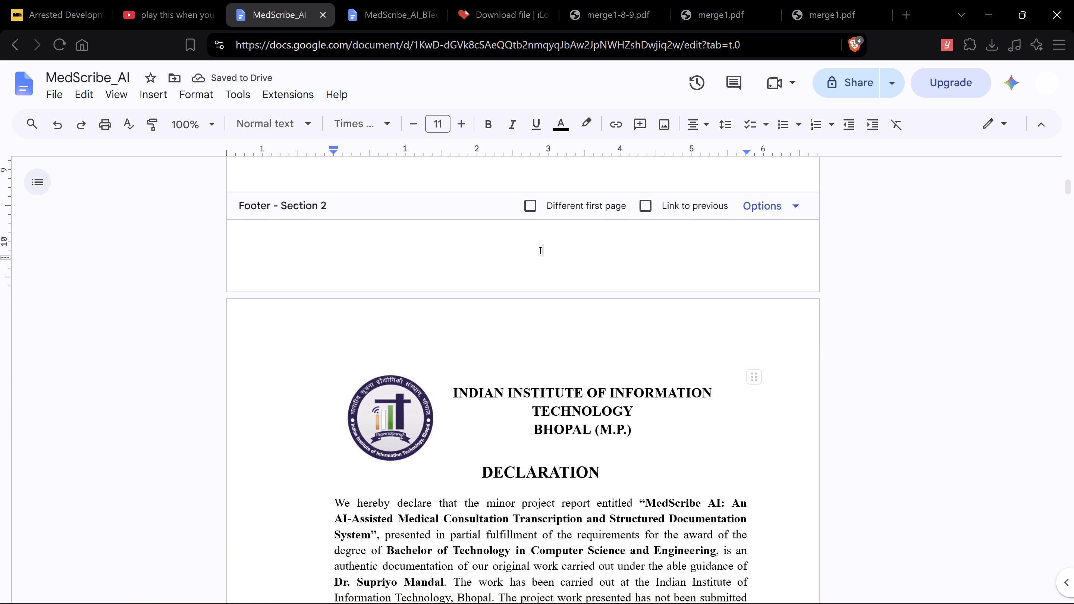
pyautogui.scroll(-9, 549, 460)
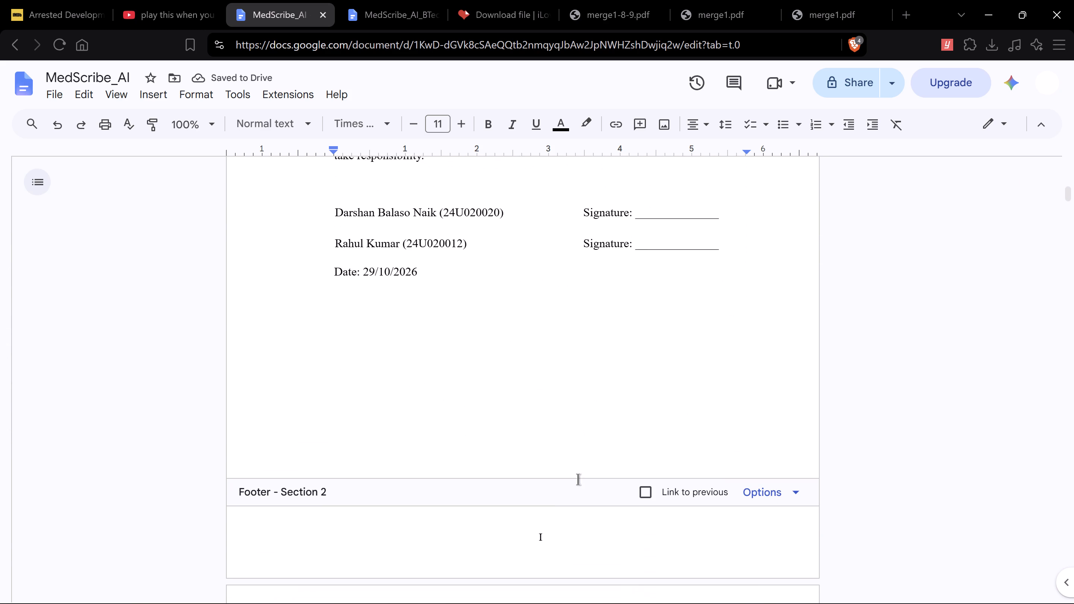
pyautogui.click(542, 539)
pyautogui.press('i')
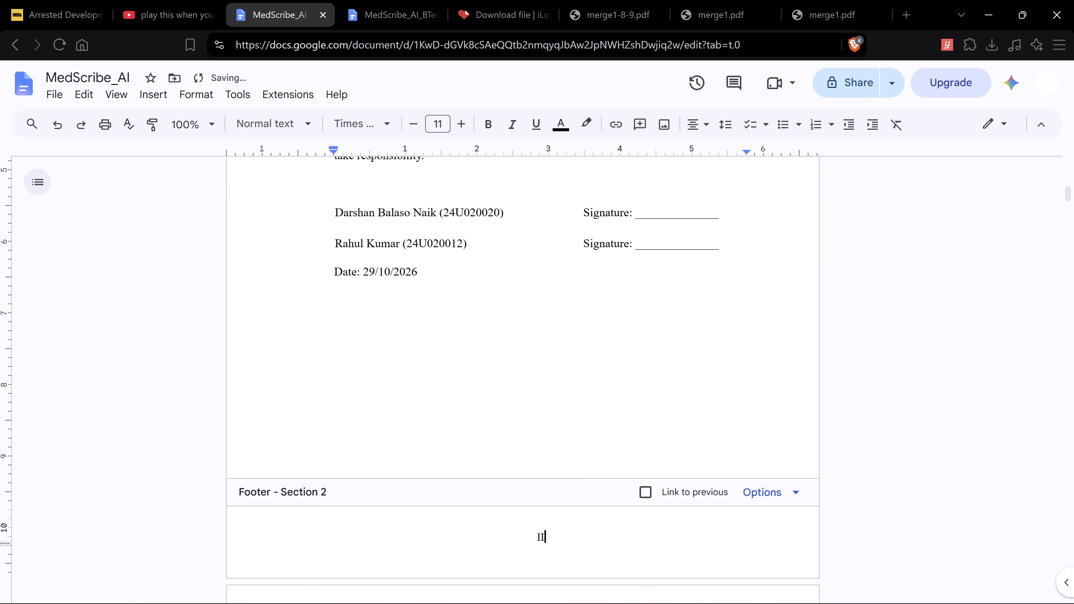
# Review the header and footer format settings for Section 2 without changing them.
pyautogui.scroll(-5, 542, 539)
pyautogui.scroll(3, 542, 539)
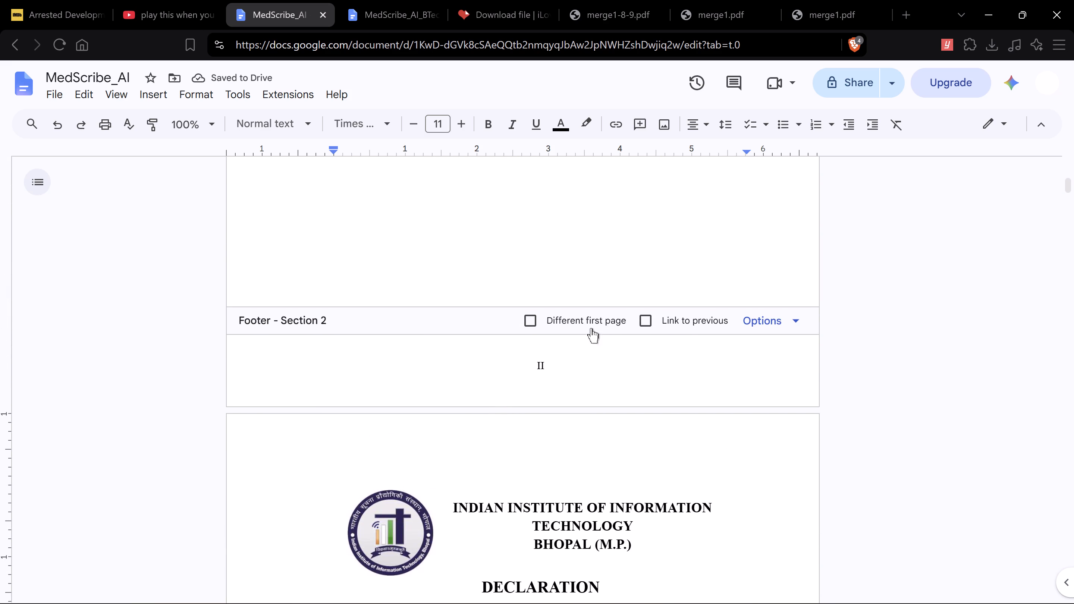
pyautogui.click(754, 334)
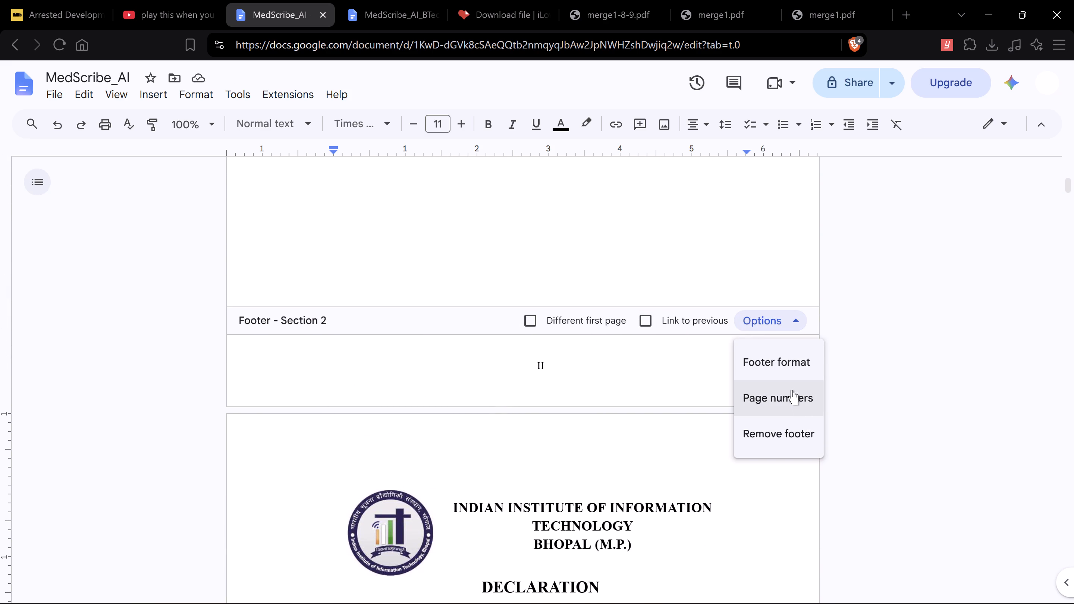
pyautogui.click(799, 361)
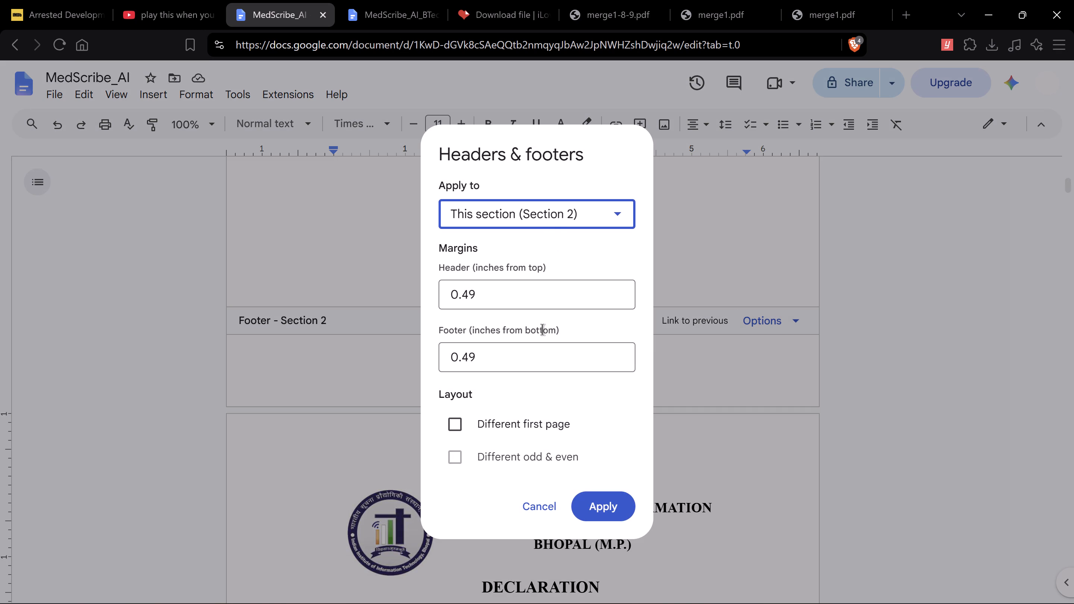
pyautogui.scroll(-1, 542, 329)
pyautogui.click(537, 499)
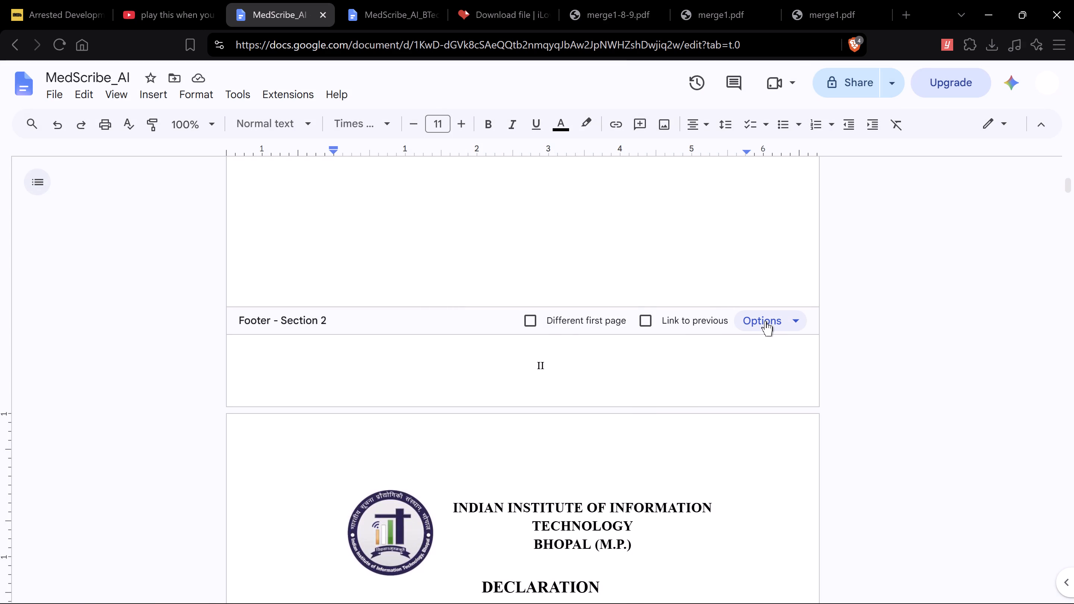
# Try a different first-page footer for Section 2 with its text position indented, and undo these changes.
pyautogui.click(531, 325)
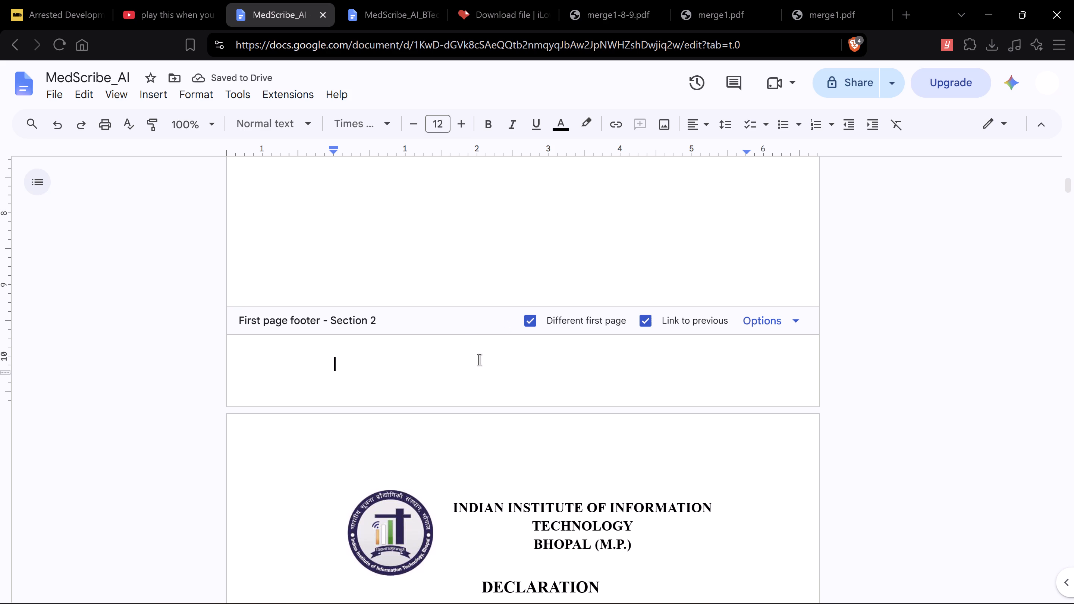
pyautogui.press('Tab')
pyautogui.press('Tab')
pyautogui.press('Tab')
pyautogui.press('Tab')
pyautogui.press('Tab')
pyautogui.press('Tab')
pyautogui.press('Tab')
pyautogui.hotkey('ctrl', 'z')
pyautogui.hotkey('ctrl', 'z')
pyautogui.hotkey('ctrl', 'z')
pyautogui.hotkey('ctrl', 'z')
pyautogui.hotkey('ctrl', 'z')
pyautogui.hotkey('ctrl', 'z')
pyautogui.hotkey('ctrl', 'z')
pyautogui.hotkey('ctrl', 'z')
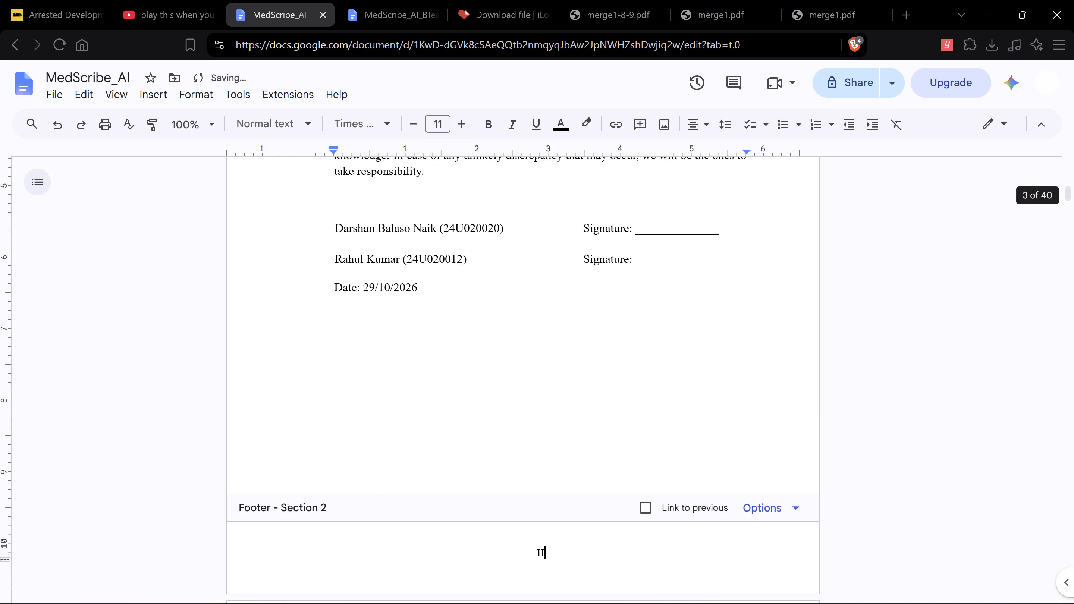
# Review the page numbering settings for Section 2 from the Certificate page footer, leaving them unapplied.
pyautogui.scroll(-2, 525, 356)
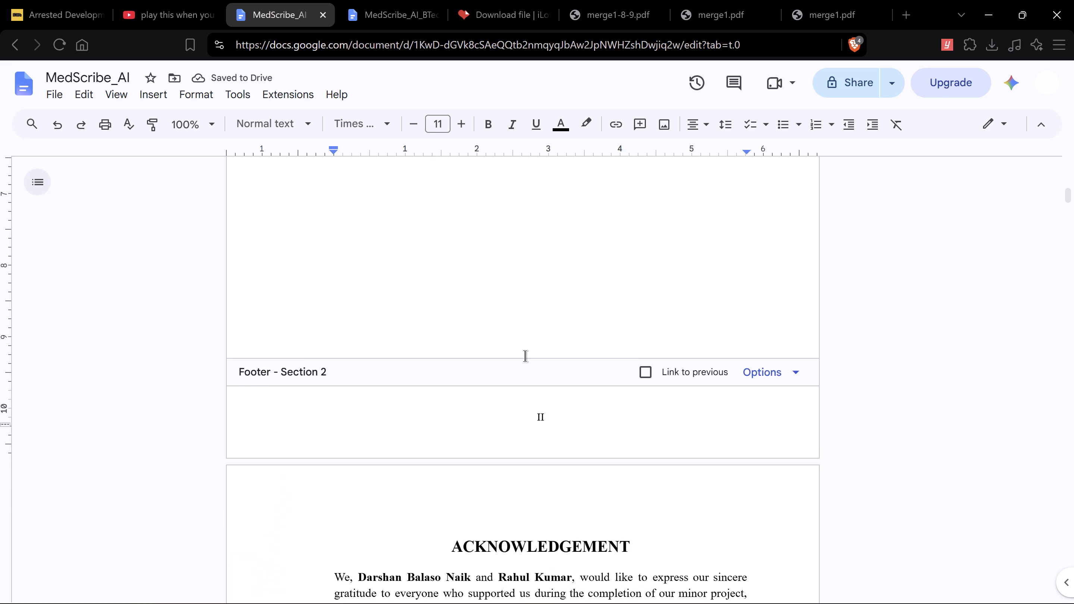
pyautogui.scroll(8, 525, 356)
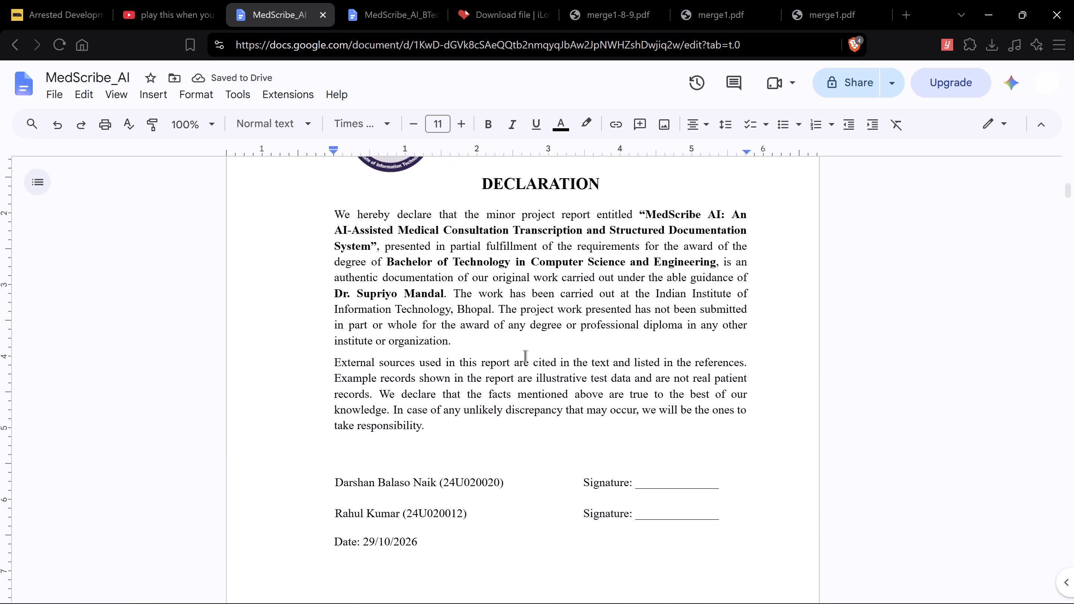
pyautogui.scroll(3, 525, 356)
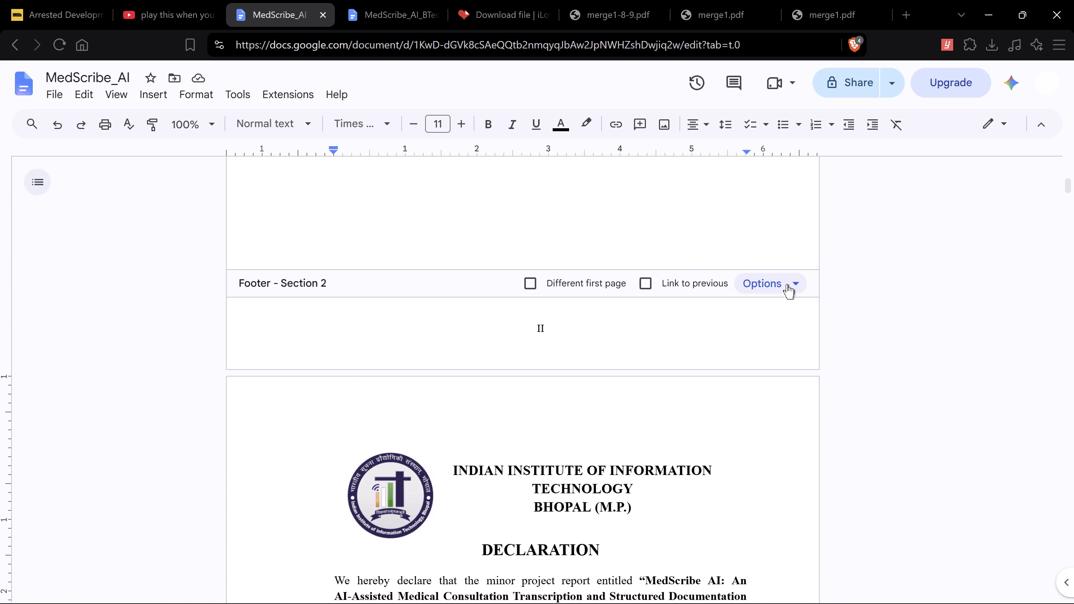
pyautogui.click(787, 285)
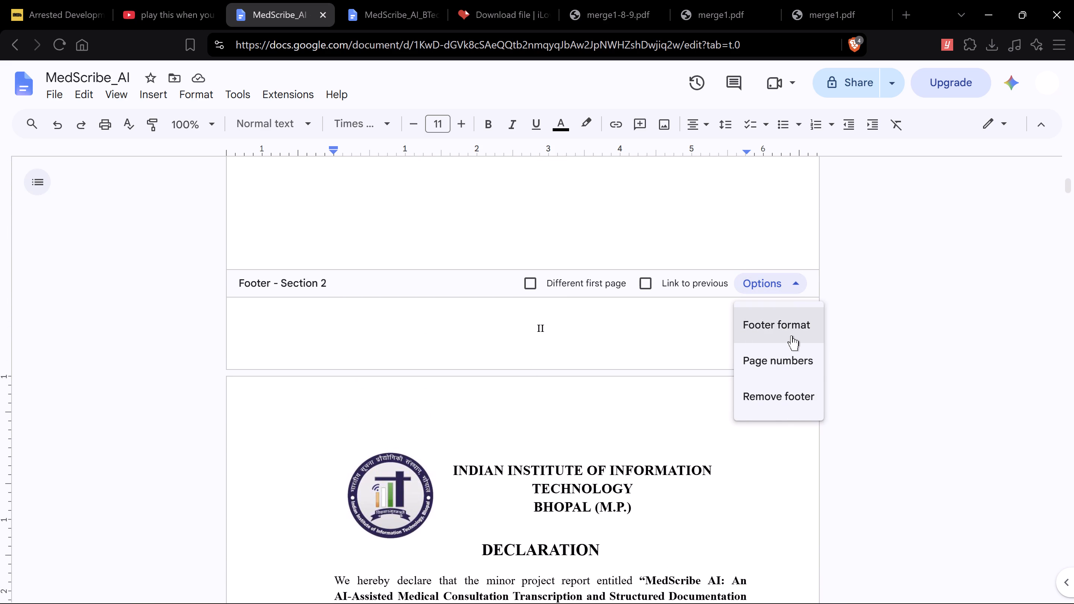
pyautogui.click(791, 372)
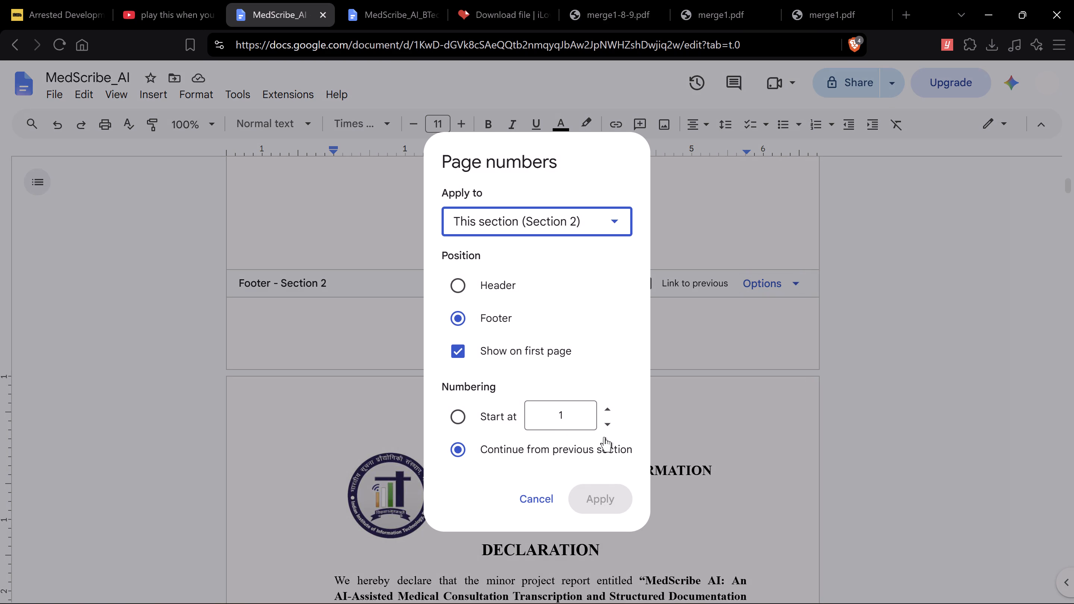
pyautogui.scroll(-1, 535, 336)
pyautogui.doubleClick(576, 413)
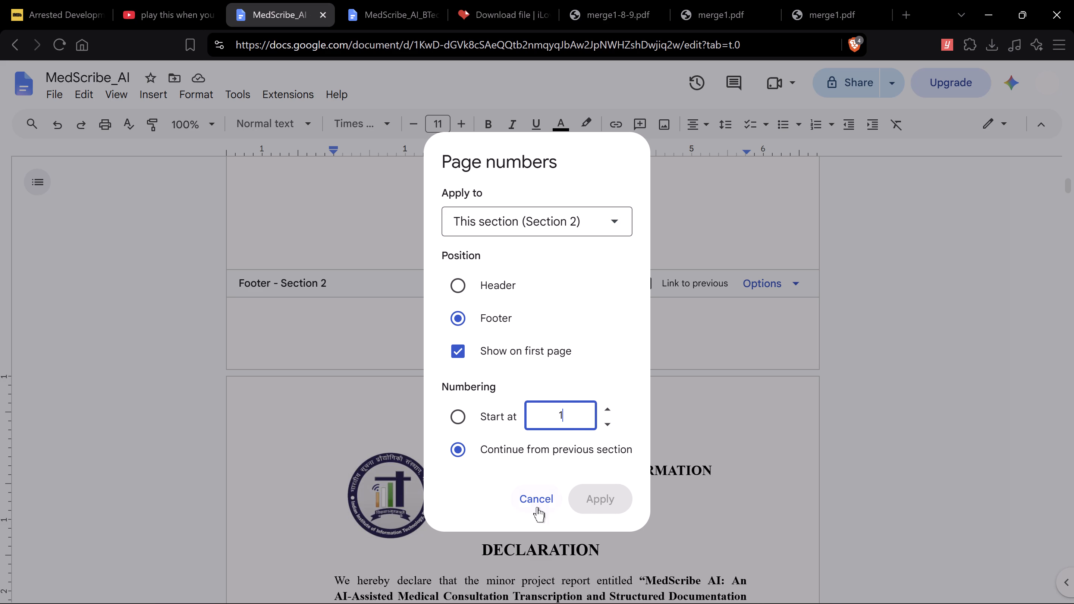
pyautogui.click(525, 506)
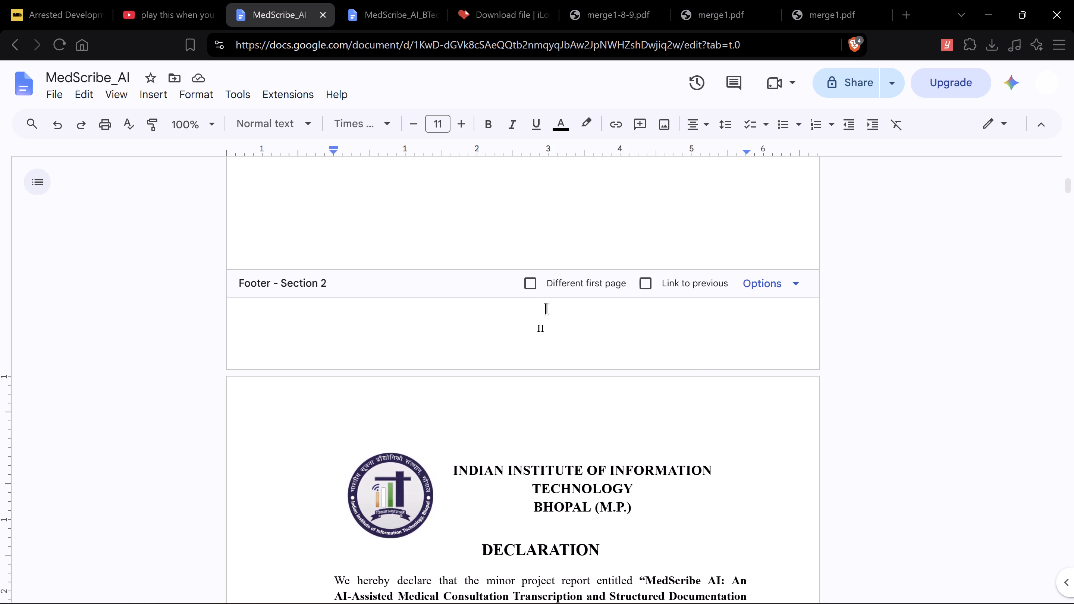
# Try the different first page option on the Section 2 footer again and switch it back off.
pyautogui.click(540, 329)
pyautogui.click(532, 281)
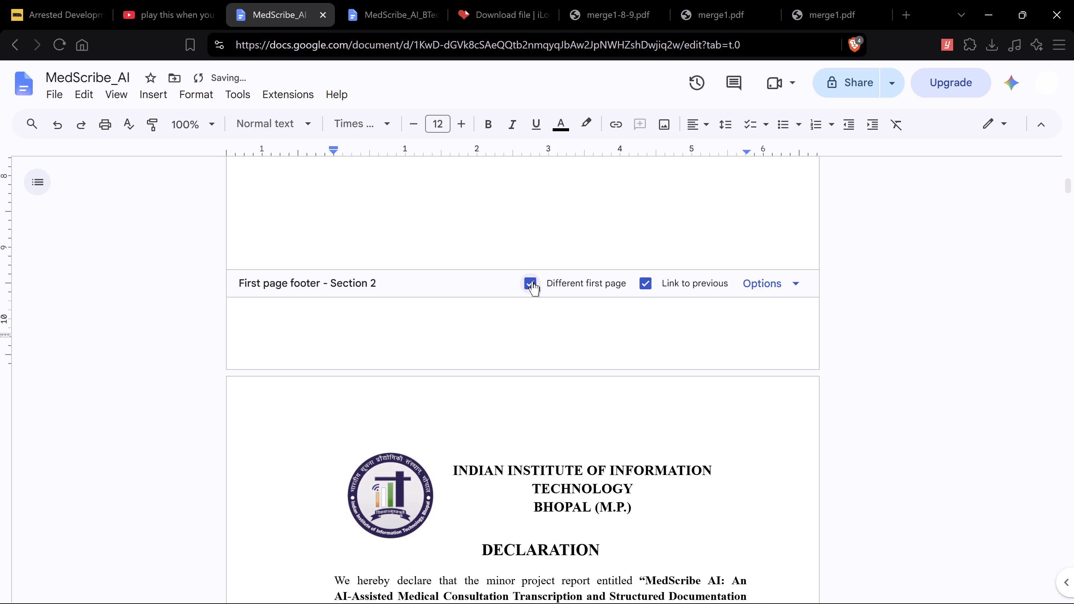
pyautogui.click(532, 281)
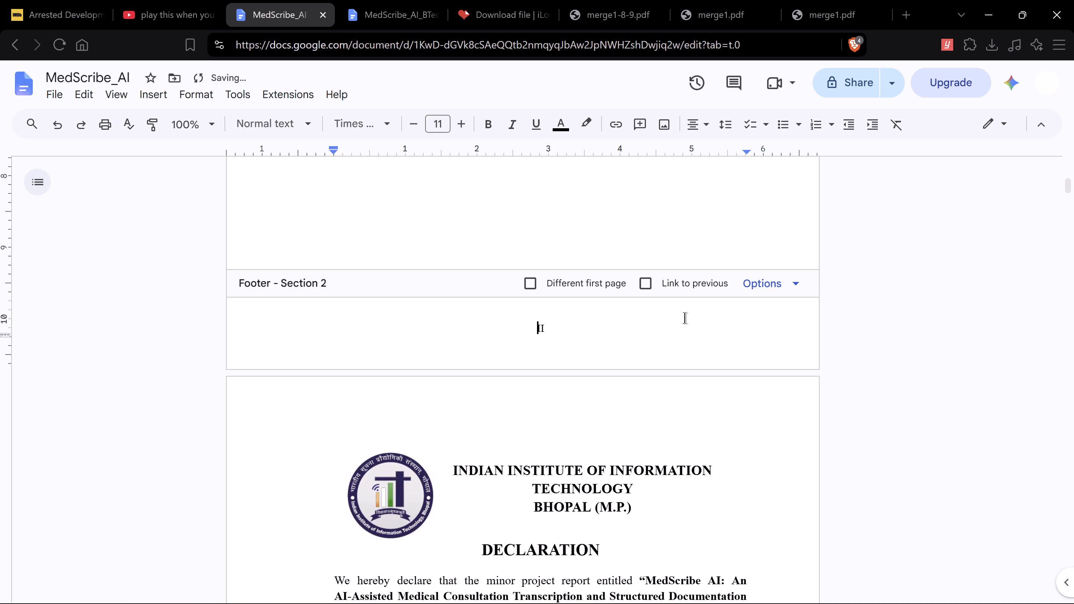
# Review the Section 2 footer's link-to-previous option, format and page numbering settings, leaving all of them unapplied.
pyautogui.click(655, 287)
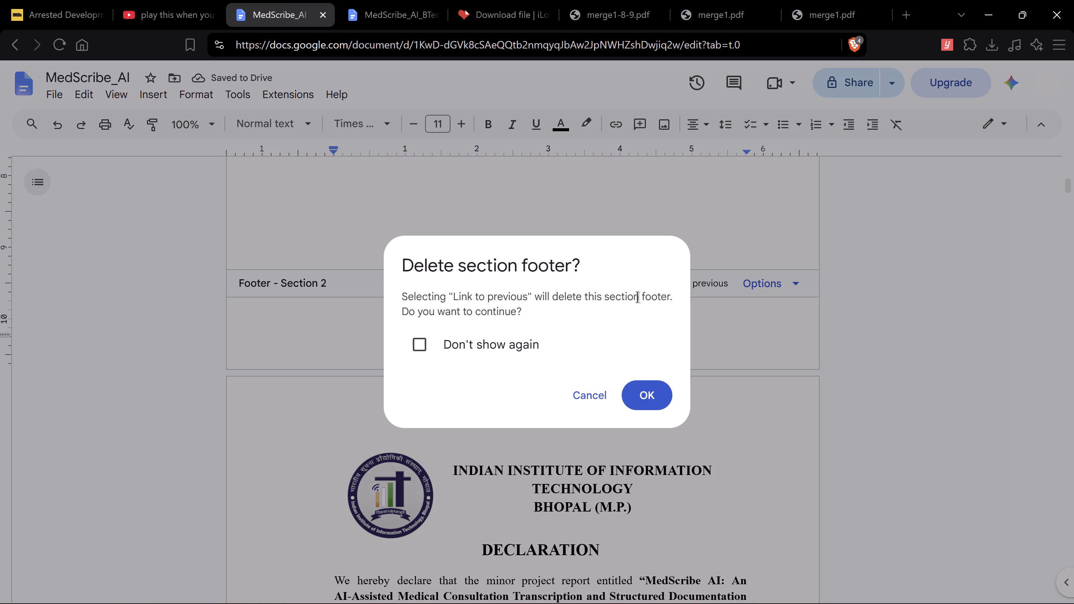
pyautogui.click(584, 396)
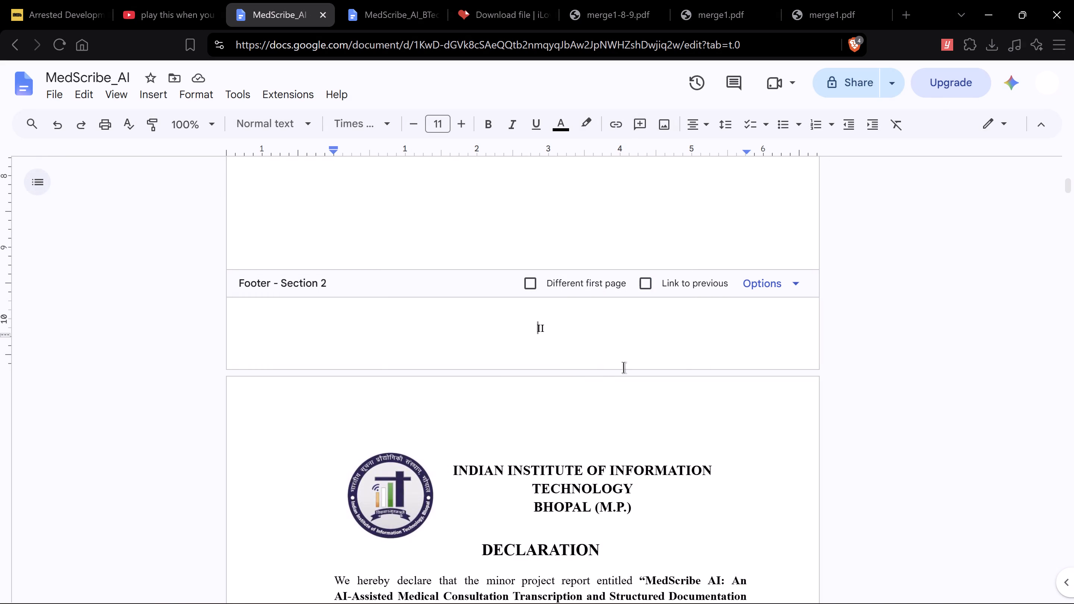
pyautogui.click(764, 286)
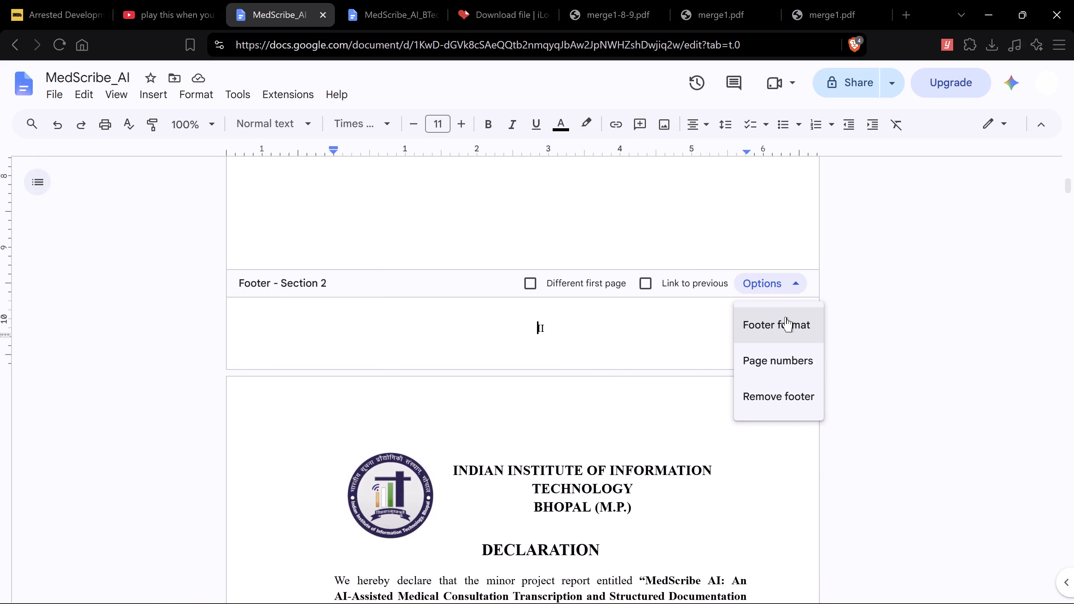
pyautogui.click(782, 326)
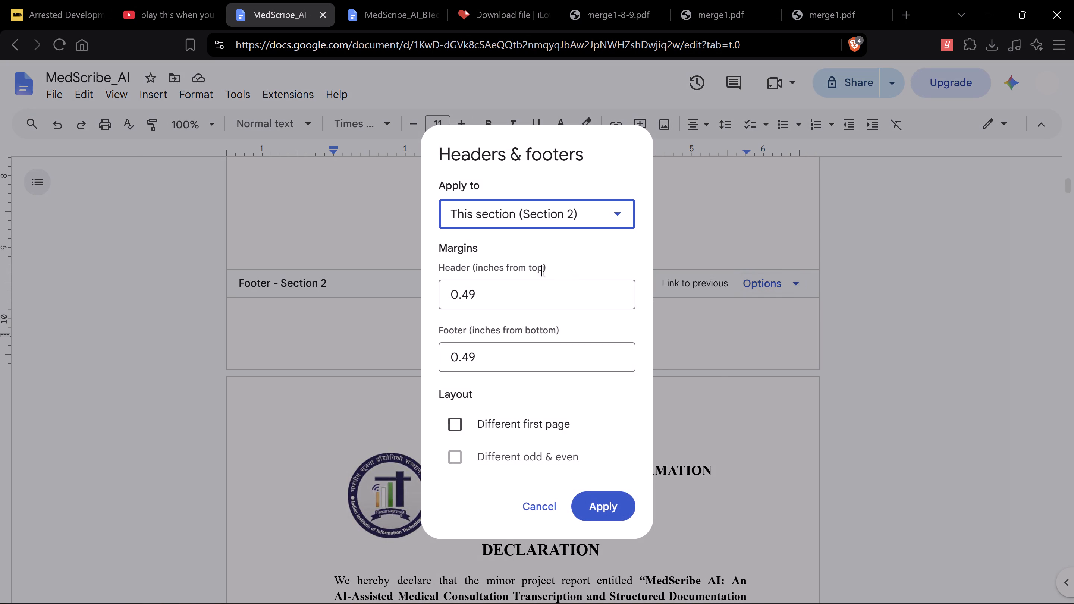
pyautogui.click(736, 375)
pyautogui.click(789, 285)
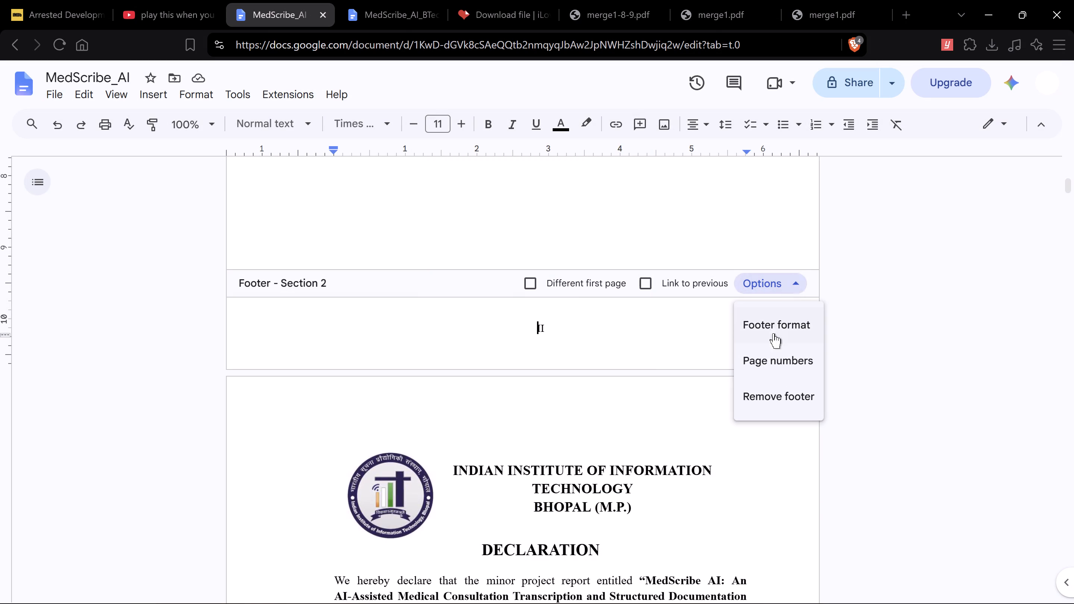
pyautogui.click(770, 365)
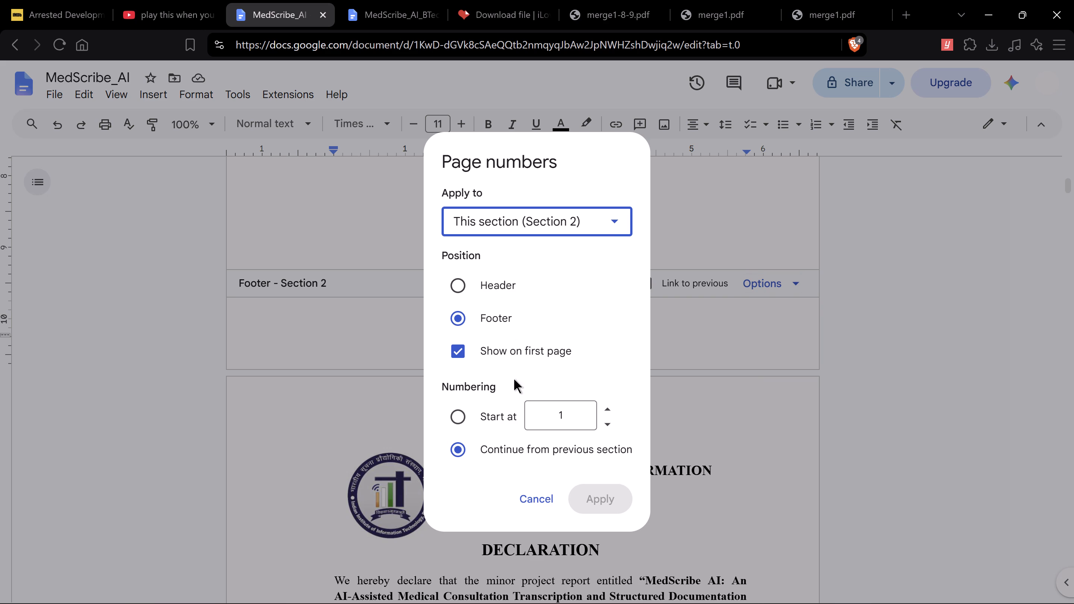
pyautogui.click(833, 381)
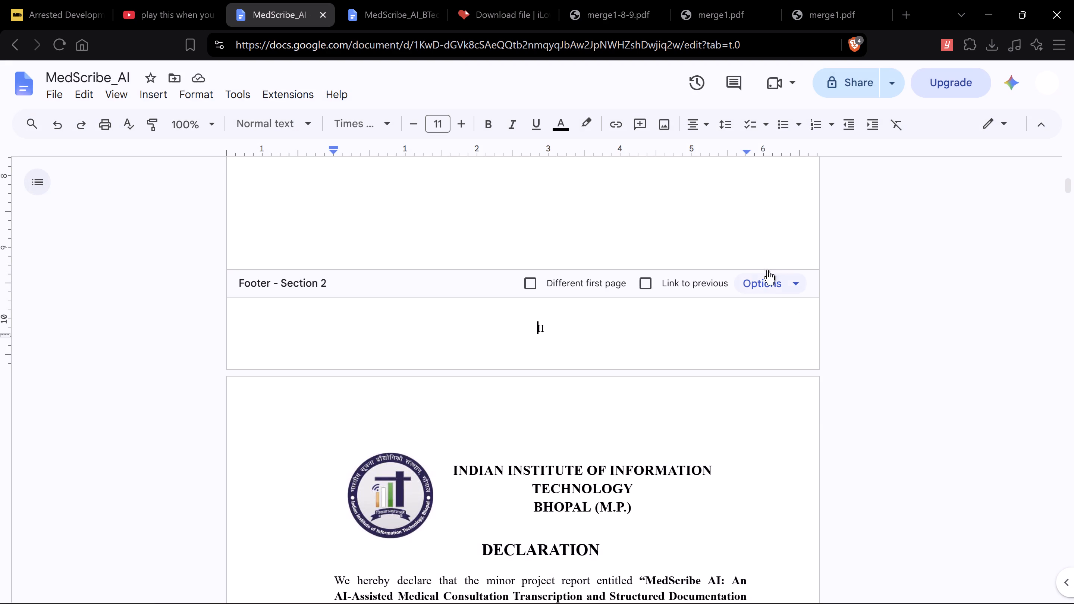
# Remove the Section 2 footer so the front matter pages carry no page number.
pyautogui.click(770, 280)
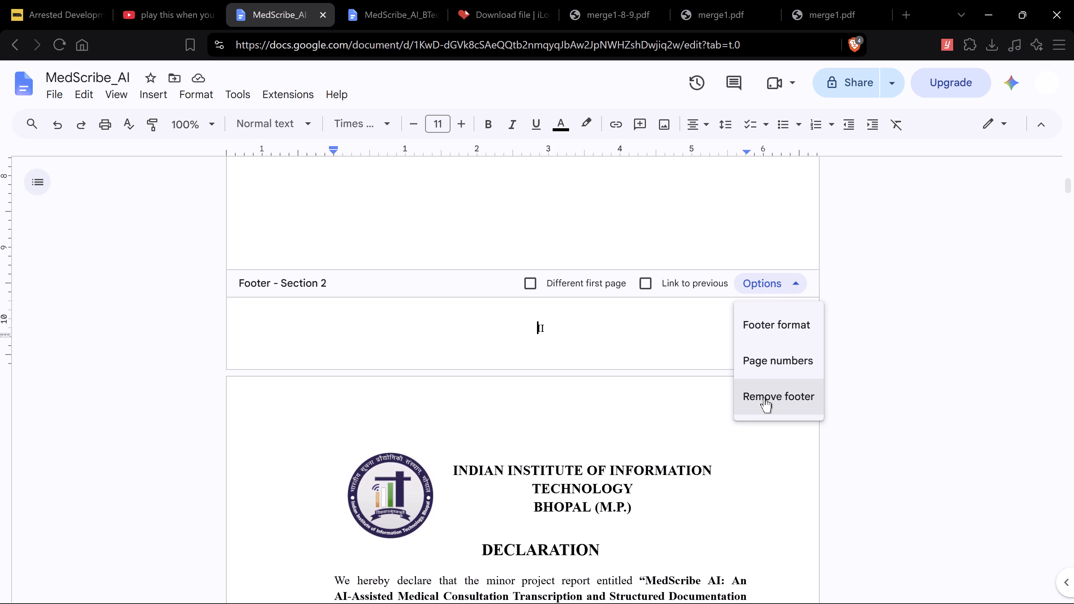
pyautogui.click(764, 398)
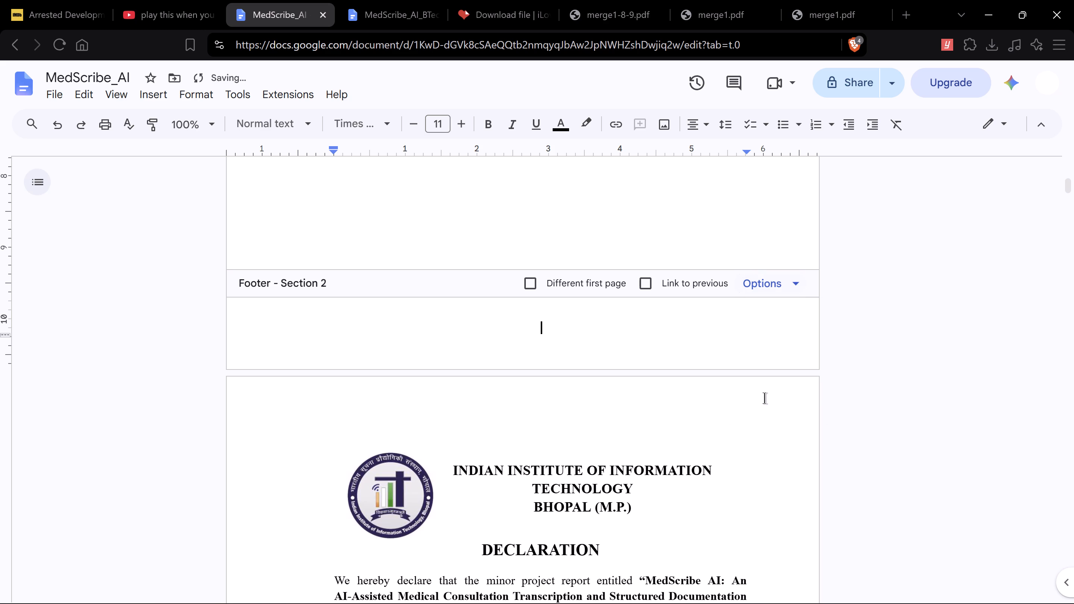
# Replace the page numbers of the Abstract, Declaration and Certificate entries in the table of contents with a hyphen (-).
pyautogui.scroll(-8, 764, 398)
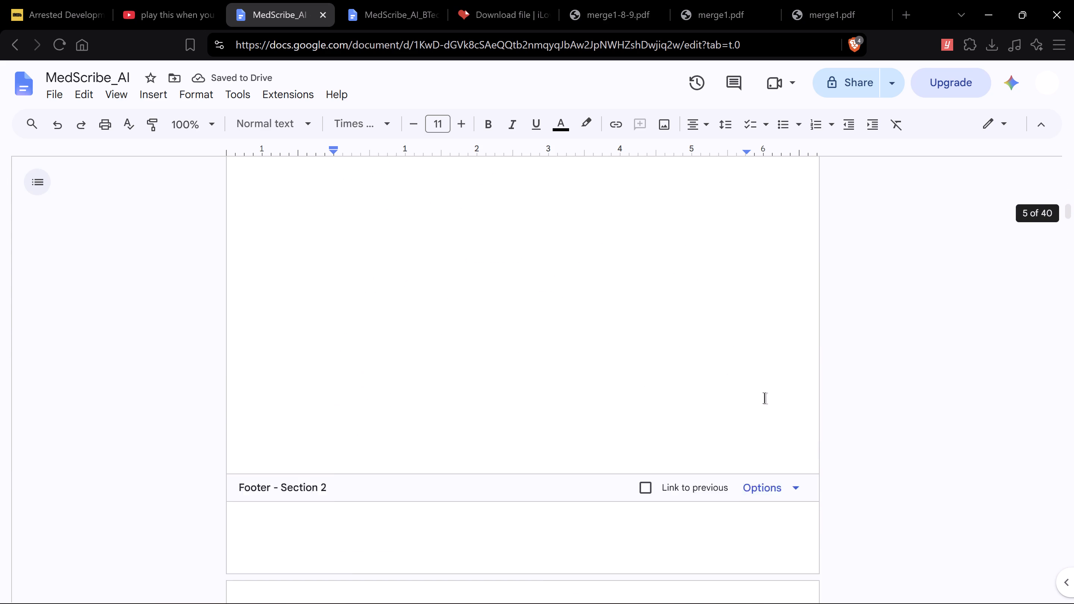
pyautogui.scroll(-3, 764, 398)
pyautogui.scroll(5, 764, 398)
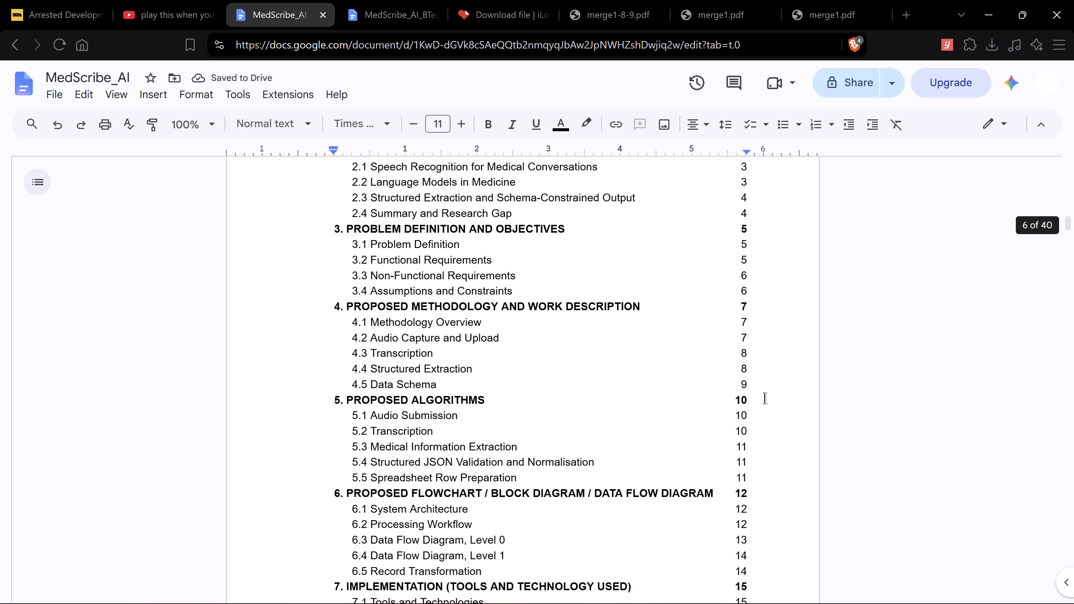
pyautogui.scroll(1, 764, 398)
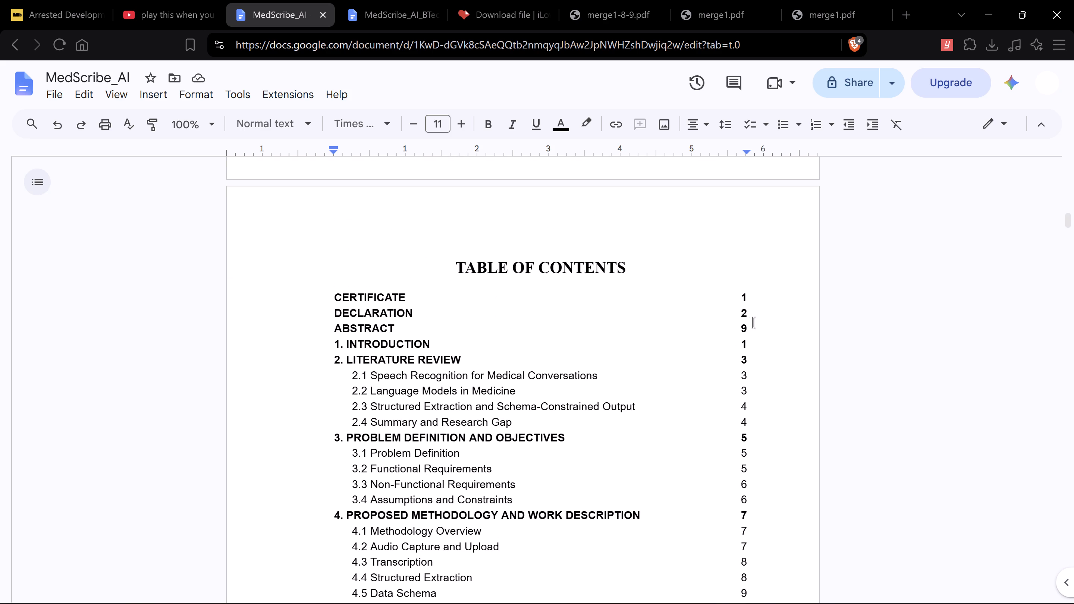
pyautogui.click(746, 330)
pyautogui.press('BackSpace')
pyautogui.press('-')
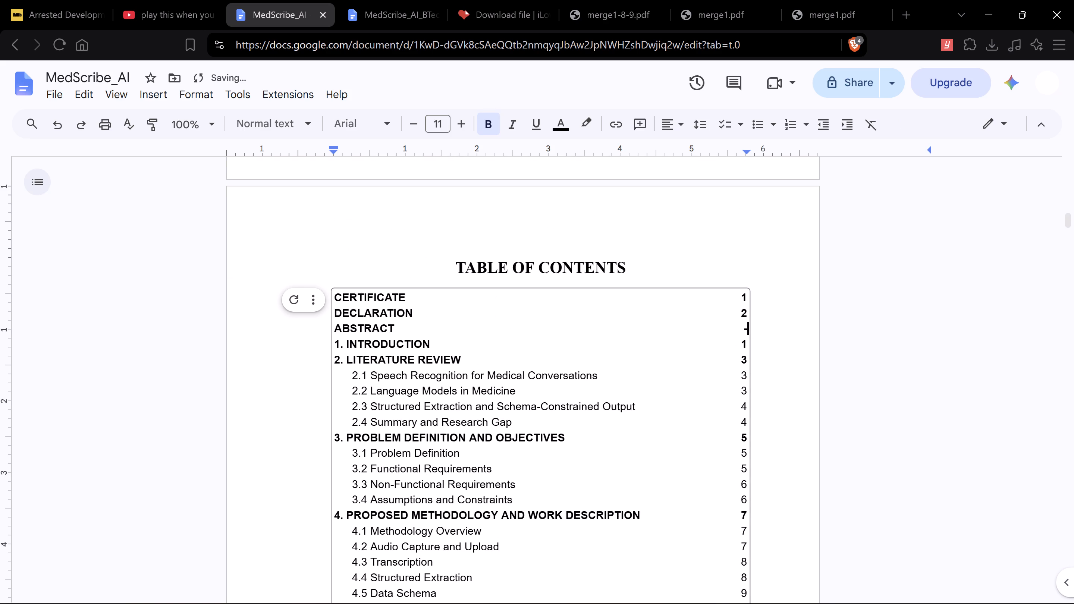
pyautogui.press('Up')
pyautogui.press('BackSpace')
pyautogui.press('-')
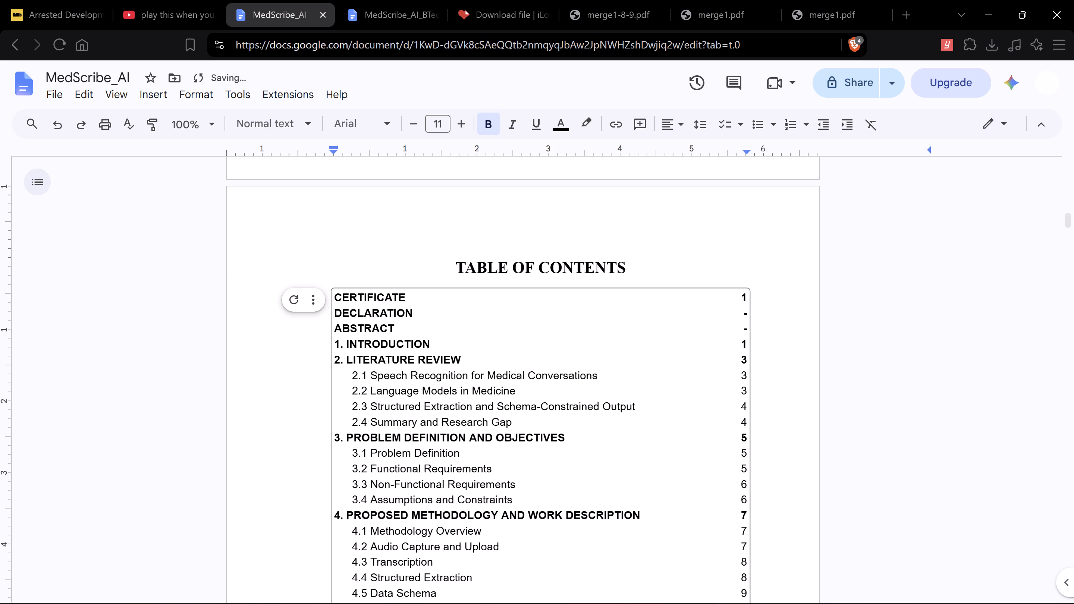
pyautogui.press('Up')
pyautogui.press('BackSpace')
pyautogui.press('-')
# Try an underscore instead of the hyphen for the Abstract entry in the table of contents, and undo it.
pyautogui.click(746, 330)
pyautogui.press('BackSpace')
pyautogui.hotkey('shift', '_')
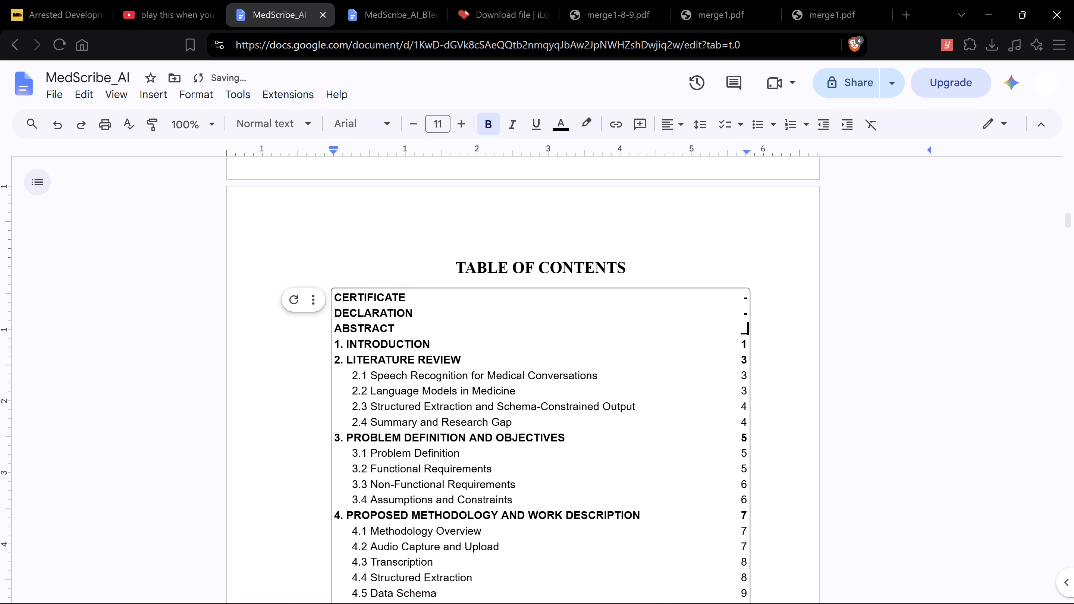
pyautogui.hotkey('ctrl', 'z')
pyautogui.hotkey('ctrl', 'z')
# Examine the page footers from the front matter through the opening chapters, returning to the table of contents.
pyautogui.click(956, 382)
pyautogui.scroll(-1, 956, 382)
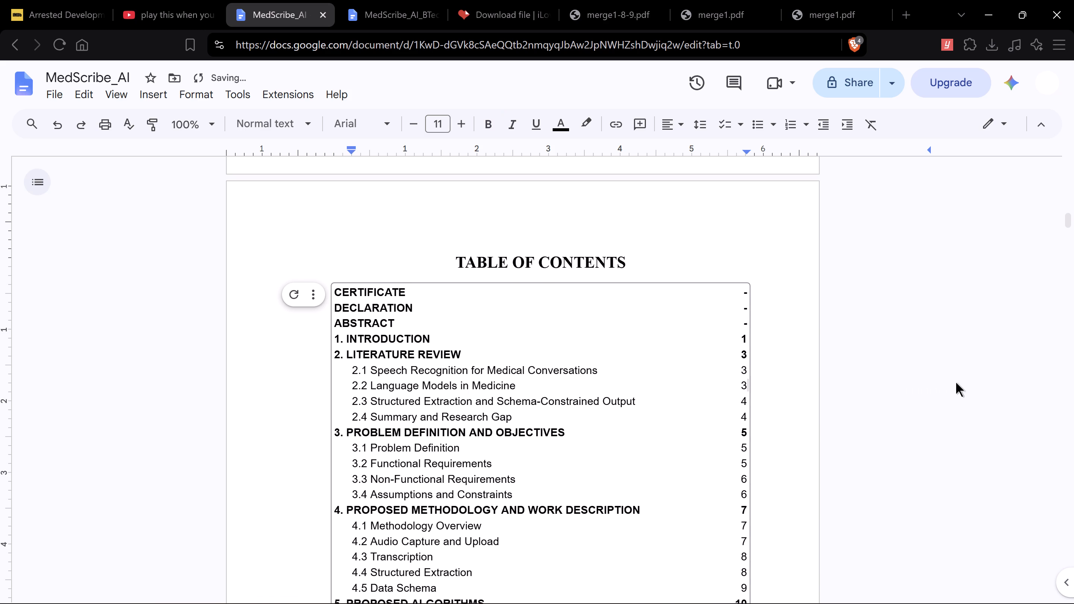
pyautogui.scroll(-7, 956, 382)
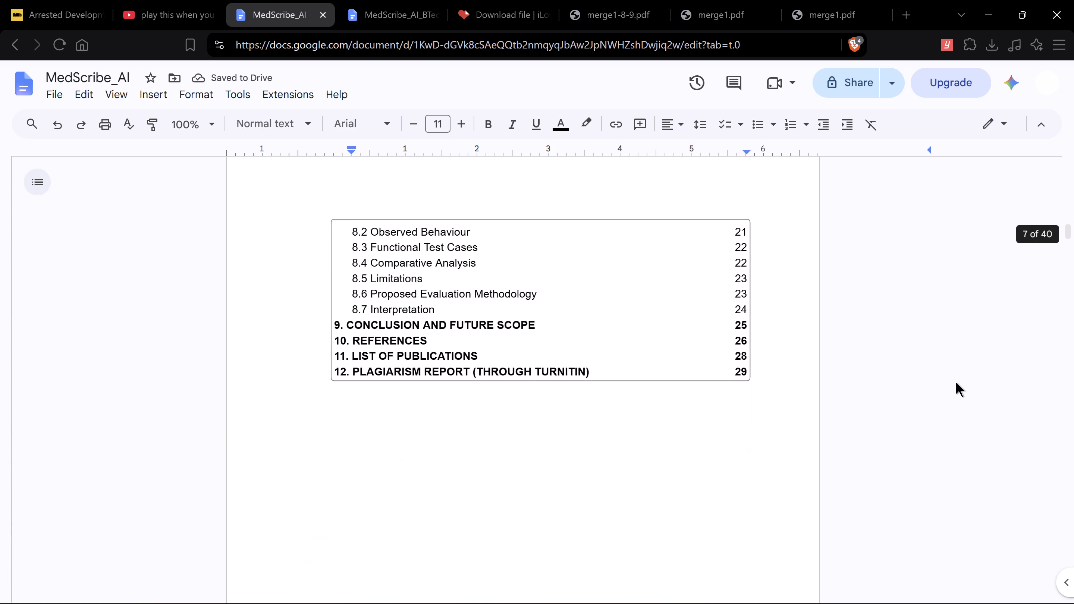
pyautogui.scroll(-6, 956, 382)
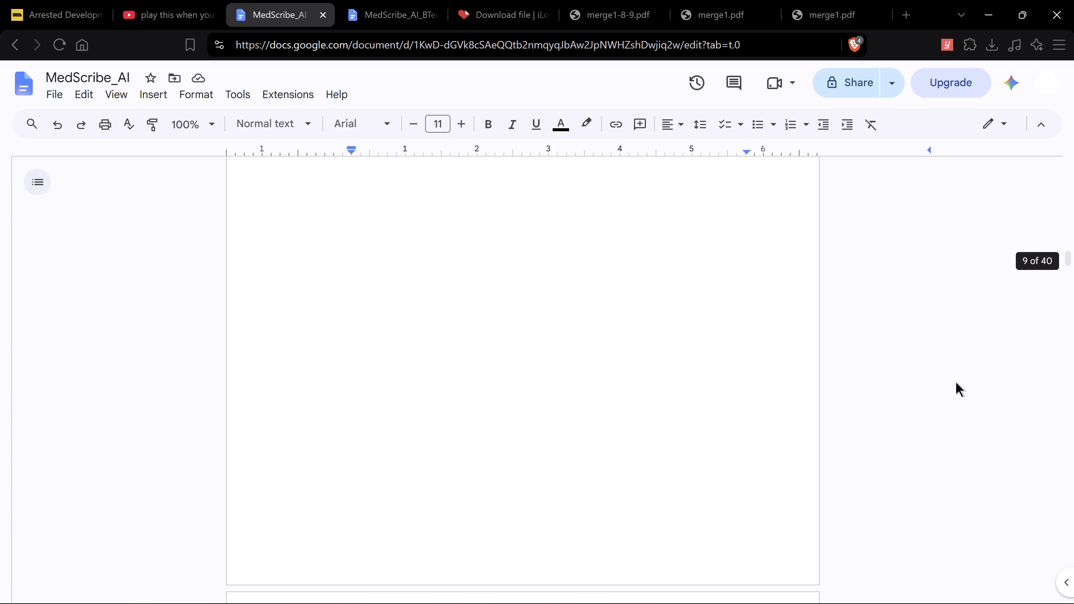
pyautogui.scroll(-7, 956, 382)
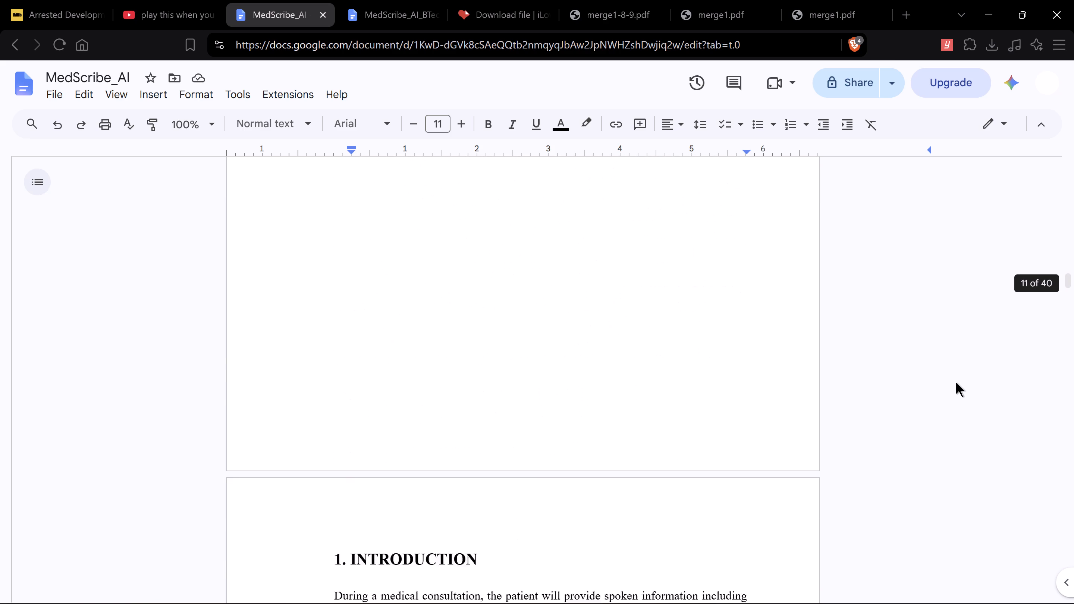
pyautogui.scroll(-5, 956, 382)
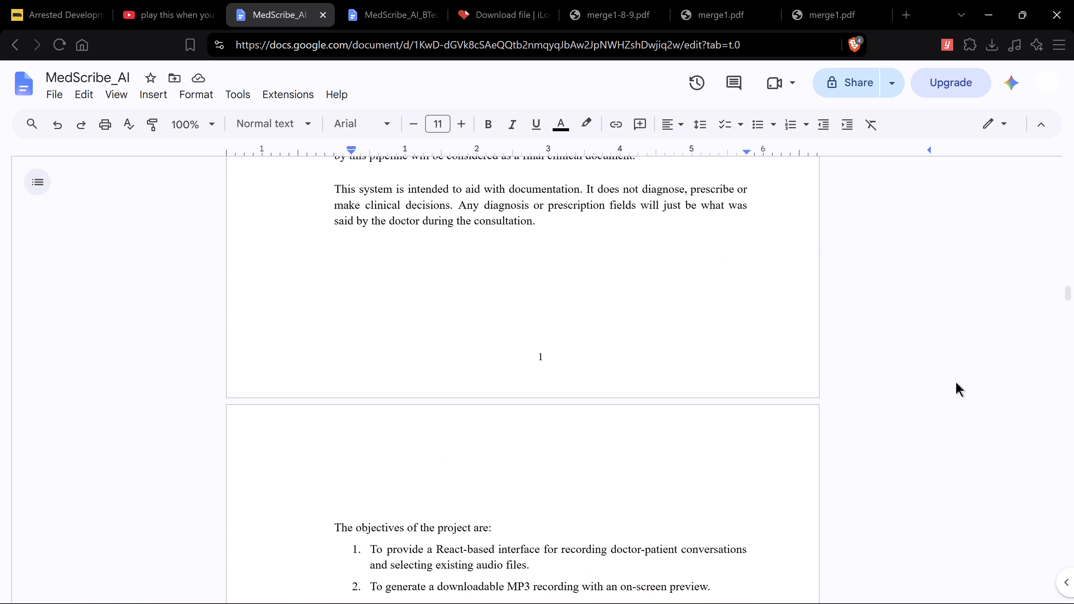
pyautogui.scroll(-7, 956, 382)
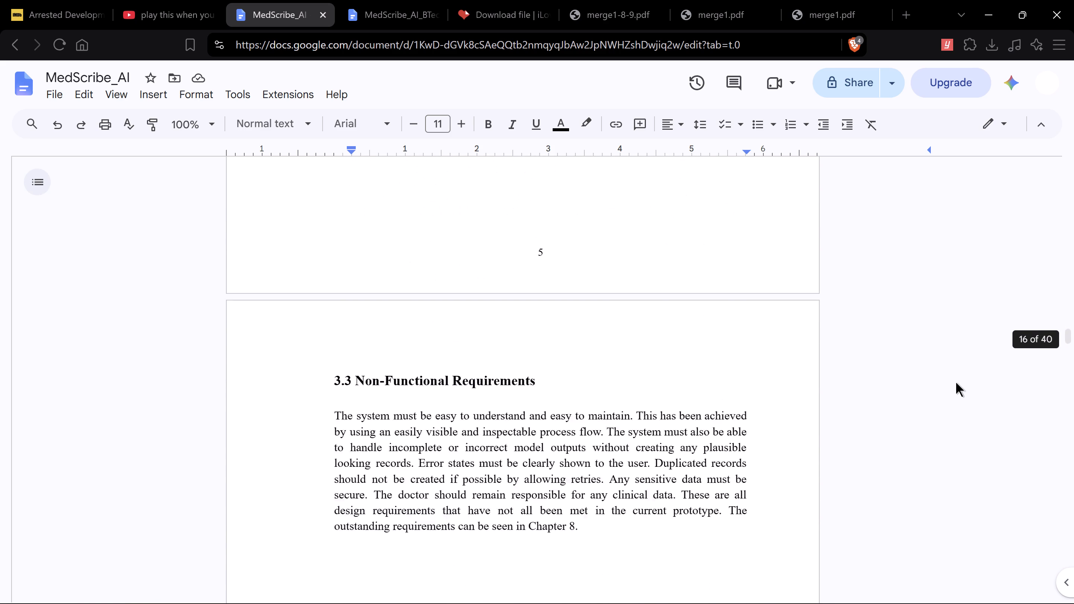
pyautogui.scroll(8, 956, 382)
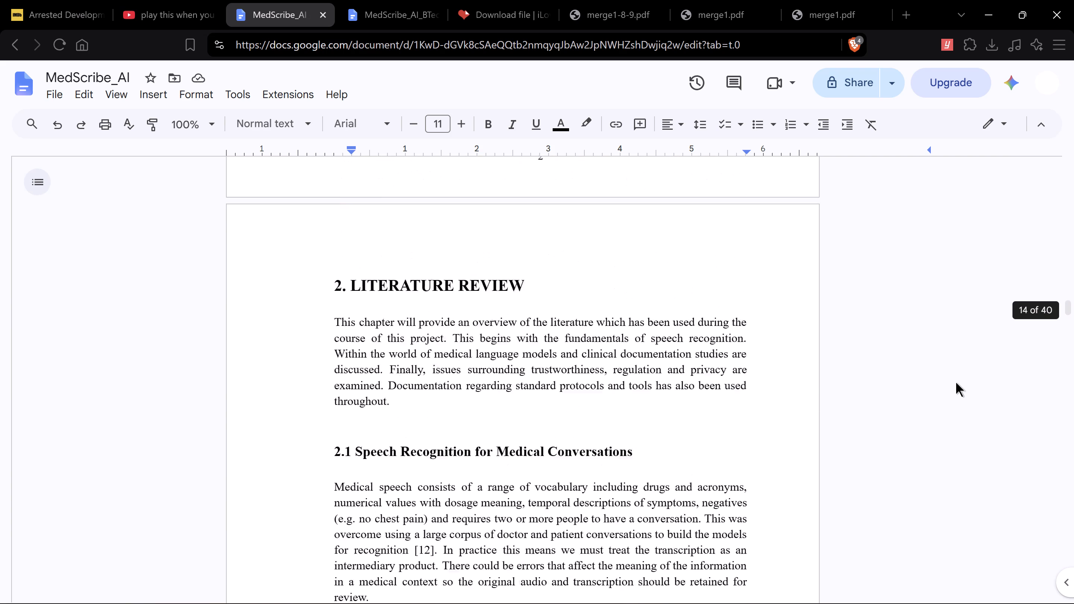
pyautogui.scroll(4, 956, 382)
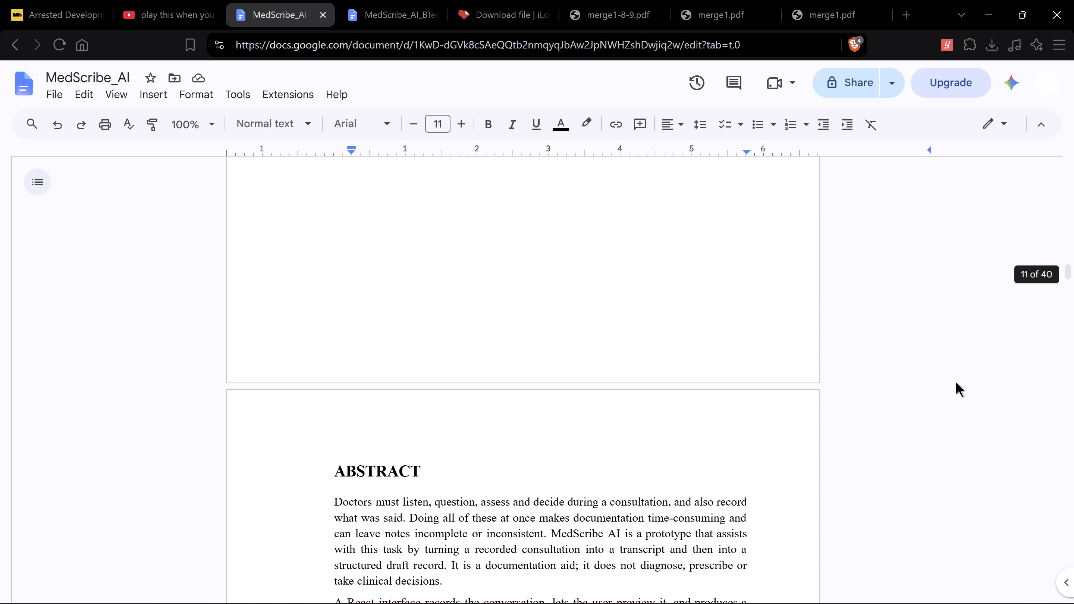
pyautogui.scroll(4, 956, 382)
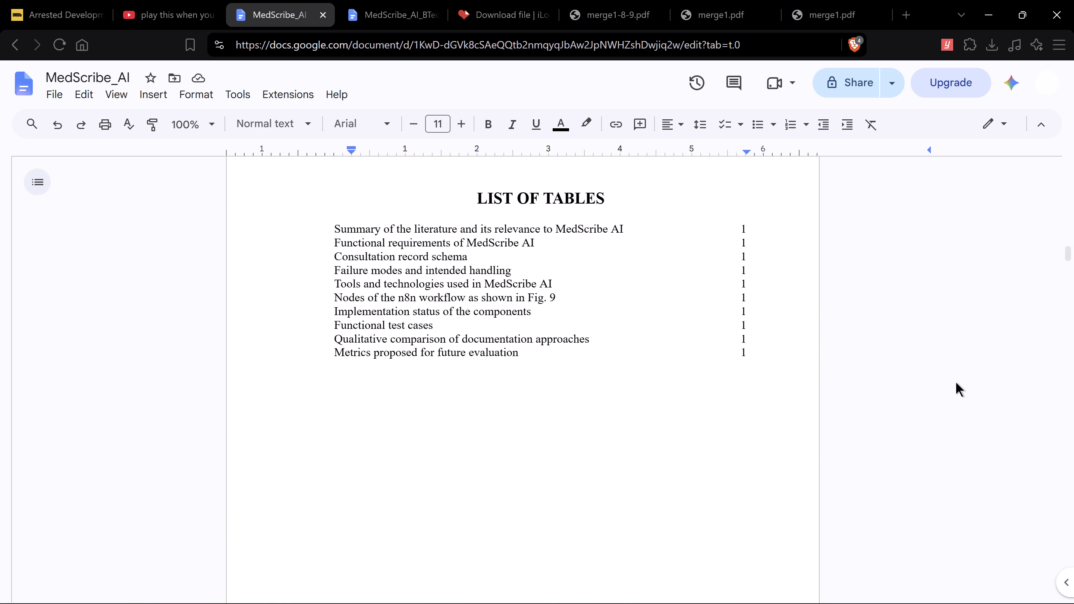
pyautogui.scroll(6, 956, 382)
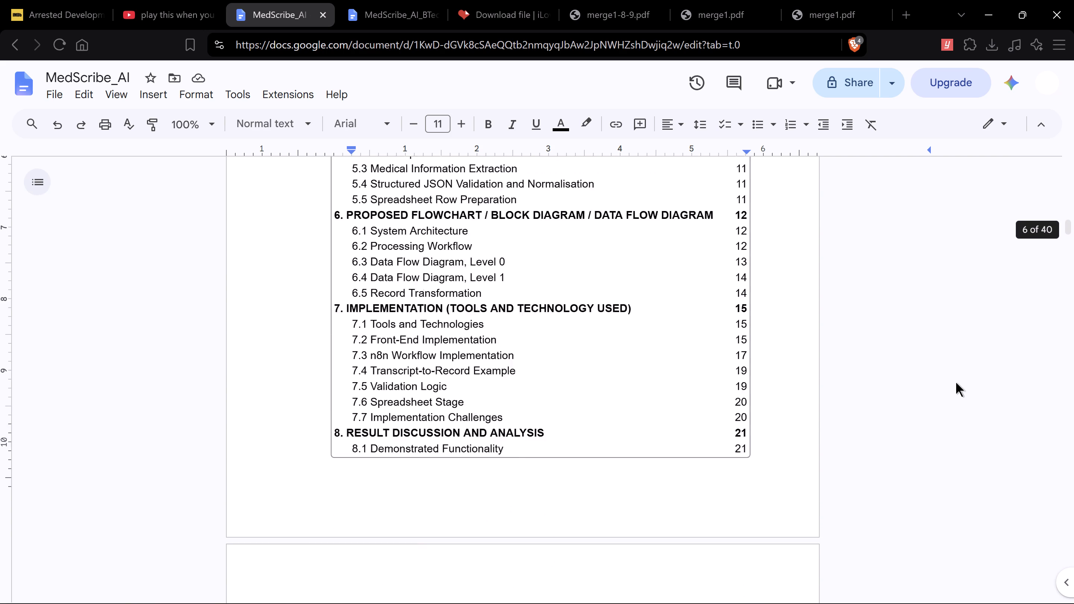
pyautogui.scroll(1, 956, 382)
# Examine the table of contents, list of tables and page numbering through to the closing chapters of the report.
pyautogui.scroll(-2, 956, 382)
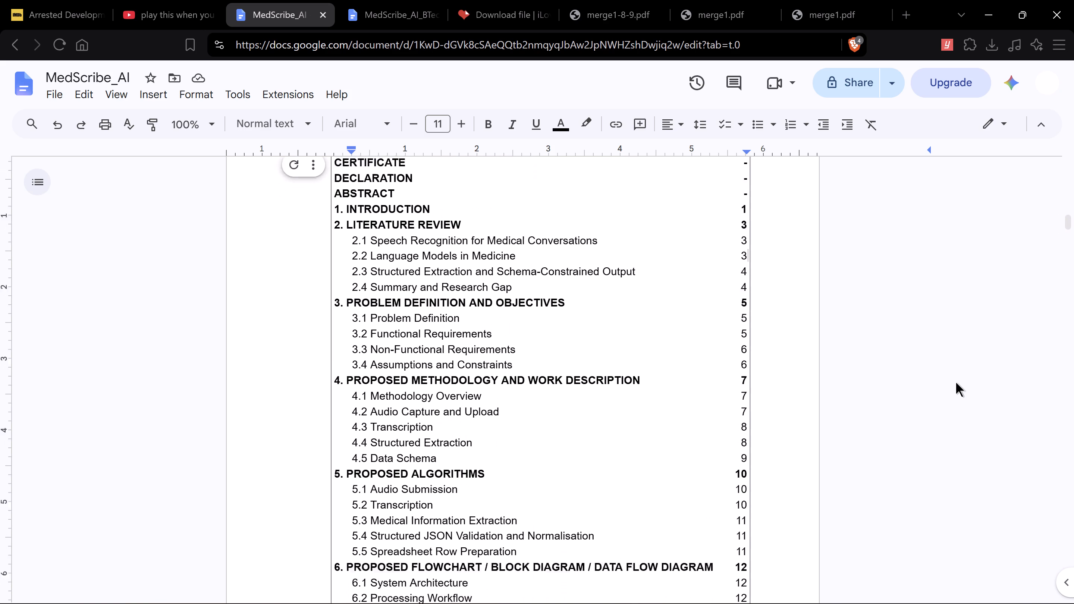
pyautogui.scroll(-12, 956, 382)
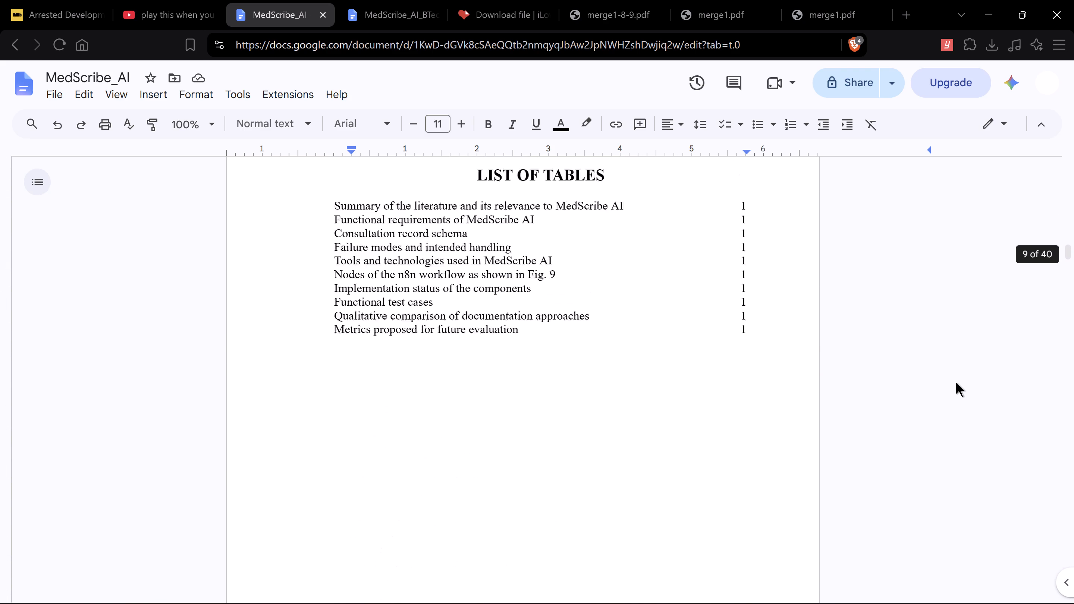
pyautogui.scroll(-1, 956, 382)
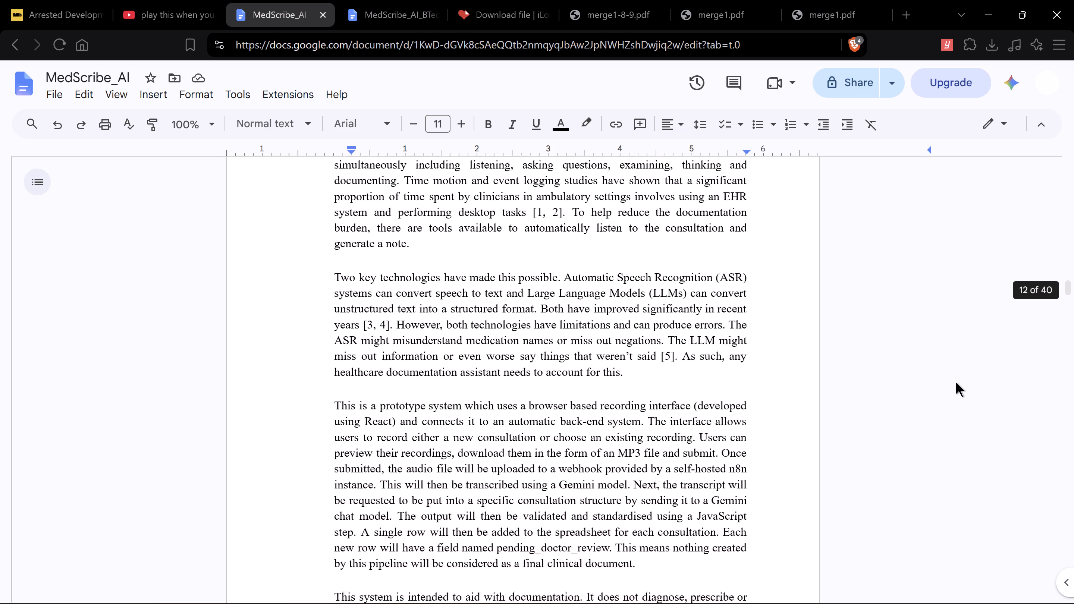
pyautogui.scroll(-14, 956, 382)
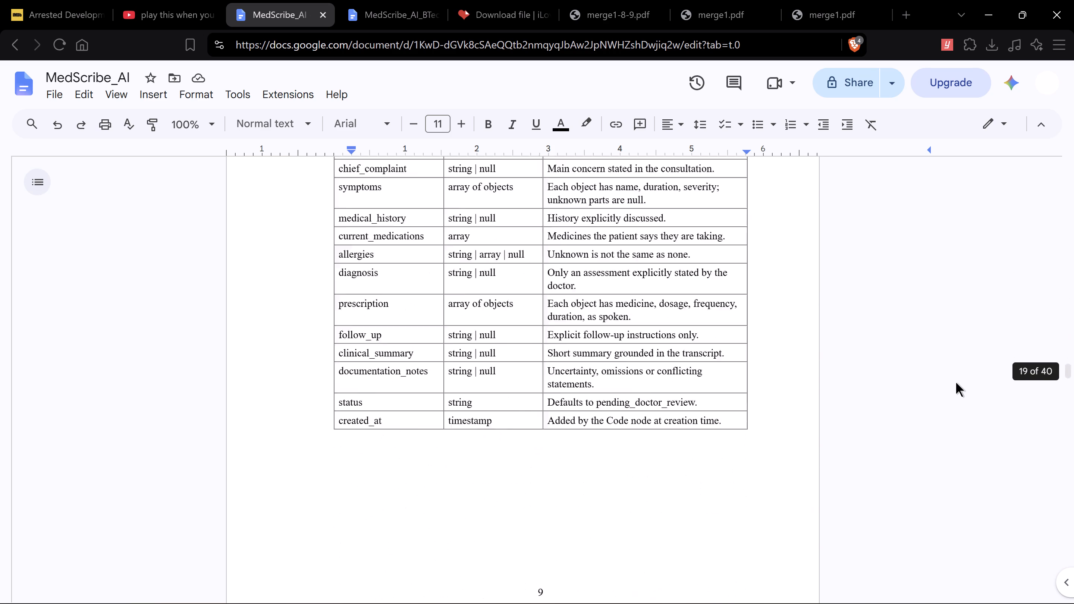
pyautogui.scroll(-20, 956, 382)
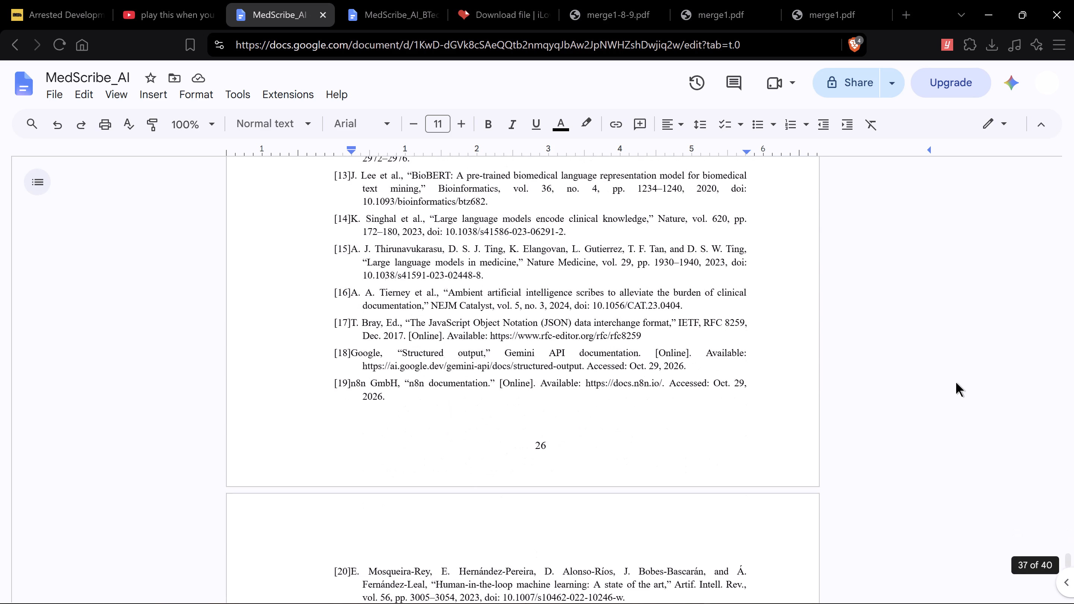
pyautogui.scroll(-5, 956, 382)
pyautogui.scroll(4, 956, 382)
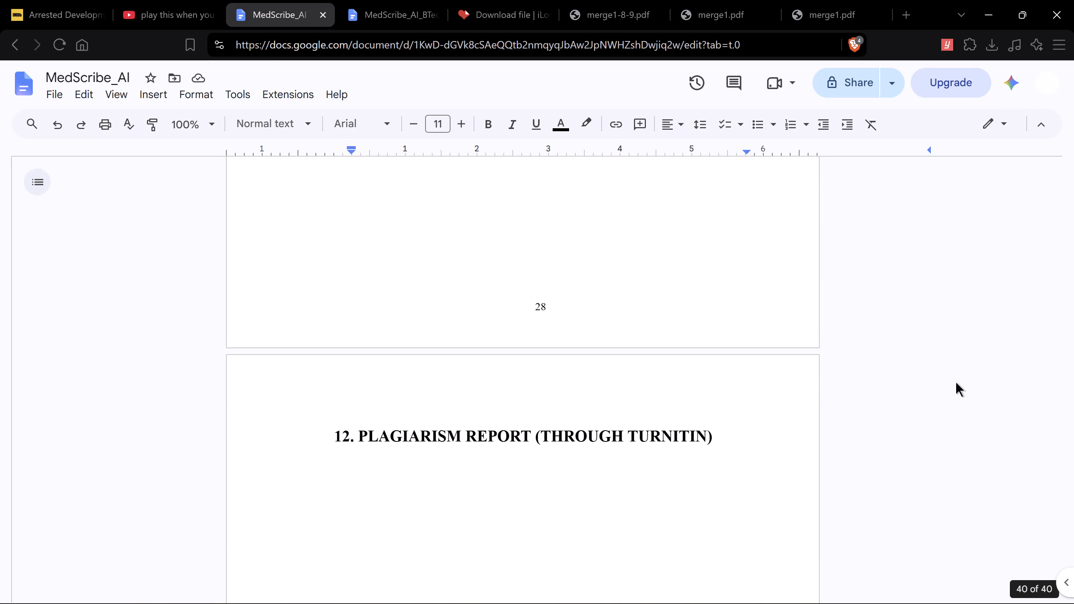
pyautogui.scroll(3, 956, 382)
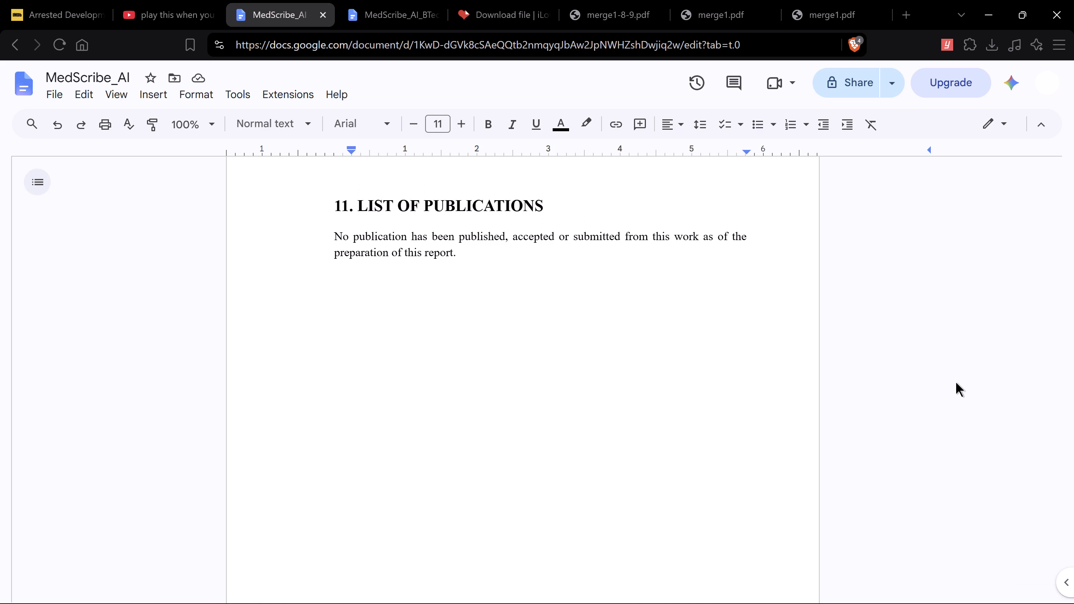
pyautogui.scroll(2, 956, 382)
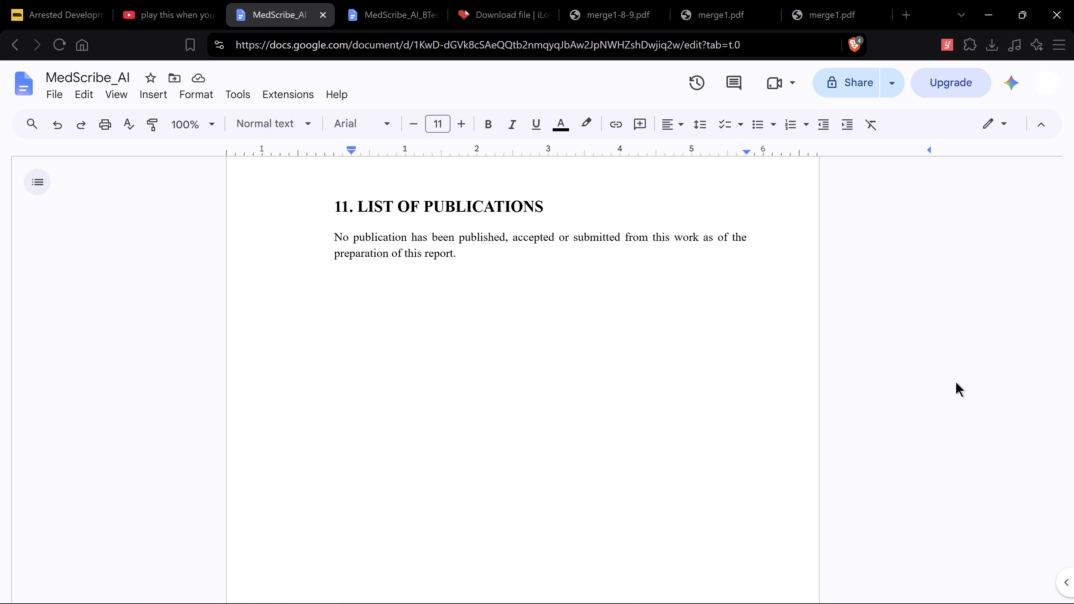
# Examine the numbered entries across the pages of chapter 10, References.
pyautogui.scroll(2, 956, 382)
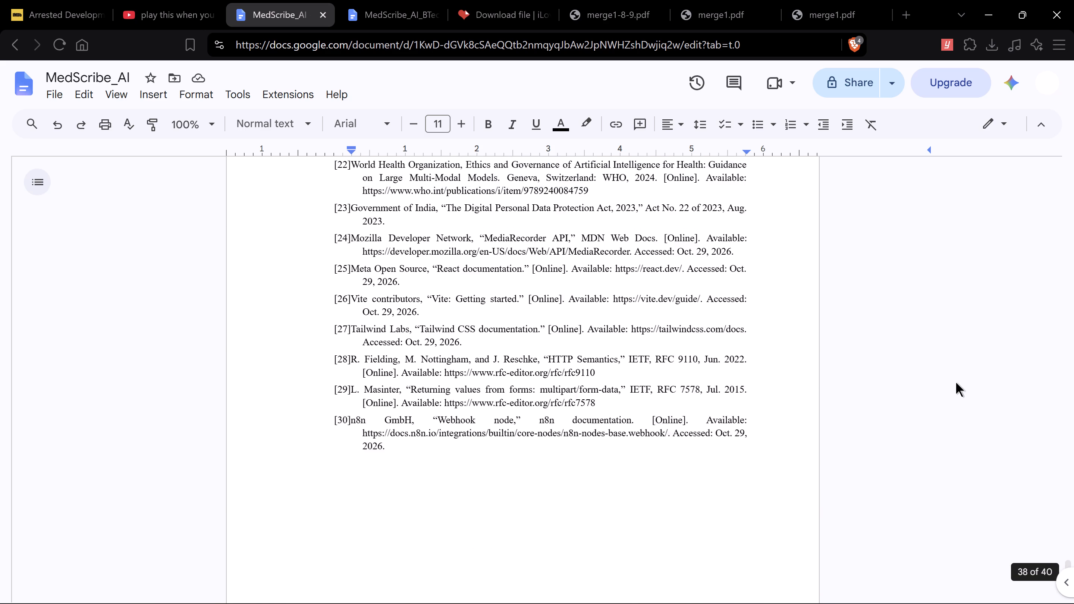
pyautogui.scroll(2, 956, 382)
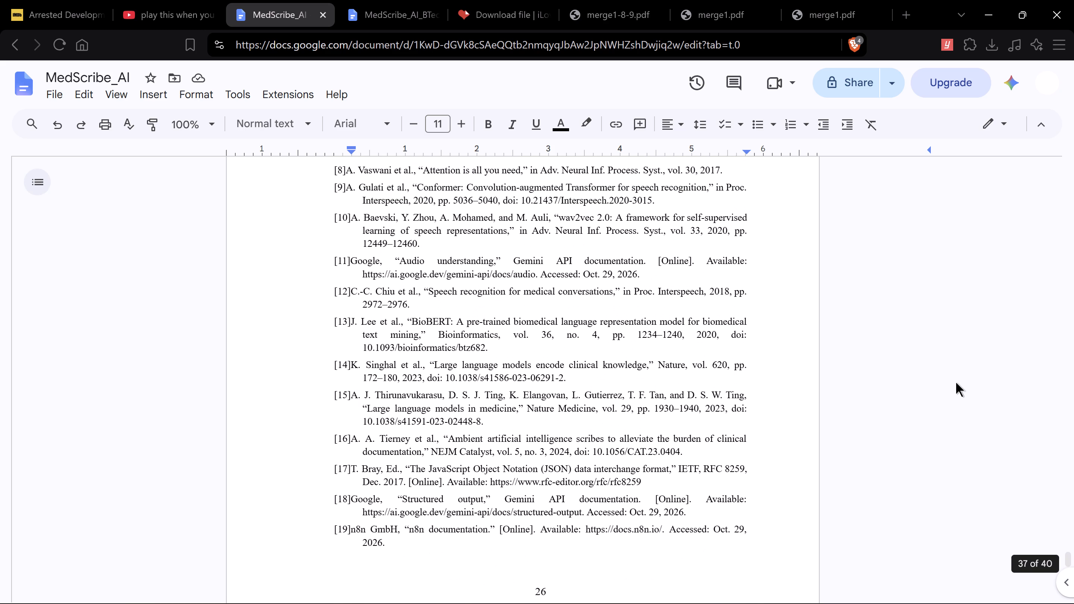
pyautogui.scroll(1, 956, 382)
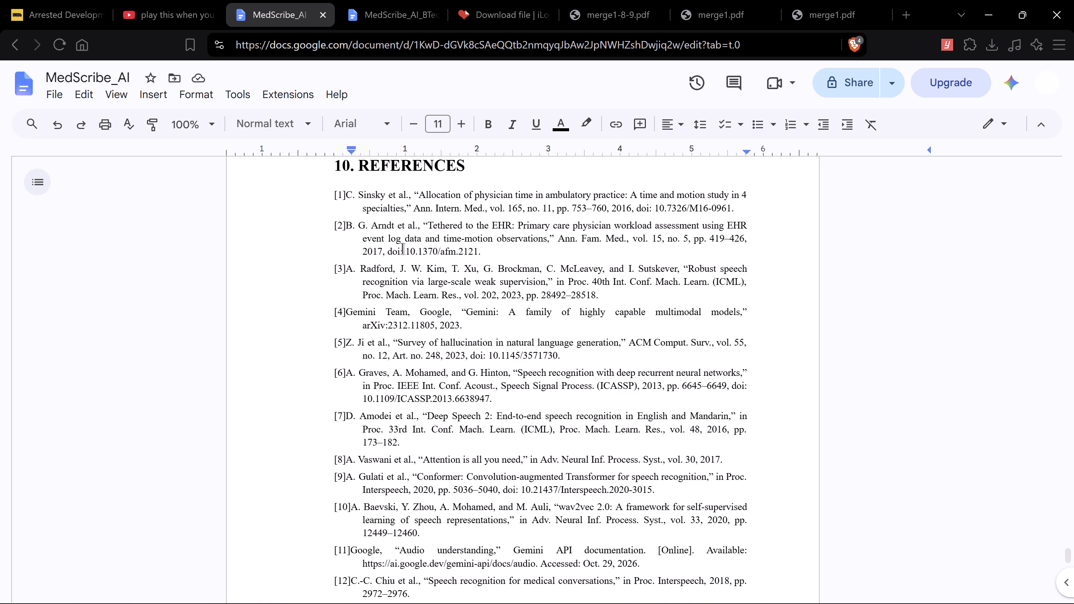
pyautogui.scroll(-1, 407, 251)
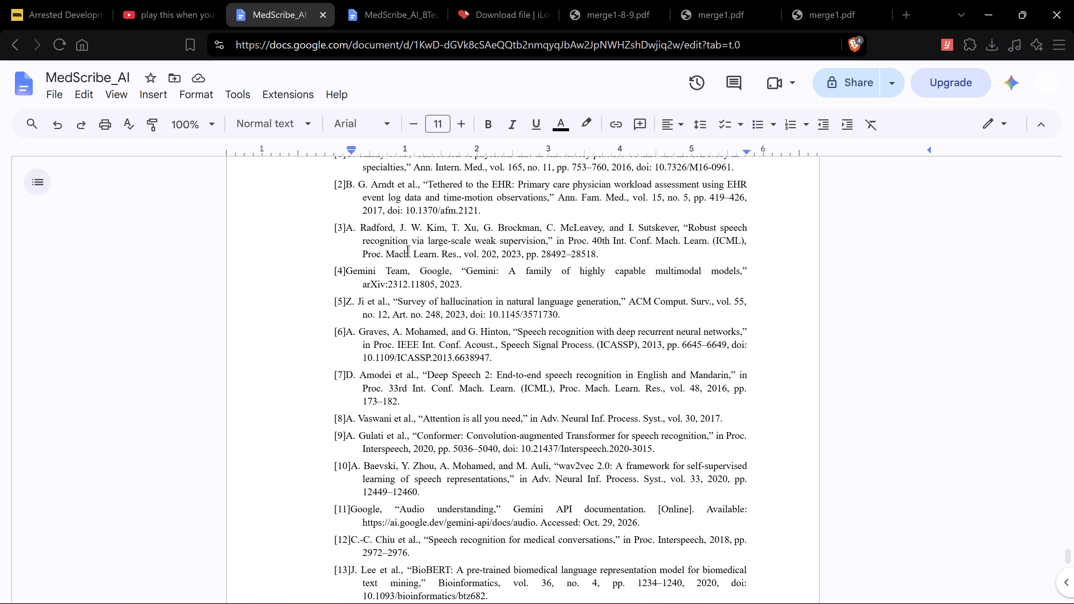
pyautogui.scroll(1, 407, 251)
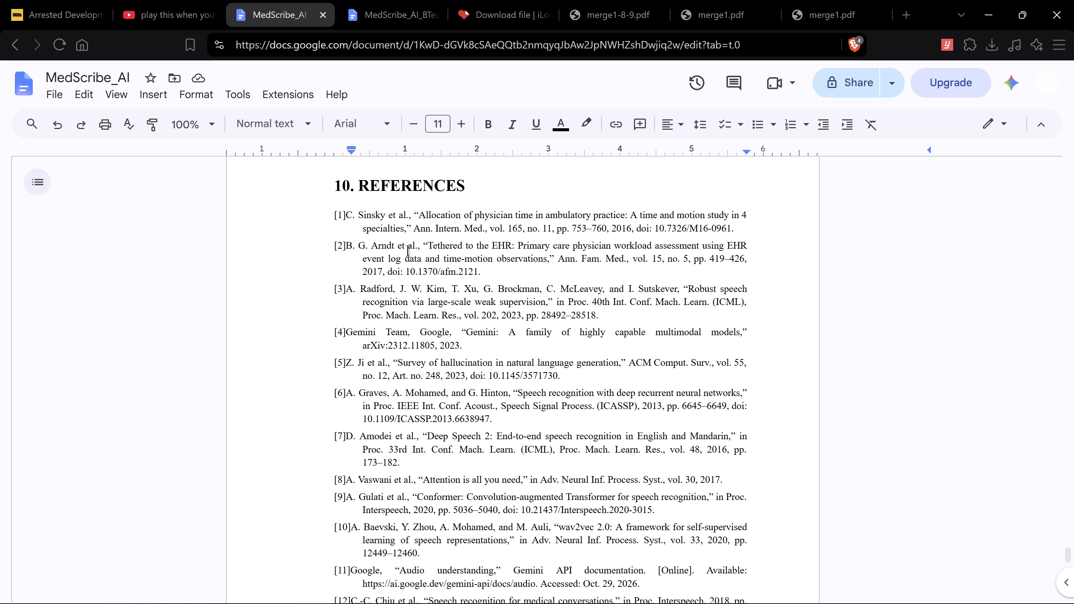
pyautogui.scroll(-2, 407, 251)
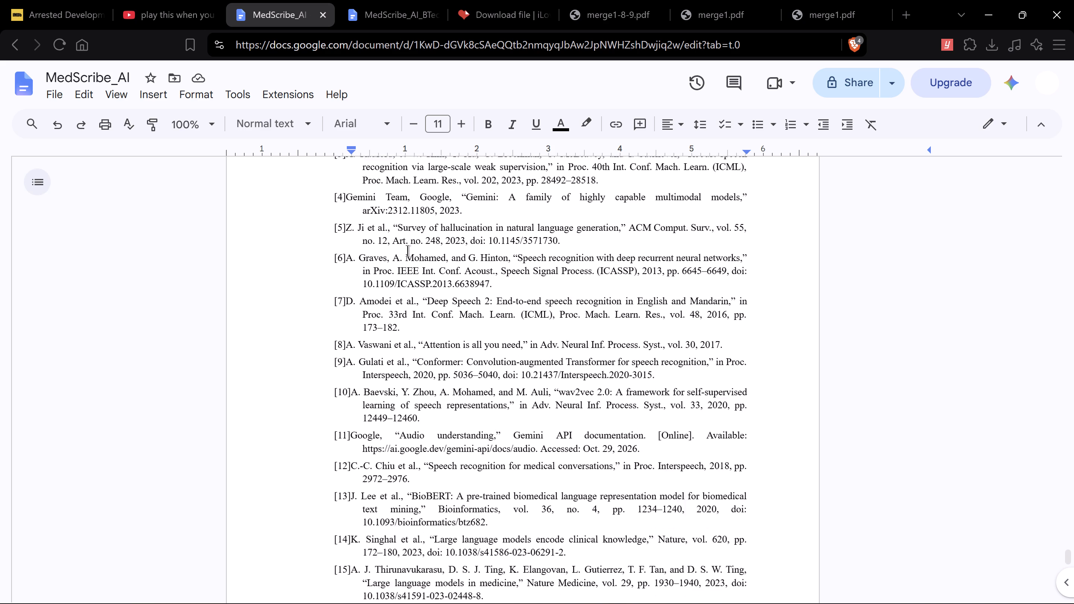
pyautogui.scroll(-1, 407, 251)
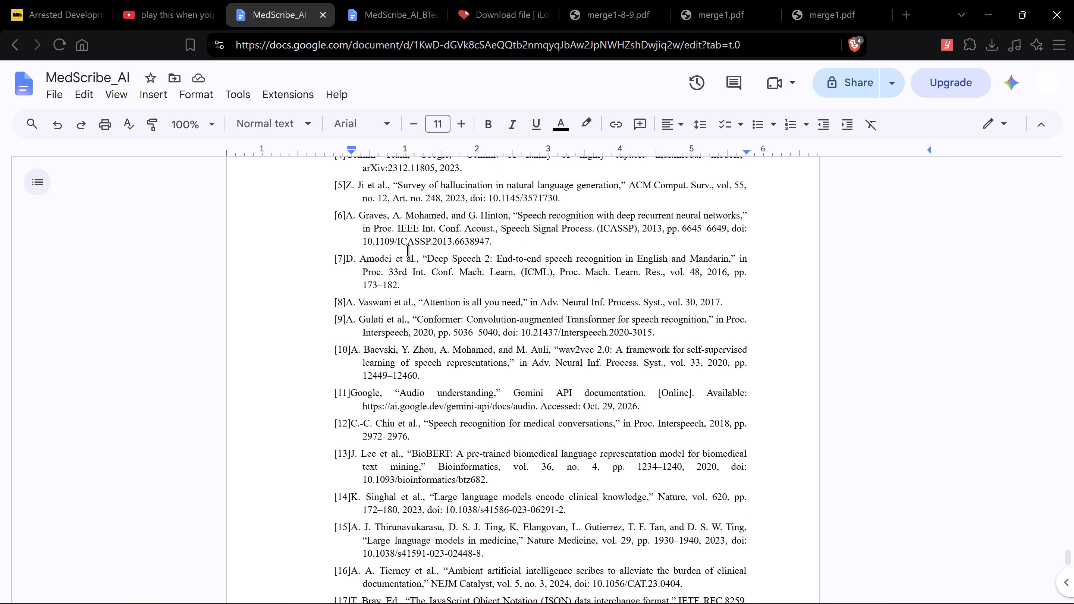
pyautogui.scroll(-3, 407, 251)
pyautogui.scroll(2, 407, 251)
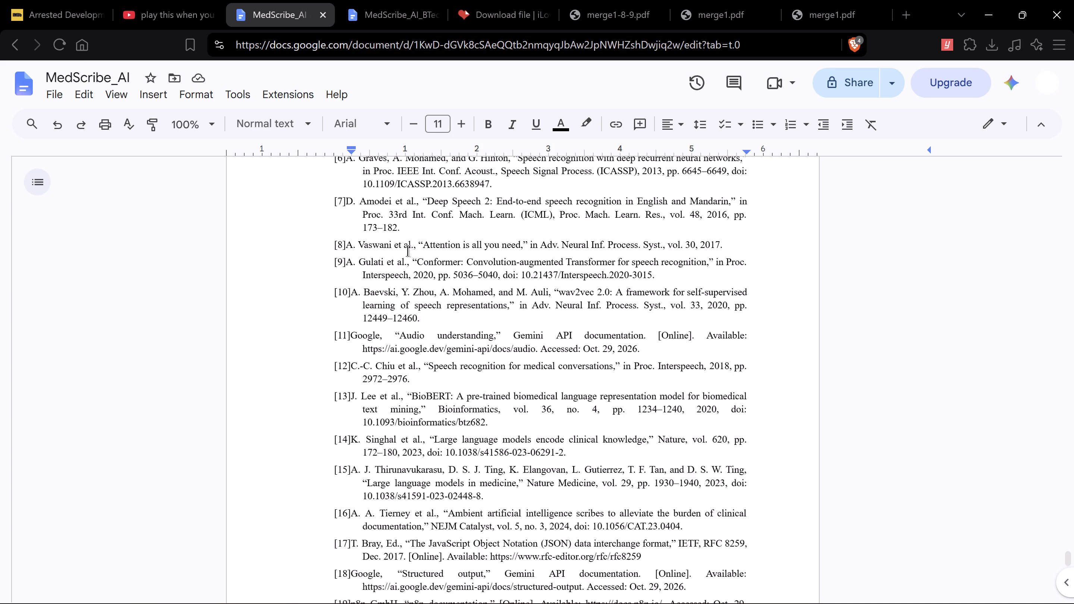
pyautogui.scroll(2, 407, 251)
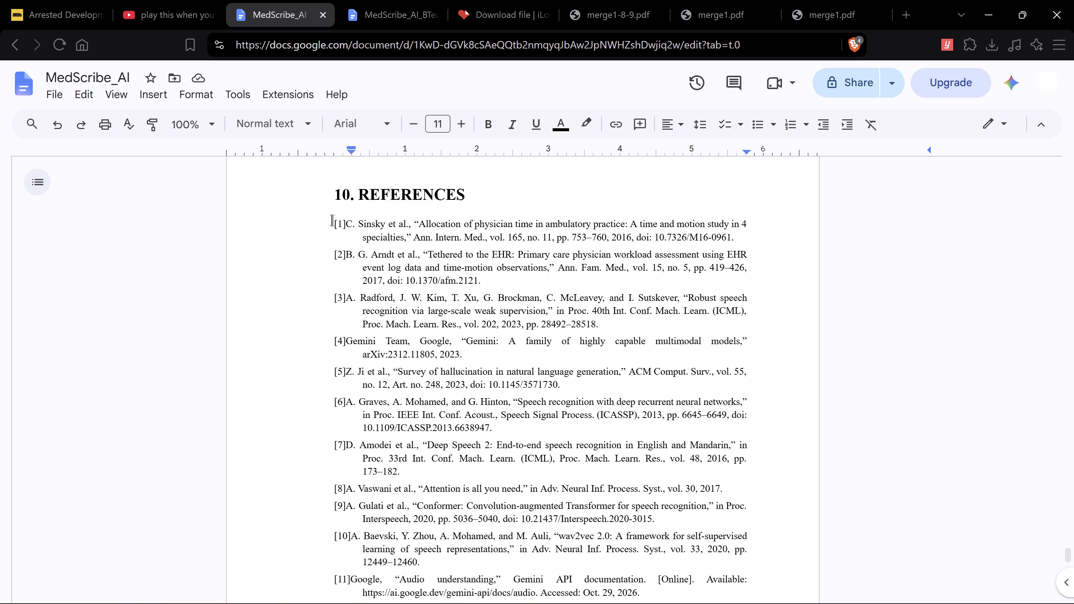
# Copy the complete reference list, entries [1] to [30], from chapter 10, References.
pyautogui.moveTo(331, 220); pyautogui.dragTo(688, 603)
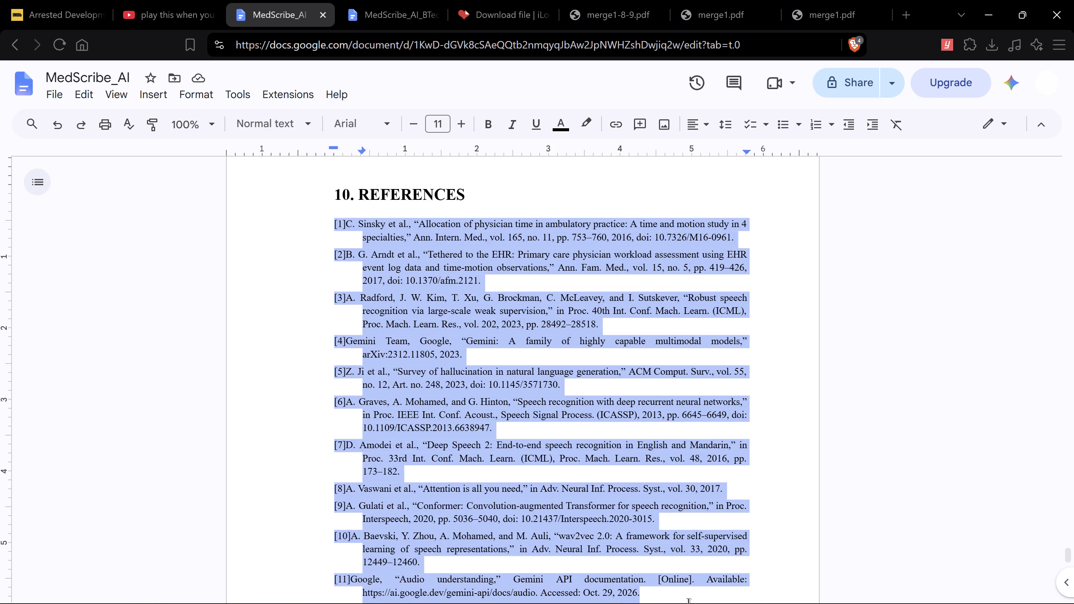
pyautogui.moveTo(688, 603); pyautogui.dragTo(626, 477)
pyautogui.scroll(-1, 626, 477)
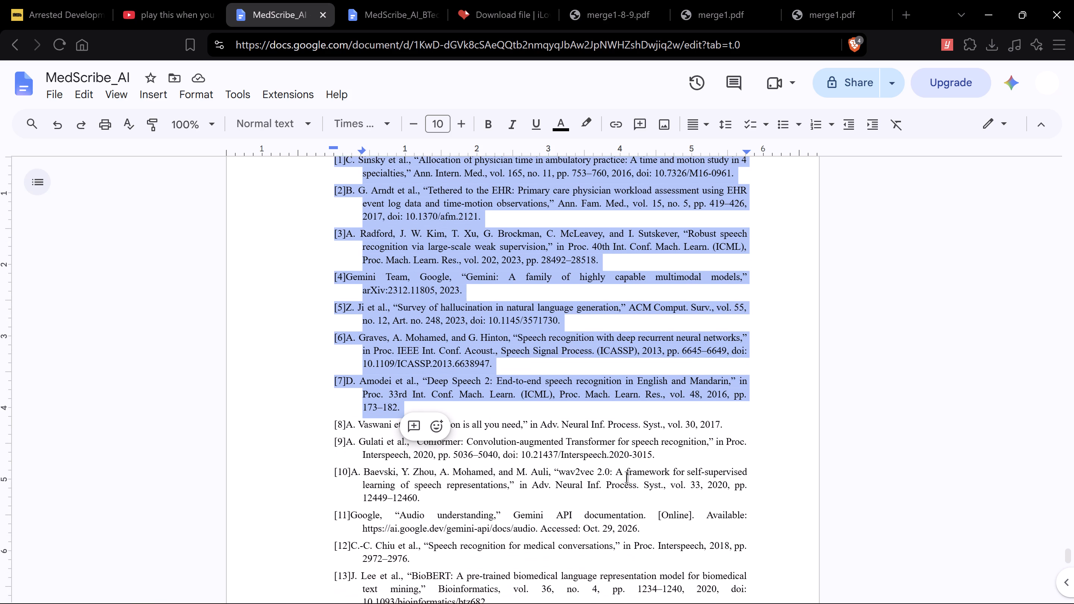
pyautogui.hotkey('shift', 'Down')
pyautogui.hotkey('shift', 'Down')
pyautogui.hotkey('shift', 'Down')
pyautogui.hotkey('shift', 'Down')
pyautogui.hotkey('shift', 'Down')
pyautogui.hotkey('shift', 'Down')
pyautogui.hotkey('shift', 'Down')
pyautogui.hotkey('shift', 'Down')
pyautogui.hotkey('shift', 'Down')
pyautogui.hotkey('shift', 'Down')
pyautogui.hotkey('shift', 'Down')
pyautogui.hotkey('shift', 'Down')
pyautogui.hotkey('shift', 'Down')
pyautogui.hotkey('shift', 'Down')
pyautogui.hotkey('shift', 'Down')
pyautogui.hotkey('shift', 'Down')
pyautogui.hotkey('shift', 'Down')
pyautogui.hotkey('shift', 'Down')
pyautogui.hotkey('shift', 'Down')
pyautogui.hotkey('shift', 'Down')
pyautogui.hotkey('shift', 'Down')
pyautogui.hotkey('shift', 'Down')
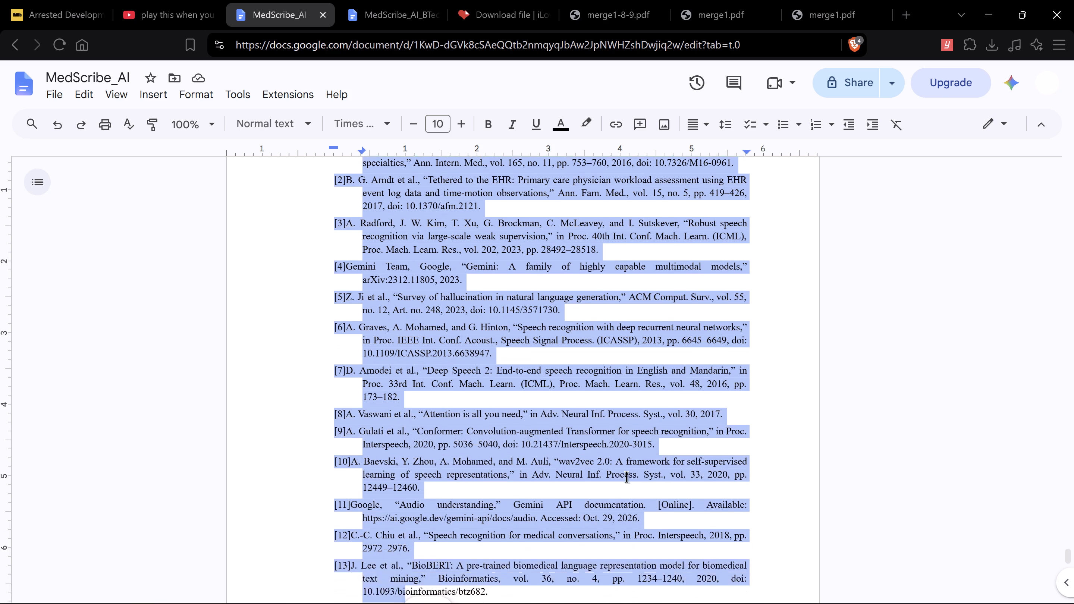
pyautogui.hotkey('shift', 'Down')
pyautogui.hotkey('shift', 'Down')
pyautogui.hotkey('shift', 'Down')
pyautogui.hotkey('shift', 'Down')
pyautogui.hotkey('shift', 'Down')
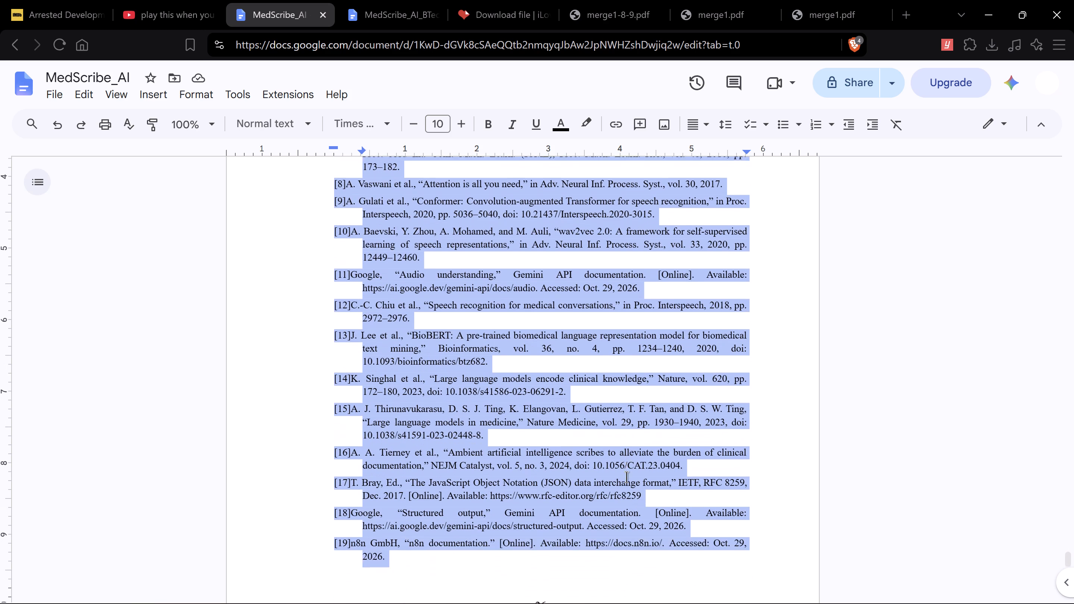
pyautogui.hotkey('shift', 'Down')
pyautogui.hotkey('shift', 'Down')
pyautogui.hotkey('shift', 'Down')
pyautogui.hotkey('shift', 'Down')
pyautogui.hotkey('shift', 'Down')
pyautogui.hotkey('shift', 'Down')
pyautogui.hotkey('shift', 'Down')
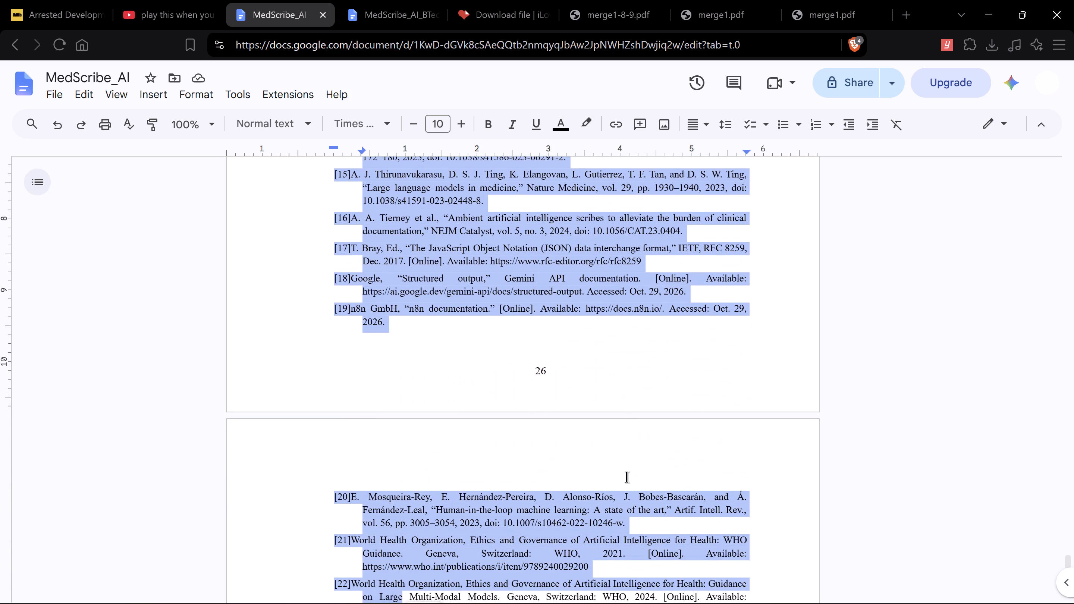
pyautogui.hotkey('shift', 'Down')
pyautogui.hotkey('shift', 'Down')
pyautogui.hotkey('shift', 'Down')
pyautogui.hotkey('shift', 'Down')
pyautogui.hotkey('shift', 'Down')
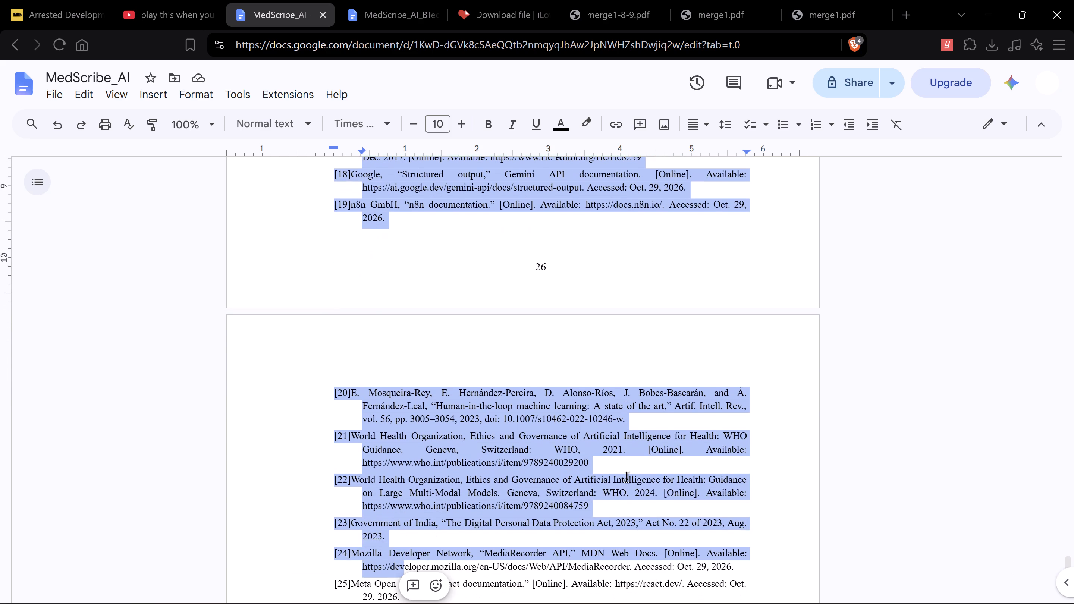
pyautogui.hotkey('shift', 'Down')
pyautogui.hotkey('shift', 'Down')
pyautogui.hotkey('shift', 'Down')
pyautogui.hotkey('shift', 'Down')
pyautogui.hotkey('shift', 'Down')
pyautogui.hotkey('shift', 'Down')
pyautogui.hotkey('shift', 'Down')
pyautogui.hotkey('shift', 'Down')
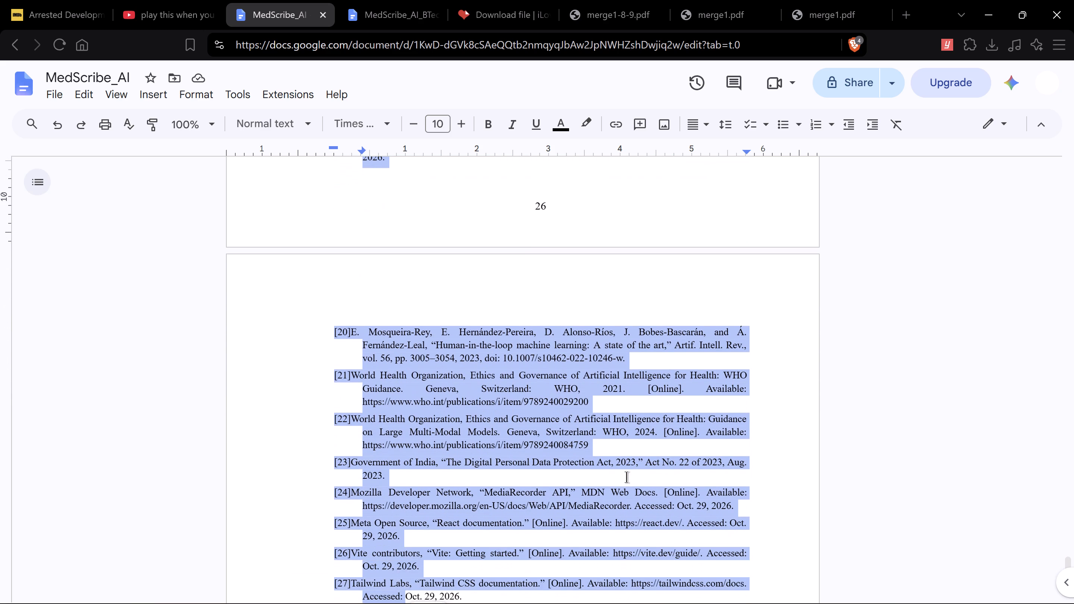
pyautogui.hotkey('shift', 'Down')
pyautogui.hotkey('shift', 'Down')
pyautogui.hotkey('shift', 'Down')
pyautogui.hotkey('shift', 'Down')
pyautogui.hotkey('shift', 'Down')
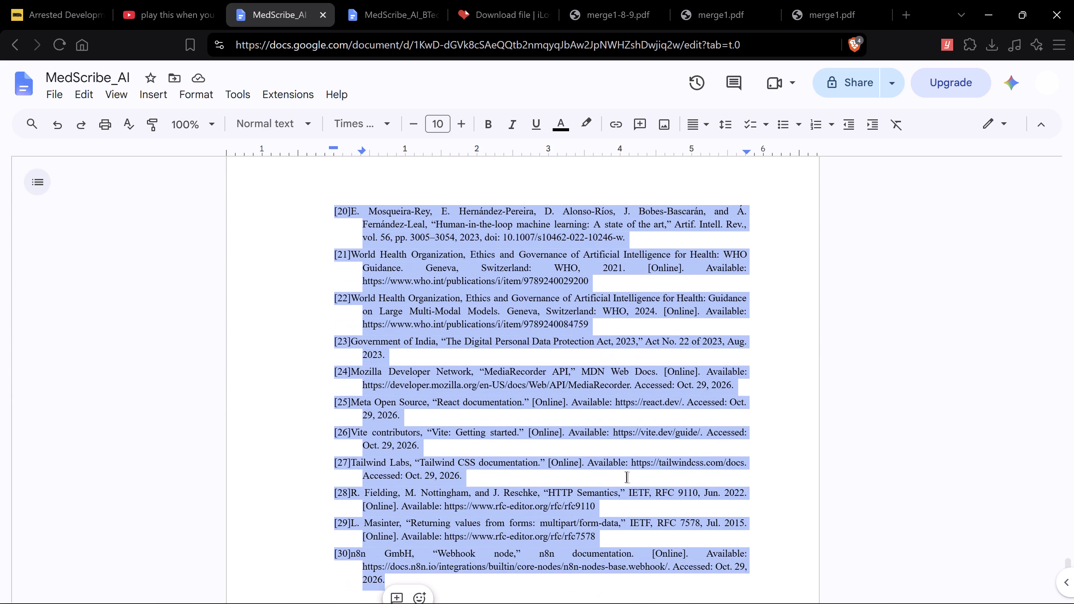
pyautogui.hotkey('ctrl', 'c')
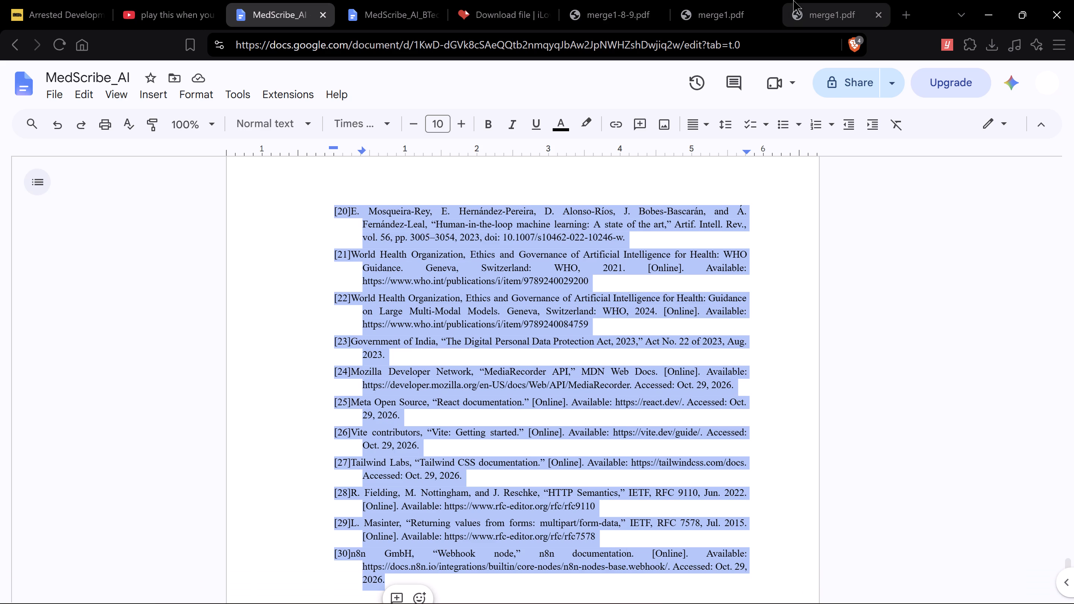
pyautogui.hotkey('ctrl', 't')
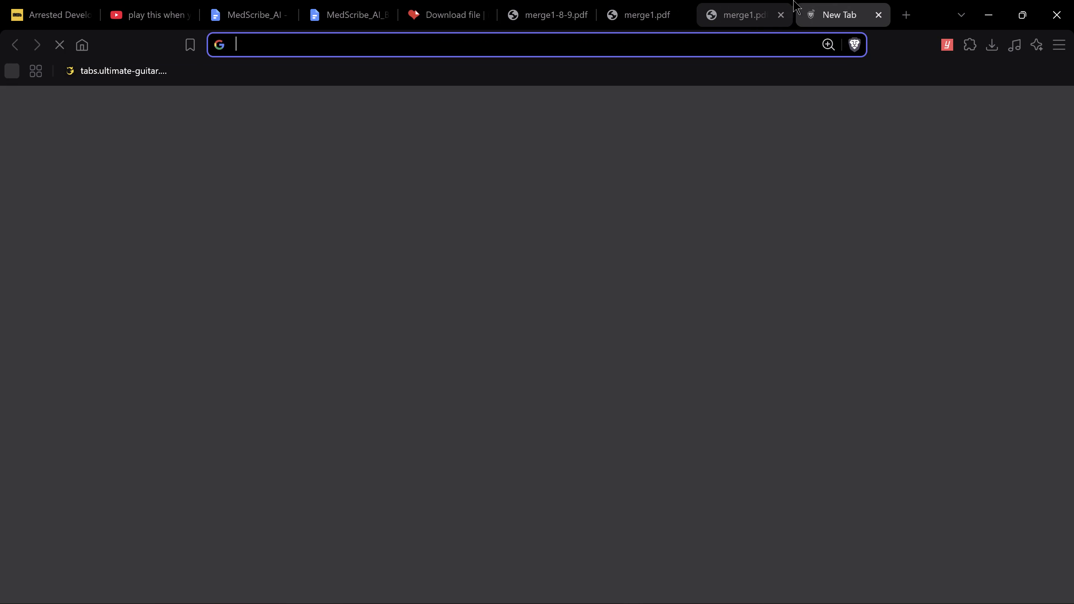
pyautogui.press('c')
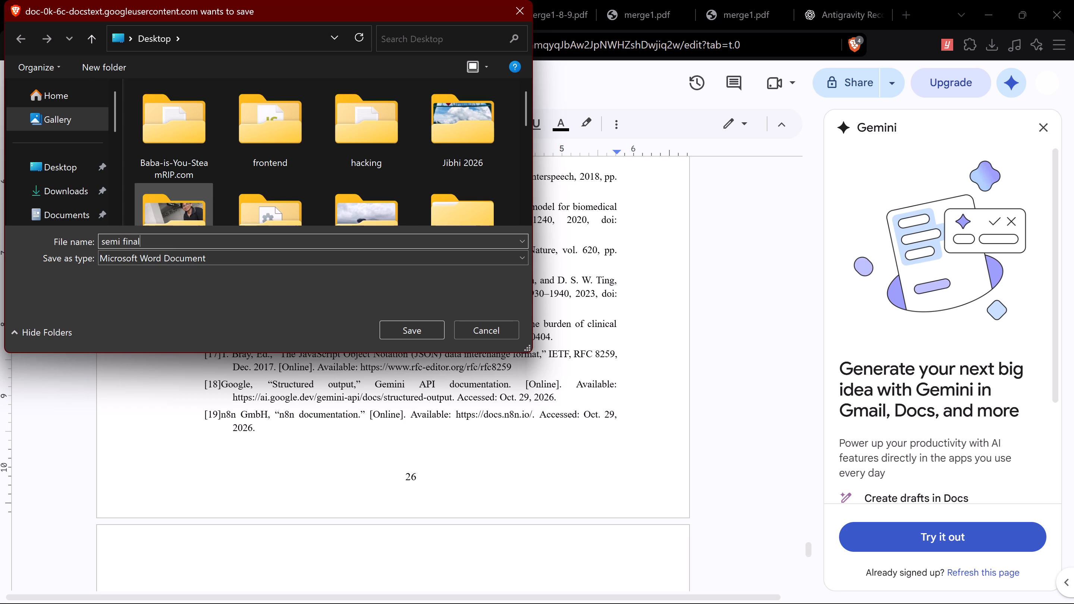
pyautogui.press('Return')
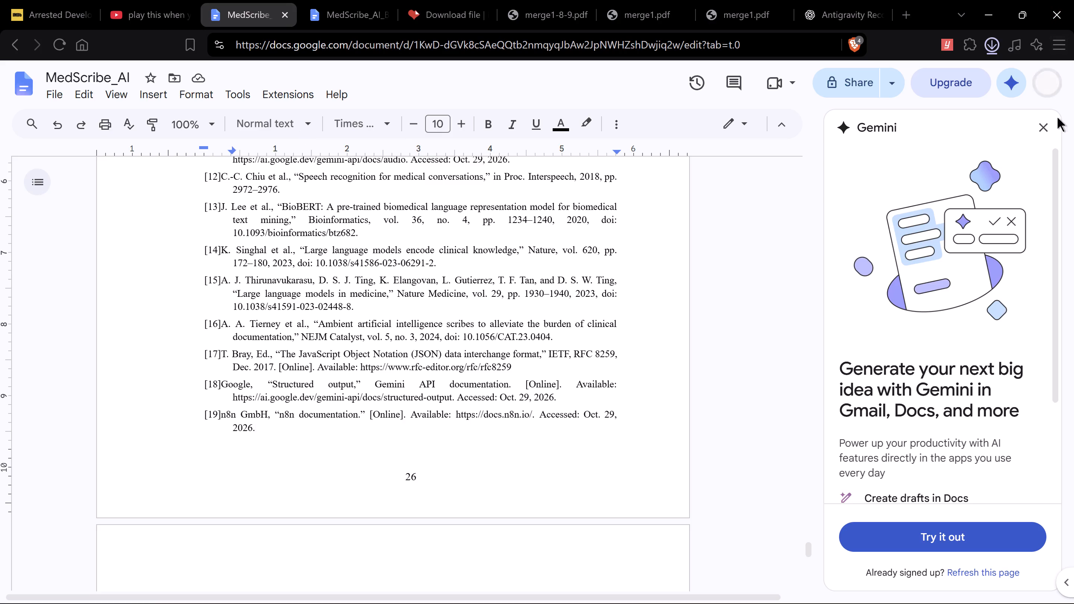
# Try to open the MedScribe_AI document under the second Google account and request Editor access to it.
pyautogui.click(1049, 129)
pyautogui.click(1042, 77)
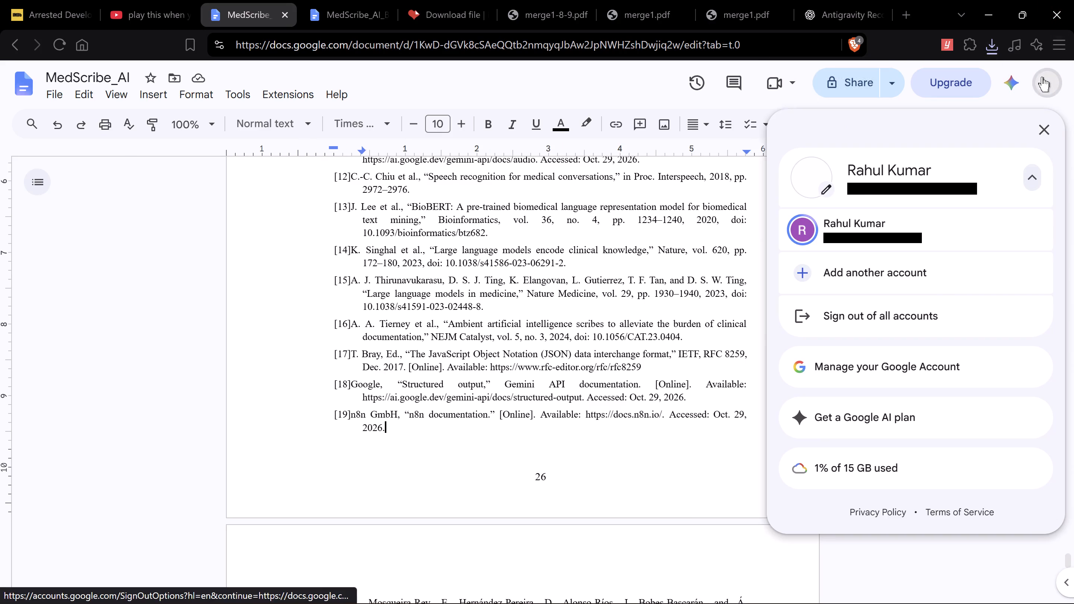
pyautogui.click(922, 232)
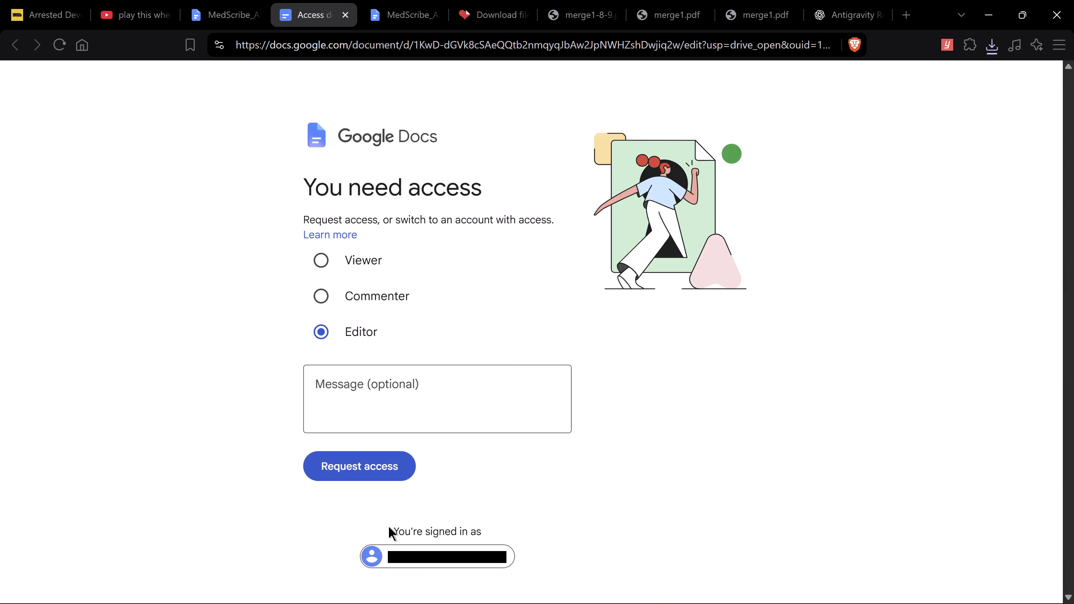
pyautogui.click(365, 461)
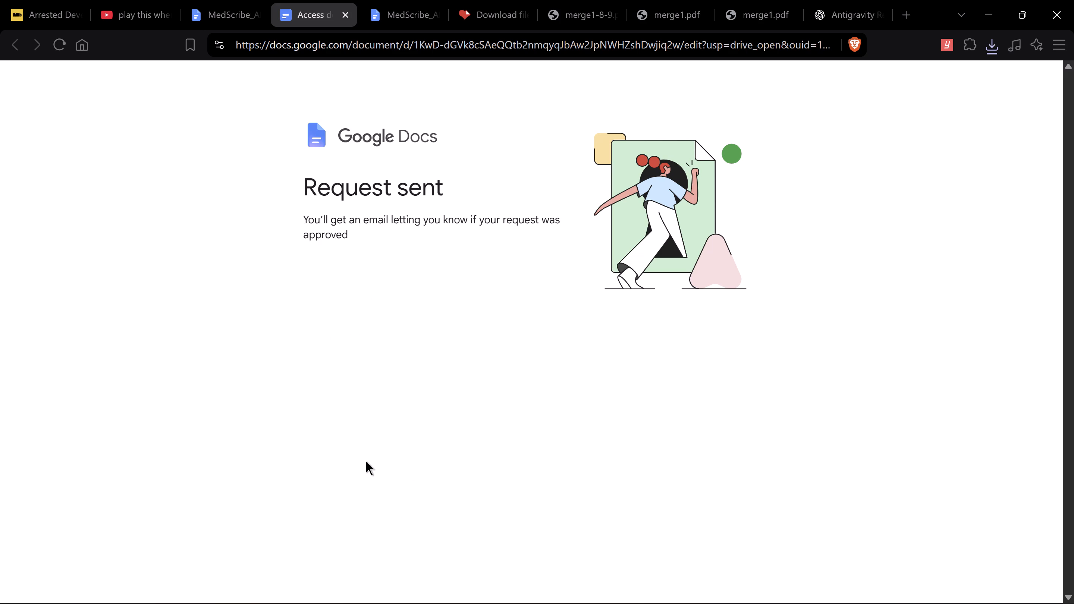
# Go from the MedScribe_AI document to the Docs home page and switch to the second Google account.
pyautogui.click(205, 0)
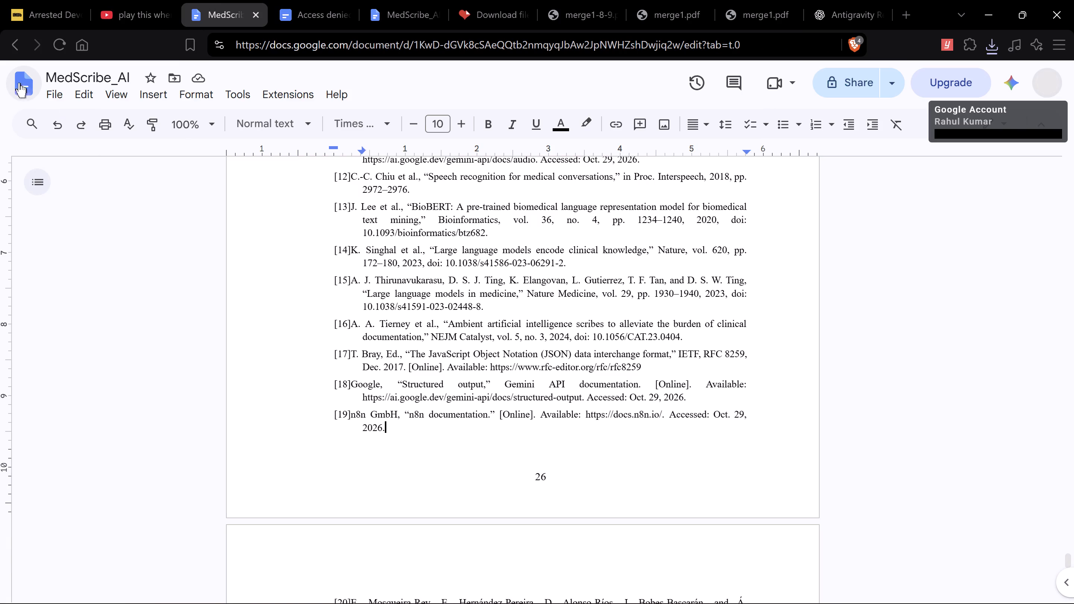
pyautogui.click(22, 83)
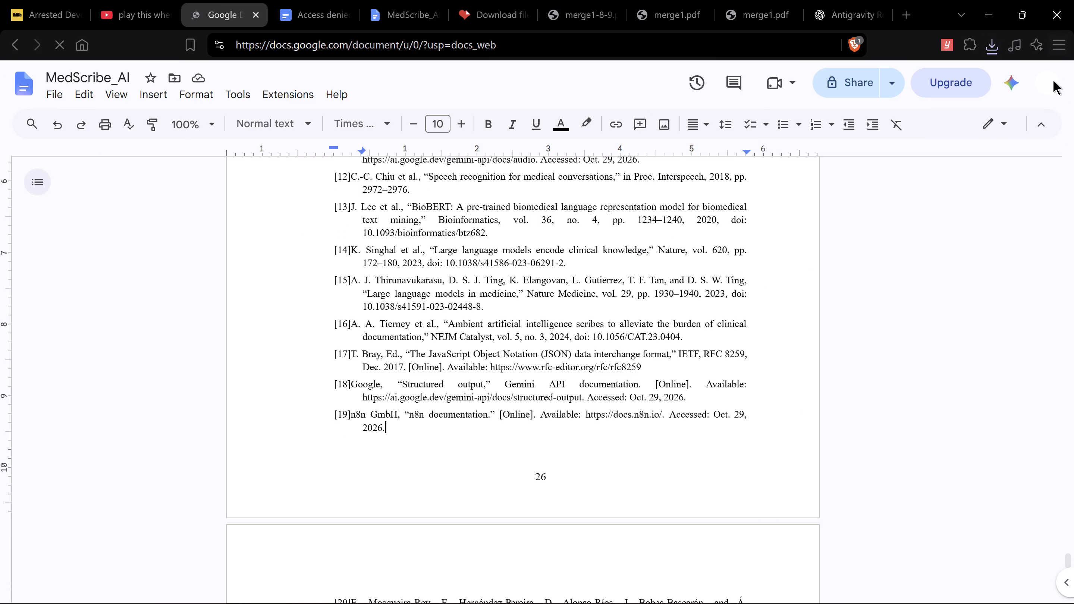
pyautogui.click(1046, 86)
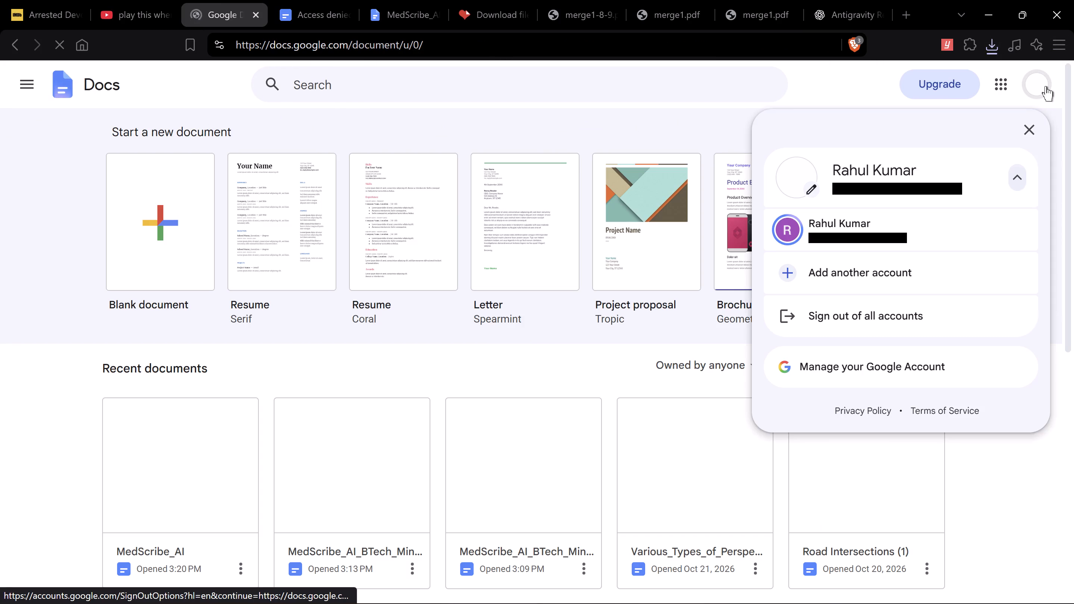
pyautogui.click(929, 229)
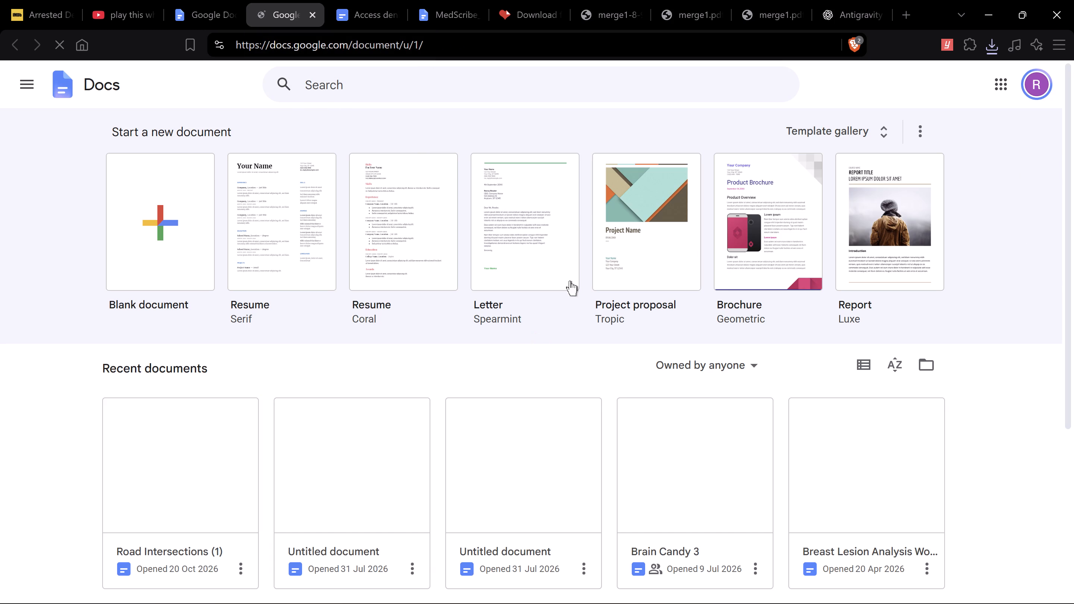
# Create a blank document and, from it, upload and open the "semi final" Word file from the Desktop.
pyautogui.click(158, 189)
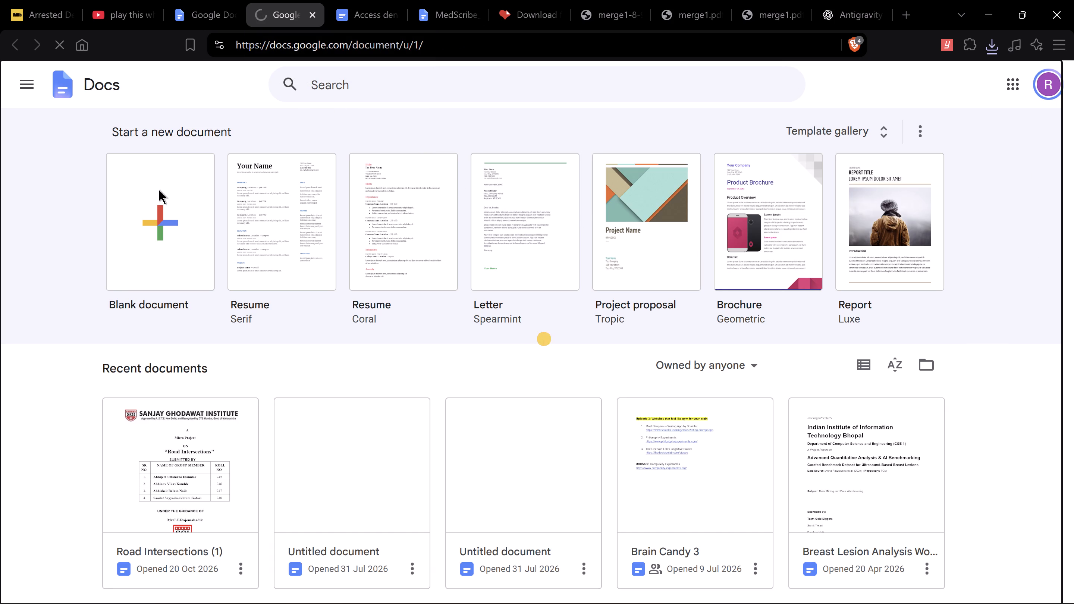
pyautogui.click(54, 91)
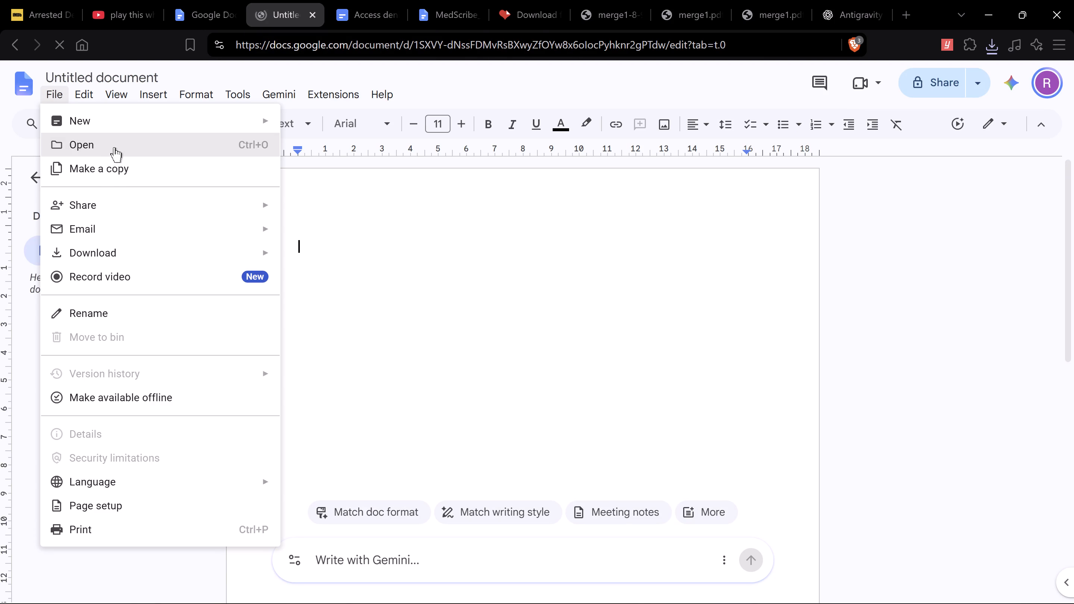
pyautogui.click(114, 147)
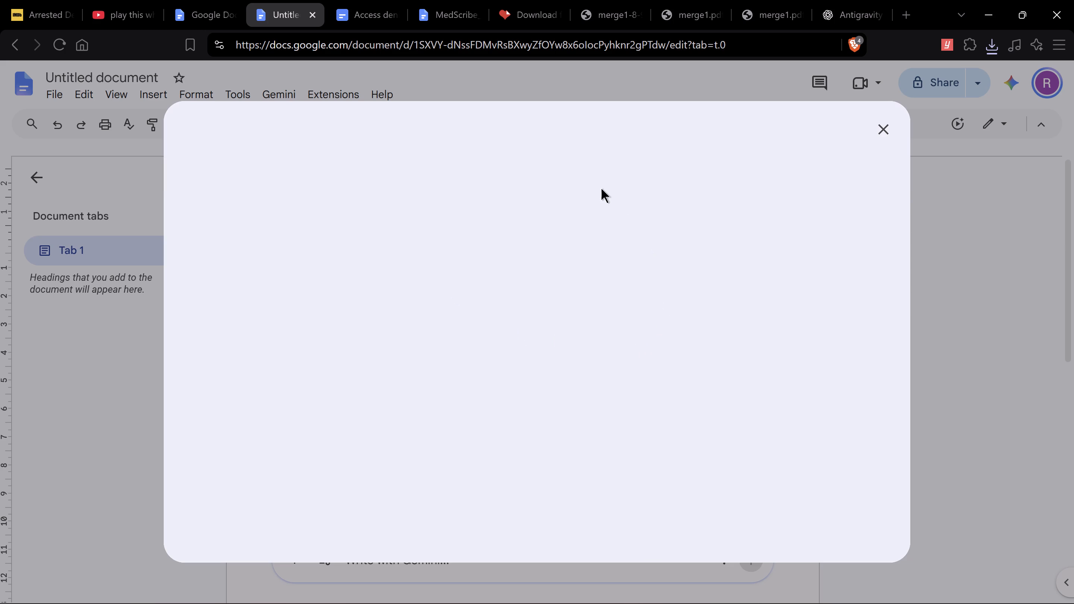
pyautogui.click(604, 170)
pyautogui.click(583, 169)
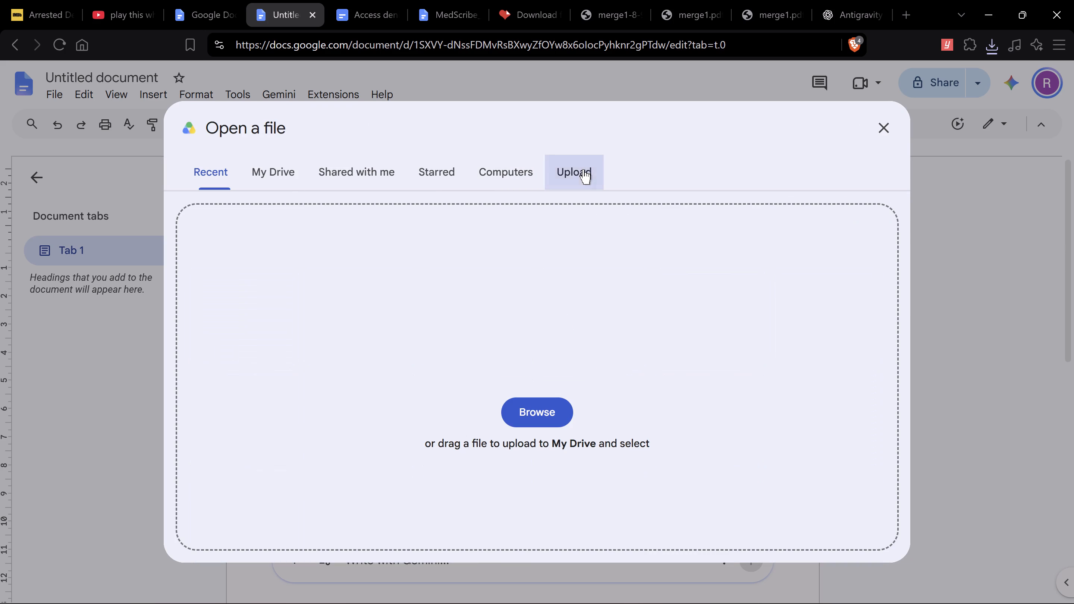
pyautogui.click(534, 414)
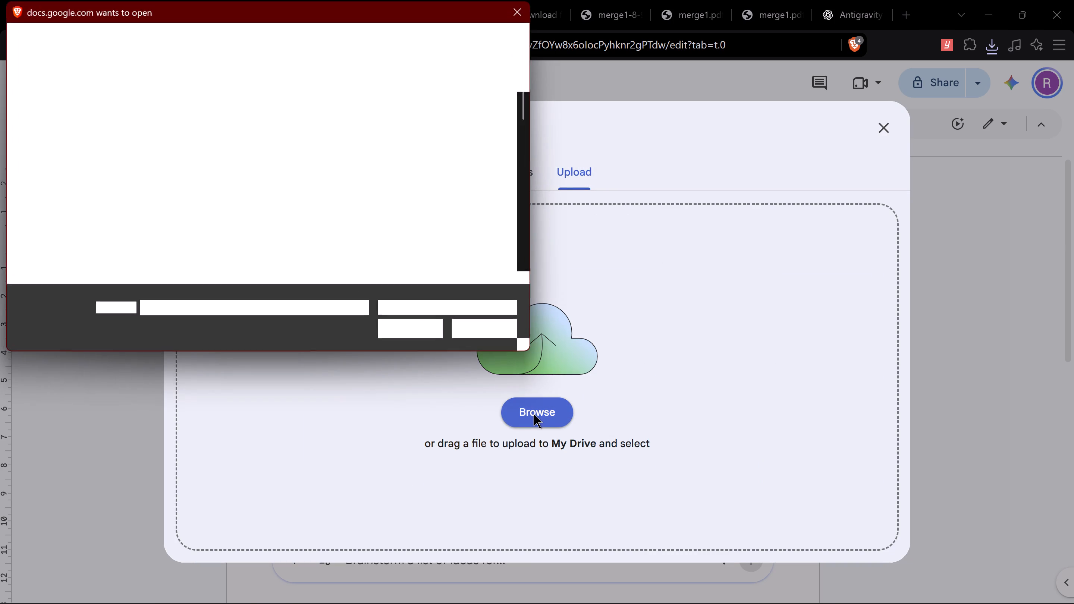
pyautogui.click(217, 215)
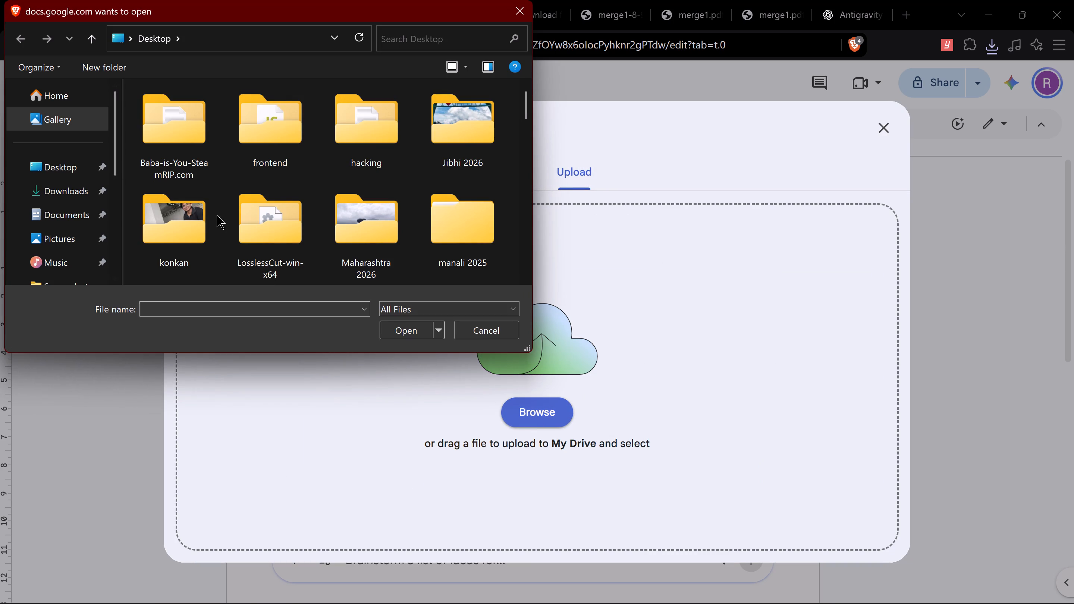
pyautogui.click(190, 226)
pyautogui.write('ss')
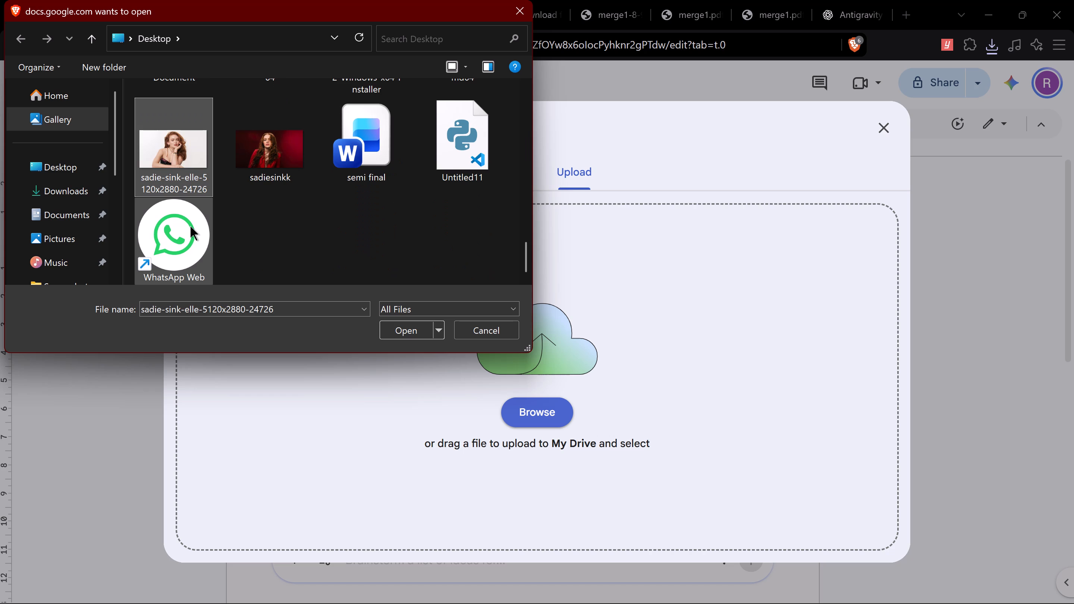
pyautogui.write('ssssss')
pyautogui.press('Return')
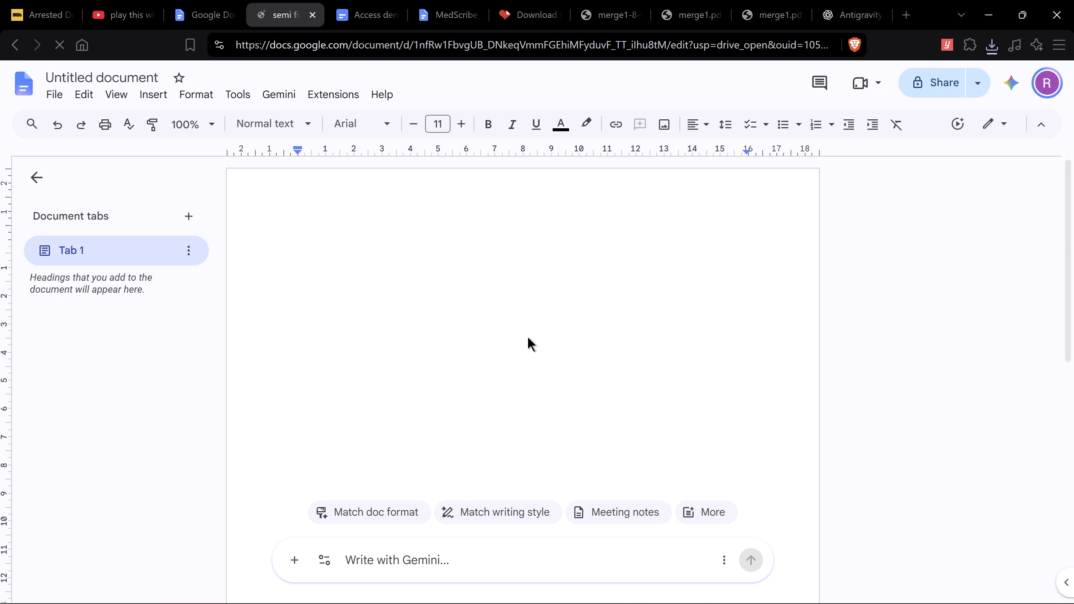
pyautogui.scroll(-2, 528, 337)
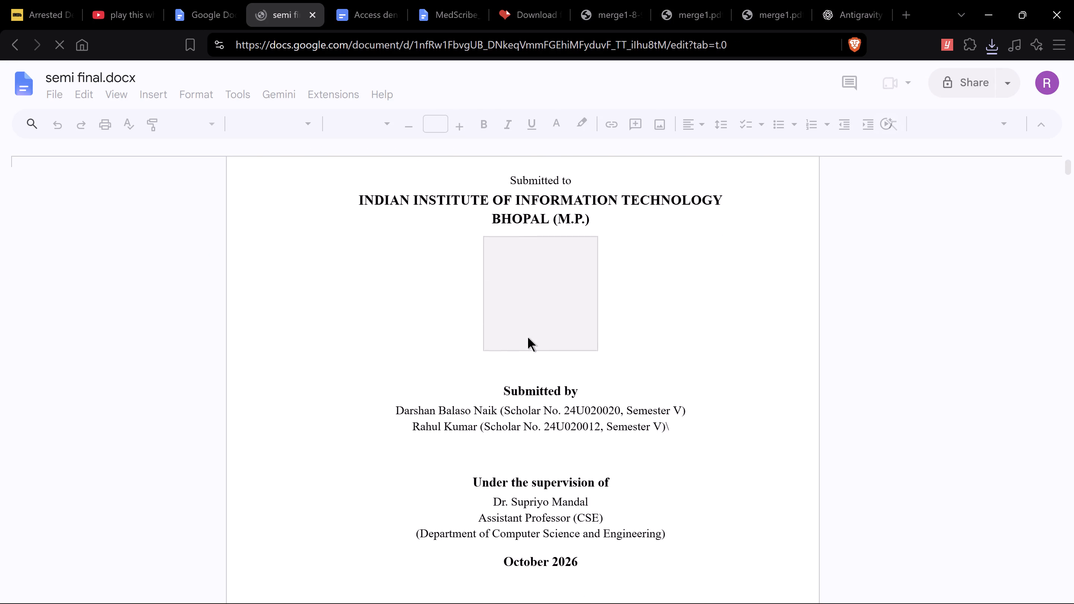
pyautogui.scroll(-15, 528, 337)
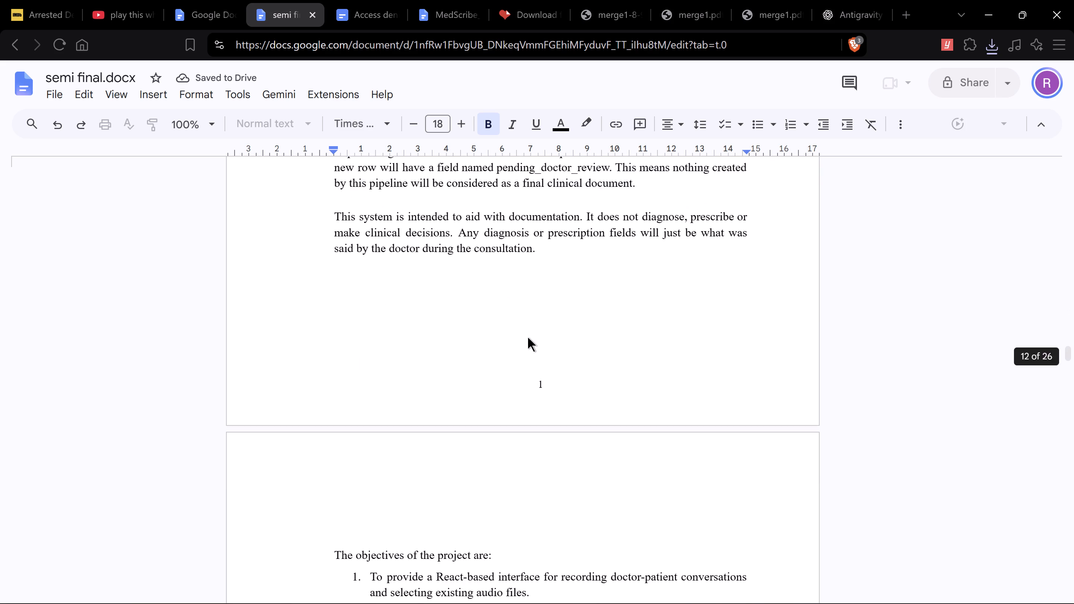
pyautogui.scroll(-19, 528, 337)
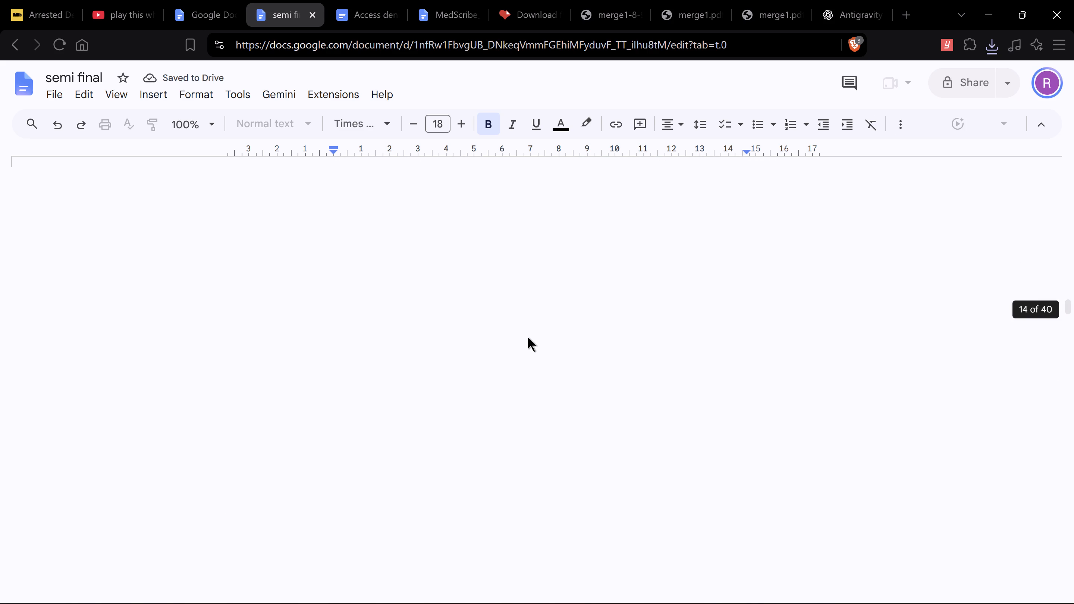
pyautogui.scroll(-11, 424, 354)
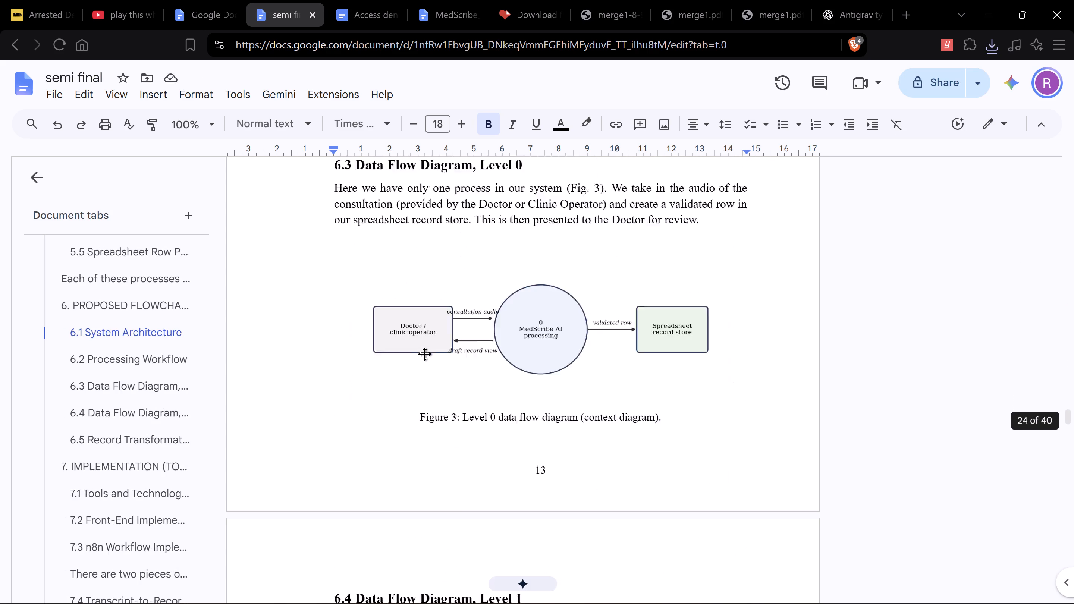
pyautogui.scroll(-9, 424, 354)
pyautogui.scroll(-17, 424, 354)
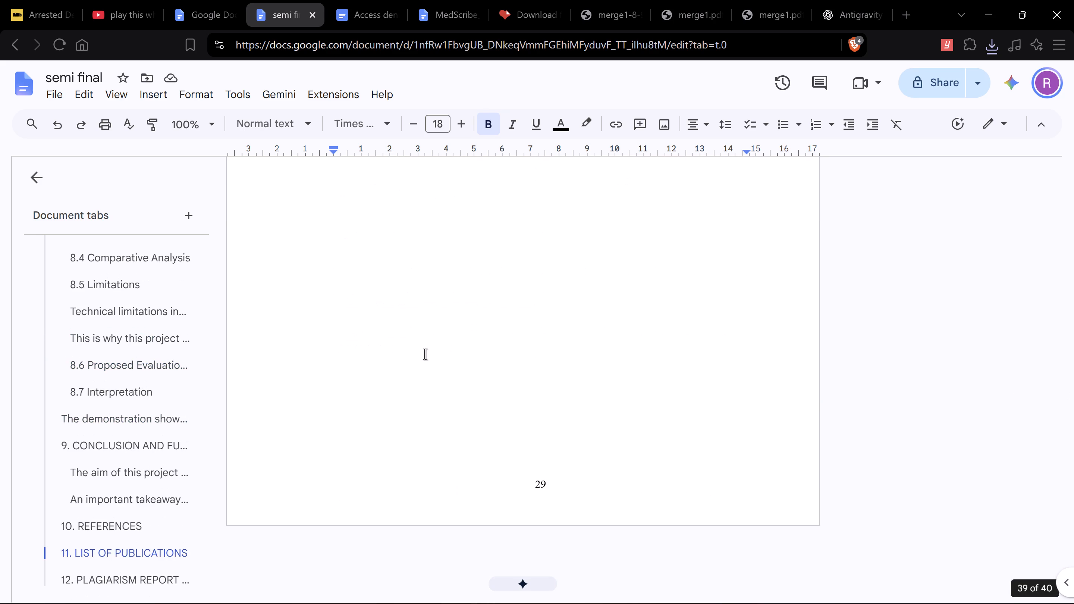
pyautogui.scroll(11, 424, 354)
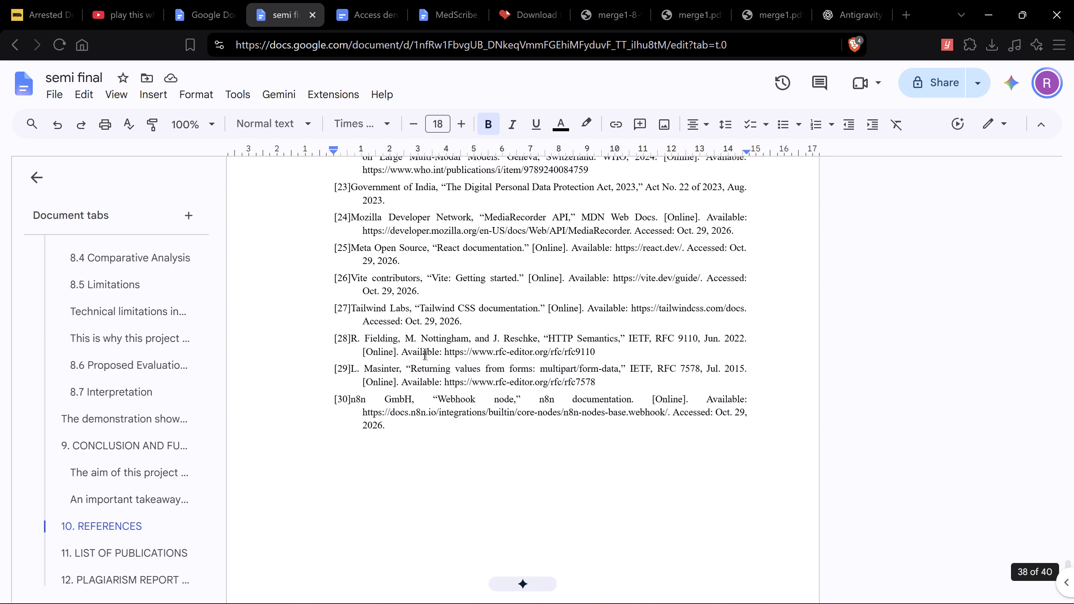
pyautogui.moveTo(418, 342); pyautogui.dragTo(334, 224)
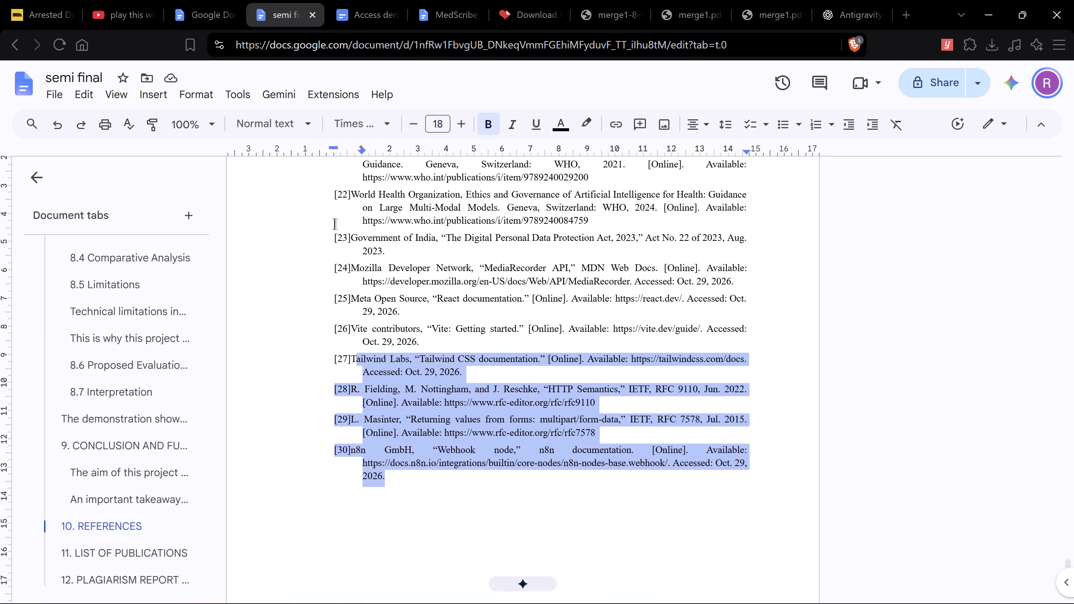
pyautogui.moveTo(334, 224); pyautogui.dragTo(298, 113)
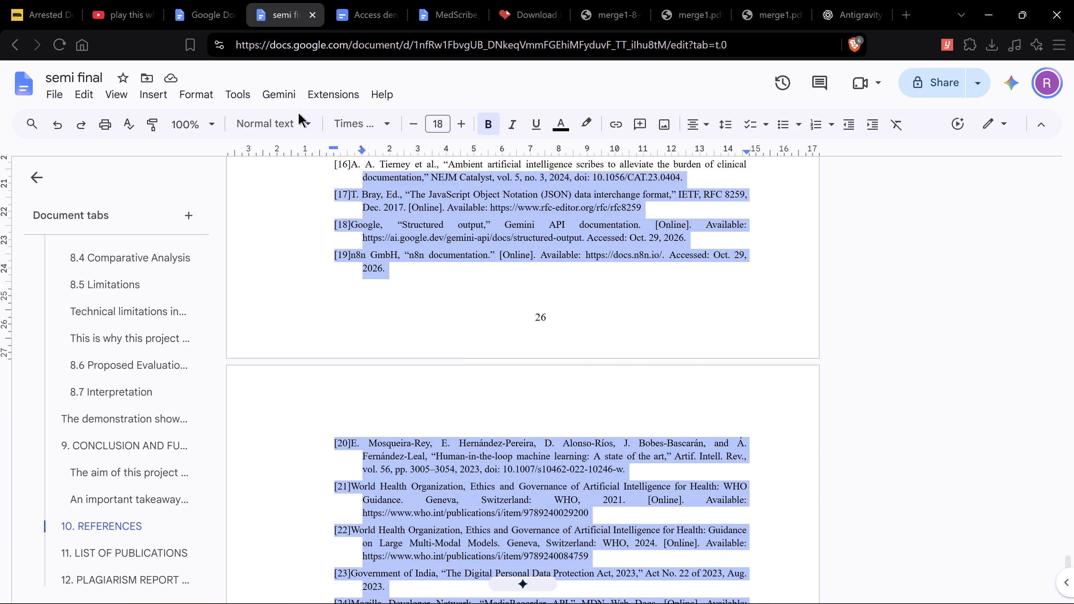
pyautogui.moveTo(298, 113); pyautogui.dragTo(315, 85)
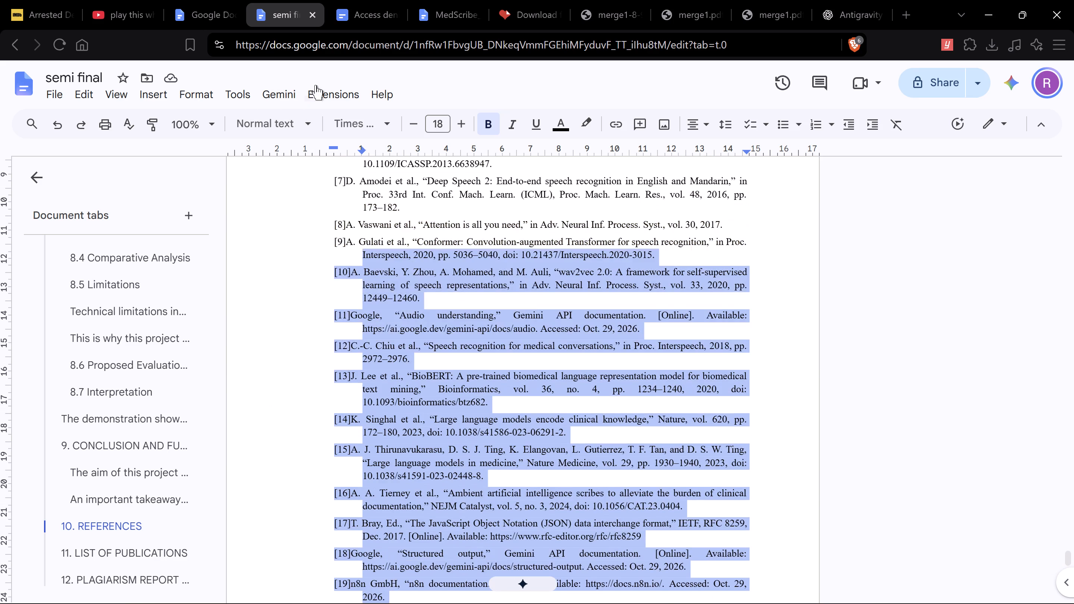
pyautogui.moveTo(315, 85); pyautogui.dragTo(318, 193)
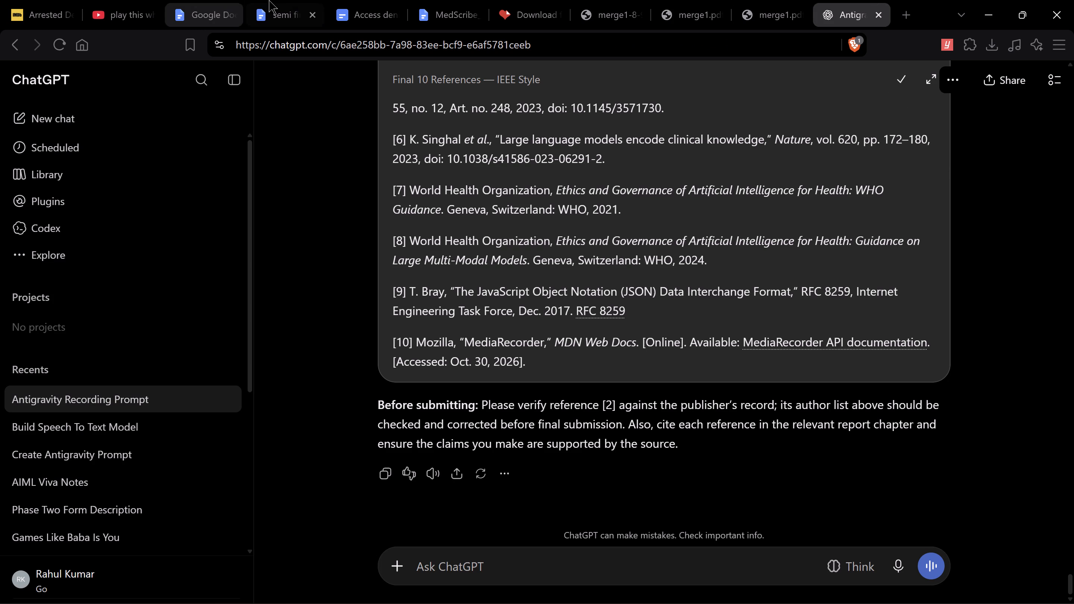
# Return to the semi final document, paste the ten ChatGPT references below "change these ref with" in the Gemini prompt, and submit it.
pyautogui.click(281, 0)
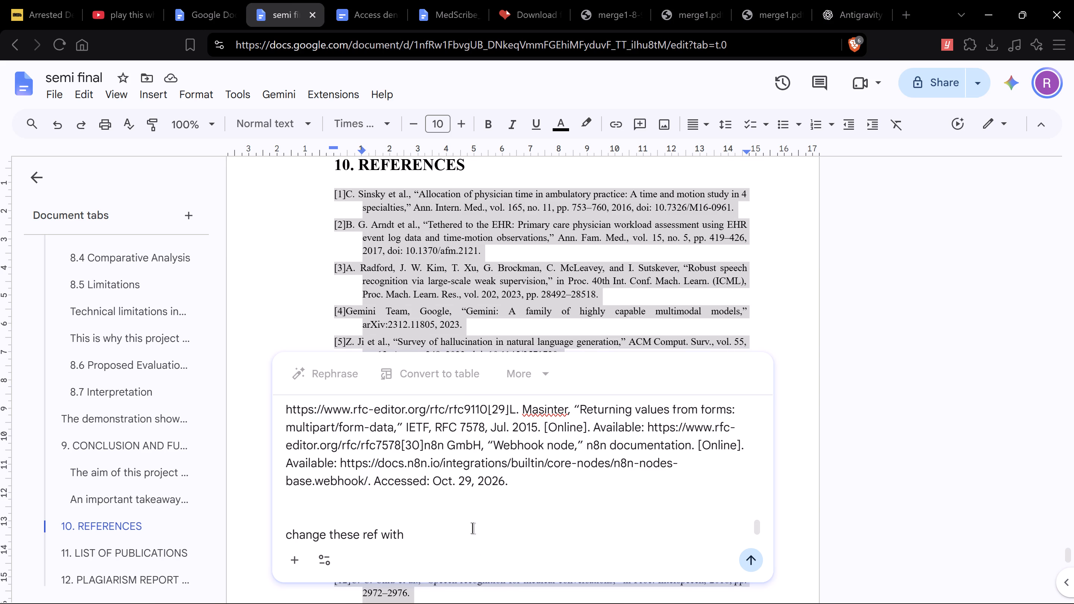
pyautogui.click(472, 528)
pyautogui.hotkey('shift', 'Return')
pyautogui.hotkey('ctrl', 'v')
pyautogui.press('Down')
pyautogui.press('Down')
pyautogui.press('Down')
pyautogui.press('Down')
pyautogui.press('Down')
pyautogui.press('Down')
pyautogui.press('Down')
pyautogui.press('Down')
pyautogui.press('Down')
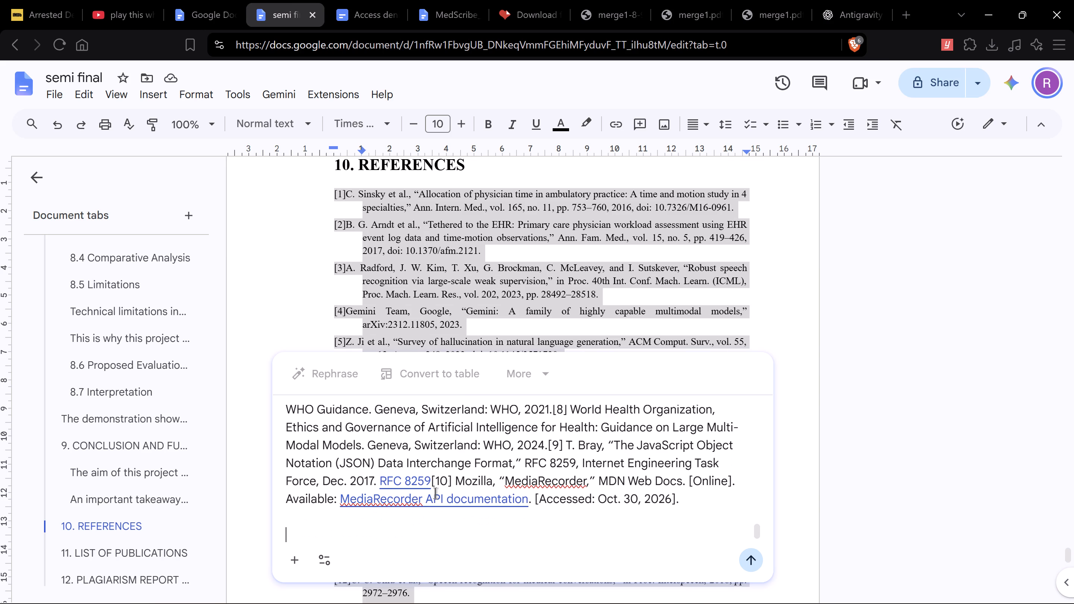
pyautogui.press('Return')
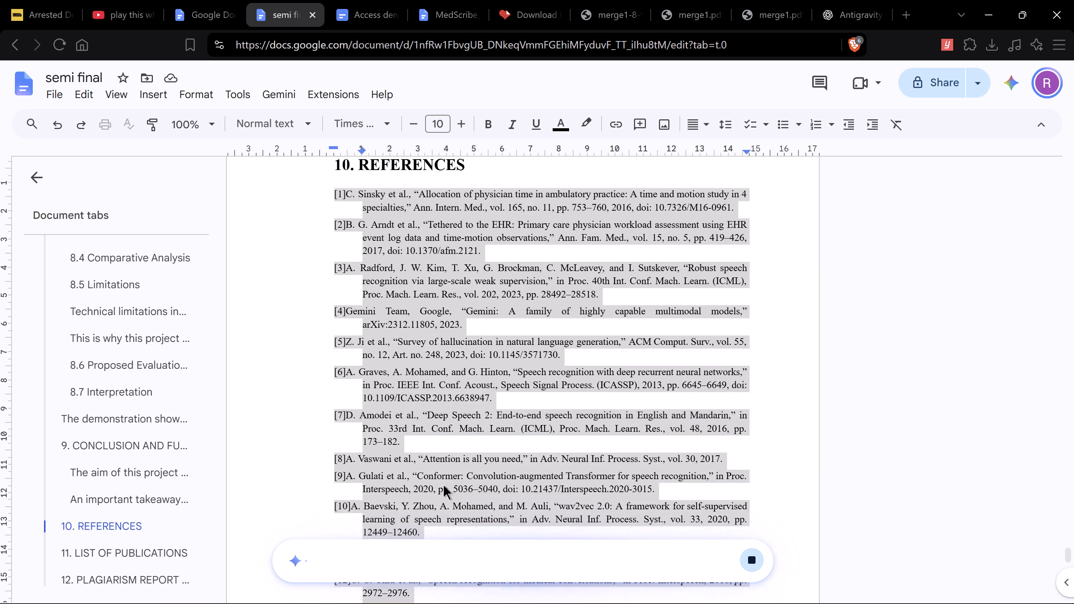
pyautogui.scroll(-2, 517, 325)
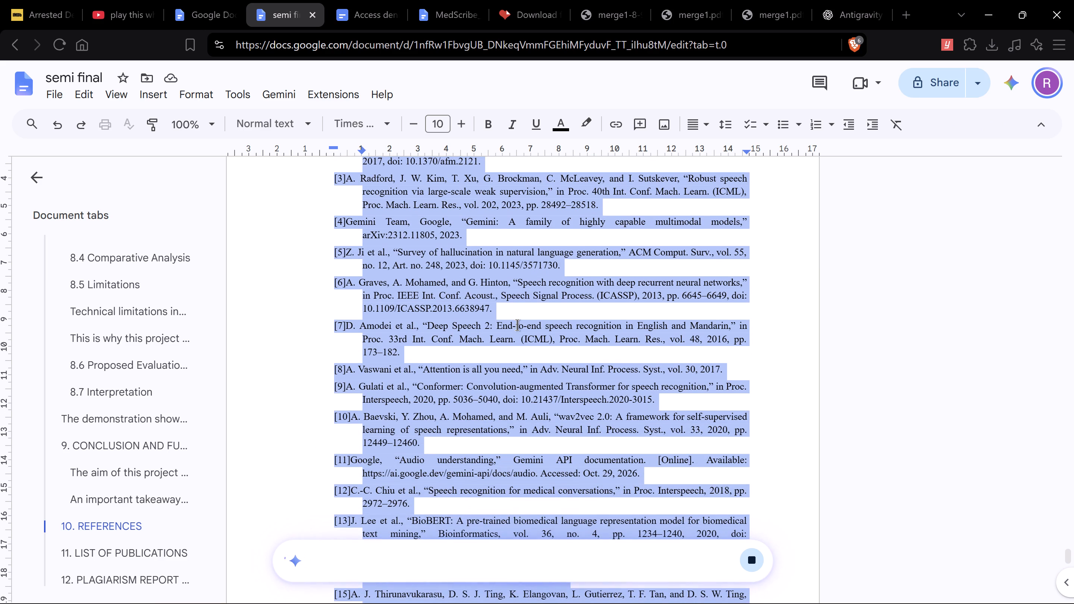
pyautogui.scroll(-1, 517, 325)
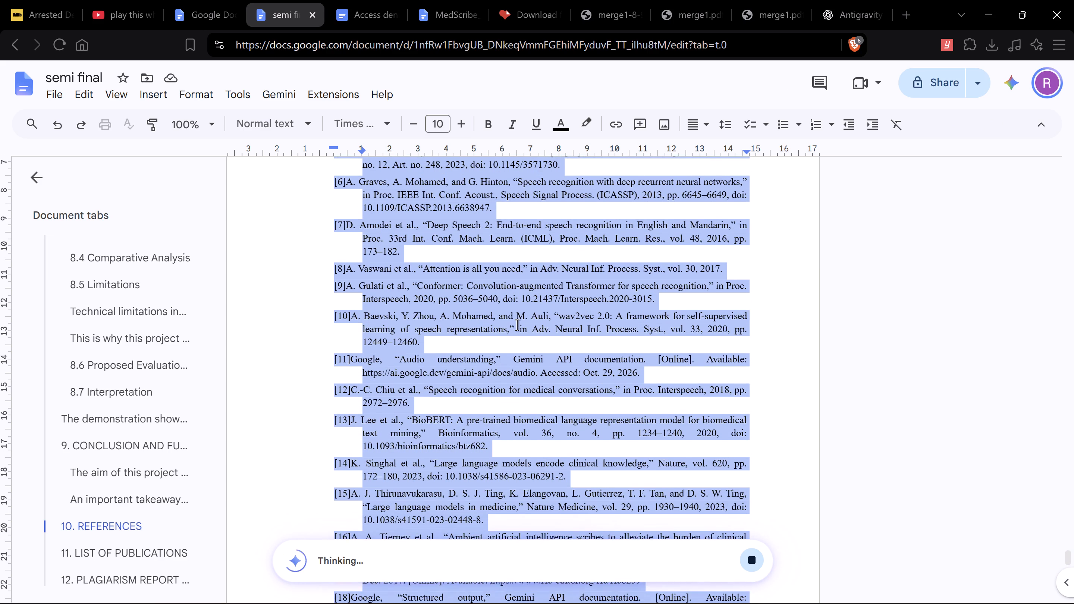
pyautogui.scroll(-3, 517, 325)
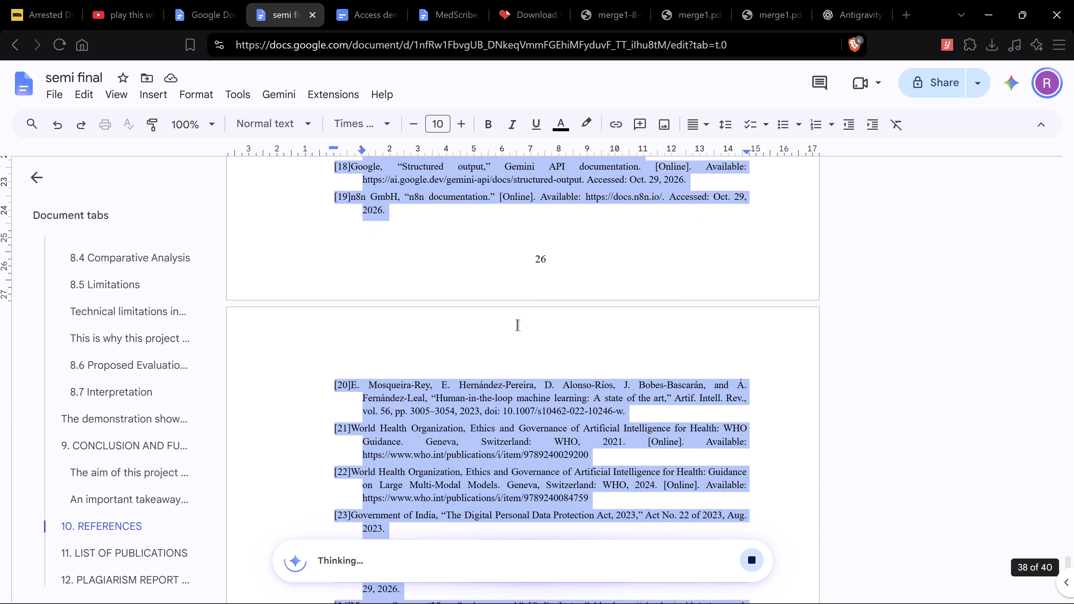
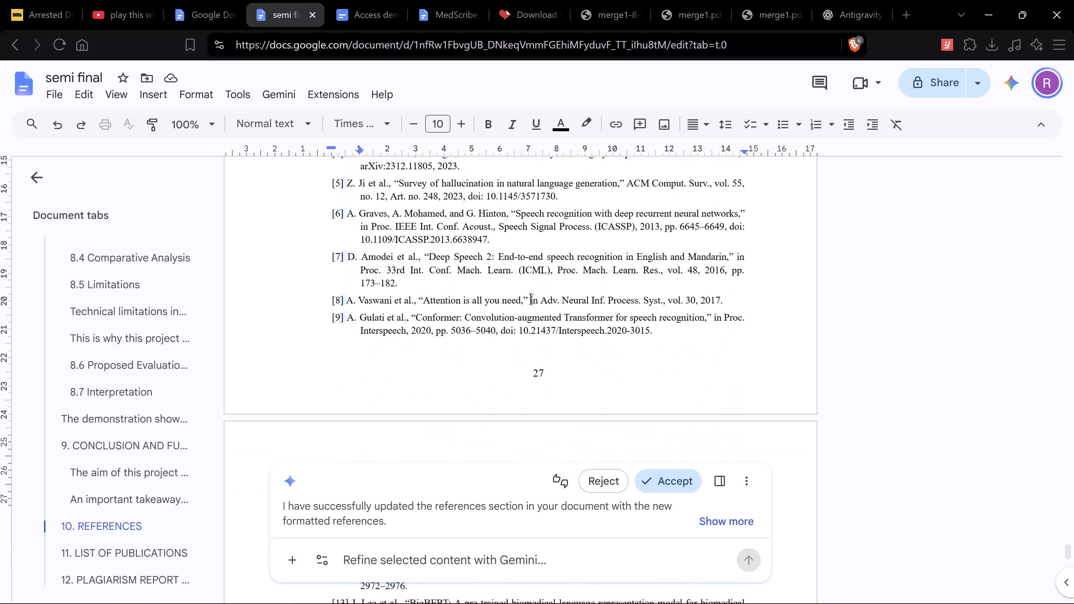
# Examine Gemini's suggested replacement of the reference list through to chapter 11 of the semi final document.
pyautogui.scroll(-6, 530, 299)
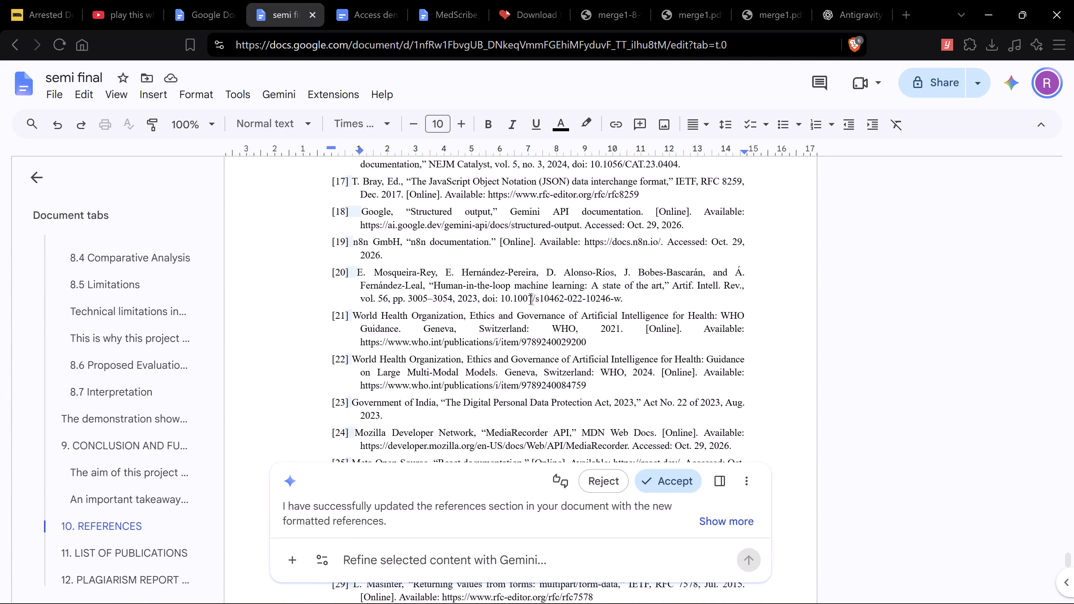
pyautogui.scroll(-5, 530, 299)
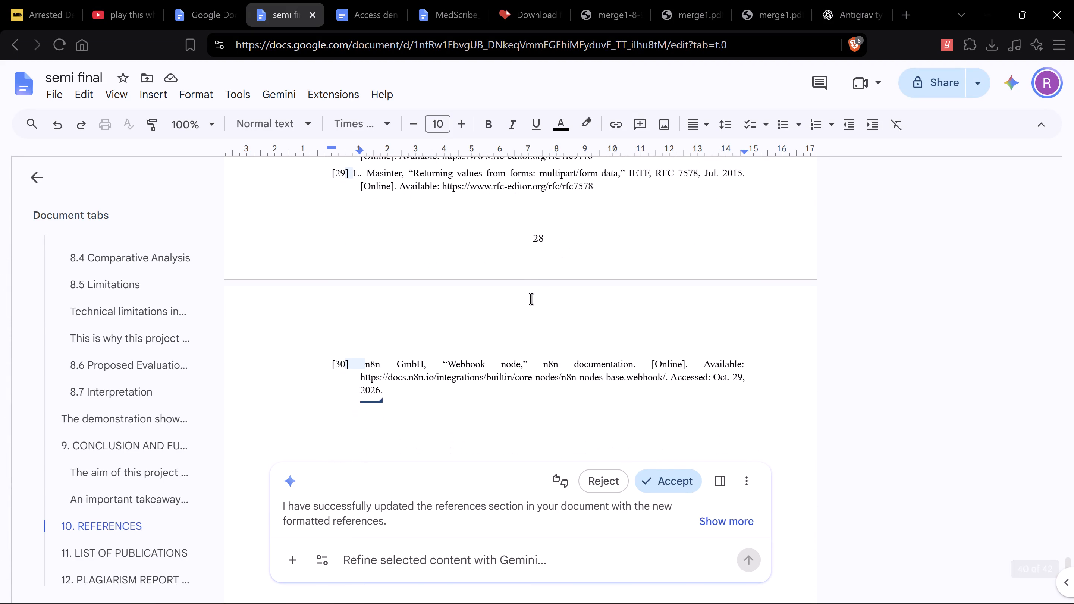
pyautogui.scroll(3, 530, 299)
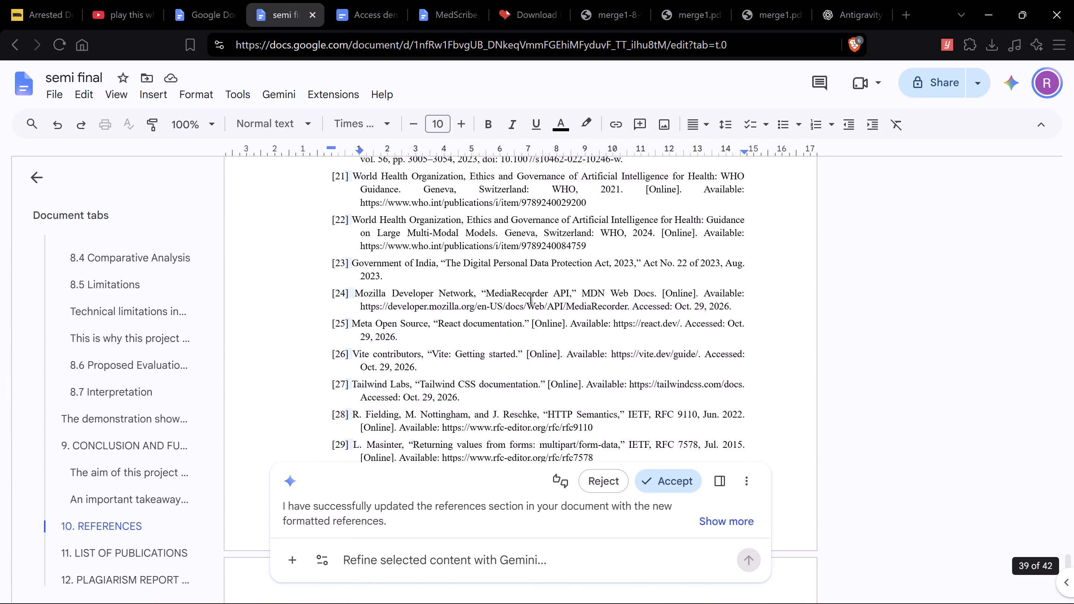
pyautogui.scroll(8, 530, 299)
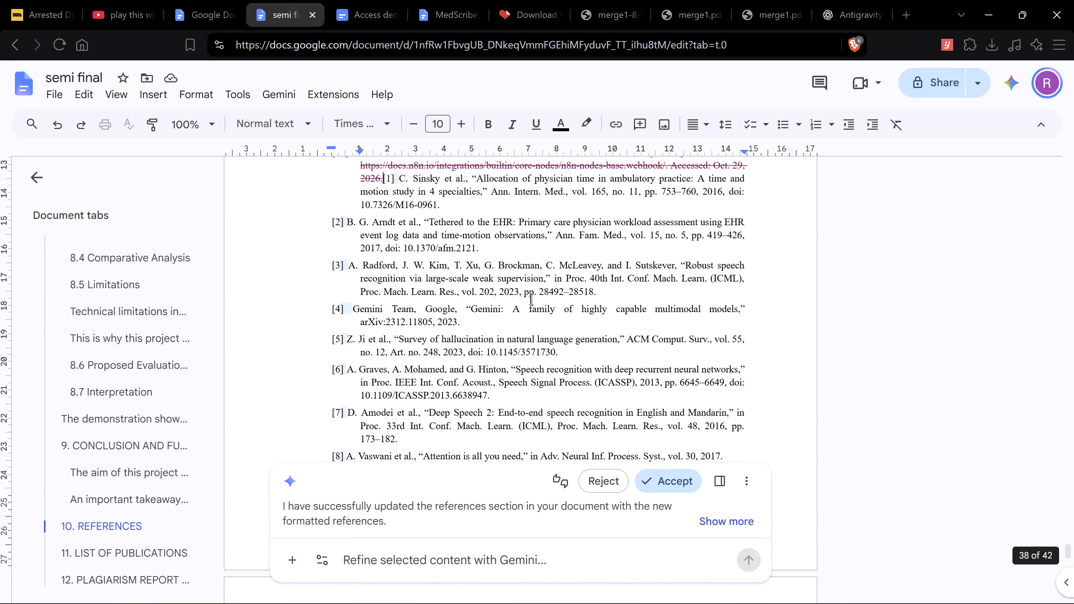
pyautogui.scroll(3, 530, 299)
pyautogui.scroll(-1, 530, 299)
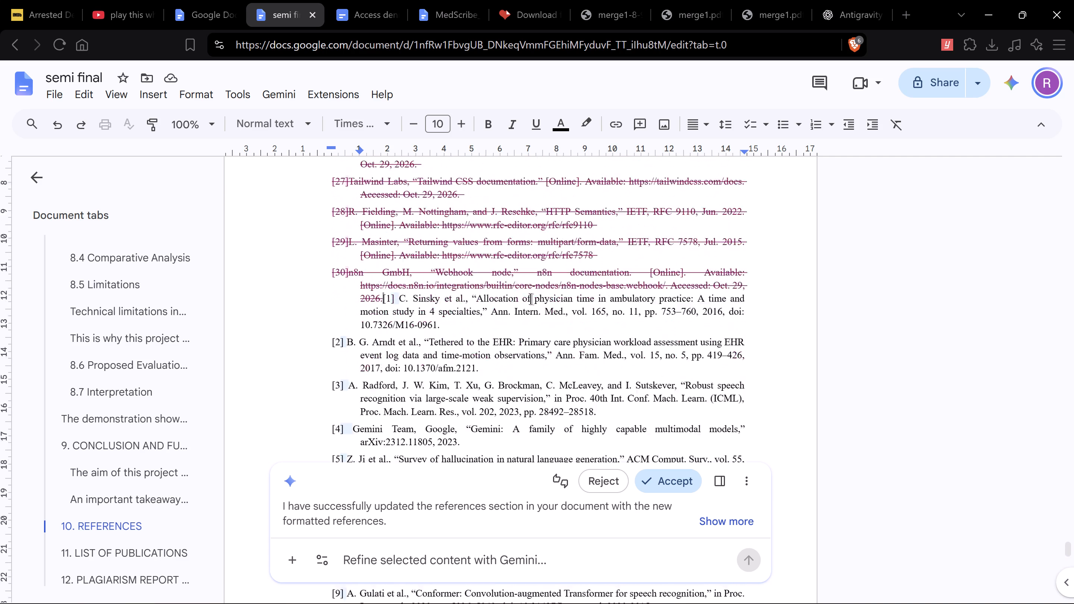
pyautogui.scroll(-7, 530, 299)
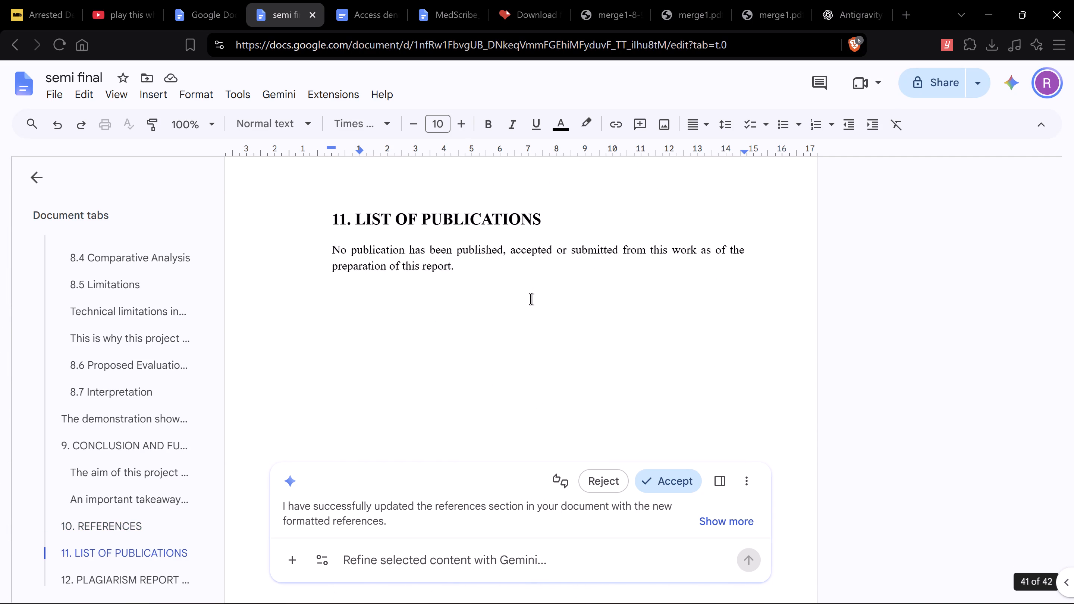
pyautogui.scroll(4, 530, 299)
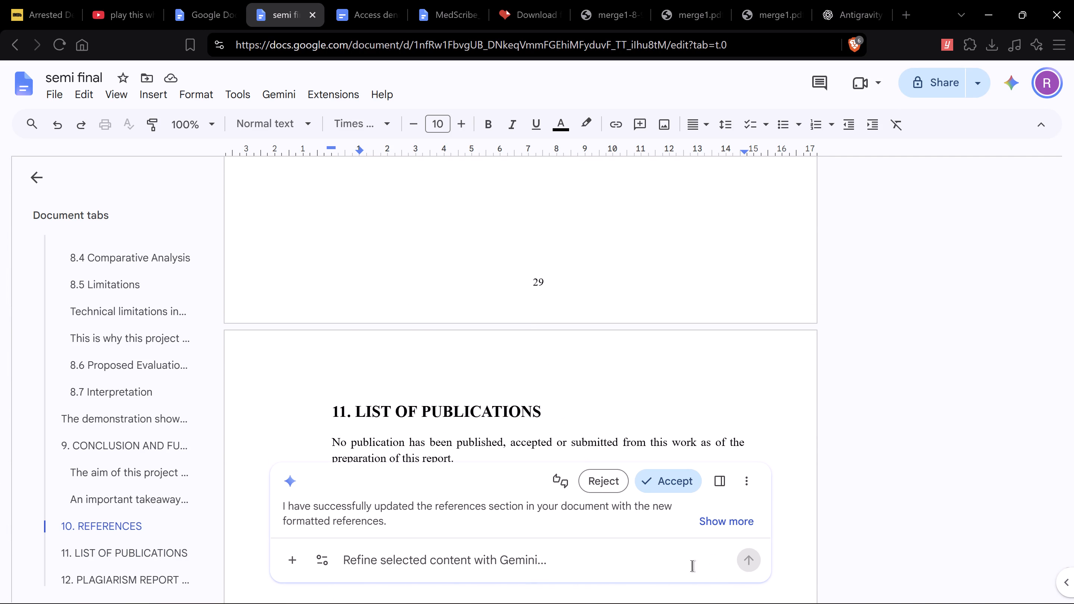
# Reject Gemini's suggested rewrite of the reference list.
pyautogui.click(594, 480)
pyautogui.scroll(3, 558, 306)
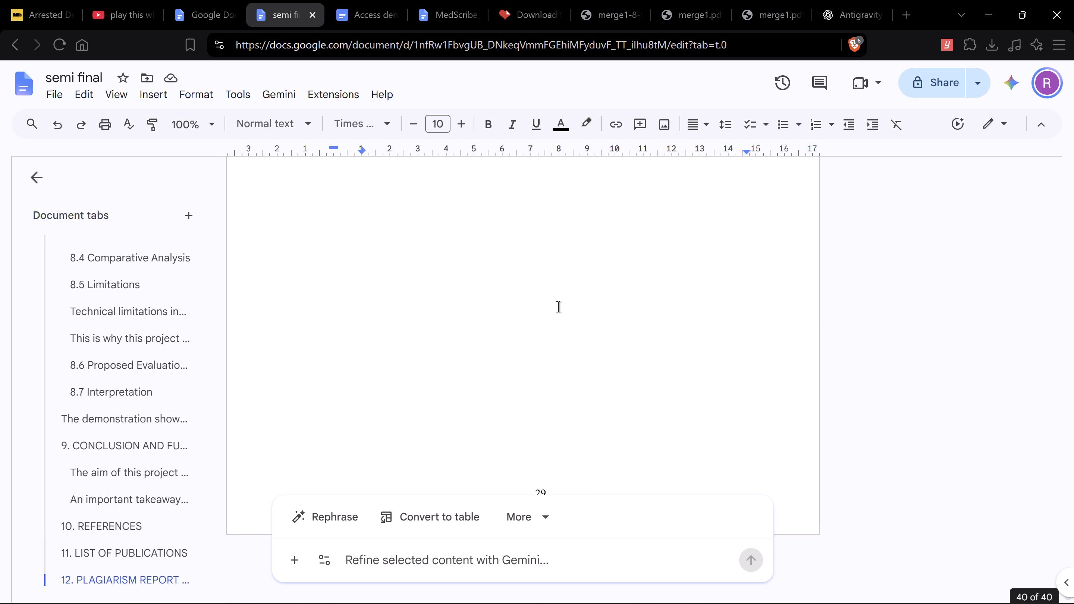
pyautogui.scroll(9, 558, 306)
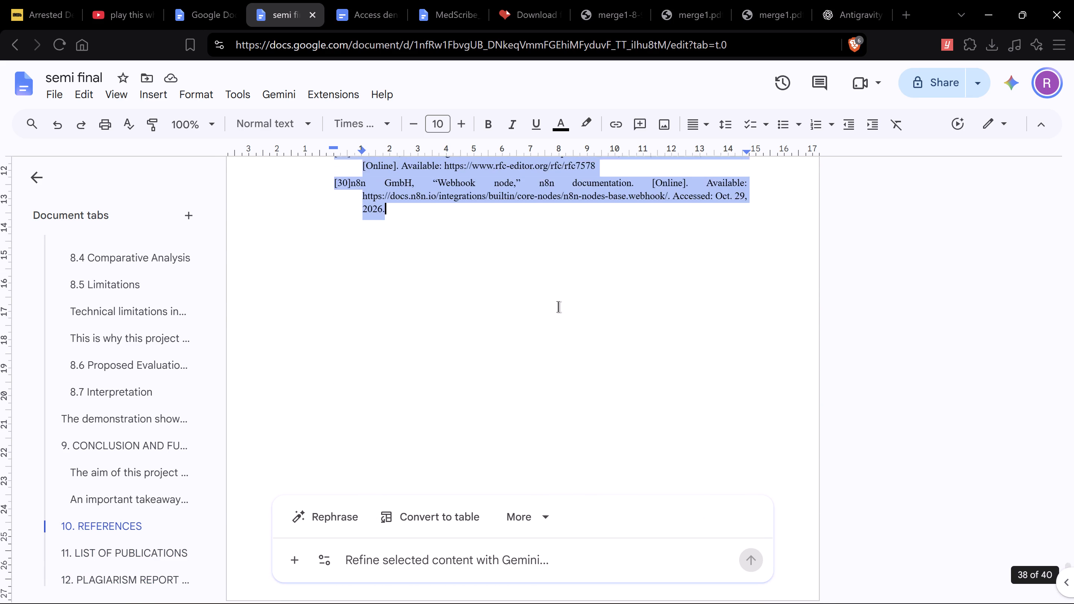
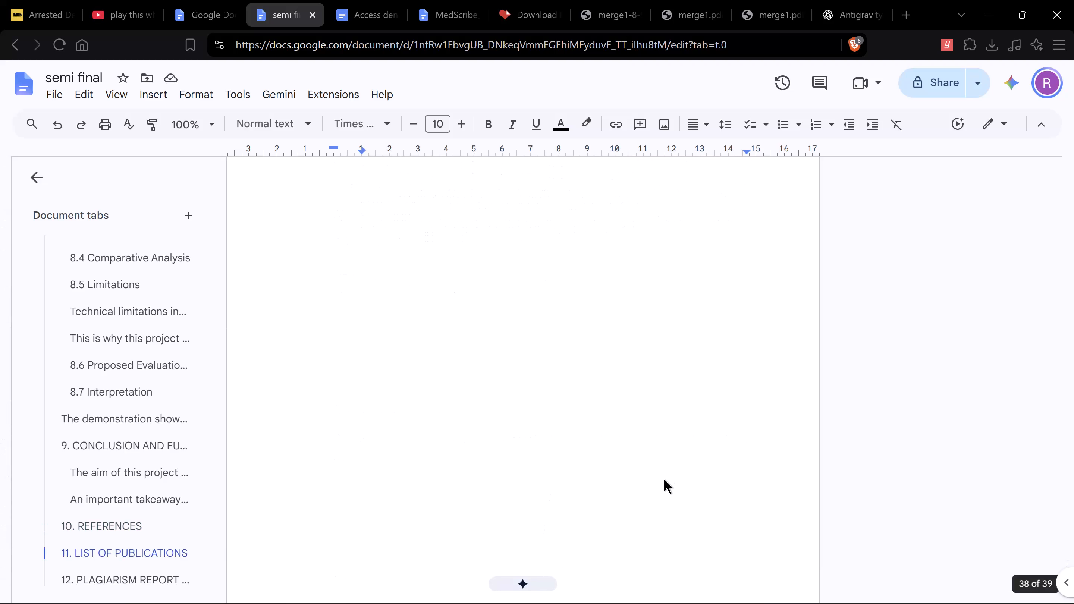
# Examine the closing pages from the References through the List of Publications and Plagiarism Report sections for content and page layout.
pyautogui.scroll(6, 664, 479)
pyautogui.scroll(-1, 664, 479)
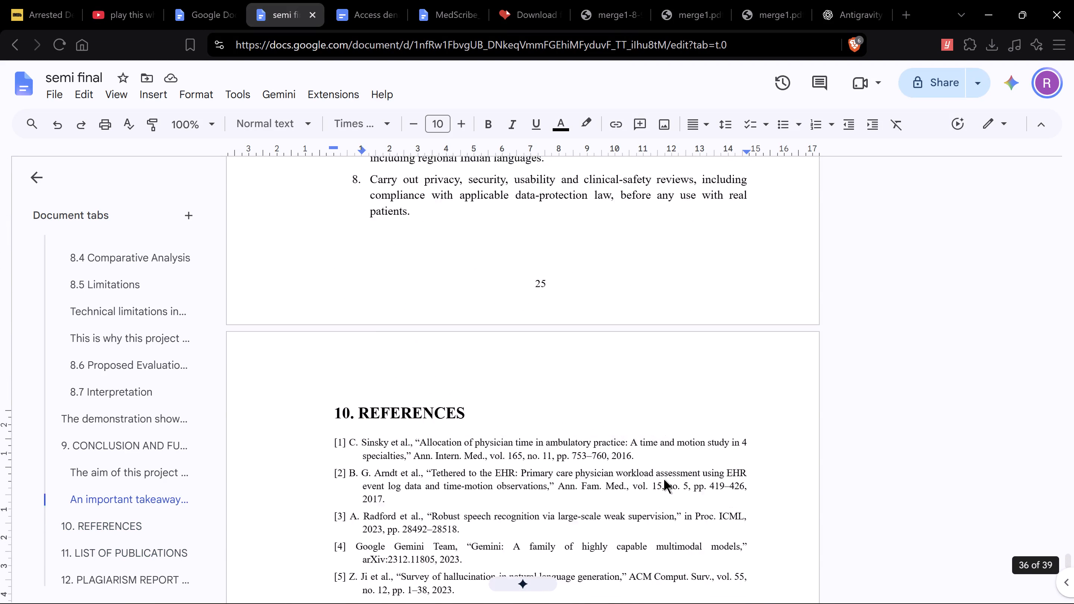
pyautogui.scroll(-1, 664, 479)
pyautogui.scroll(1, 664, 479)
pyautogui.scroll(-2, 664, 479)
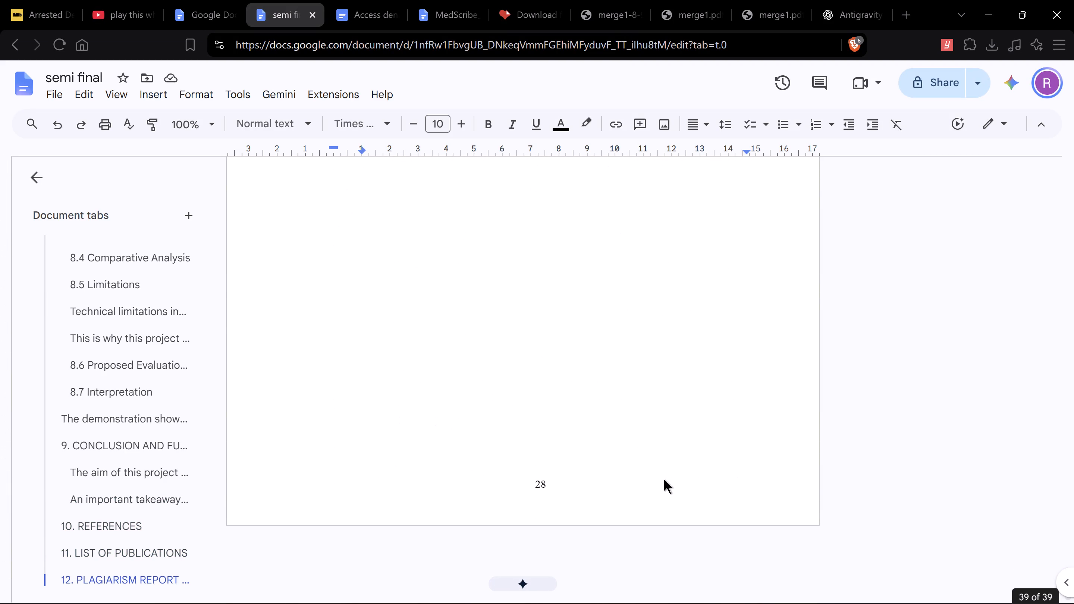
pyautogui.scroll(2, 664, 479)
pyautogui.scroll(-1, 664, 479)
pyautogui.scroll(2, 664, 479)
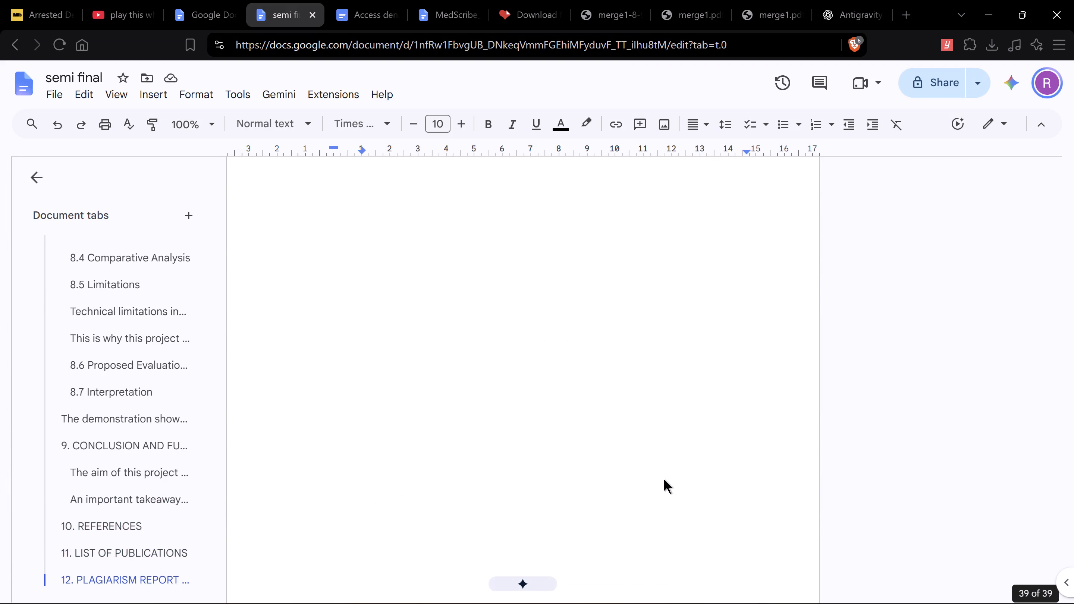
pyautogui.scroll(2, 664, 479)
pyautogui.scroll(-1, 664, 479)
pyautogui.scroll(4, 664, 479)
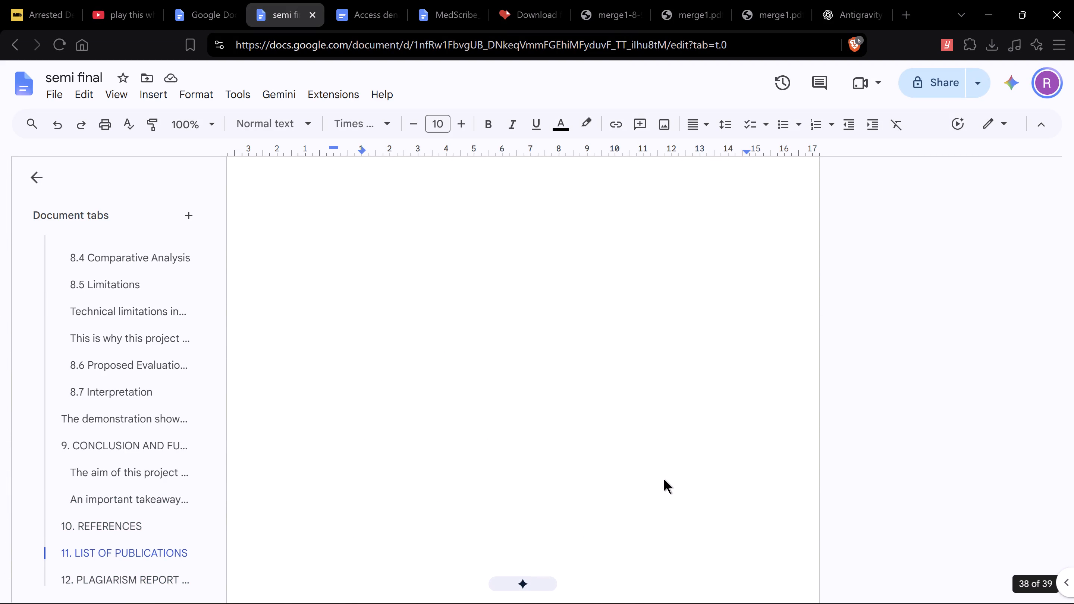
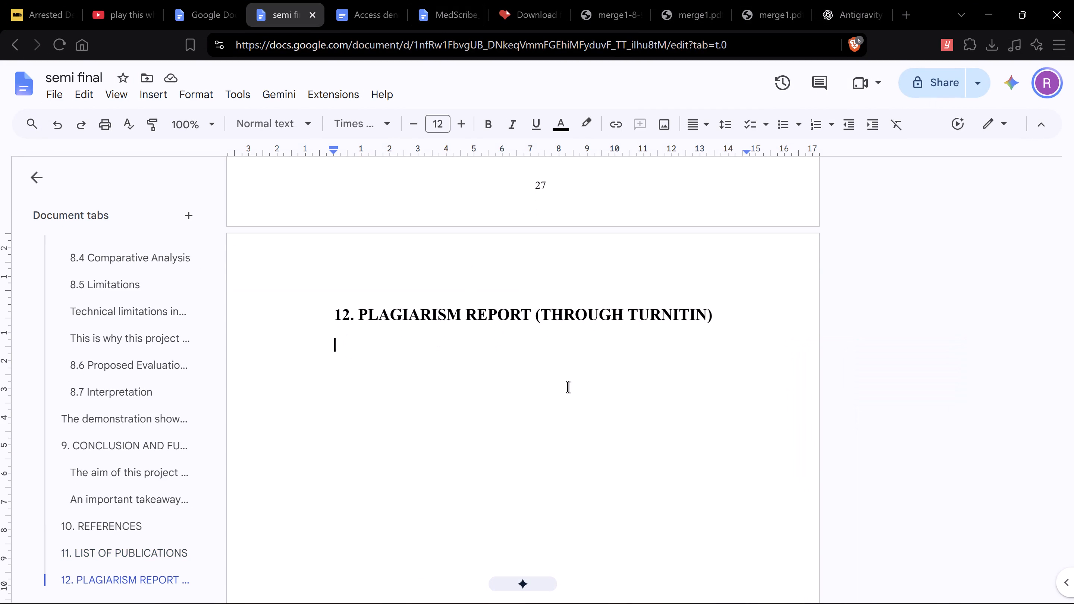
# Paste the copied Turnitin report image beneath the Section 12 Plagiarism Report heading and check how it fits the page.
pyautogui.hotkey('ctrl', 'v')
pyautogui.scroll(4, 567, 387)
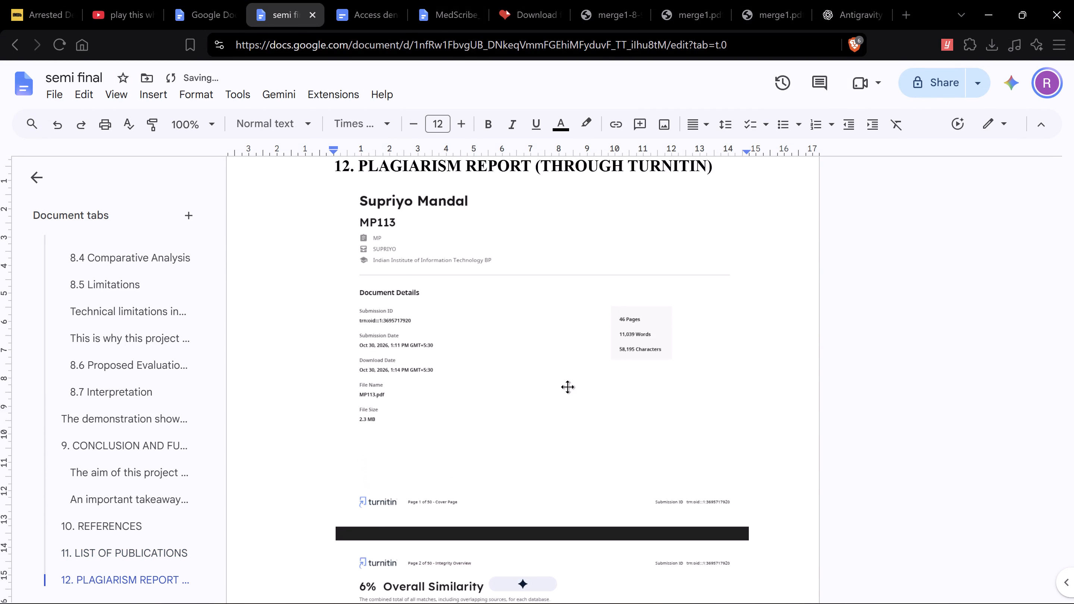
pyautogui.scroll(-1, 567, 387)
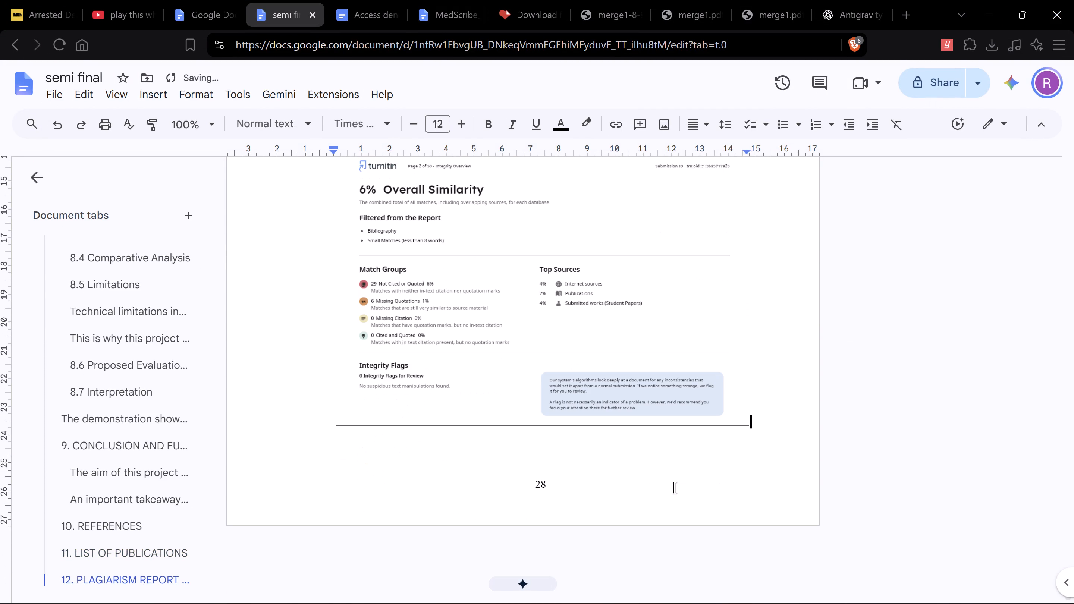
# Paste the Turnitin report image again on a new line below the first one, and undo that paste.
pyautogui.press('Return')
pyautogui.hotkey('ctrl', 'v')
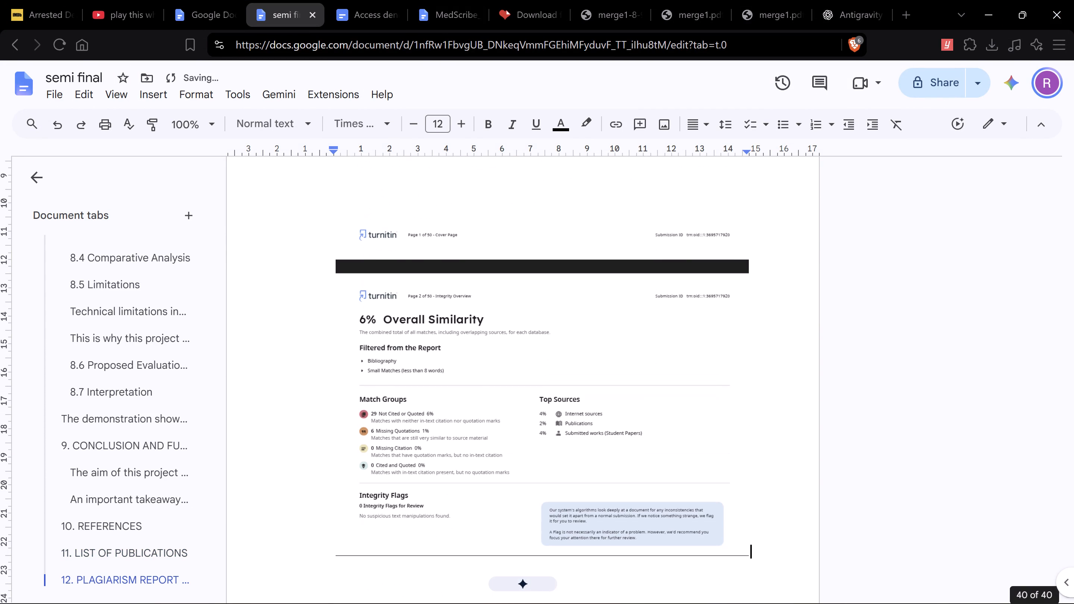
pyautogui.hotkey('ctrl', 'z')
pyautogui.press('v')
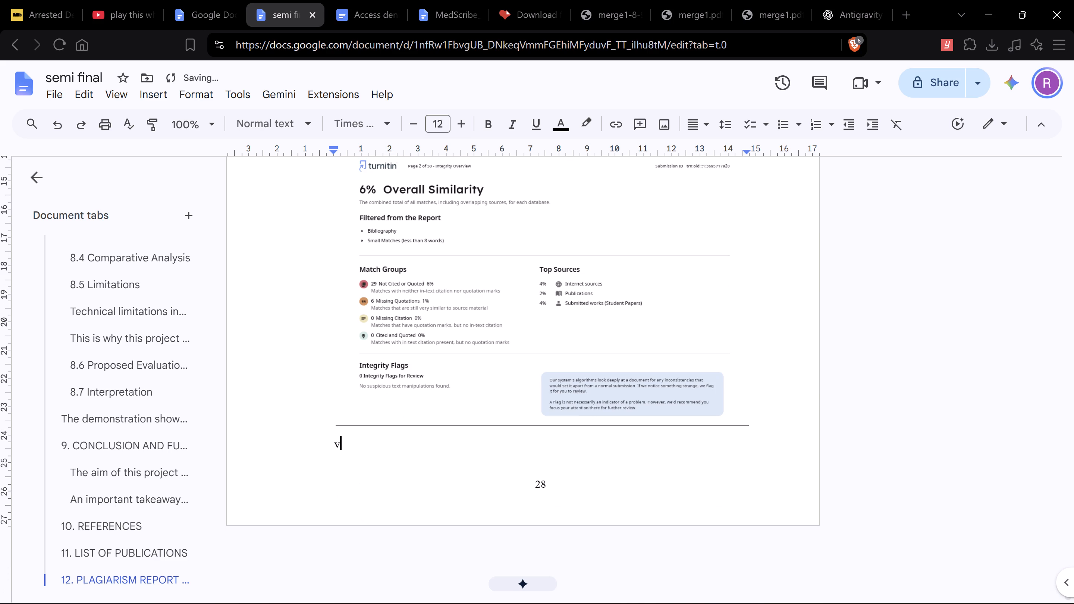
# Delete the stray letter v below the Turnitin similarity report image on page 28.
pyautogui.press('BackSpace')
pyautogui.press('super+v')
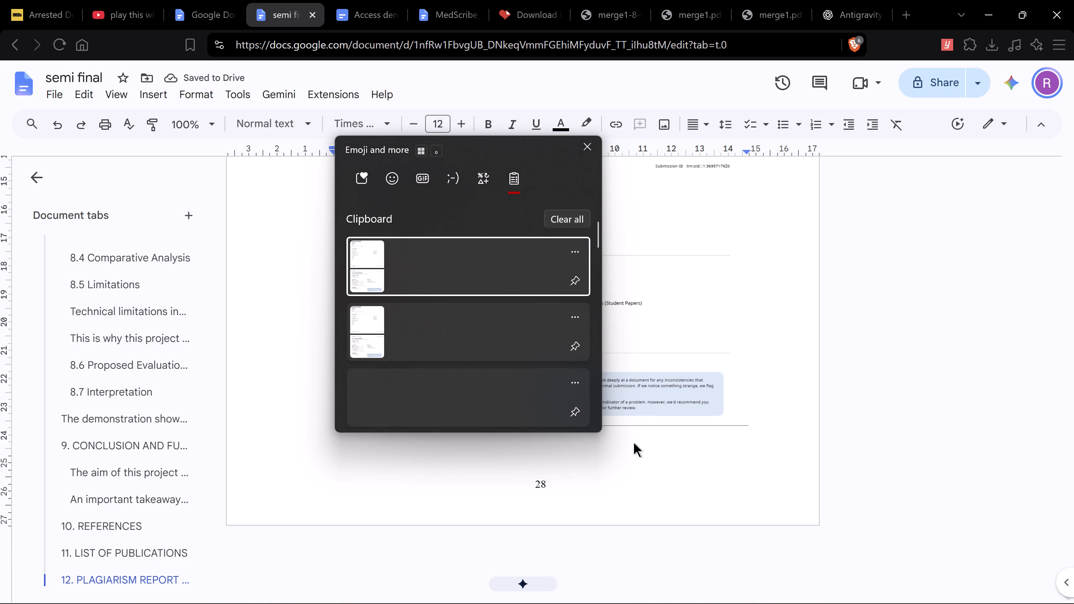
pyautogui.click(884, 248)
# Insert an empty line between the "12. PLAGIARISM REPORT (THROUGH TURNITIN)" heading and the similarity report image.
pyautogui.scroll(4, 884, 248)
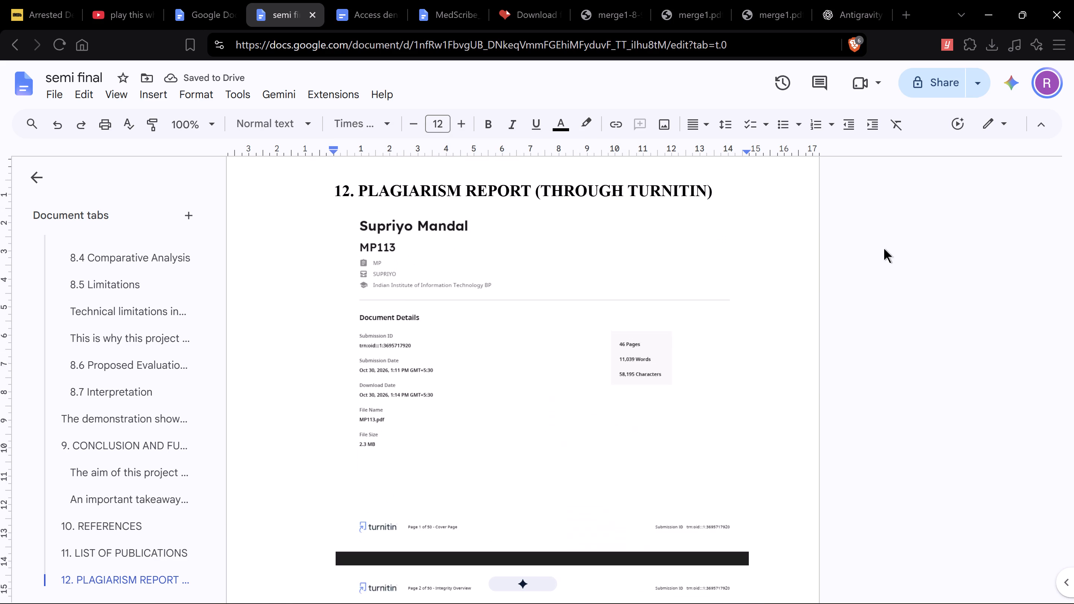
pyautogui.click(713, 217)
pyautogui.press('Return')
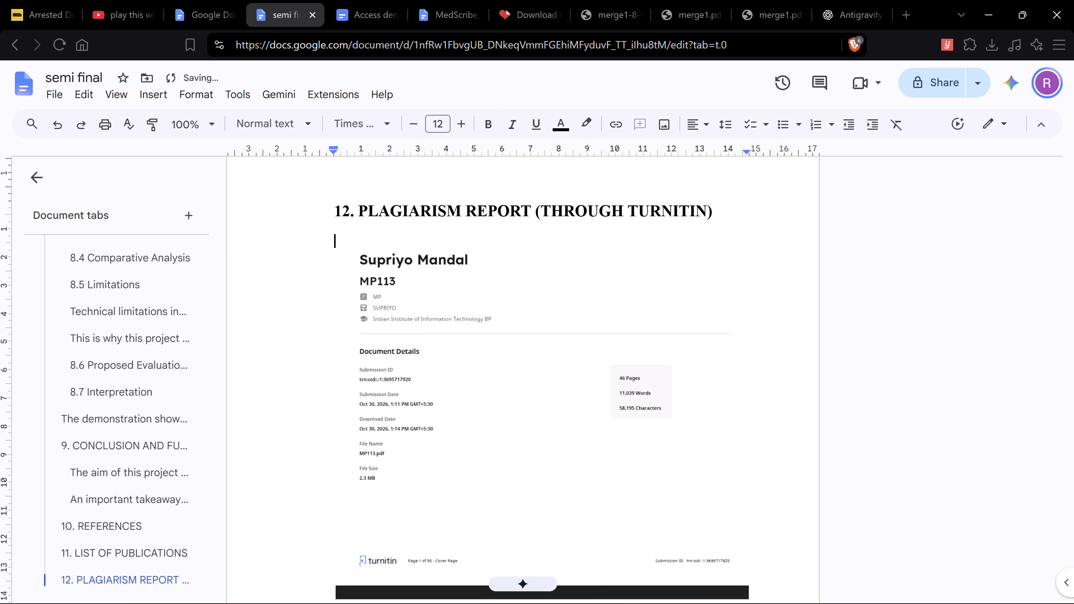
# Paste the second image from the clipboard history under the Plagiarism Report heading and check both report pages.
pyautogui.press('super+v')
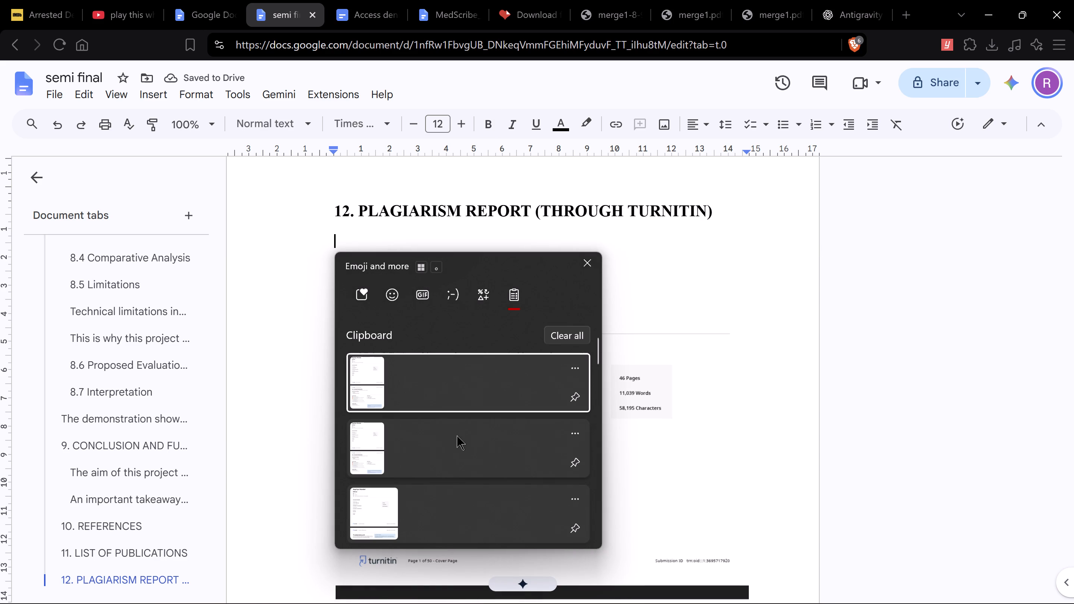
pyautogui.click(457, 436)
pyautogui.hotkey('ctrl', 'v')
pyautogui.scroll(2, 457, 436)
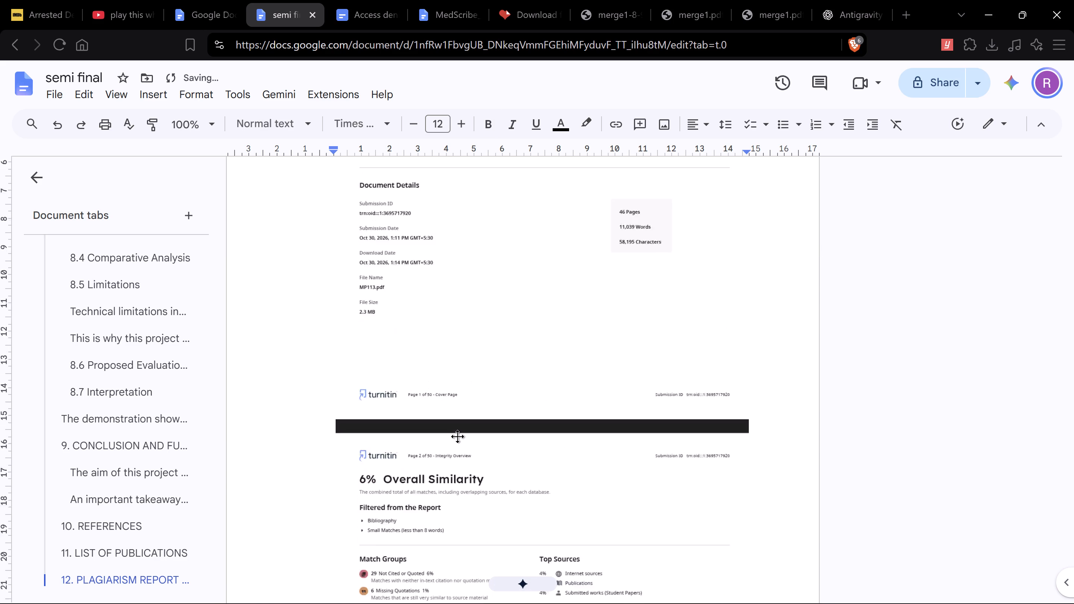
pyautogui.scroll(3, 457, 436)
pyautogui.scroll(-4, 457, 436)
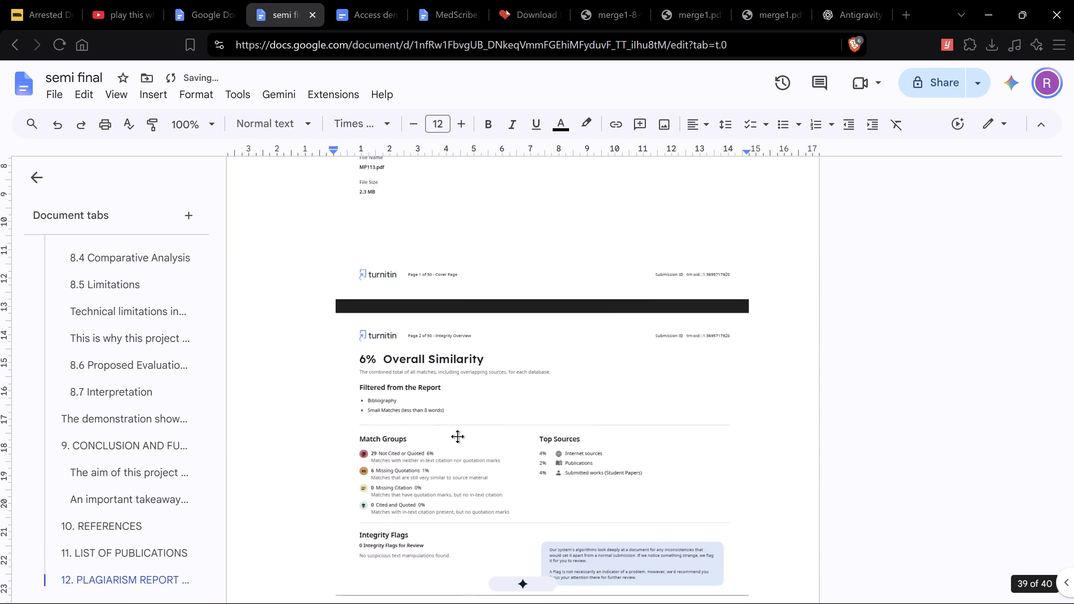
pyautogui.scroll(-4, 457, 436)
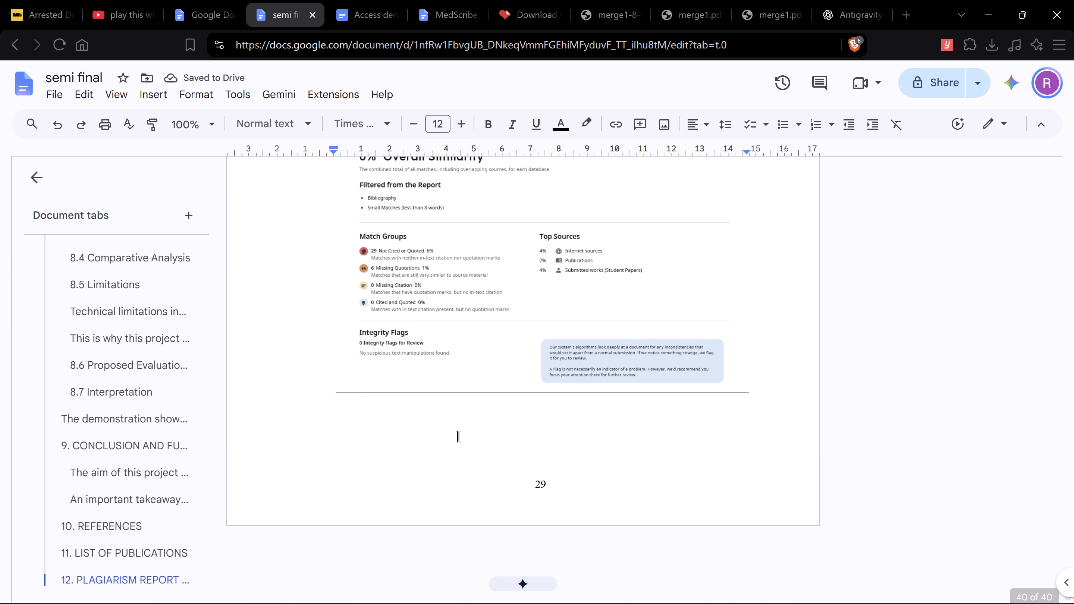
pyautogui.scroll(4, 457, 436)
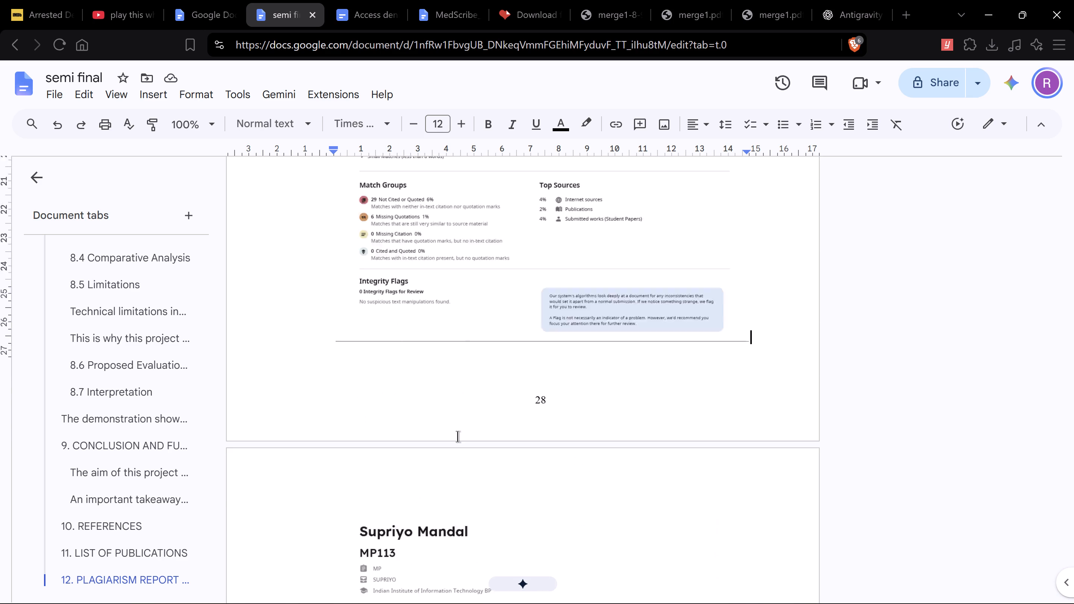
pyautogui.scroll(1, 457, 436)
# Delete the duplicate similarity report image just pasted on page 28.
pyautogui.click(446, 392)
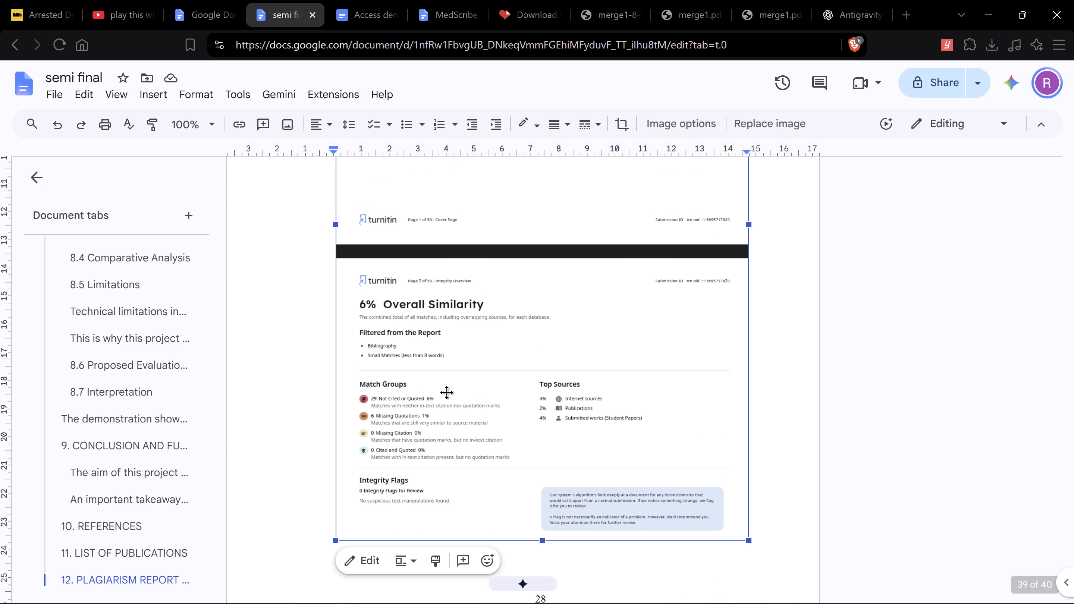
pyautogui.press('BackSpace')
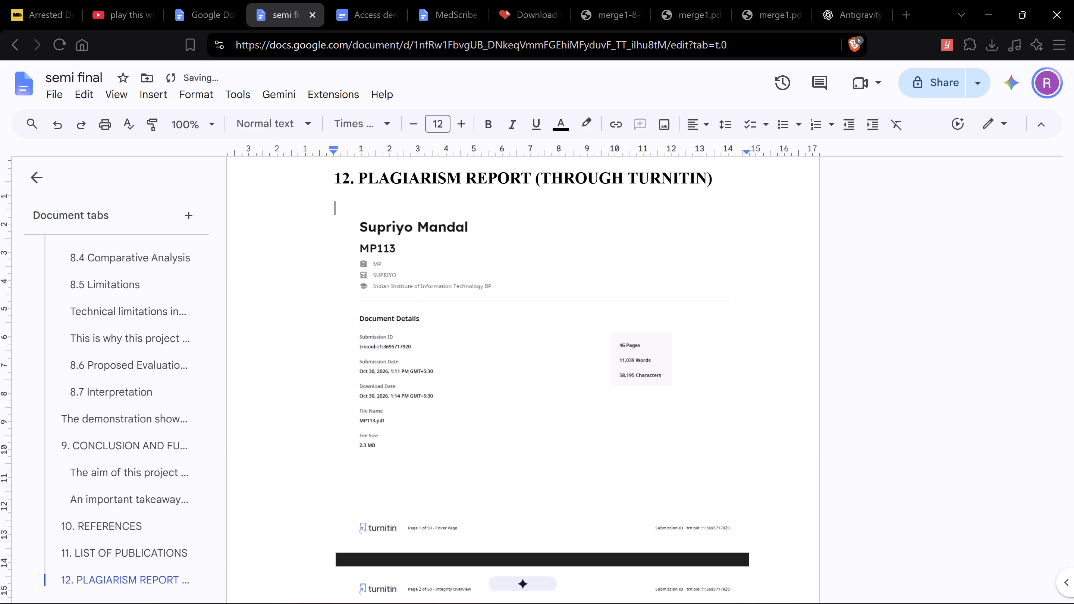
# Paste the Turnitin AI detection image, third in the clipboard history, under the Plagiarism Report heading and check the section's layout.
pyautogui.press('super+v')
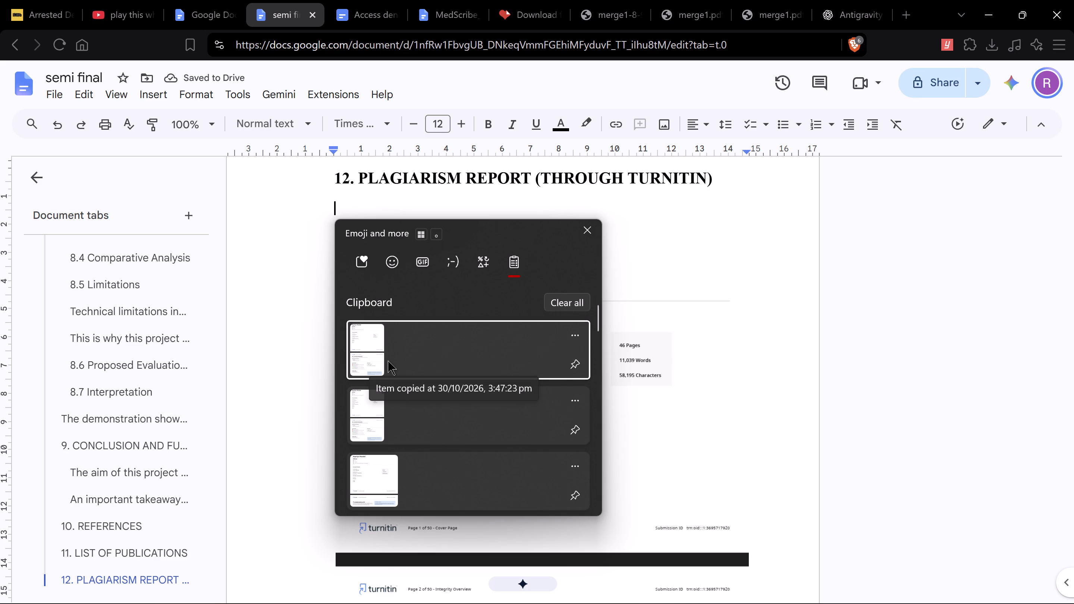
pyautogui.click(433, 481)
pyautogui.hotkey('ctrl', 'v')
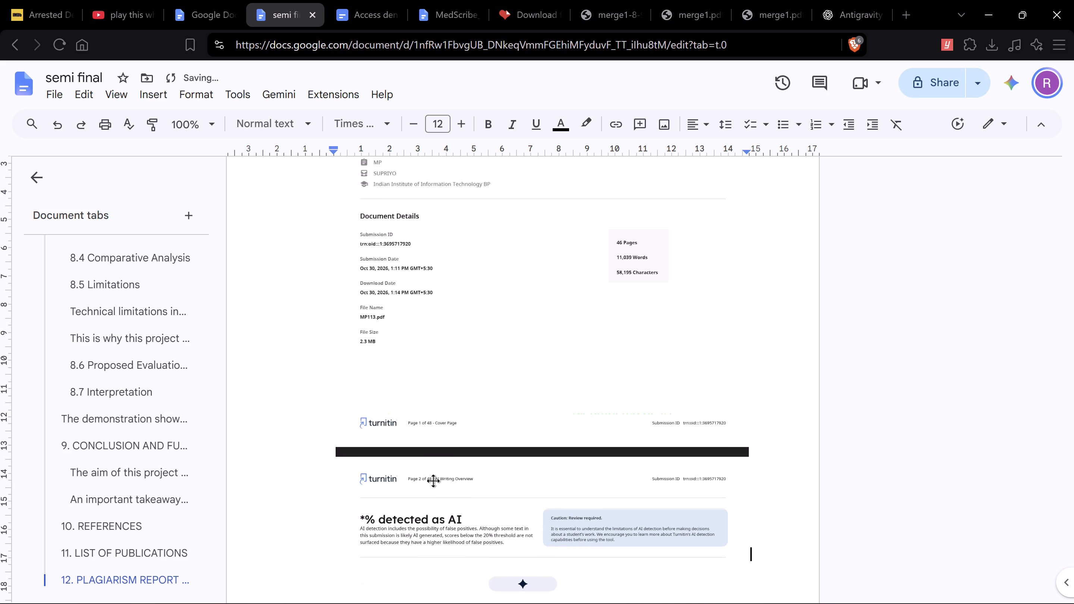
pyautogui.scroll(3, 726, 441)
pyautogui.scroll(-5, 726, 441)
pyautogui.scroll(4, 726, 441)
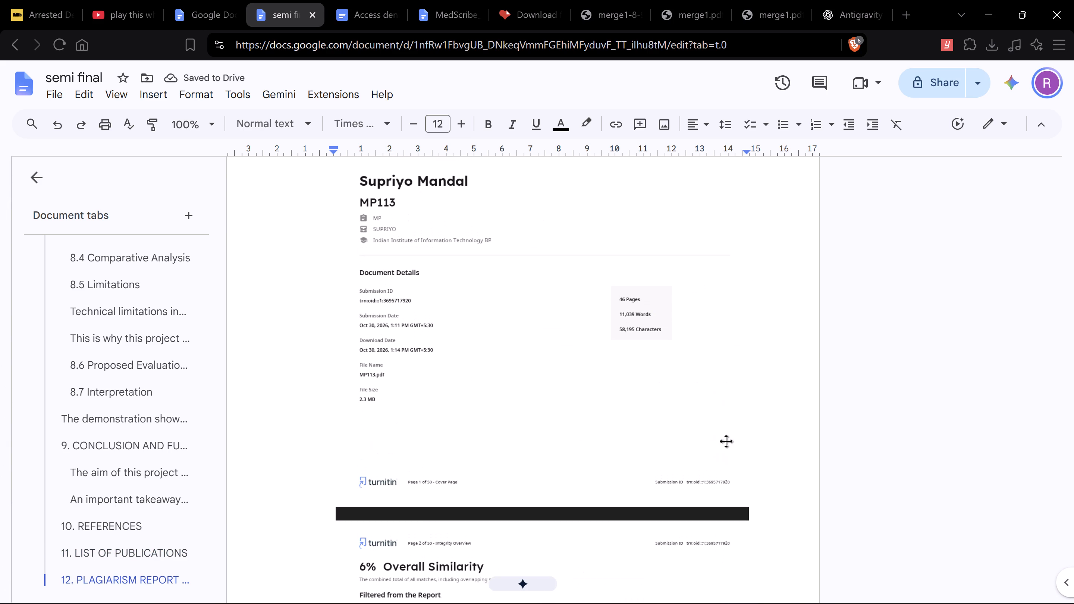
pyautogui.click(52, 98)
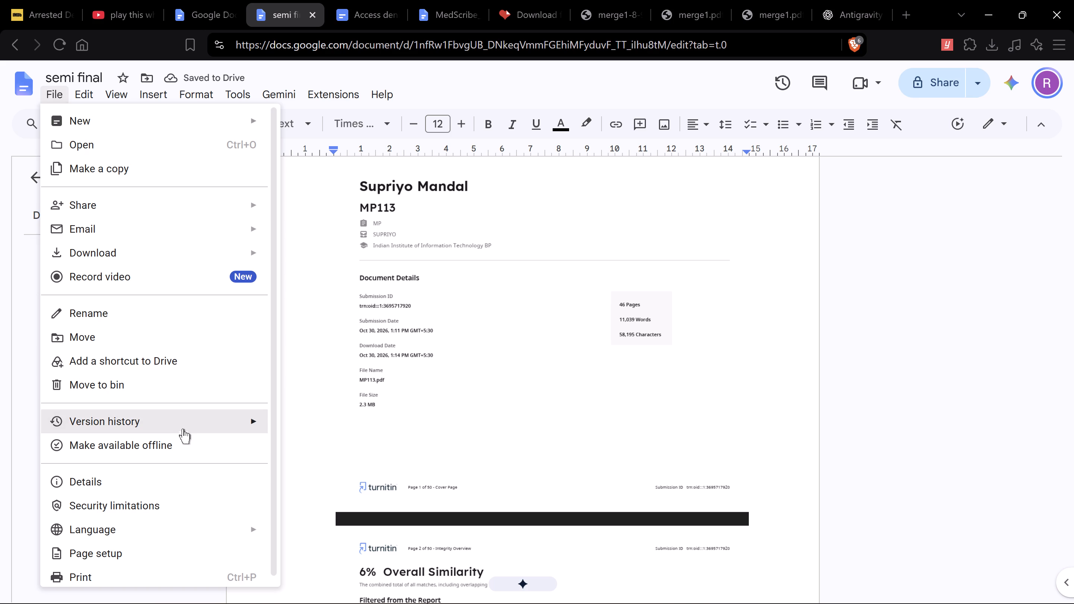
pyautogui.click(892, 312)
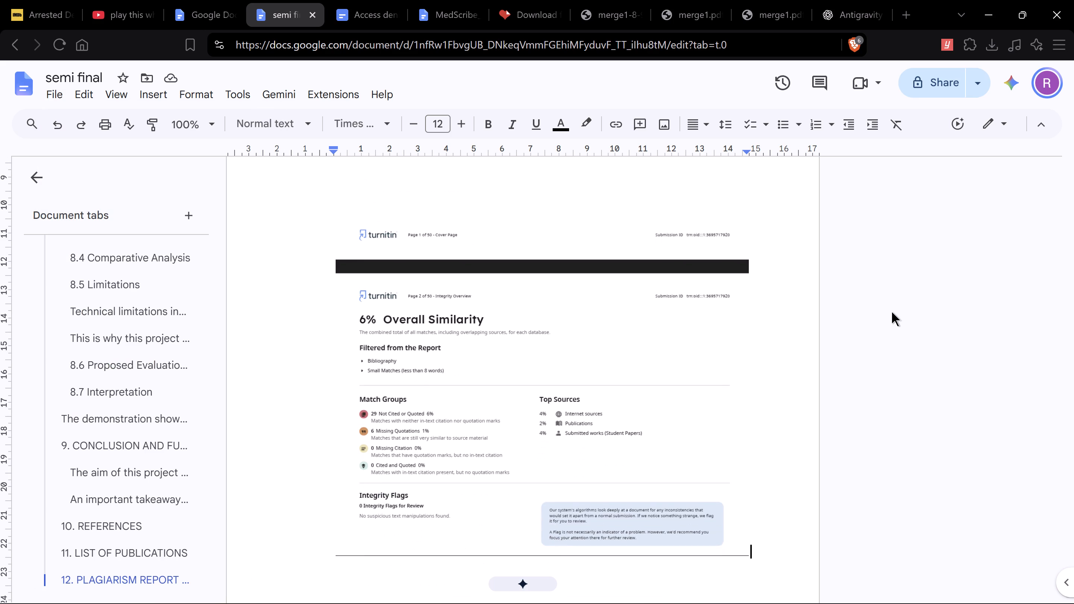
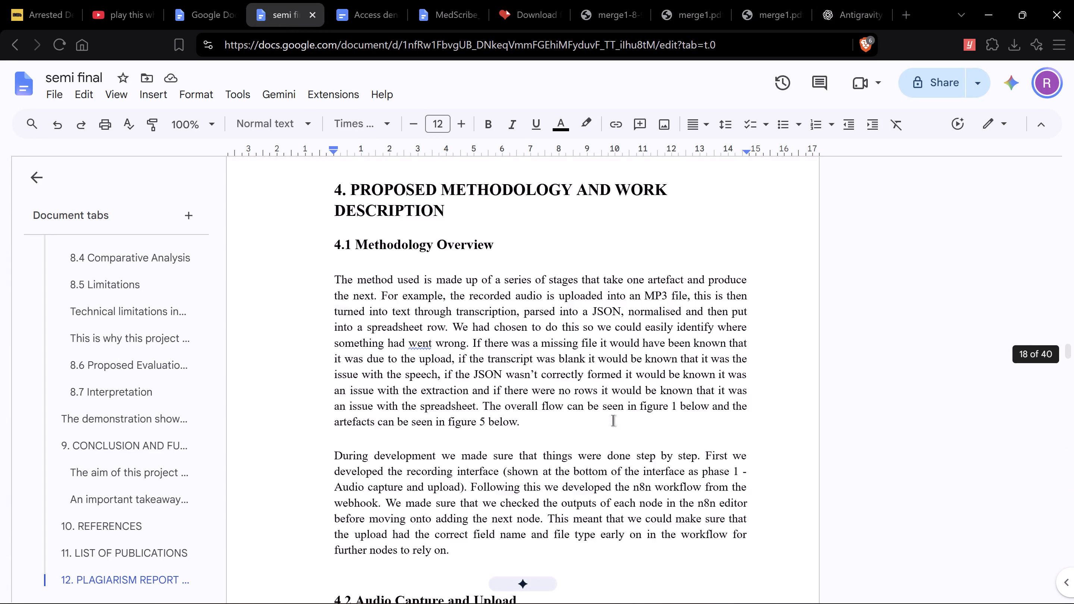
pyautogui.scroll(20, 613, 420)
pyautogui.scroll(18, 613, 420)
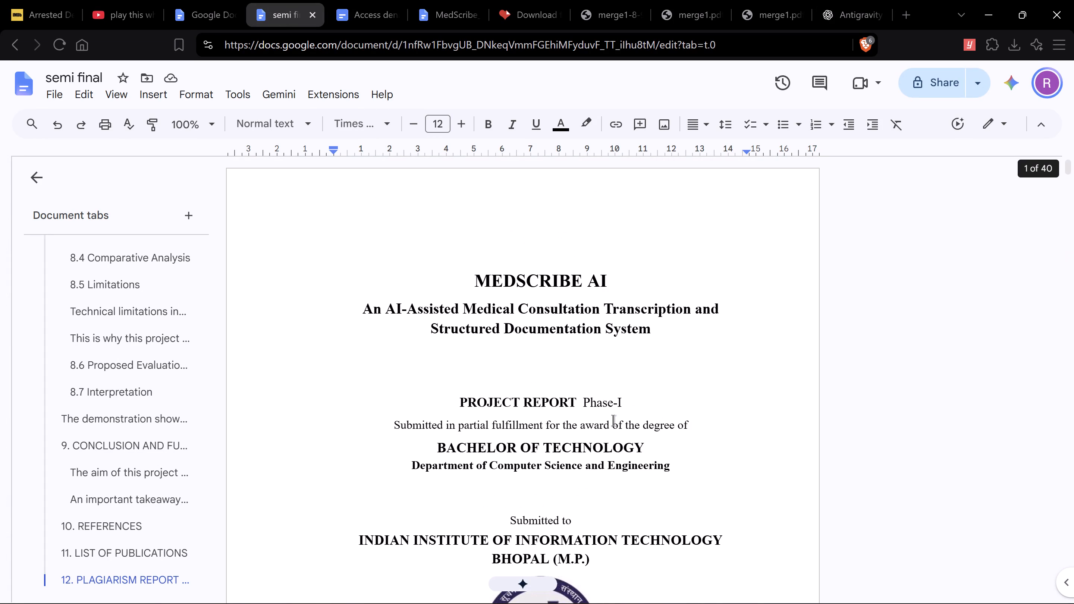
pyautogui.click(34, 167)
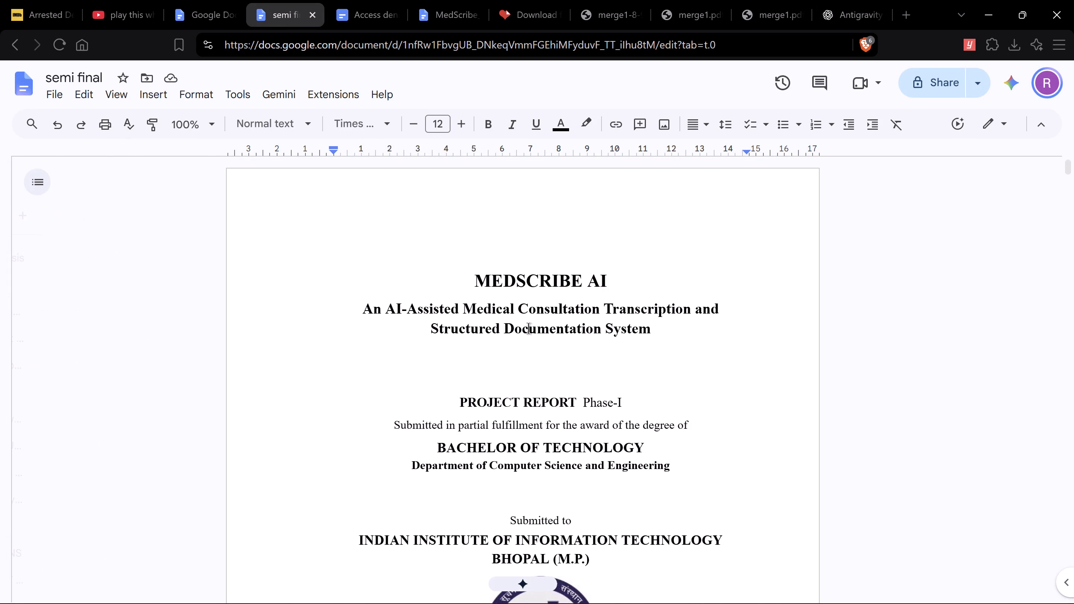
pyautogui.scroll(-15, 796, 409)
pyautogui.scroll(-9, 796, 409)
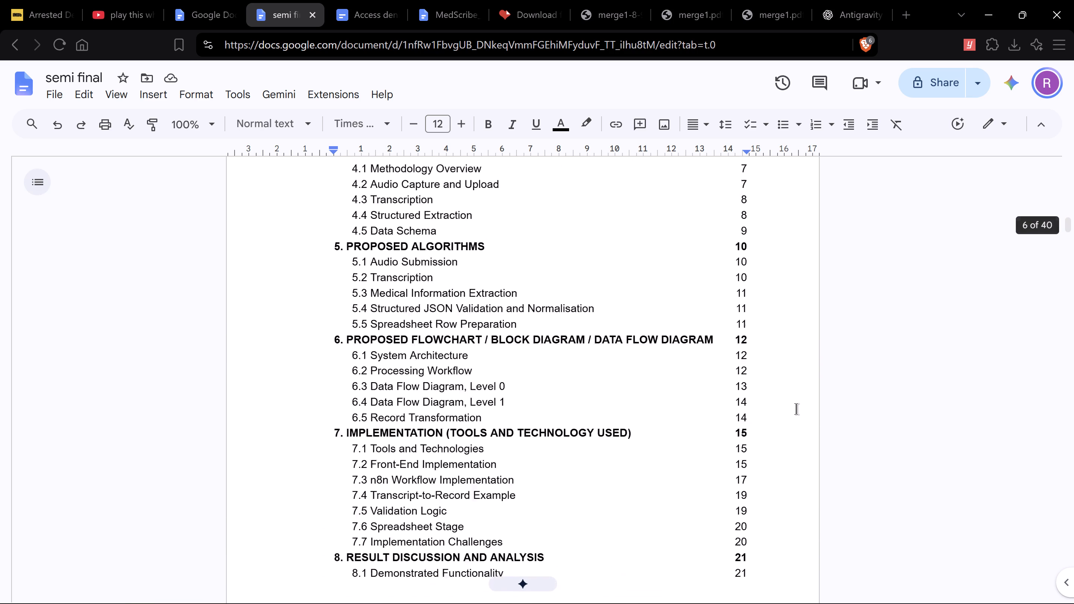
pyautogui.scroll(-12, 796, 409)
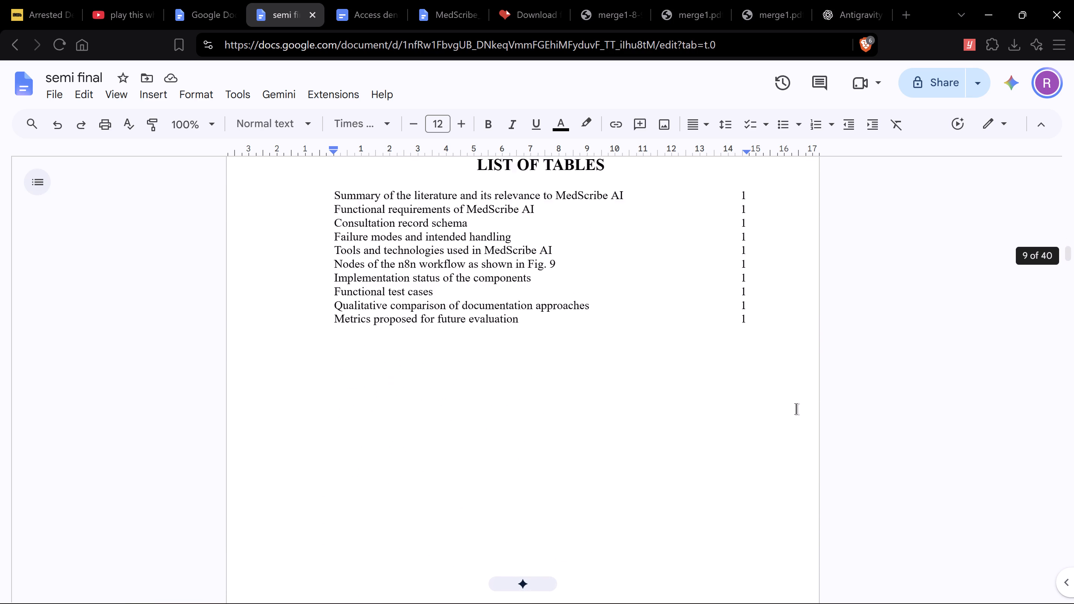
pyautogui.scroll(-8, 796, 409)
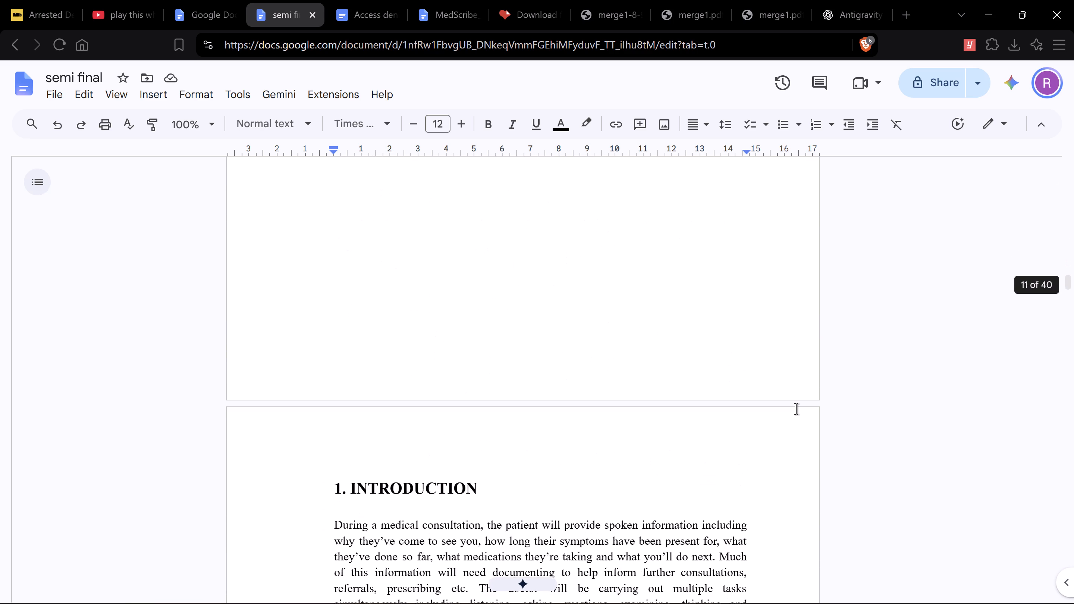
pyautogui.scroll(-1, 796, 409)
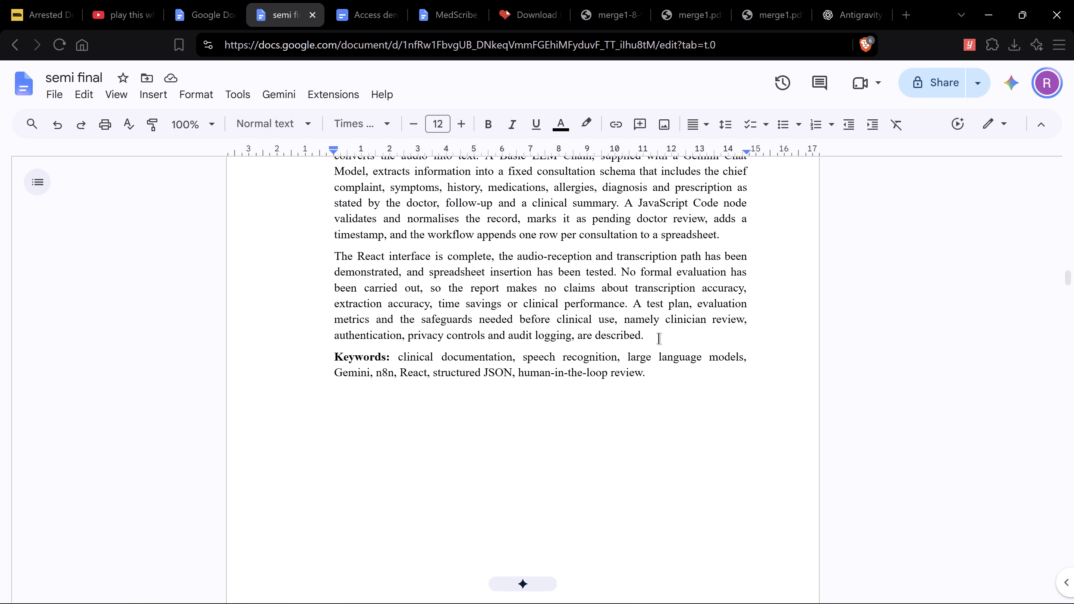
pyautogui.click(658, 338)
pyautogui.press('Return')
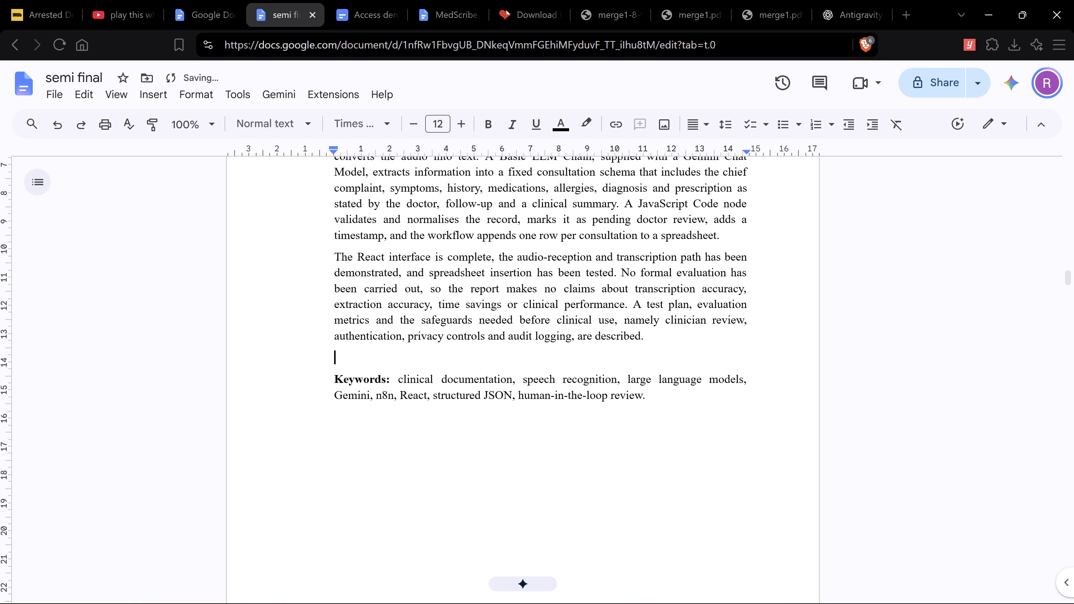
pyautogui.click(489, 119)
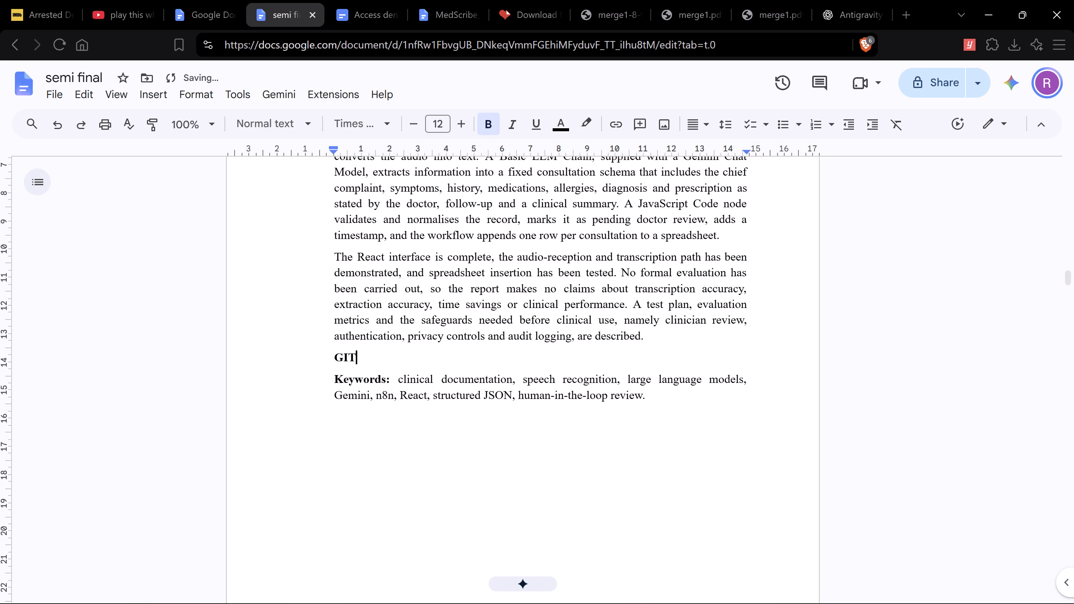
pyautogui.press('h')
# Correct the capitalisation of the new label above Keywords to GitHub.
pyautogui.press('Left')
pyautogui.press('Left')
pyautogui.press('Left')
pyautogui.press('BackSpace')
pyautogui.press('BackSpace')
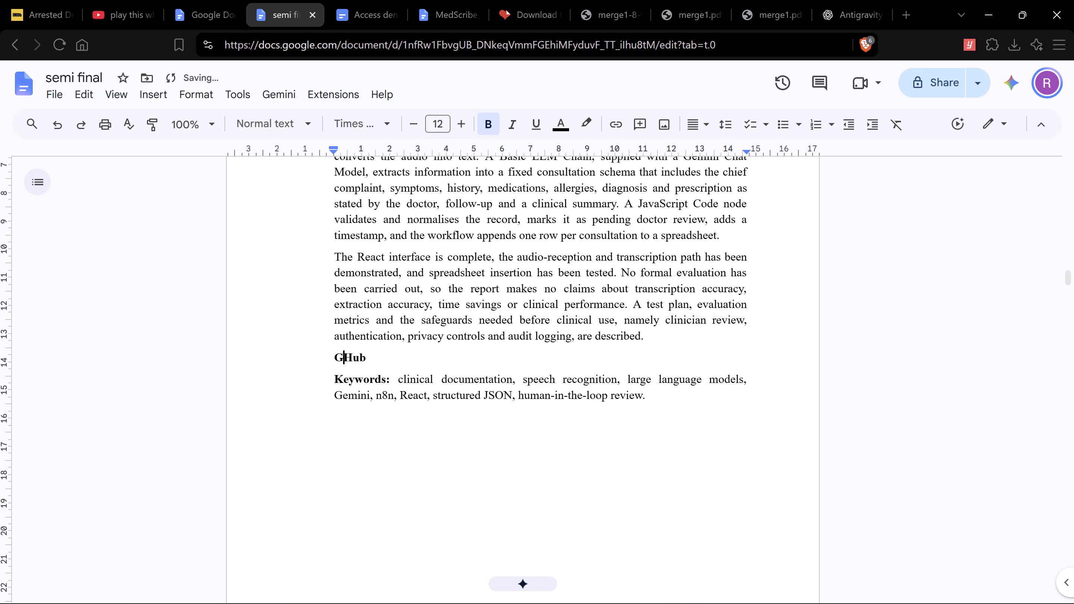
pyautogui.write('it')
pyautogui.hotkey('ctrl', 'Right')
# Add a colon after the GitHub label and paste the MP113 repository URL behind it.
pyautogui.hotkey('shift', '"')
pyautogui.press('BackSpace')
pyautogui.hotkey('shift', ':')
pyautogui.hotkey('ctrl', 'v')
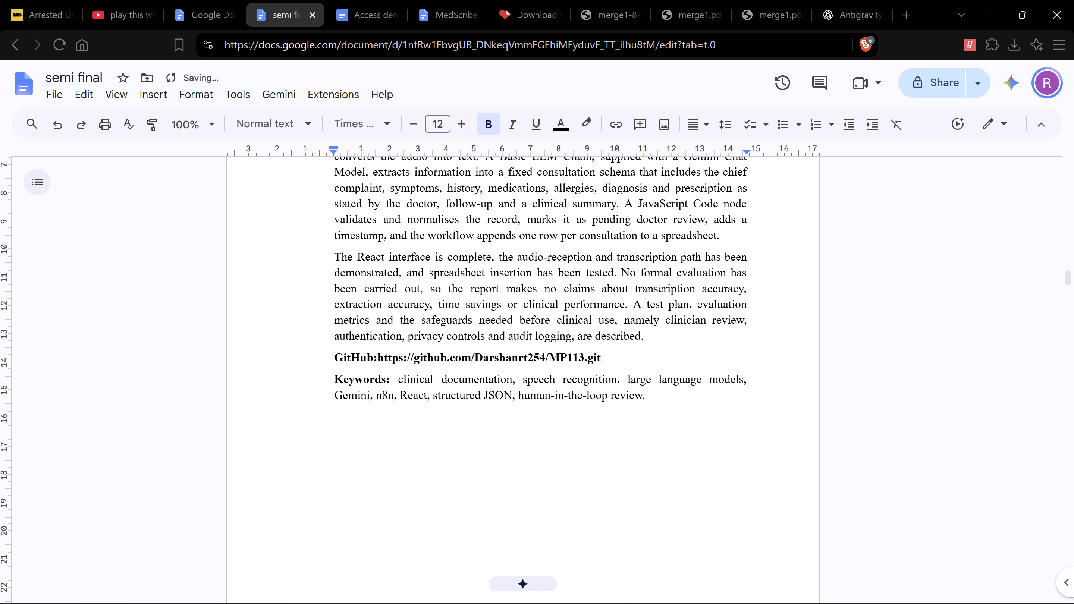
# Insert two spaces between the GitHub: label and the repository URL.
pyautogui.hotkey('ctrl', 'Left')
pyautogui.hotkey('ctrl', 'Left')
pyautogui.hotkey('ctrl', 'Left')
pyautogui.hotkey('ctrl', 'Left')
pyautogui.hotkey('ctrl', 'Left')
pyautogui.hotkey('ctrl', 'Left')
pyautogui.hotkey('ctrl', 'Left')
pyautogui.hotkey('ctrl', 'Left')
pyautogui.hotkey('ctrl', 'Left')
pyautogui.hotkey('ctrl', 'Left')
pyautogui.hotkey('ctrl', 'Left')
pyautogui.press('space')
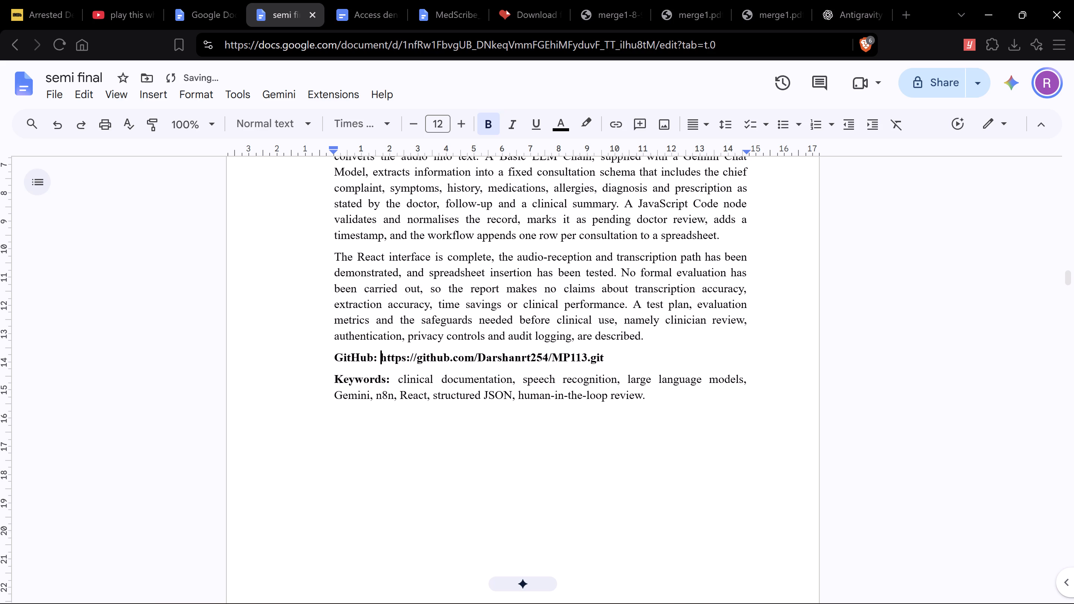
pyautogui.press('space')
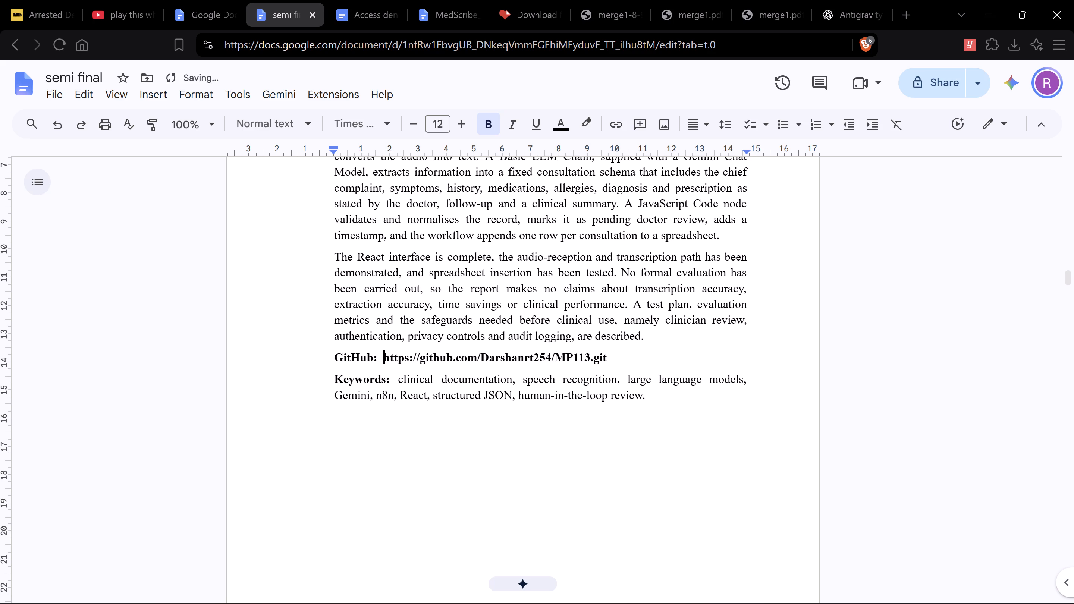
pyautogui.click(924, 307)
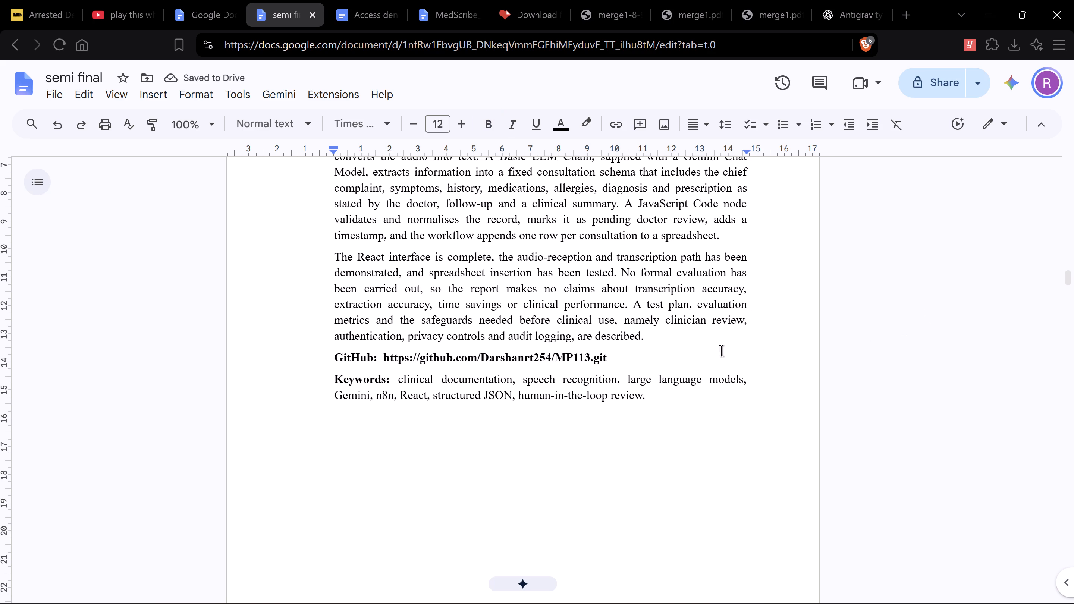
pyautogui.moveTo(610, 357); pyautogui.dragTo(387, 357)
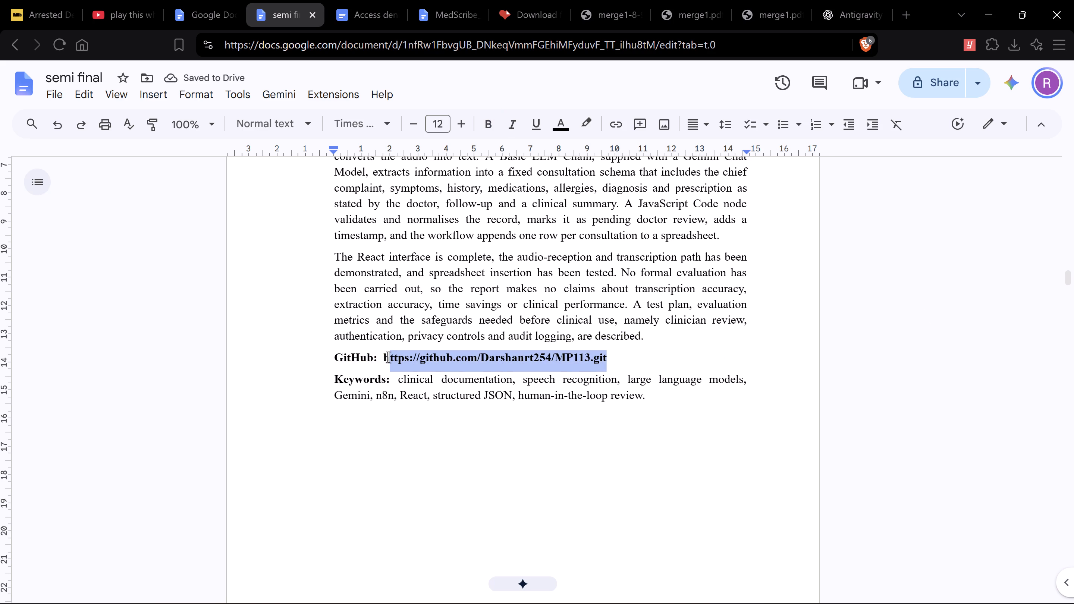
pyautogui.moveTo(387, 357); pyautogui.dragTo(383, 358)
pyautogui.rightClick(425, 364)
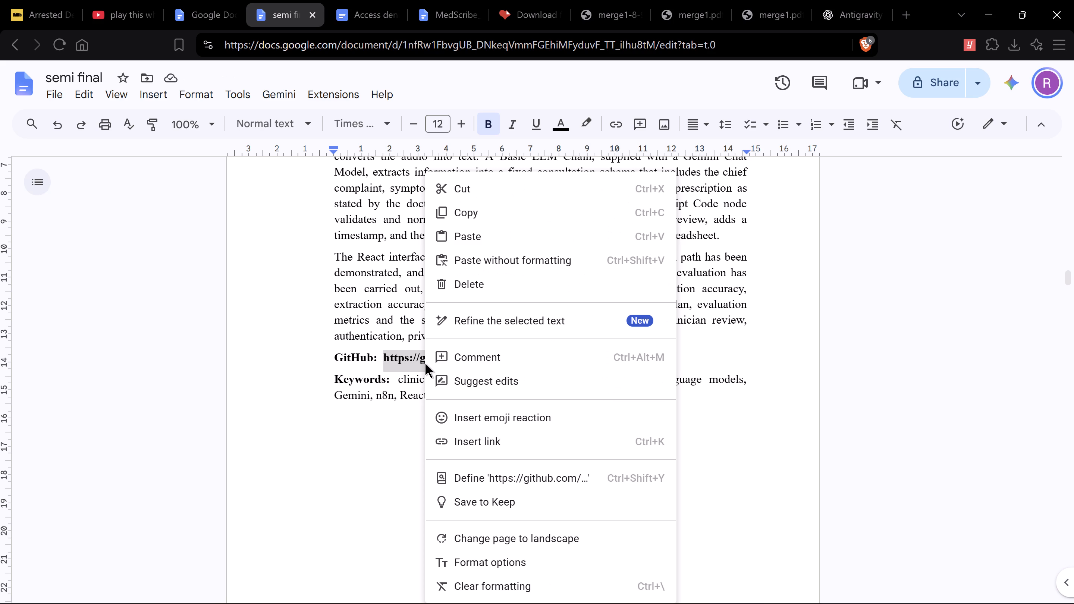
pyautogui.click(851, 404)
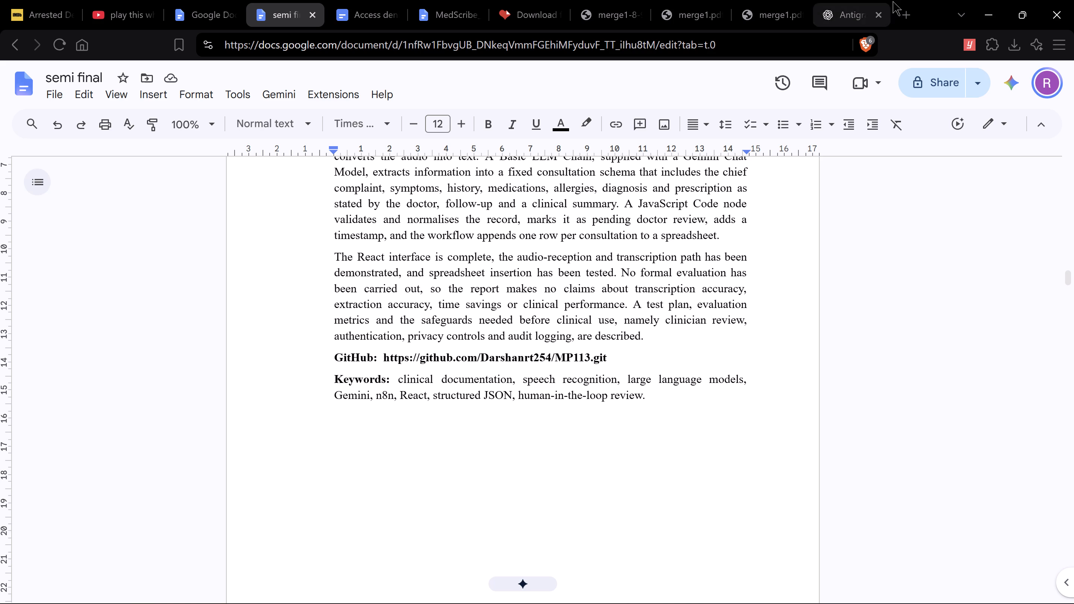
# Search Google for "how to make clickable link in word" and read the methods in the expanded AI Overview.
pyautogui.click(901, 12)
pyautogui.write('how to make click')
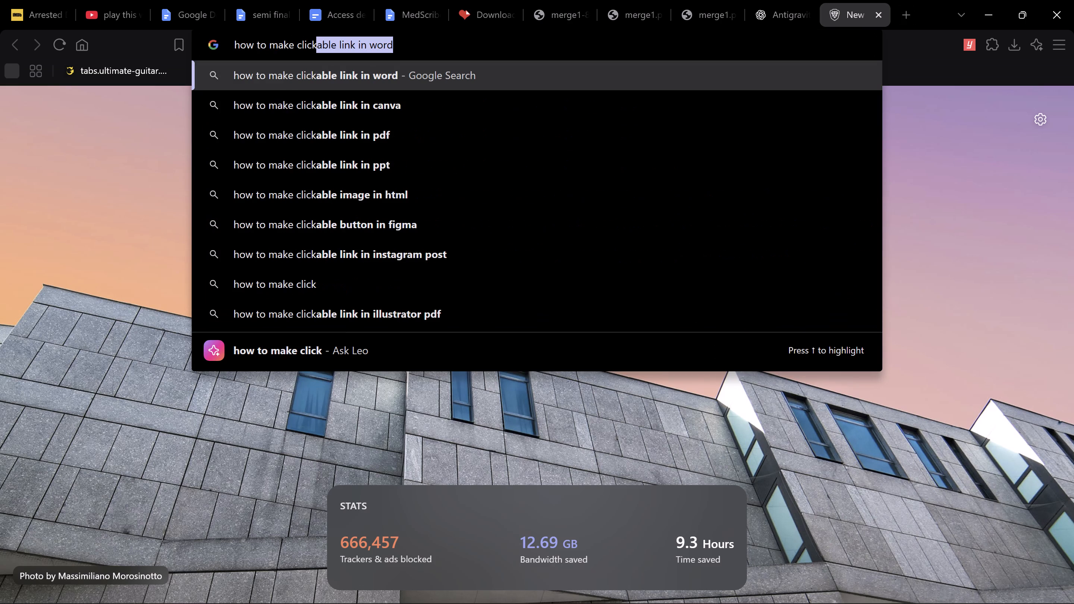
pyautogui.press('Right')
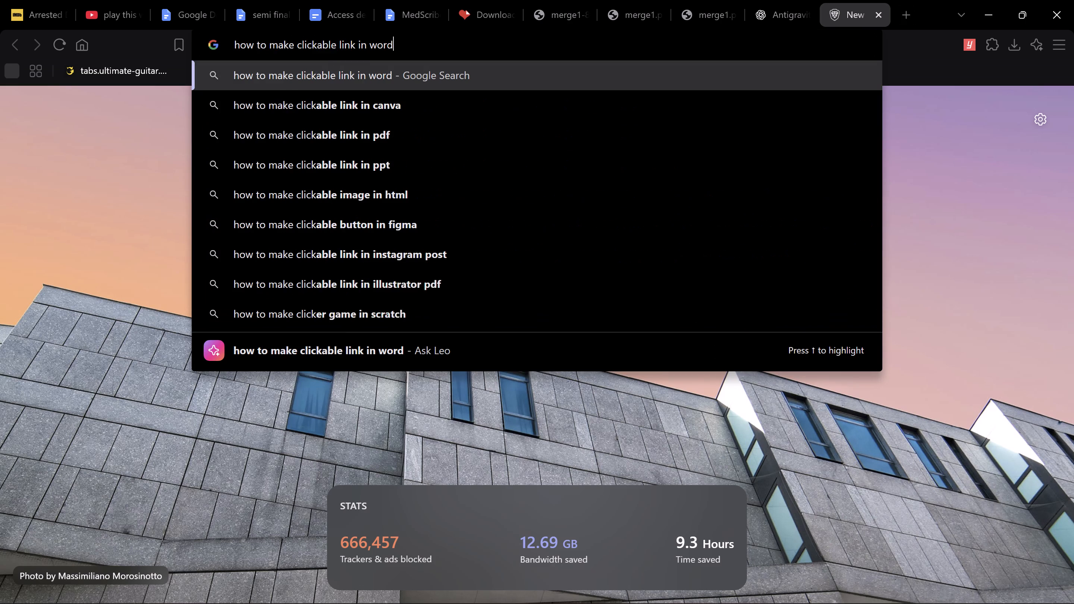
pyautogui.press('Return')
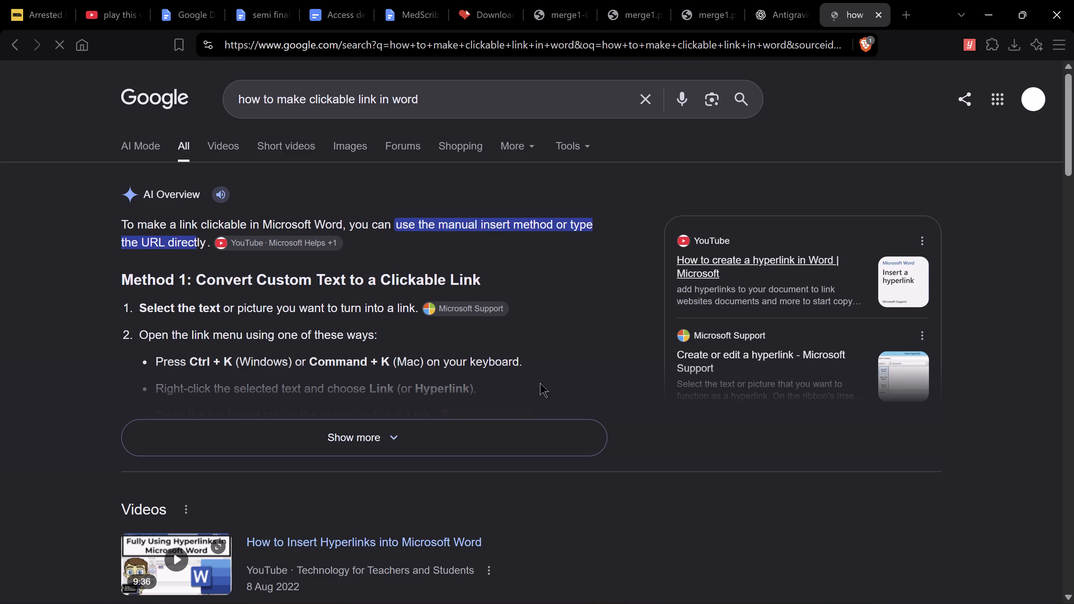
pyautogui.click(417, 447)
pyautogui.scroll(-1, 417, 447)
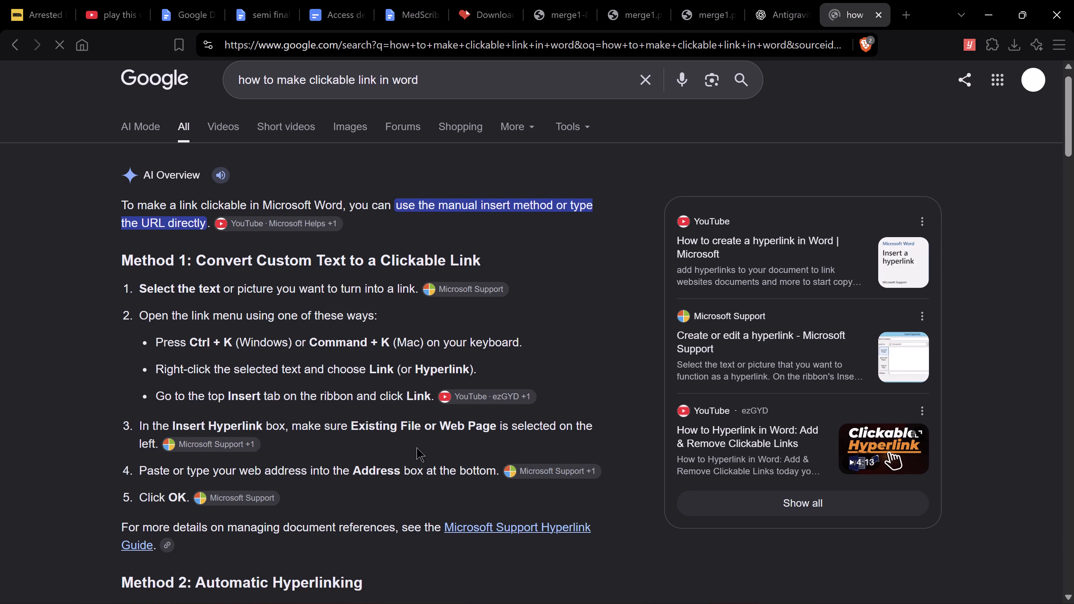
pyautogui.scroll(-1, 417, 447)
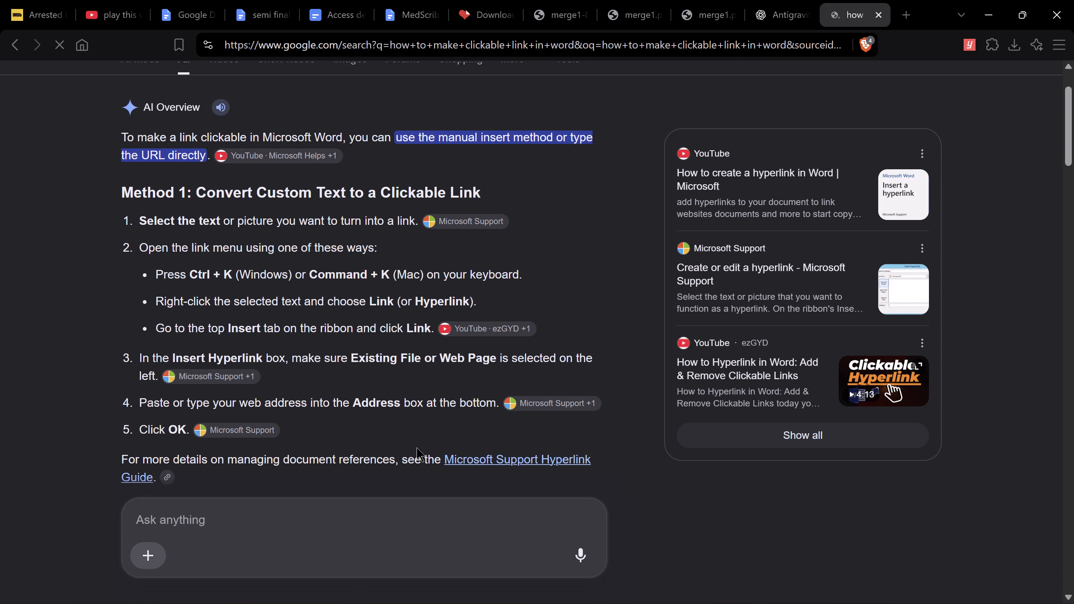
pyautogui.scroll(-1, 233, 250)
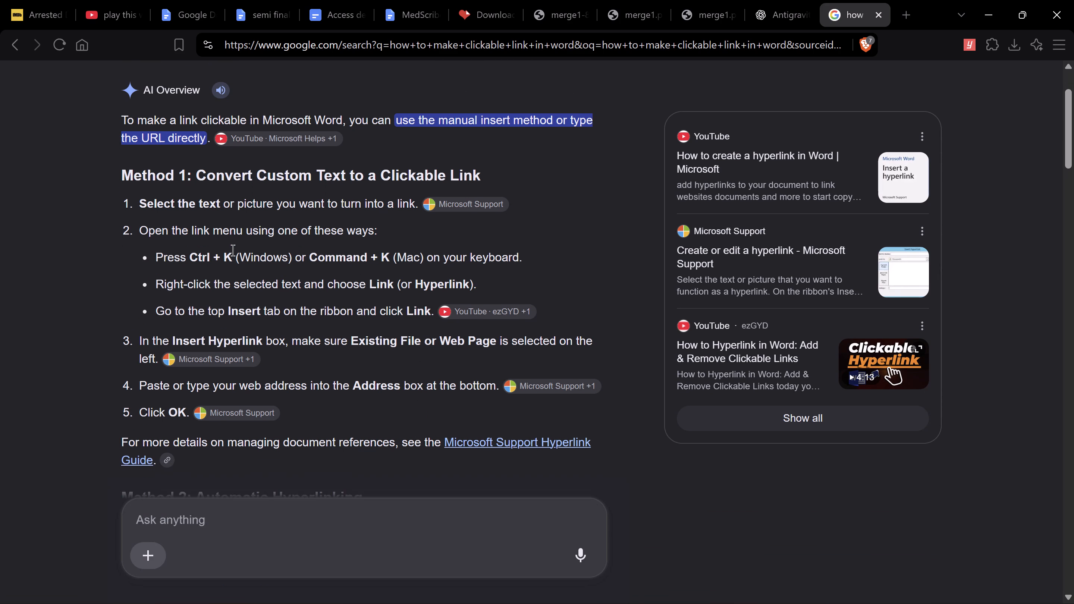
pyautogui.scroll(-2, 233, 250)
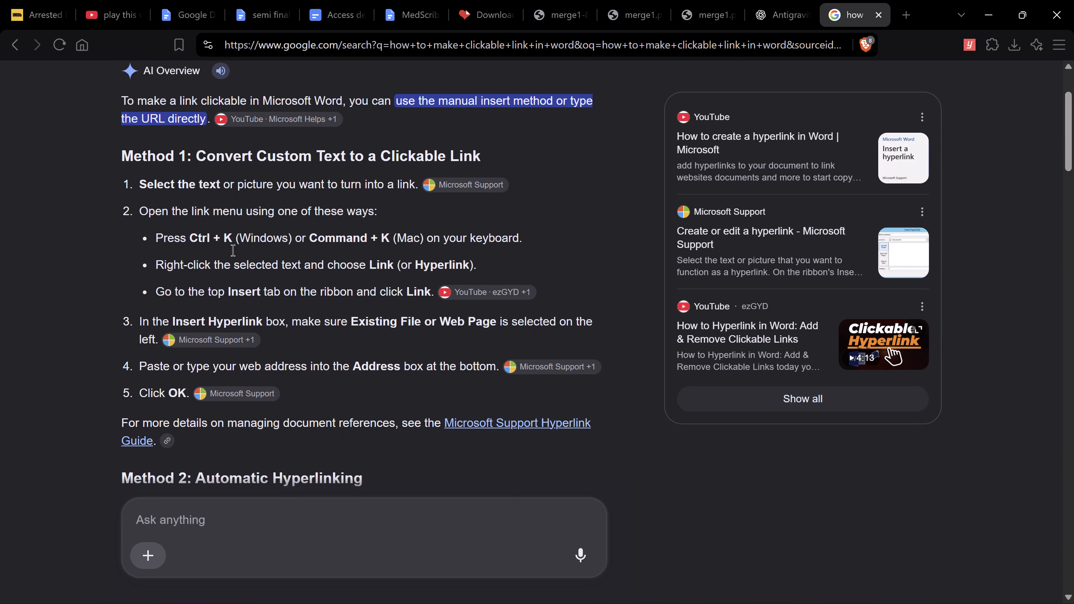
pyautogui.scroll(-1, 233, 250)
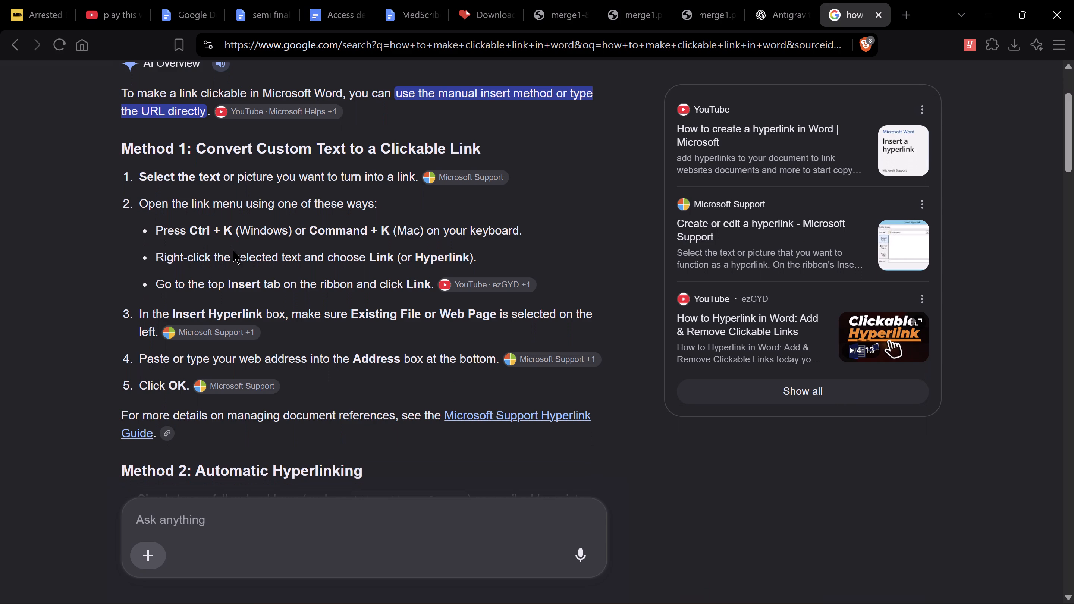
pyautogui.scroll(-1, 233, 250)
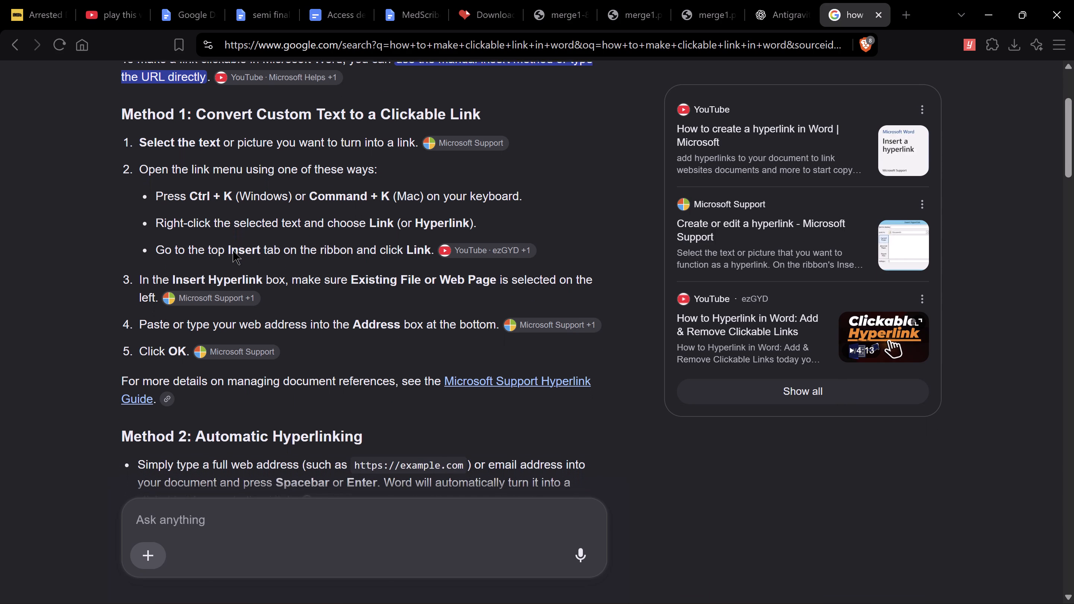
pyautogui.scroll(-1, 233, 250)
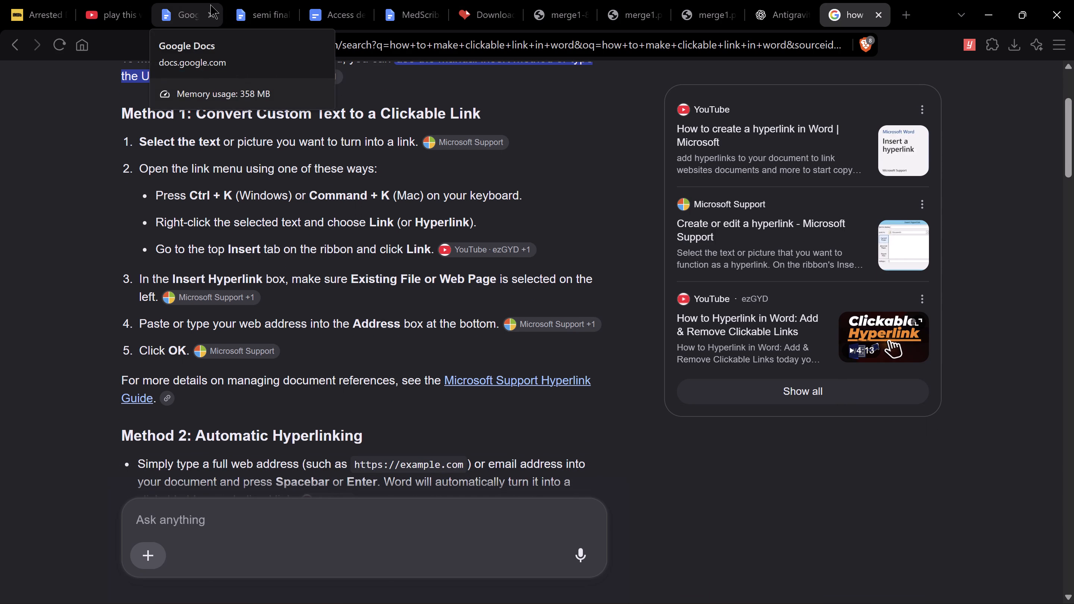
# In the semi final document, turn the MP113 repository URL after the GitHub label into a clickable link.
pyautogui.click(244, 18)
pyautogui.click(178, 17)
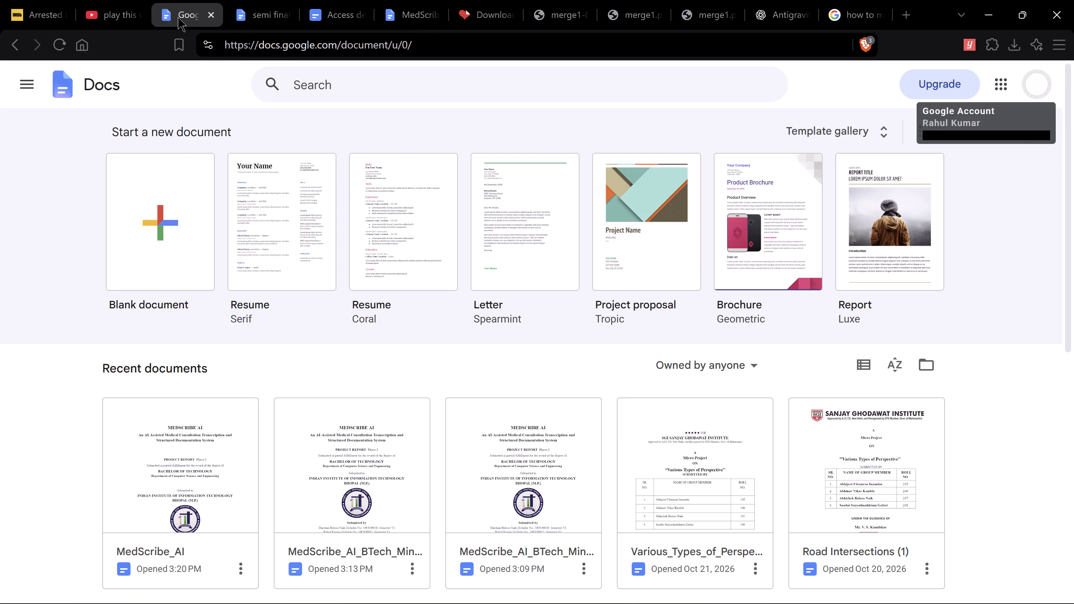
pyautogui.click(244, 21)
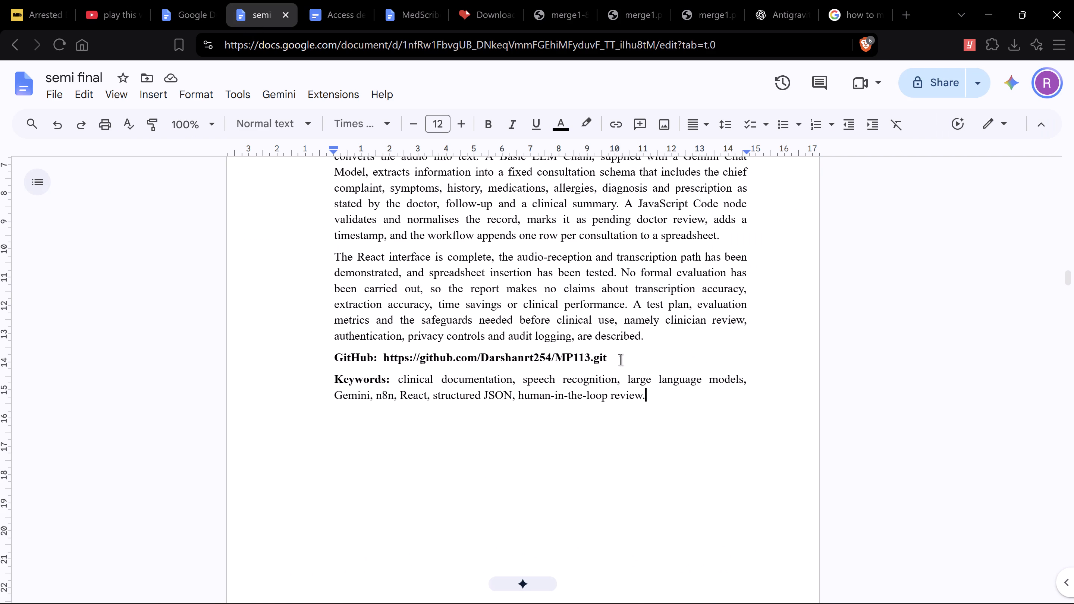
pyautogui.moveTo(613, 358); pyautogui.dragTo(379, 354)
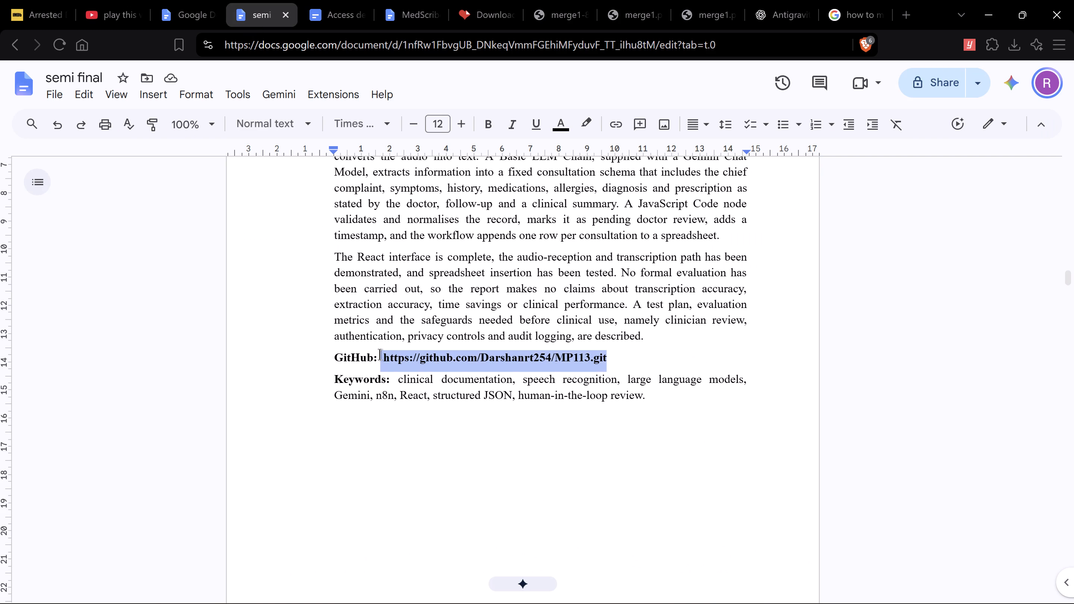
pyautogui.moveTo(379, 354); pyautogui.dragTo(383, 354)
pyautogui.rightClick(456, 360)
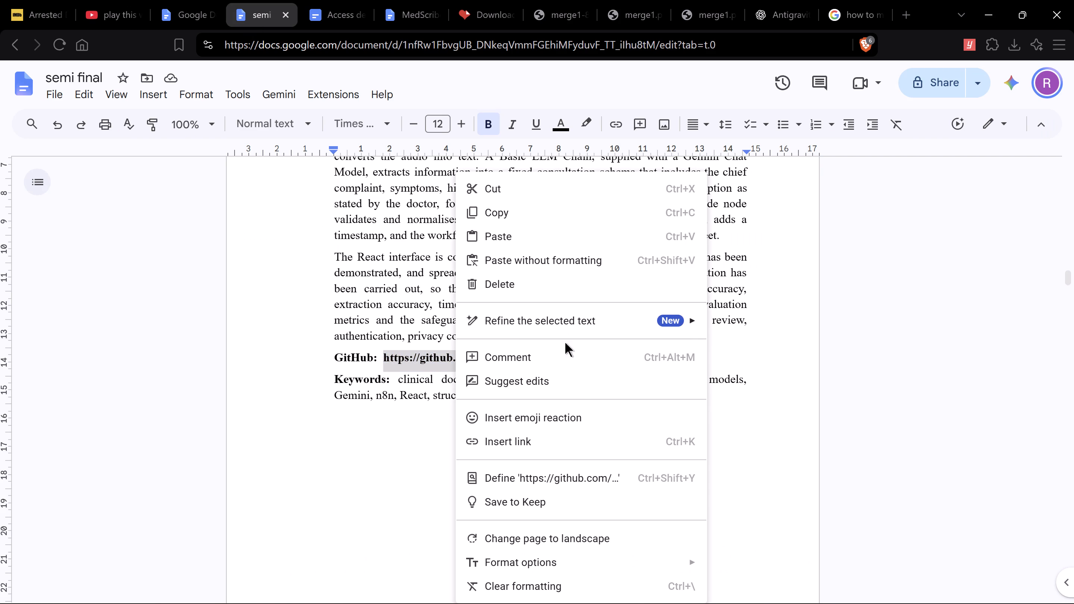
pyautogui.click(588, 443)
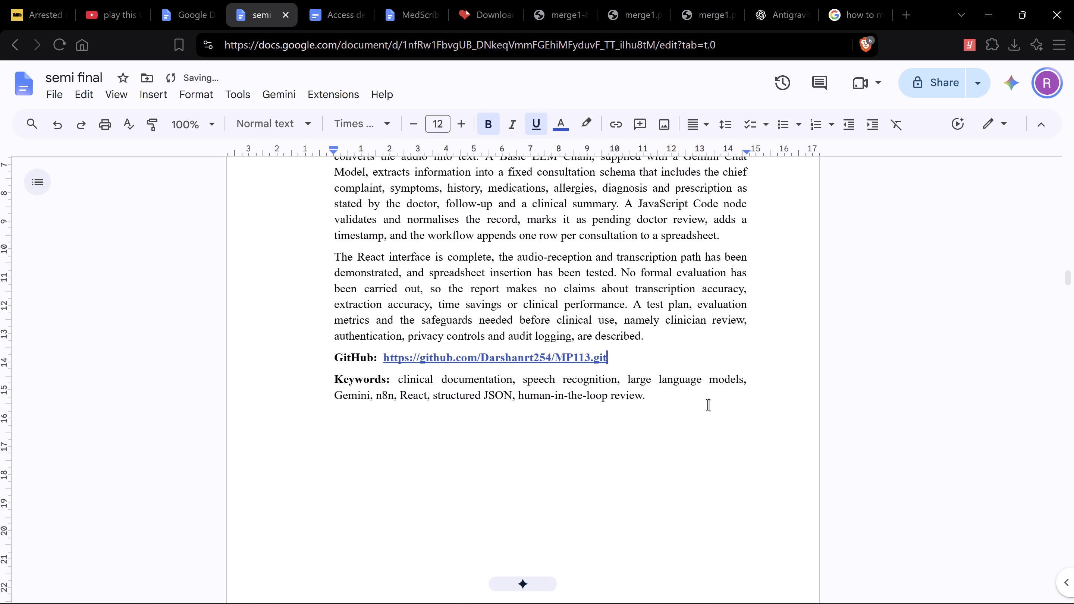
pyautogui.click(692, 359)
# Download the document as a Microsoft Word file to the Desktop, named MP113.
pyautogui.click(59, 96)
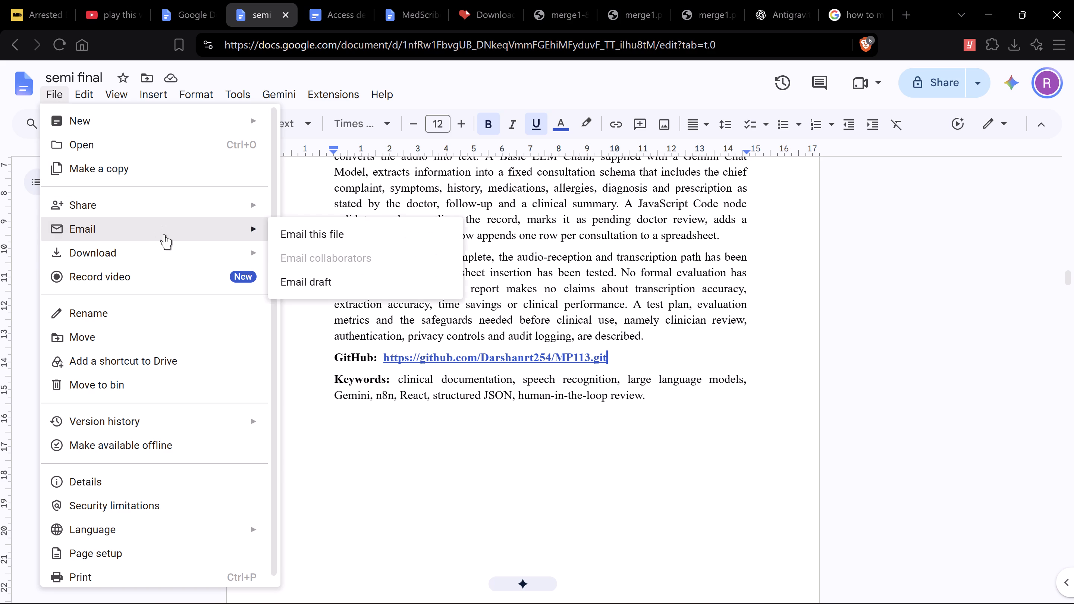
pyautogui.click(299, 268)
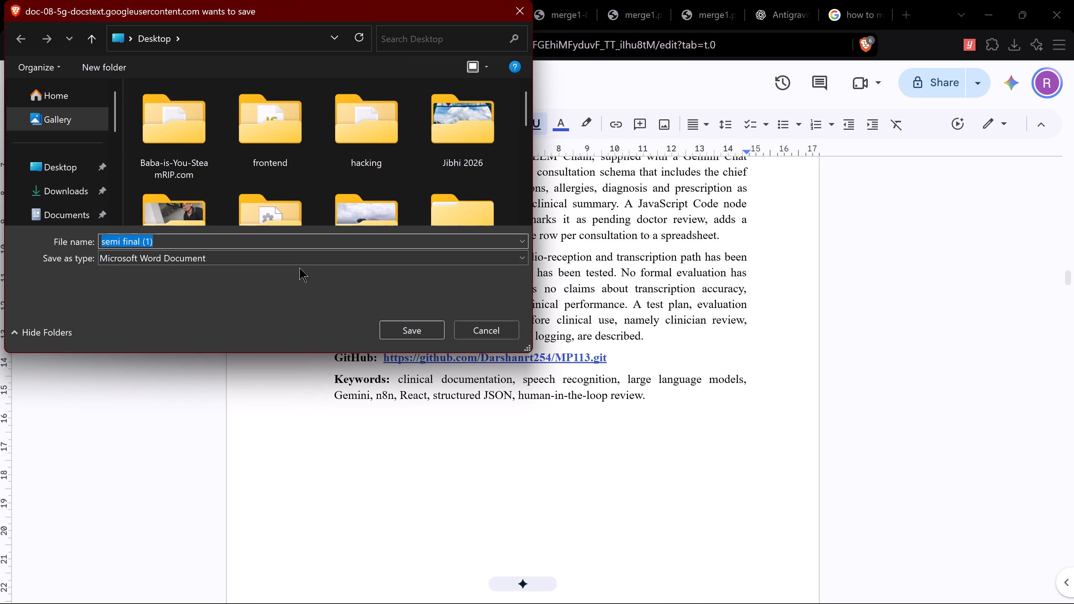
pyautogui.write('final')
pyautogui.press('space')
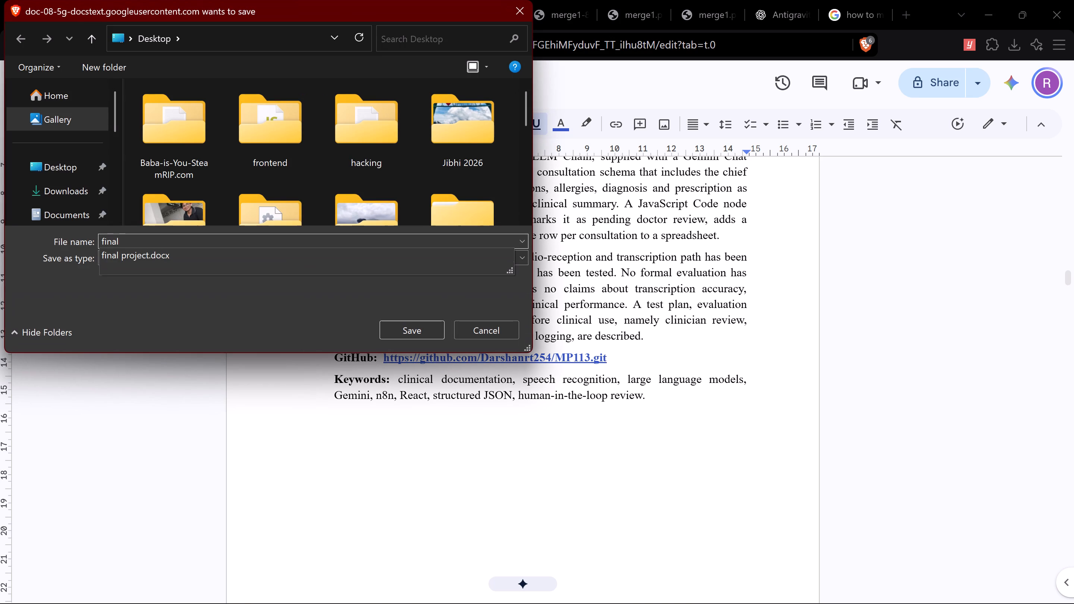
pyautogui.hotkey('ctrl', 'BackSpace')
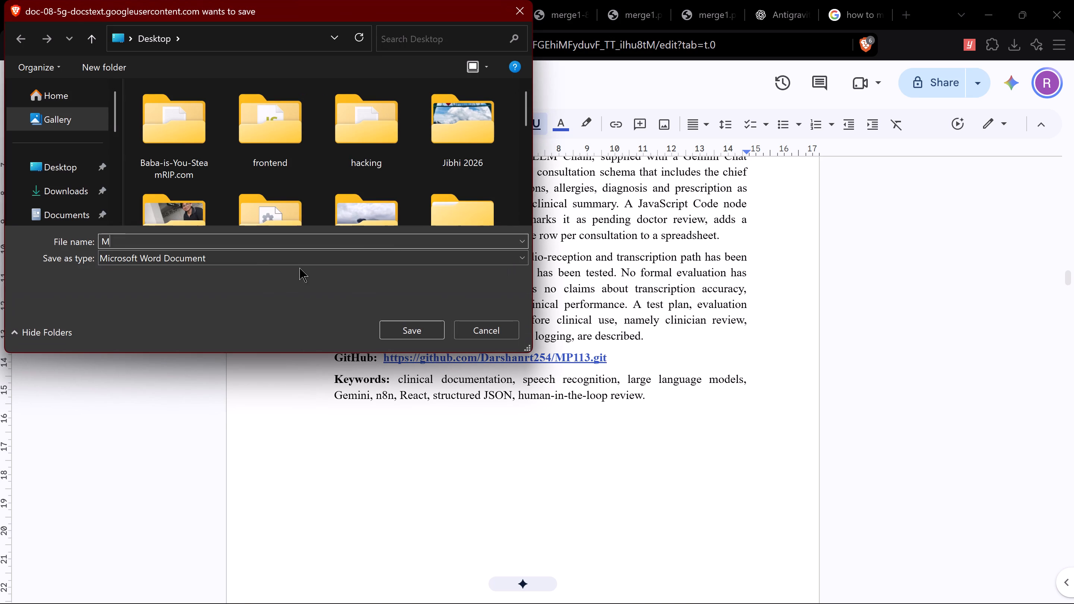
pyautogui.press('1')
pyautogui.write('13')
pyautogui.press('Return')
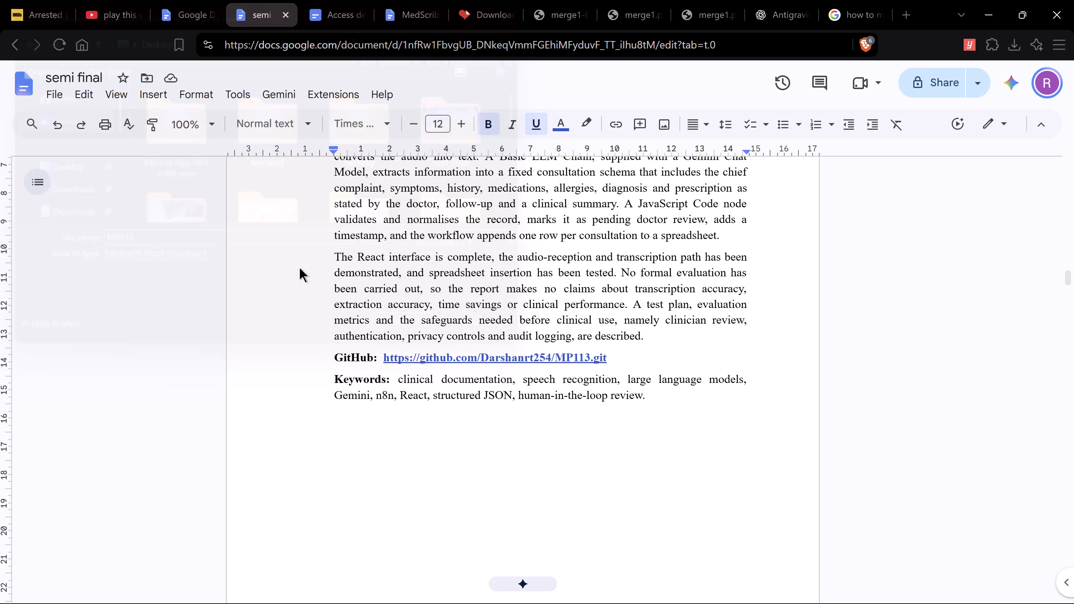
# Download the document as a PDF to the Desktop, named MP113 project.
pyautogui.click(58, 95)
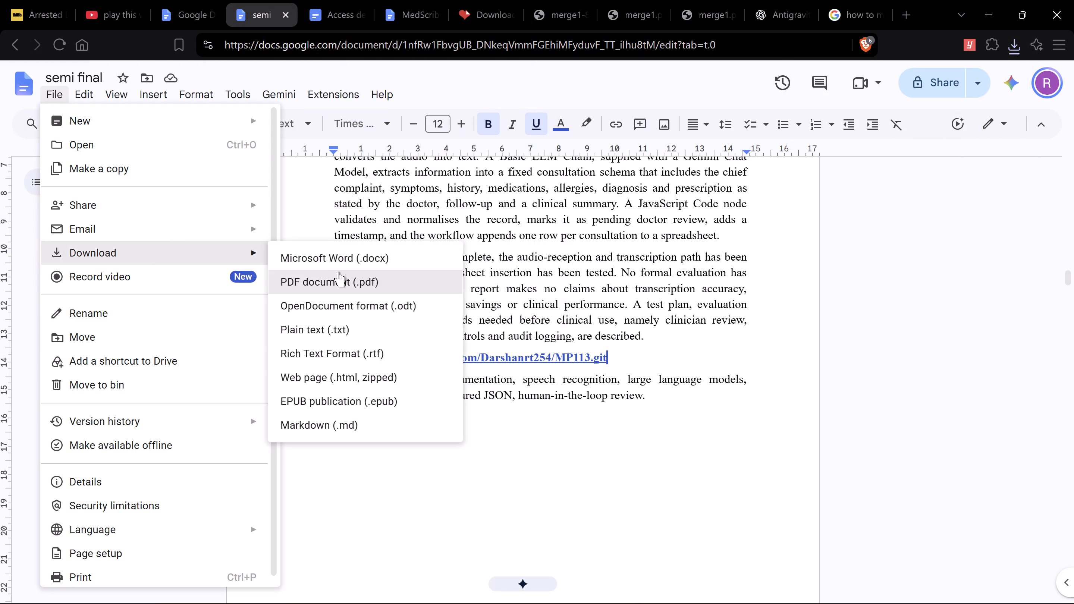
pyautogui.click(346, 279)
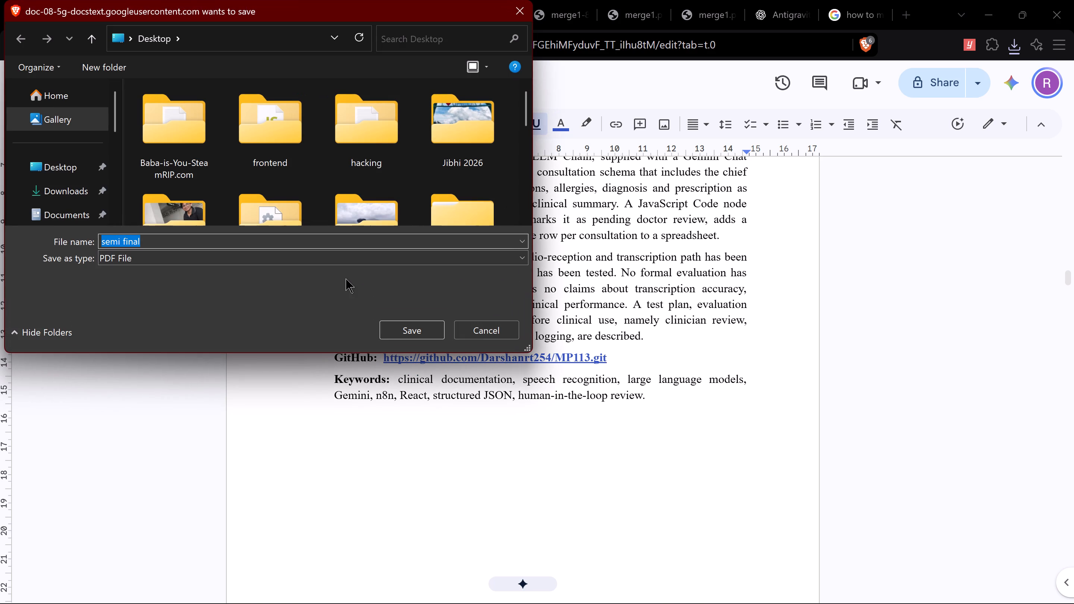
pyautogui.hotkey('shift', 'p')
pyautogui.hotkey('shift', 'BackSpace')
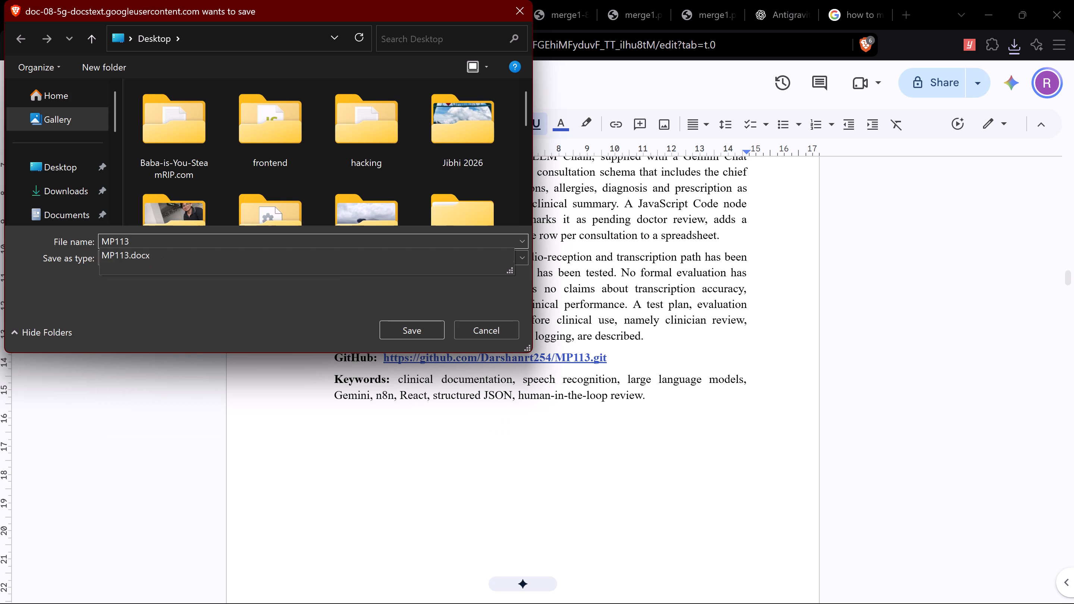
pyautogui.press('space')
pyautogui.write('project')
pyautogui.press('Return')
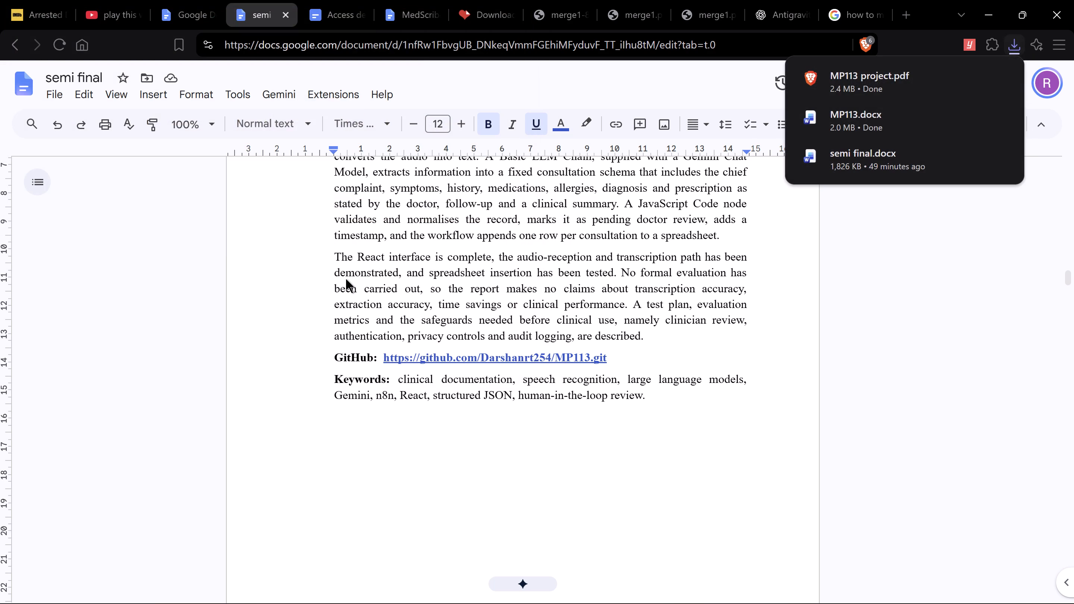